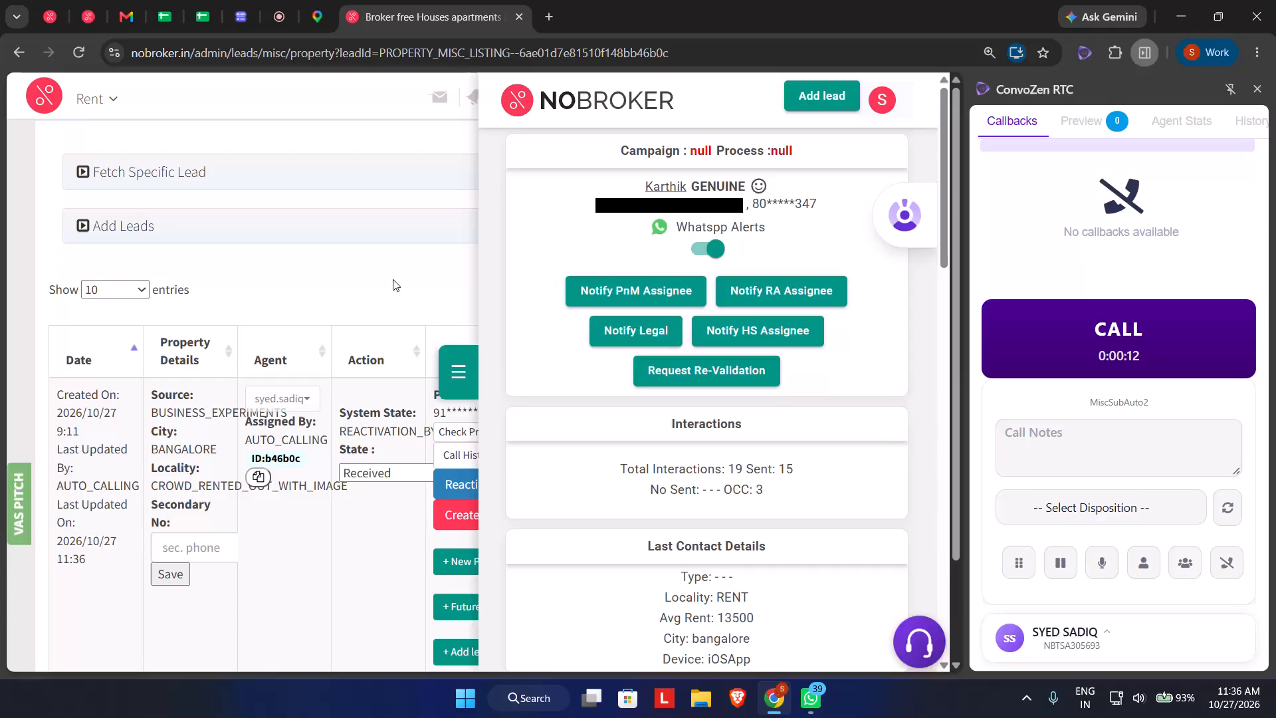
# Set the lead's state to In Progress with the substate NOTPICK.
pyautogui.click(397, 479)
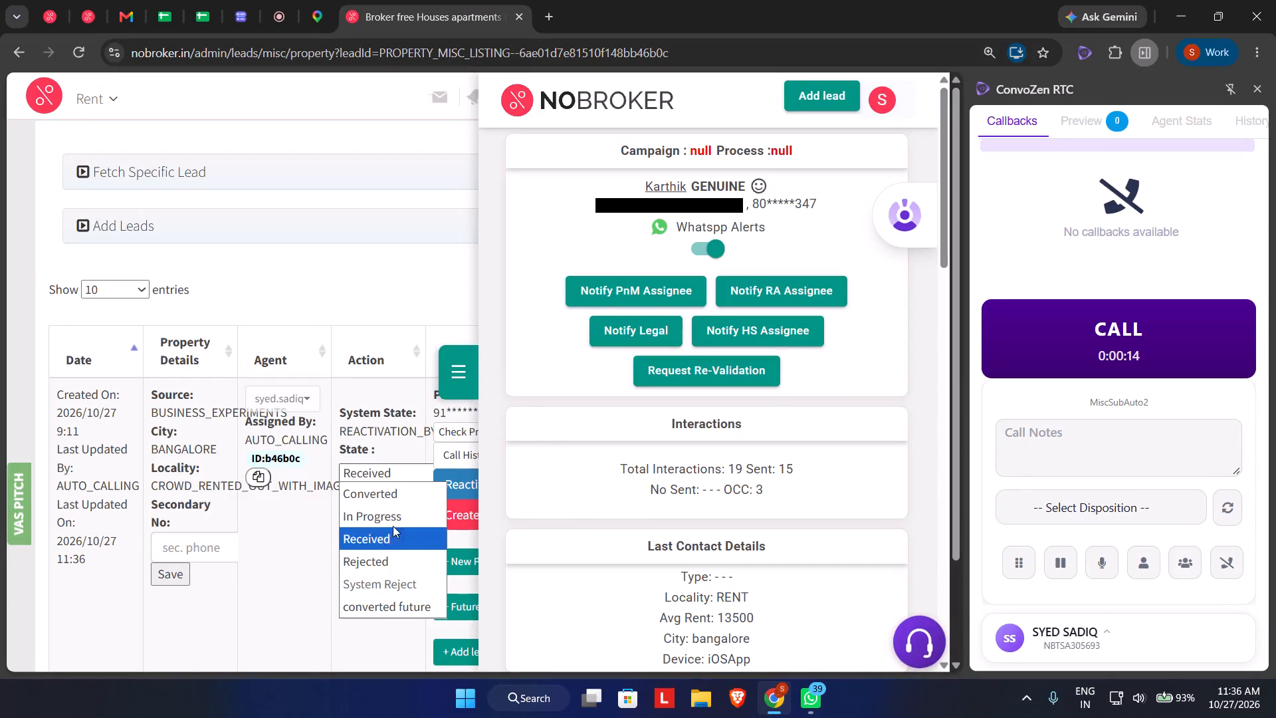
pyautogui.click(389, 519)
pyautogui.click(354, 499)
pyautogui.click(377, 382)
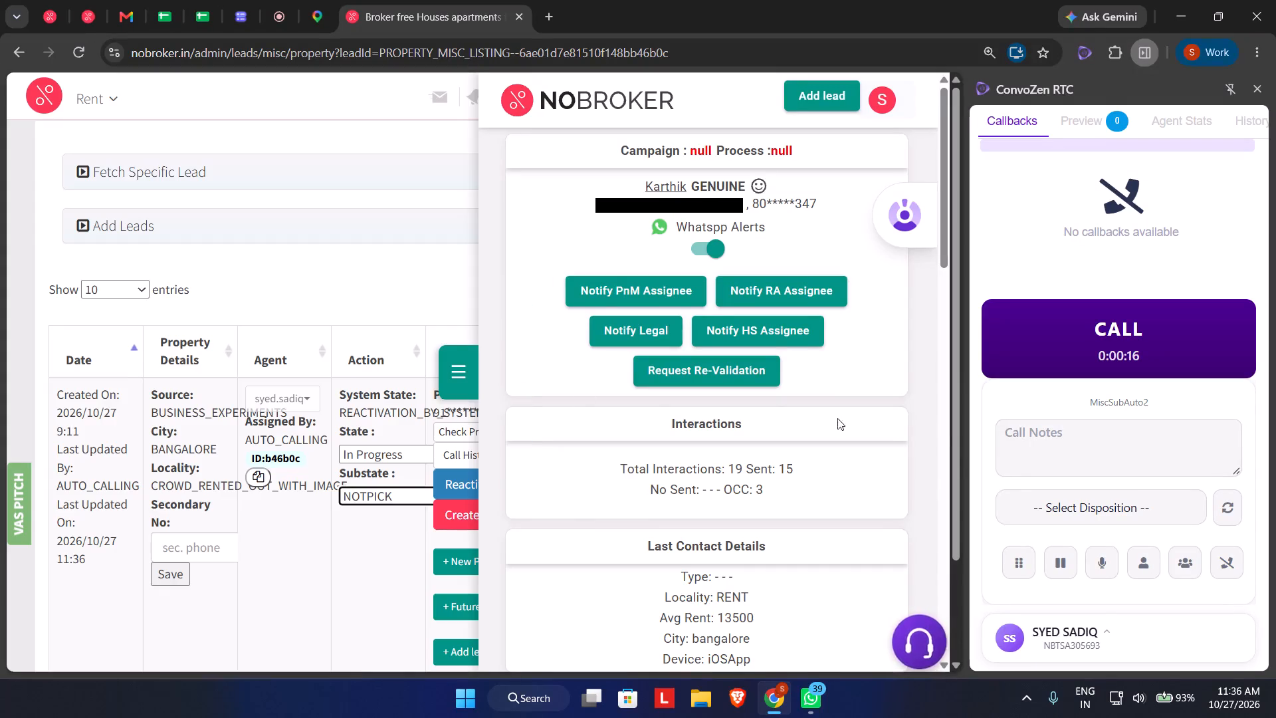
# Set the call disposition levels to Outbound, Not Picked and Voice Mail.
pyautogui.click(1053, 489)
pyautogui.click(1085, 576)
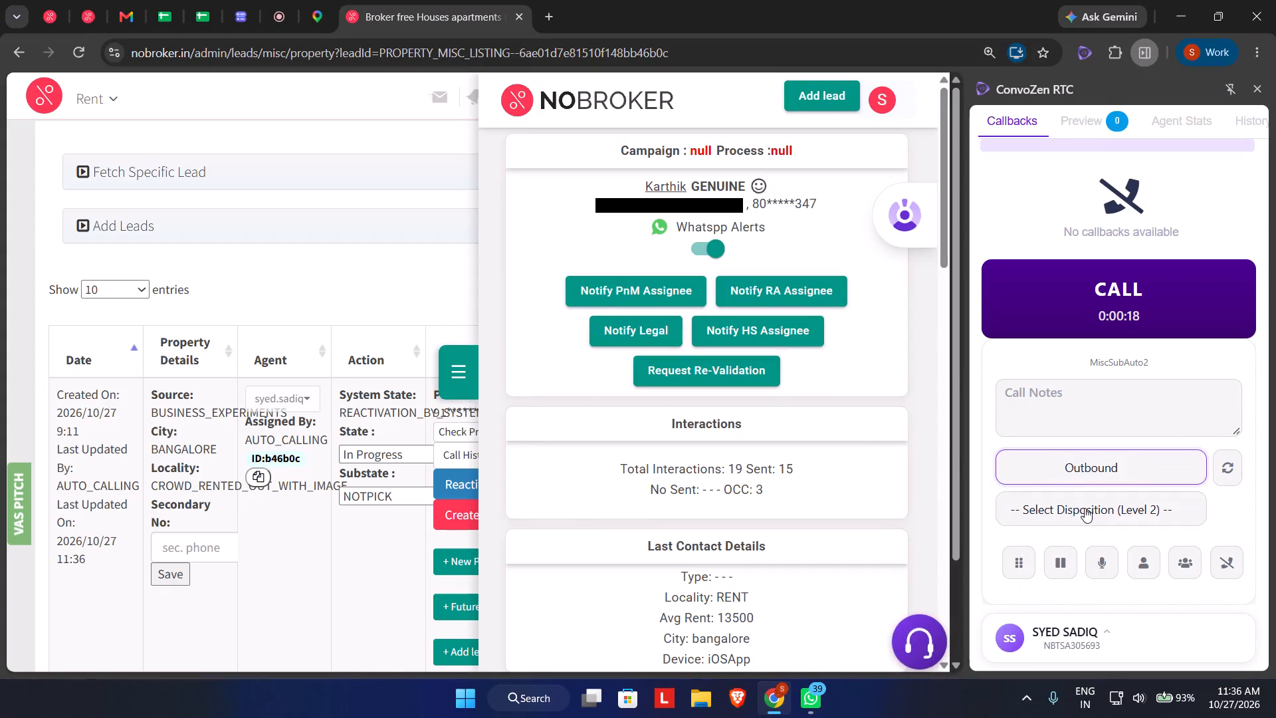
pyautogui.click(1085, 508)
pyautogui.click(1103, 562)
pyautogui.click(1101, 515)
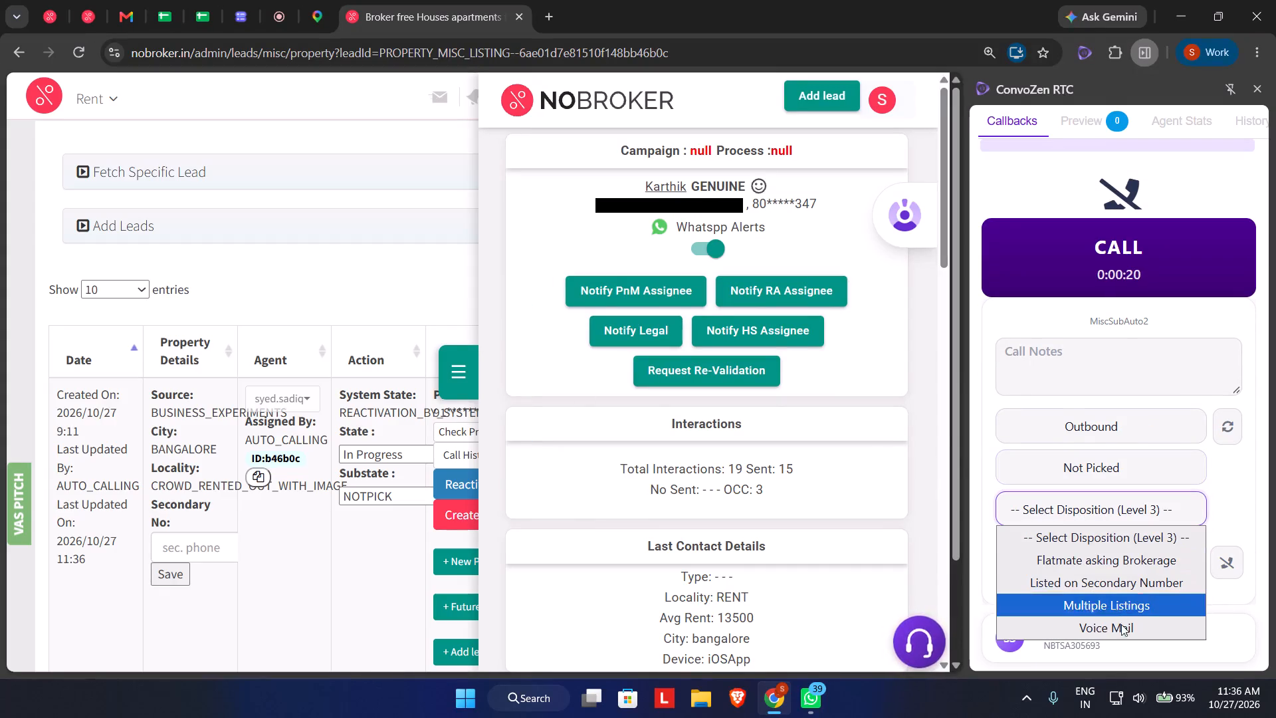
pyautogui.click(1119, 626)
# End the ongoing call and submit its disposition.
pyautogui.click(1225, 559)
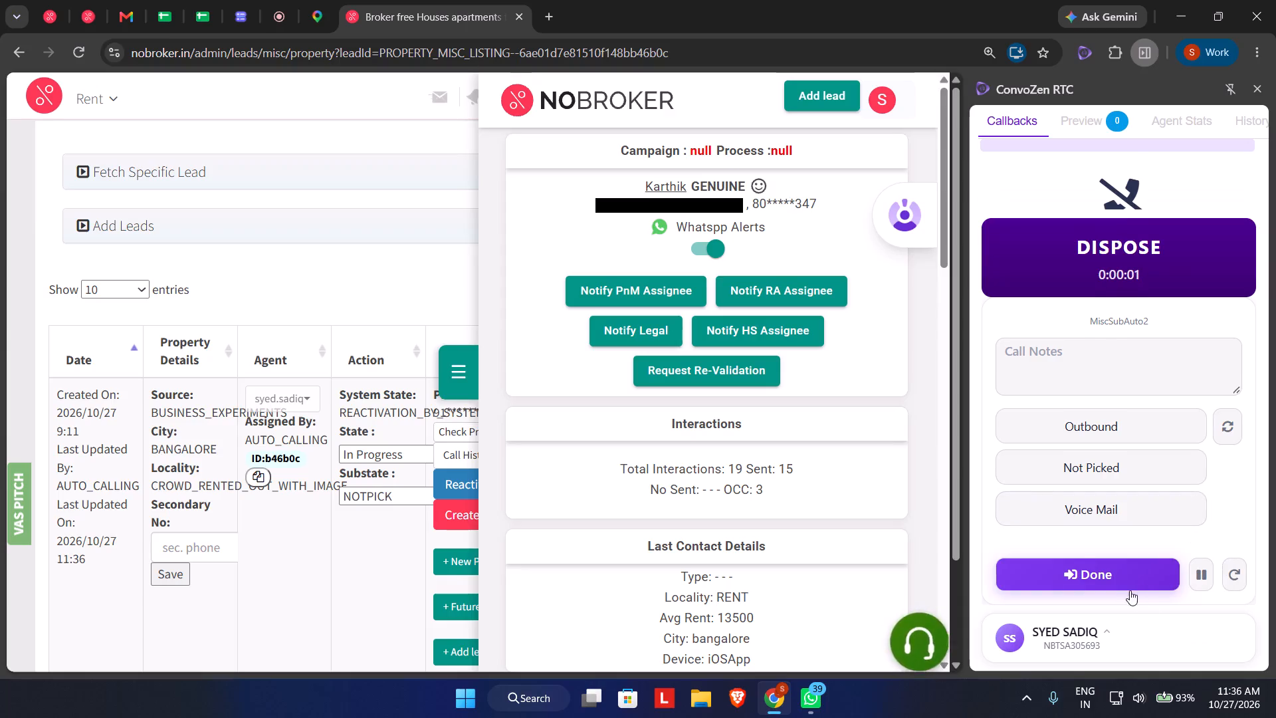
pyautogui.click(1130, 590)
pyautogui.click(1118, 574)
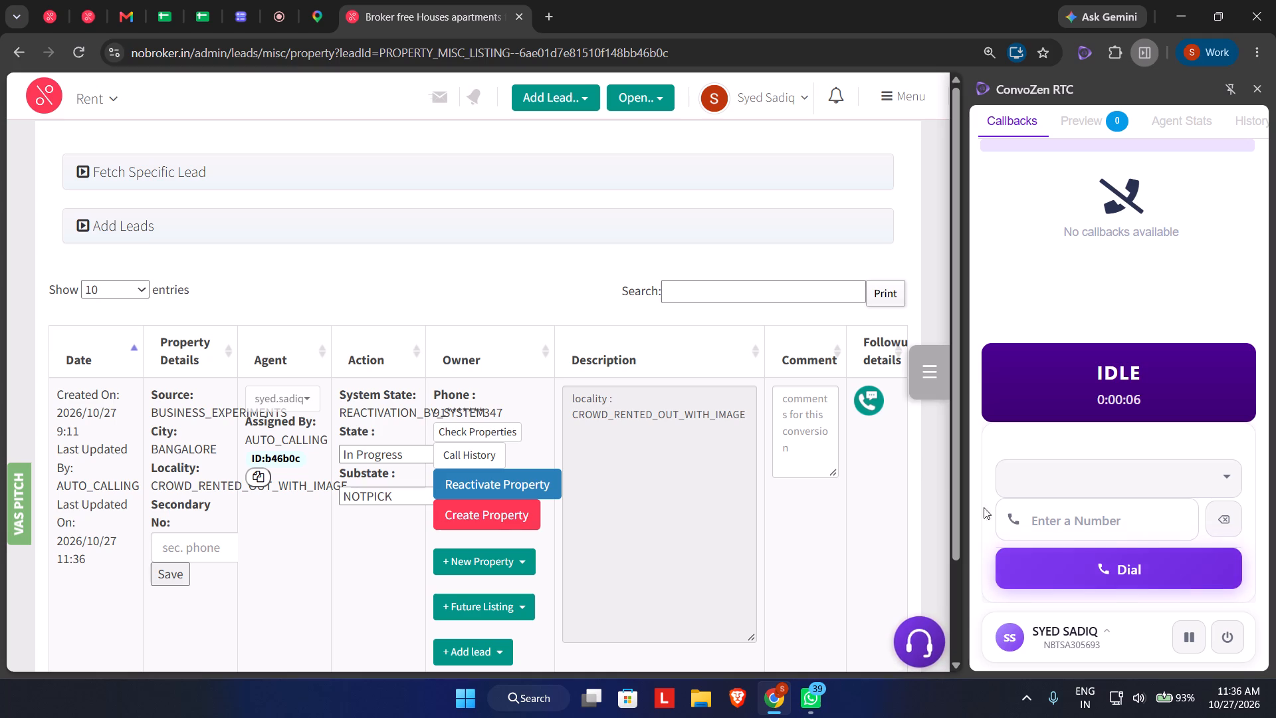
# Pause the agent's calling status with the reason B Break.
pyautogui.click(1178, 639)
pyautogui.click(1100, 469)
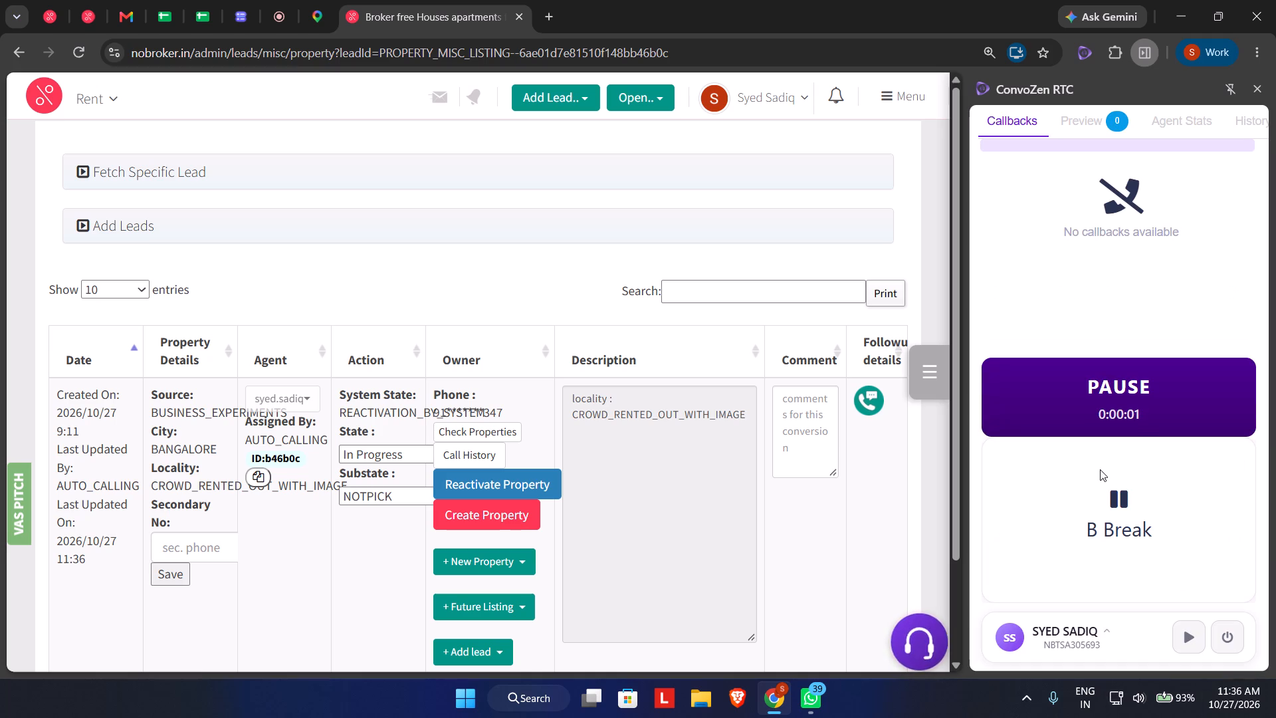
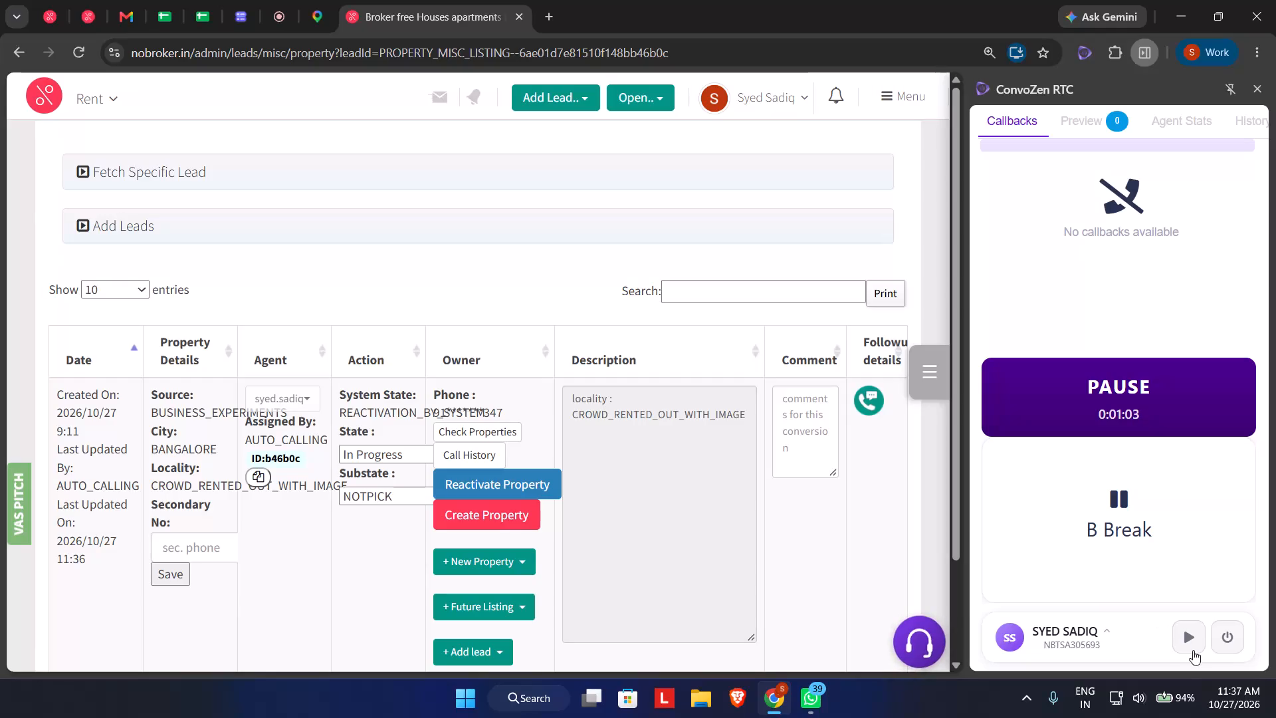
# Resume the agent's calling status from the B Break pause.
pyautogui.click(1193, 650)
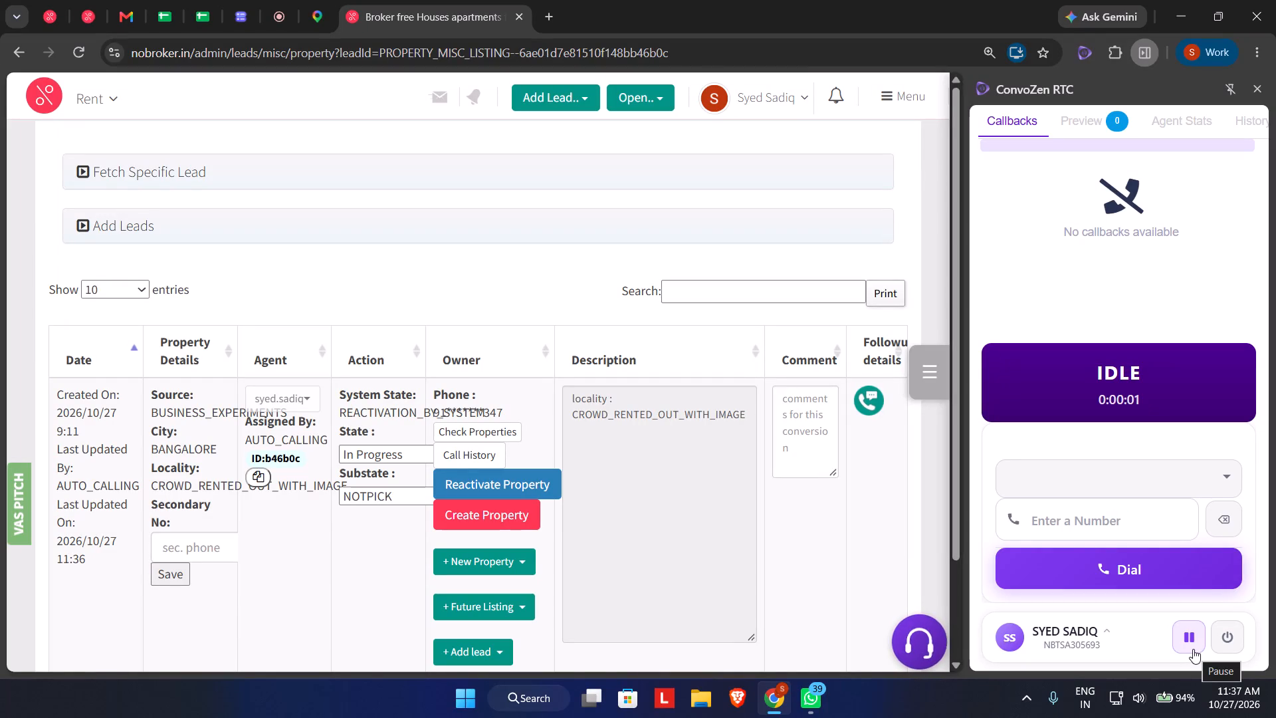
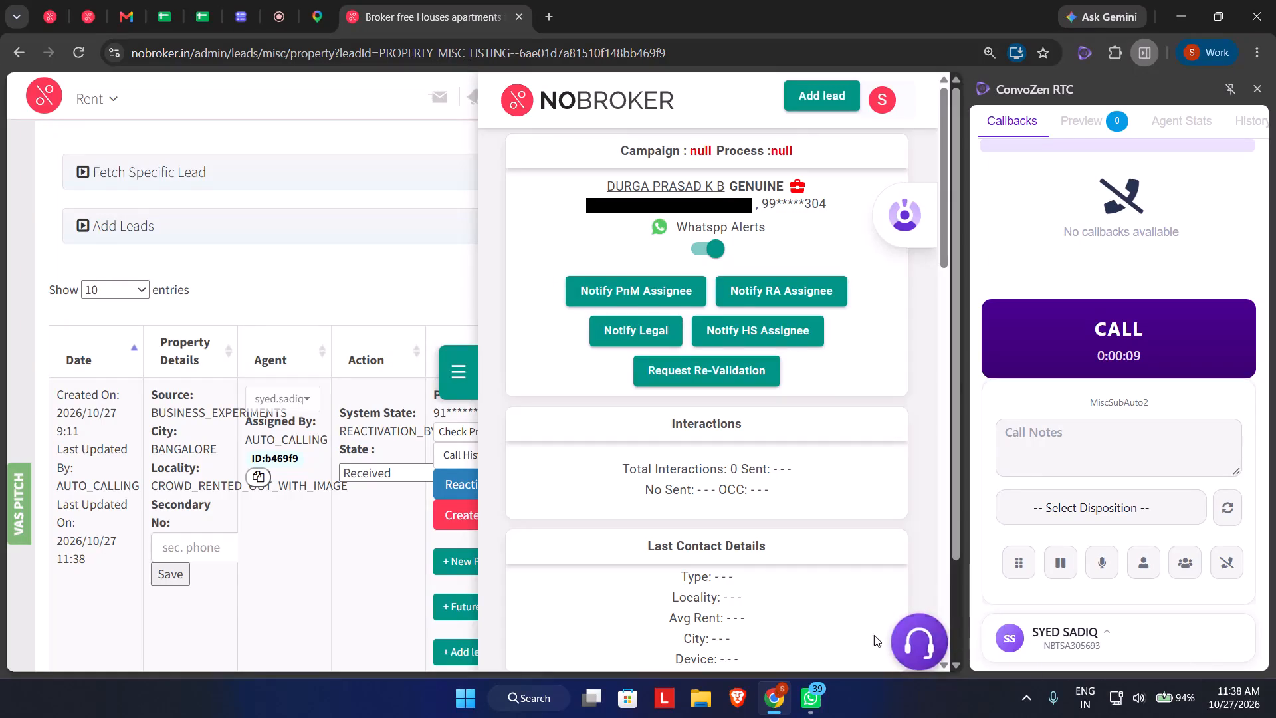
# Set the property lead's state to Rejected with the substate Rented Out.
pyautogui.scroll(-4, 852, 653)
pyautogui.scroll(-2, 796, 592)
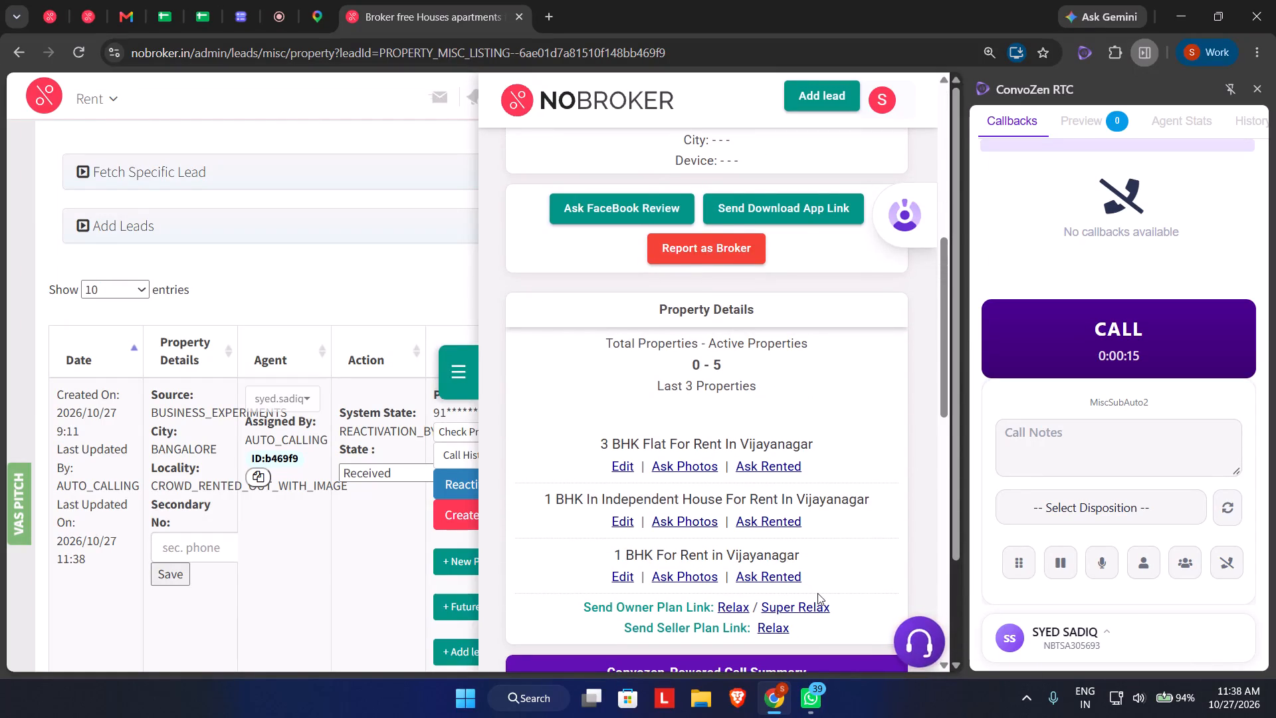
pyautogui.click(360, 478)
pyautogui.click(363, 559)
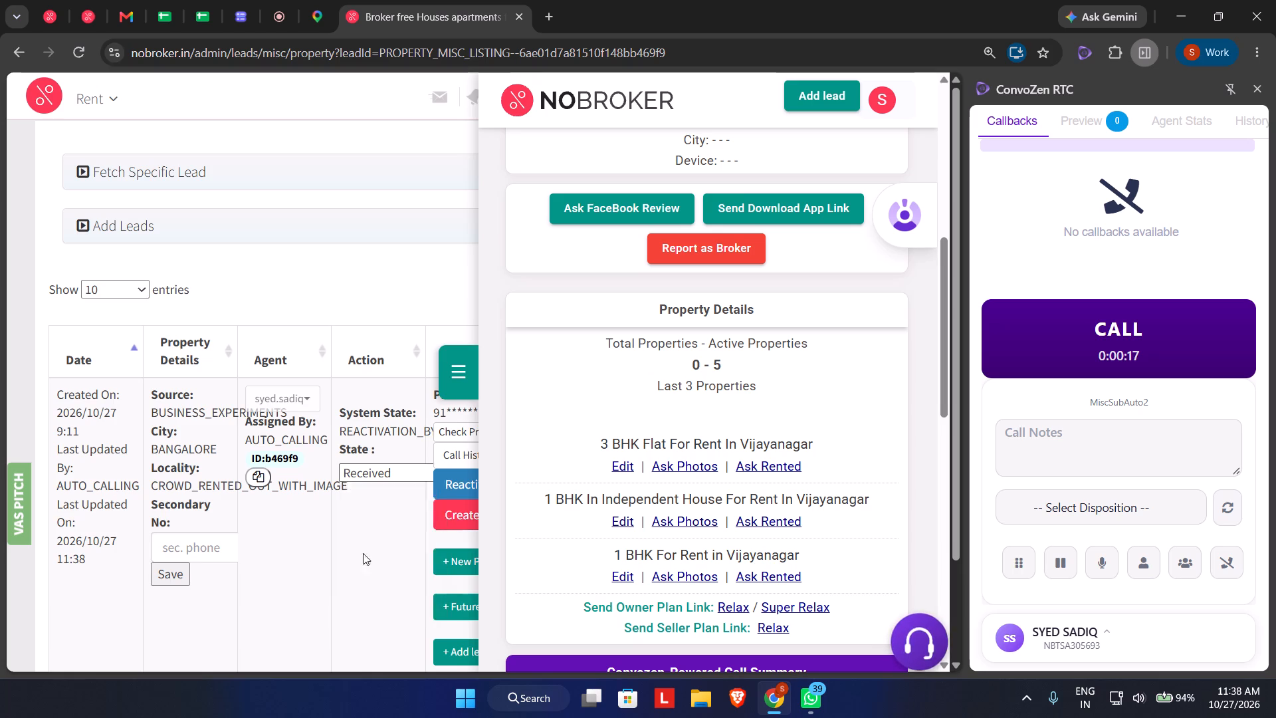
pyautogui.click(366, 489)
pyautogui.click(379, 388)
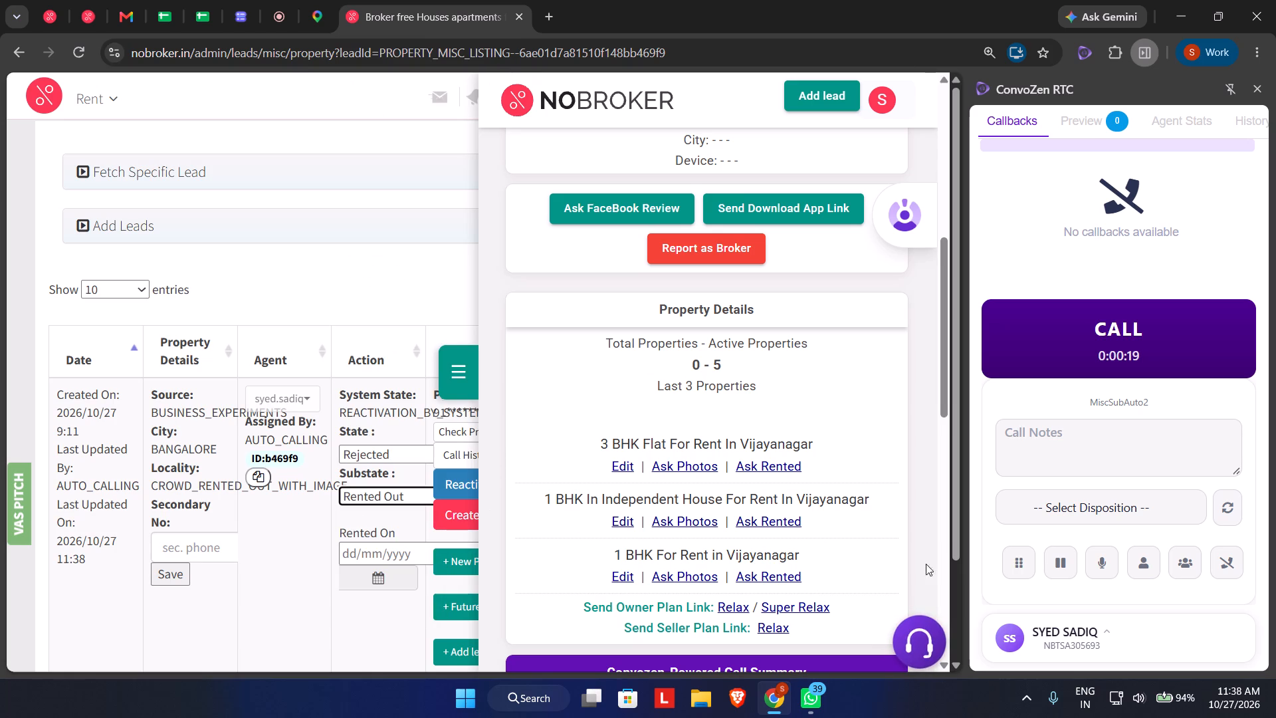
# End the ongoing call in the dialer.
pyautogui.click(1223, 575)
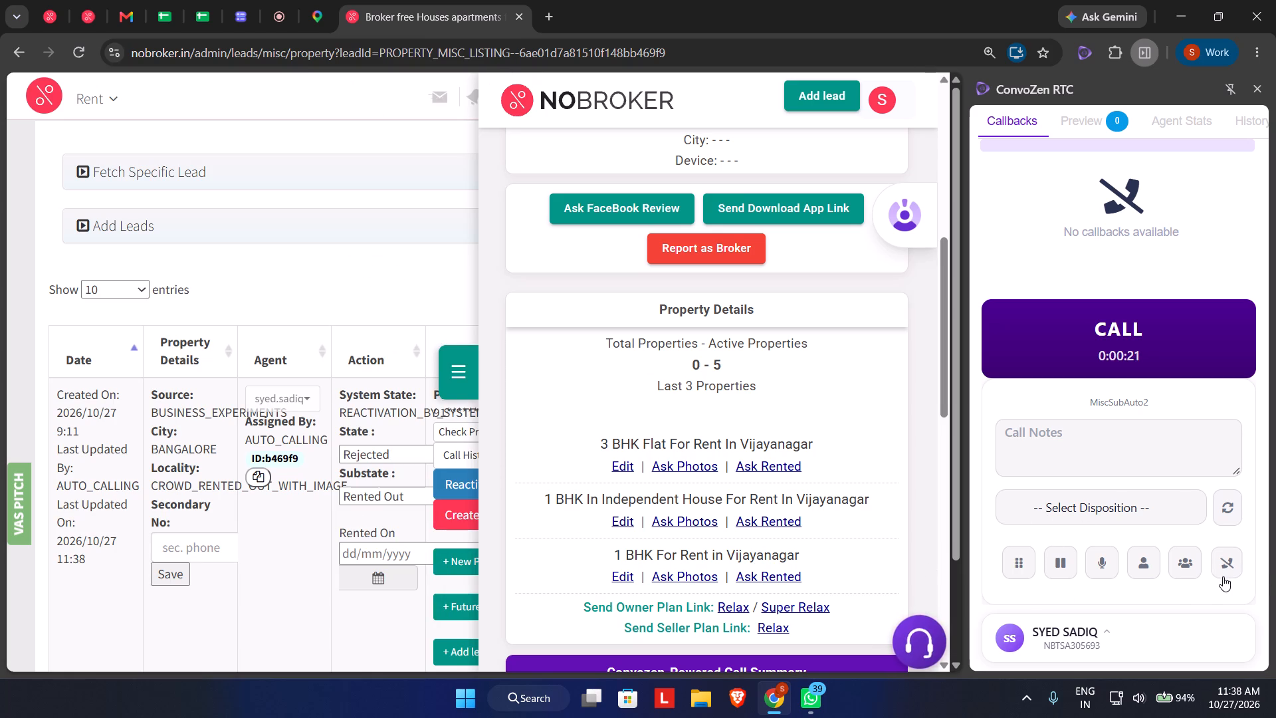
# Dispose of the call as Click Calling with level 2 Rejected, choose a further sub-disposition, and submit it.
pyautogui.click(1085, 503)
pyautogui.click(1093, 561)
pyautogui.click(1058, 513)
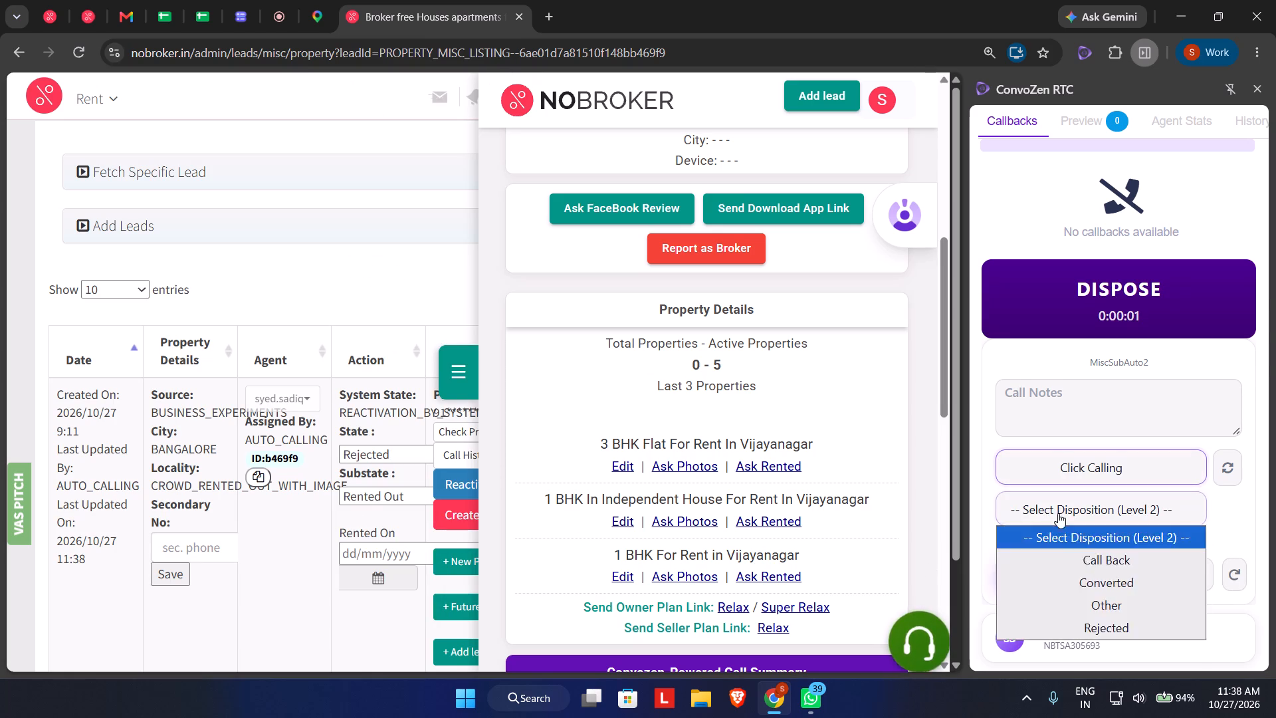
pyautogui.click(1108, 624)
pyautogui.click(1065, 519)
pyautogui.click(1057, 457)
pyautogui.click(1111, 564)
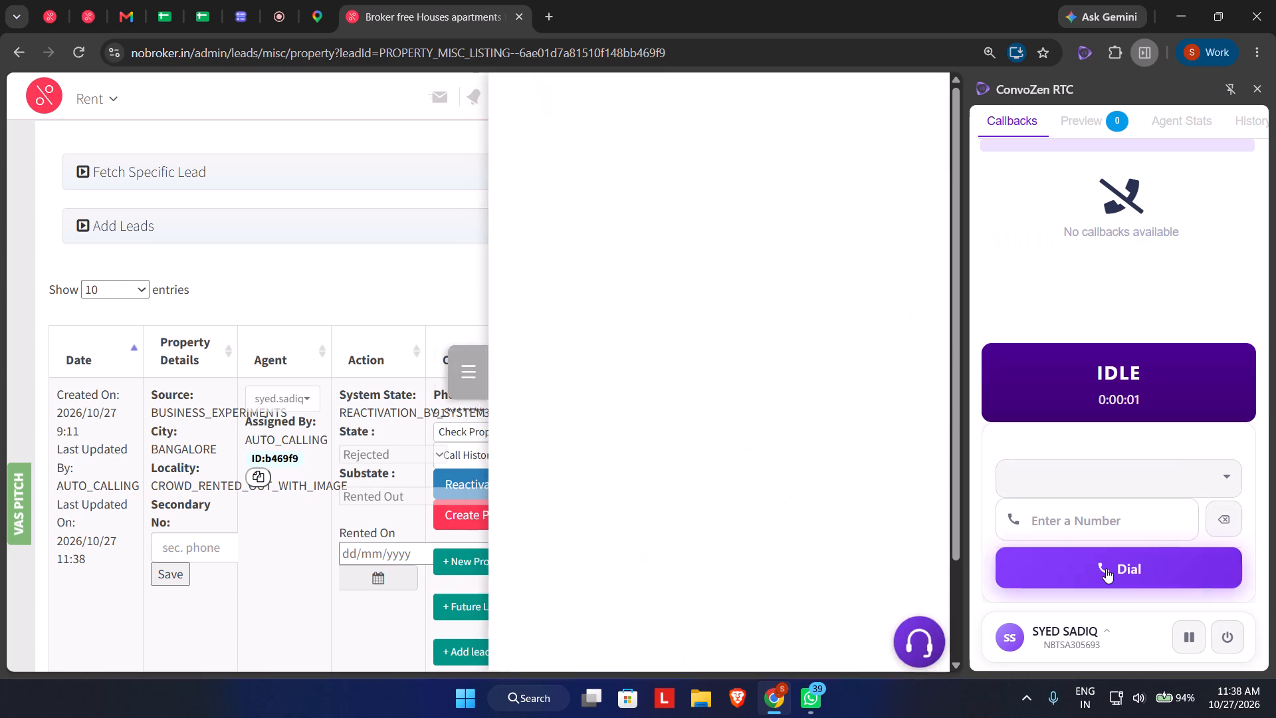
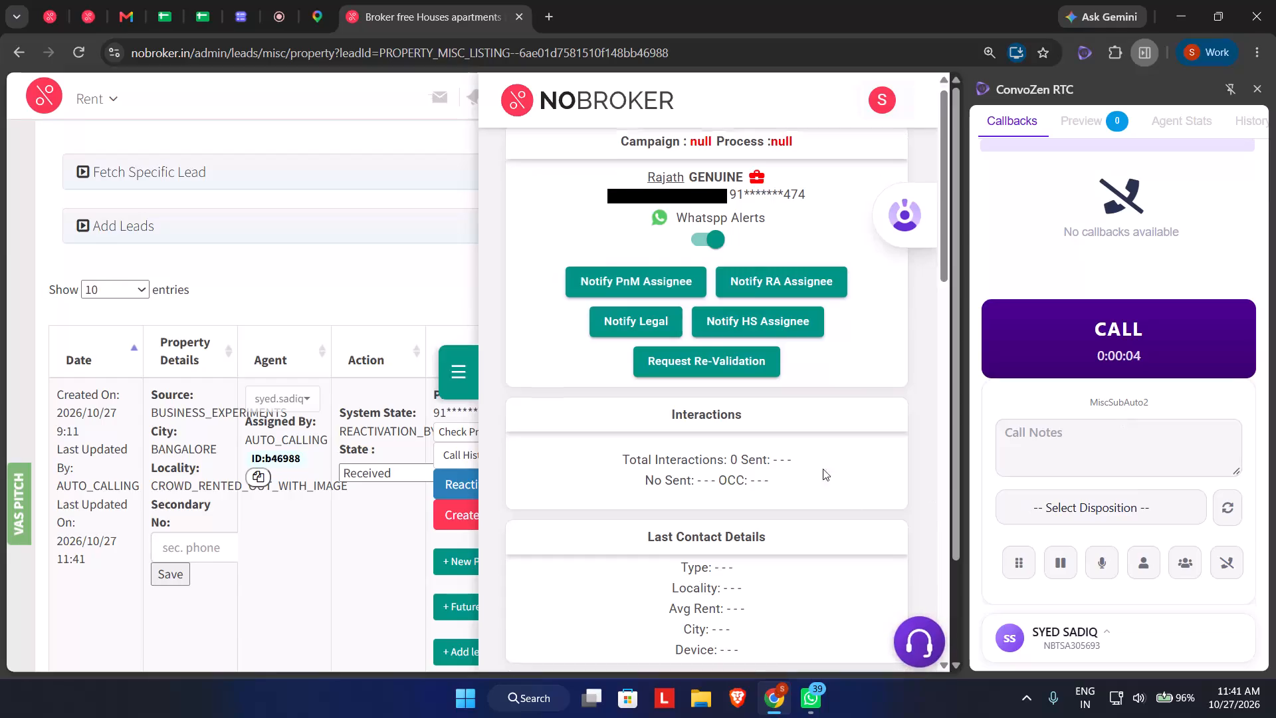
pyautogui.scroll(-4, 815, 463)
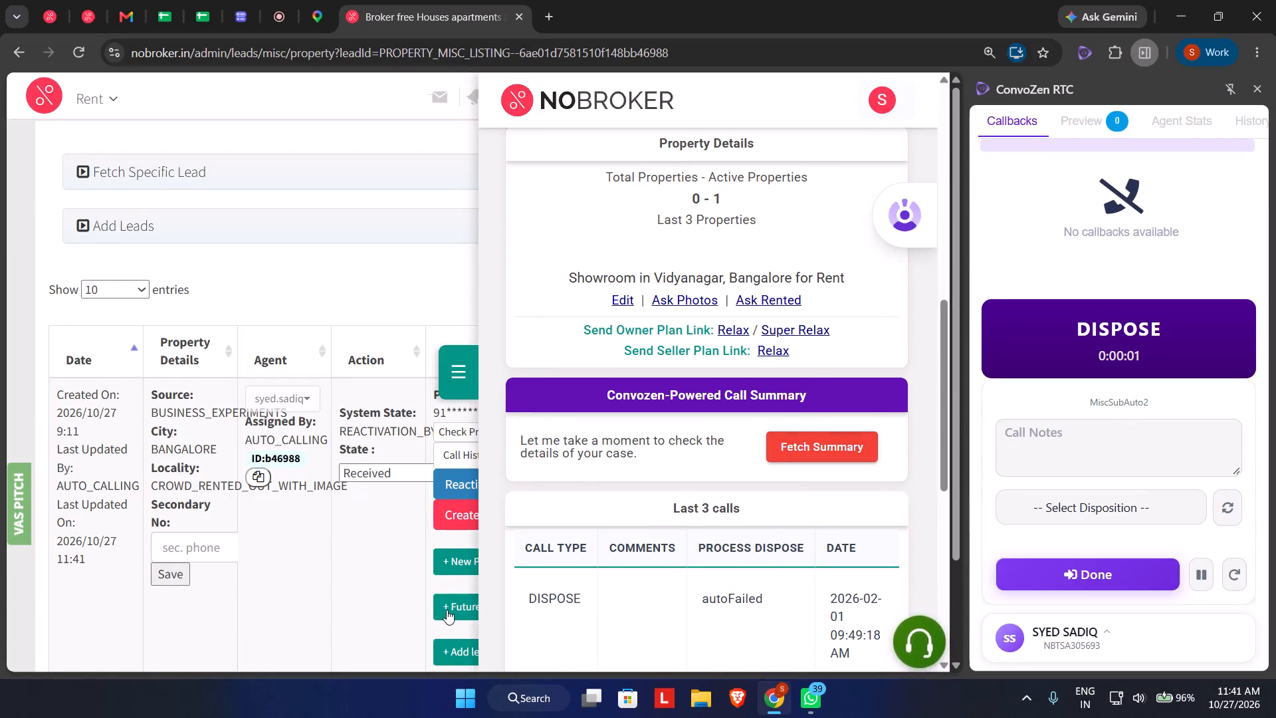
pyautogui.click(371, 471)
pyautogui.click(364, 552)
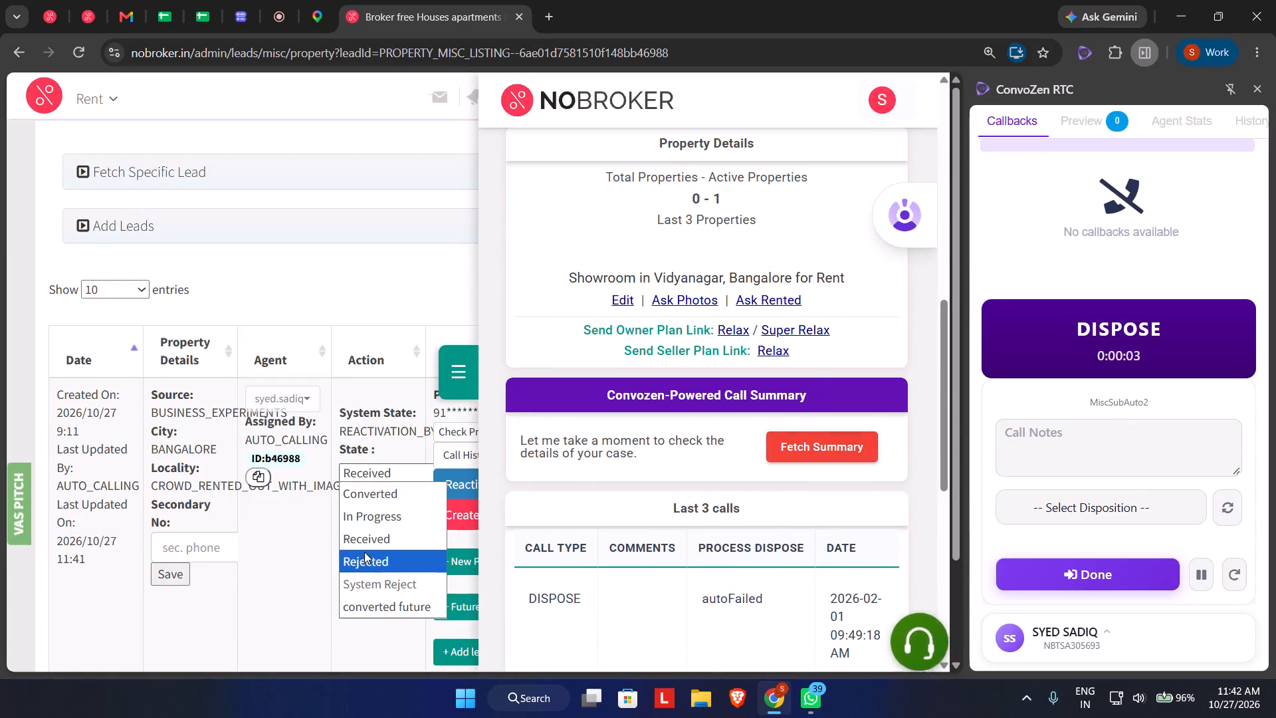
pyautogui.click(367, 507)
pyautogui.click(368, 498)
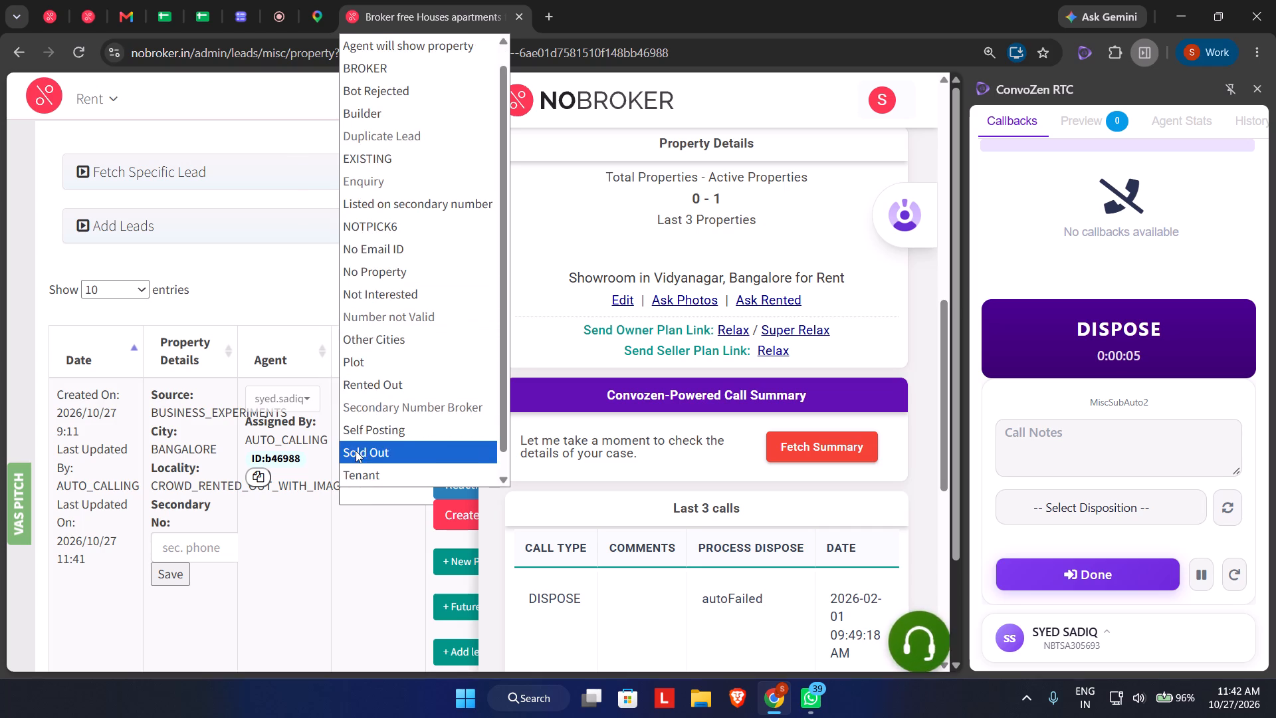
pyautogui.click(377, 387)
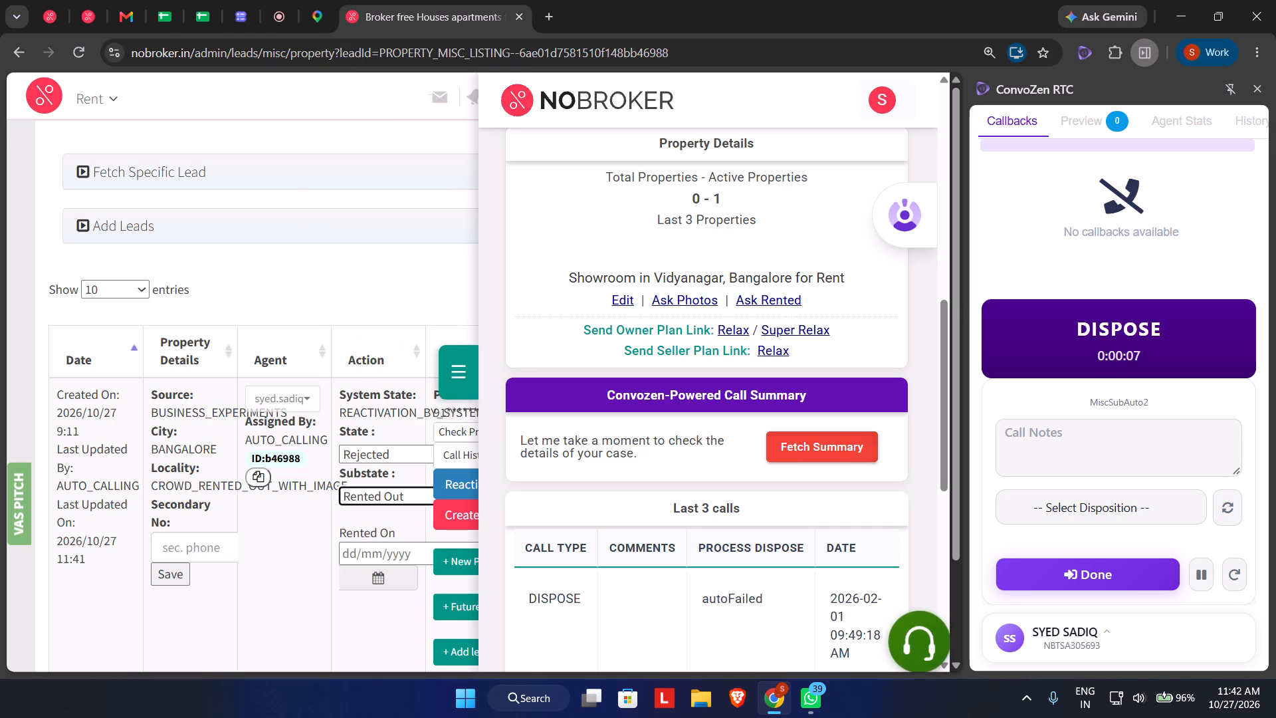
# Dispose of the call as Click Calling with level 2 Rejected and level 3 Rented Out, and submit it.
pyautogui.click(1025, 497)
pyautogui.click(1067, 558)
pyautogui.click(1070, 510)
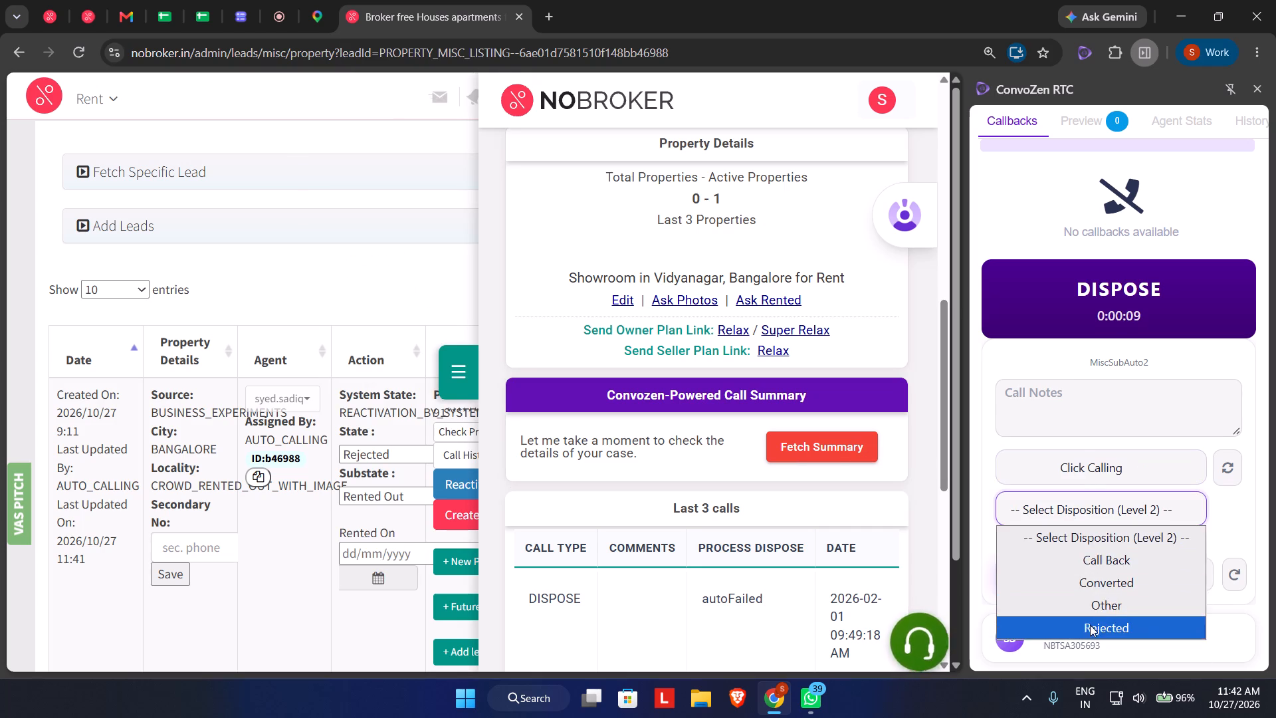
pyautogui.click(1091, 630)
pyautogui.click(1076, 526)
pyautogui.click(1075, 518)
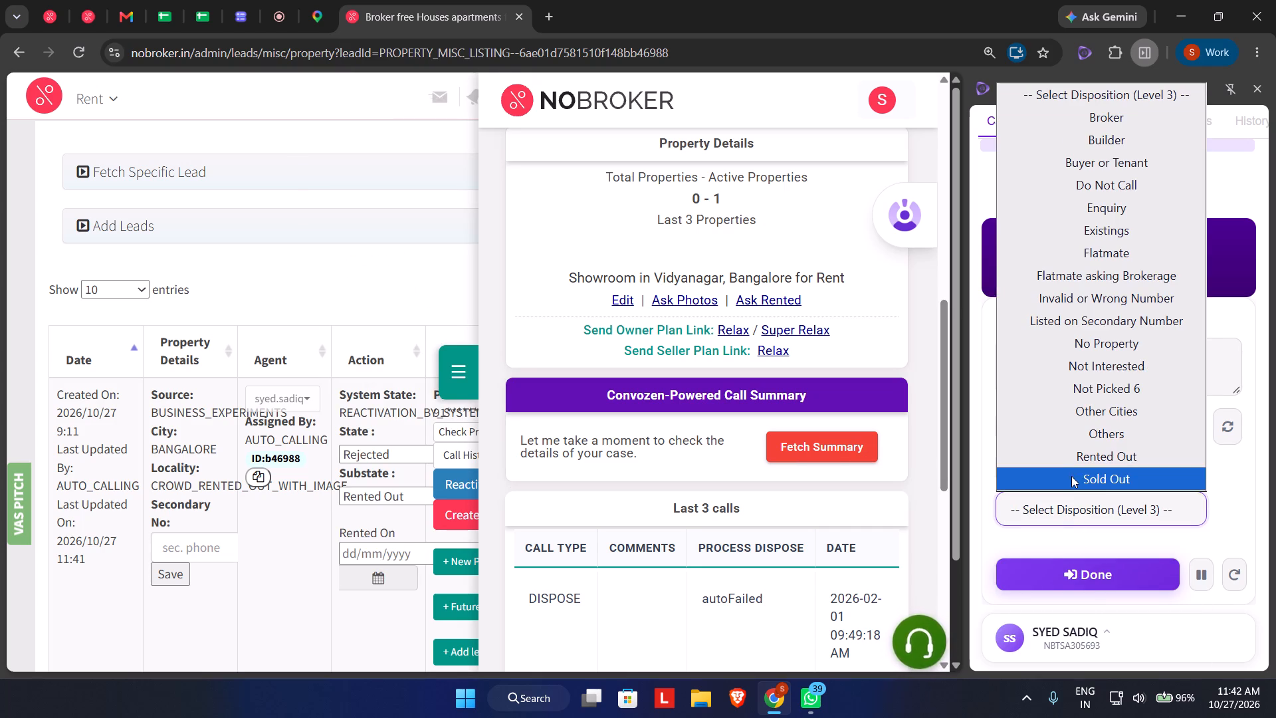
pyautogui.click(1068, 460)
pyautogui.click(1063, 566)
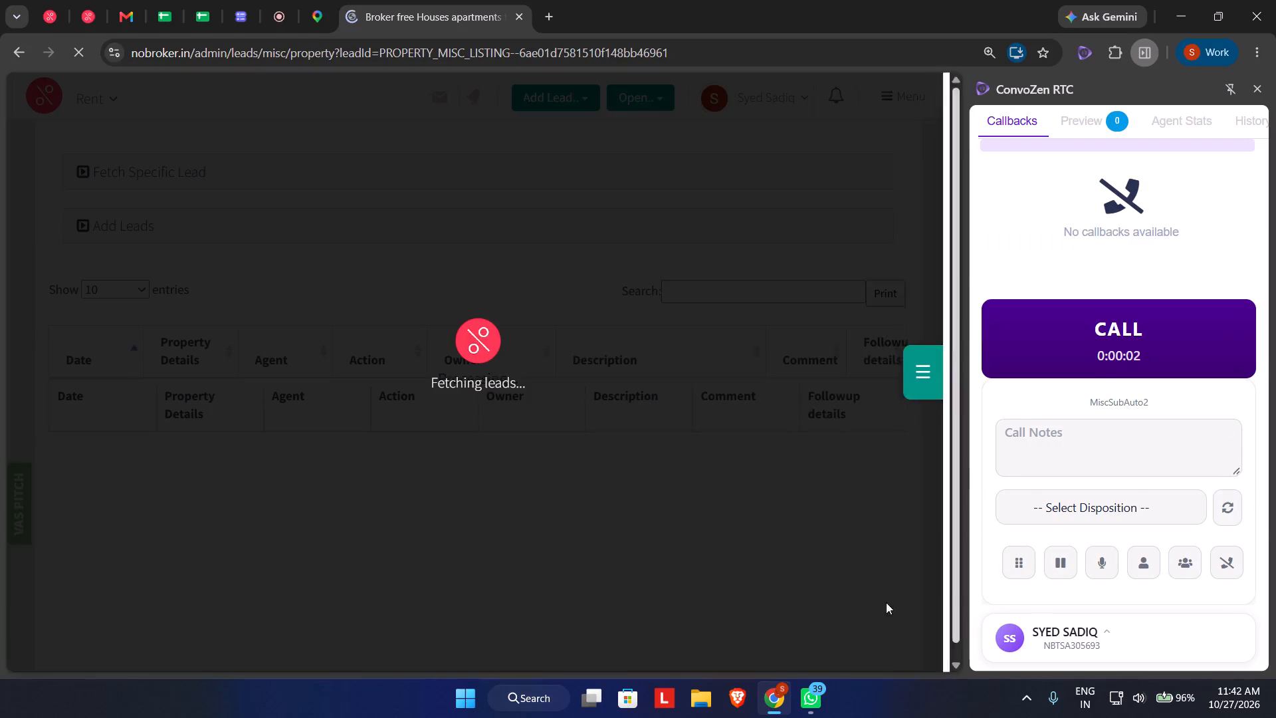
pyautogui.click(454, 386)
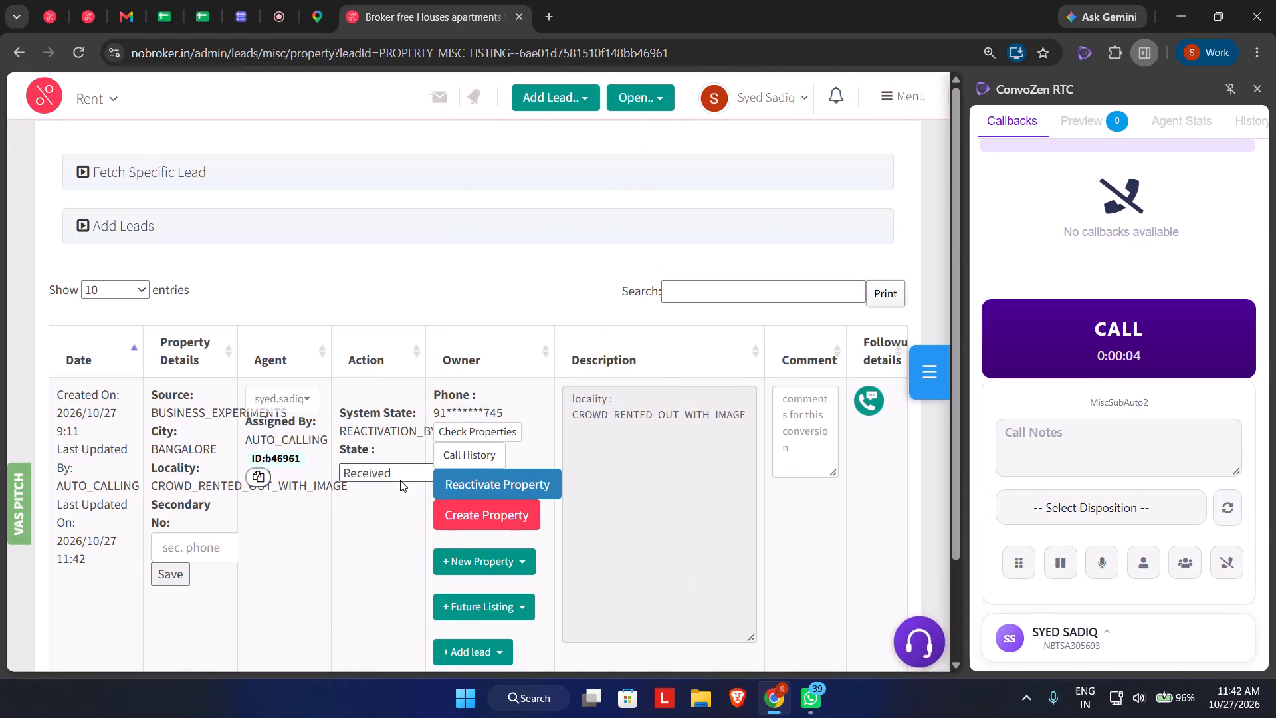
pyautogui.click(400, 480)
pyautogui.click(368, 515)
pyautogui.click(361, 497)
pyautogui.click(389, 390)
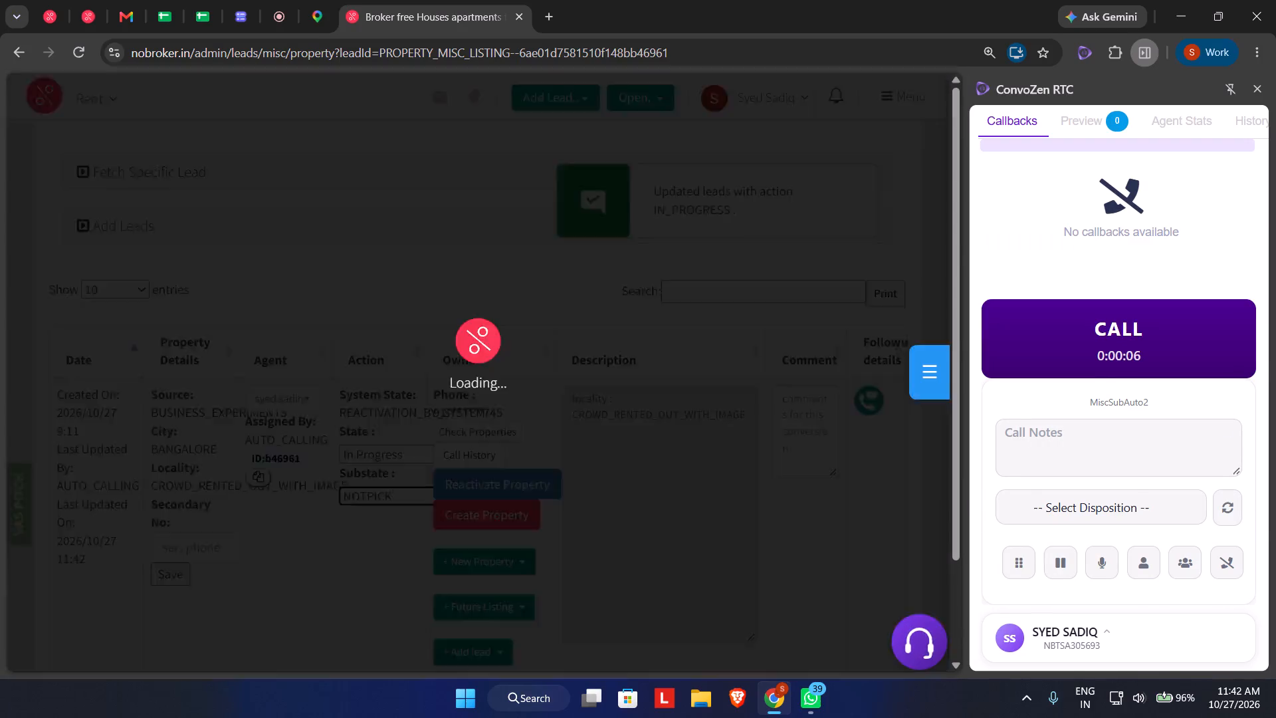
# Set the call's disposition to Outbound, Not Picked, Voice Mail, end the unanswered call and submit the disposition.
pyautogui.click(1058, 495)
pyautogui.moveTo(1069, 558); pyautogui.dragTo(1071, 571)
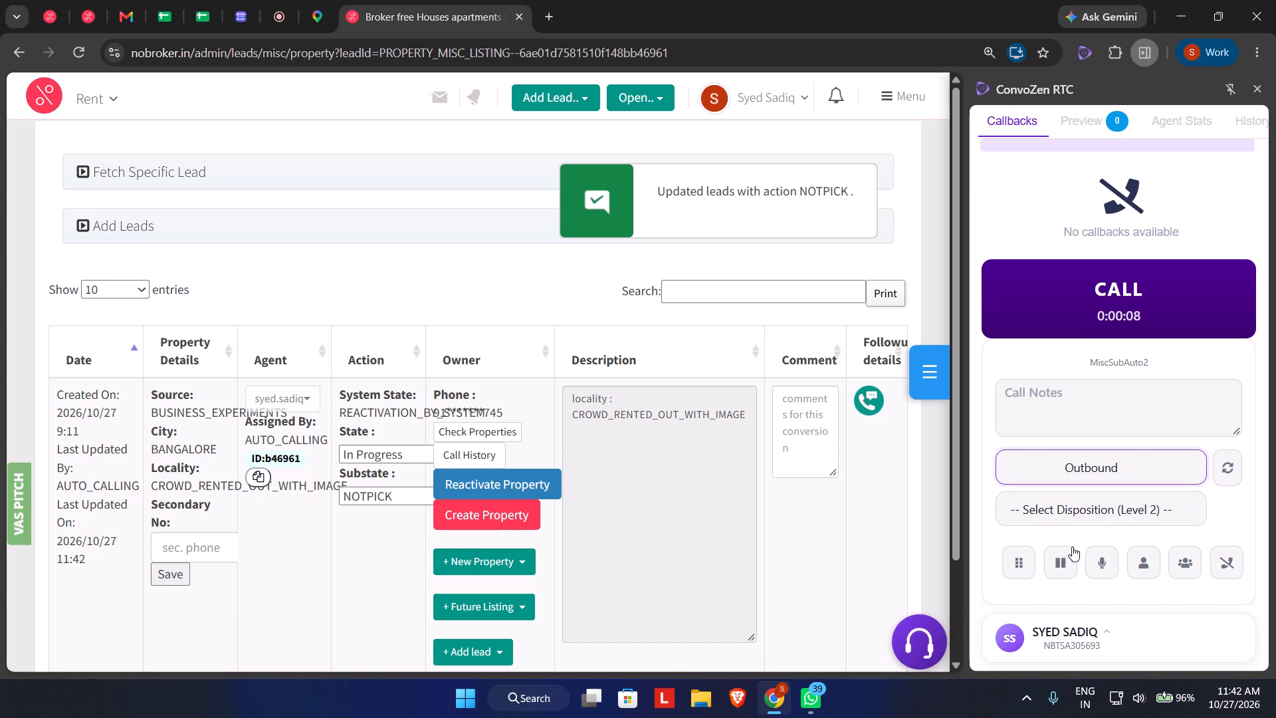
pyautogui.click(1072, 510)
pyautogui.click(1083, 561)
pyautogui.click(1069, 499)
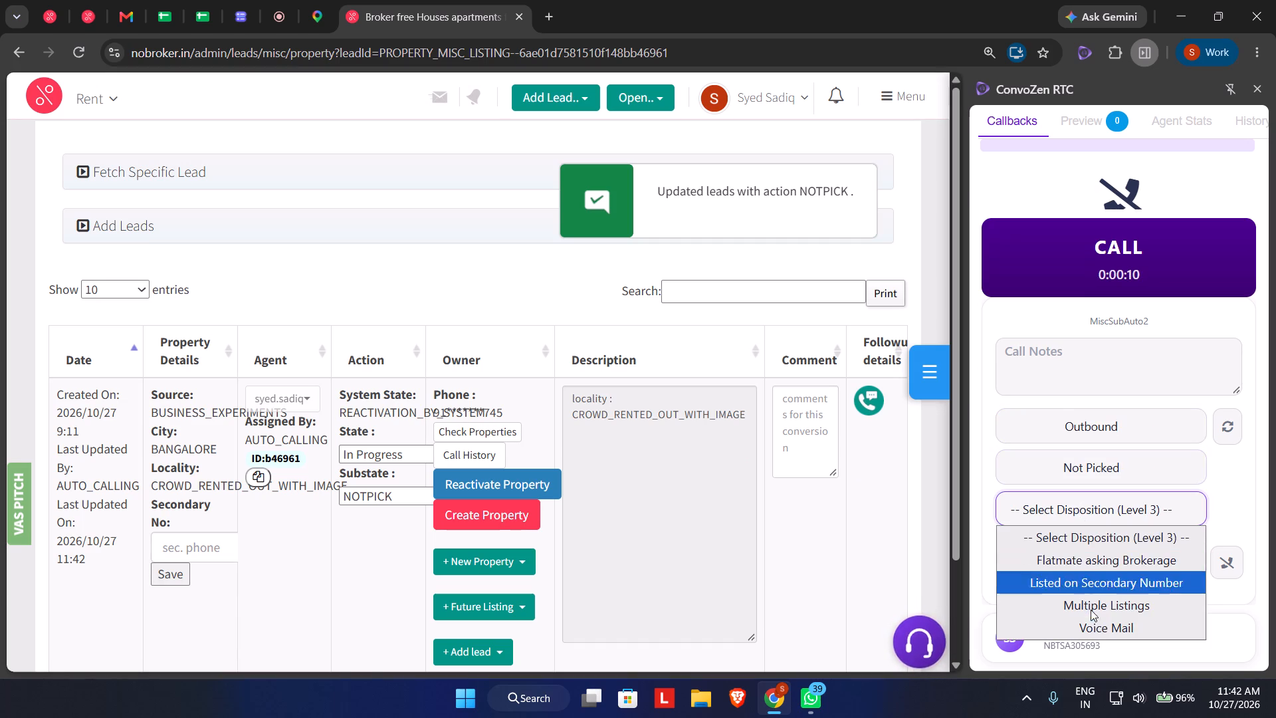
pyautogui.click(1085, 622)
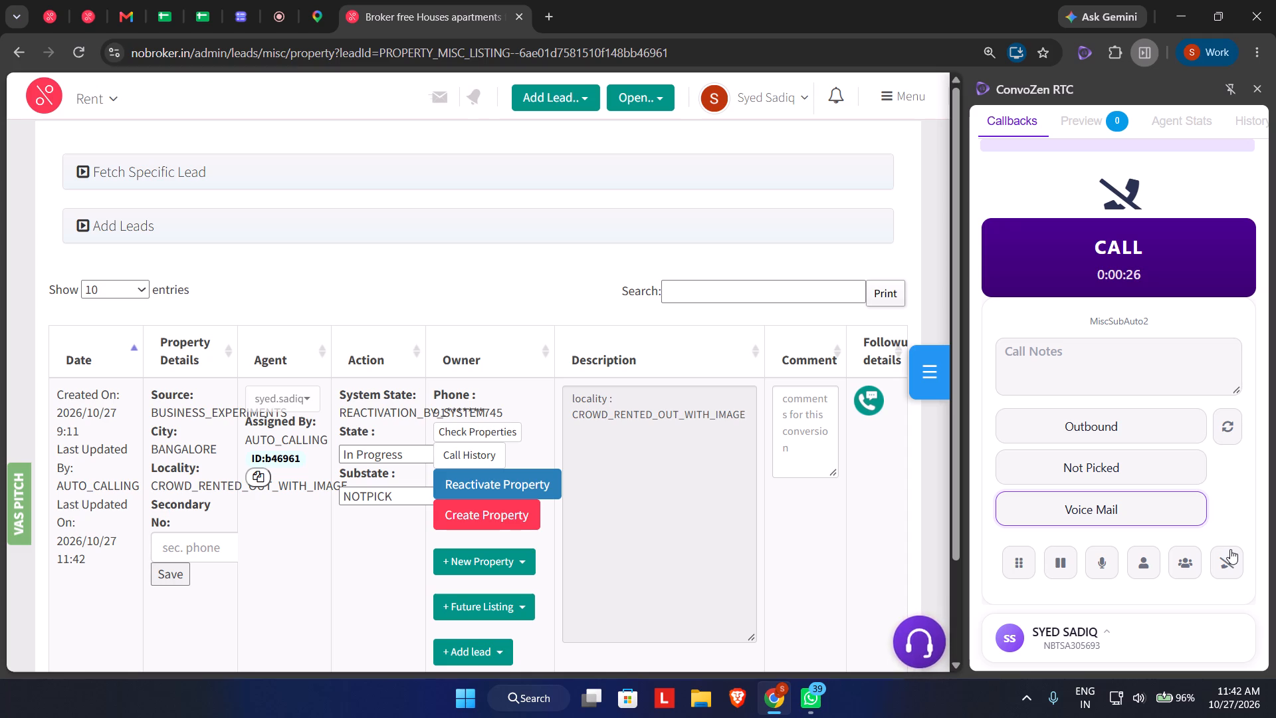
pyautogui.click(1231, 554)
pyautogui.click(1102, 580)
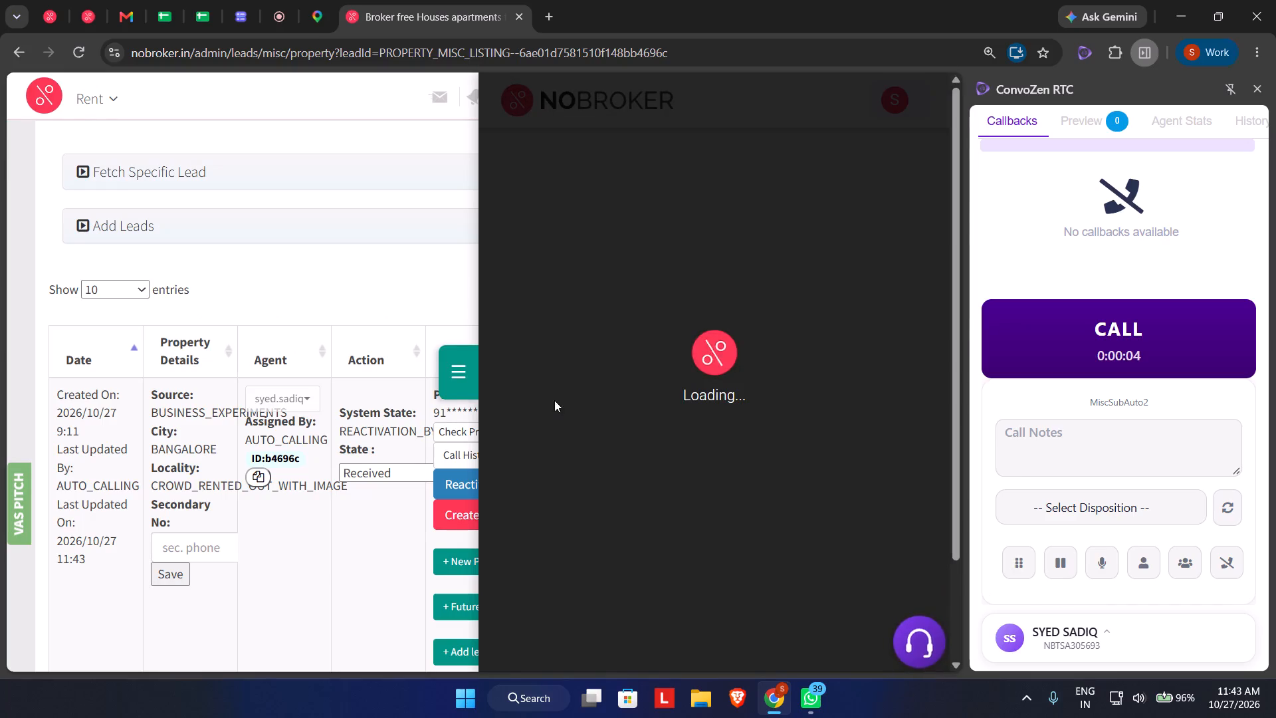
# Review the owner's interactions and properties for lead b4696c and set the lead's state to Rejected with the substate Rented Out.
pyautogui.scroll(-1, 577, 401)
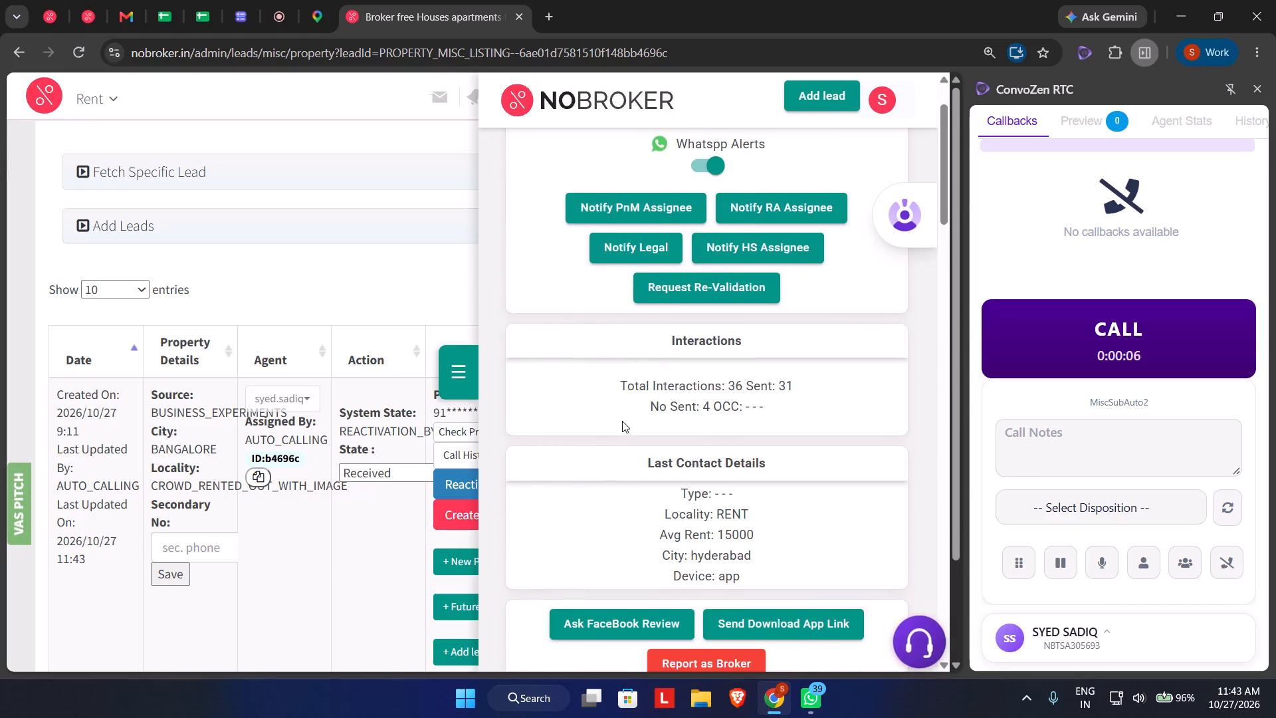
pyautogui.scroll(3, 622, 421)
pyautogui.scroll(-6, 622, 421)
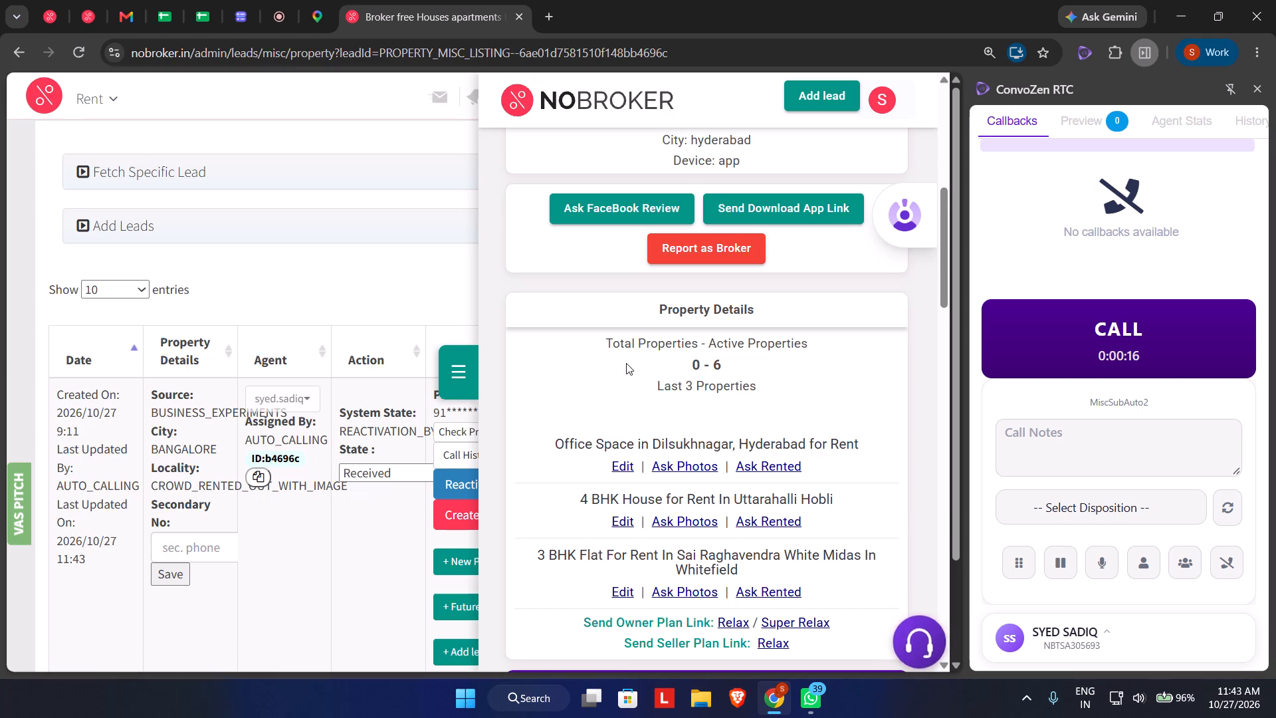
pyautogui.scroll(-1, 626, 363)
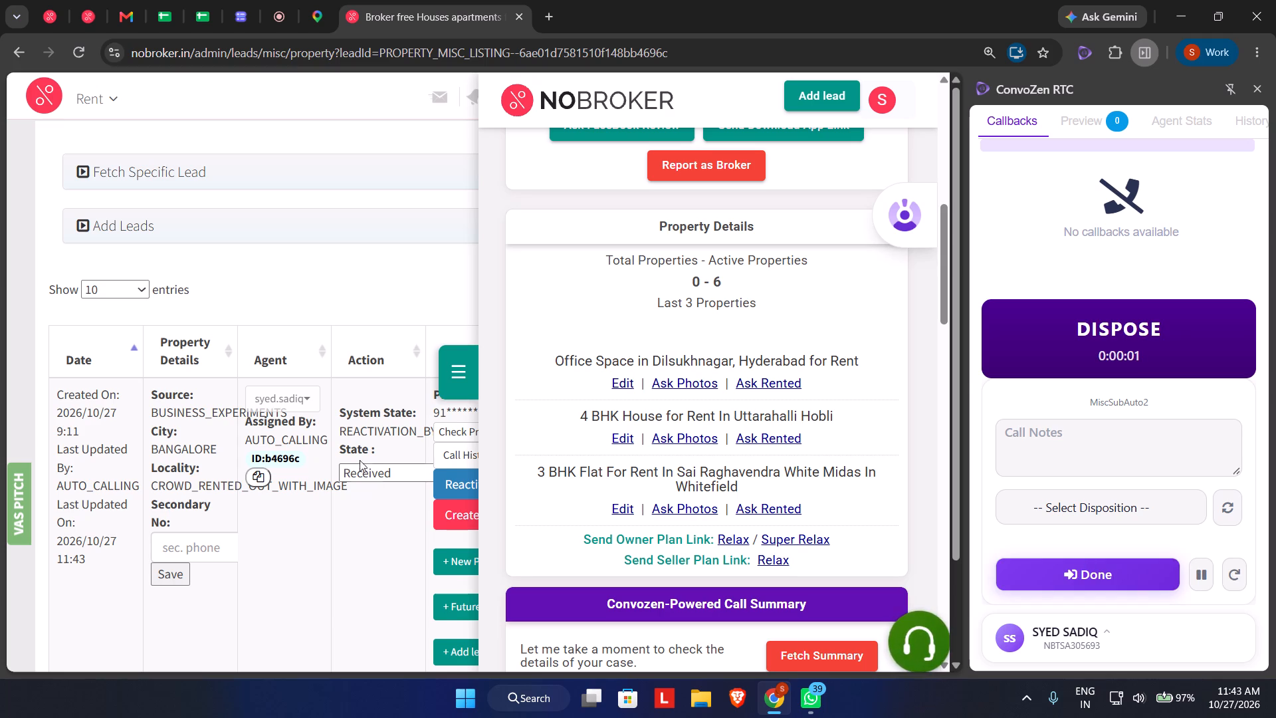
pyautogui.click(372, 478)
pyautogui.moveTo(382, 512); pyautogui.dragTo(386, 560)
pyautogui.click(374, 500)
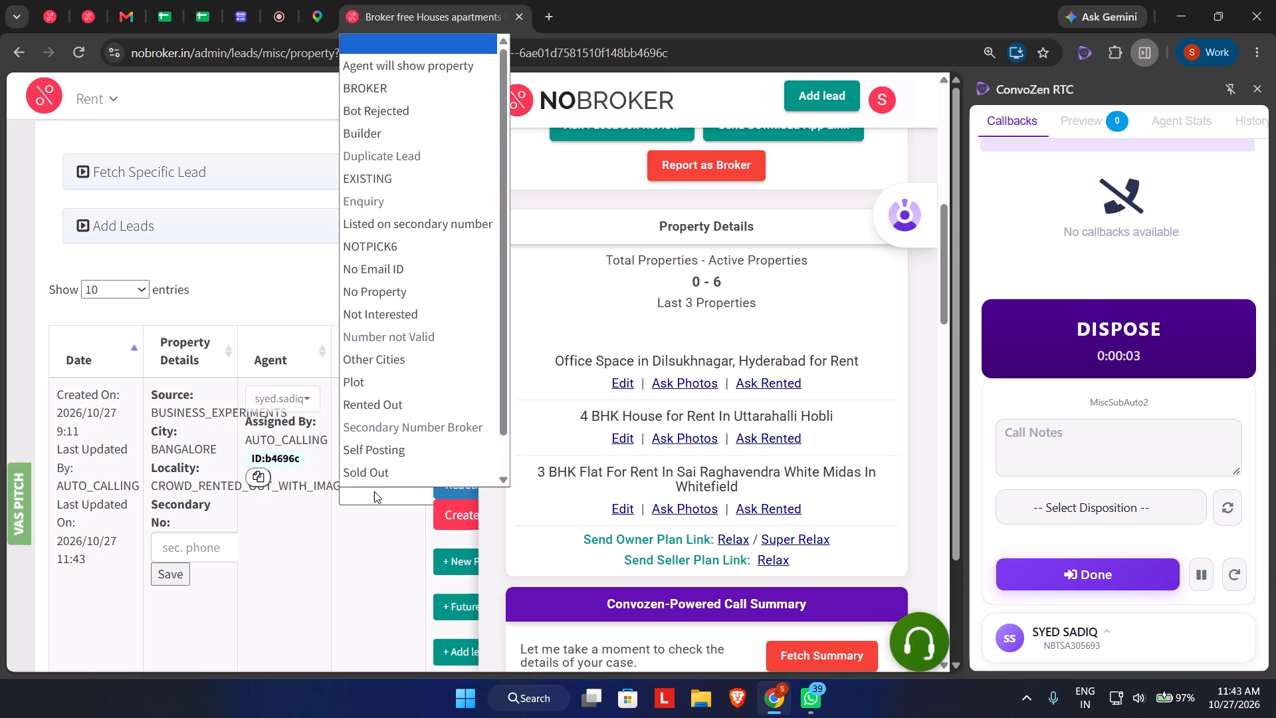
pyautogui.click(379, 383)
# Dispose of this lead's call as Click Calling with level 2 Rejected and level 3 Rented Out, and submit it.
pyautogui.click(1059, 498)
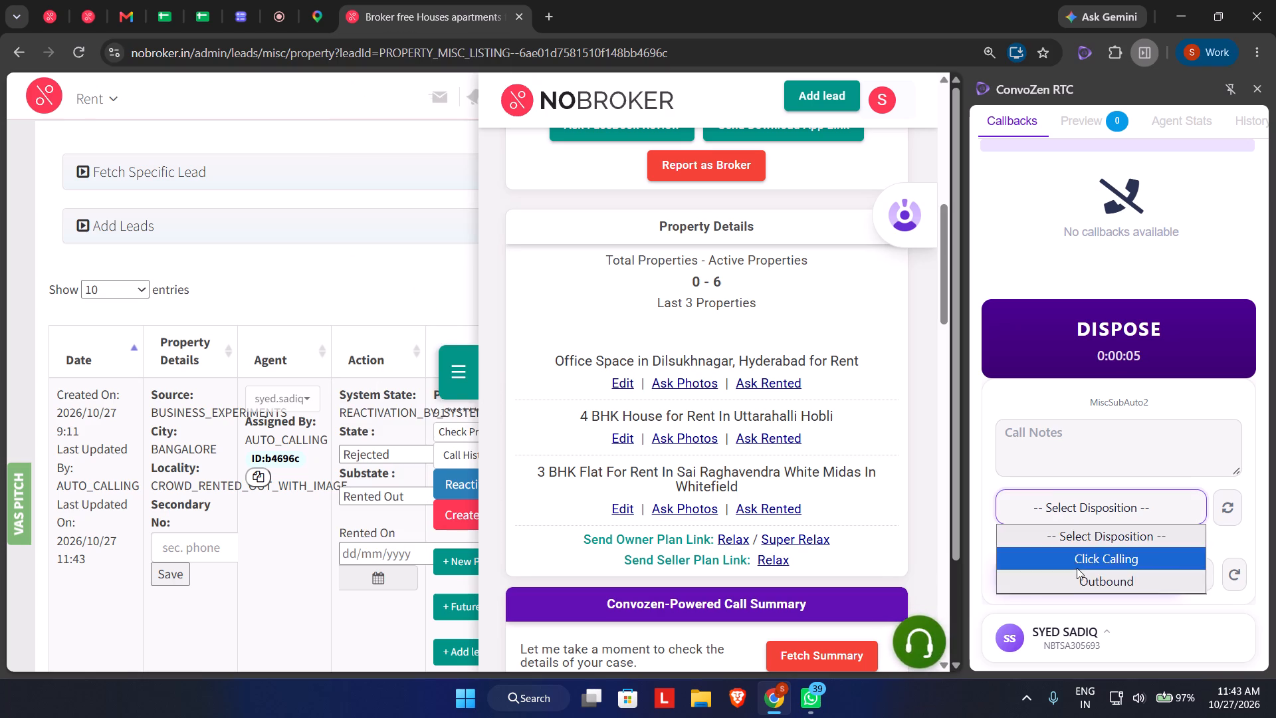
pyautogui.click(1067, 554)
pyautogui.click(1065, 513)
pyautogui.moveTo(1093, 628); pyautogui.dragTo(1092, 620)
pyautogui.click(1080, 523)
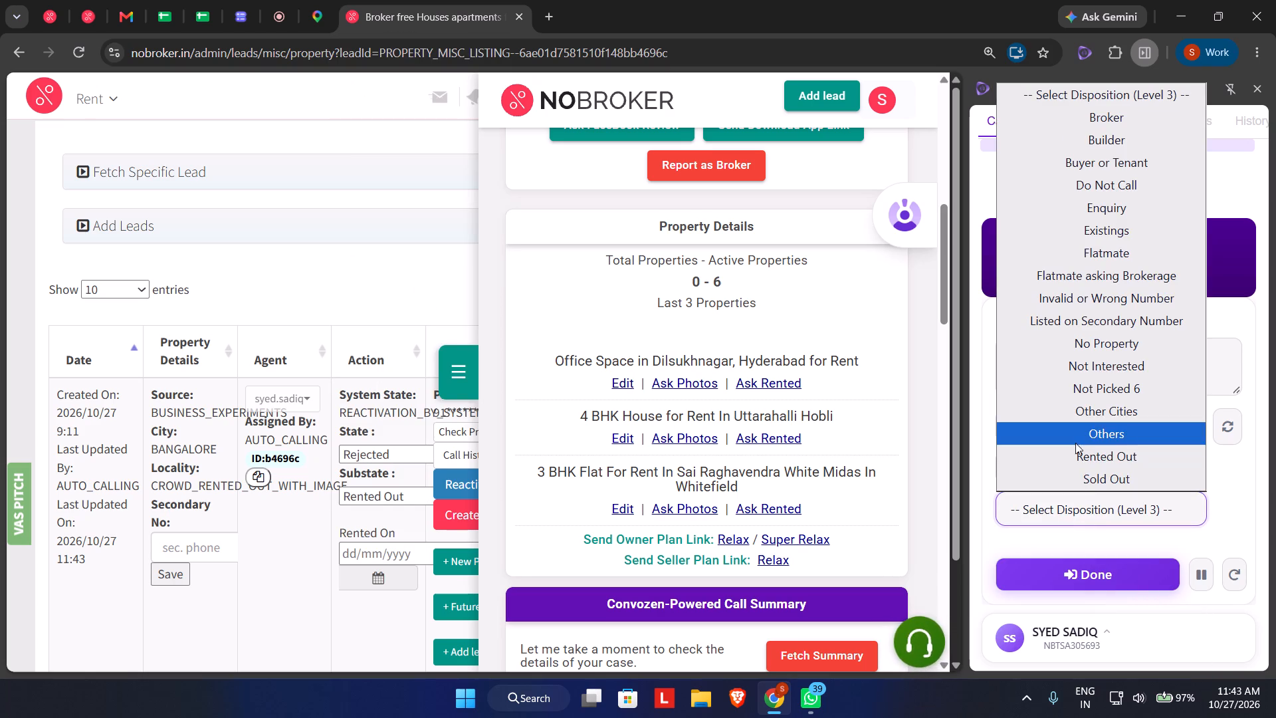
pyautogui.moveTo(1075, 443); pyautogui.dragTo(1077, 457)
pyautogui.click(1093, 578)
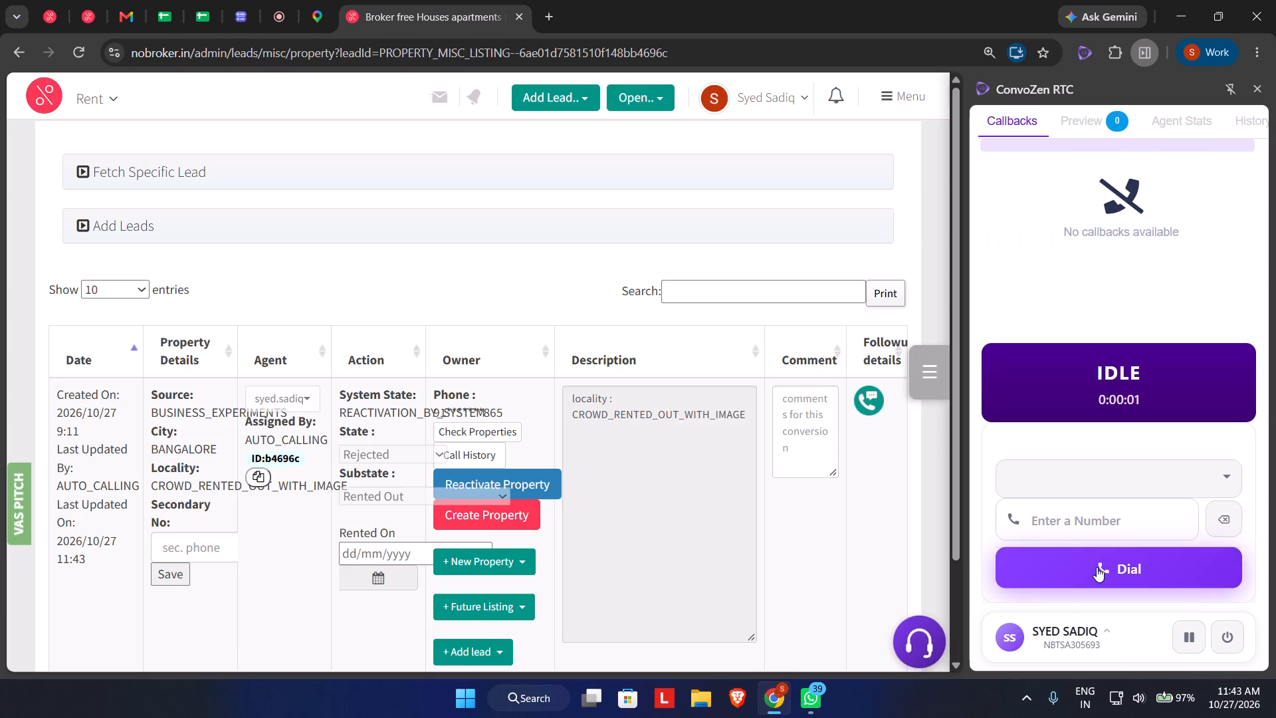
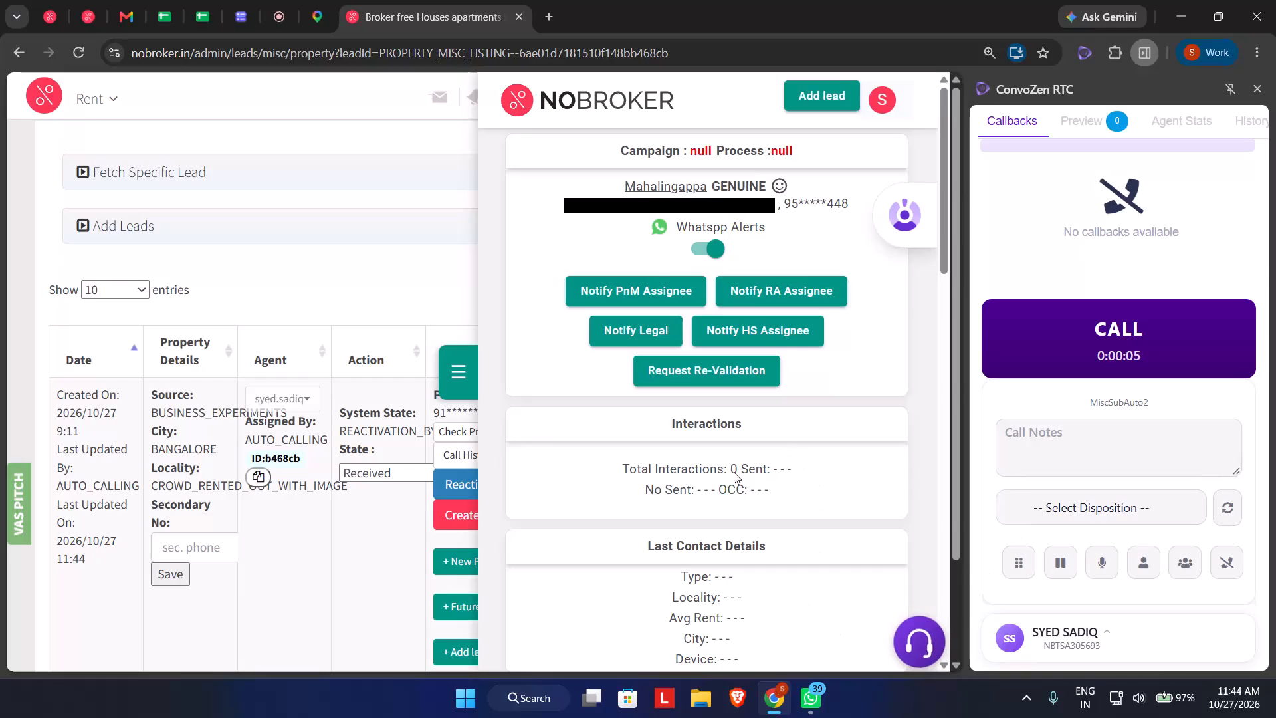
# Review the owner's property details for lead b468cb and set the lead's state to Rejected with the substate Rented Out.
pyautogui.scroll(-4, 608, 581)
pyautogui.scroll(-4, 655, 530)
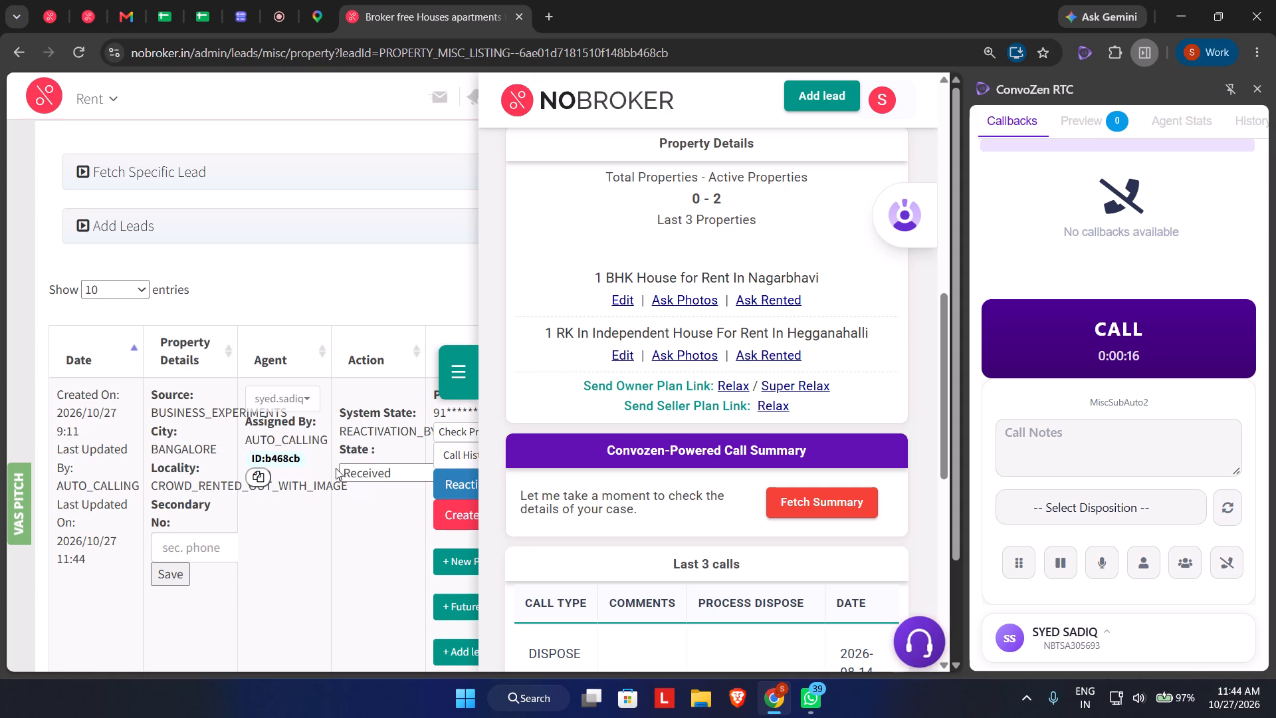
pyautogui.click(378, 478)
pyautogui.click(402, 562)
pyautogui.click(397, 497)
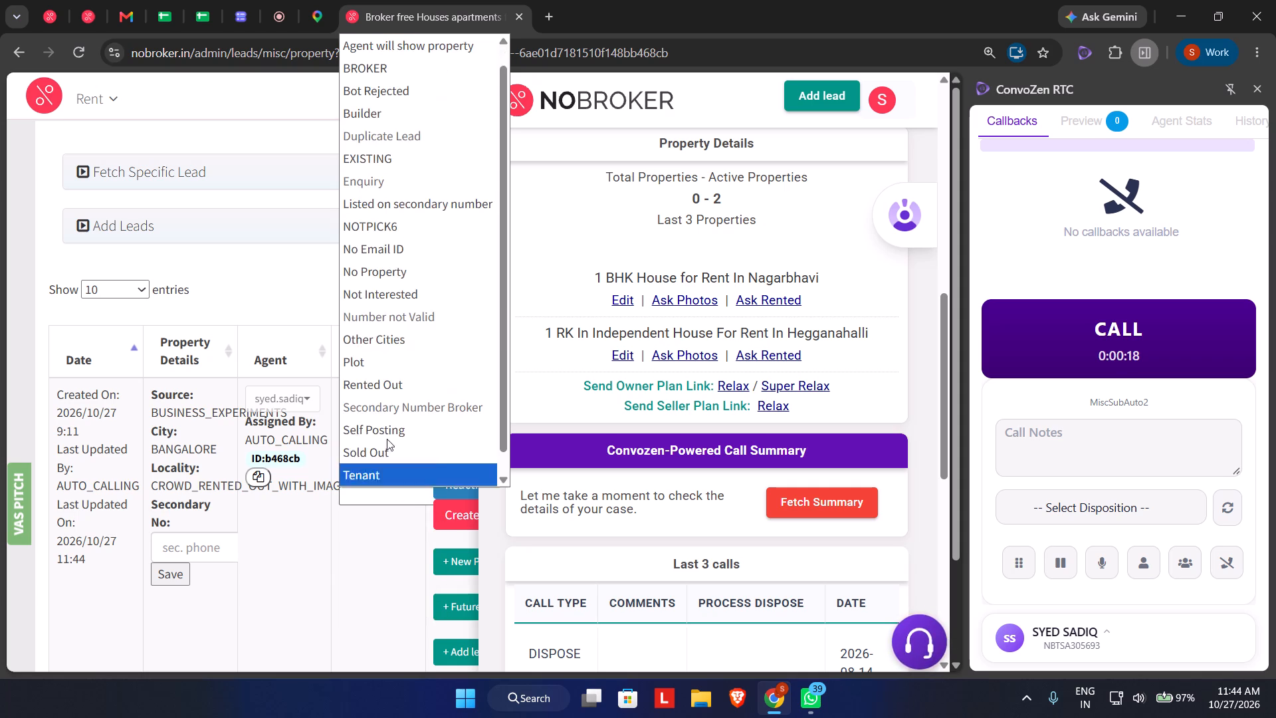
pyautogui.click(380, 384)
# Dispose of this lead's call as Click Calling with level 2 Rejected and level 3 Rented Out, and submit it.
pyautogui.click(1030, 501)
pyautogui.click(1075, 555)
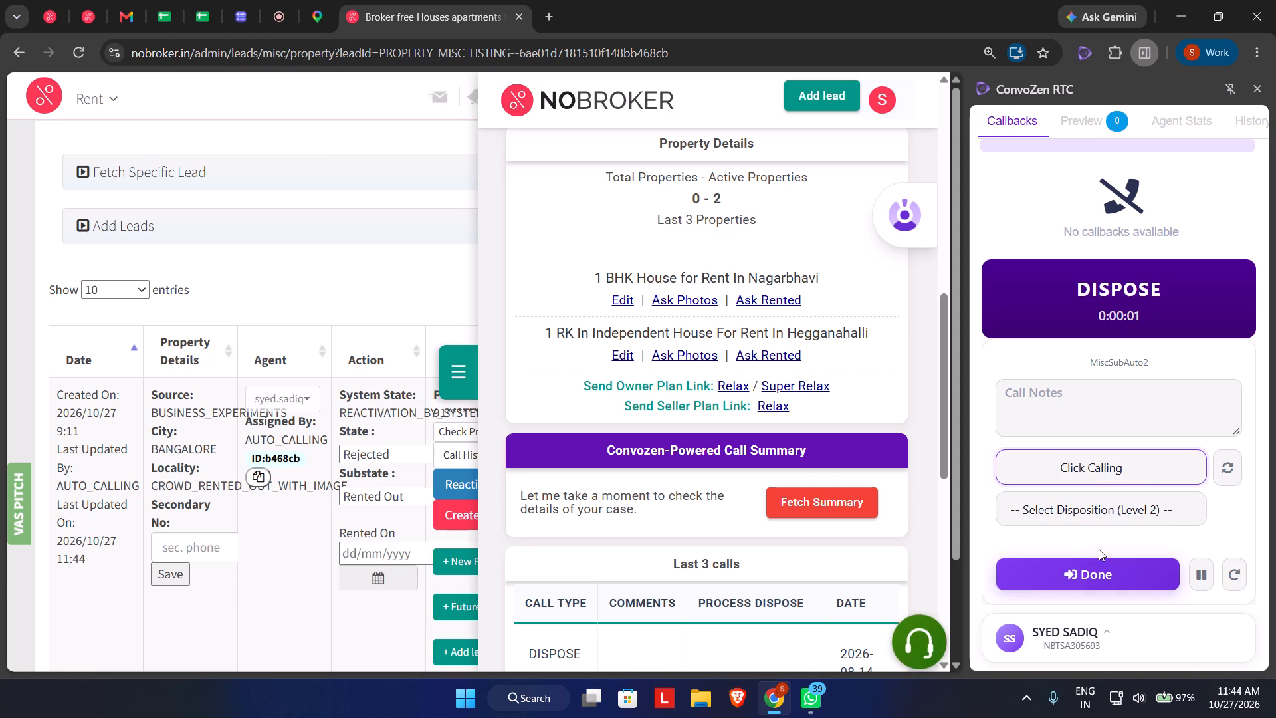
pyautogui.click(1168, 525)
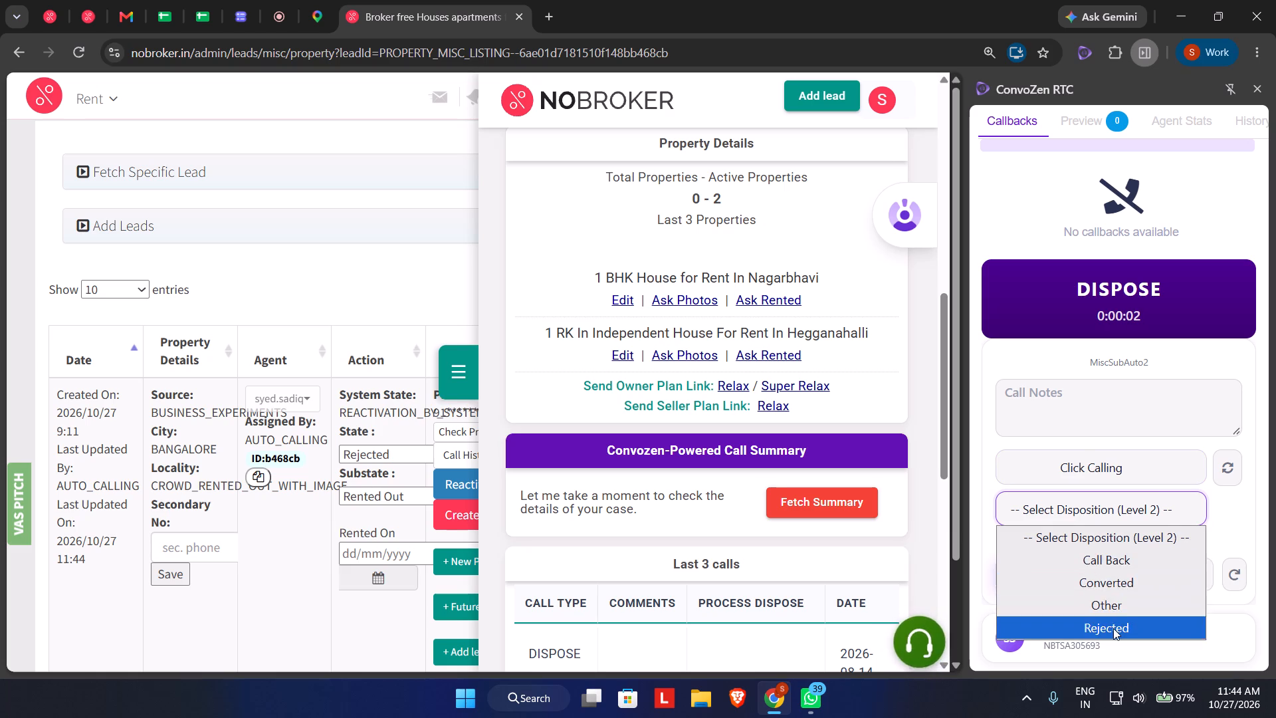
pyautogui.click(1113, 628)
pyautogui.click(1099, 512)
pyautogui.click(1097, 449)
pyautogui.click(1109, 574)
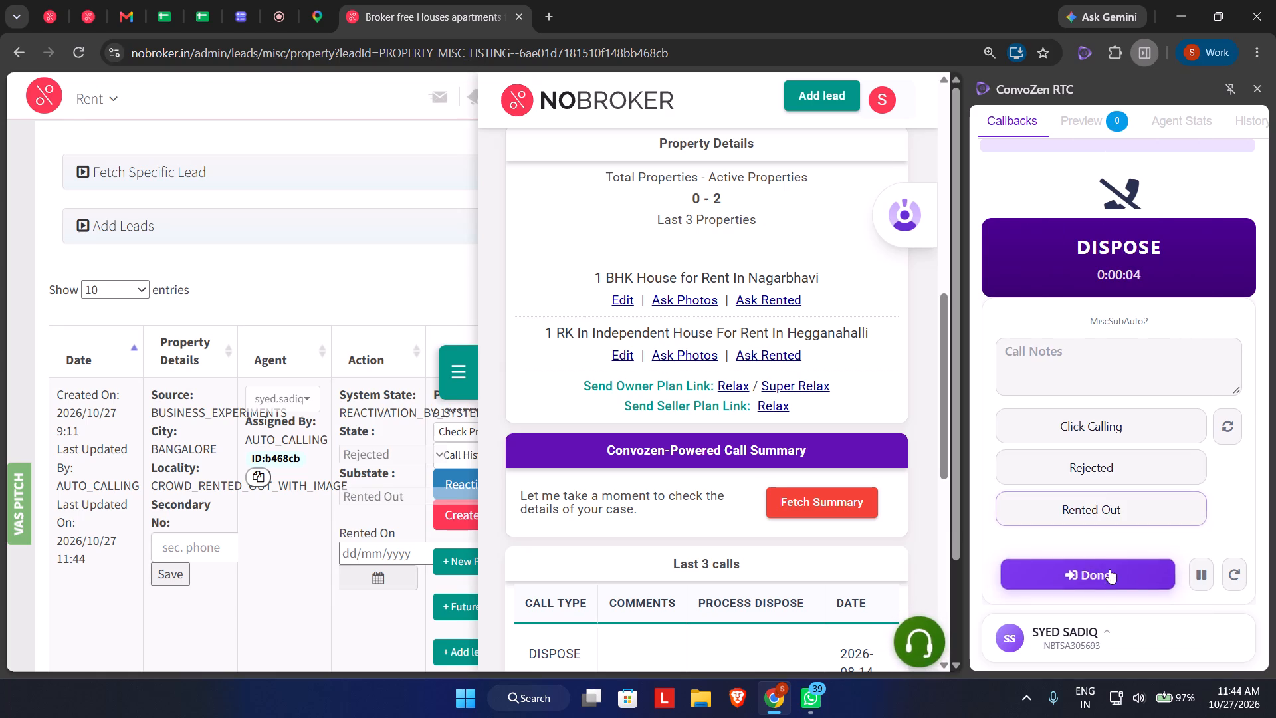
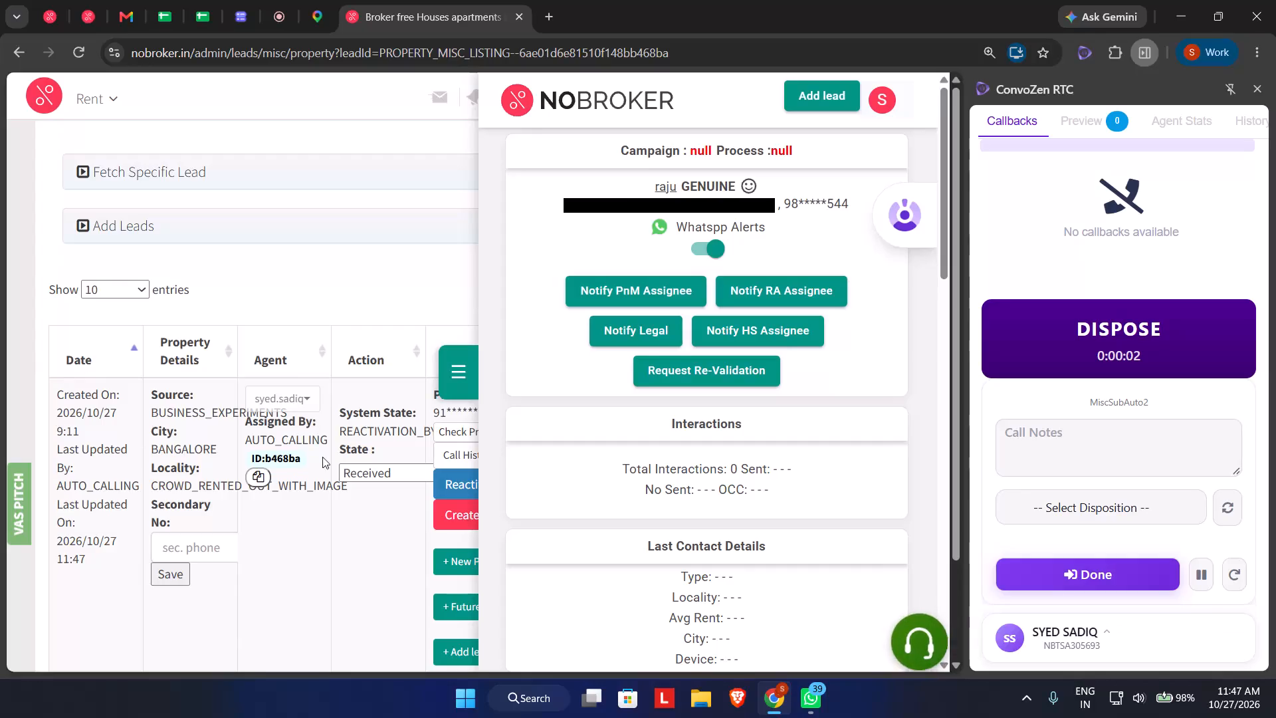
pyautogui.scroll(-7, 645, 480)
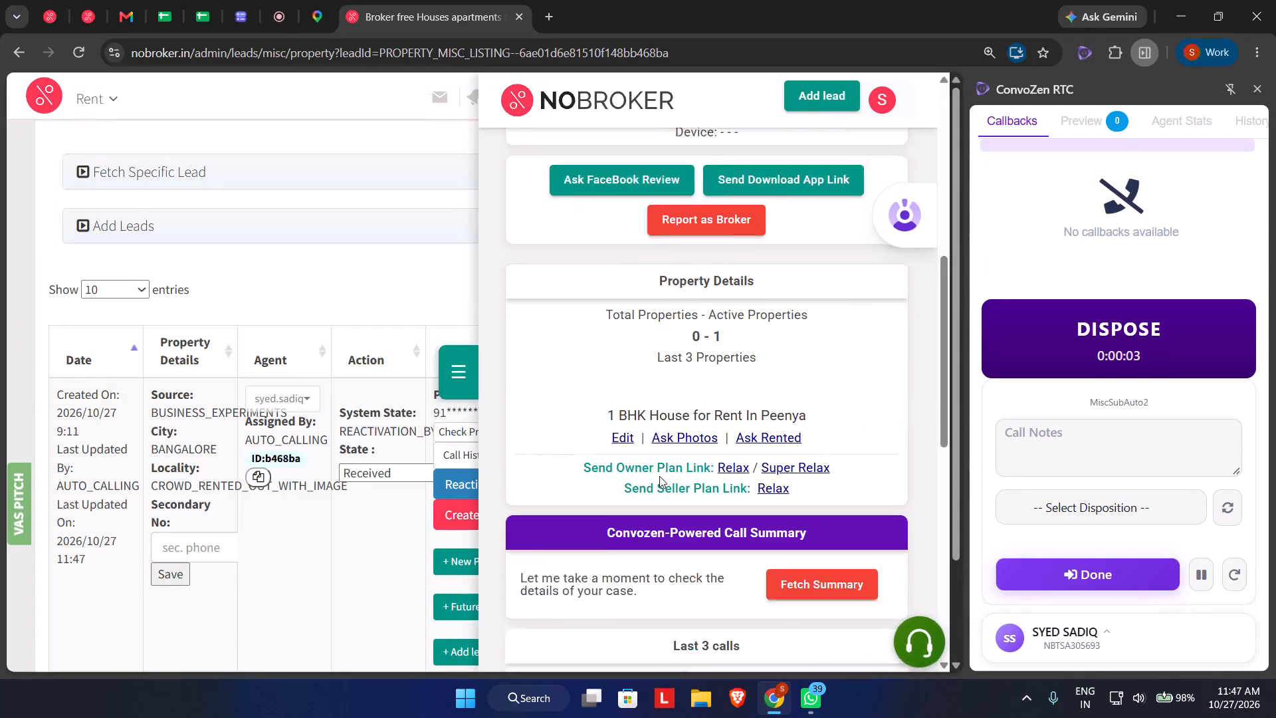
pyautogui.click(379, 473)
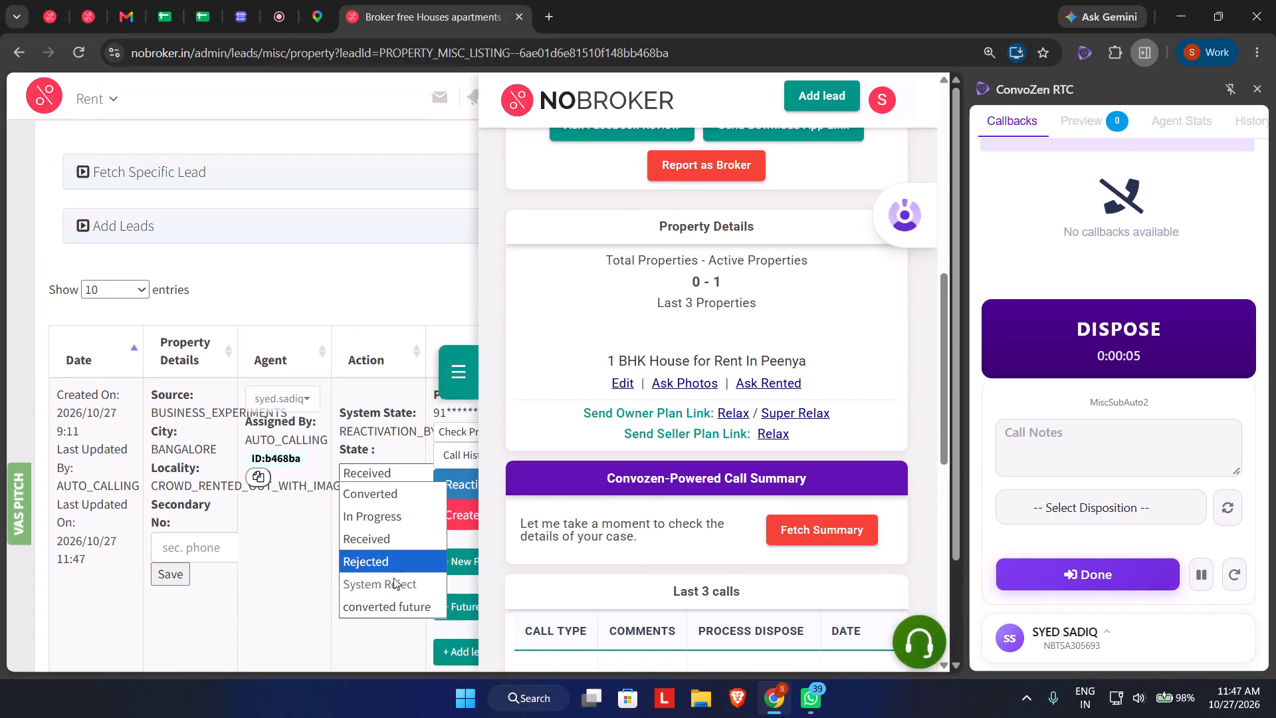
pyautogui.click(385, 564)
pyautogui.click(371, 493)
pyautogui.click(379, 385)
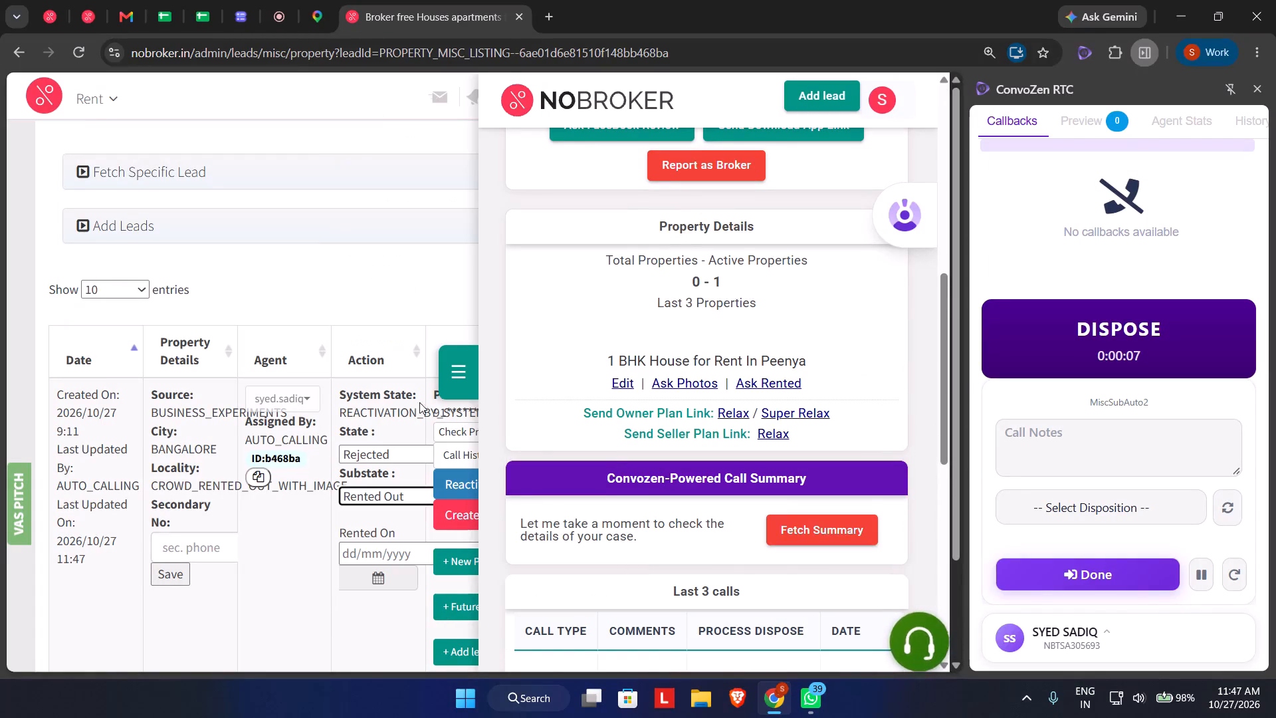
# Dispose of this lead's call as Click Calling with level 2 Rejected and level 3 Rented Out, and submit it.
pyautogui.click(1077, 515)
pyautogui.click(1079, 561)
pyautogui.doubleClick(1079, 556)
pyautogui.click(1070, 502)
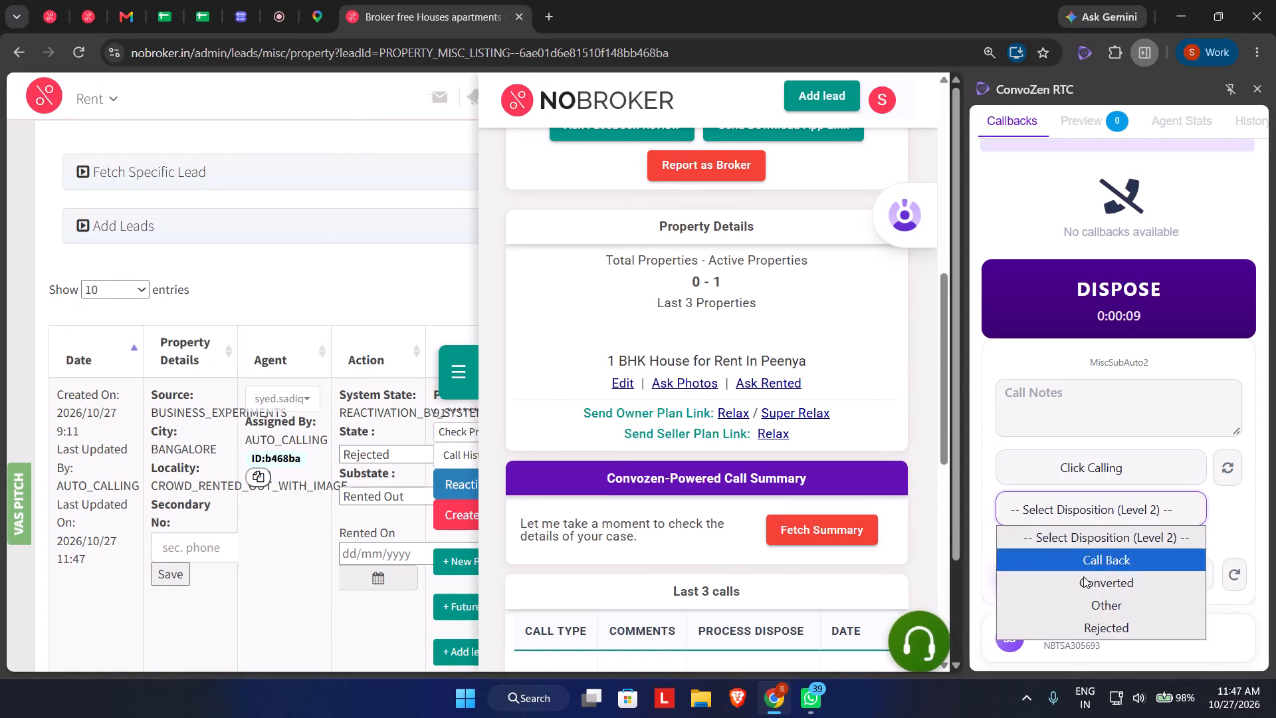
pyautogui.click(1095, 630)
pyautogui.click(1080, 525)
pyautogui.click(1075, 461)
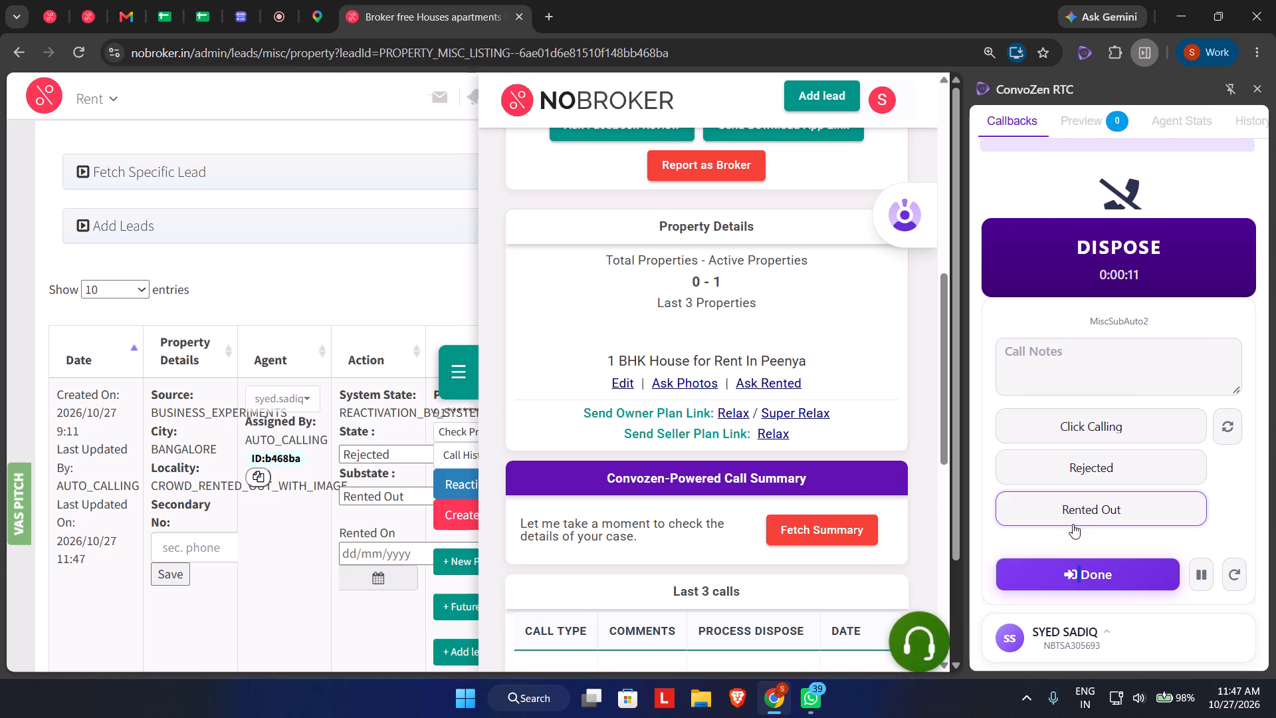
pyautogui.click(1075, 552)
pyautogui.click(1073, 578)
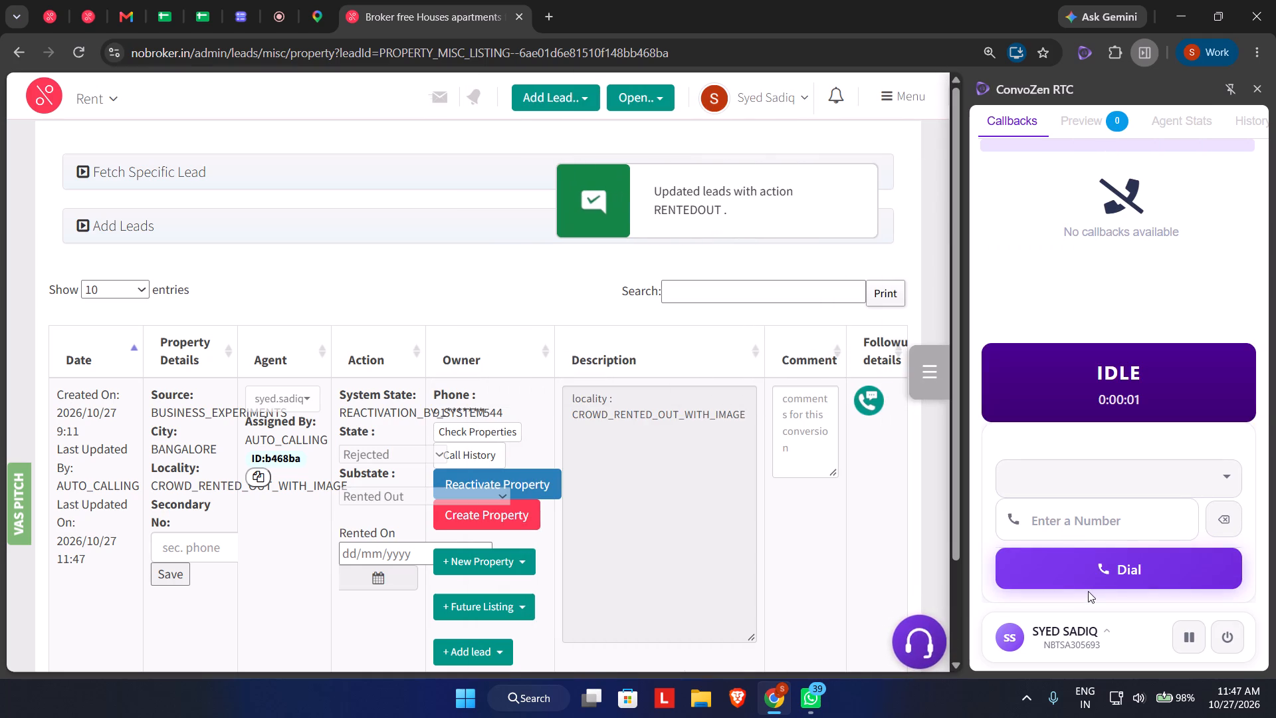
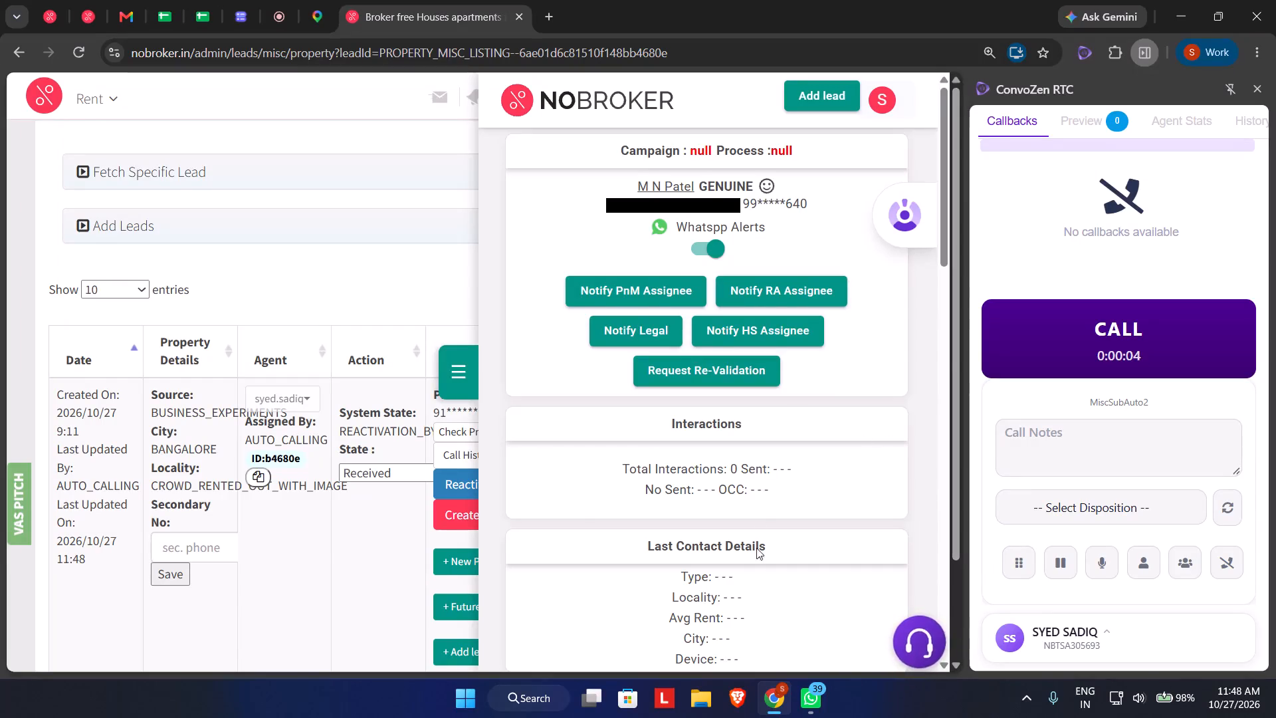
pyautogui.scroll(-7, 756, 492)
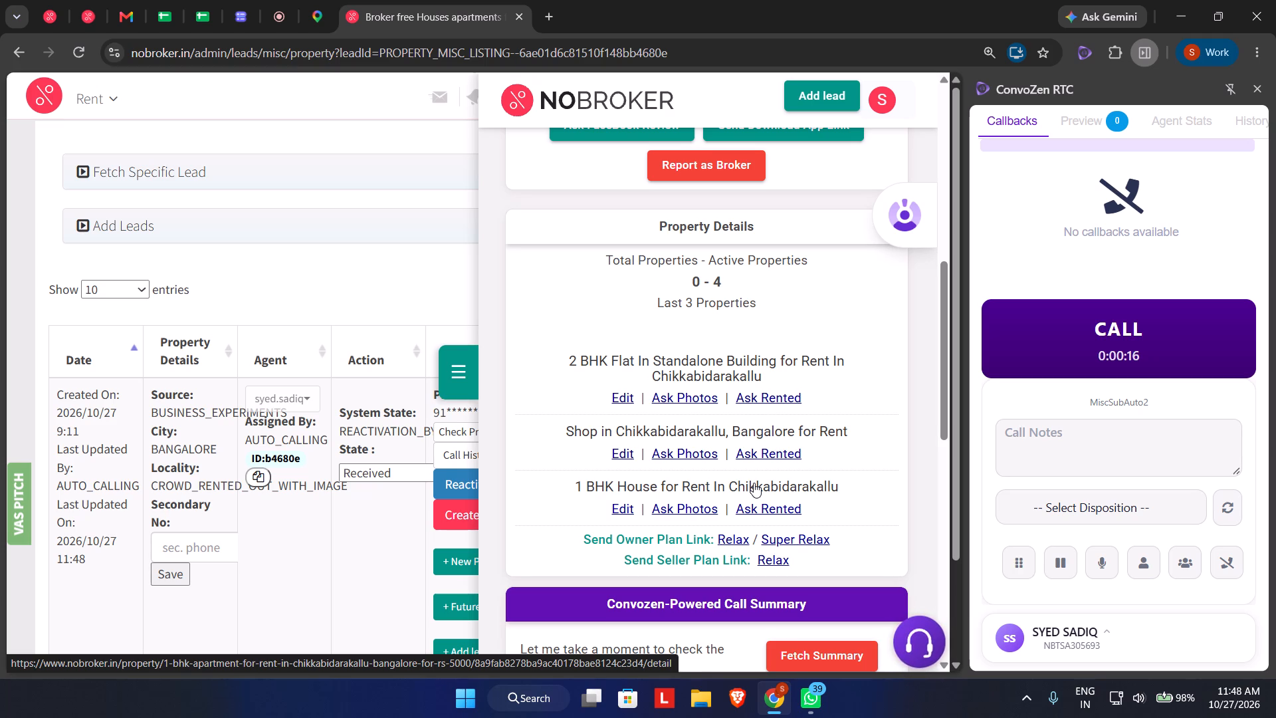
pyautogui.click(364, 461)
pyautogui.click(364, 470)
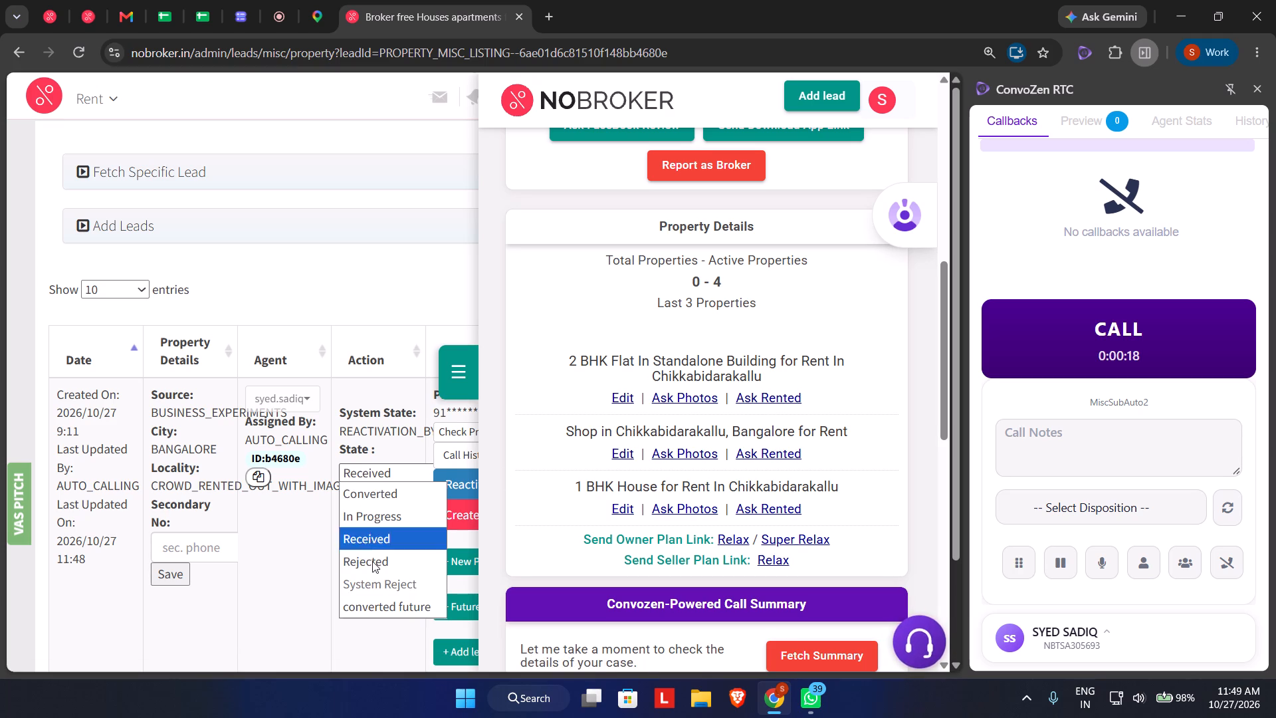
pyautogui.click(372, 570)
pyautogui.click(393, 497)
pyautogui.click(389, 386)
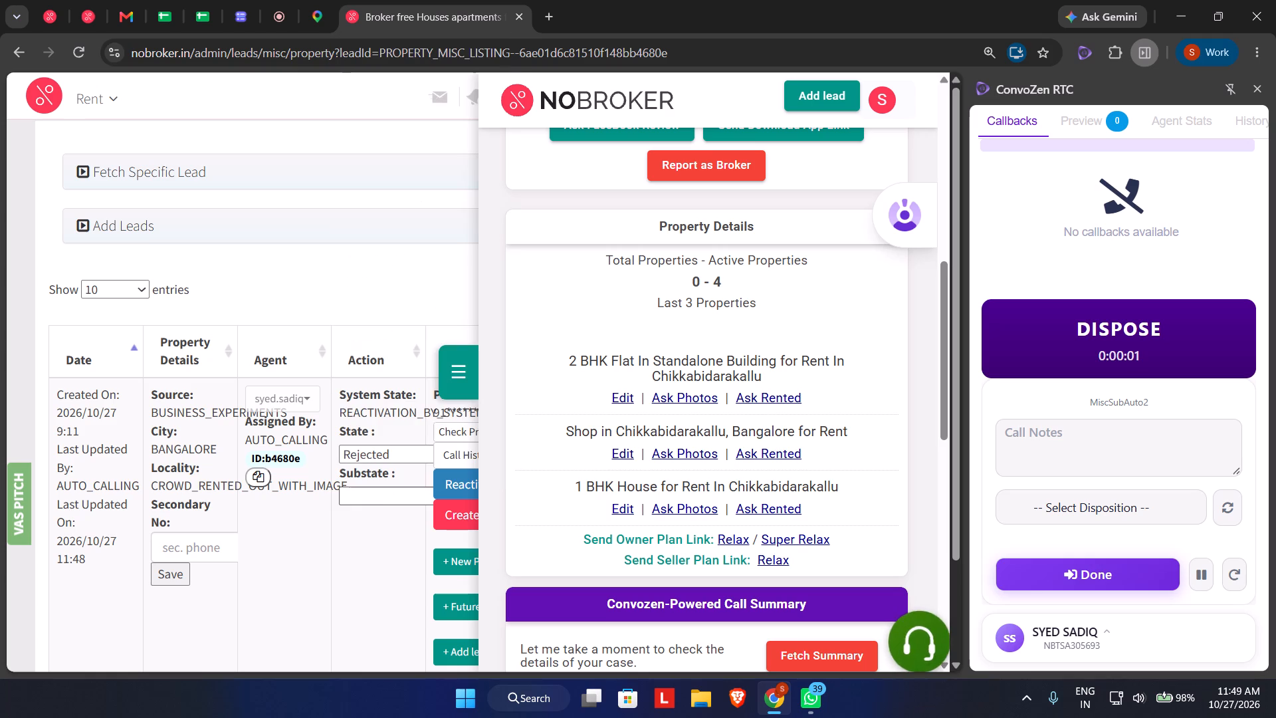
# Set this lead's call disposition to Click Calling and open the level 2 disposition choices.
pyautogui.click(1045, 493)
pyautogui.click(1072, 554)
pyautogui.click(1067, 509)
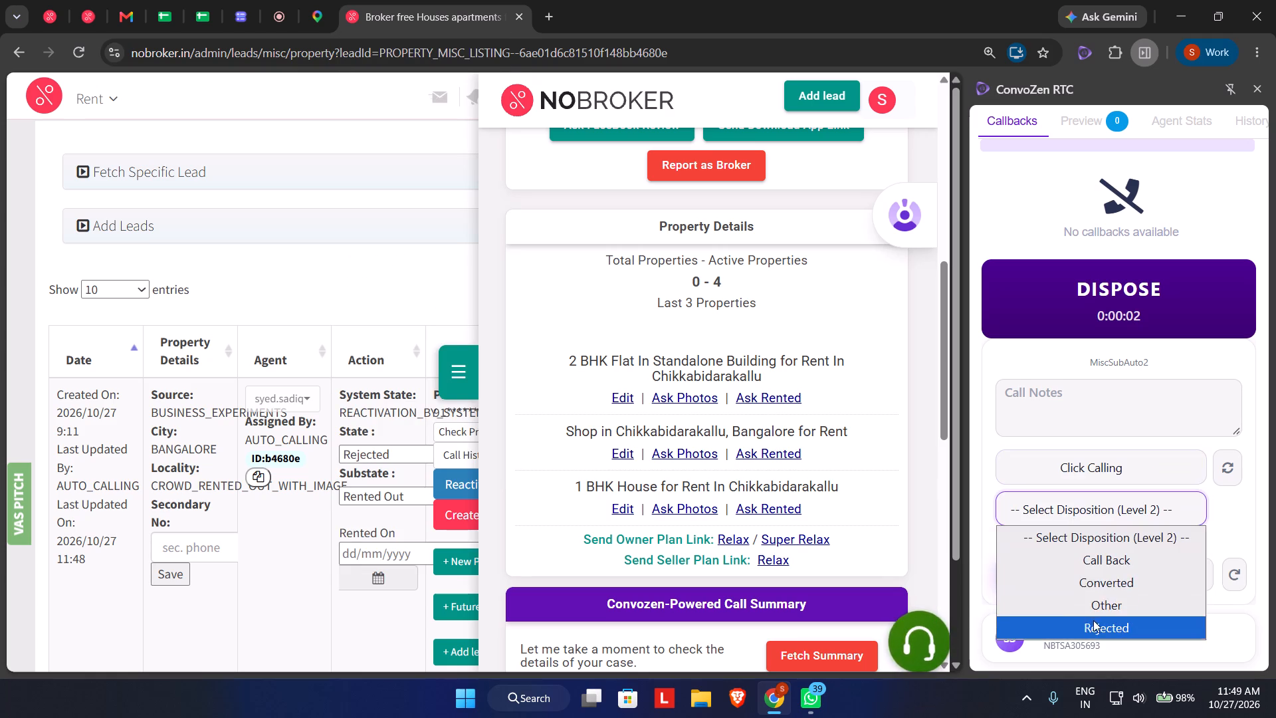
# Complete the open call disposition with level 2 Rejected and level 3 Rented Out, and submit it.
pyautogui.click(1093, 620)
pyautogui.click(1073, 521)
pyautogui.click(1051, 459)
pyautogui.click(1072, 578)
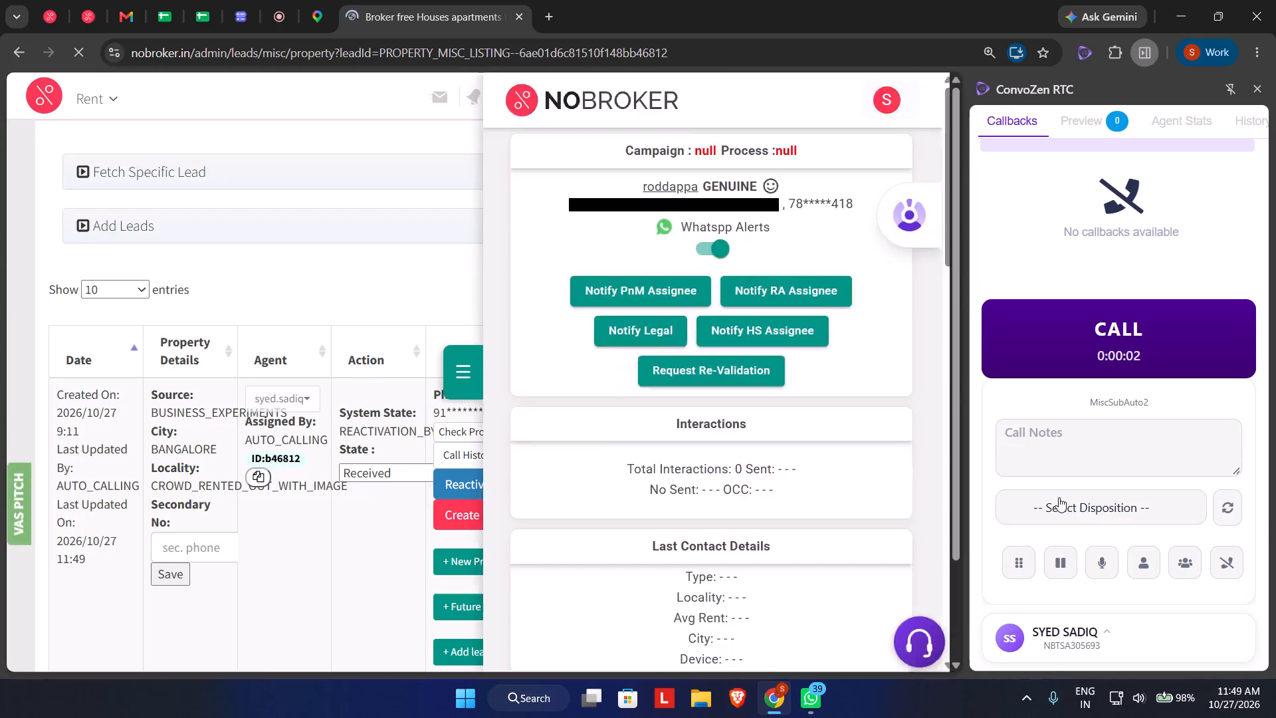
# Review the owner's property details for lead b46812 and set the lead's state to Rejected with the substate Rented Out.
pyautogui.scroll(-4, 670, 458)
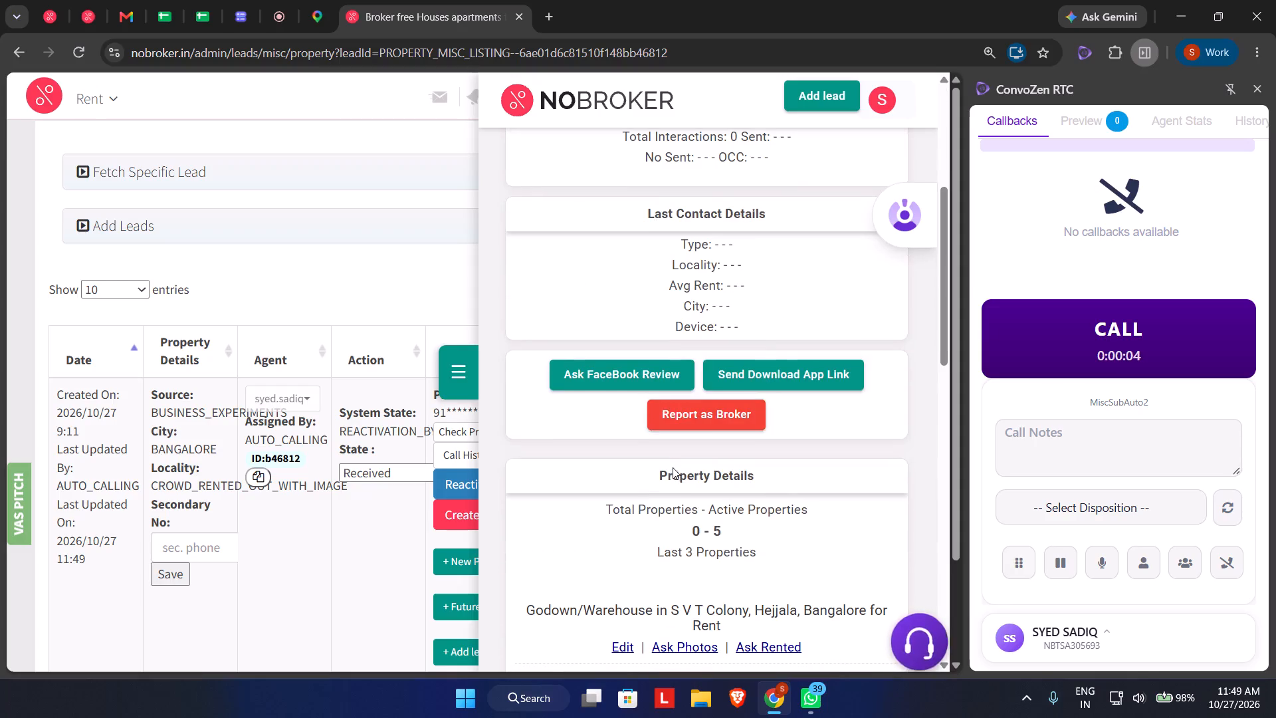
pyautogui.scroll(-4, 673, 470)
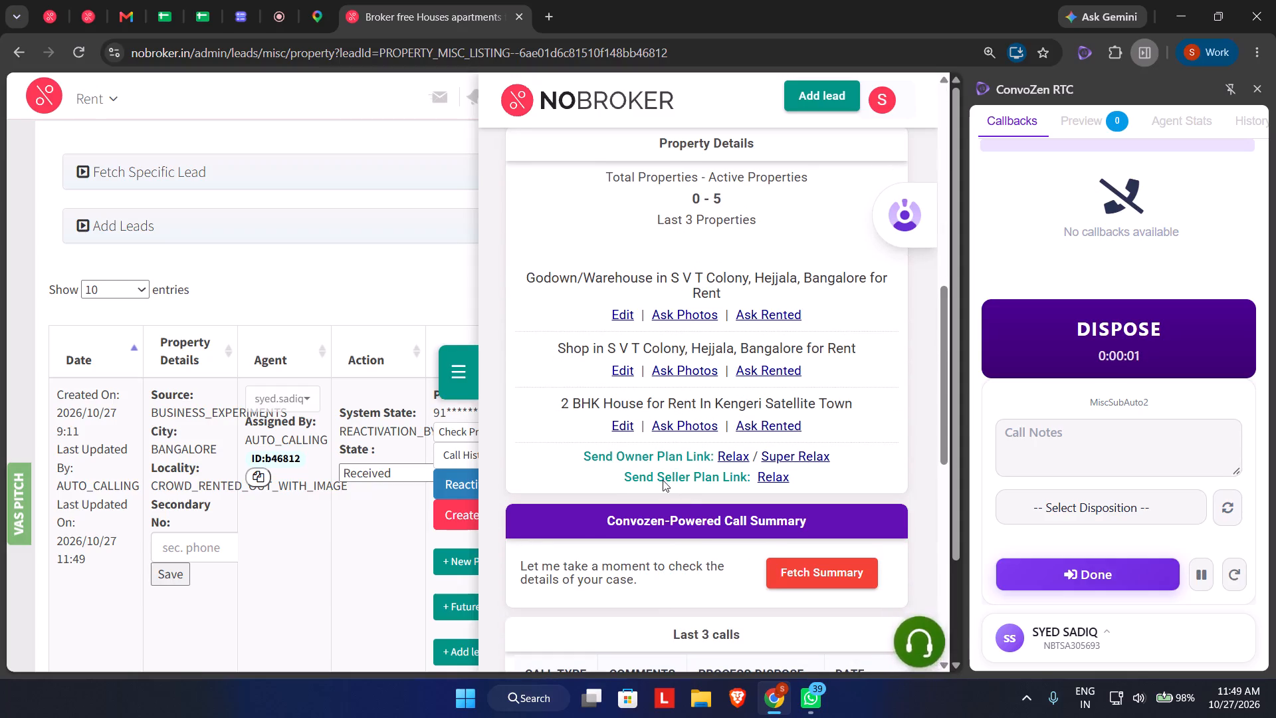
pyautogui.click(397, 475)
pyautogui.click(407, 552)
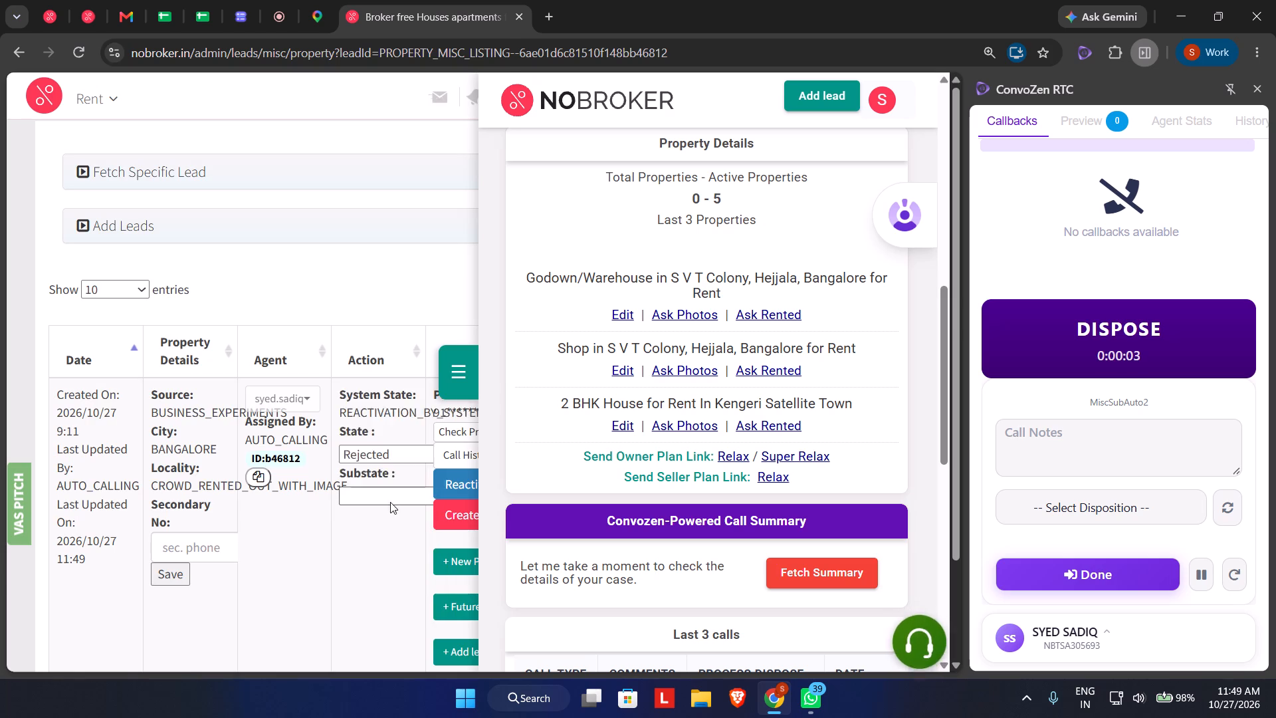
pyautogui.click(390, 502)
pyautogui.click(403, 383)
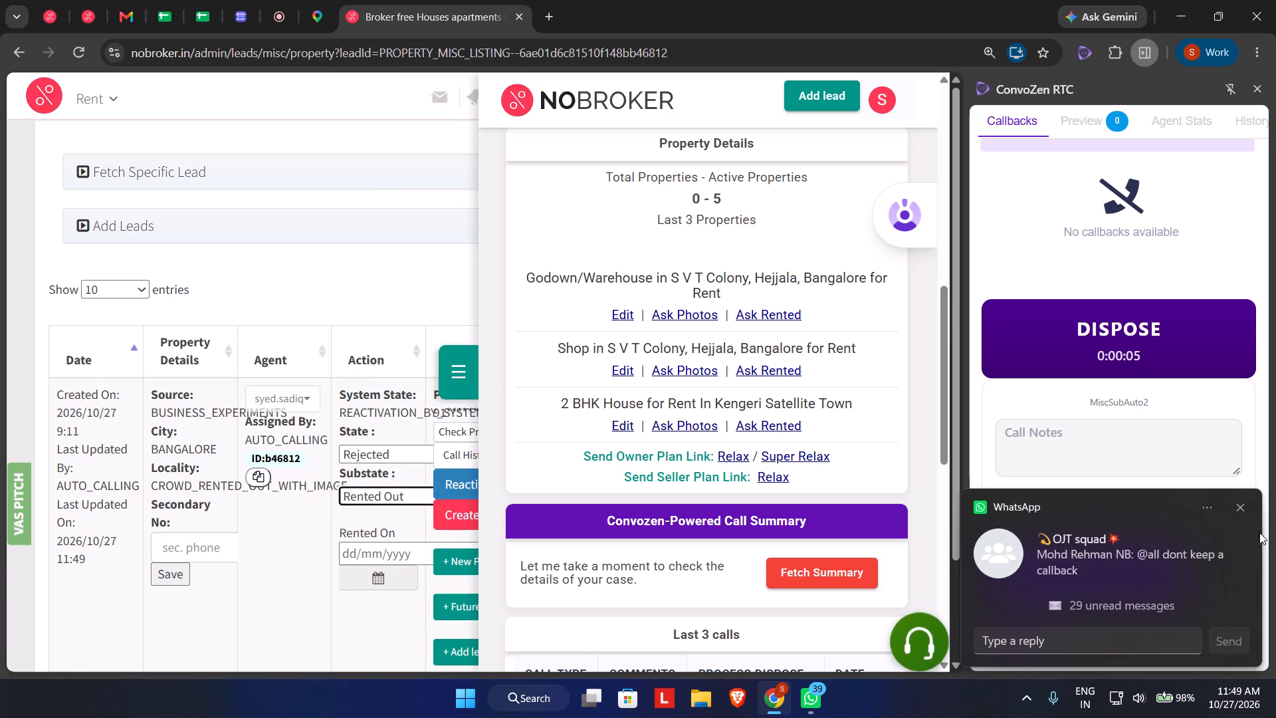
# Dismiss the chat notification and dispose of this lead's call as Click Calling, level 2 Rejected, level 3 Rented Out, and submit it.
pyautogui.click(1239, 503)
pyautogui.click(1104, 512)
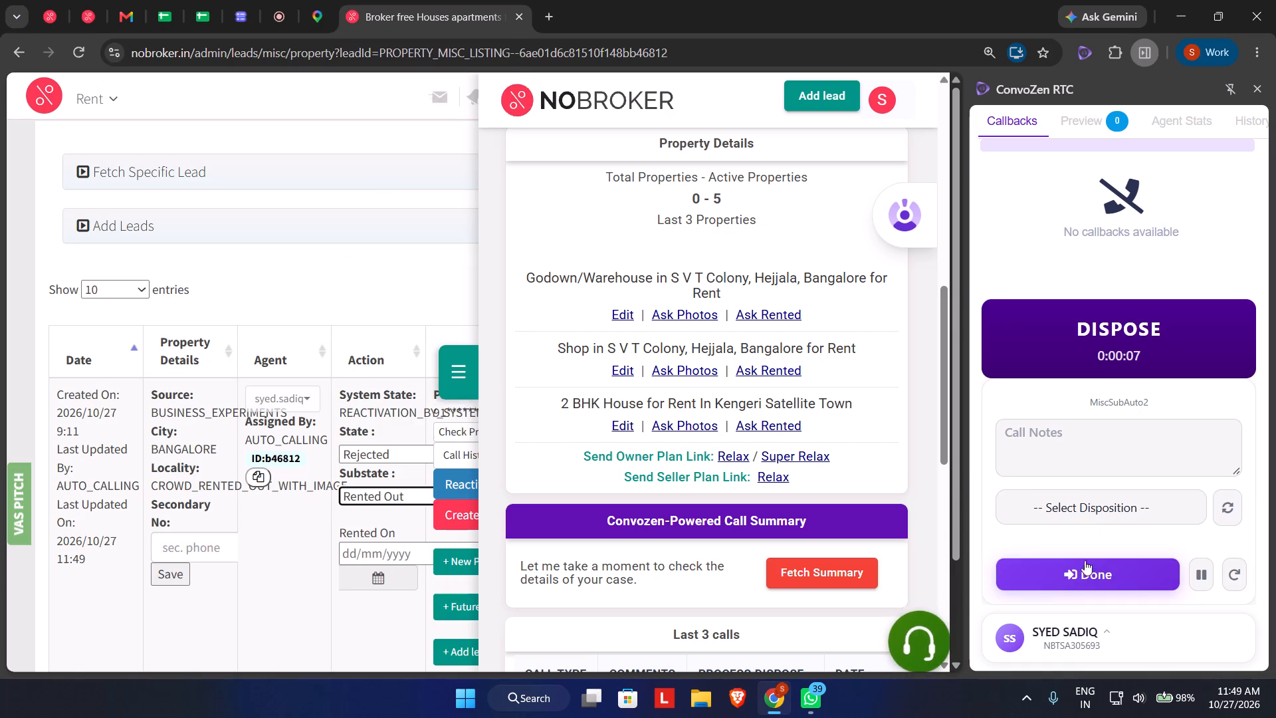
pyautogui.click(1103, 515)
pyautogui.click(1097, 549)
pyautogui.click(1064, 499)
pyautogui.click(1090, 618)
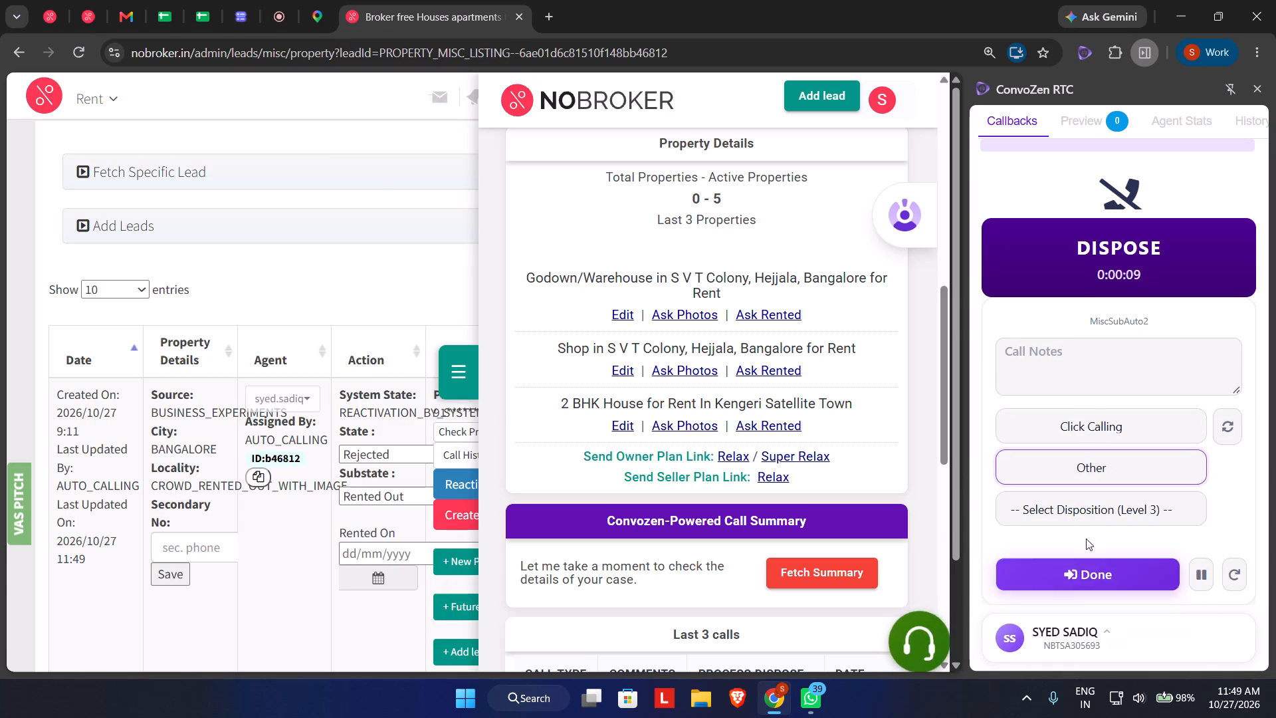
pyautogui.click(1075, 513)
pyautogui.click(1073, 469)
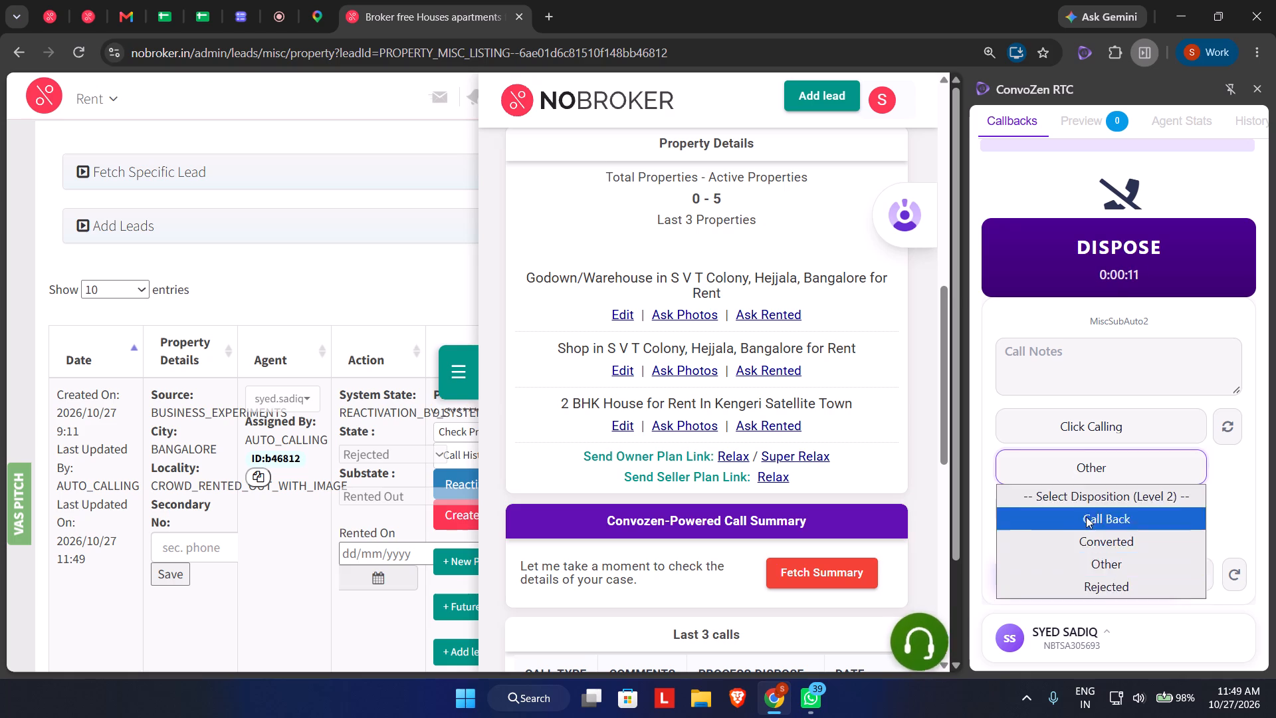
pyautogui.click(1084, 580)
pyautogui.click(1087, 501)
pyautogui.click(1066, 460)
pyautogui.click(1090, 579)
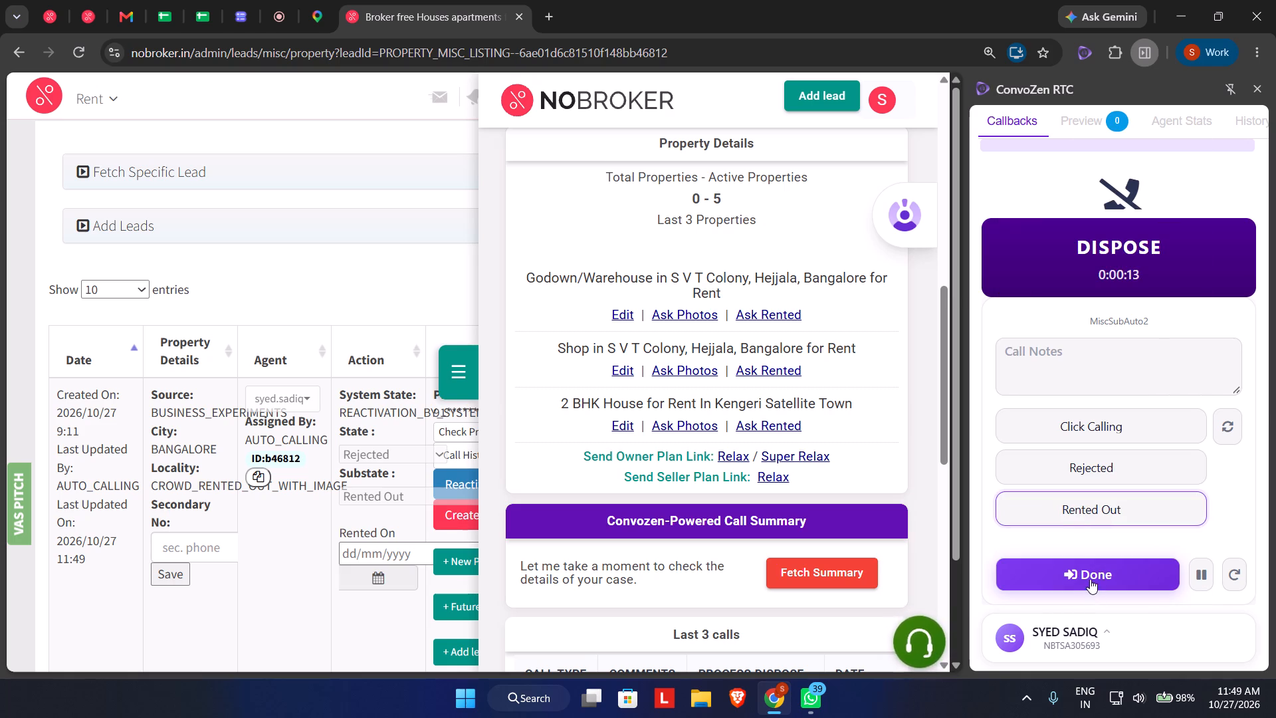
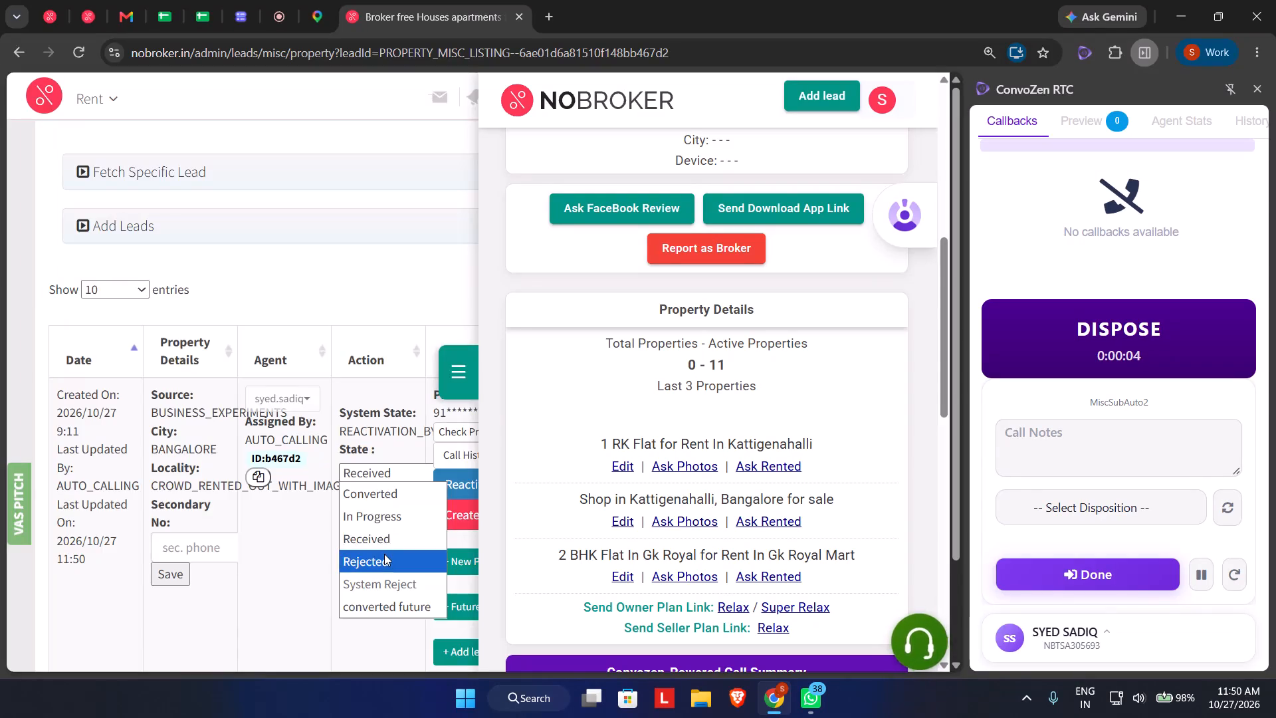
# Set the state of lead b467d2 to Rejected with the substate Rented Out.
pyautogui.click(384, 554)
pyautogui.click(366, 499)
pyautogui.click(411, 386)
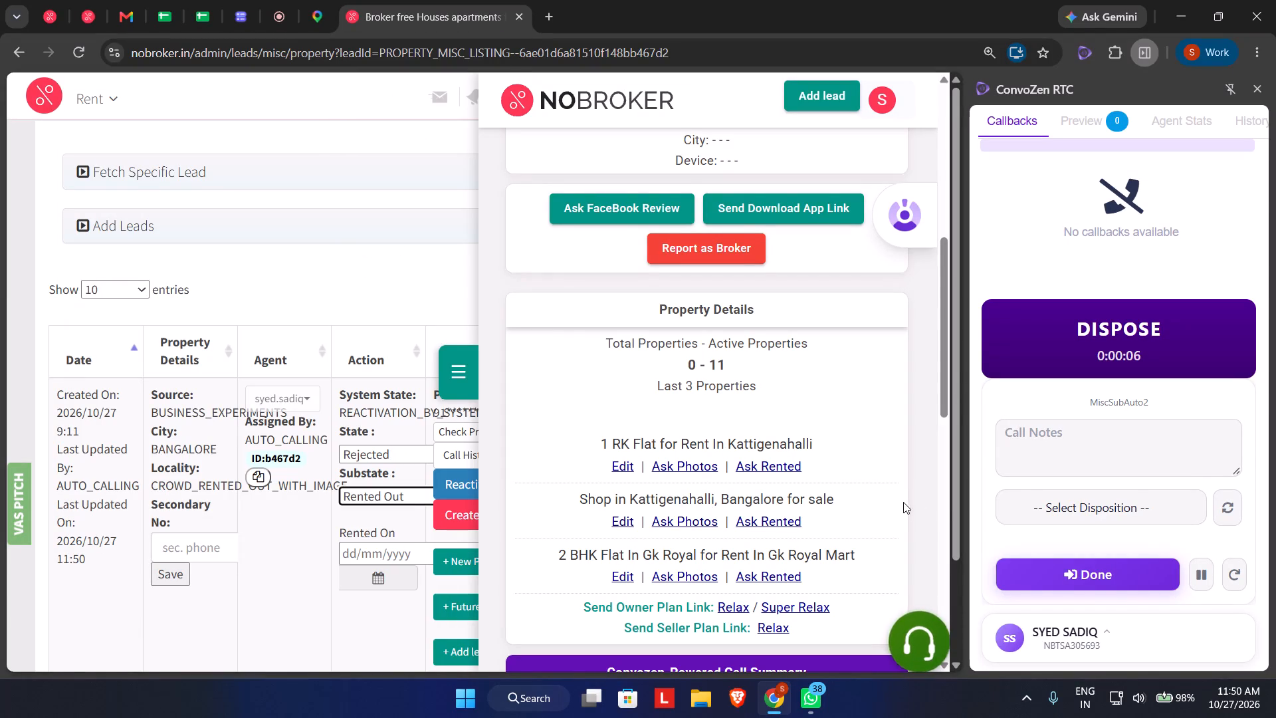
pyautogui.click(1032, 498)
pyautogui.click(1085, 562)
pyautogui.click(1077, 517)
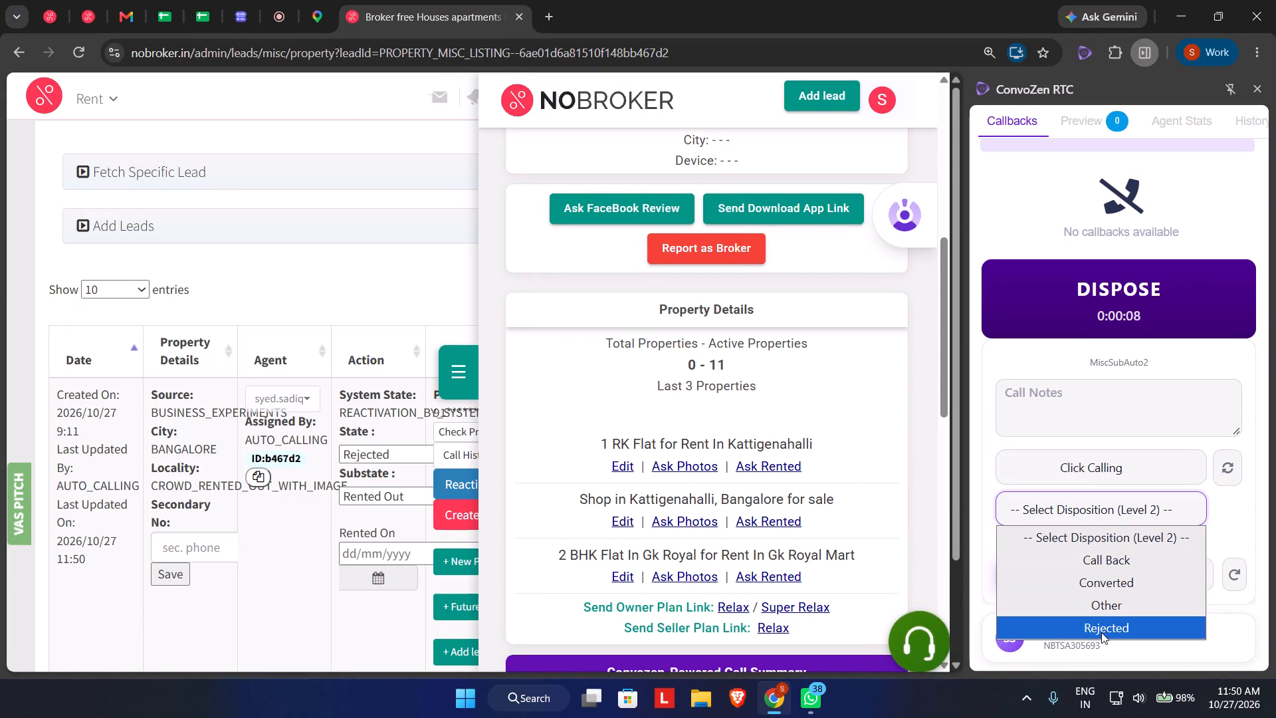
pyautogui.click(1101, 632)
pyautogui.click(1063, 520)
pyautogui.click(1082, 456)
pyautogui.click(1095, 572)
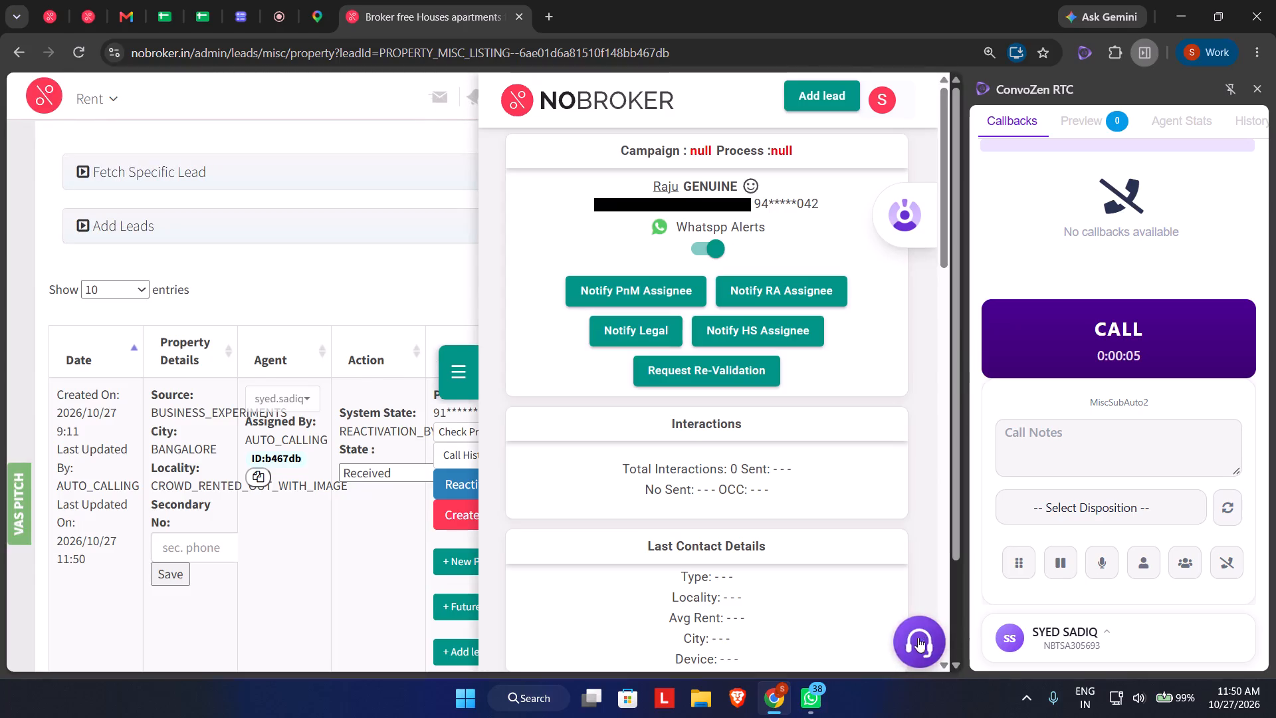
# Review the owner's property details for lead b467db and set its state to Rejected with the substate Not Interested.
pyautogui.scroll(-5, 849, 453)
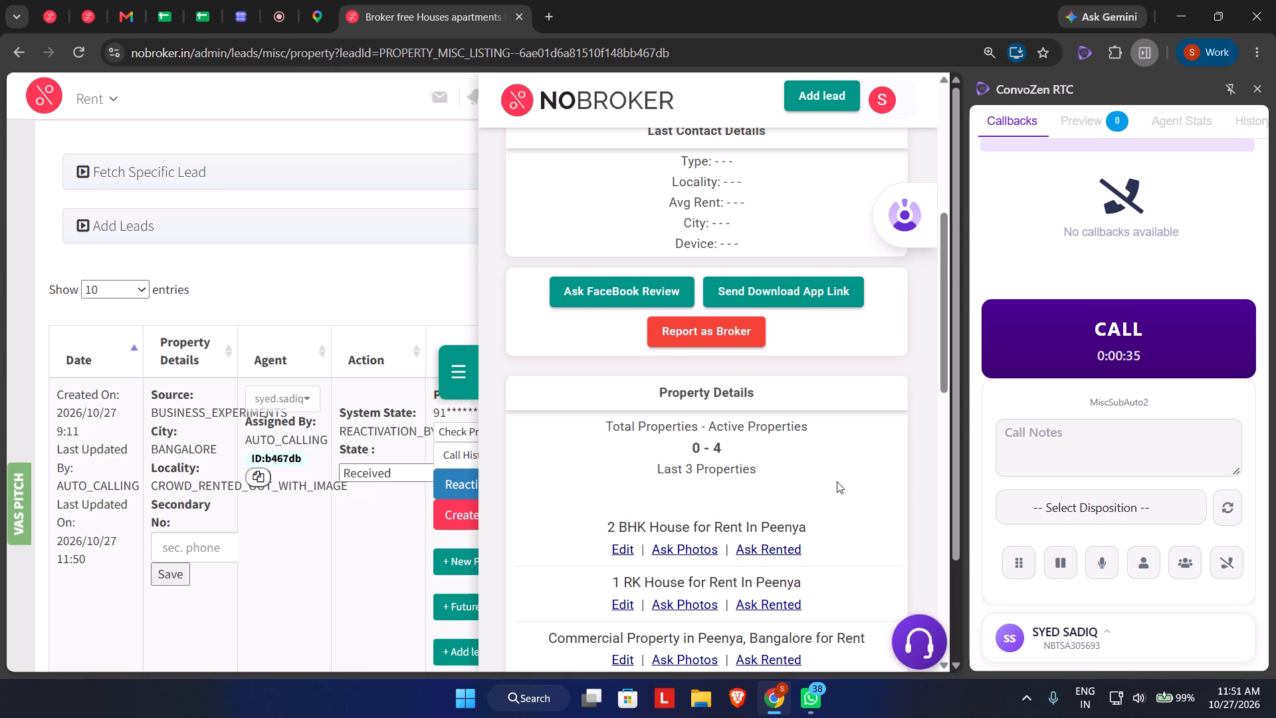
pyautogui.click(389, 469)
pyautogui.click(378, 558)
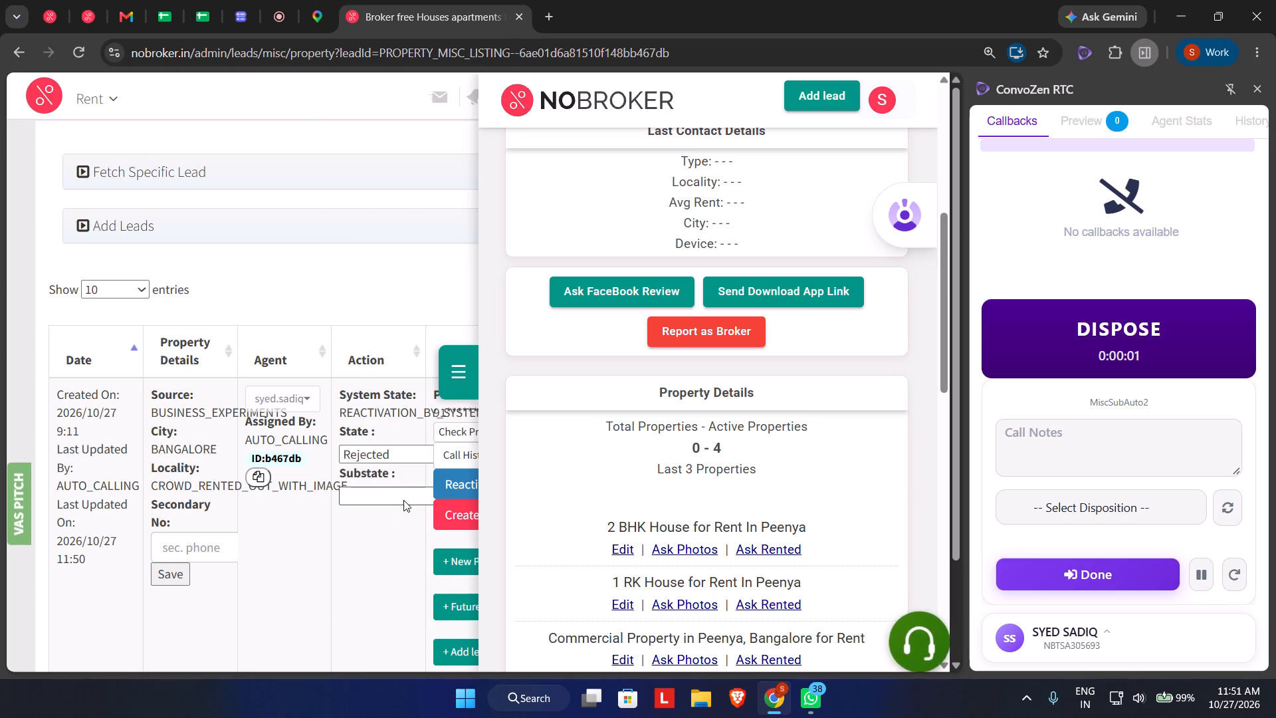
pyautogui.click(396, 505)
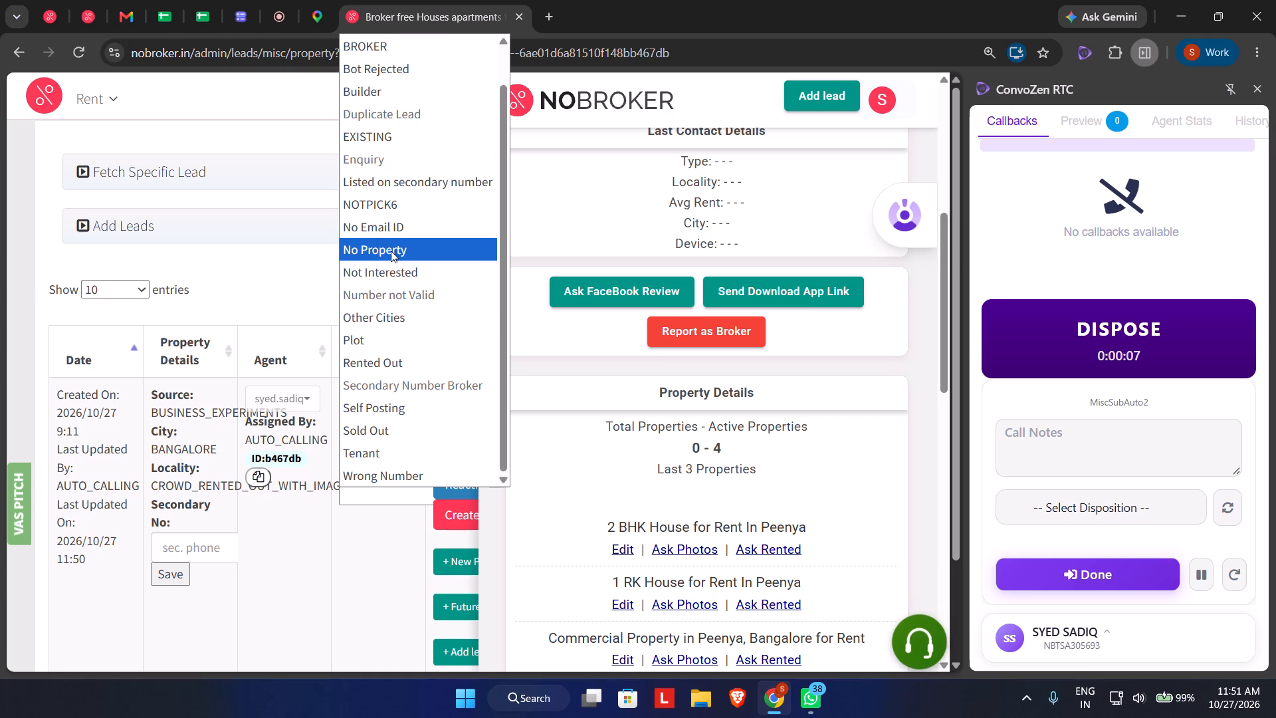
pyautogui.click(403, 264)
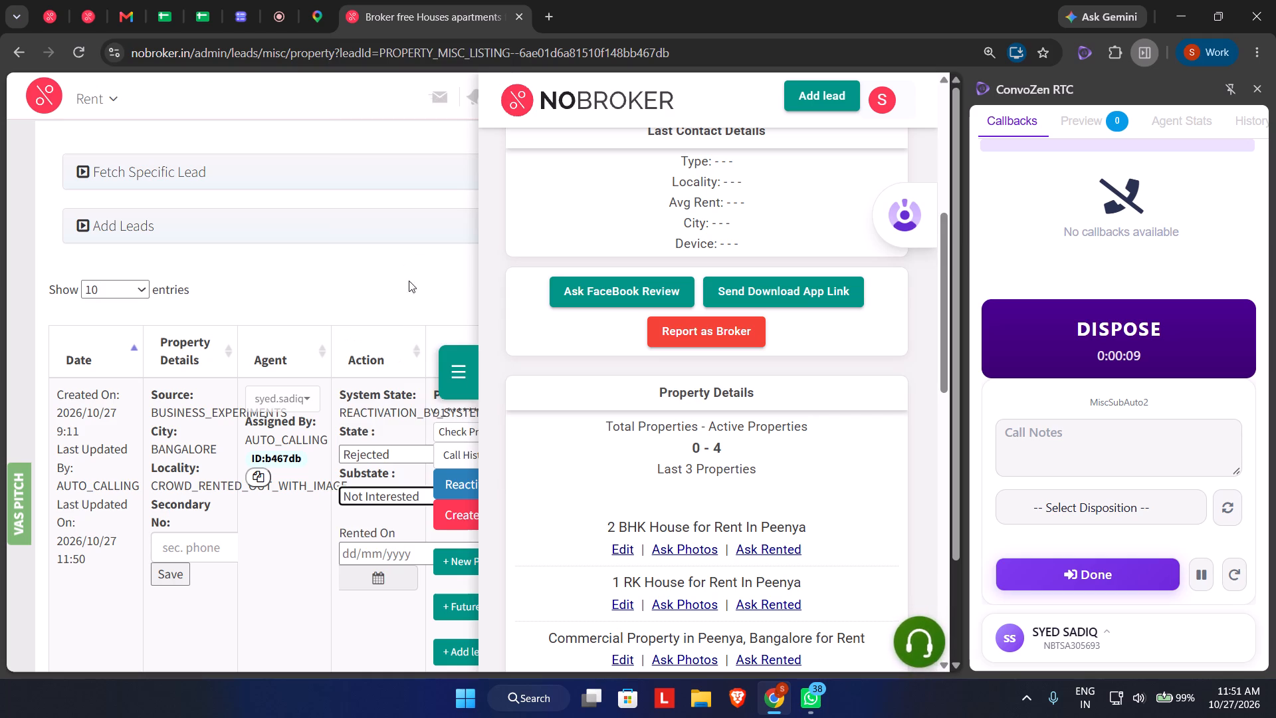
# Dispose of the call for lead b467db as Click Calling, Rejected, Not Interested and submit it.
pyautogui.click(1118, 503)
pyautogui.click(1130, 562)
pyautogui.click(1114, 526)
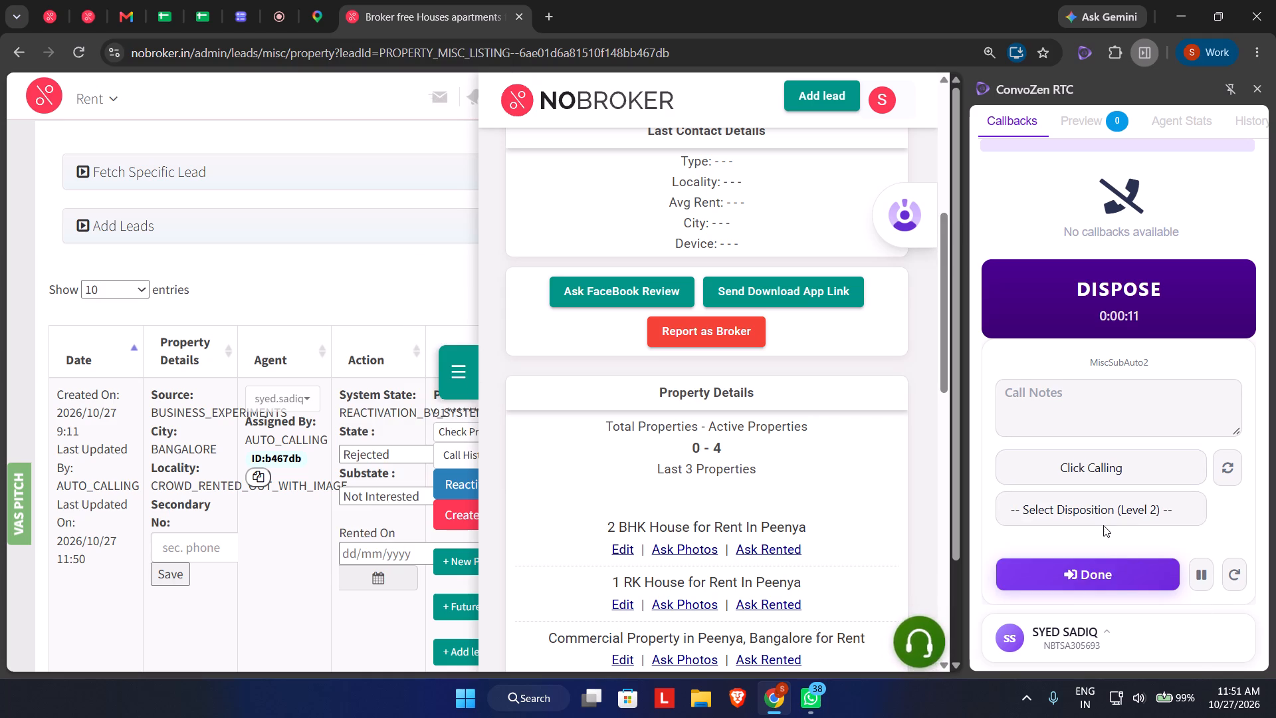
pyautogui.click(1103, 525)
pyautogui.click(1120, 617)
pyautogui.click(1088, 505)
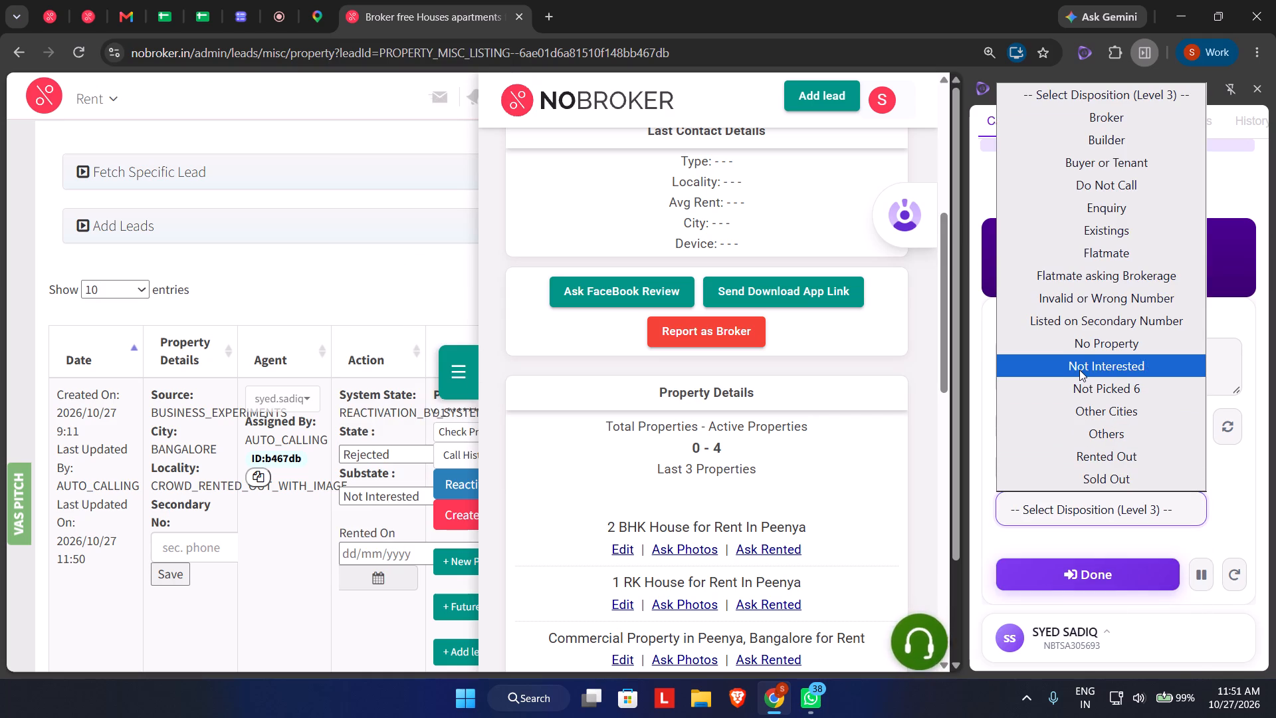
pyautogui.click(1070, 358)
pyautogui.click(1080, 576)
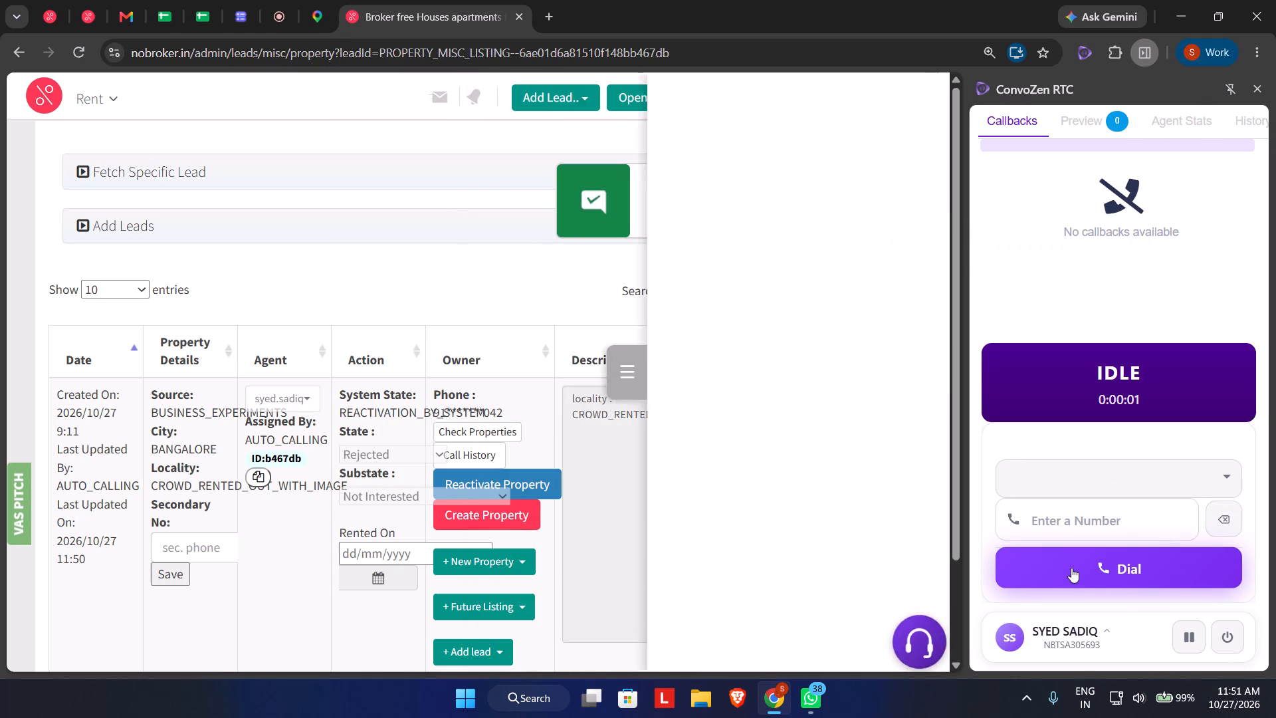
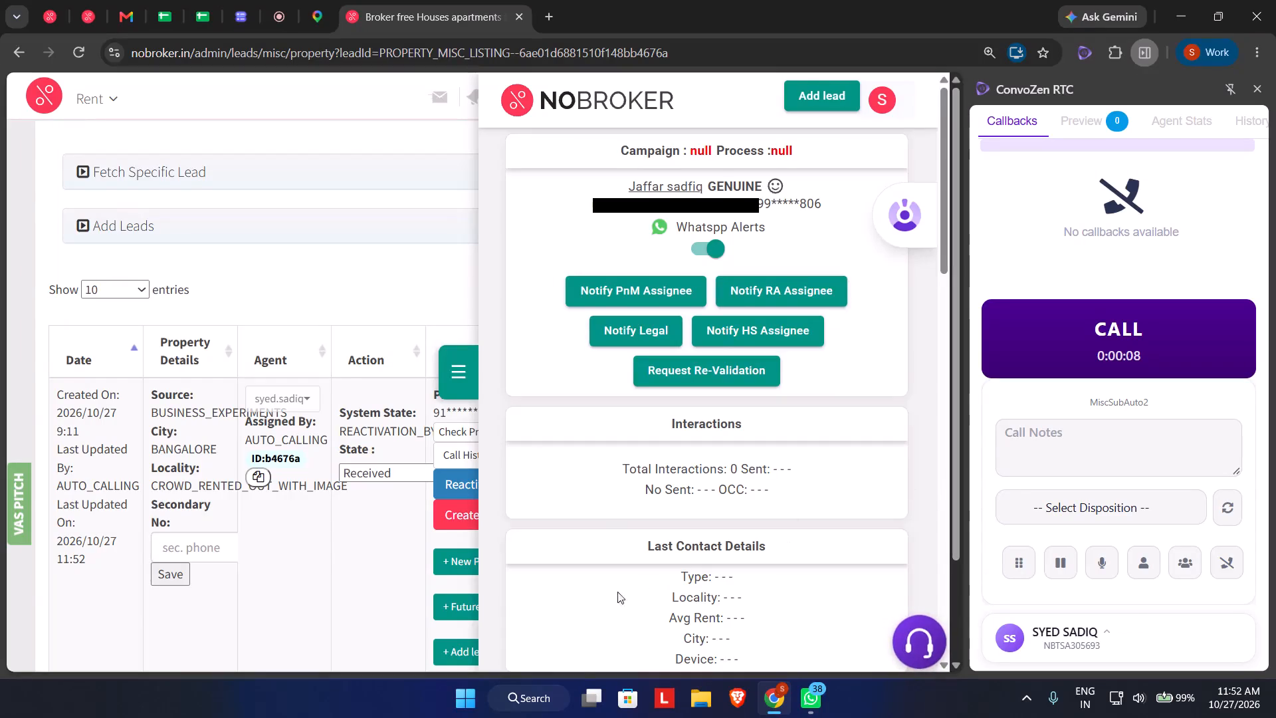
pyautogui.scroll(-6, 671, 564)
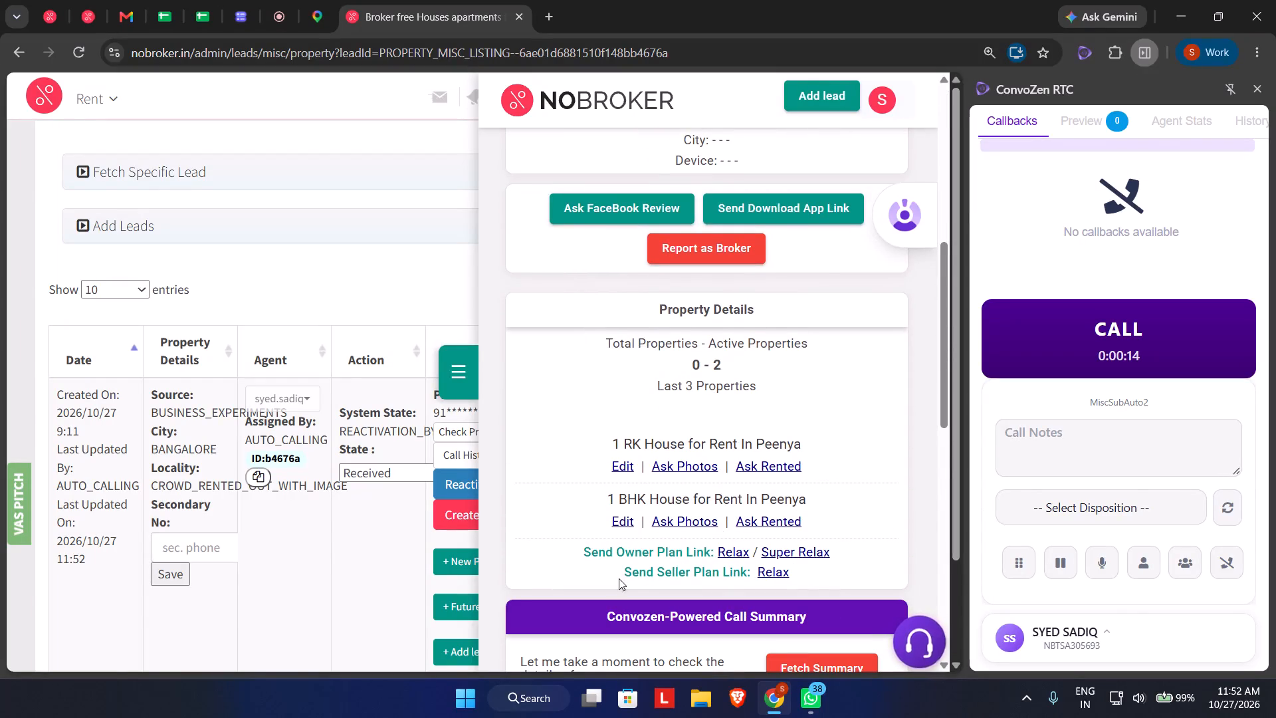
pyautogui.scroll(5, 676, 470)
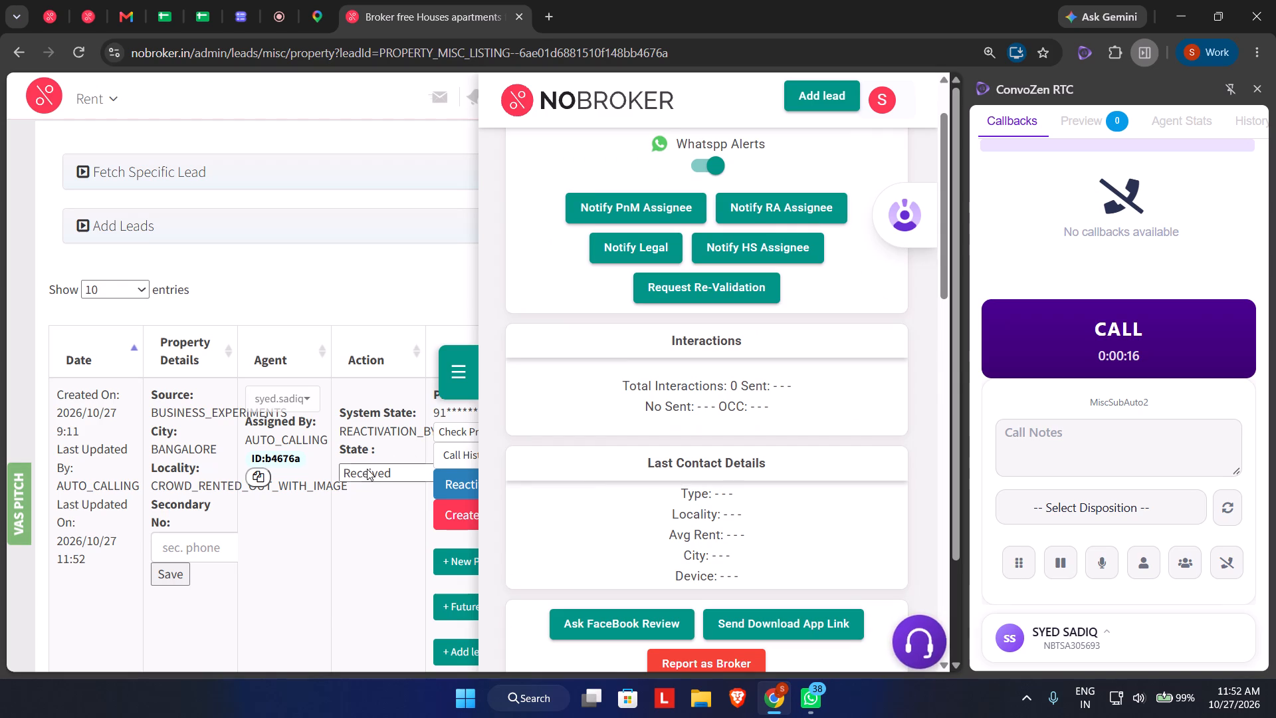
pyautogui.click(368, 469)
pyautogui.click(381, 560)
pyautogui.click(366, 509)
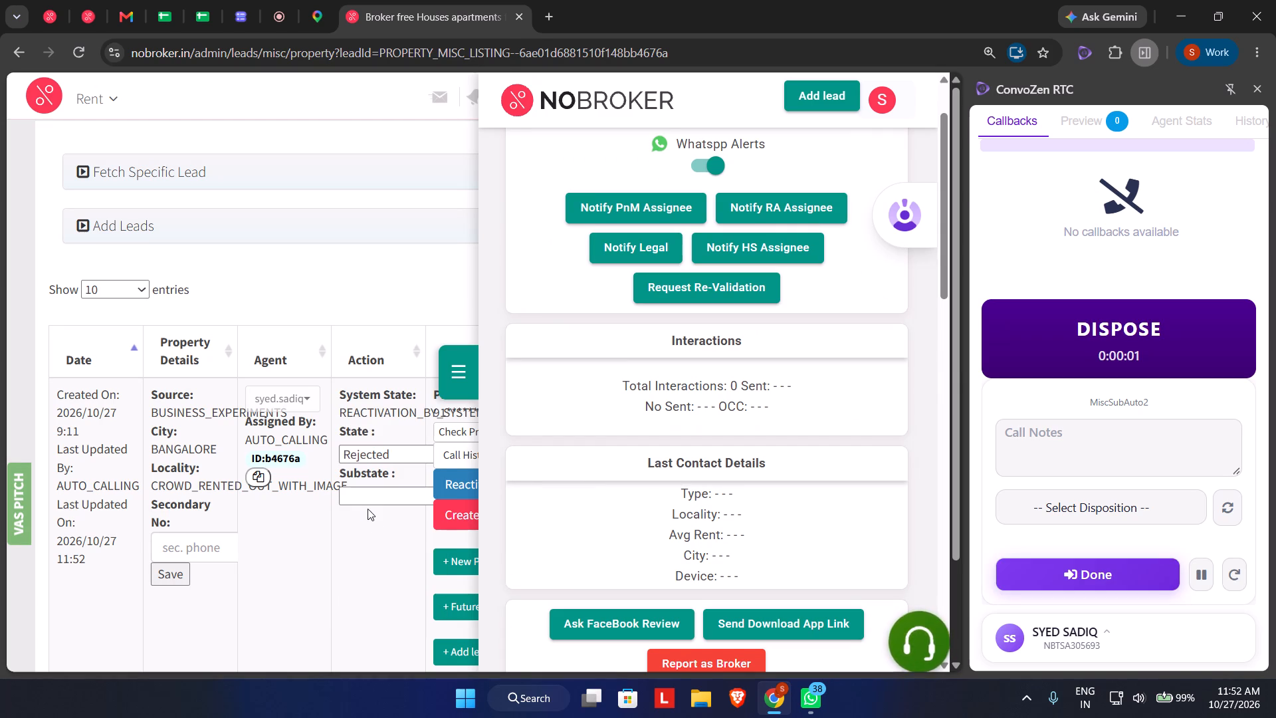
pyautogui.click(377, 505)
pyautogui.click(397, 394)
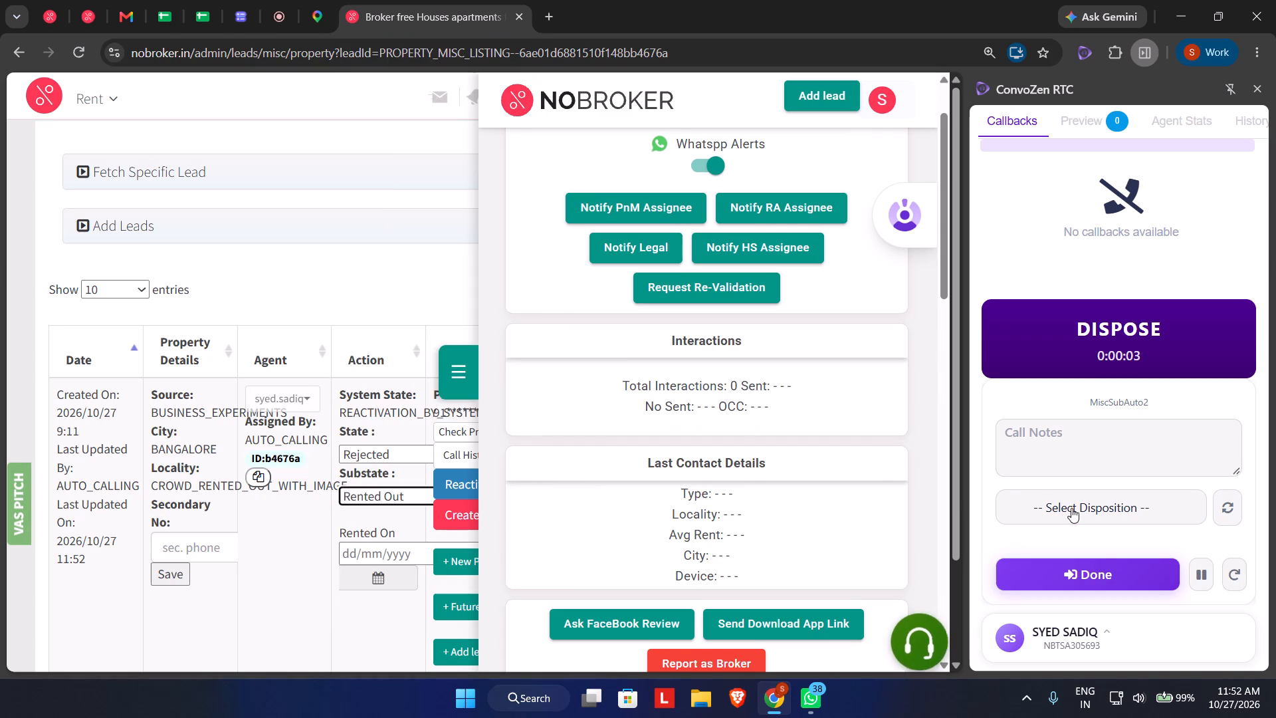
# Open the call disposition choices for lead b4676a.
pyautogui.click(1071, 508)
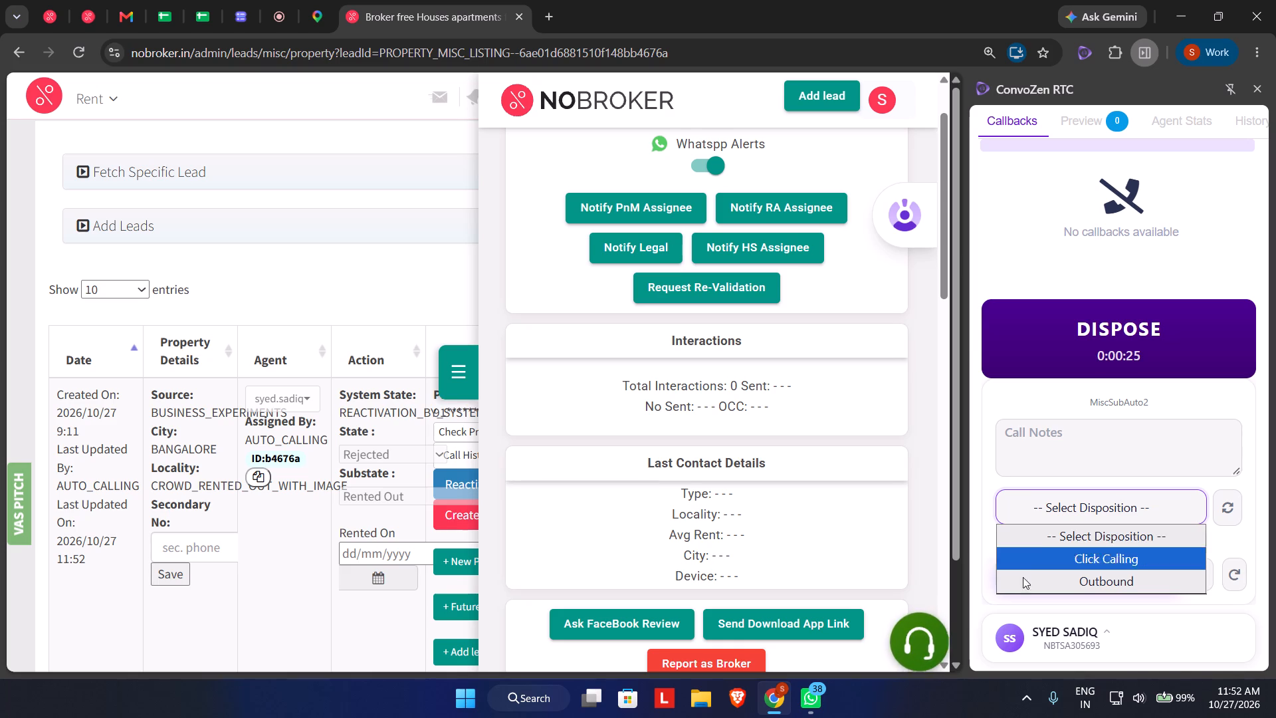
pyautogui.click(1071, 557)
pyautogui.click(1077, 527)
pyautogui.click(1079, 521)
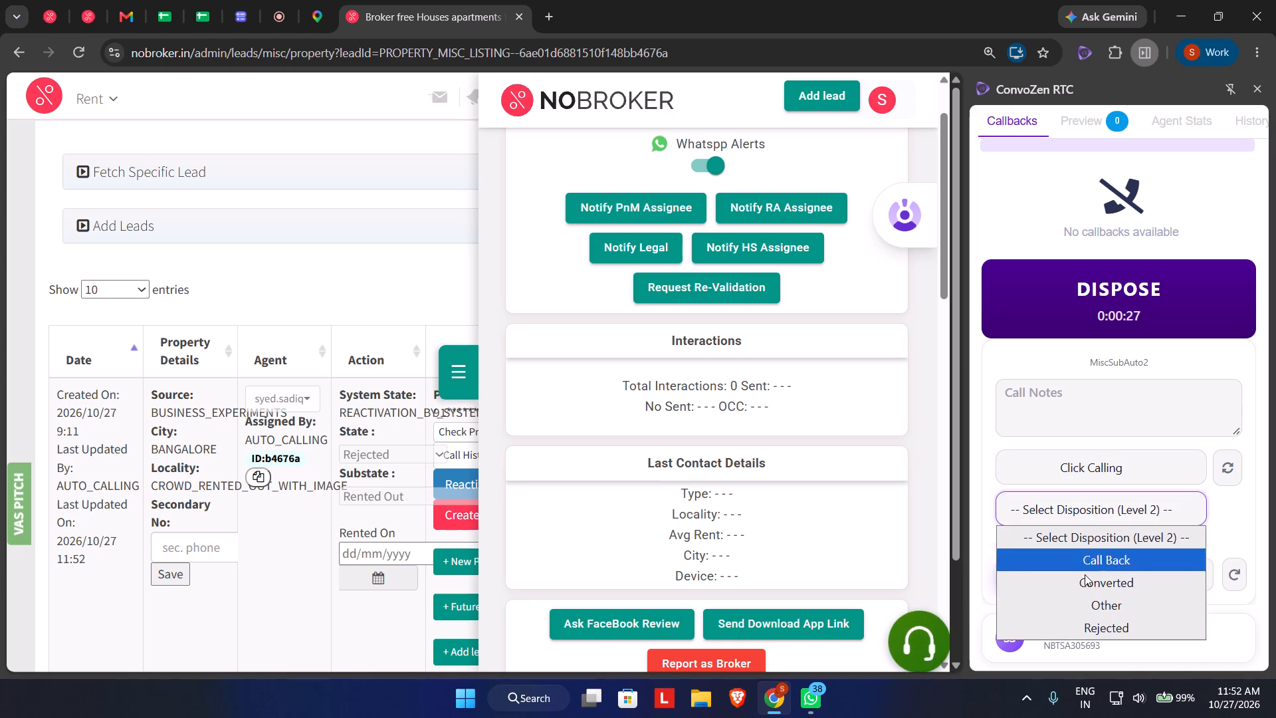
pyautogui.click(1087, 618)
pyautogui.click(1091, 510)
pyautogui.click(1090, 457)
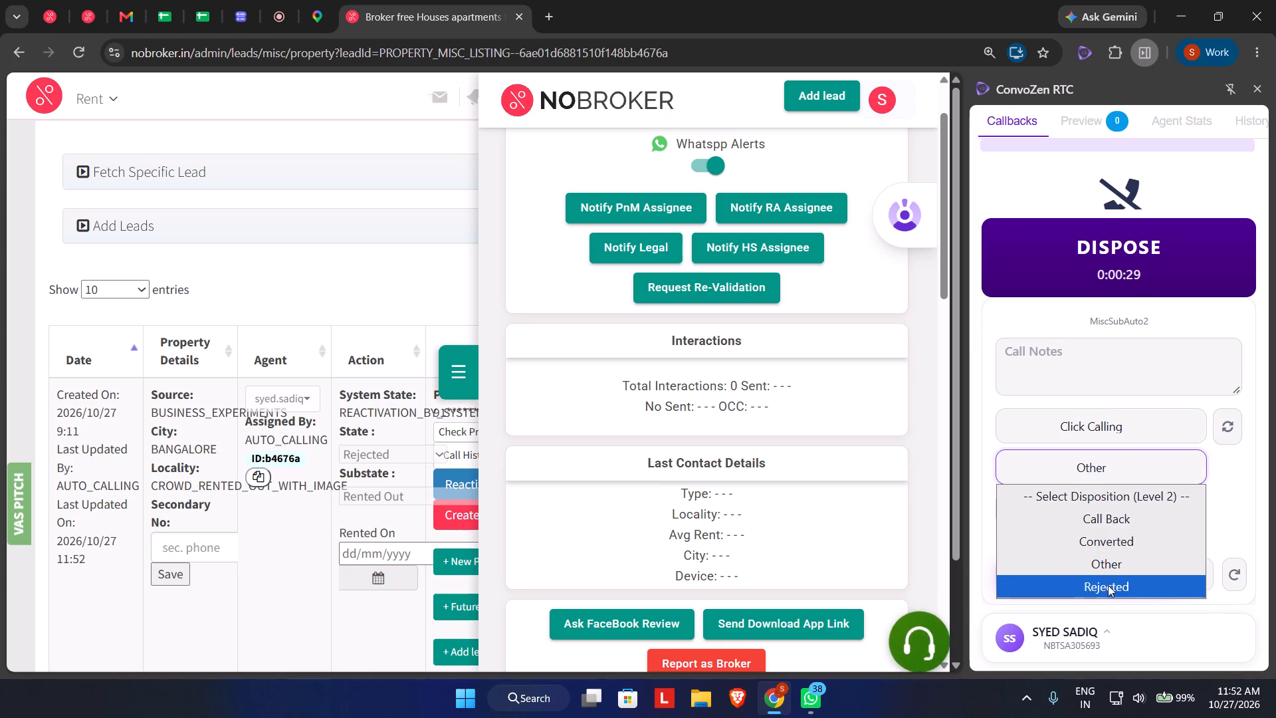
pyautogui.click(1109, 591)
pyautogui.click(1097, 513)
pyautogui.click(1099, 462)
pyautogui.click(1094, 571)
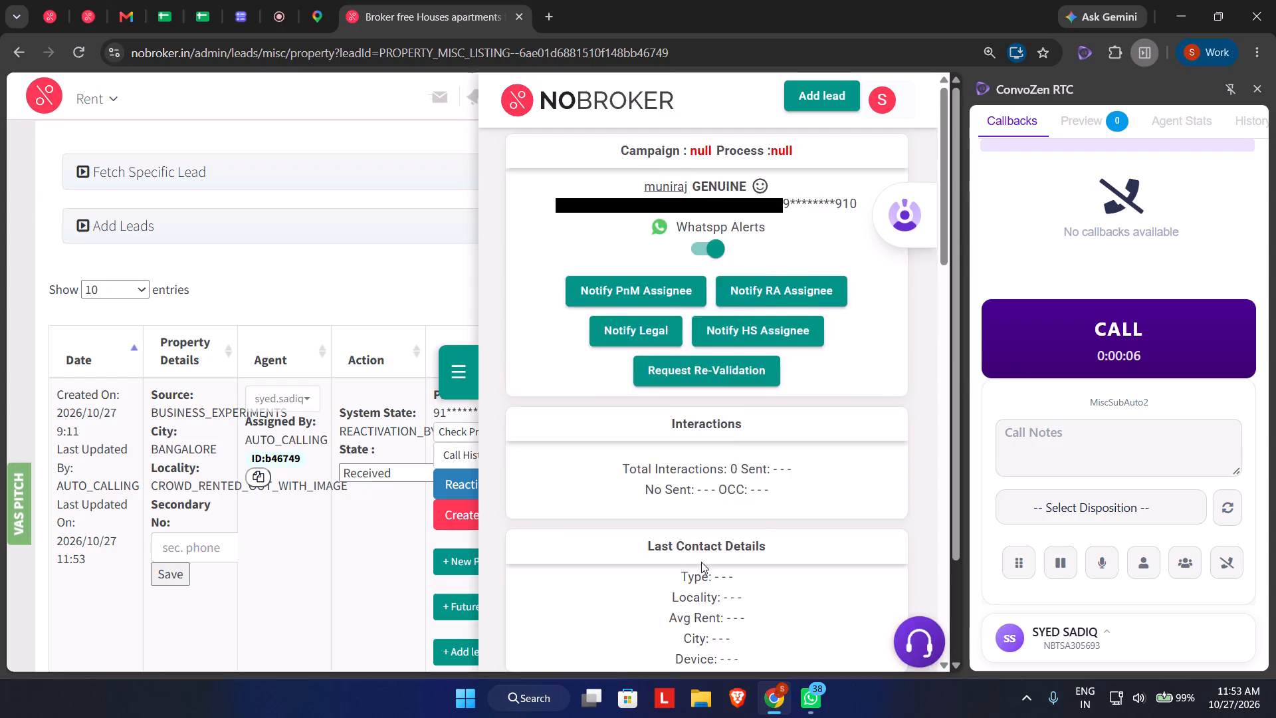
pyautogui.scroll(-6, 704, 587)
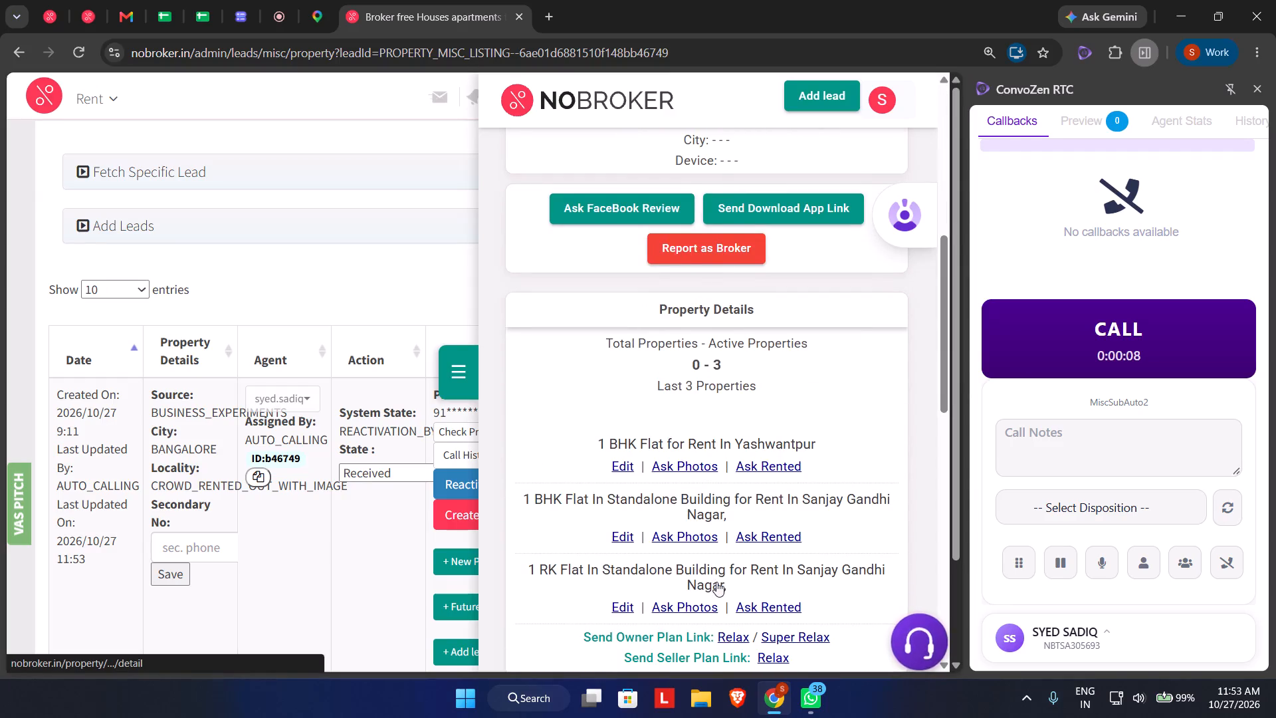
pyautogui.doubleClick(383, 470)
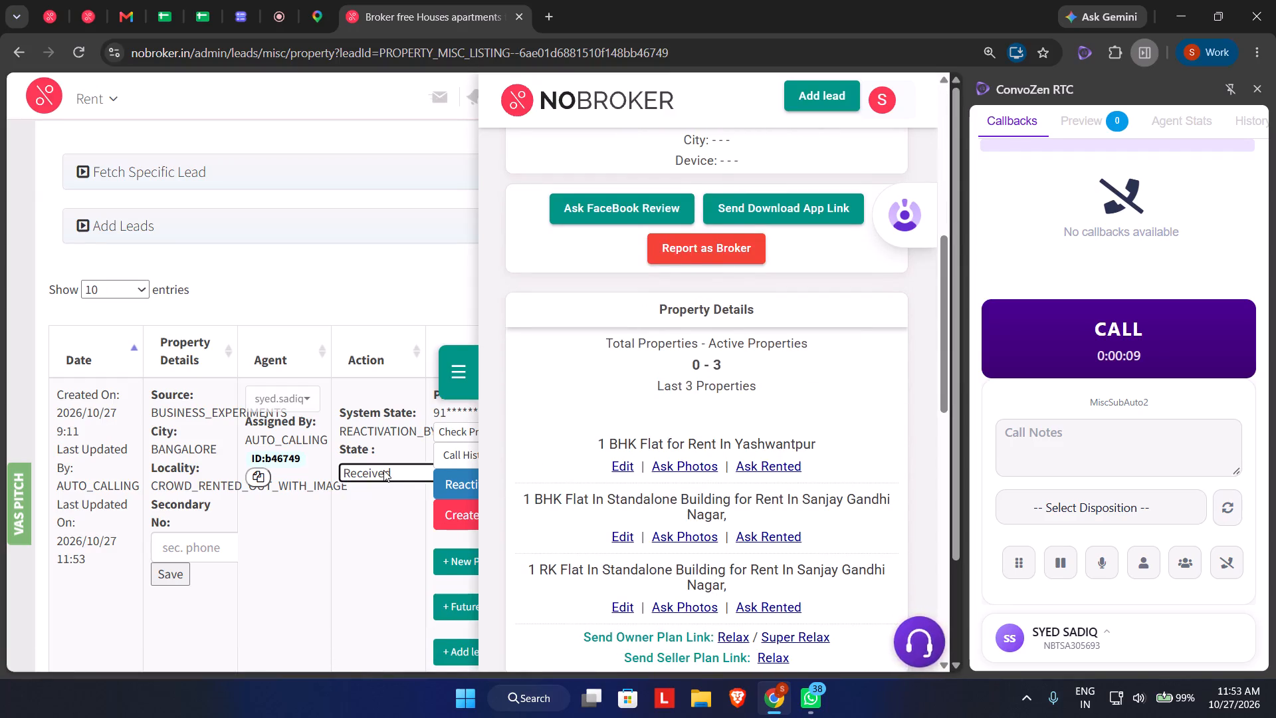
pyautogui.click(397, 479)
pyautogui.click(385, 561)
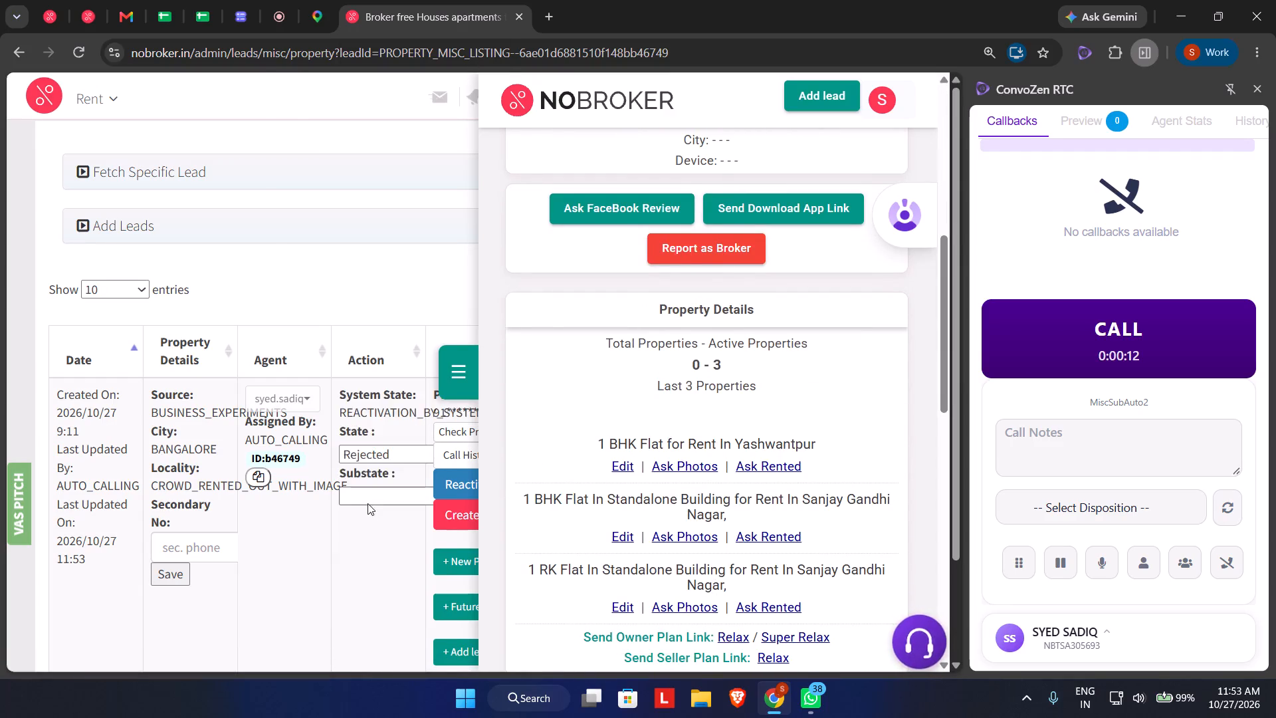
pyautogui.click(368, 503)
pyautogui.click(367, 382)
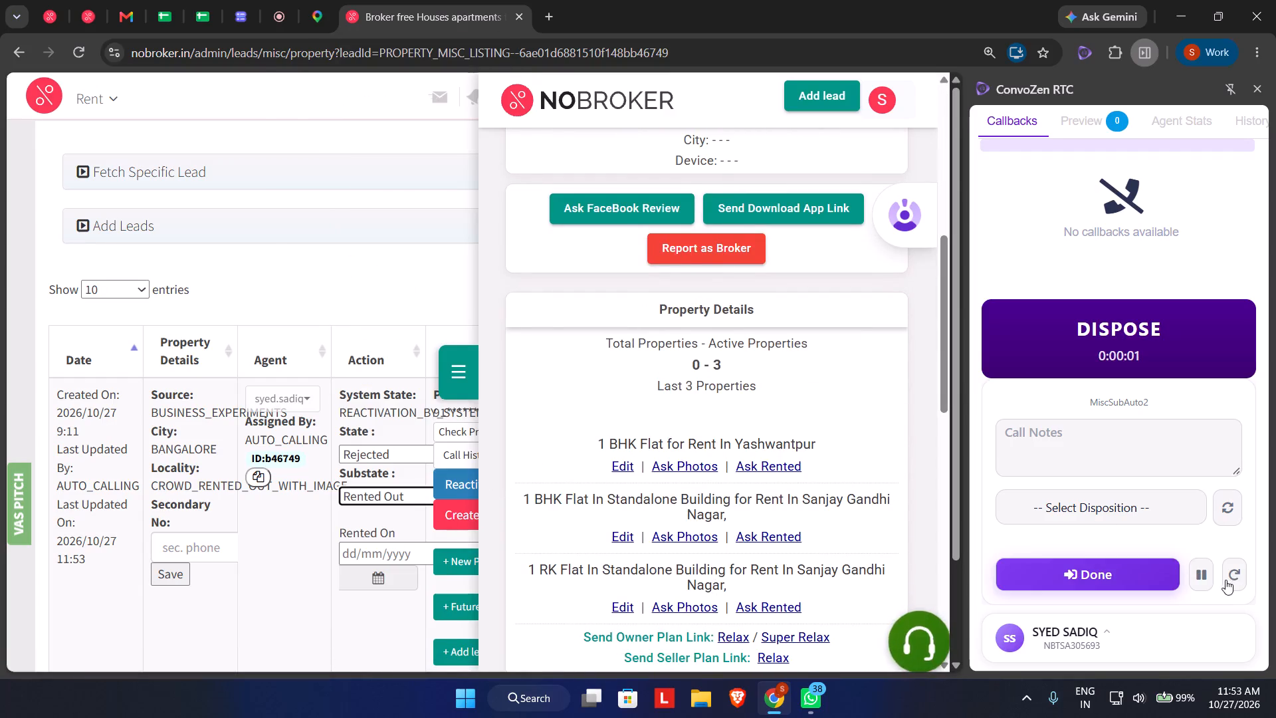
pyautogui.click(1115, 495)
pyautogui.click(1115, 556)
pyautogui.click(1103, 499)
pyautogui.click(1112, 627)
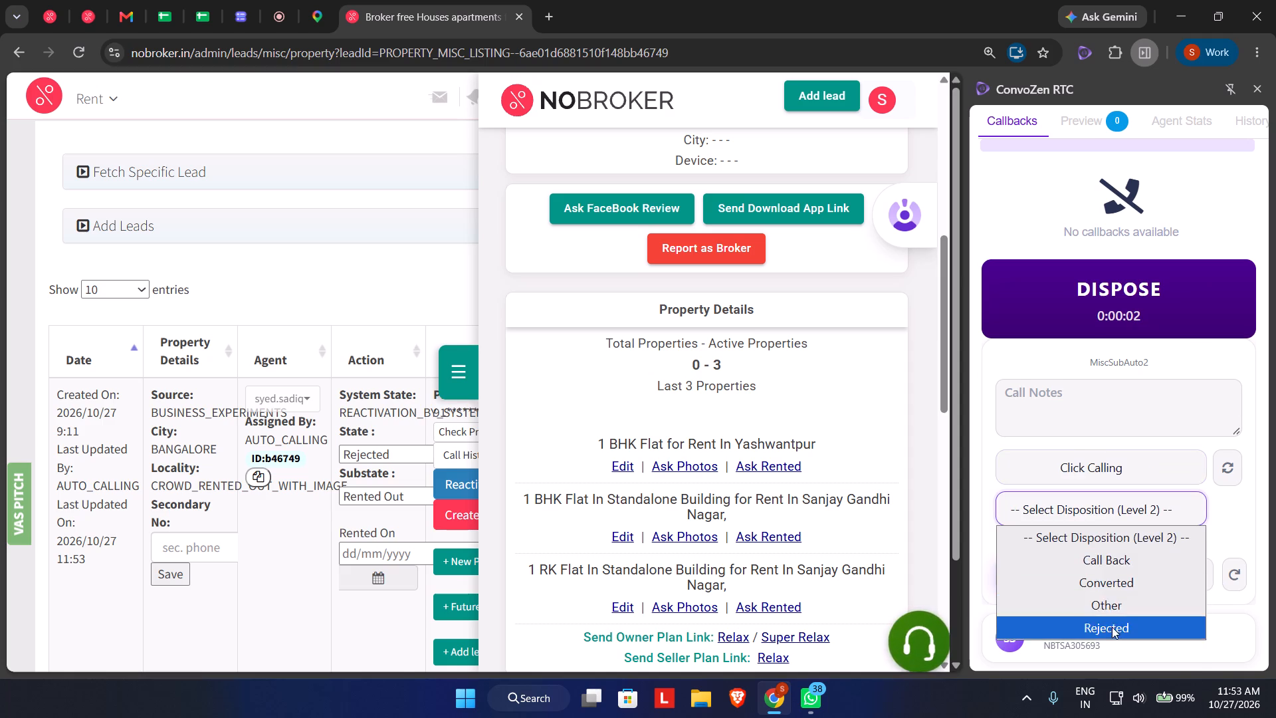
pyautogui.click(1083, 513)
pyautogui.click(1089, 459)
pyautogui.click(1124, 571)
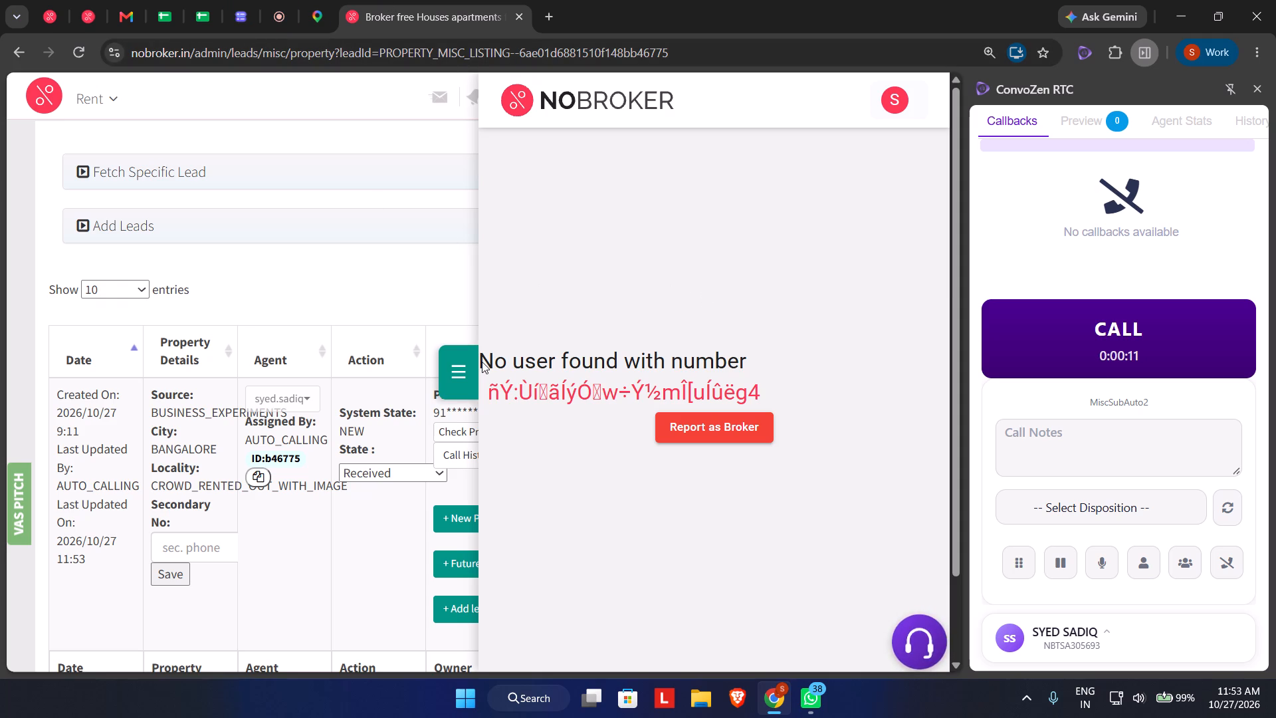
pyautogui.click(461, 366)
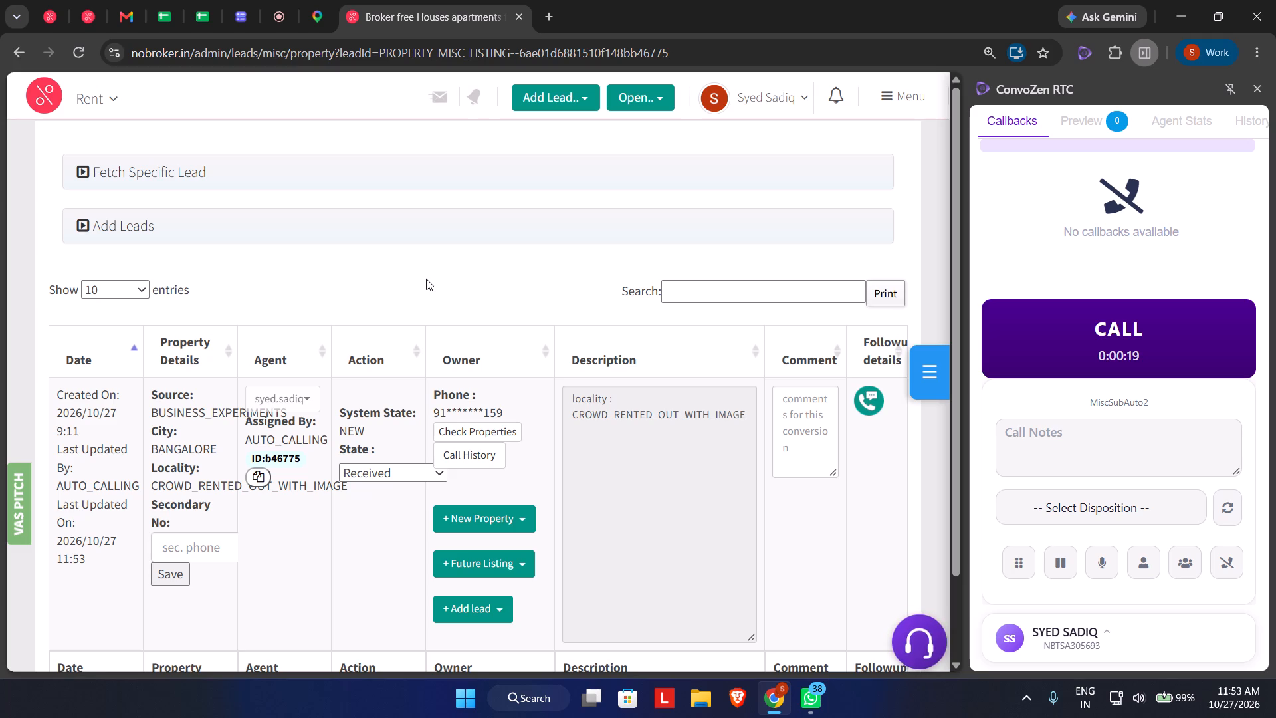
pyautogui.click(478, 425)
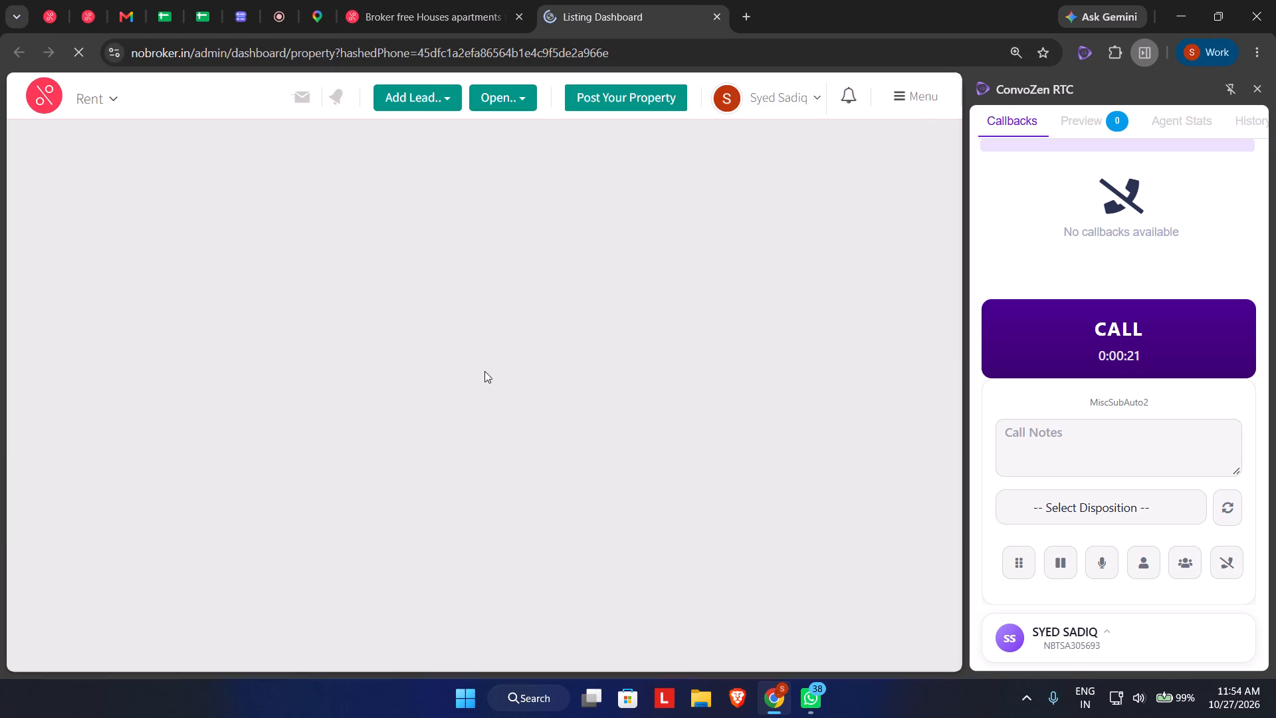
pyautogui.scroll(-20, 500, 368)
pyautogui.scroll(-6, 500, 368)
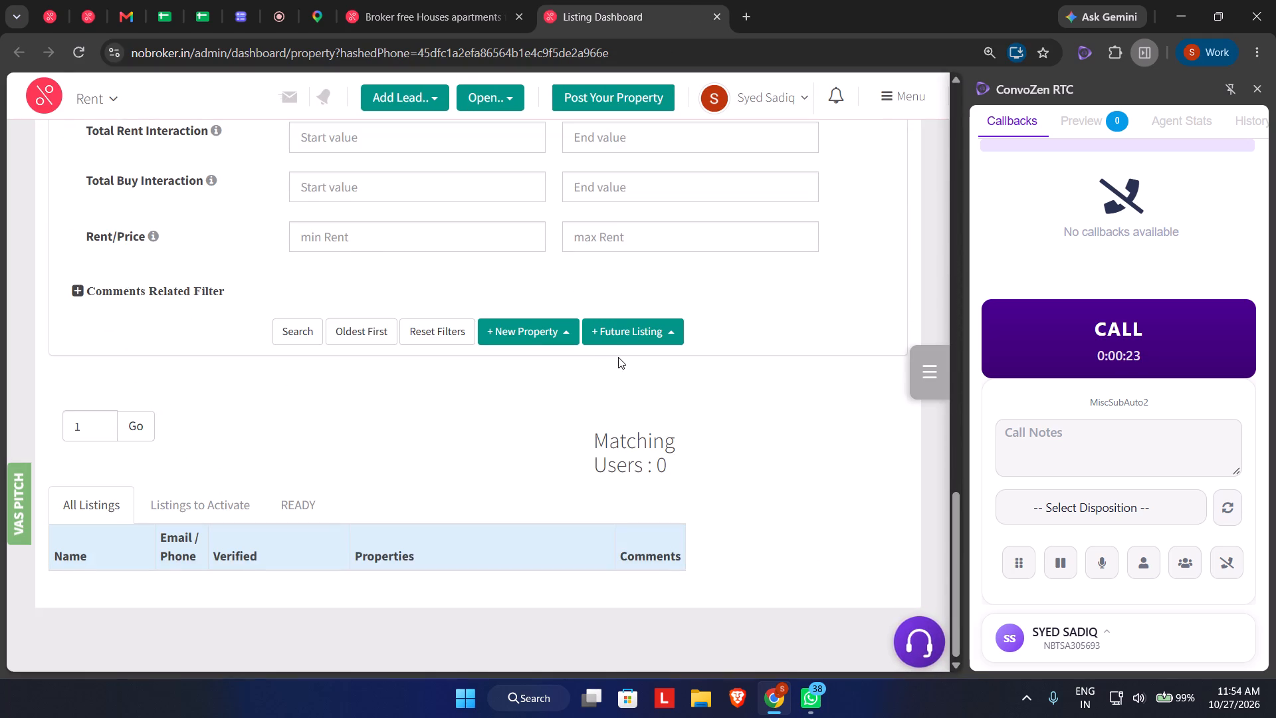
pyautogui.scroll(6, 620, 357)
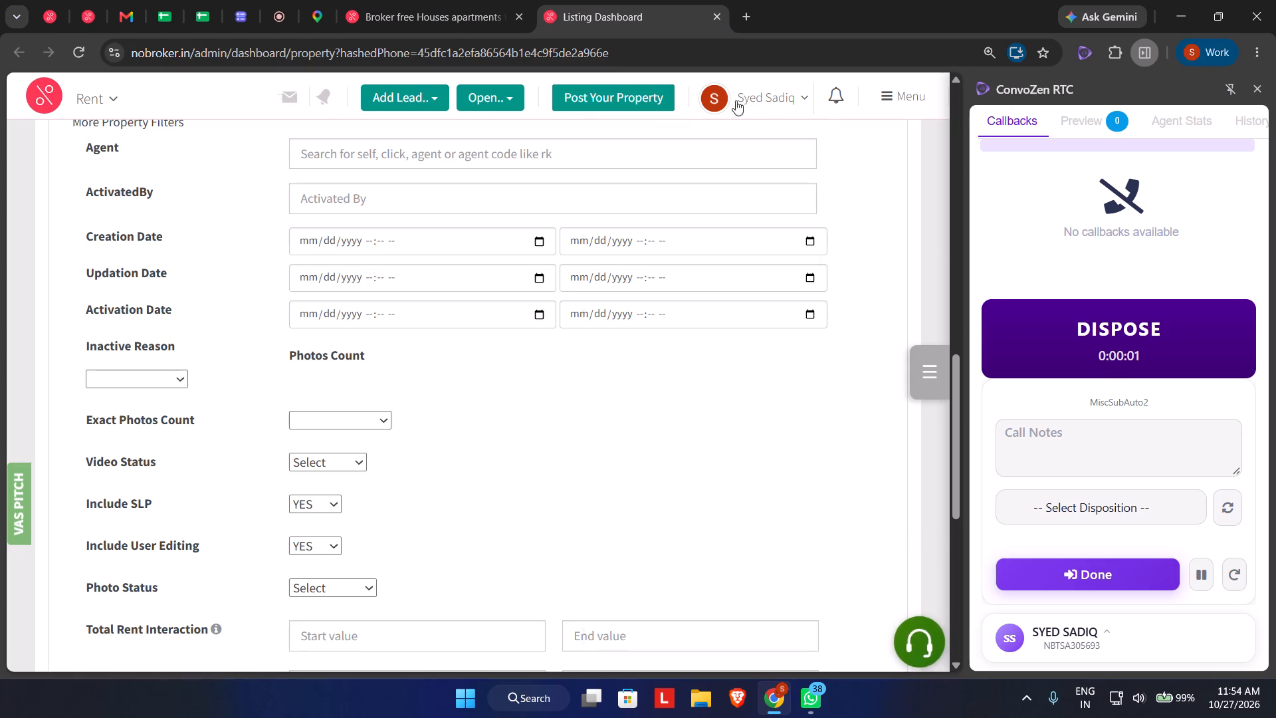
pyautogui.click(719, 16)
pyautogui.click(1103, 504)
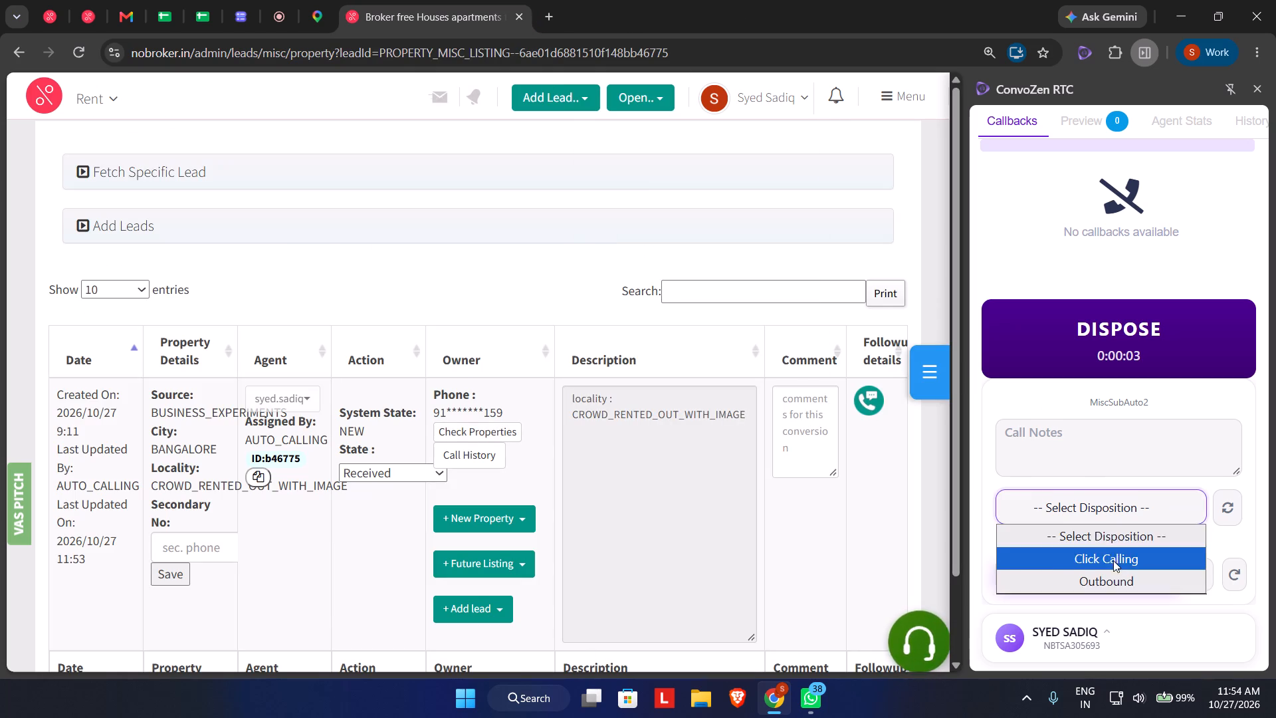
pyautogui.click(1113, 560)
pyautogui.click(1088, 512)
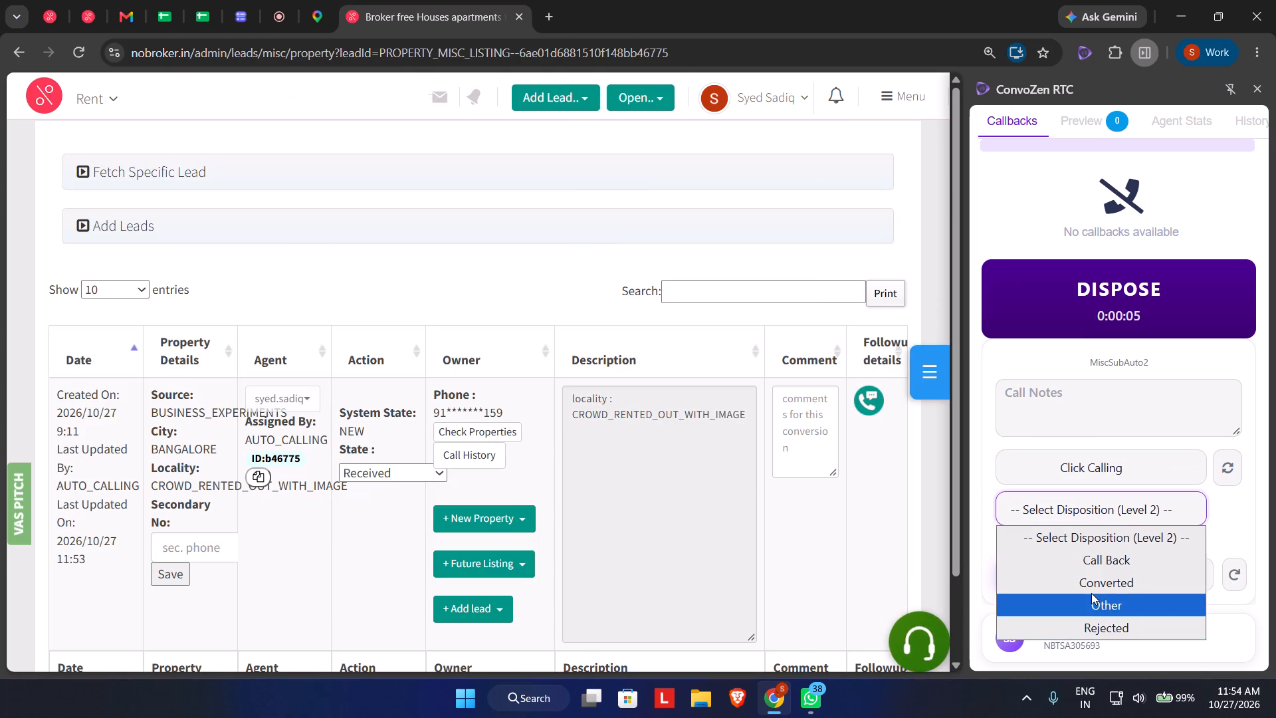
pyautogui.click(1083, 558)
pyautogui.click(1067, 515)
pyautogui.doubleClick(1071, 309)
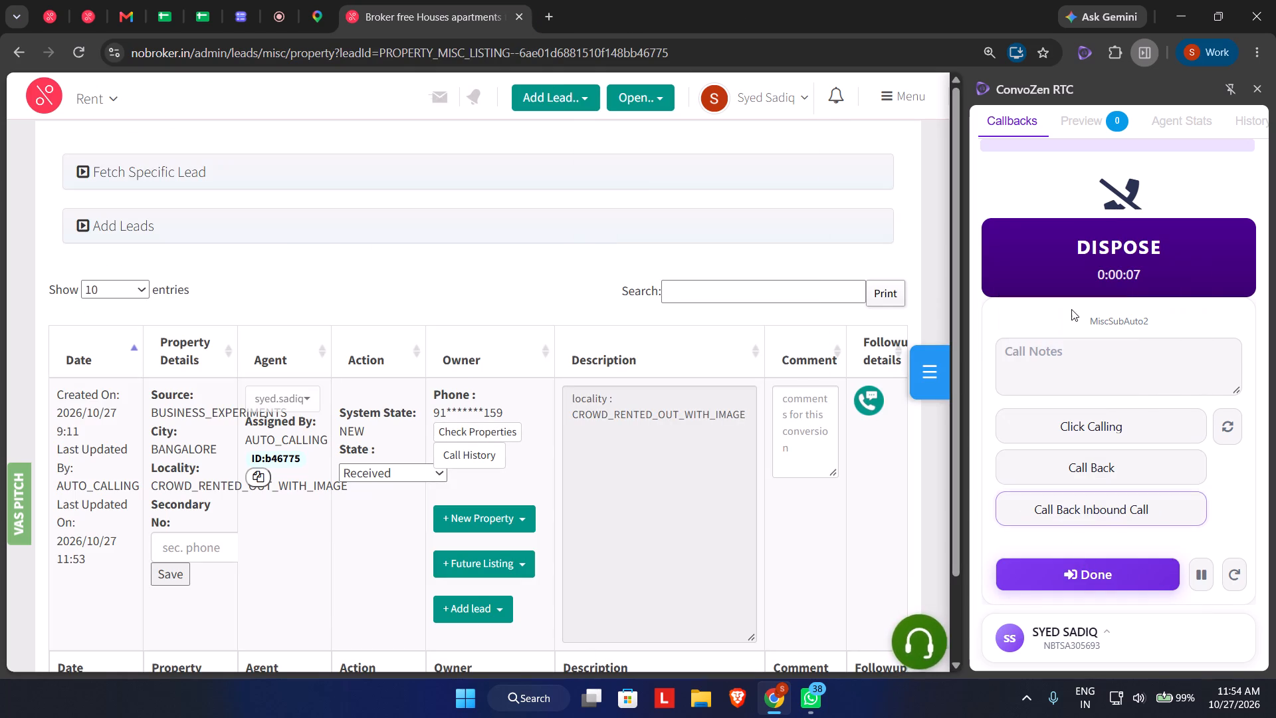
pyautogui.click(1105, 513)
pyautogui.click(1077, 299)
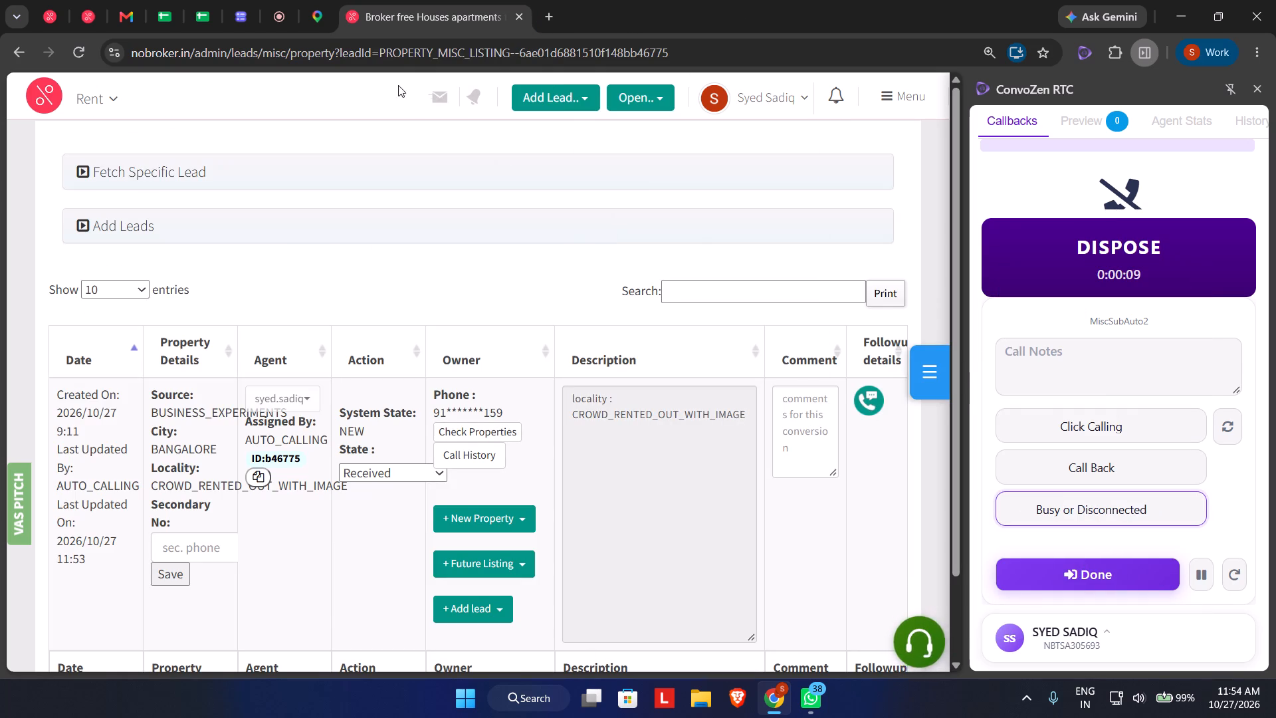
pyautogui.click(395, 466)
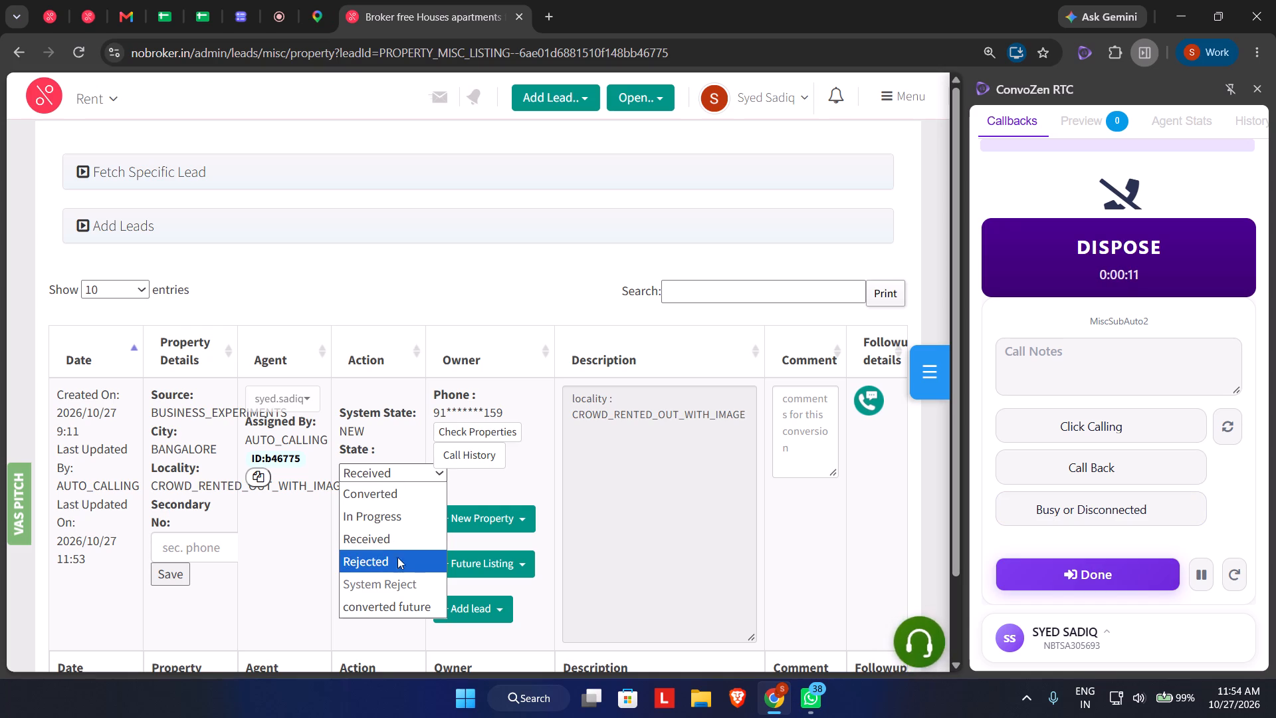
pyautogui.click(392, 524)
pyautogui.click(388, 465)
pyautogui.click(401, 503)
pyautogui.click(363, 389)
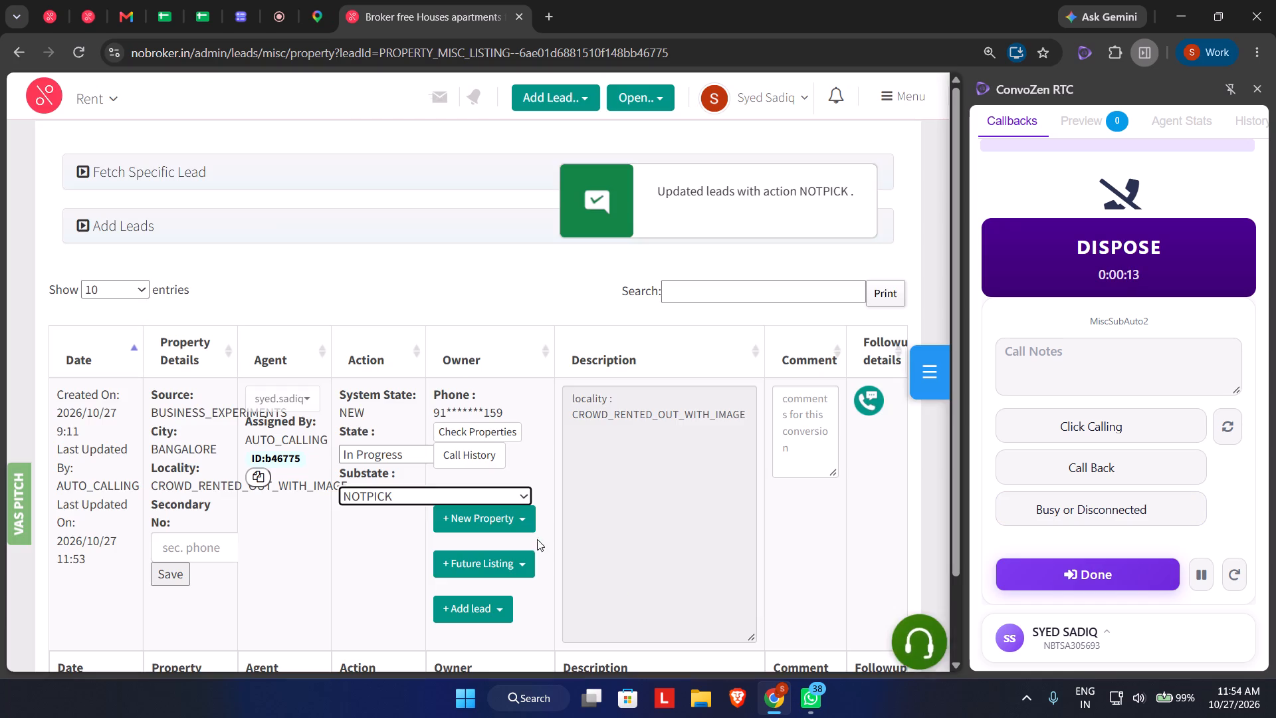
pyautogui.click(1106, 572)
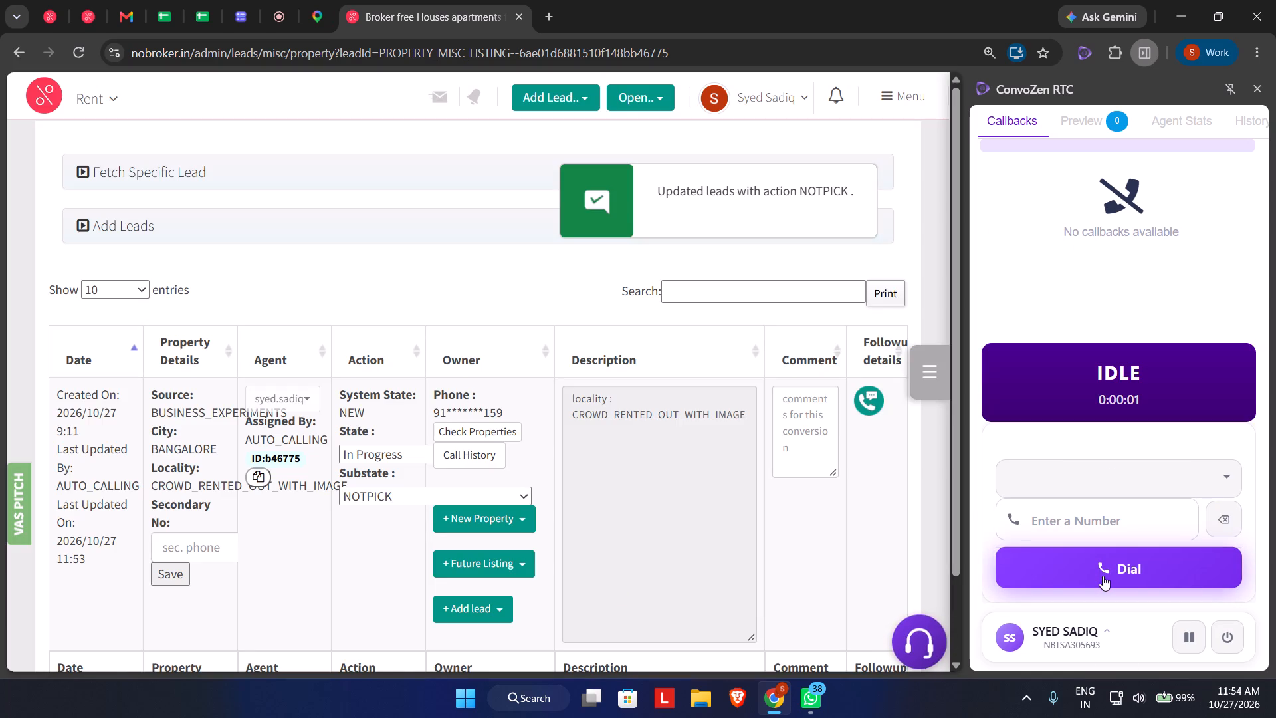
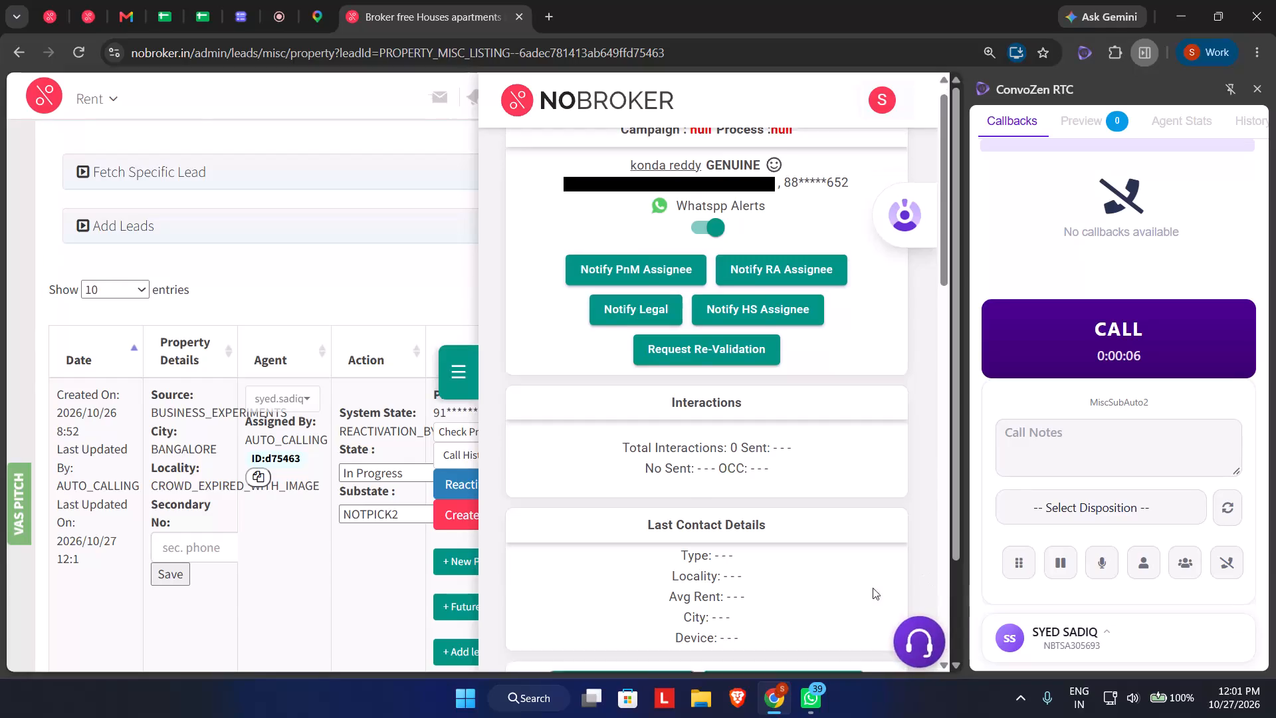
pyautogui.scroll(-3, 899, 647)
pyautogui.scroll(-3, 794, 592)
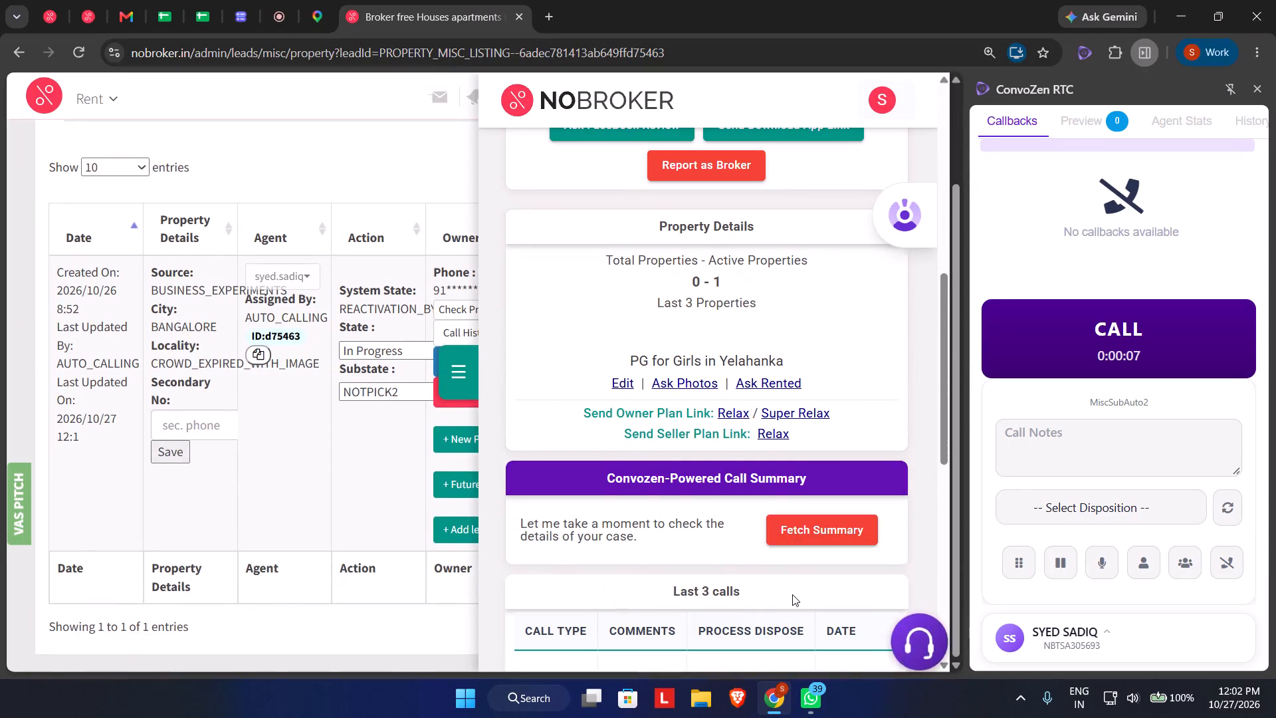
pyautogui.scroll(1, 792, 605)
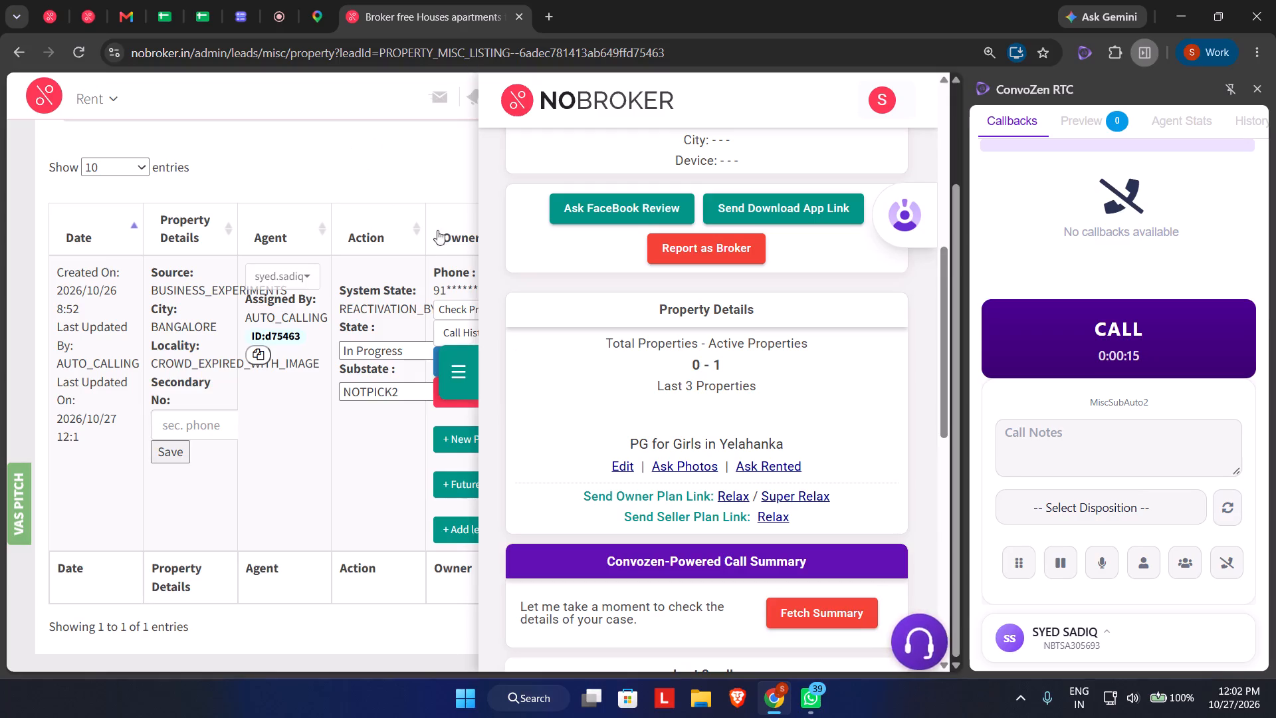
pyautogui.click(452, 318)
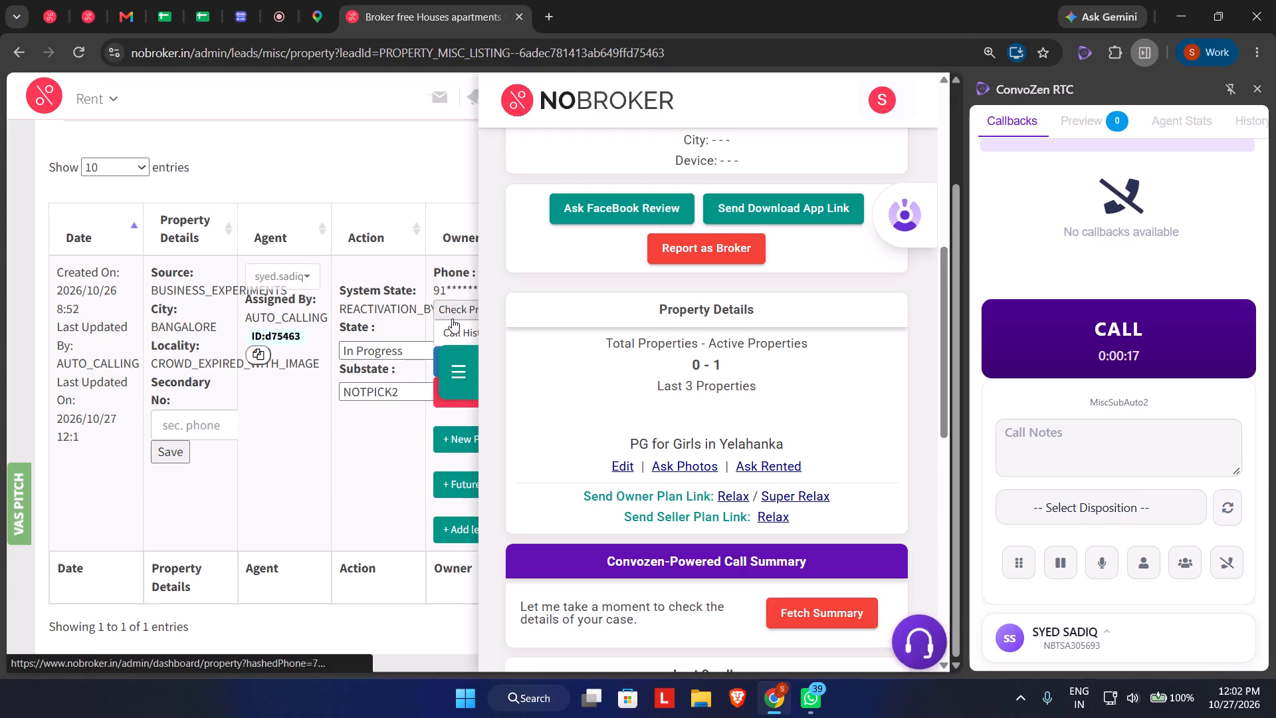
pyautogui.scroll(-18, 484, 313)
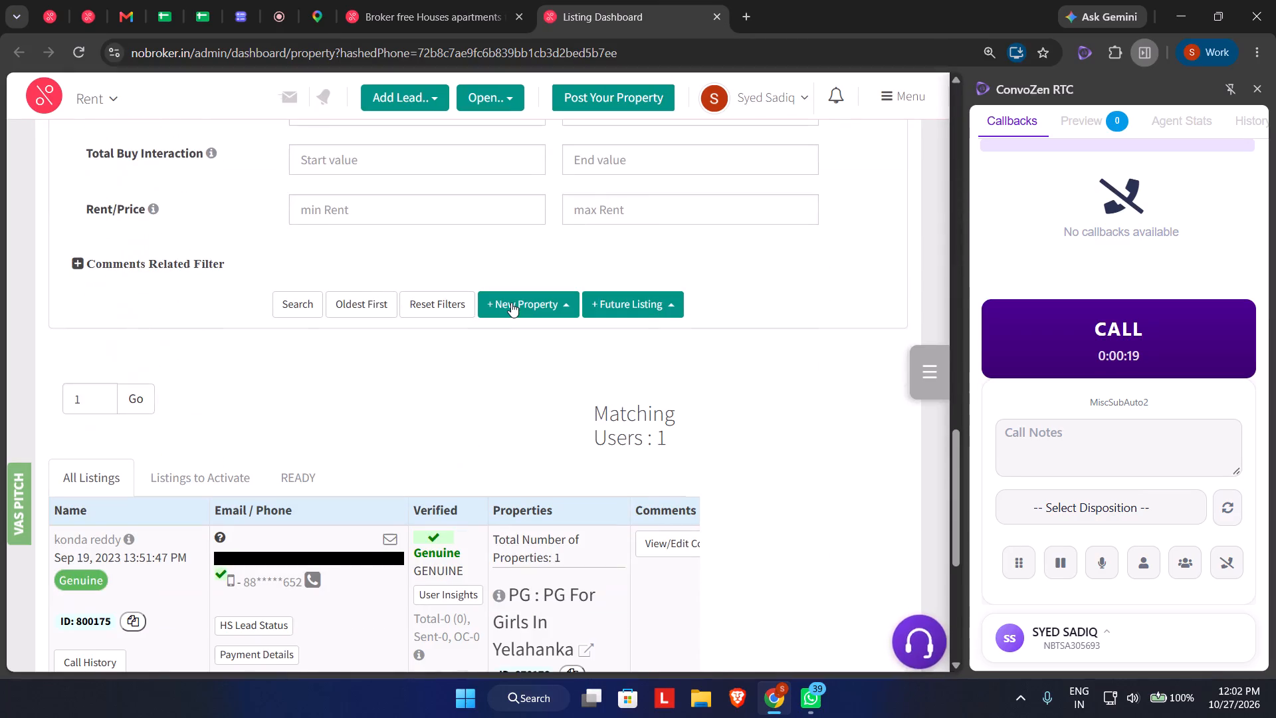
pyautogui.scroll(-5, 534, 331)
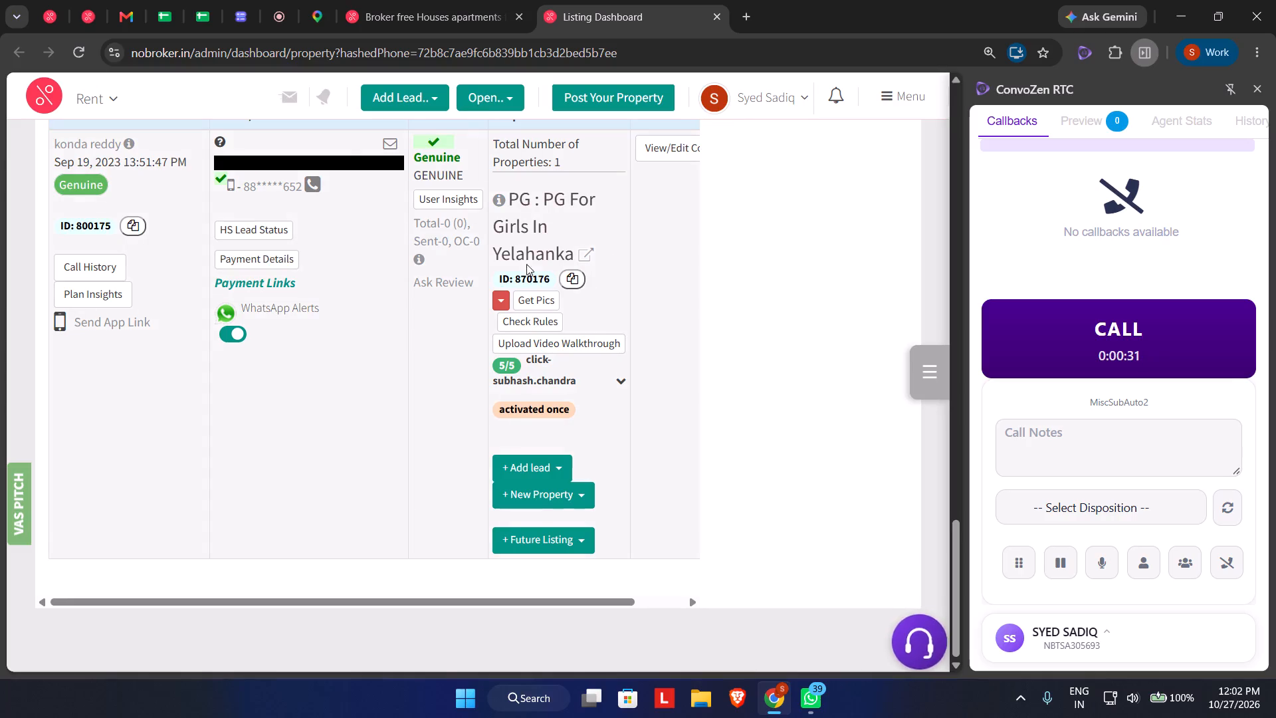
pyautogui.click(518, 248)
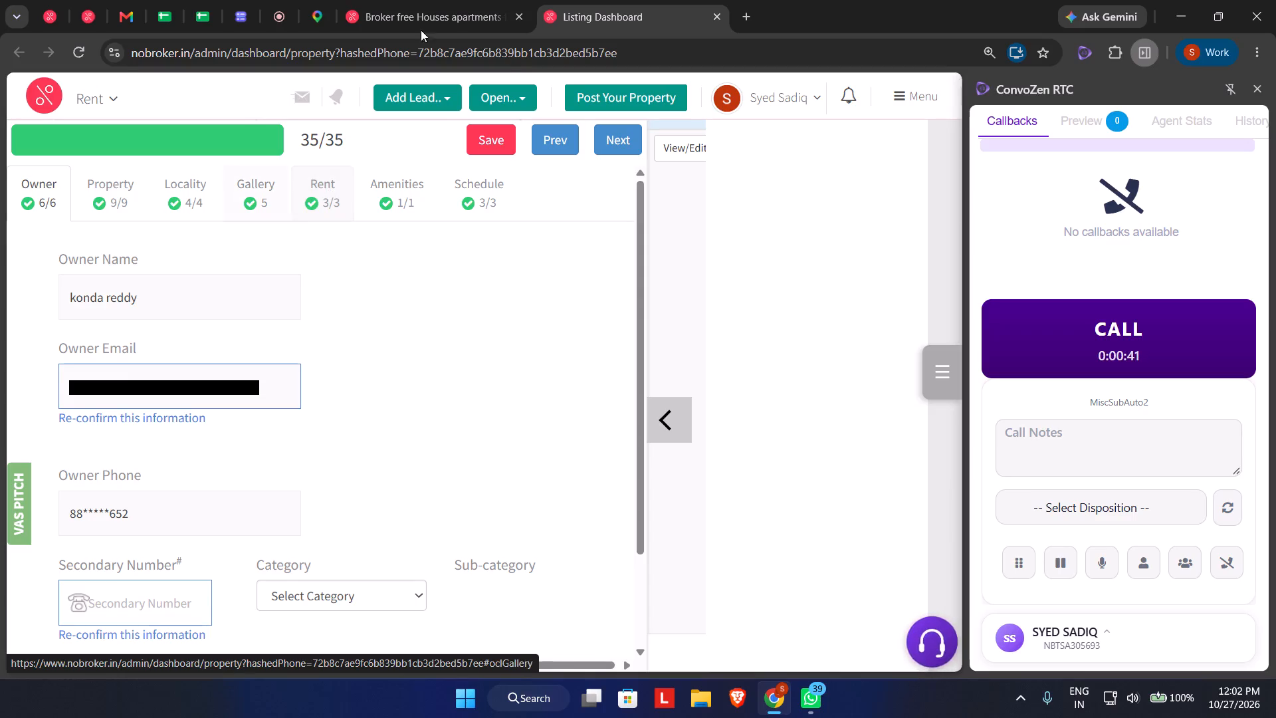
pyautogui.click(717, 18)
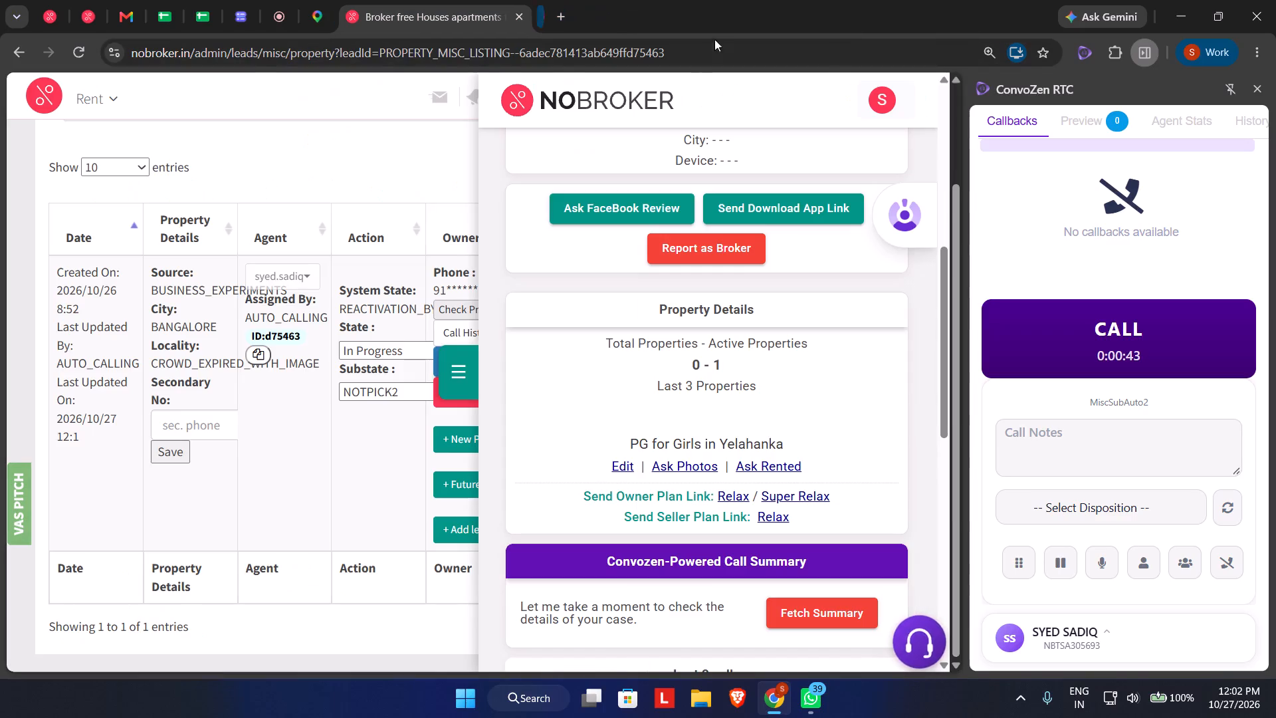
pyautogui.click(398, 356)
pyautogui.click(408, 429)
pyautogui.click(388, 380)
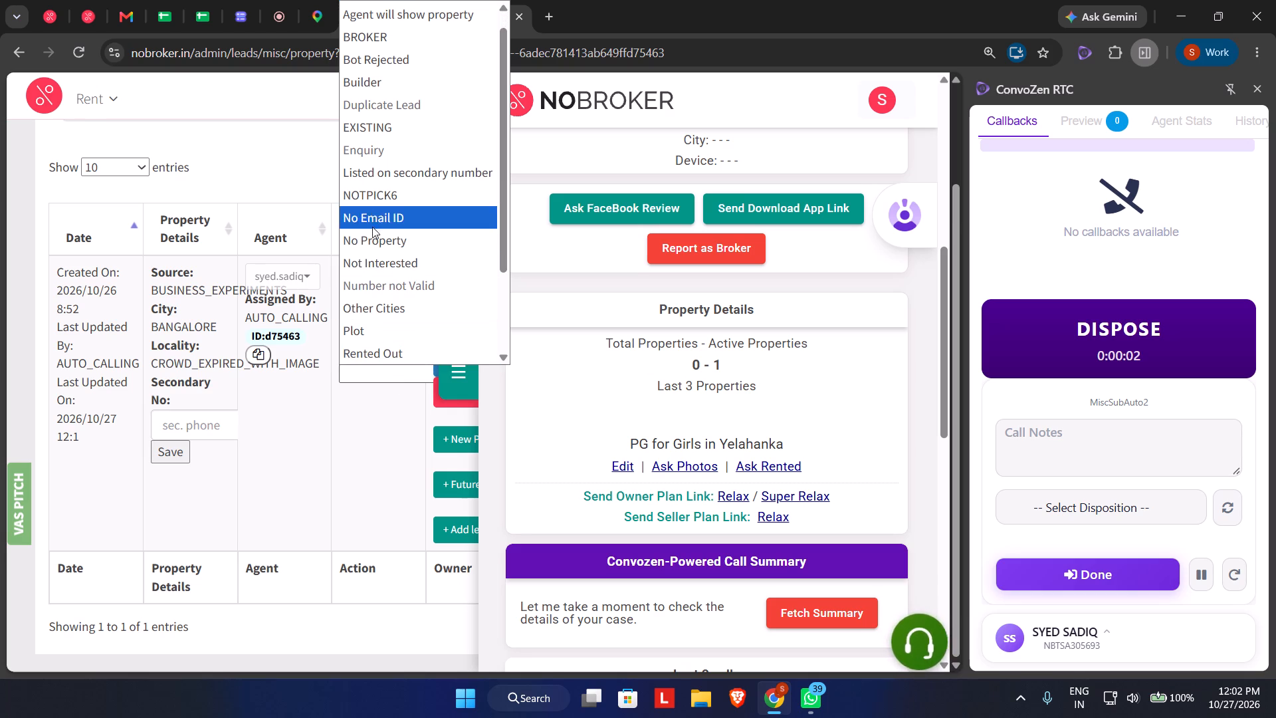
pyautogui.click(381, 265)
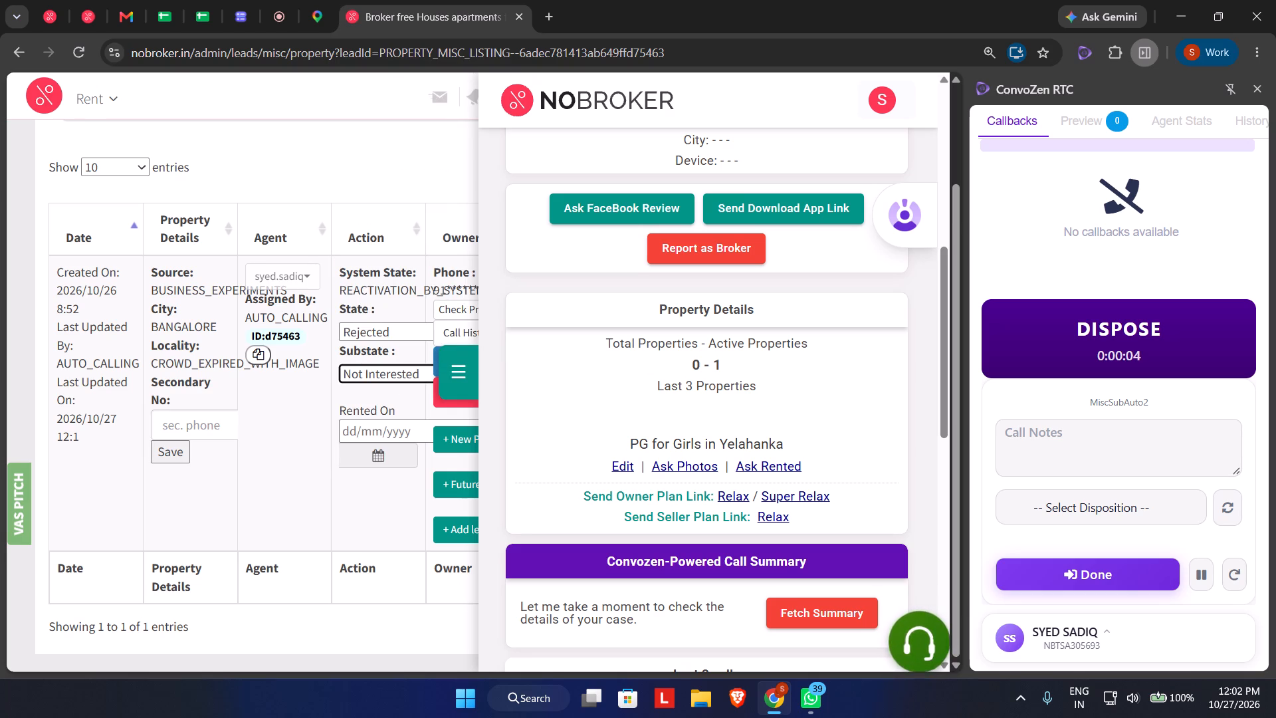
pyautogui.click(1064, 485)
pyautogui.click(1068, 506)
pyautogui.click(1129, 559)
pyautogui.click(1109, 510)
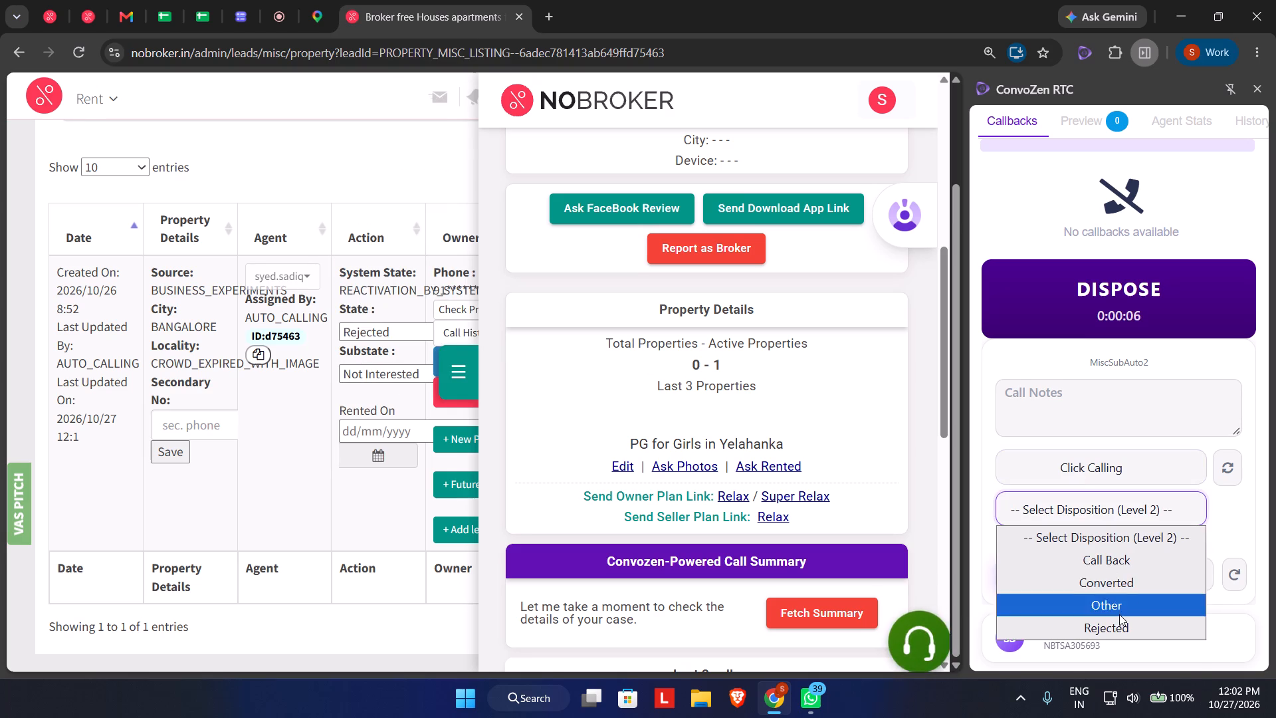
pyautogui.click(1120, 632)
pyautogui.click(1103, 521)
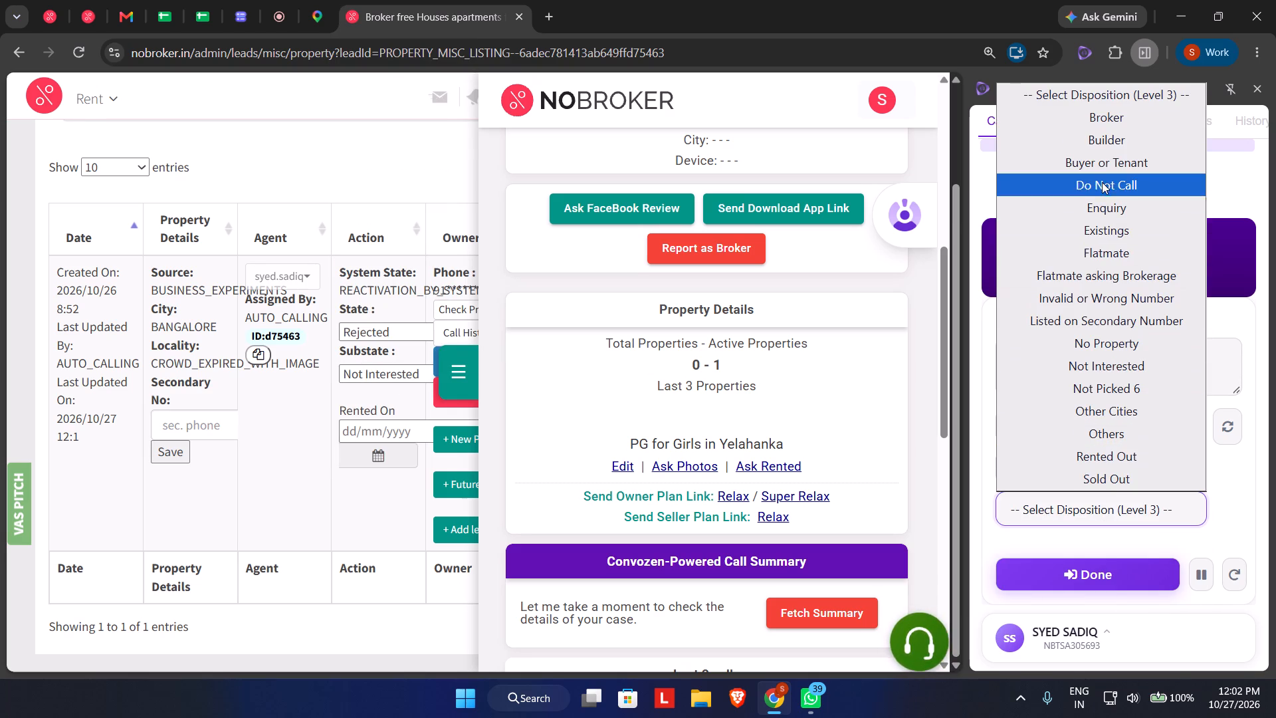
pyautogui.click(1077, 358)
pyautogui.click(1100, 580)
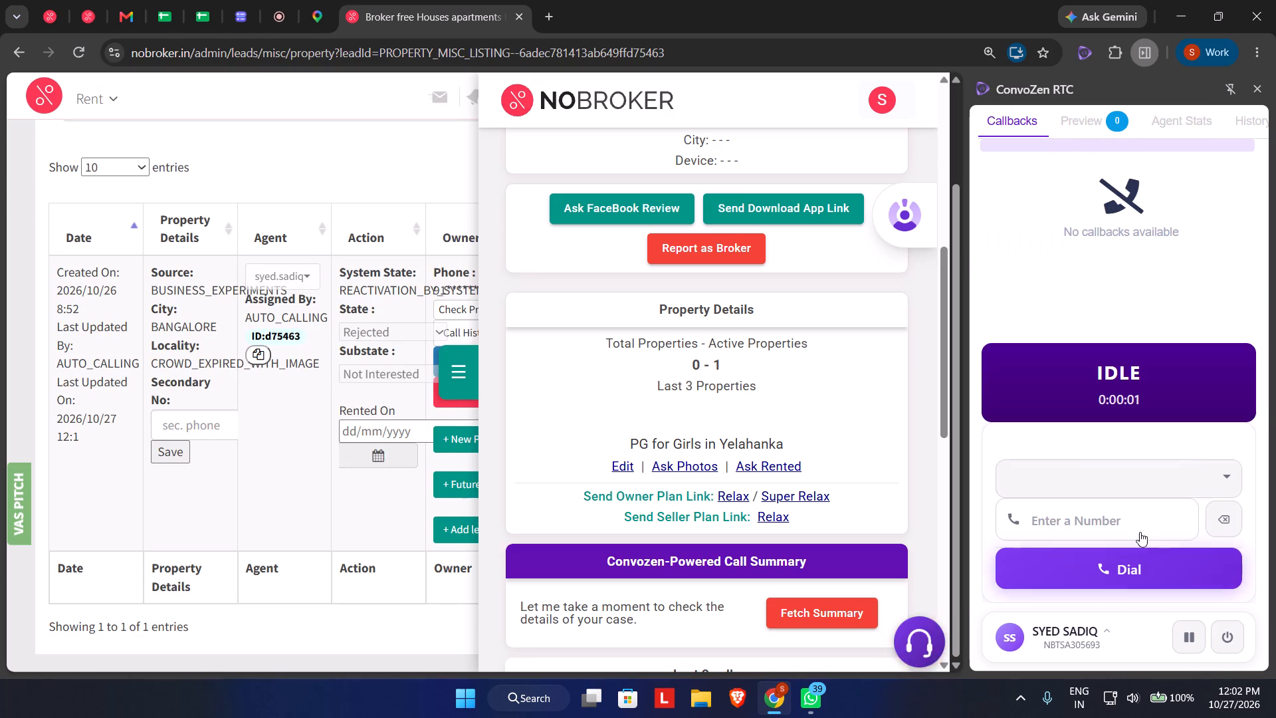
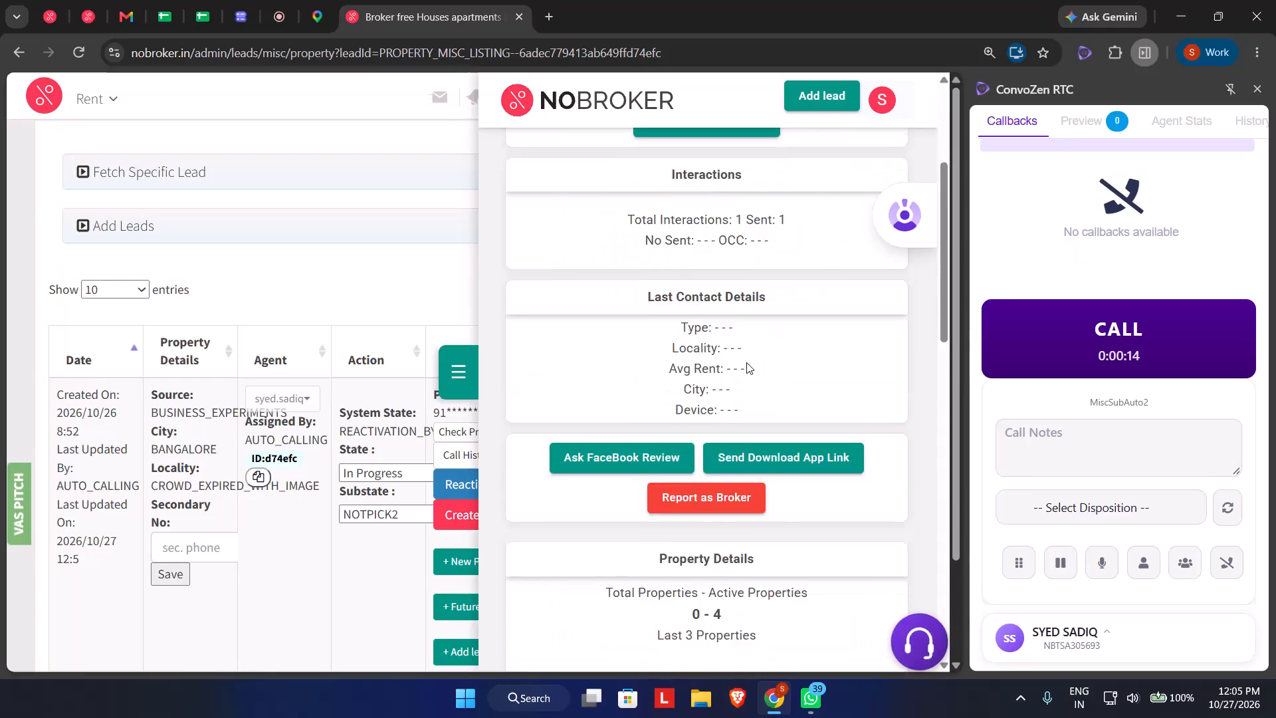
# Review the owner's property details for lead d74efc, check the owner's properties in the listing dashboard, and return to the lead.
pyautogui.scroll(-1, 746, 362)
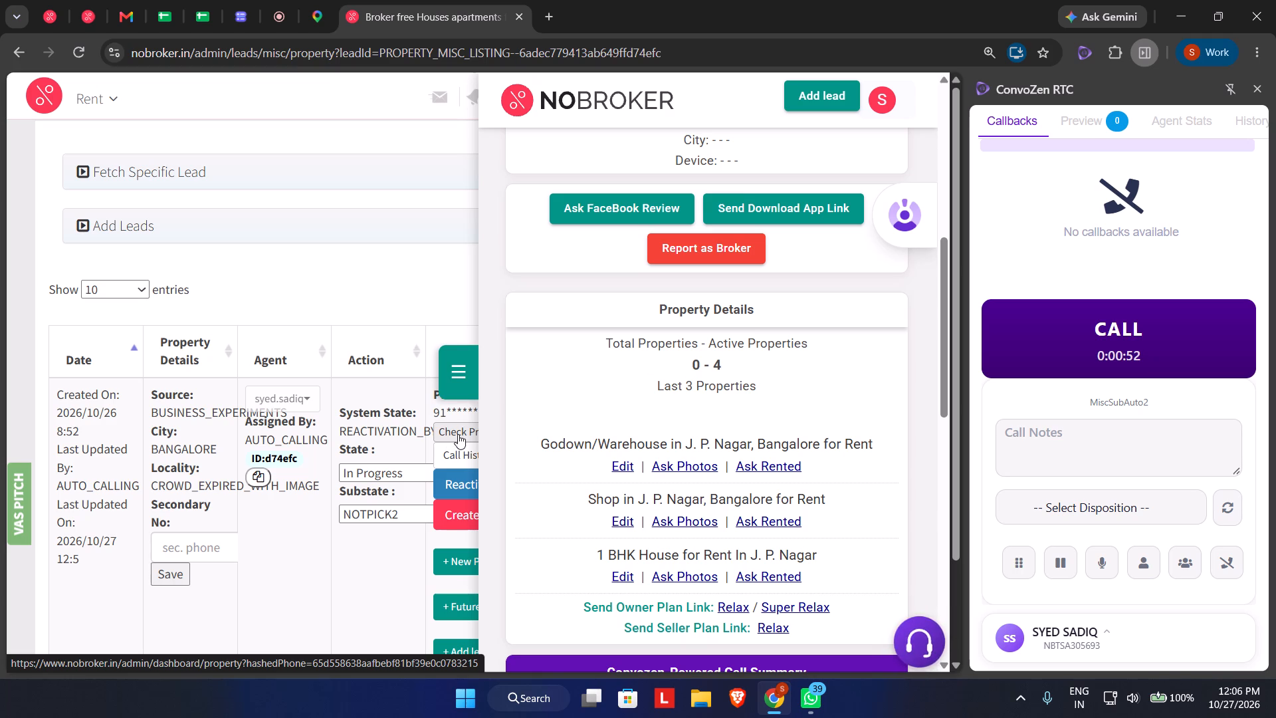
pyautogui.scroll(-3, 588, 453)
pyautogui.scroll(4, 591, 454)
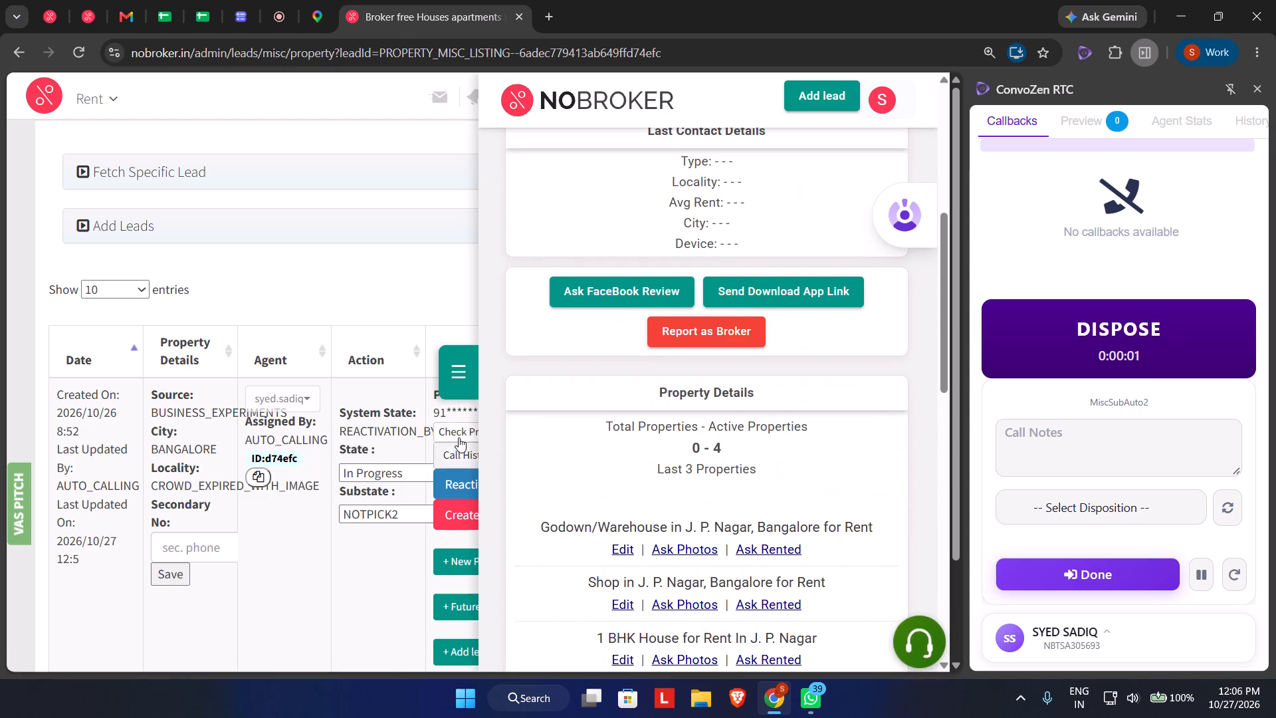
pyautogui.click(461, 433)
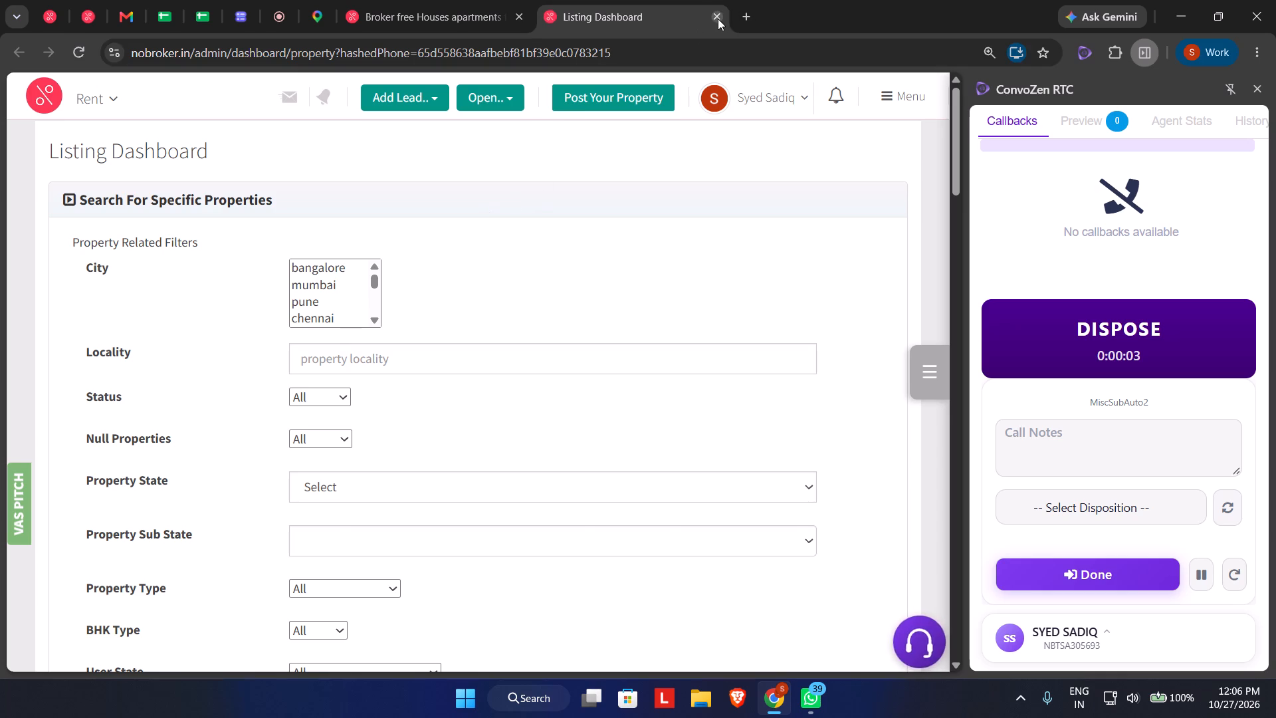
pyautogui.click(718, 19)
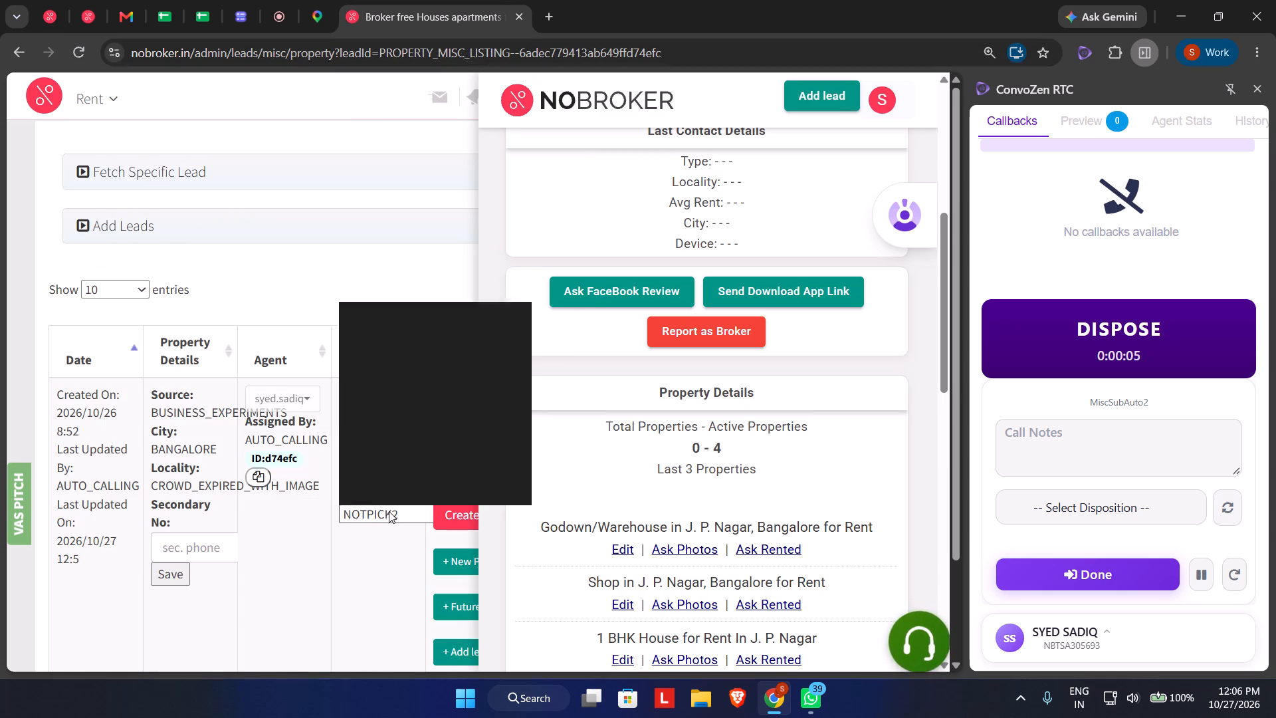
pyautogui.click(389, 511)
pyautogui.click(398, 442)
pyautogui.click(1038, 511)
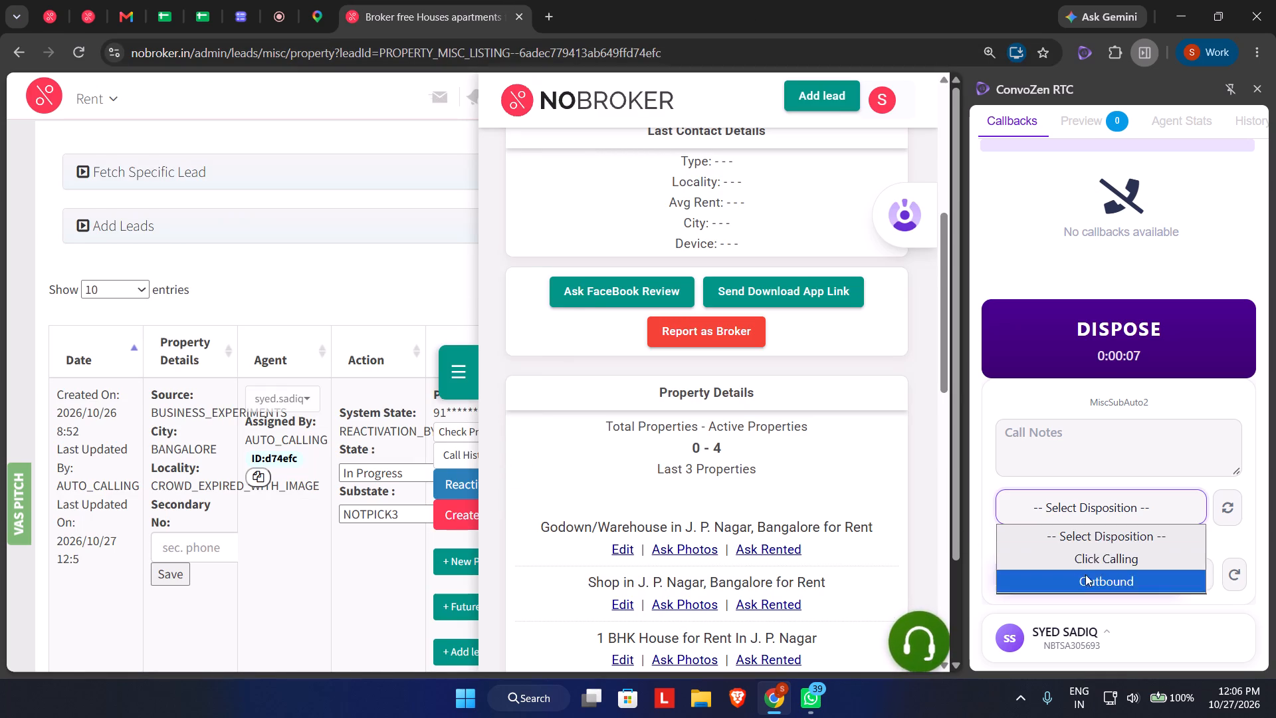
pyautogui.click(1083, 560)
pyautogui.click(1093, 511)
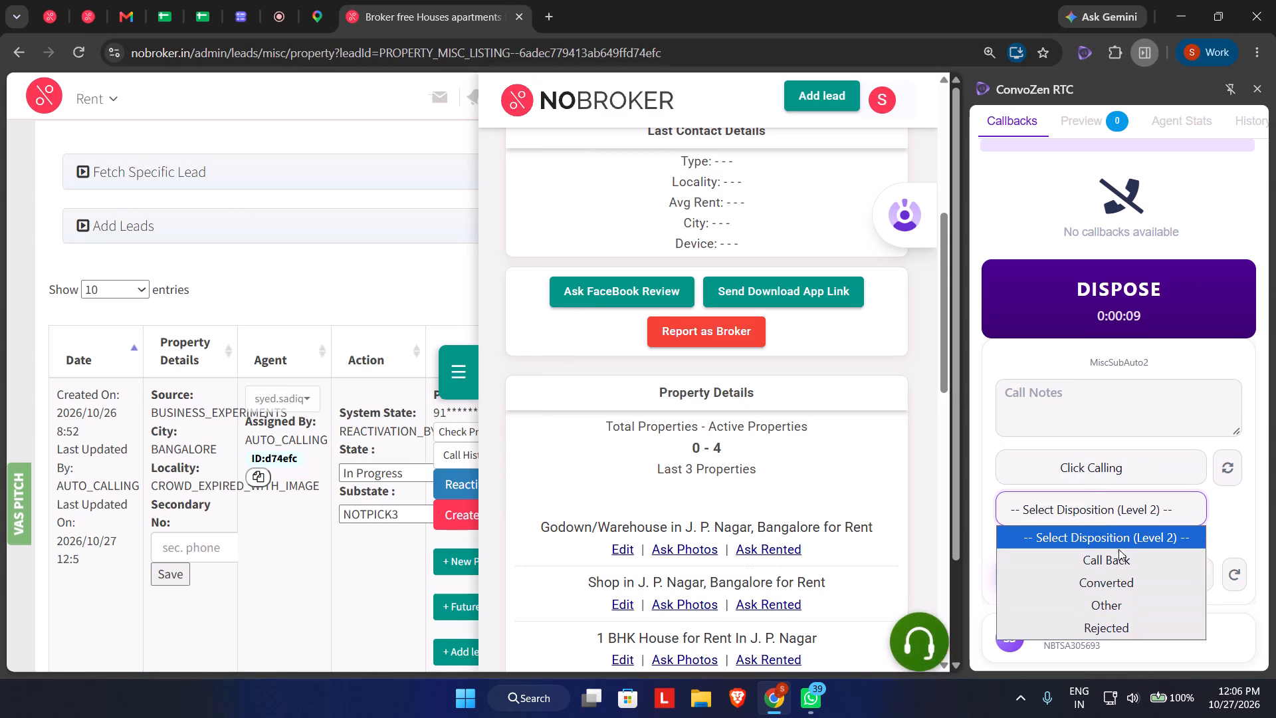
pyautogui.click(1108, 564)
pyautogui.click(1100, 505)
pyautogui.click(1121, 300)
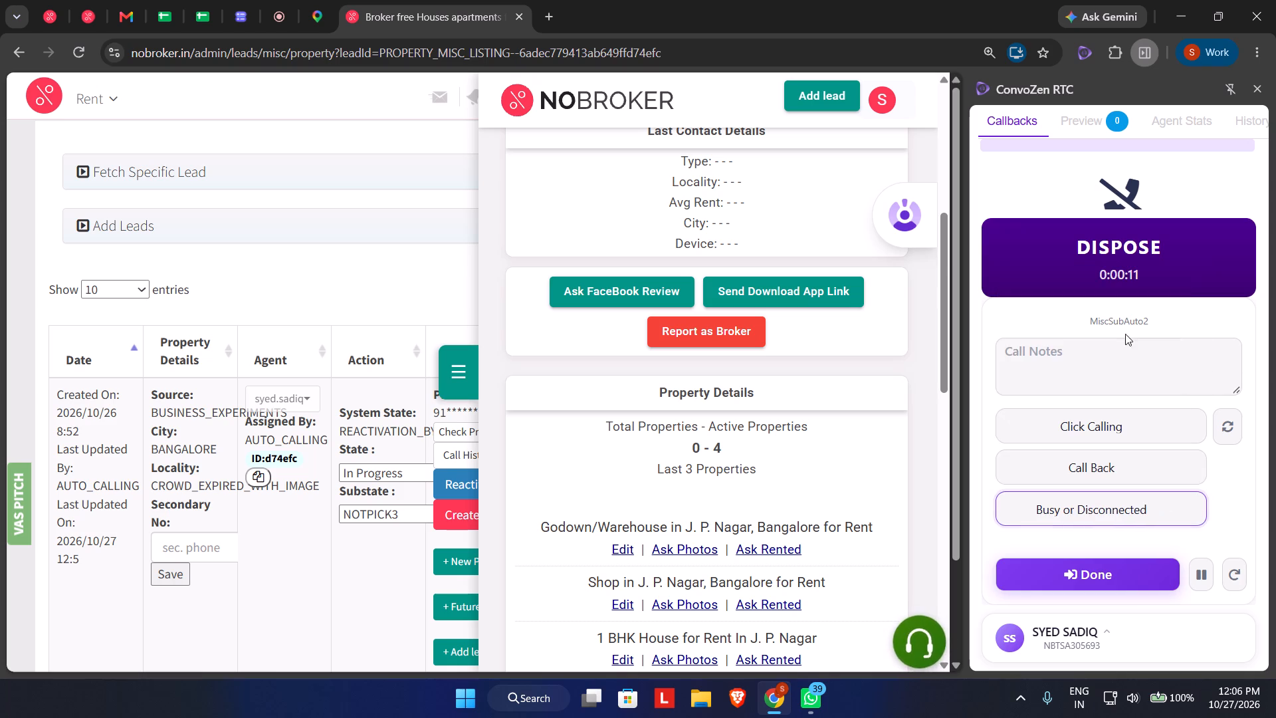
pyautogui.click(1124, 578)
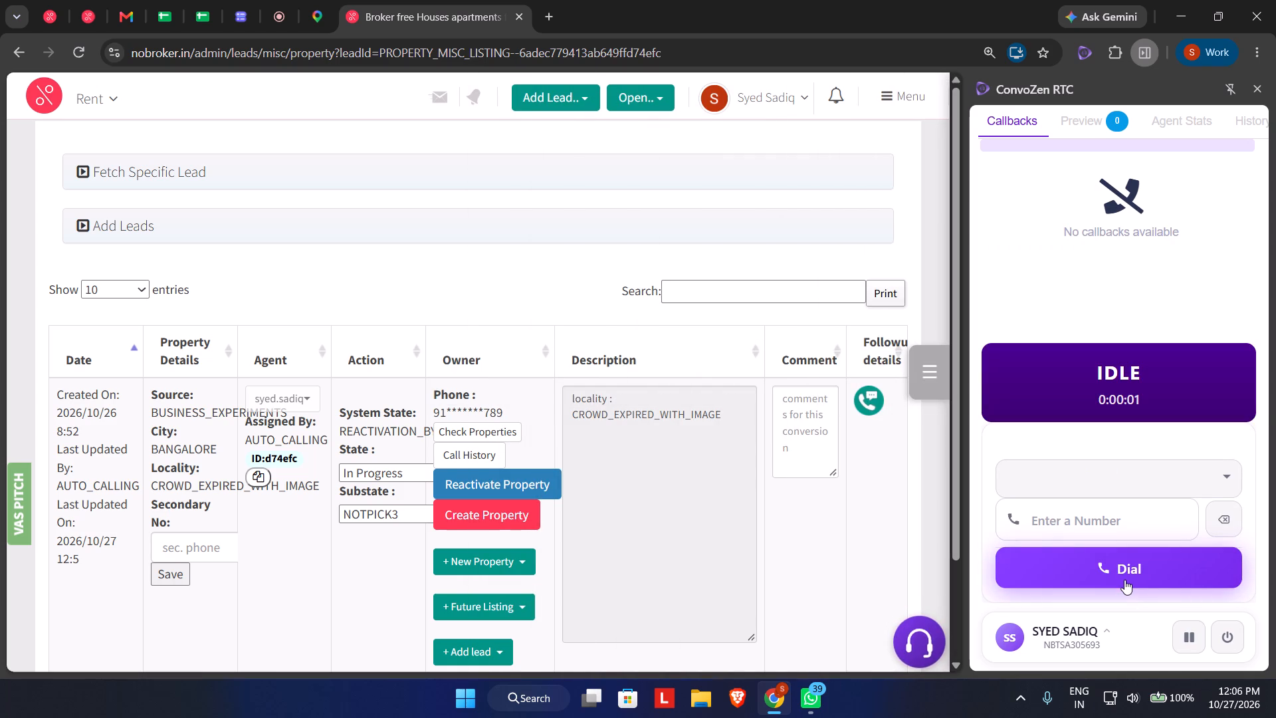
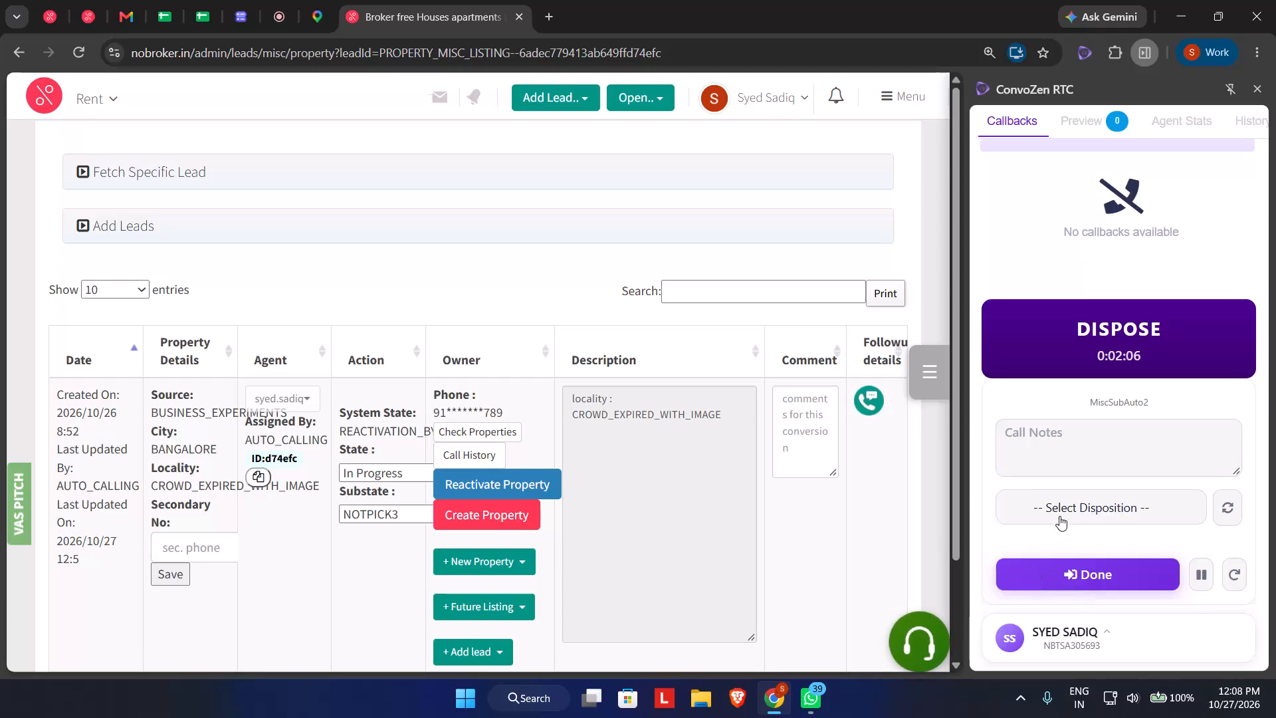
pyautogui.click(1043, 501)
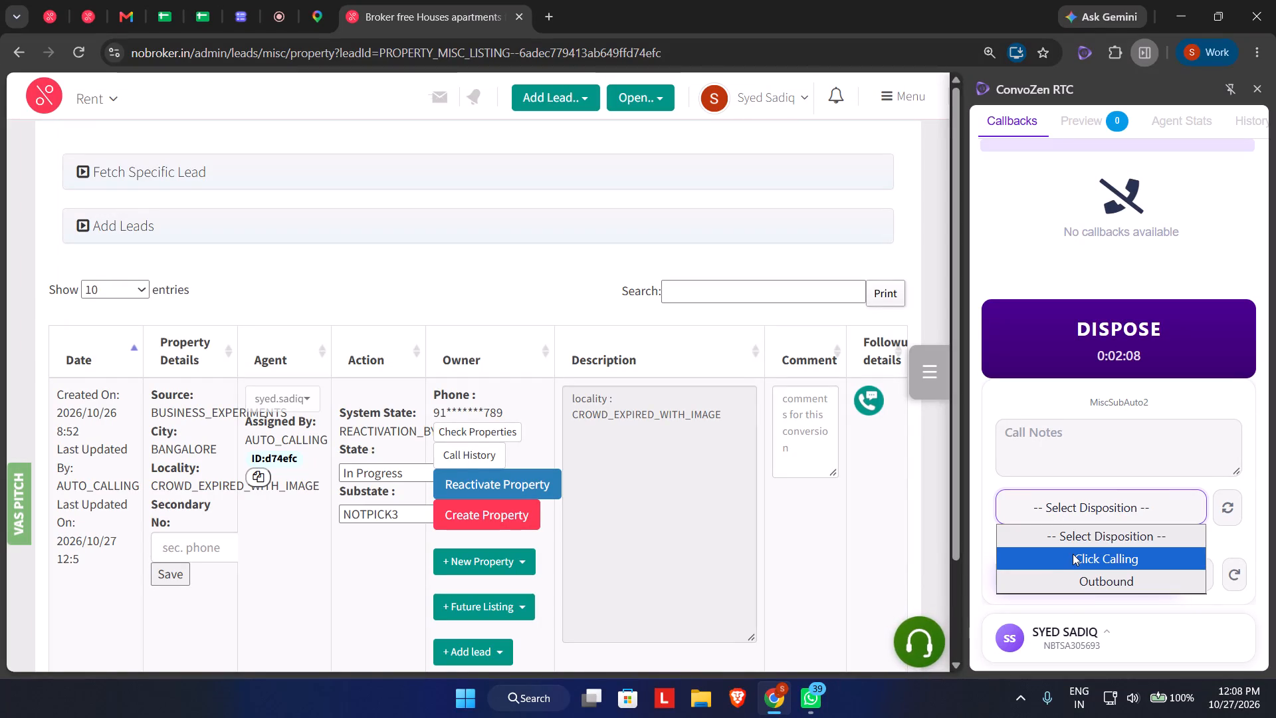
pyautogui.click(1073, 554)
pyautogui.click(1075, 528)
pyautogui.click(1093, 505)
pyautogui.click(1102, 606)
pyautogui.click(1081, 516)
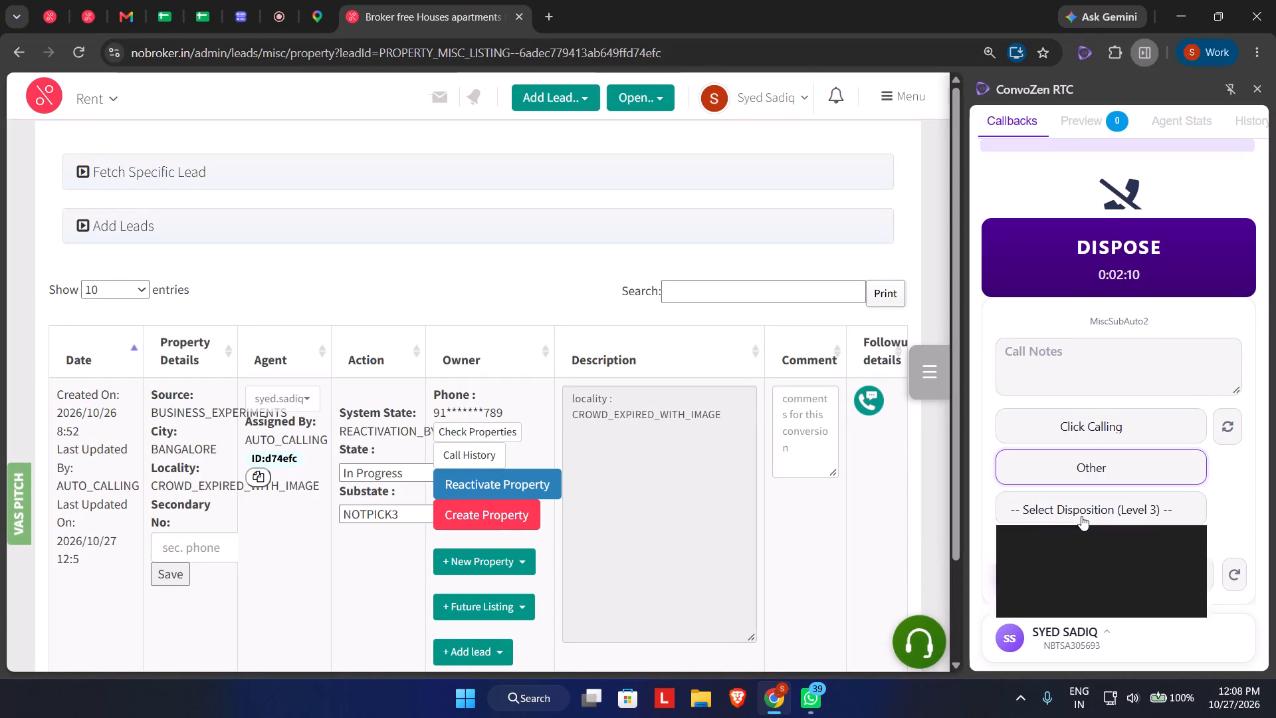
pyautogui.click(1103, 558)
pyautogui.click(1105, 588)
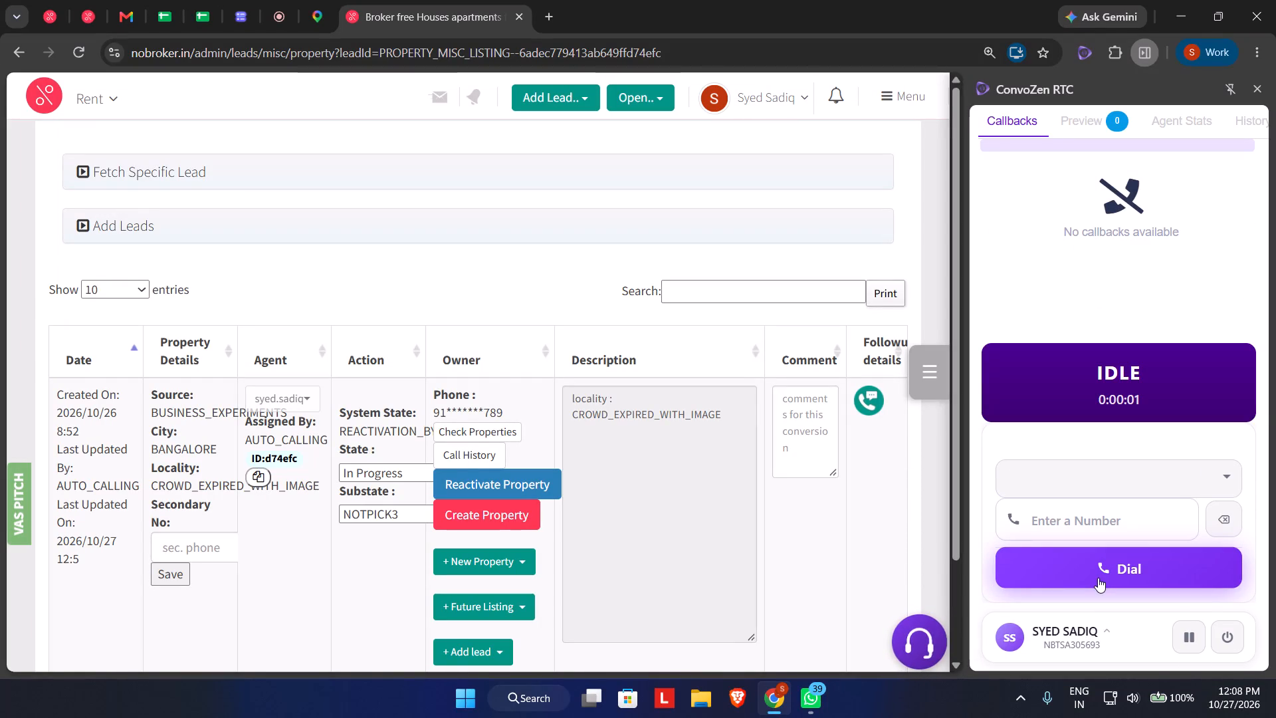
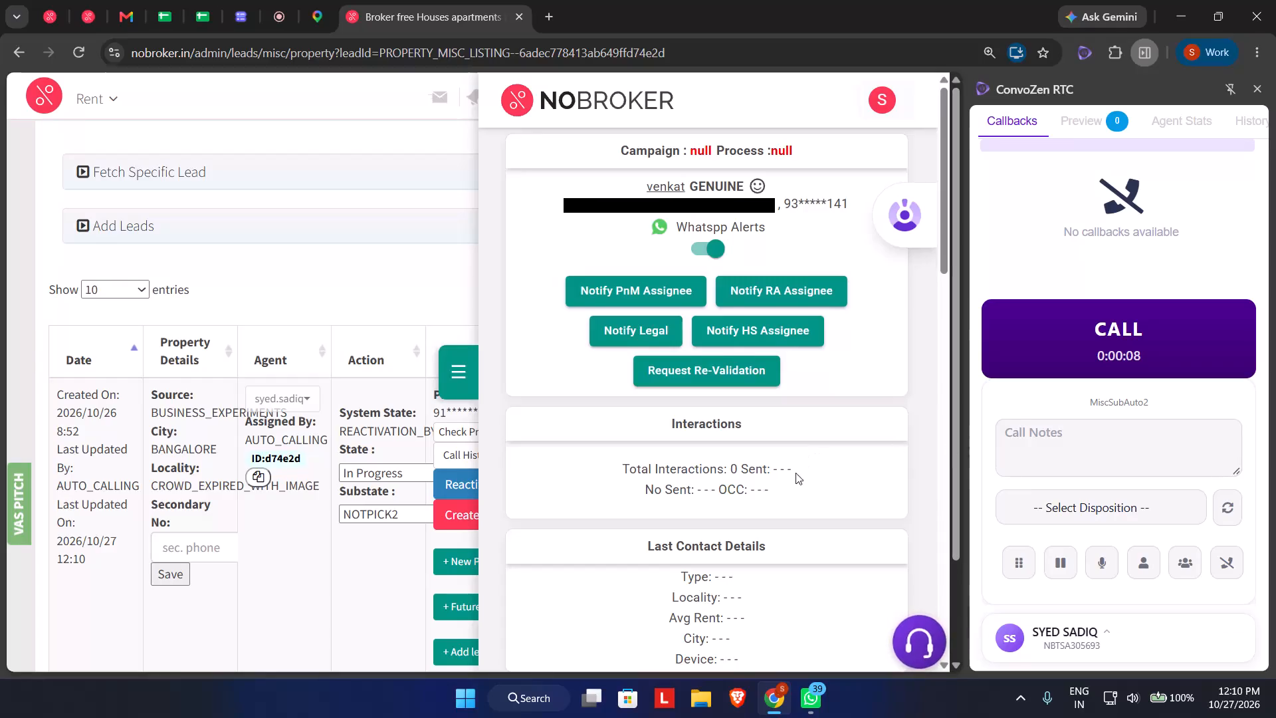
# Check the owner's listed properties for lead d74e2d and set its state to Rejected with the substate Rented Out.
pyautogui.scroll(-5, 796, 474)
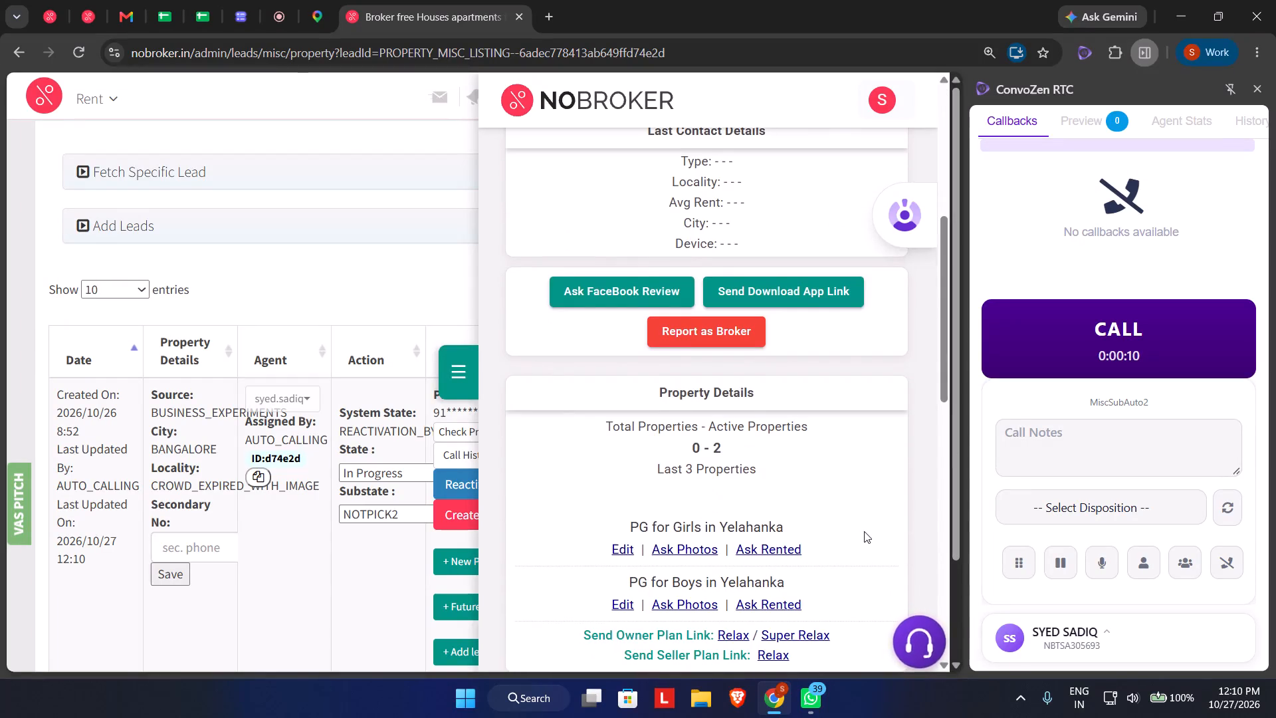
pyautogui.scroll(-1, 865, 533)
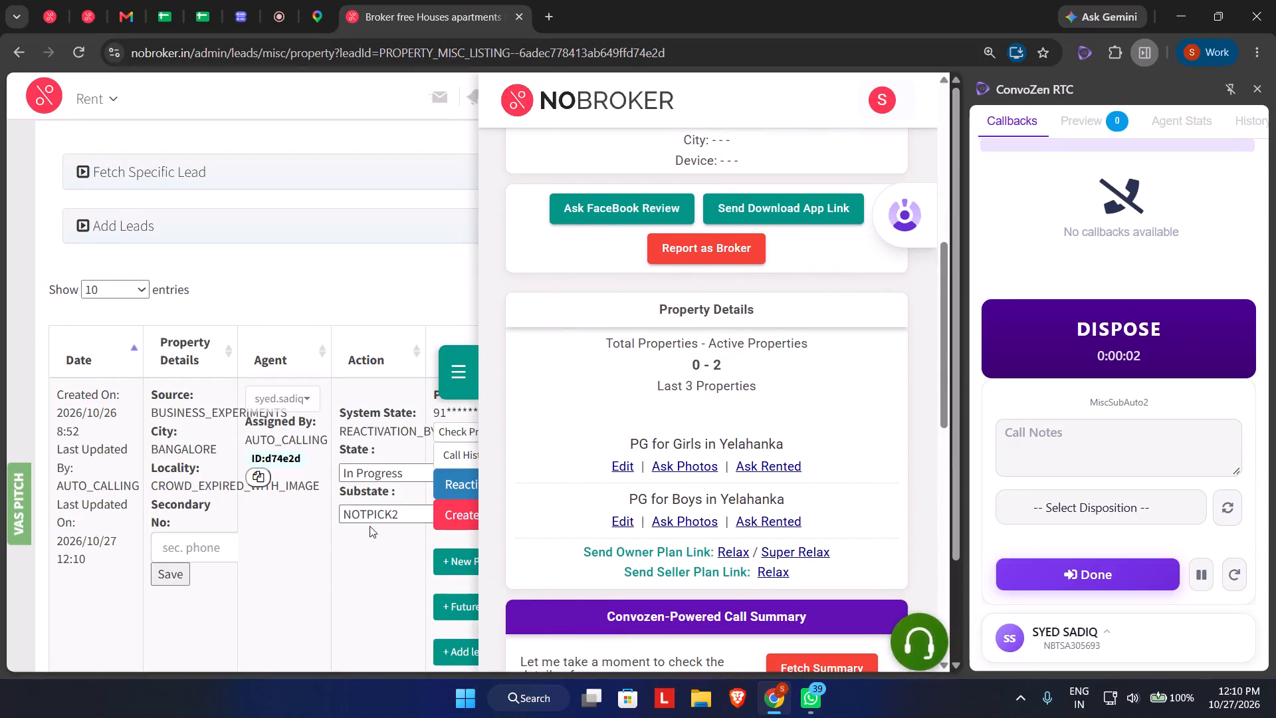
pyautogui.click(385, 477)
pyautogui.click(387, 477)
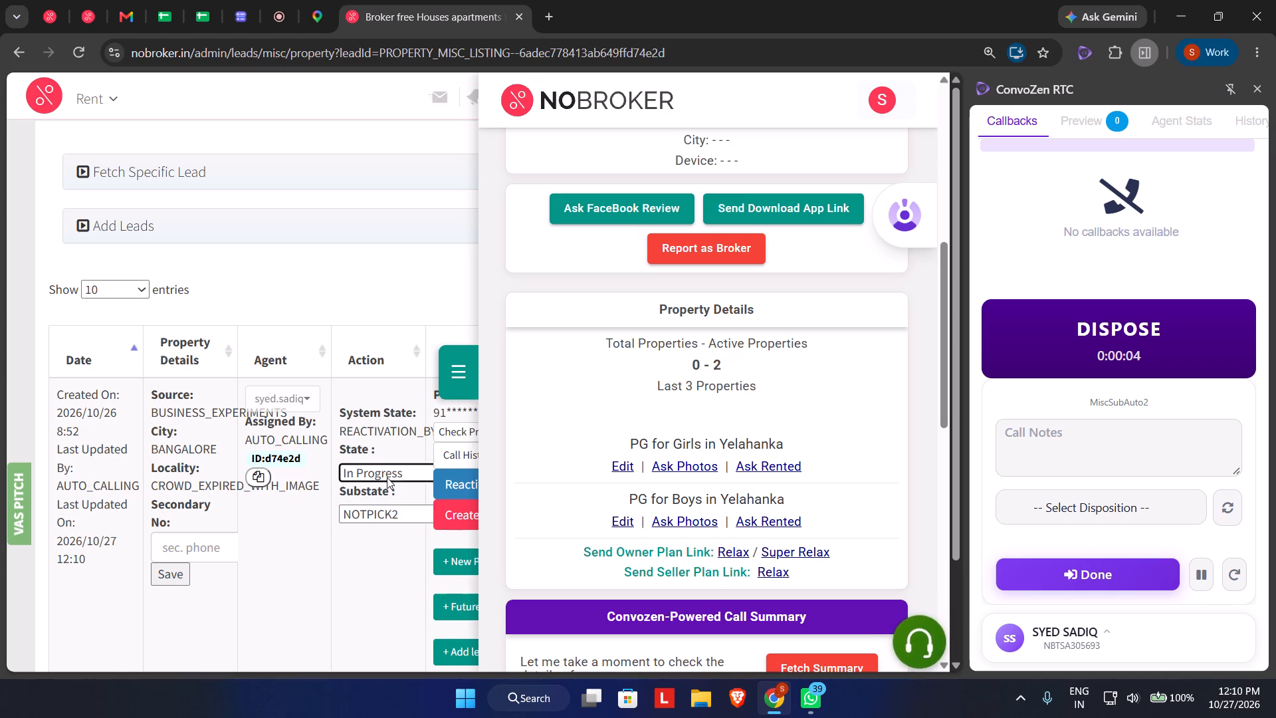
pyautogui.doubleClick(375, 520)
pyautogui.click(360, 511)
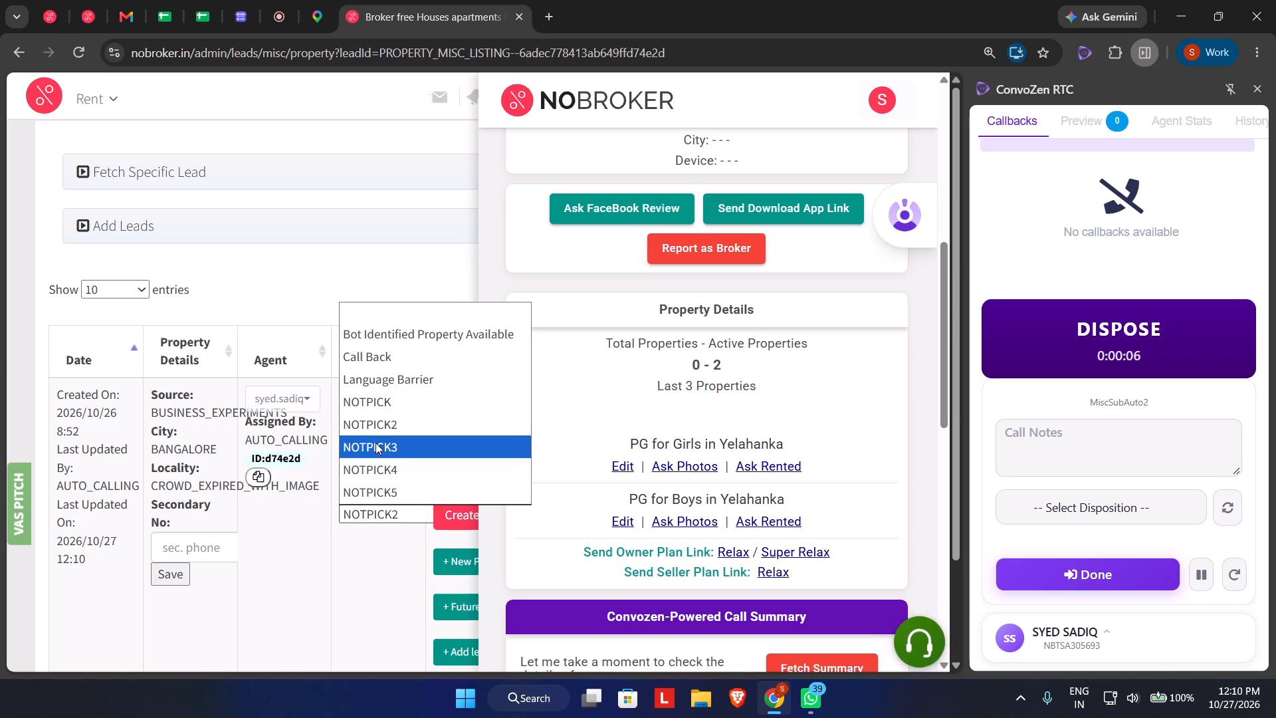
pyautogui.click(392, 589)
pyautogui.click(362, 474)
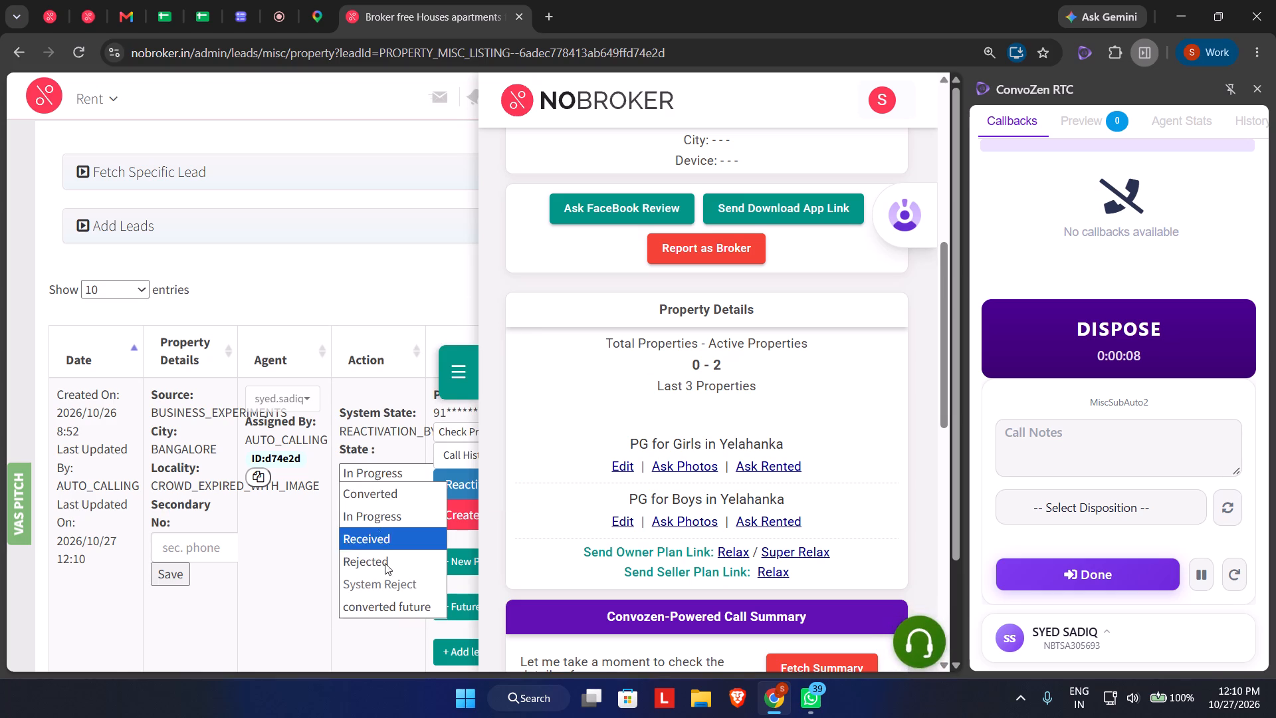
pyautogui.click(383, 562)
pyautogui.click(379, 534)
pyautogui.click(375, 497)
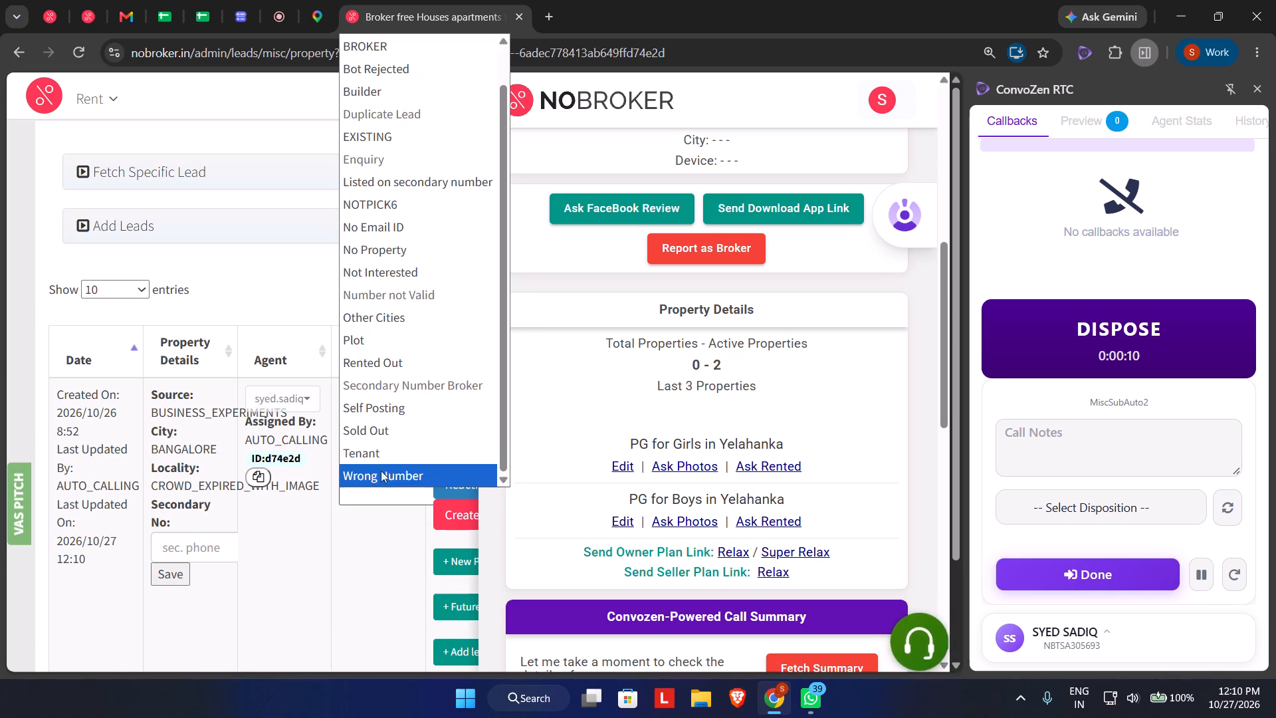
pyautogui.click(407, 363)
pyautogui.click(1133, 538)
pyautogui.click(1130, 509)
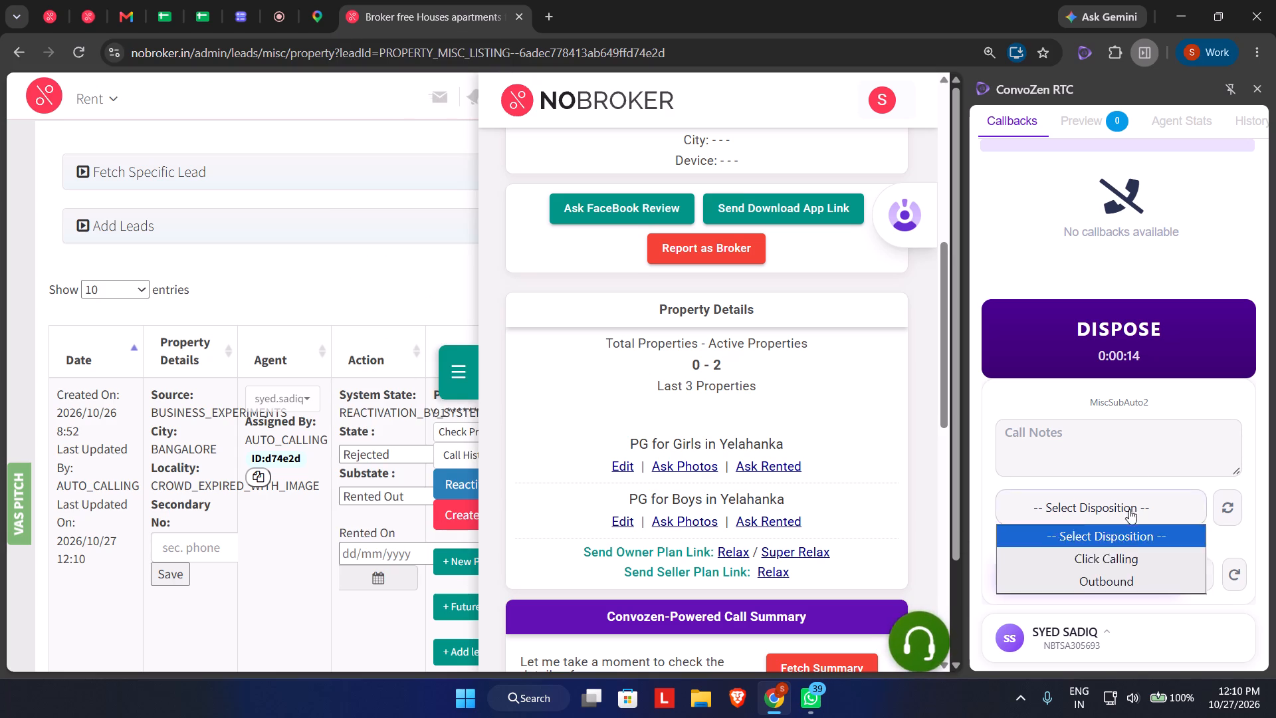
pyautogui.click(1101, 558)
pyautogui.click(1089, 501)
pyautogui.moveTo(1103, 622); pyautogui.dragTo(1101, 612)
pyautogui.click(1080, 524)
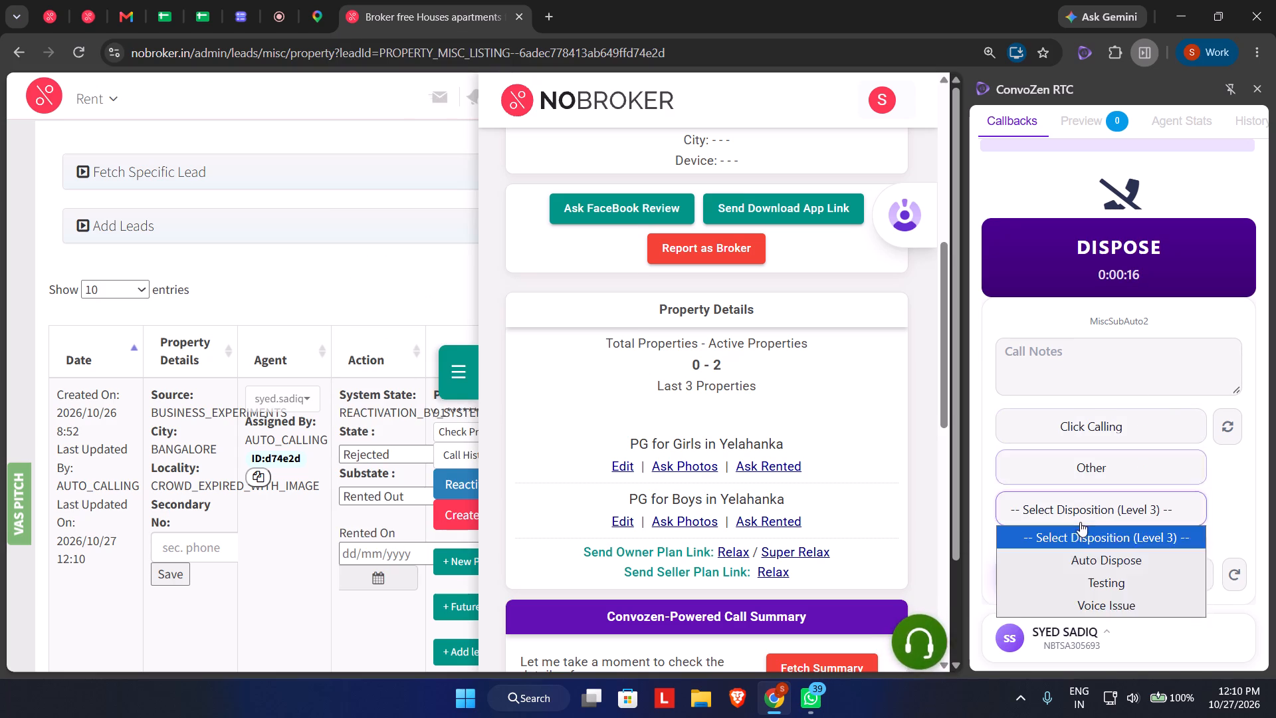
pyautogui.click(1116, 453)
pyautogui.click(1109, 463)
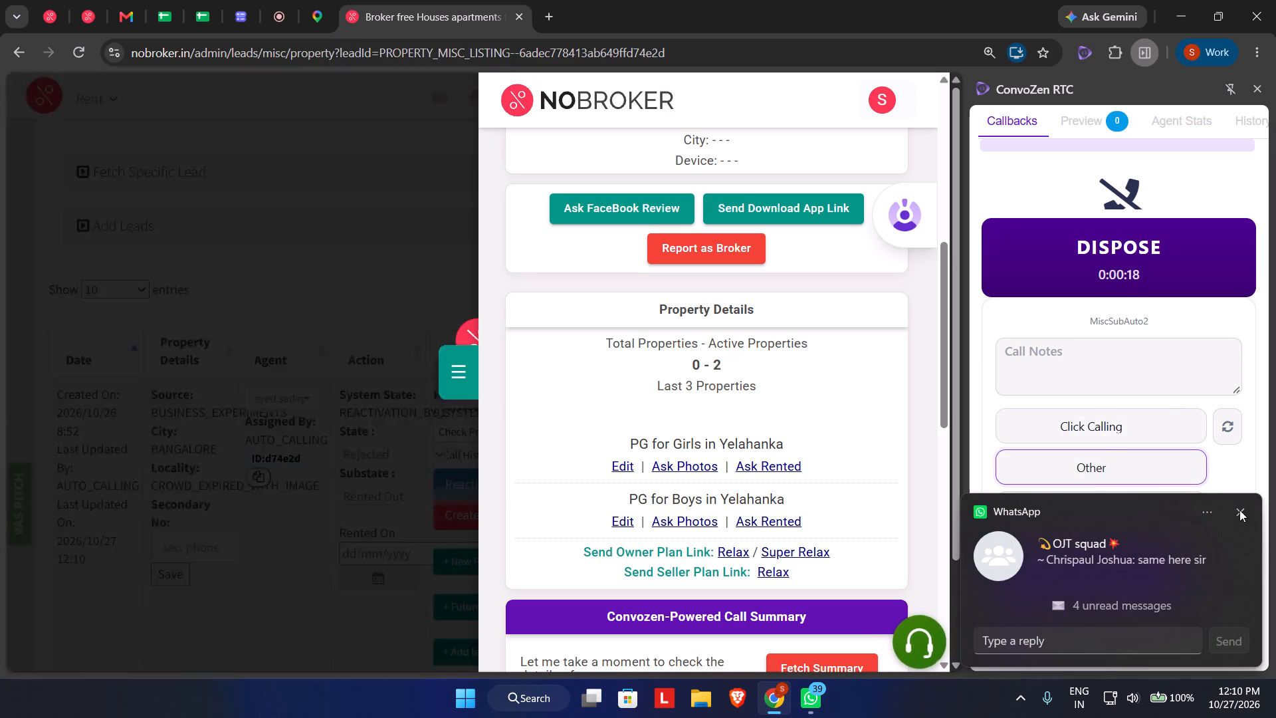
pyautogui.click(1243, 511)
pyautogui.click(1107, 484)
pyautogui.click(1121, 477)
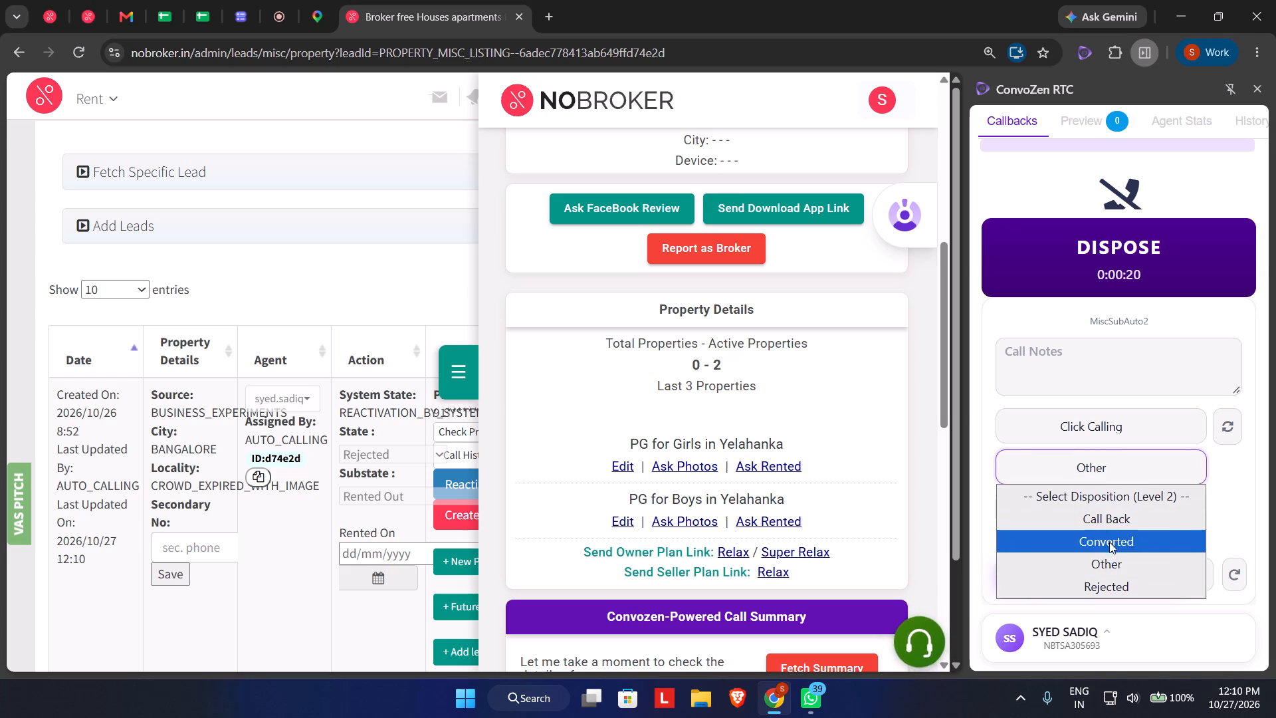
pyautogui.click(1116, 585)
pyautogui.click(1093, 521)
pyautogui.click(1120, 453)
pyautogui.click(1109, 572)
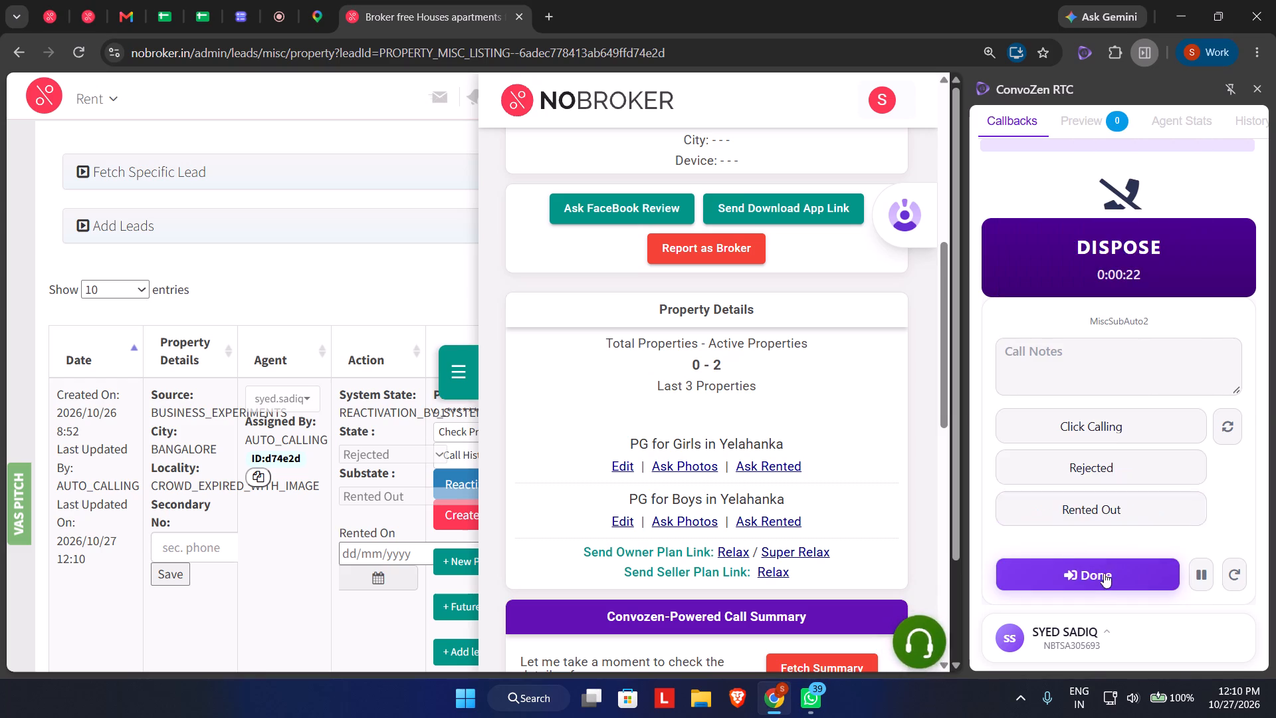
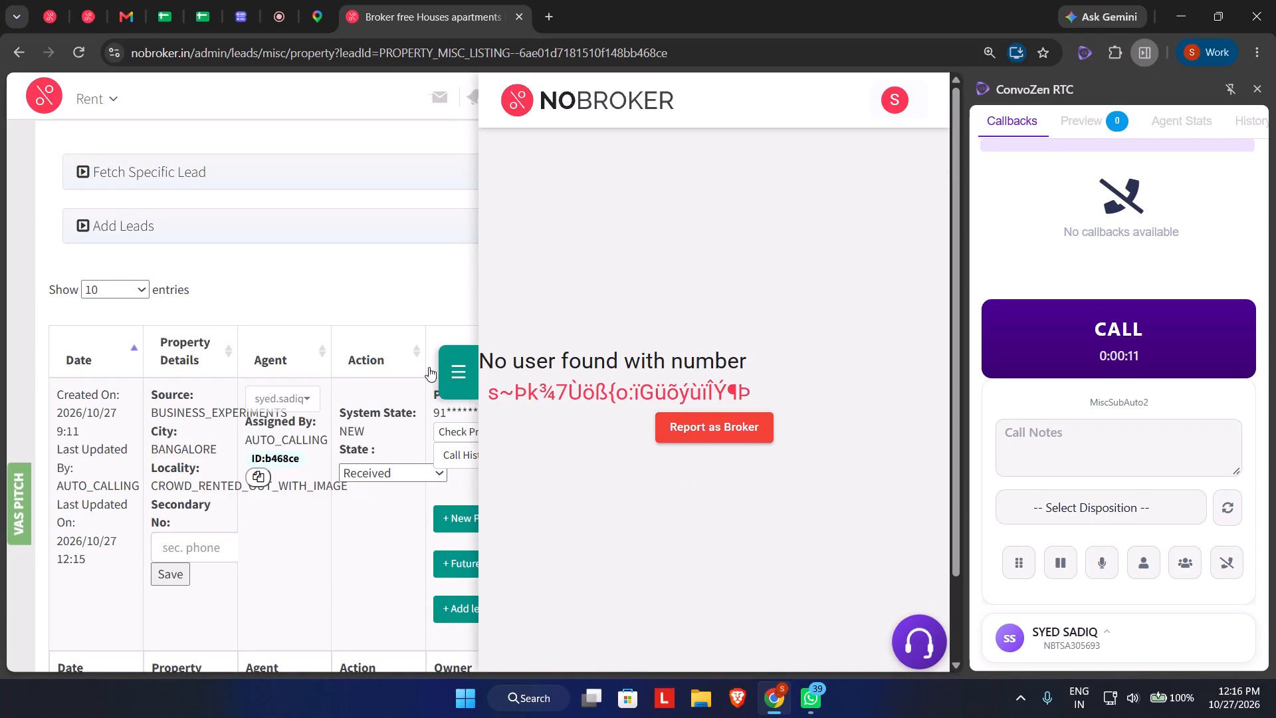
pyautogui.click(373, 480)
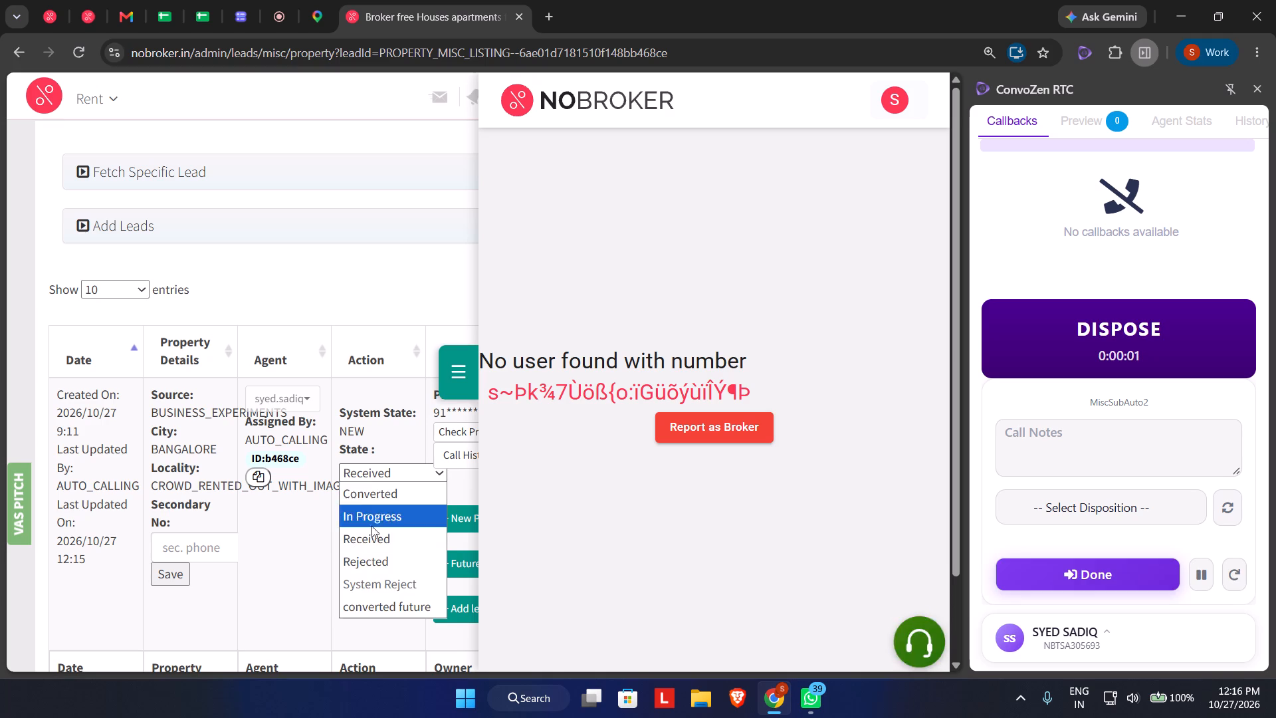
pyautogui.click(374, 558)
pyautogui.doubleClick(364, 485)
pyautogui.click(375, 516)
pyautogui.click(372, 496)
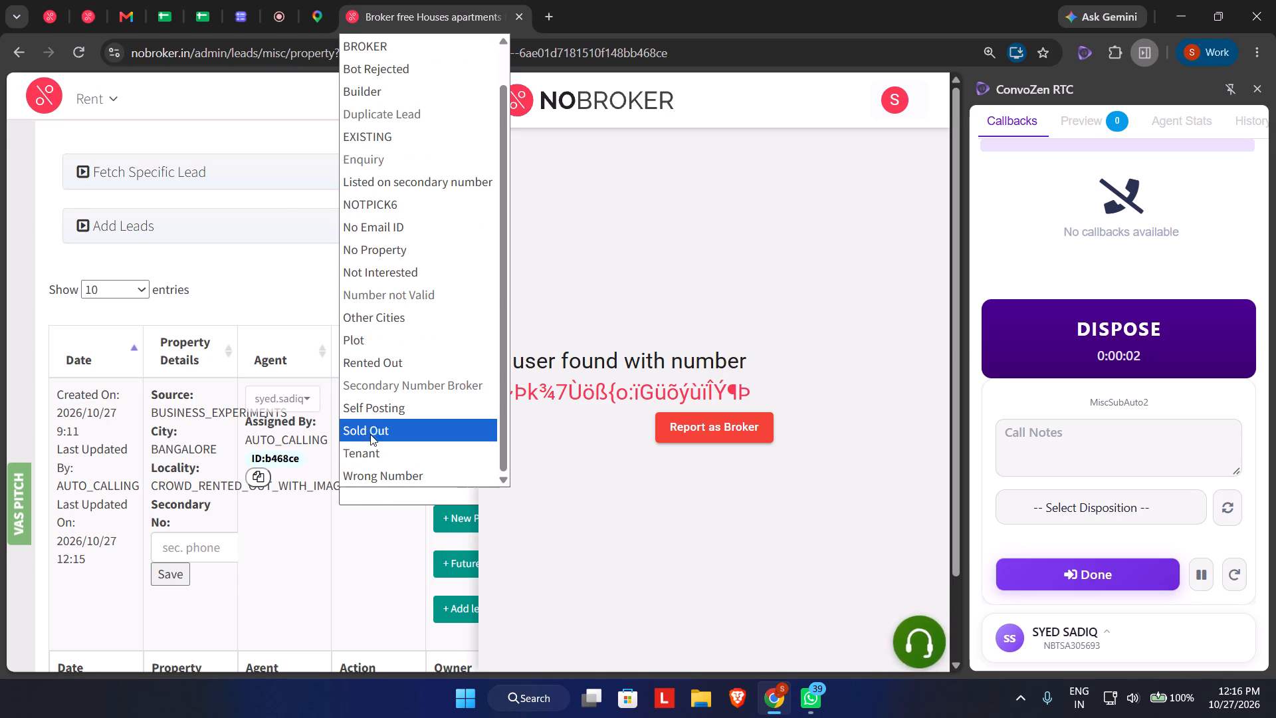
pyautogui.click(386, 360)
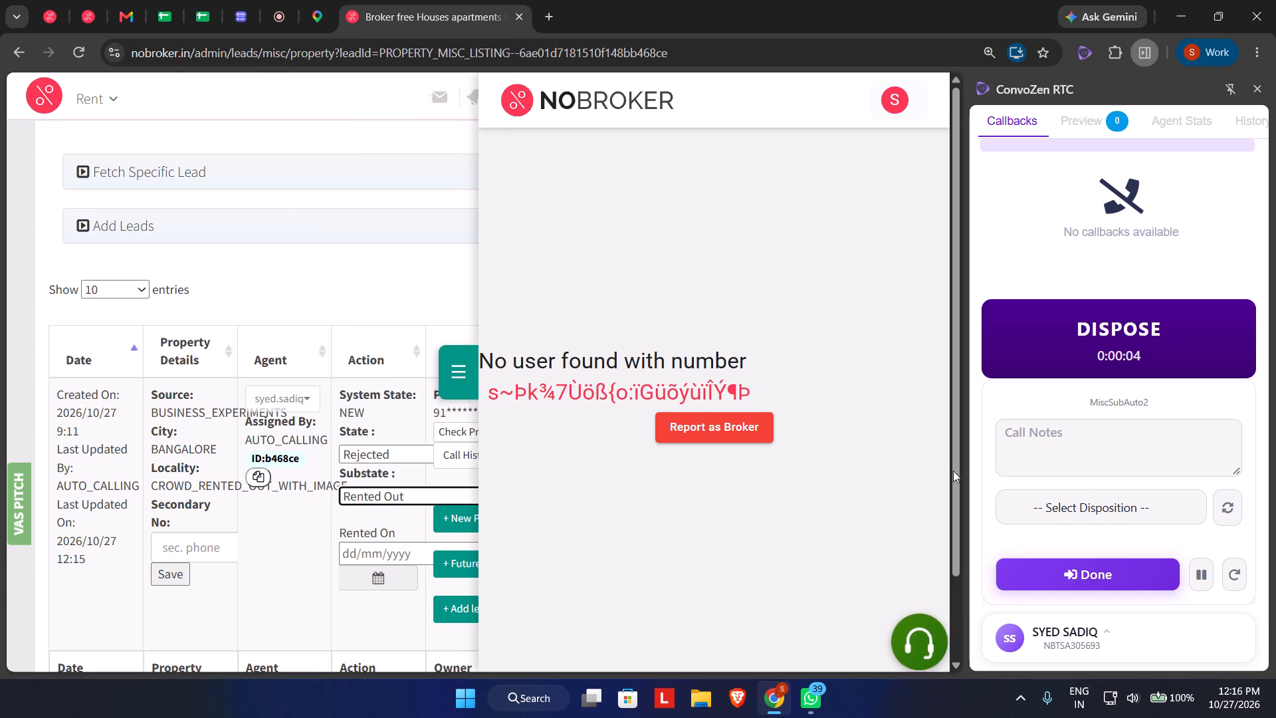
pyautogui.click(1071, 506)
pyautogui.click(1081, 557)
pyautogui.click(1068, 514)
pyautogui.moveTo(1091, 630); pyautogui.dragTo(1091, 624)
pyautogui.click(1068, 522)
pyautogui.click(1083, 466)
pyautogui.click(1099, 581)
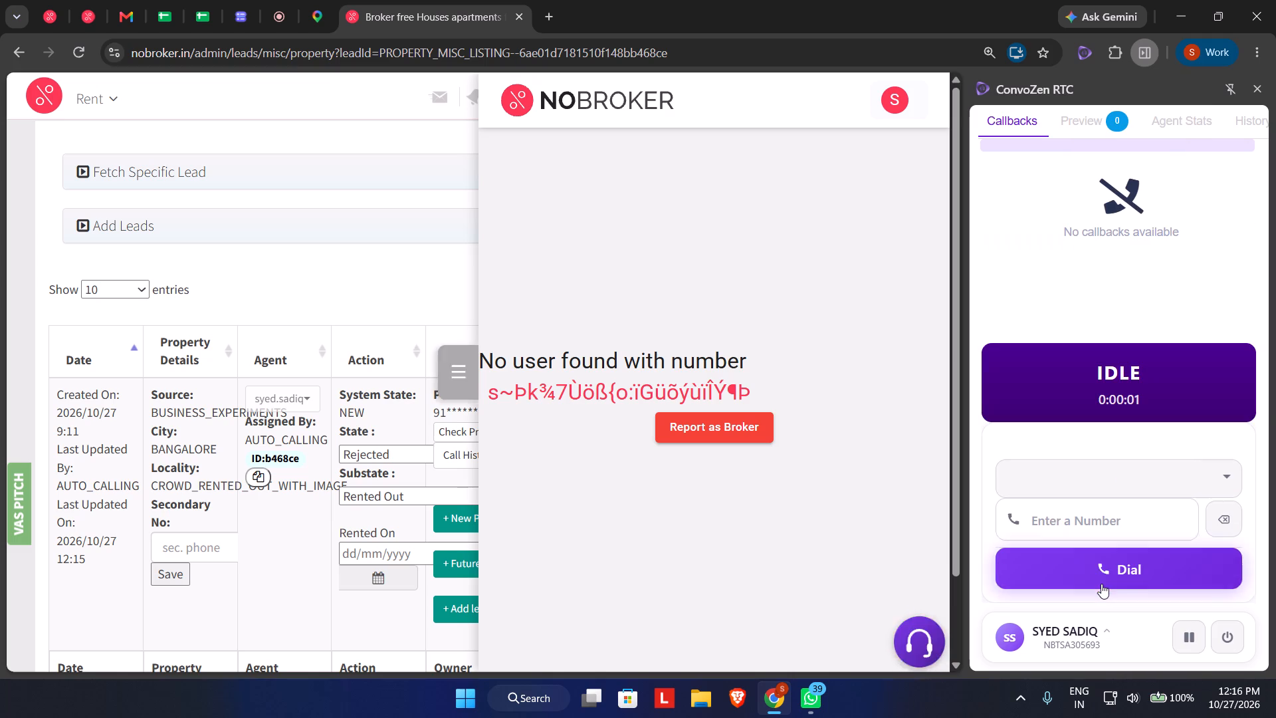
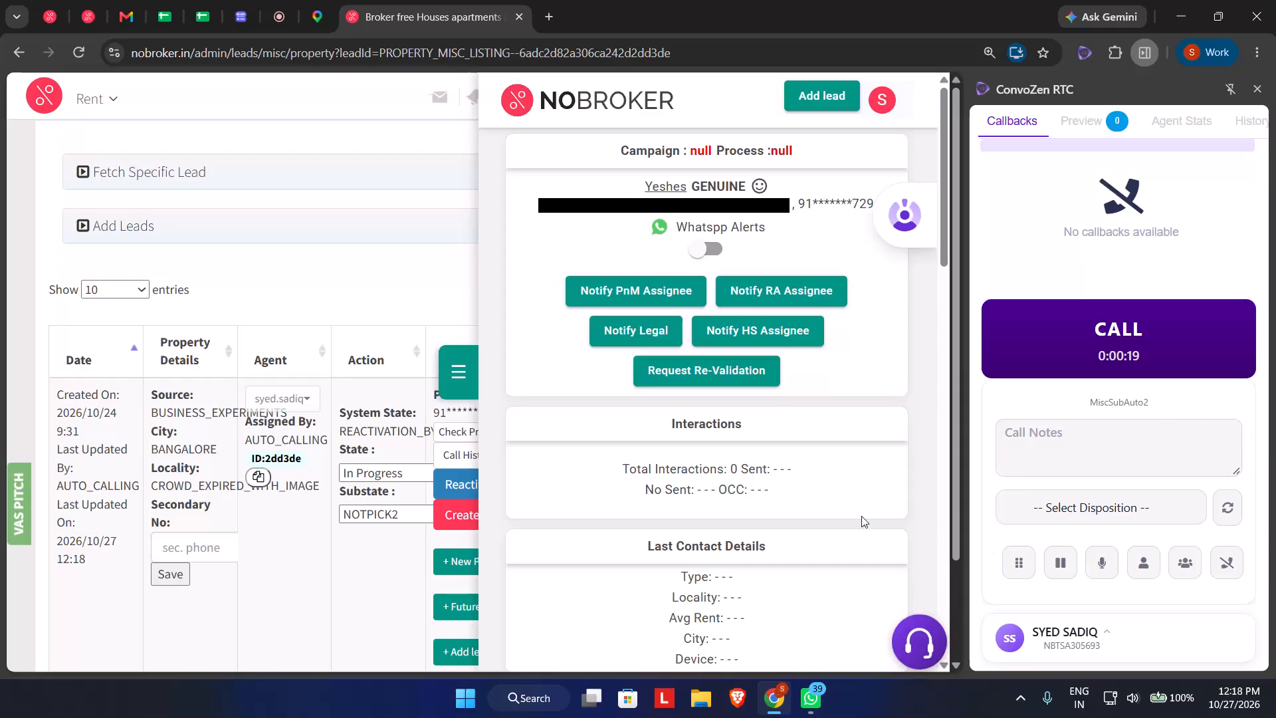
pyautogui.click(375, 511)
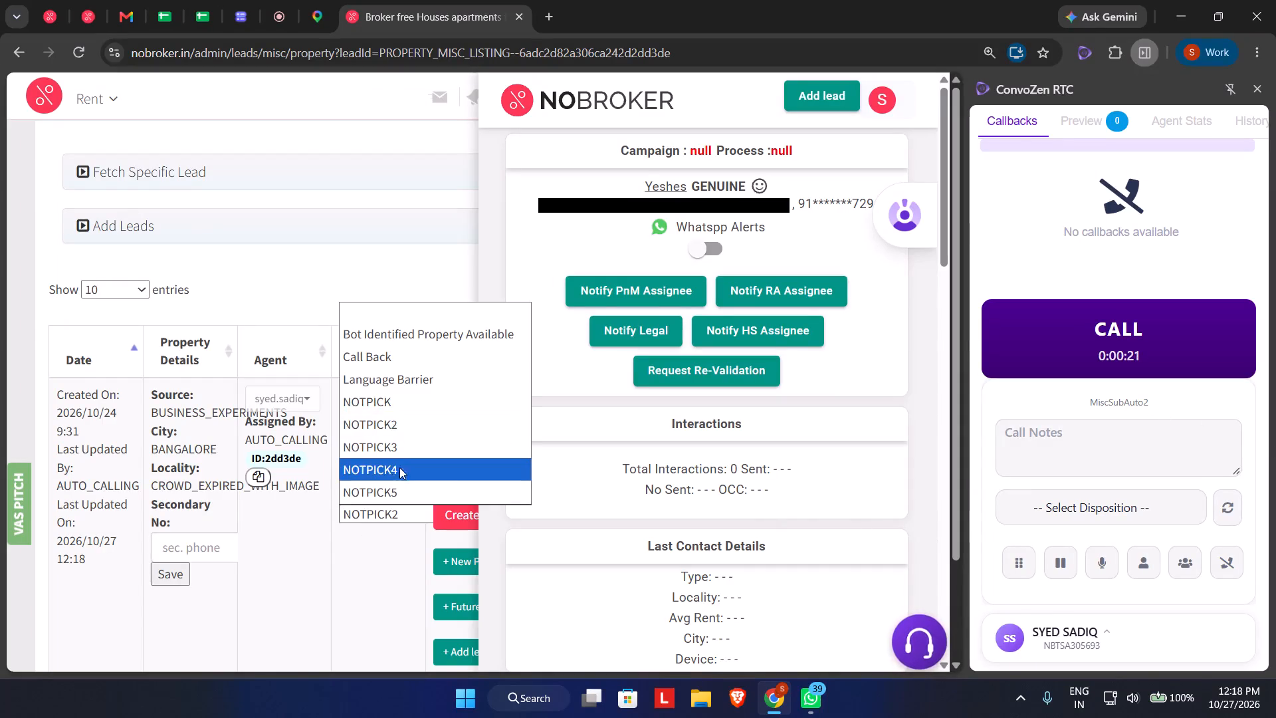
pyautogui.click(403, 452)
pyautogui.click(1064, 497)
pyautogui.moveTo(1091, 551); pyautogui.dragTo(1090, 567)
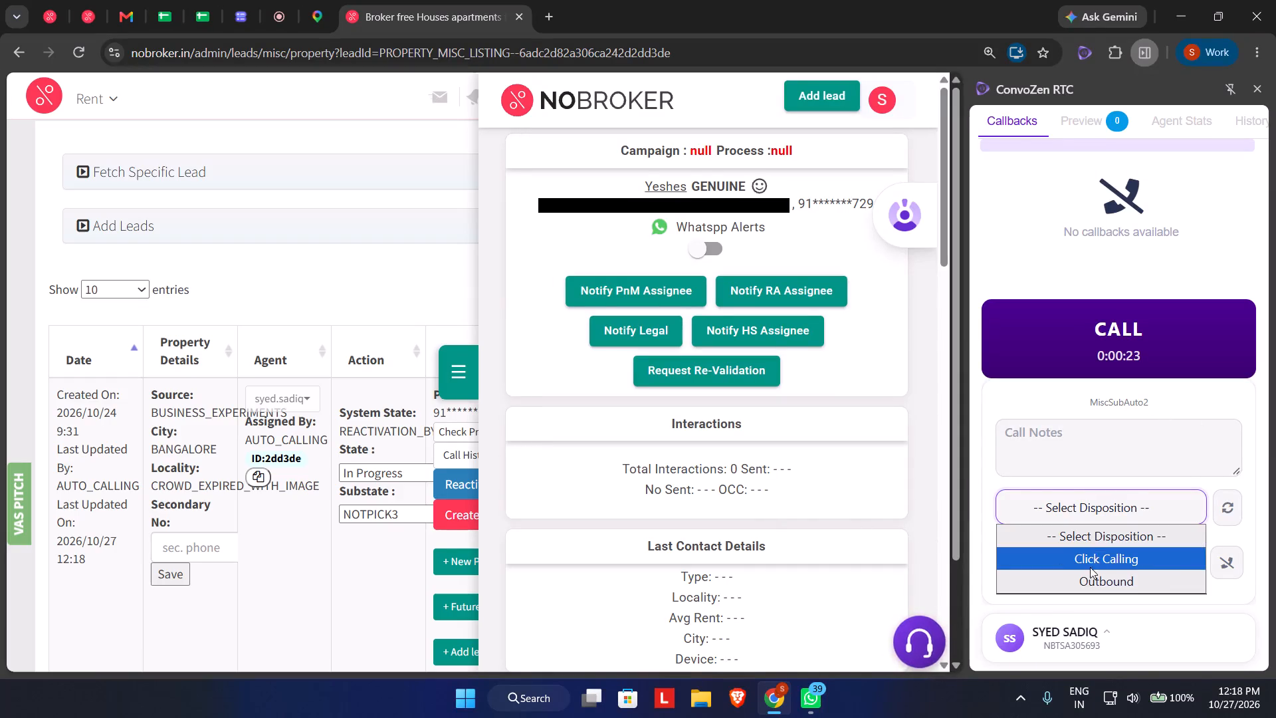
pyautogui.moveTo(1090, 567); pyautogui.dragTo(1086, 579)
pyautogui.click(1093, 502)
pyautogui.click(1094, 558)
pyautogui.click(1117, 515)
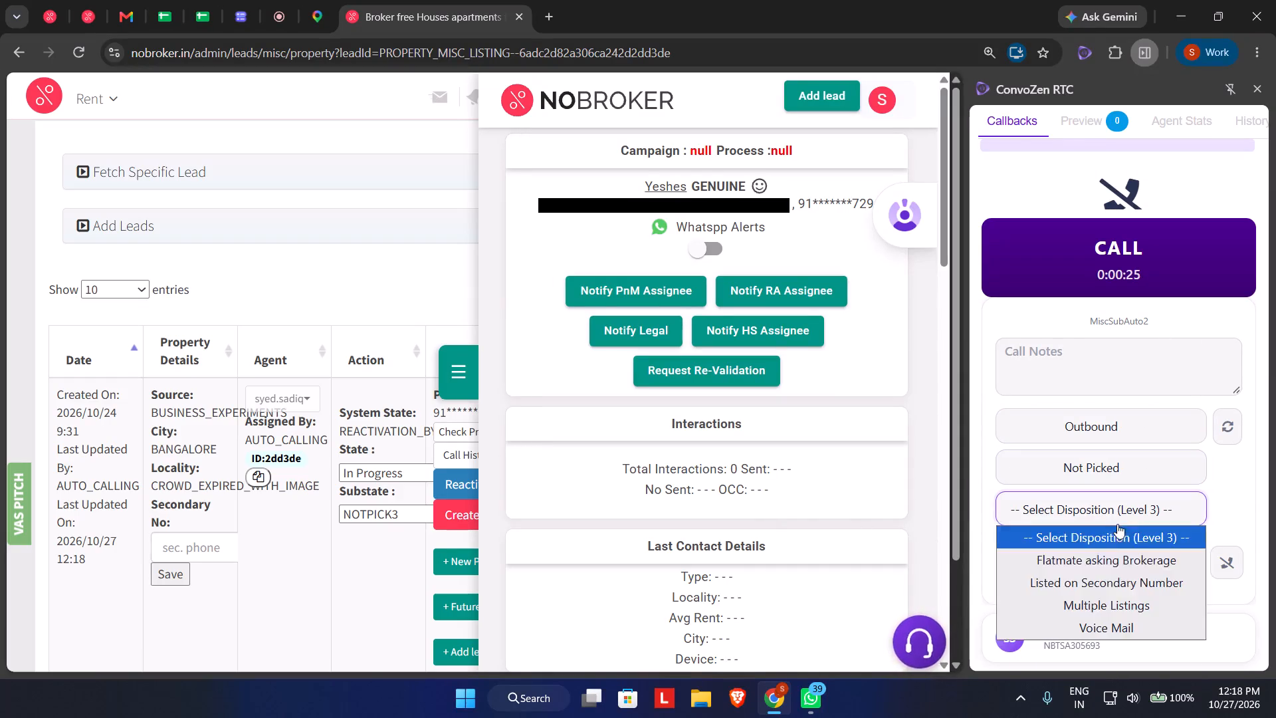
pyautogui.click(1105, 618)
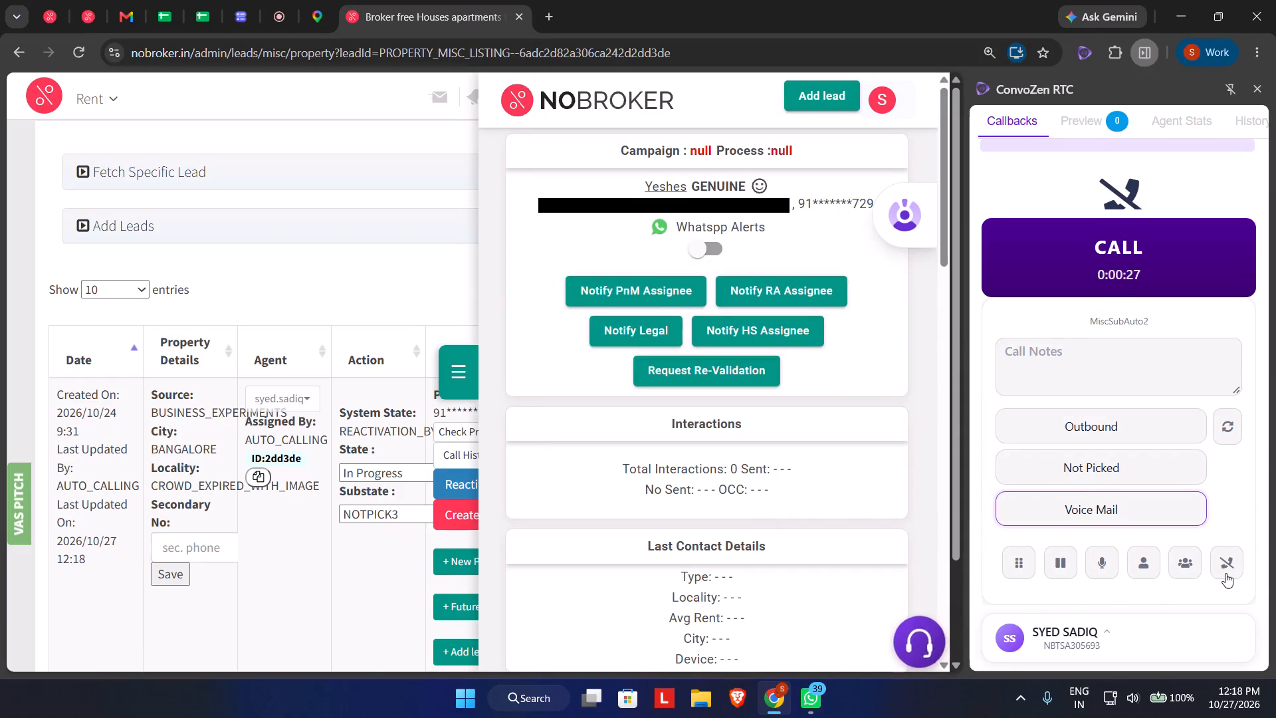
pyautogui.click(1225, 573)
pyautogui.click(1120, 576)
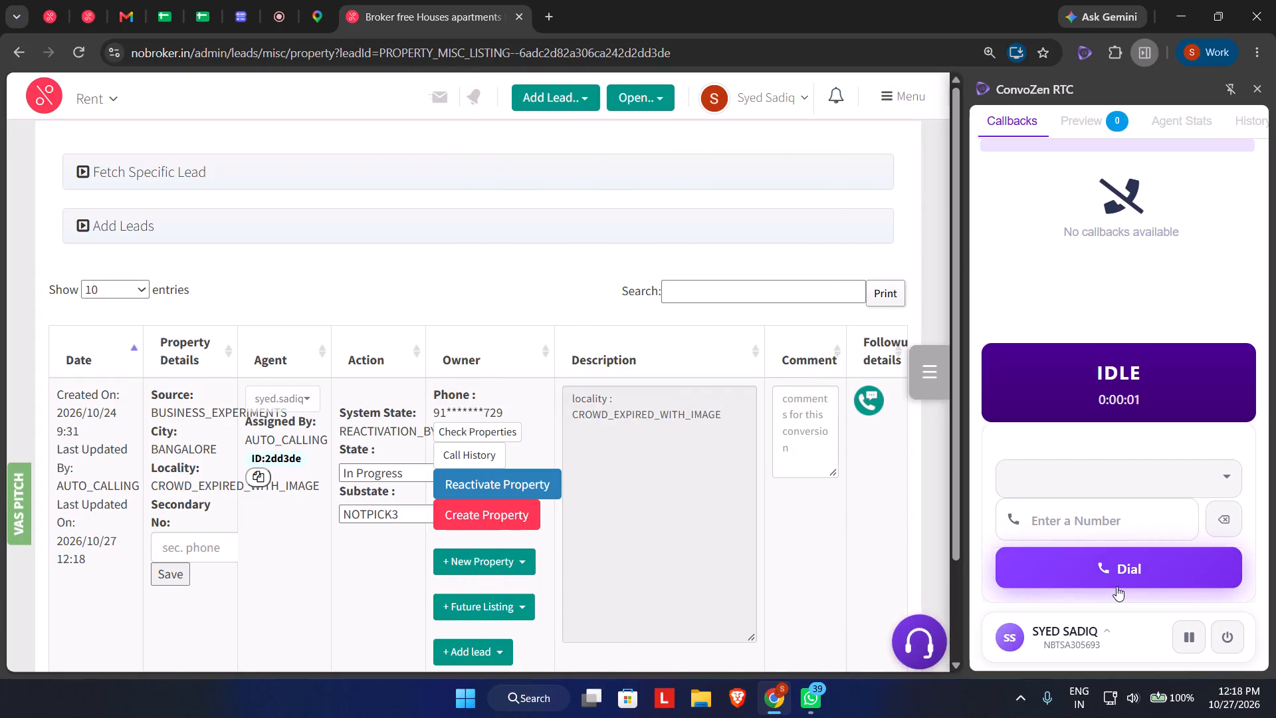
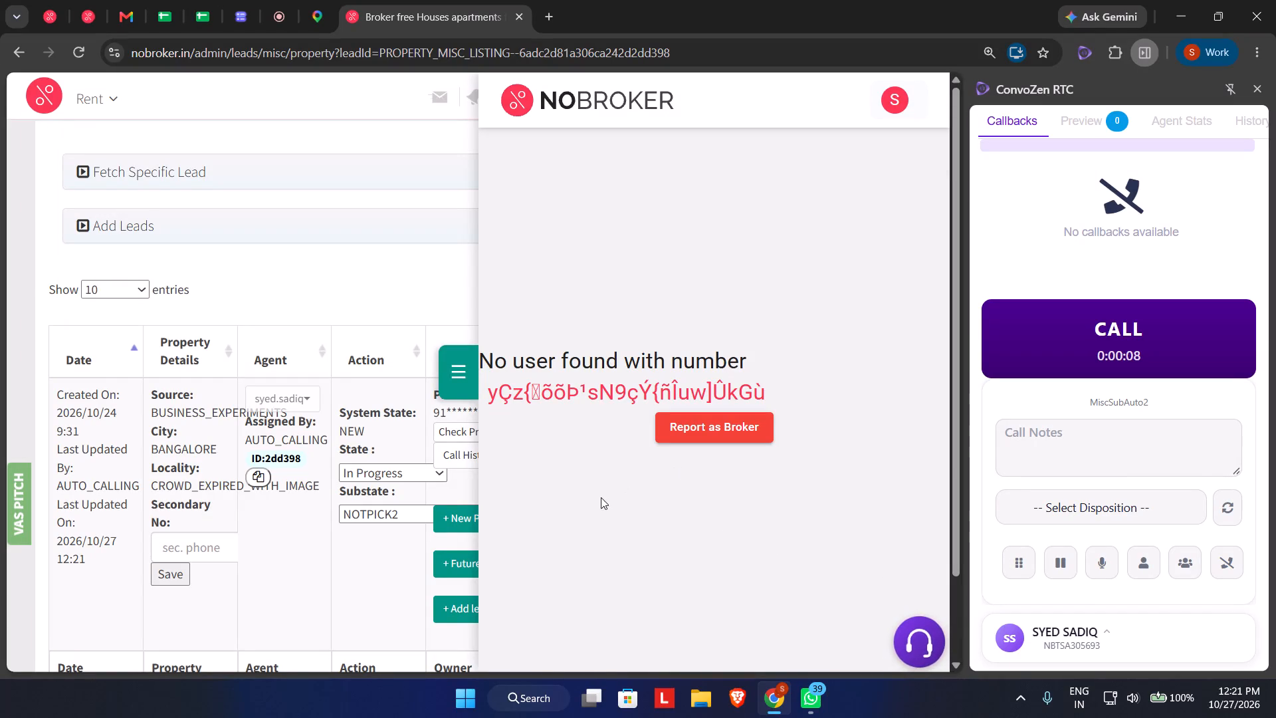
# Close the user lookup panel covering lead 2dd398 to show the lead's full record.
pyautogui.click(472, 381)
pyautogui.scroll(-3, 617, 463)
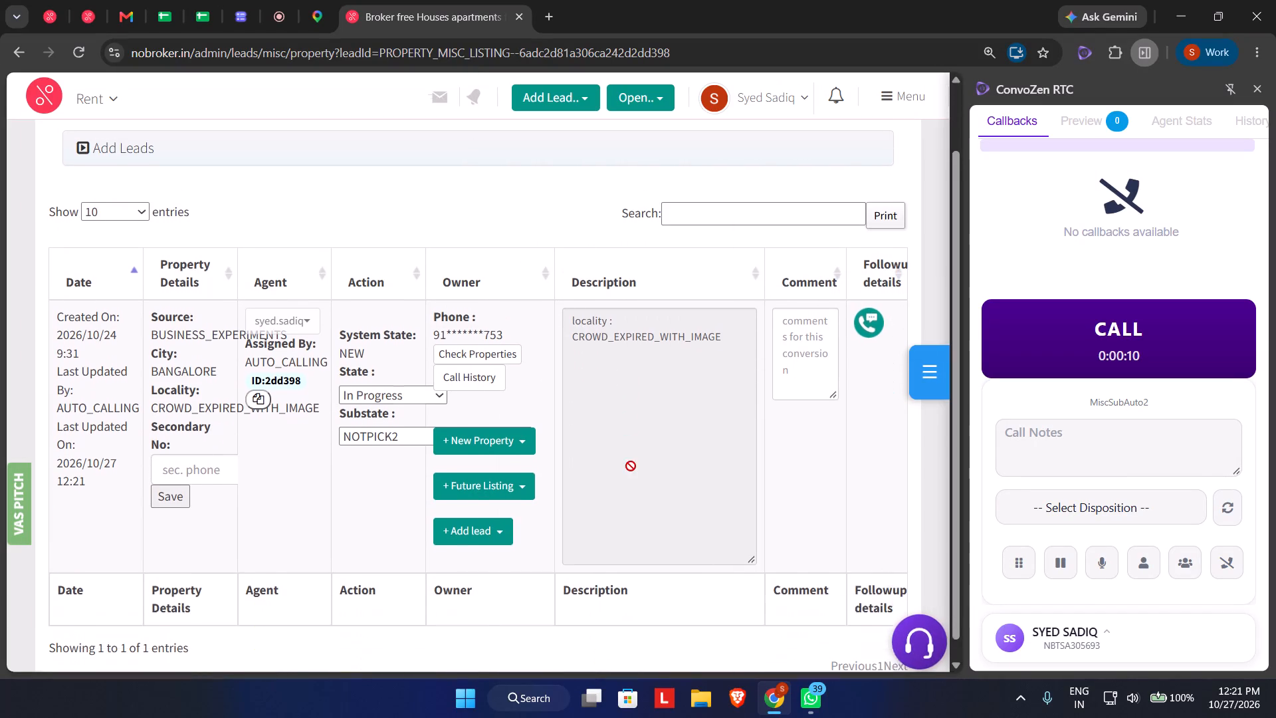
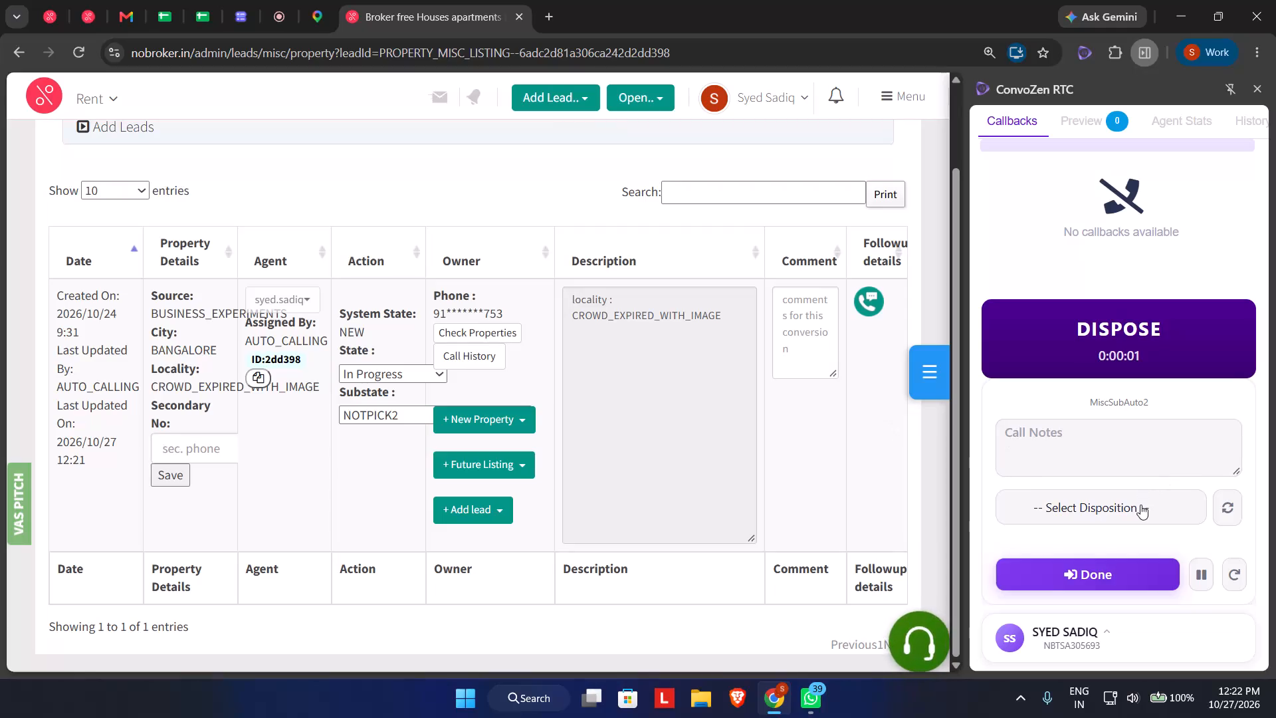
# Set the ended call's disposition levels to Click Calling, Other and Voice Issue.
pyautogui.click(1103, 550)
pyautogui.click(1093, 525)
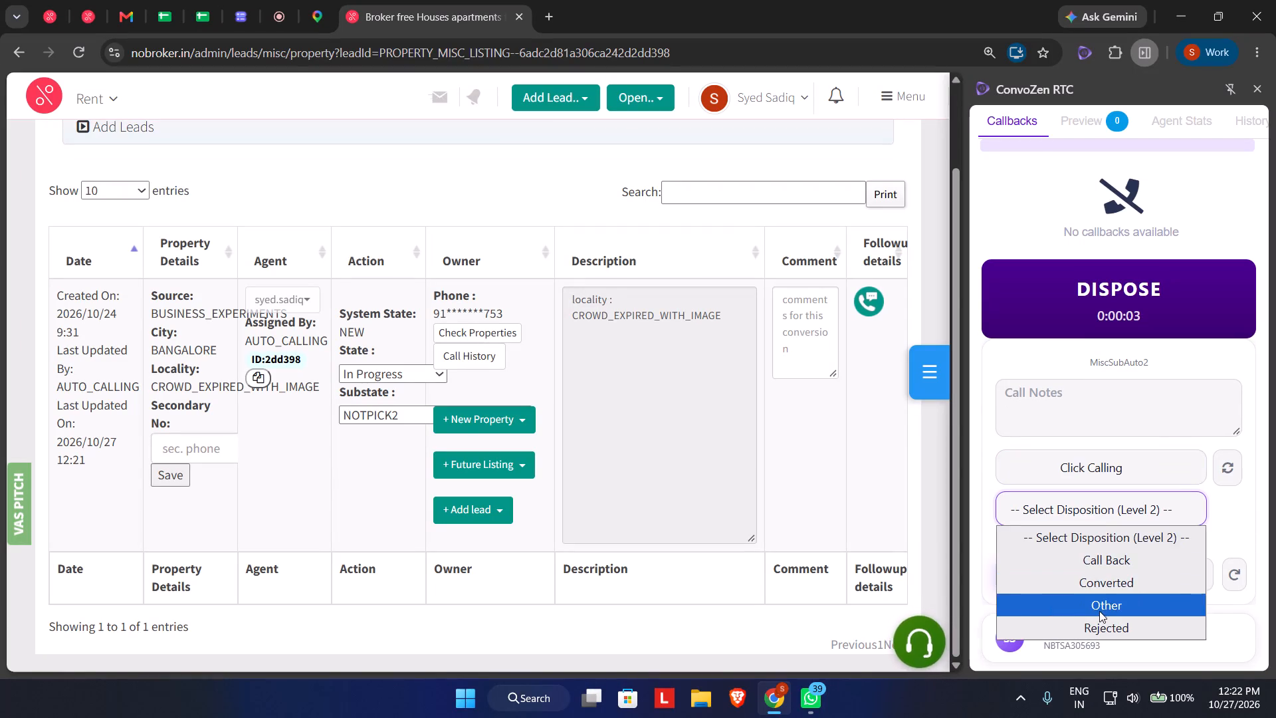
pyautogui.click(1099, 611)
pyautogui.click(1089, 512)
pyautogui.click(1095, 599)
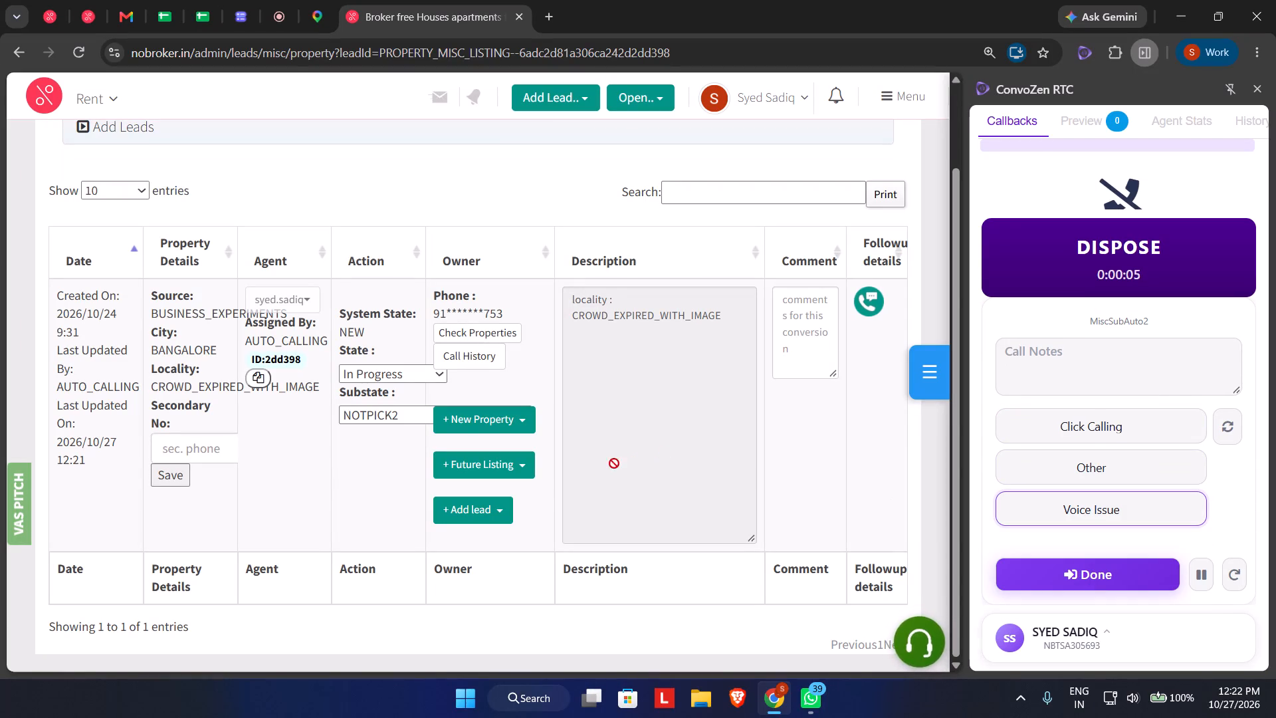
pyautogui.click(366, 415)
pyautogui.click(395, 566)
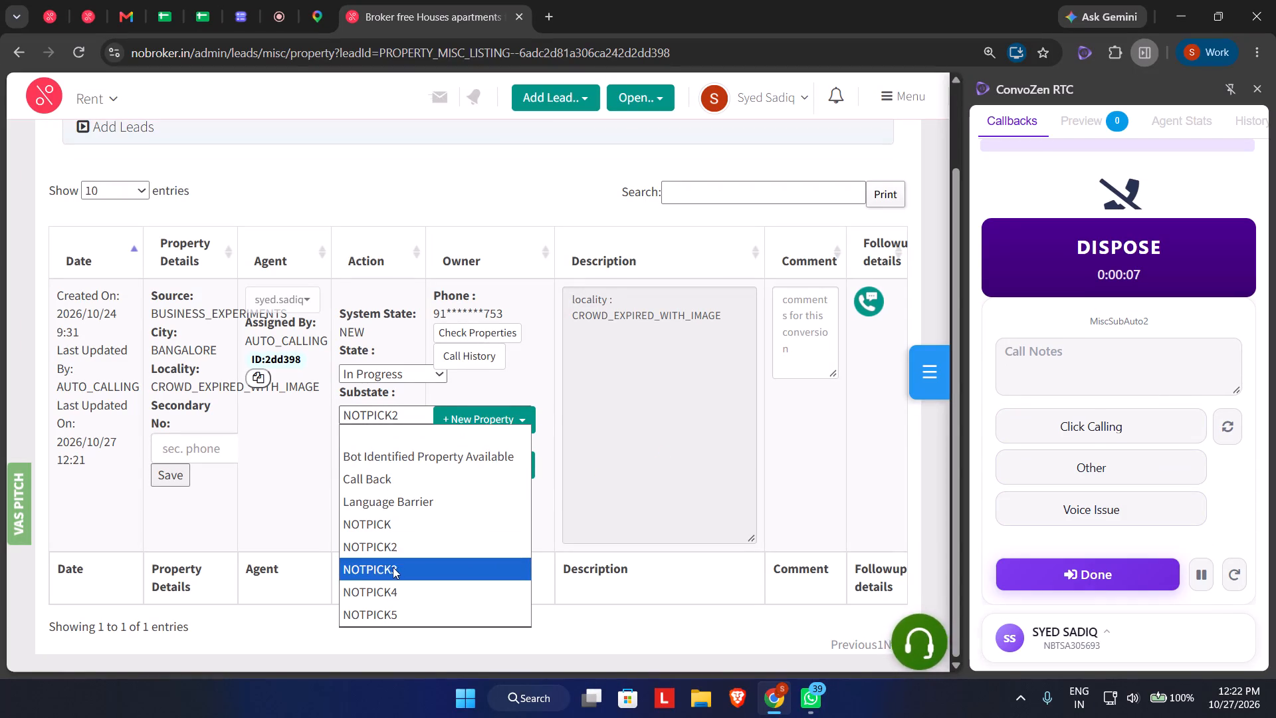
# Submit the selected disposition to finish disposing of the call in the dialer.
pyautogui.click(1035, 570)
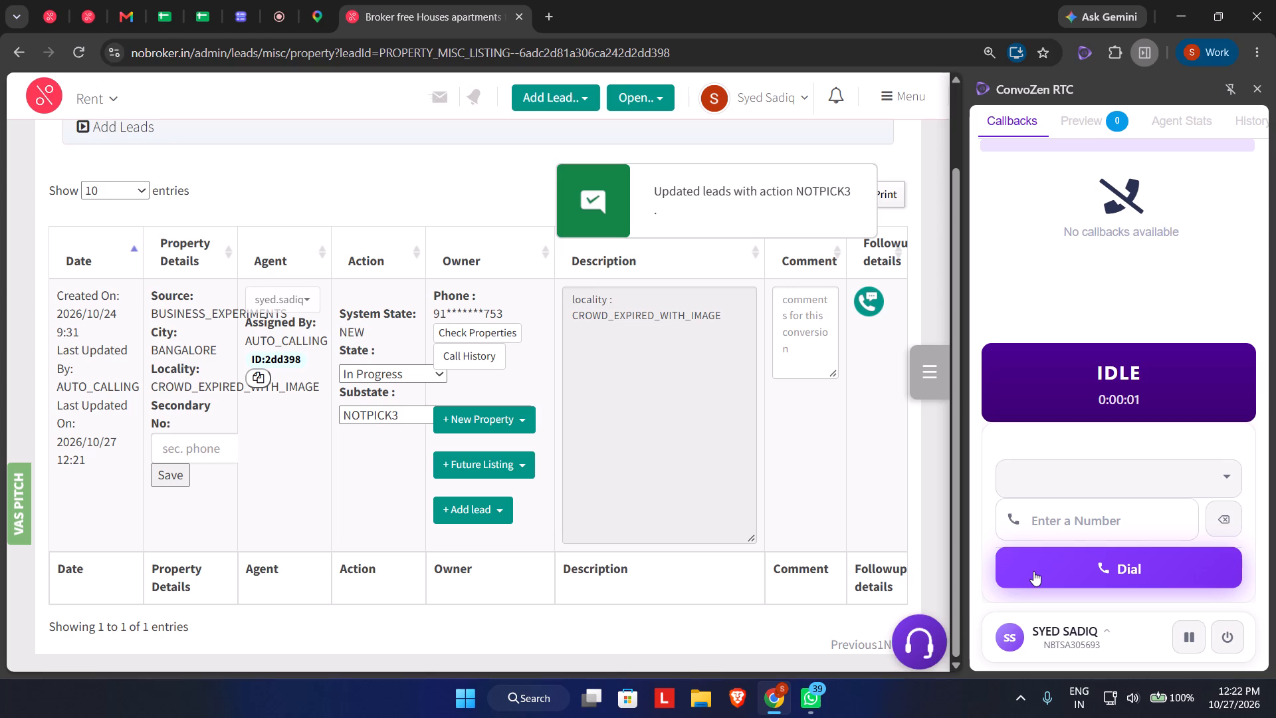
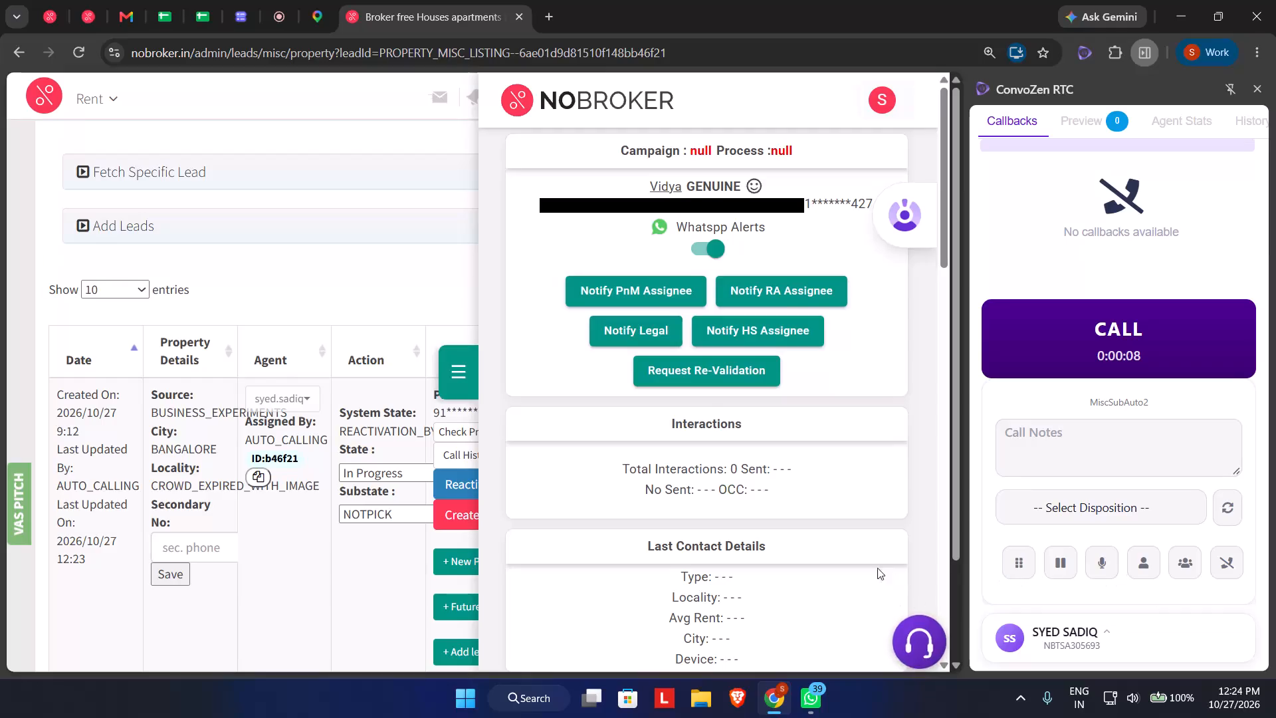
pyautogui.scroll(-5, 877, 568)
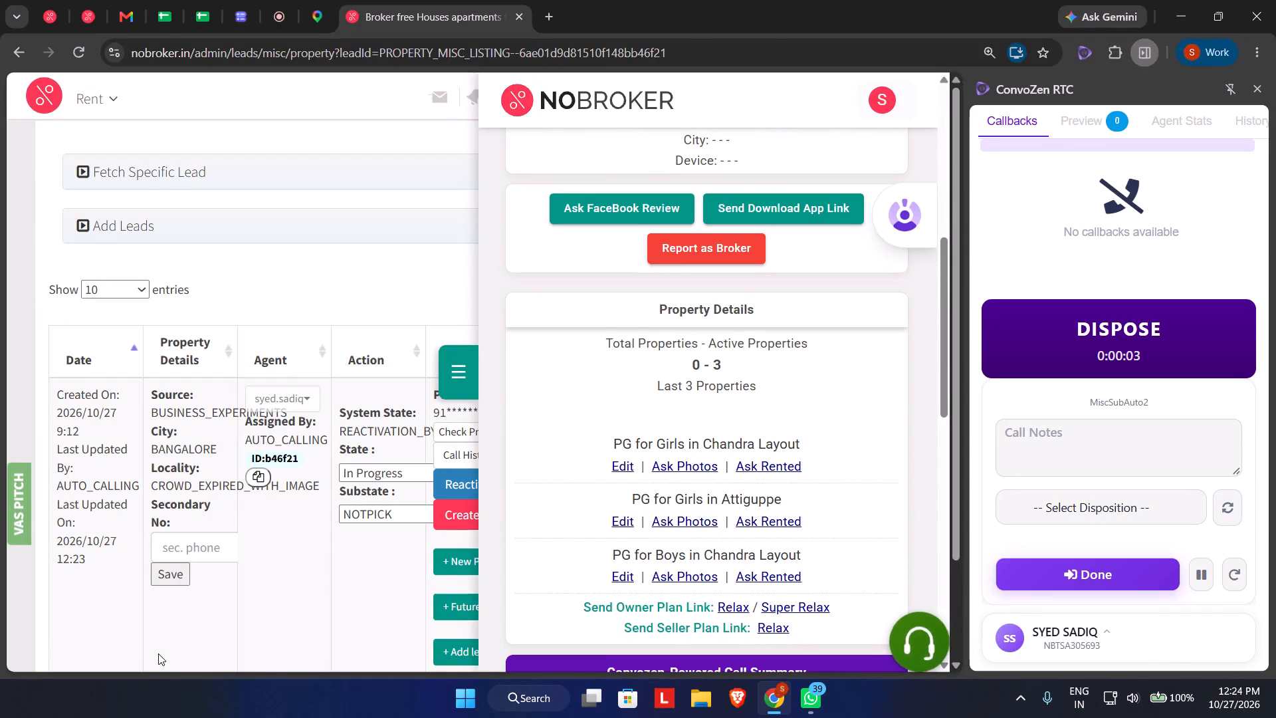
pyautogui.click(387, 514)
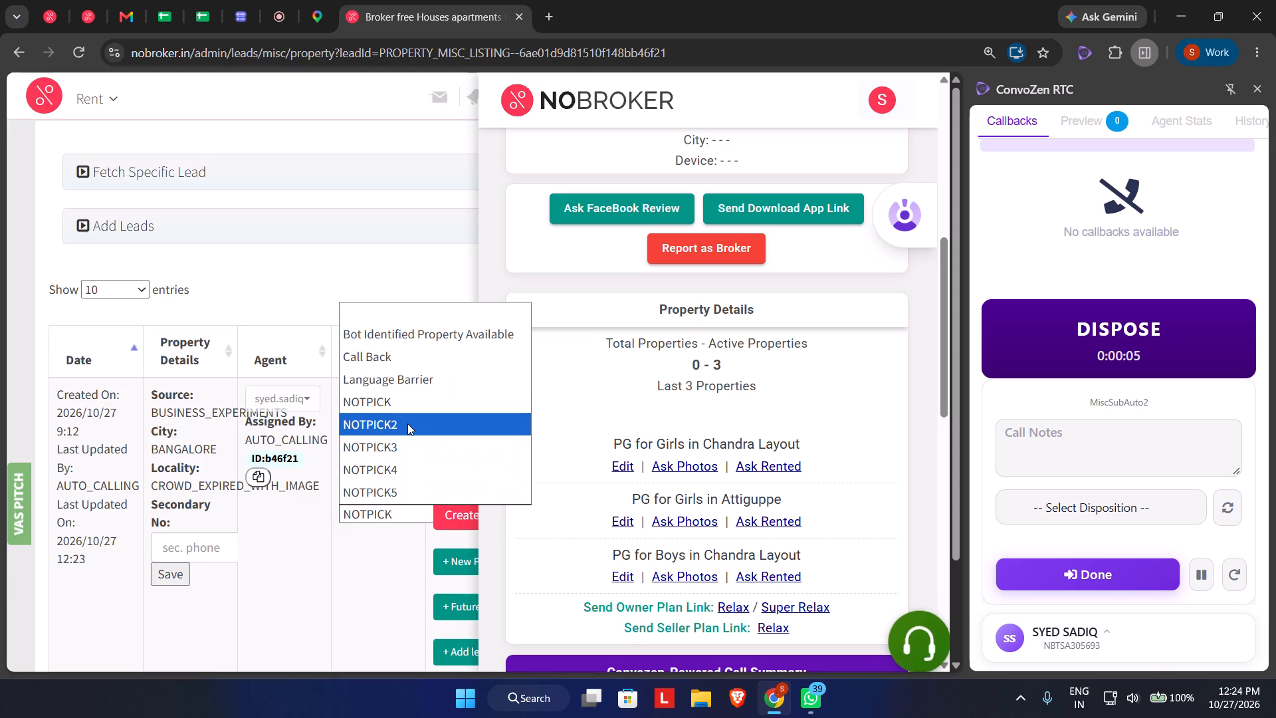
pyautogui.click(407, 423)
# Dispose of the ended call in the dialer as Click Calling and Call Back, with a third-level call-back disposition.
pyautogui.click(1051, 517)
pyautogui.click(1056, 560)
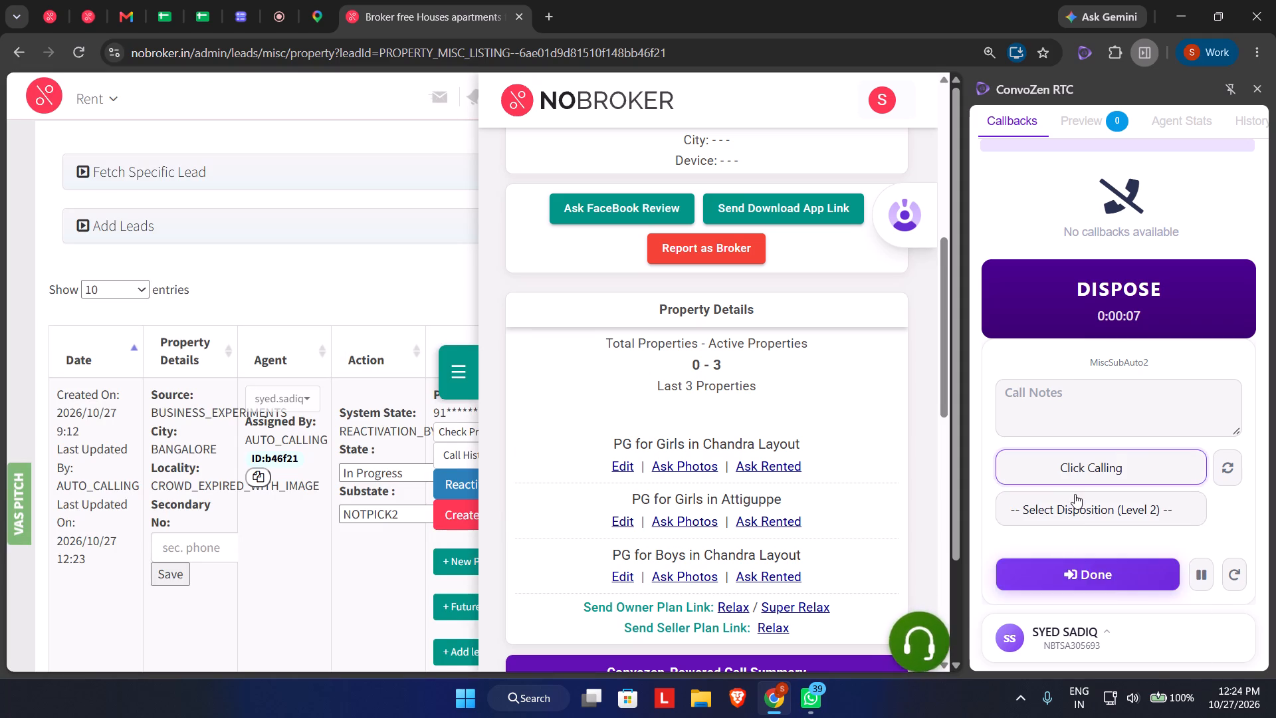
pyautogui.click(1075, 494)
pyautogui.click(1079, 567)
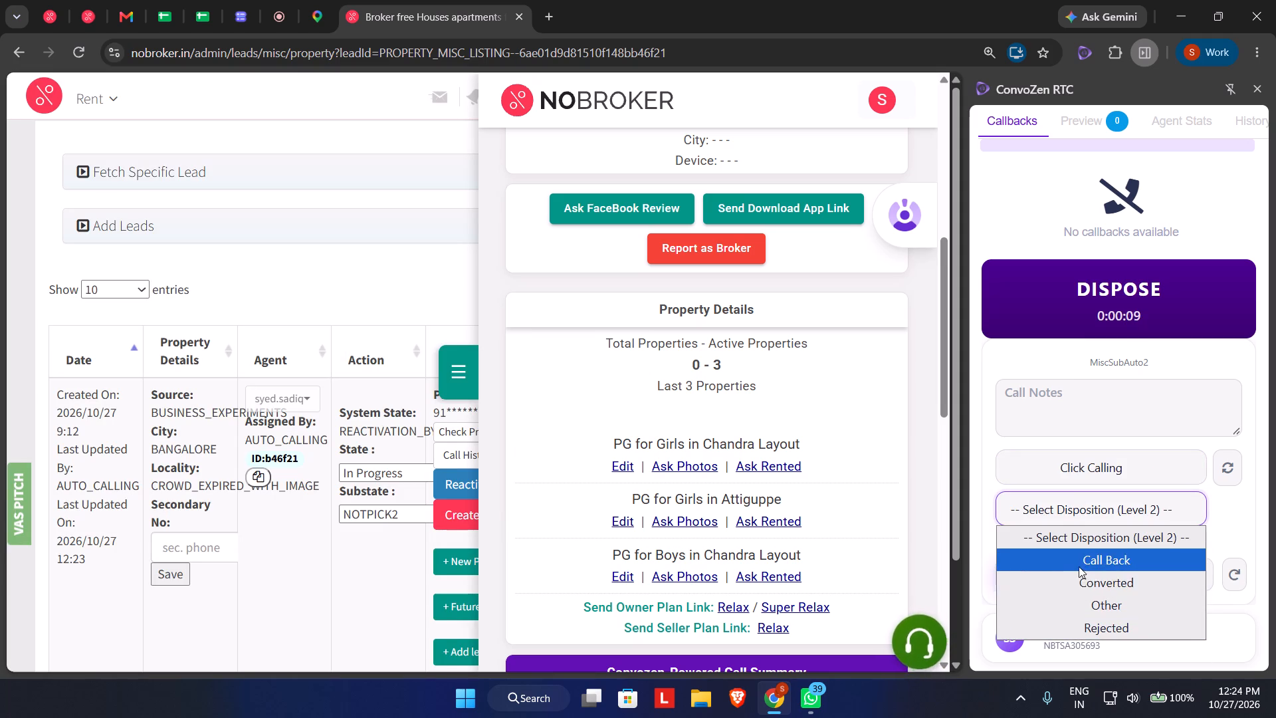
pyautogui.click(1094, 510)
pyautogui.click(1051, 311)
pyautogui.click(1052, 306)
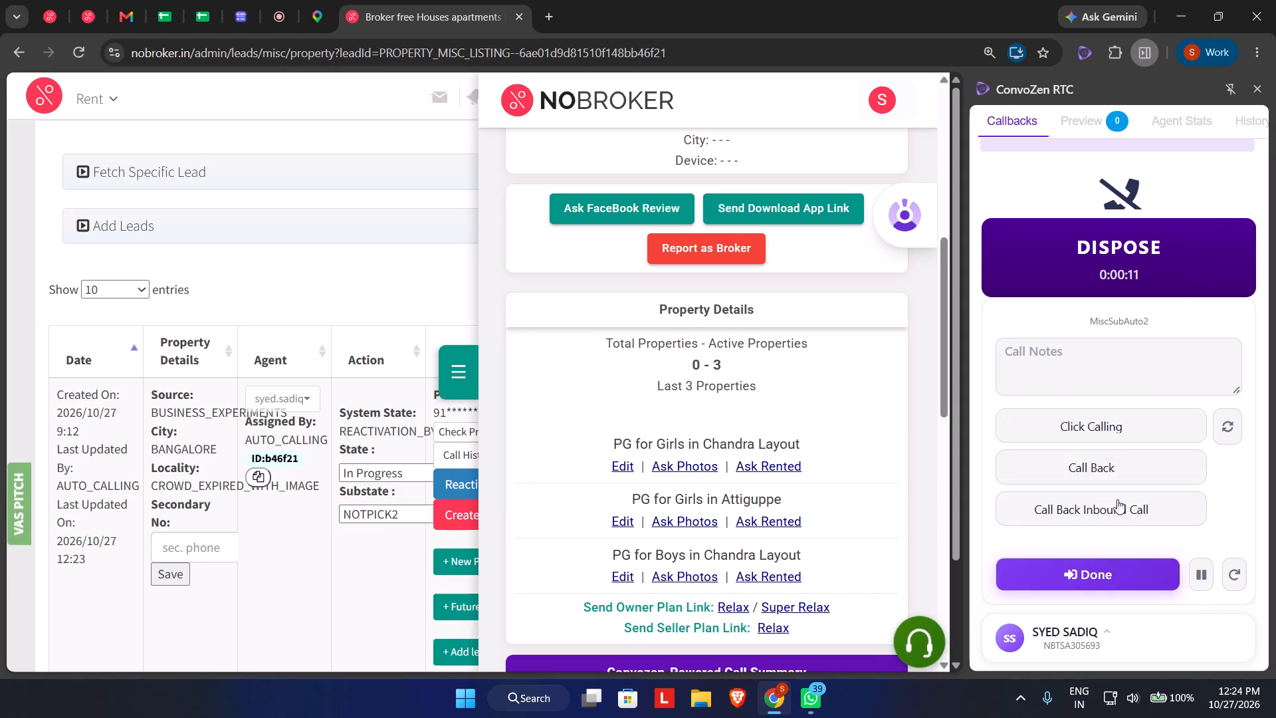
pyautogui.click(1117, 499)
pyautogui.click(1105, 297)
pyautogui.click(1096, 566)
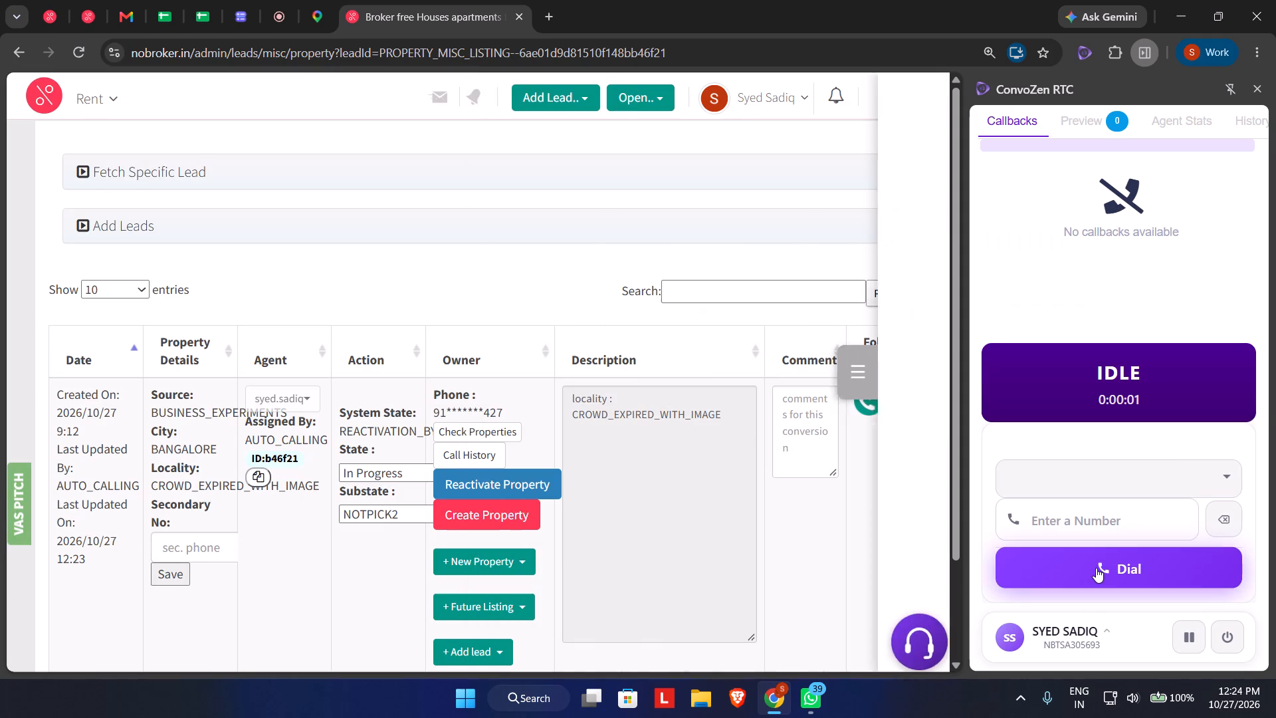
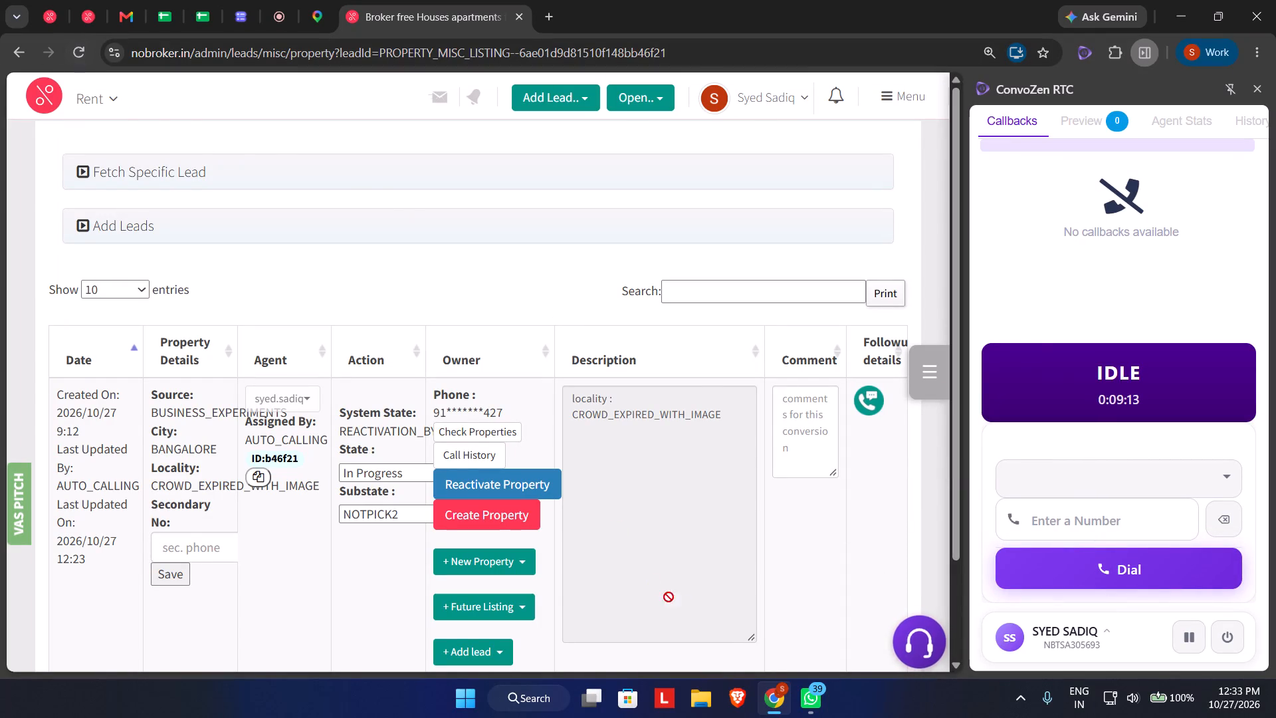
pyautogui.click(904, 649)
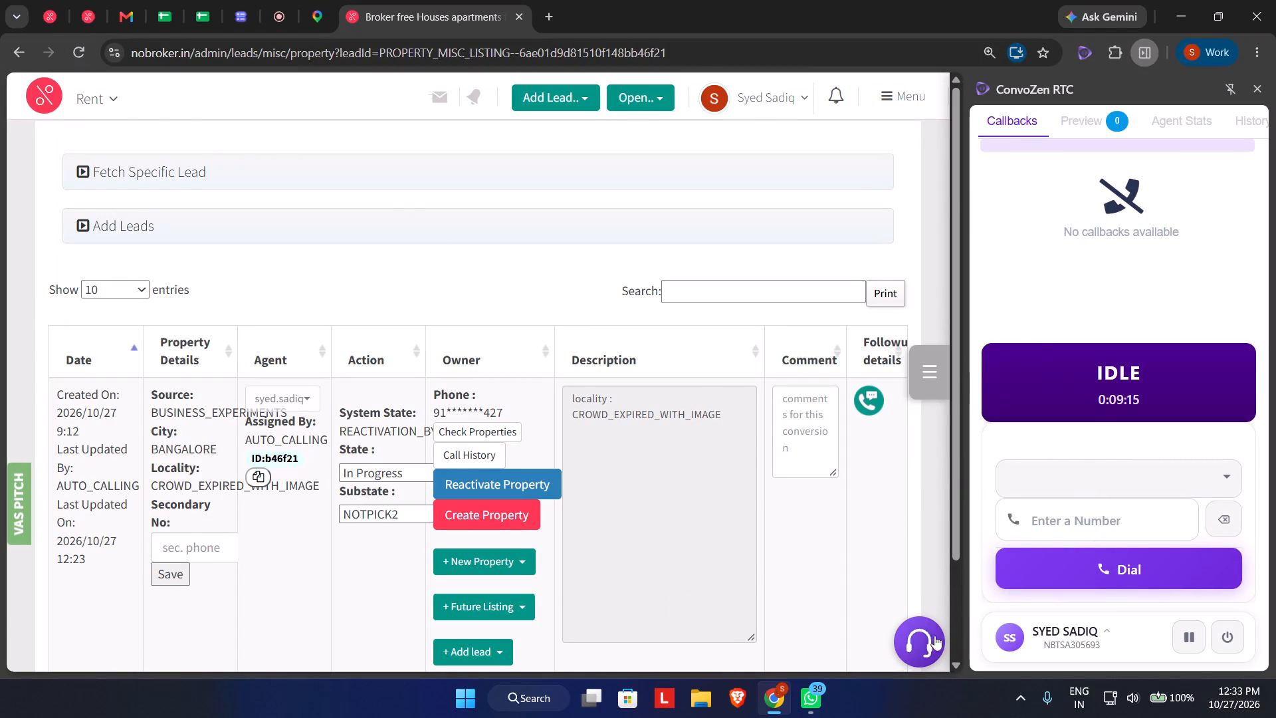
pyautogui.click(898, 634)
pyautogui.click(70, 49)
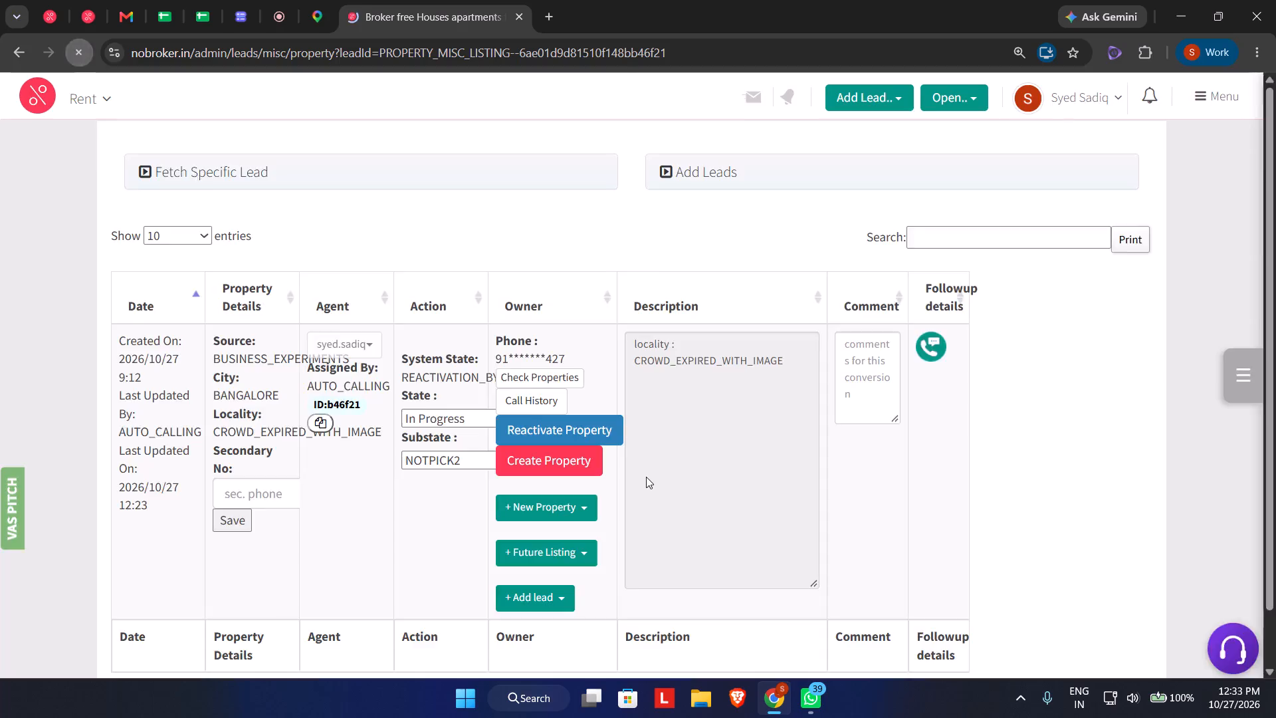
pyautogui.click(1249, 661)
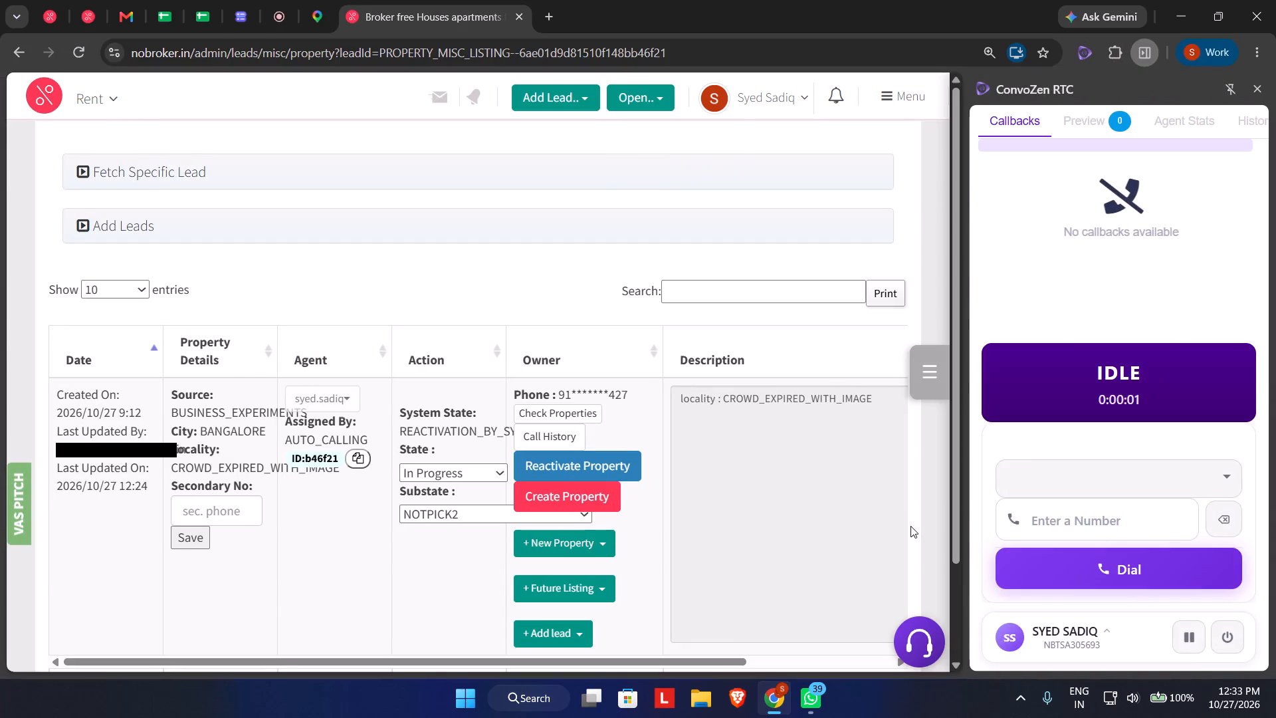
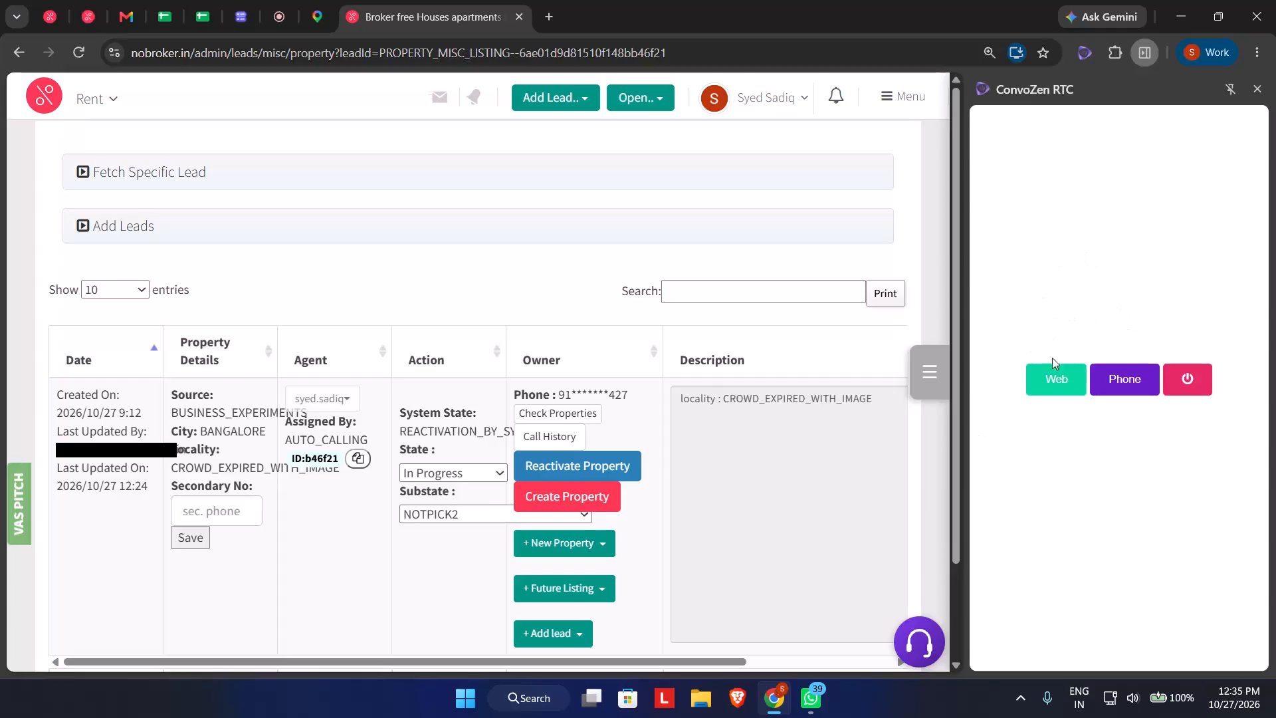
# Connect the ConvoZen RTC dialer in Web mode and pause it with the reason B Break.
pyautogui.moveTo(1037, 375); pyautogui.dragTo(1035, 369)
pyautogui.click(1197, 639)
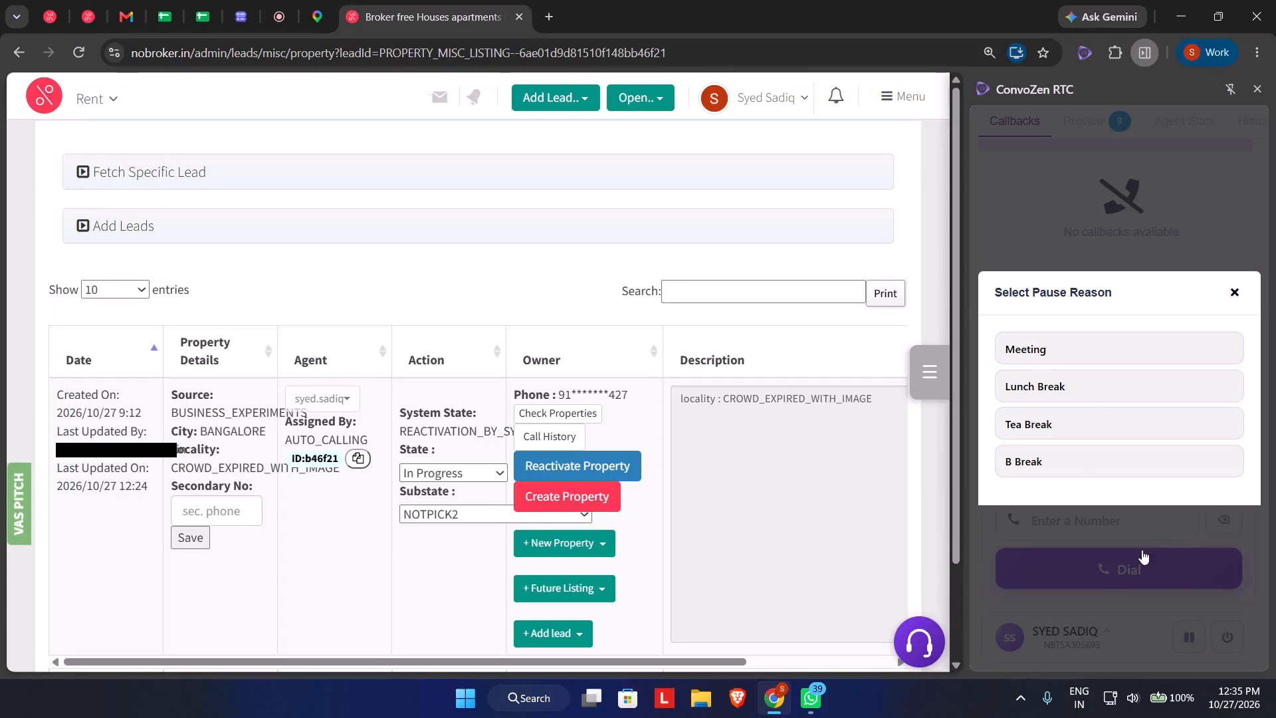
pyautogui.click(1049, 455)
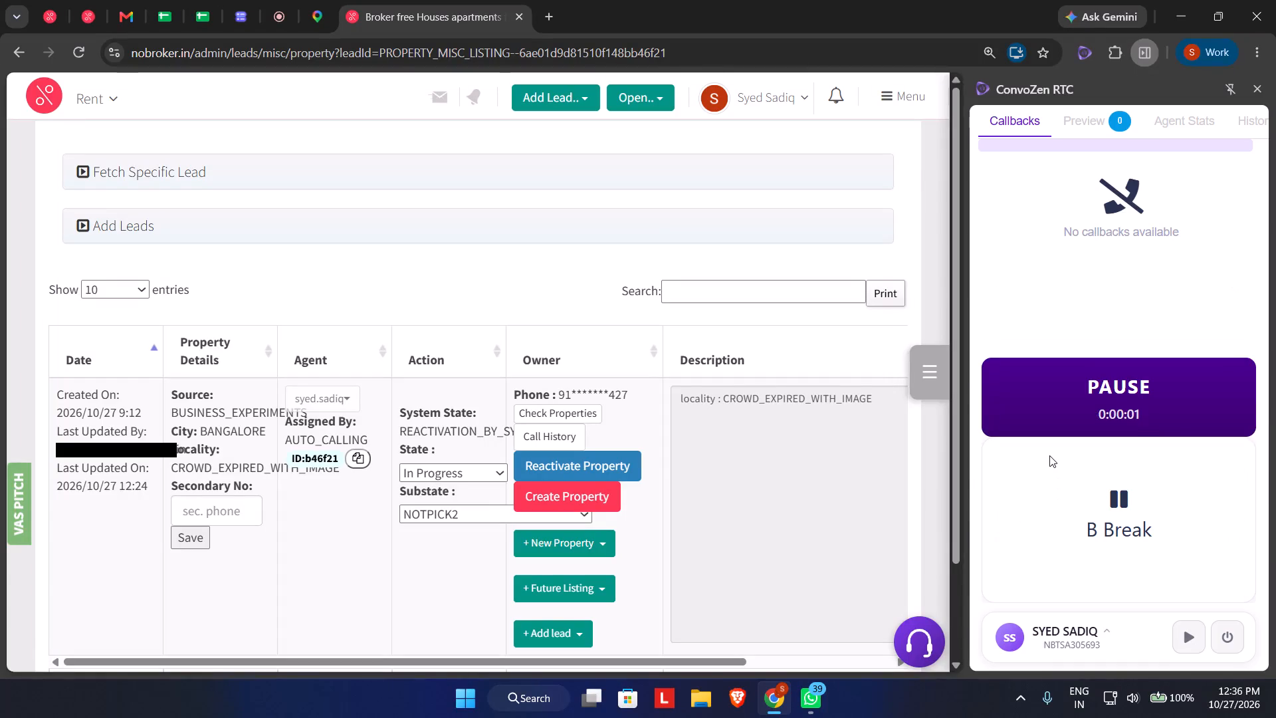
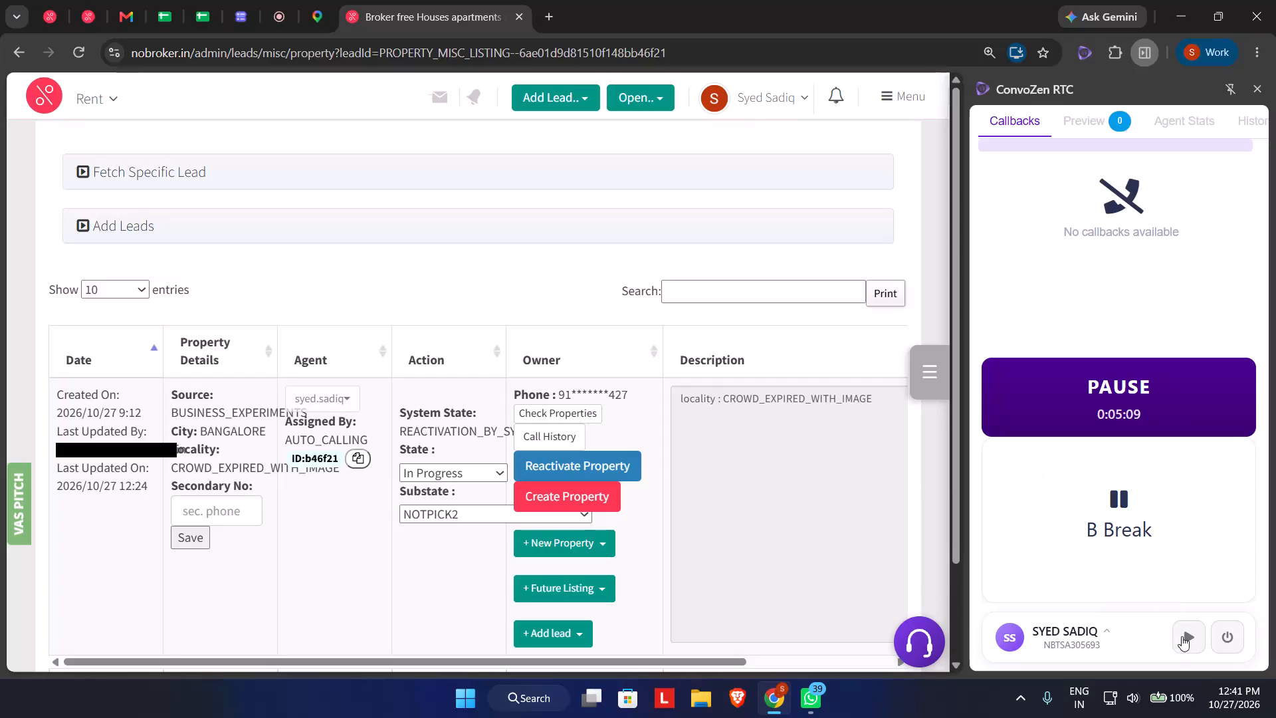
# End the B Break pause in the ConvoZen RTC dialer and resume taking calls.
pyautogui.click(1182, 636)
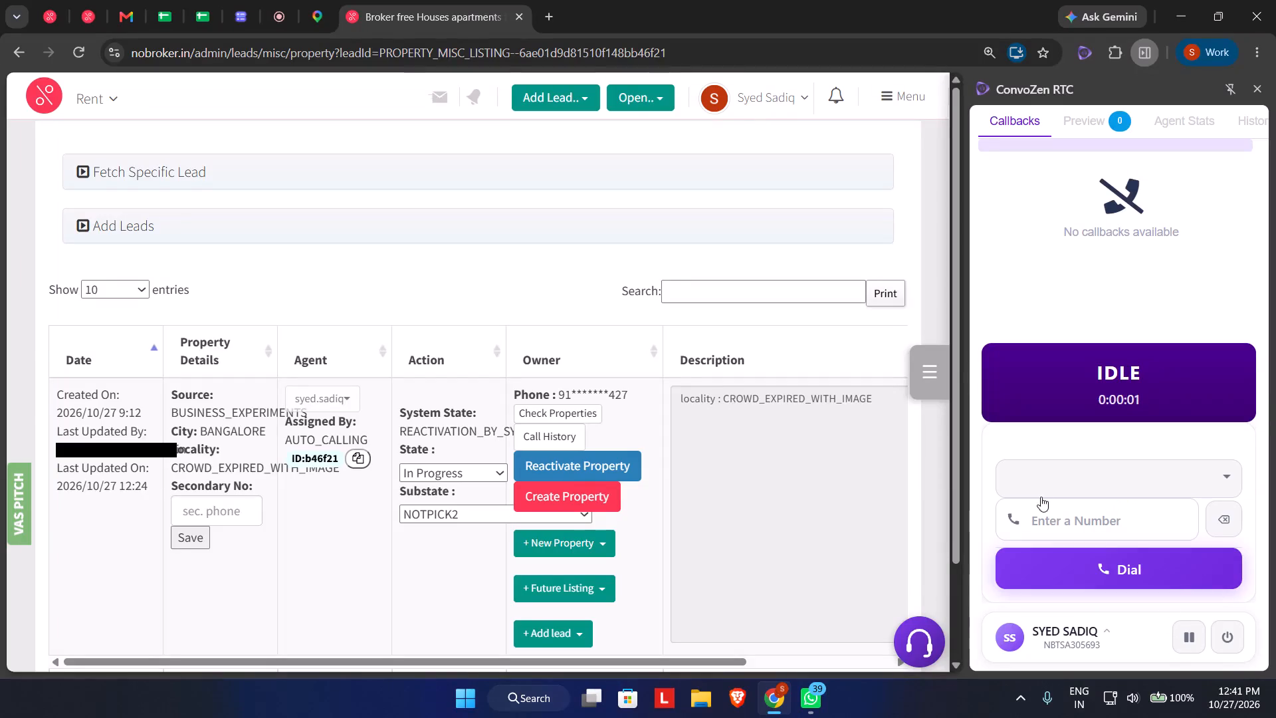
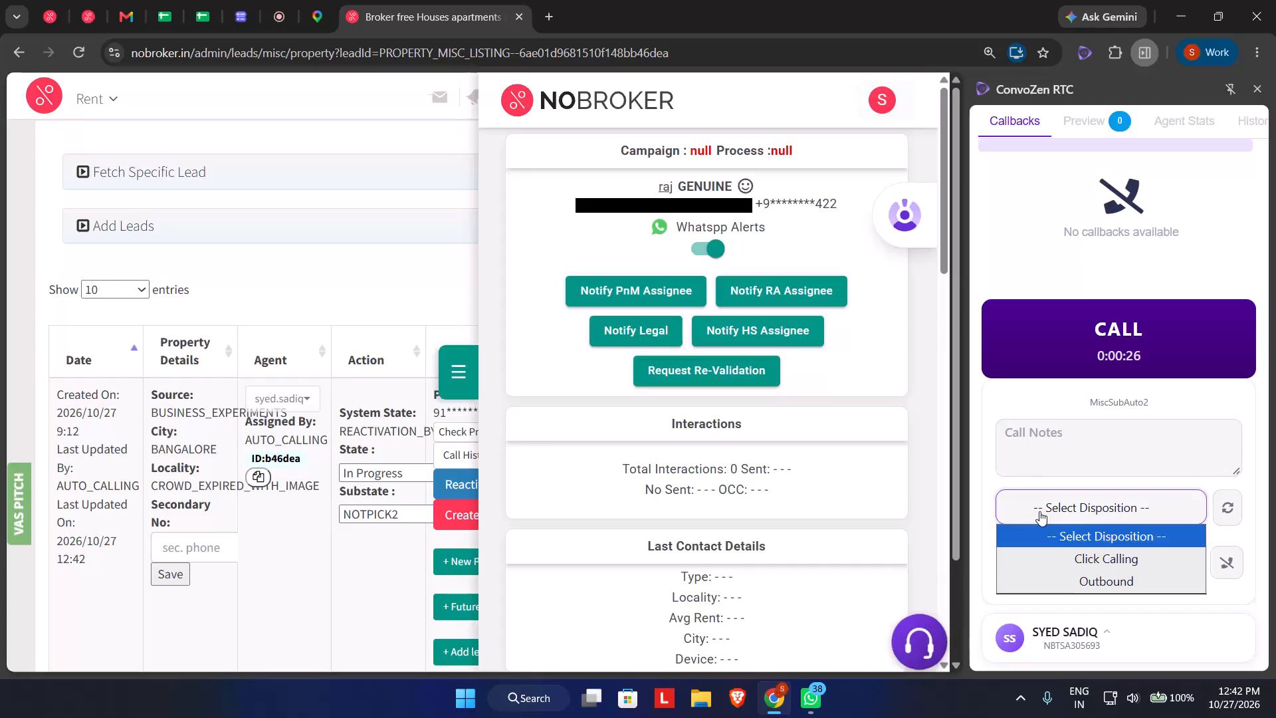
# Set the current call's disposition levels to Outbound, Not Picked and Voice Mail.
pyautogui.click(1054, 554)
pyautogui.click(1033, 499)
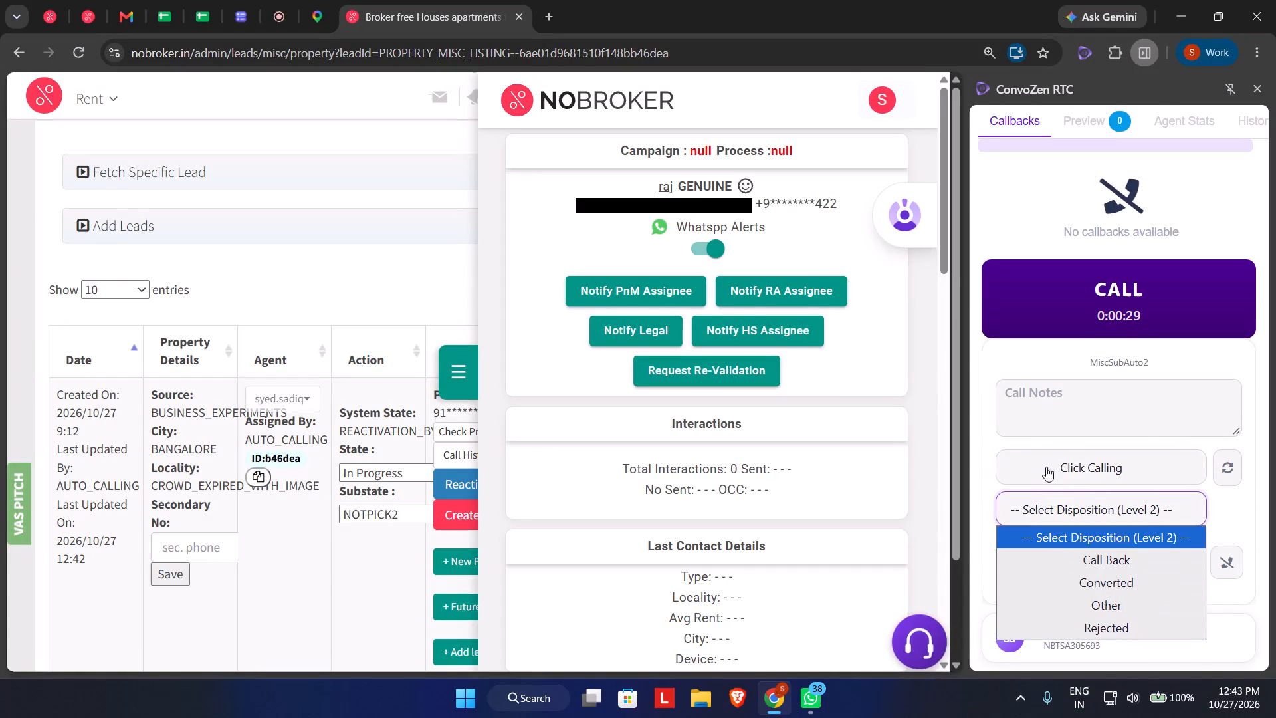
pyautogui.click(1046, 467)
pyautogui.click(1045, 538)
pyautogui.click(1039, 487)
pyautogui.click(1041, 483)
pyautogui.click(1043, 479)
pyautogui.click(1041, 515)
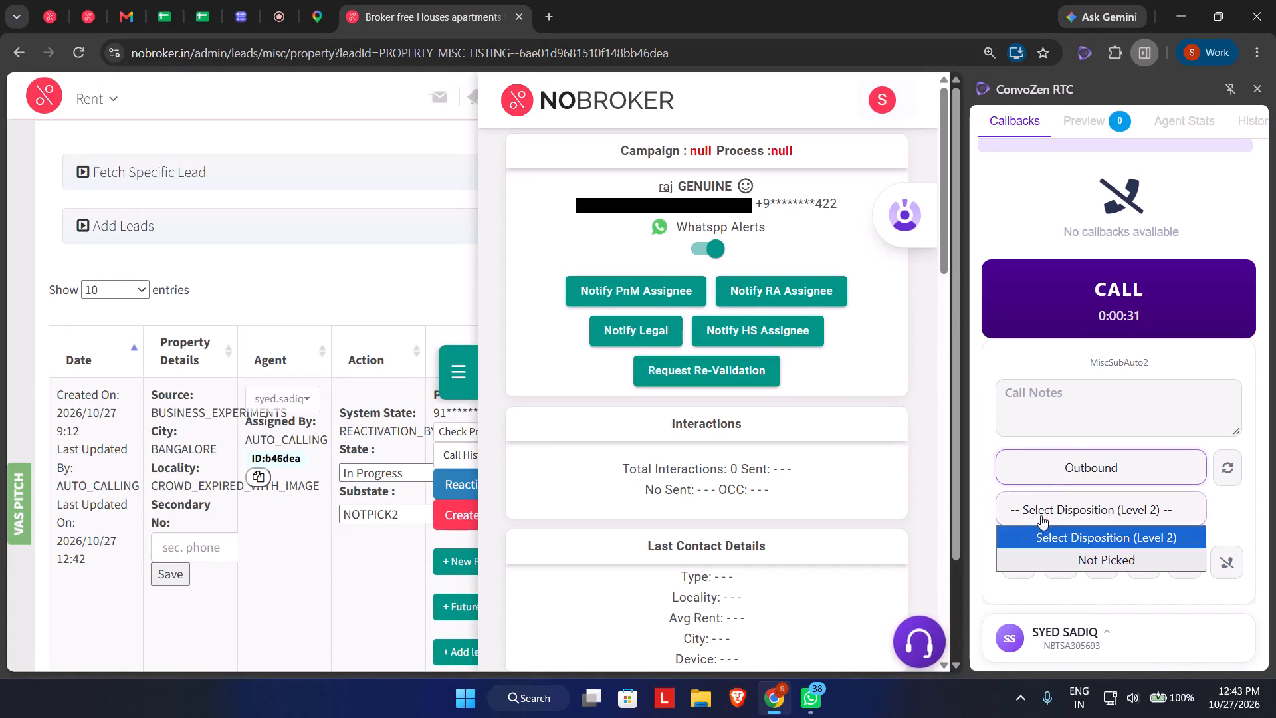
pyautogui.click(1042, 566)
pyautogui.click(1037, 504)
pyautogui.click(1058, 622)
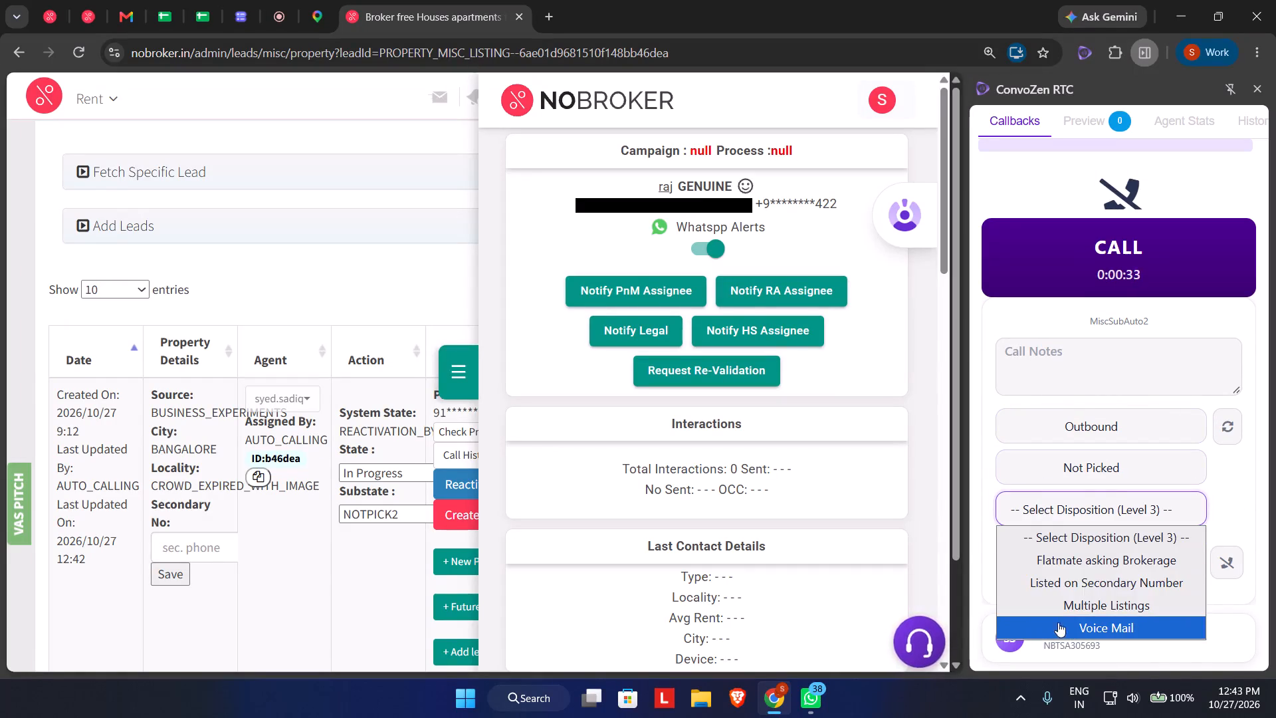
# Dismiss the WhatsApp notification covering the dialer, and end the call with the selected disposition.
pyautogui.click(1233, 569)
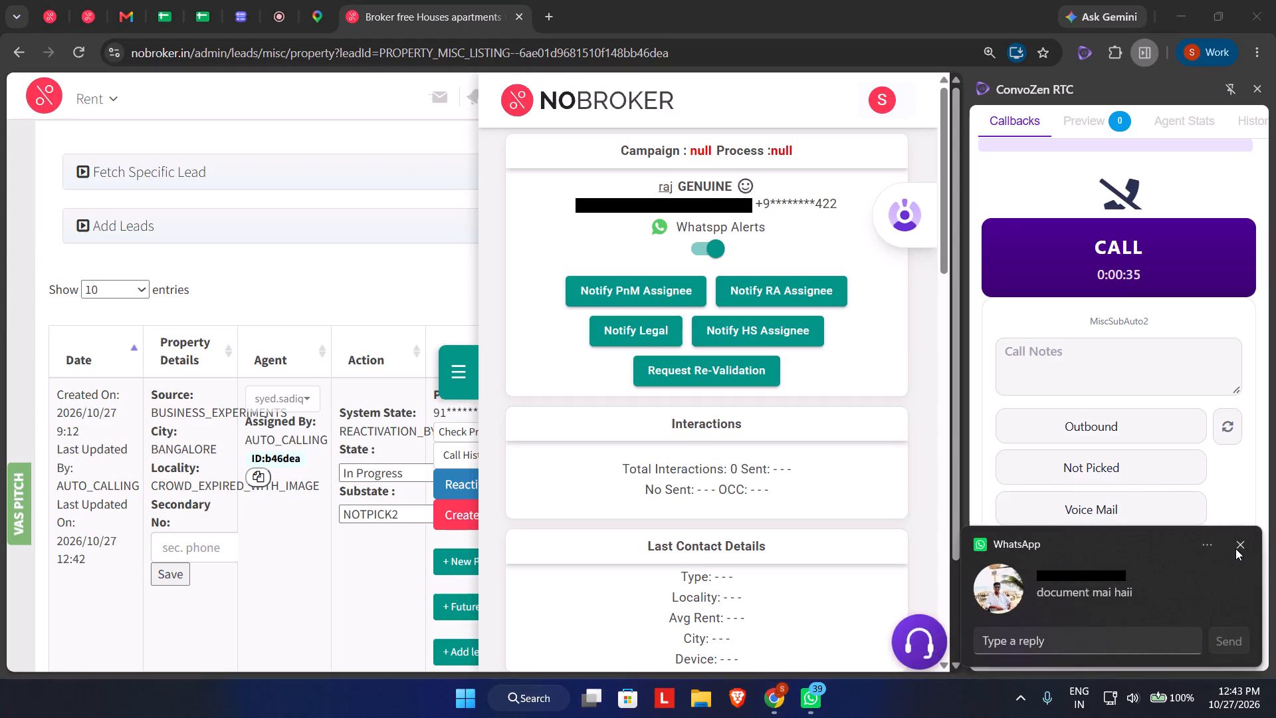
pyautogui.click(1238, 544)
pyautogui.click(1231, 562)
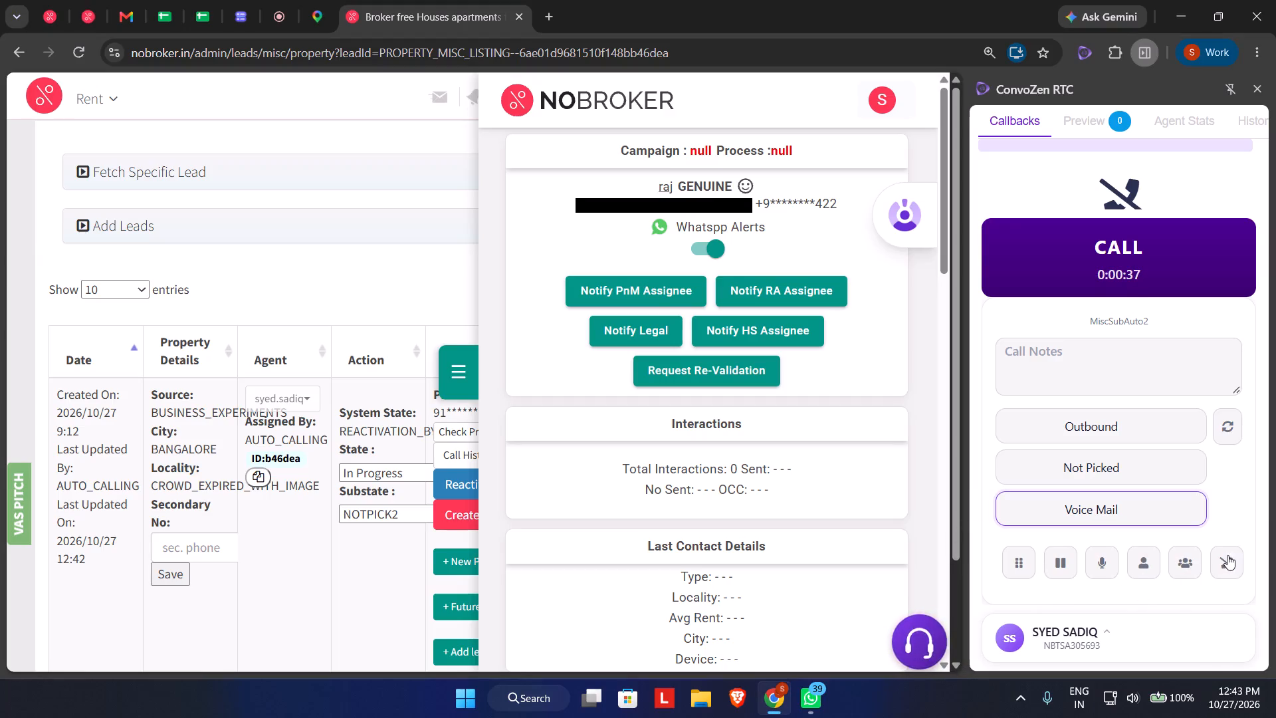
pyautogui.click(1222, 572)
pyautogui.click(1099, 575)
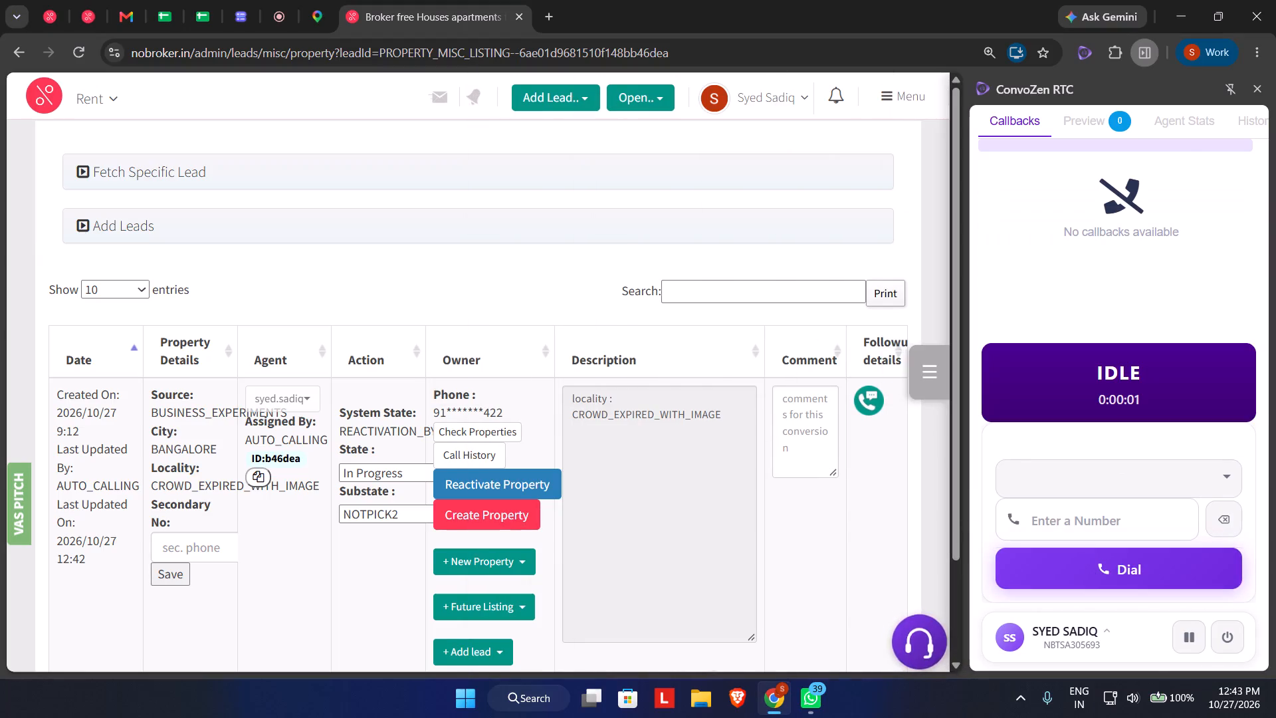
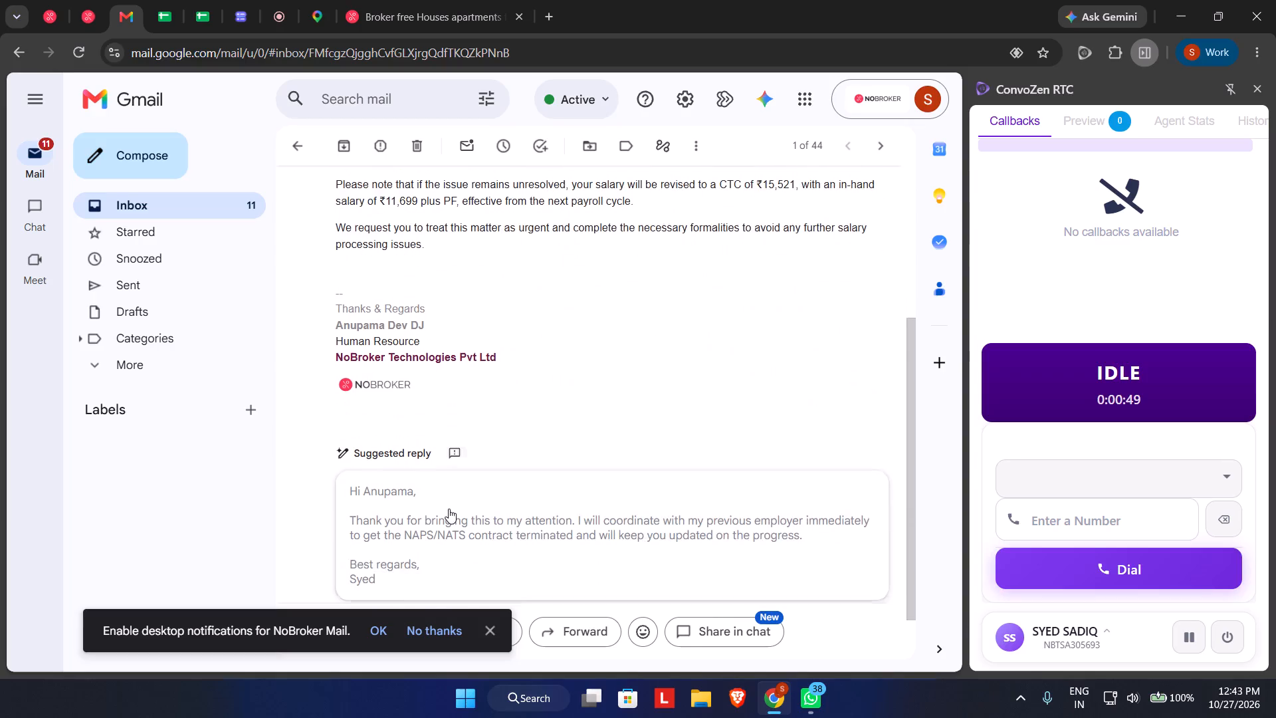
# Read the open HR email on the NAPS/NATS contract and salary processing through to its end.
pyautogui.scroll(-3, 449, 509)
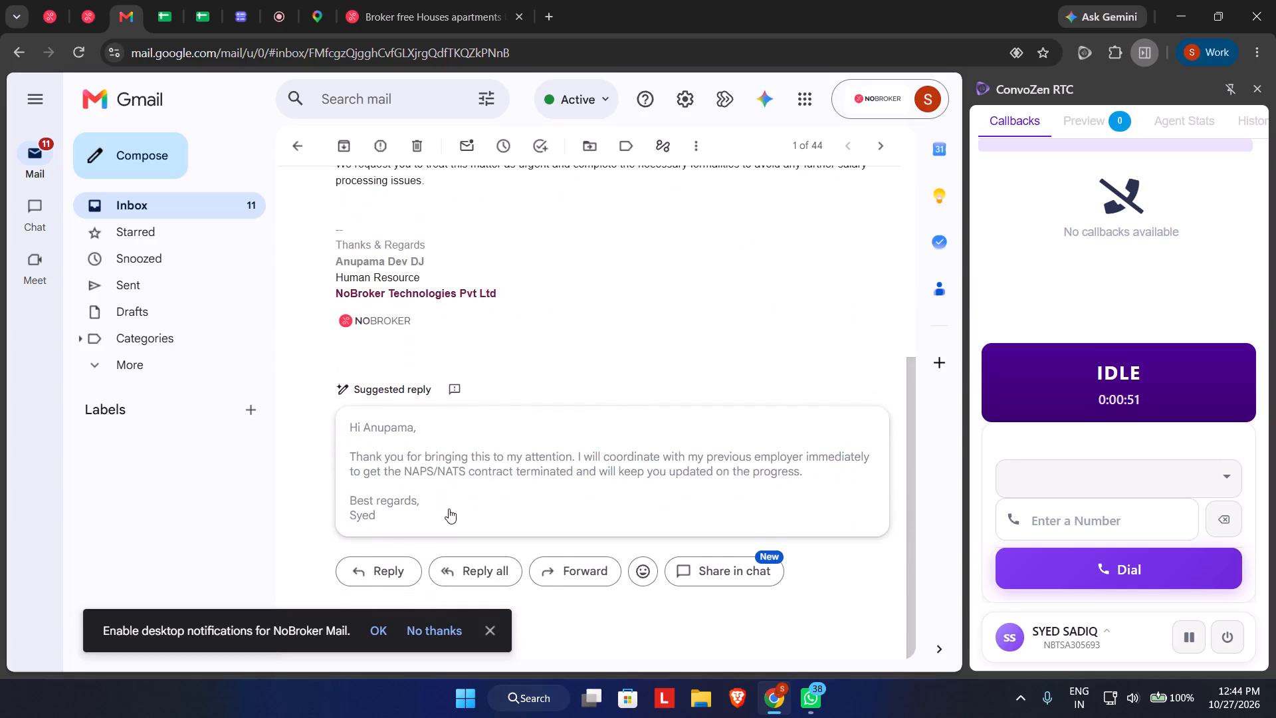
# Reread the HR email on the NAPS/NATS contract status and salary revision from its beginning.
pyautogui.scroll(6, 449, 509)
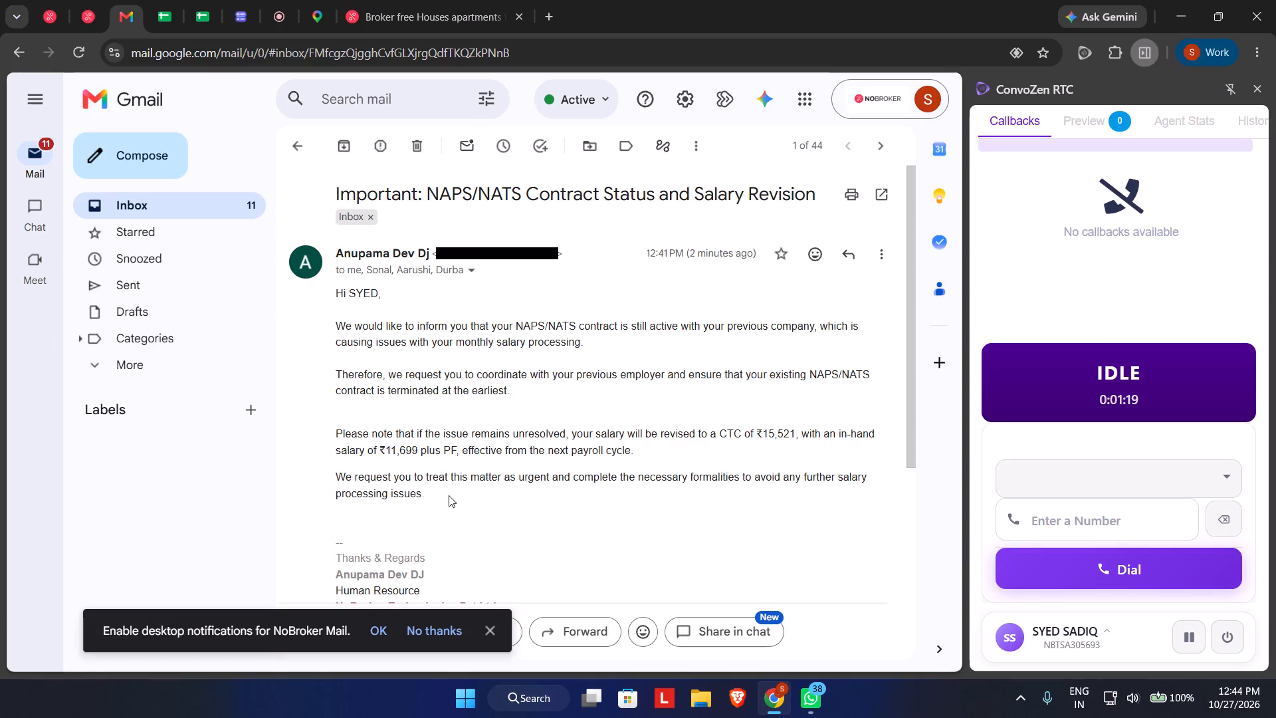
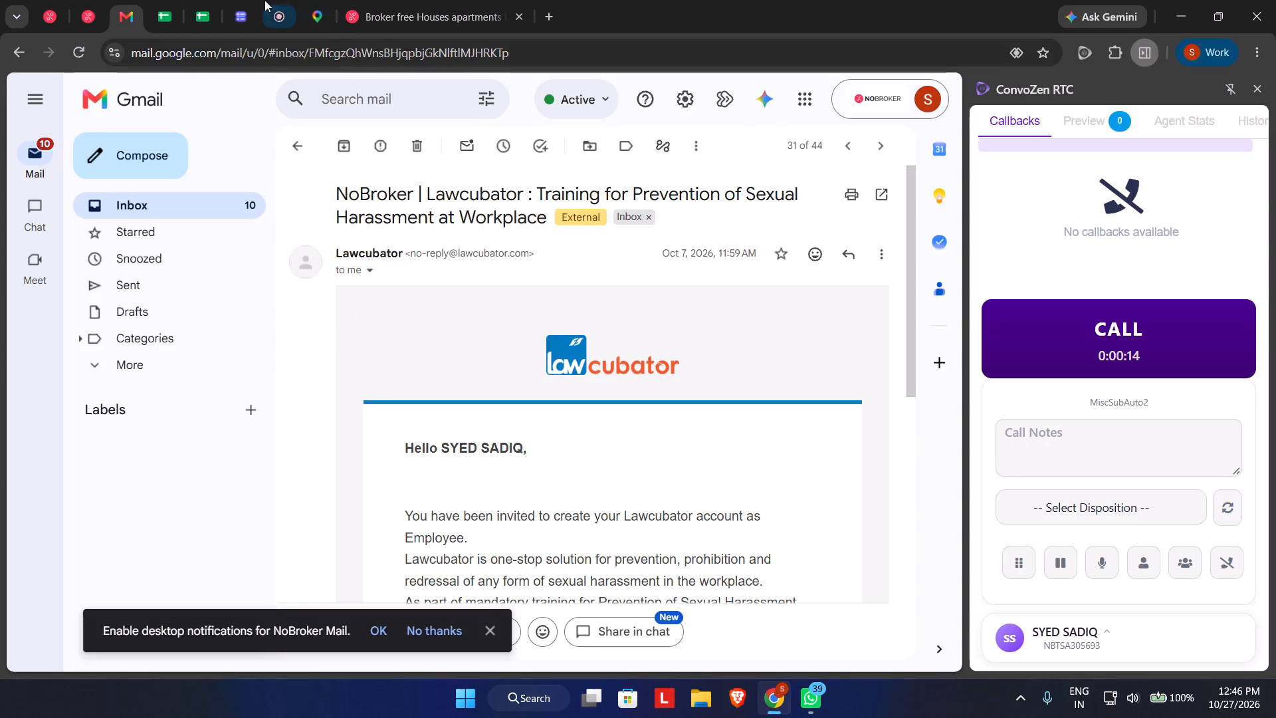
# Set the auto-called rent lead's state to In Progress with substate NOTPICK on the NoBroker leads page.
pyautogui.click(414, 9)
pyautogui.click(391, 475)
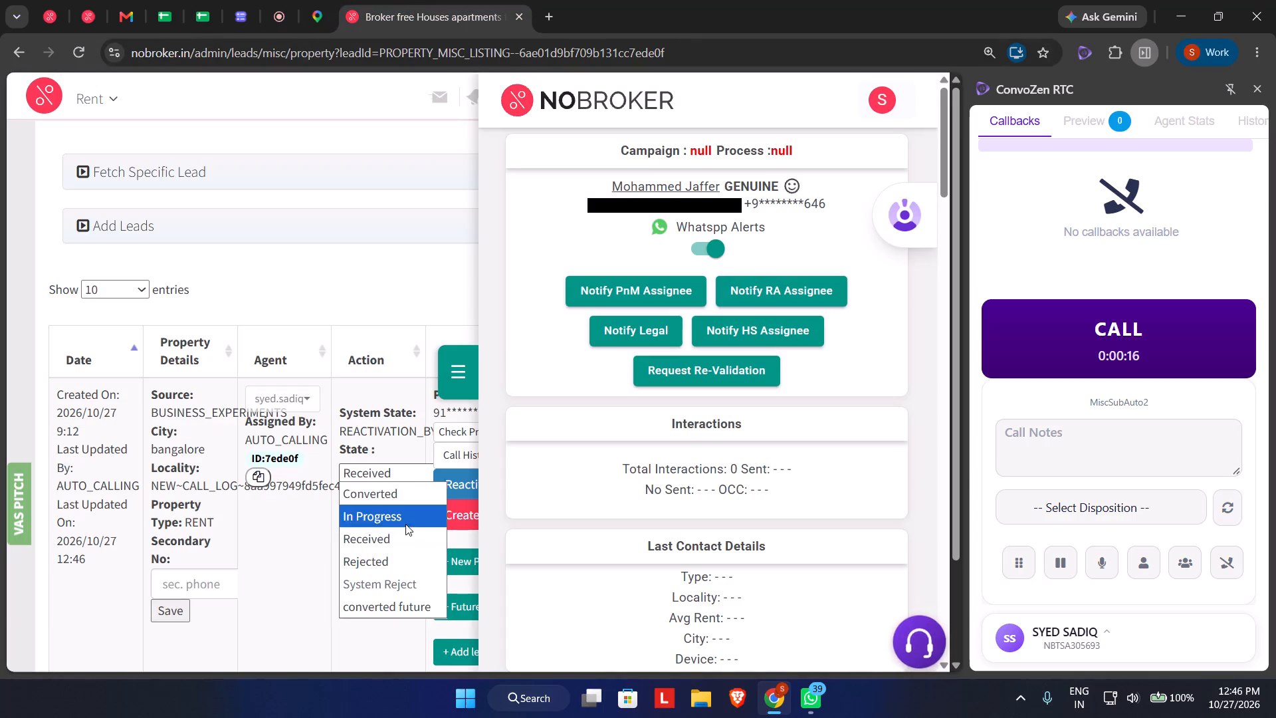
pyautogui.click(403, 521)
pyautogui.click(387, 475)
pyautogui.click(407, 509)
pyautogui.click(401, 497)
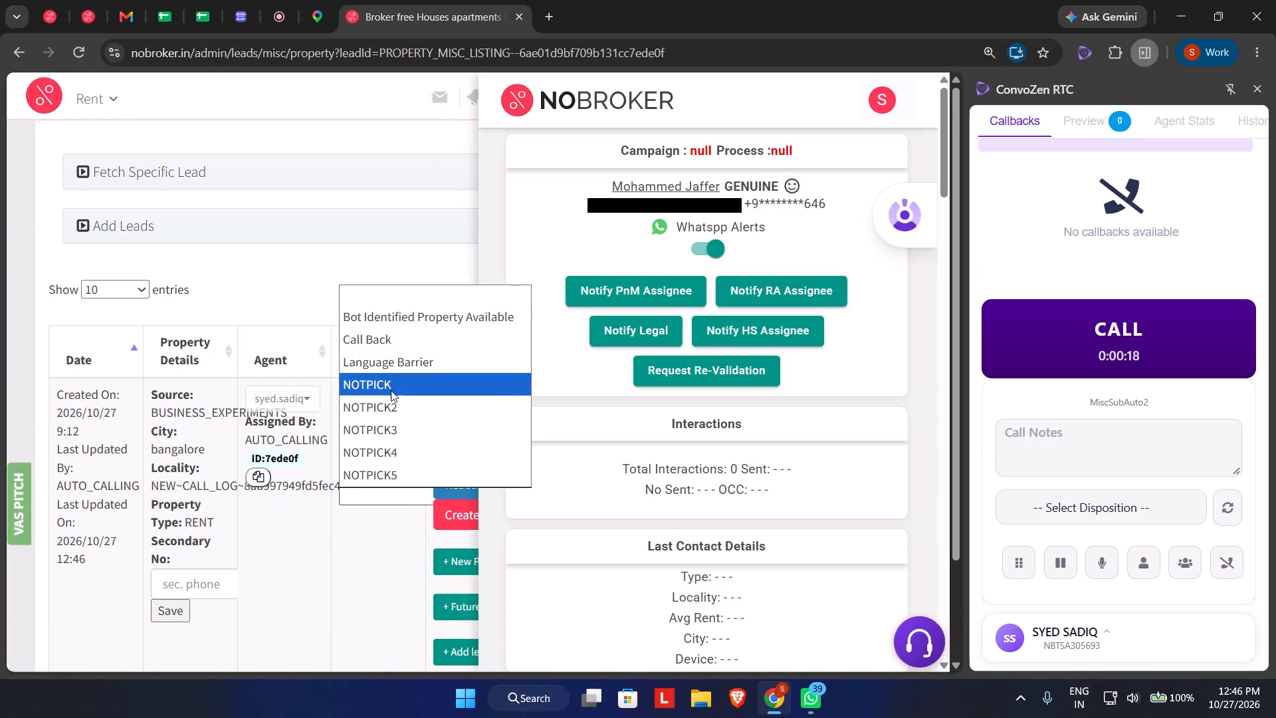
pyautogui.click(387, 386)
# Choose Click Calling as the active call's first-level disposition in the dialer and hang up the call.
pyautogui.click(1085, 498)
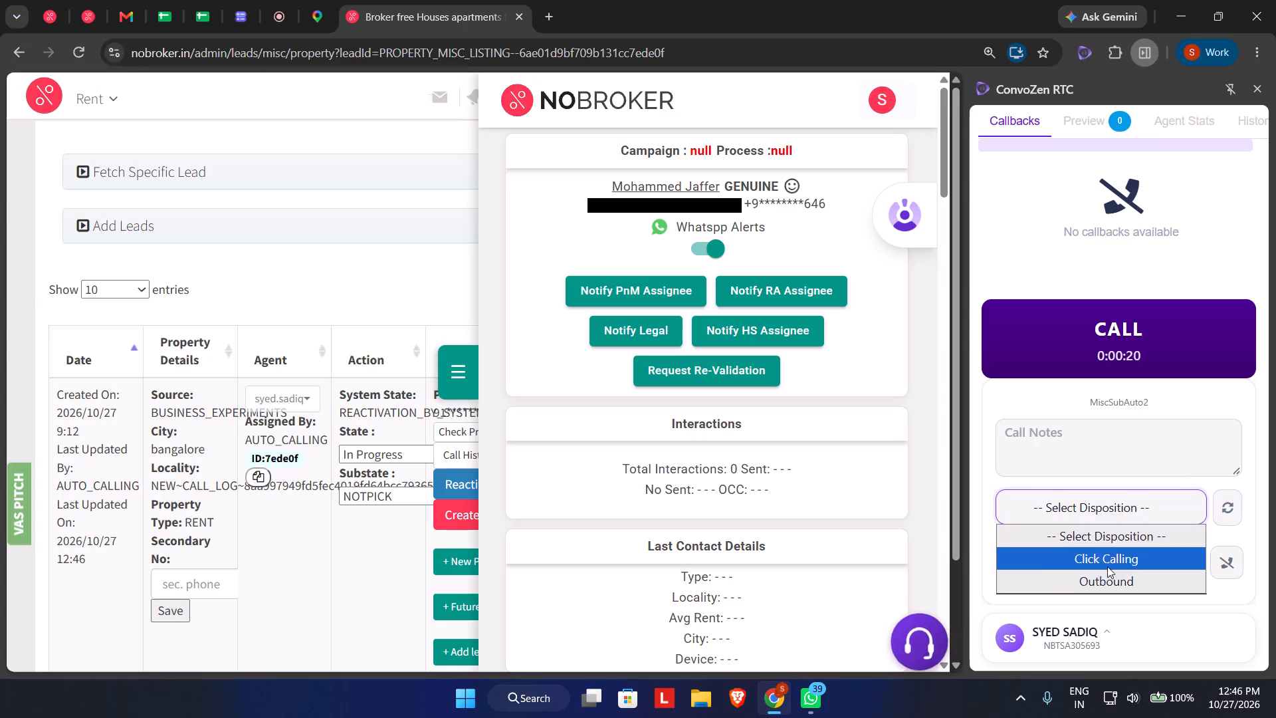
pyautogui.click(1107, 566)
pyautogui.click(1109, 572)
pyautogui.click(1111, 576)
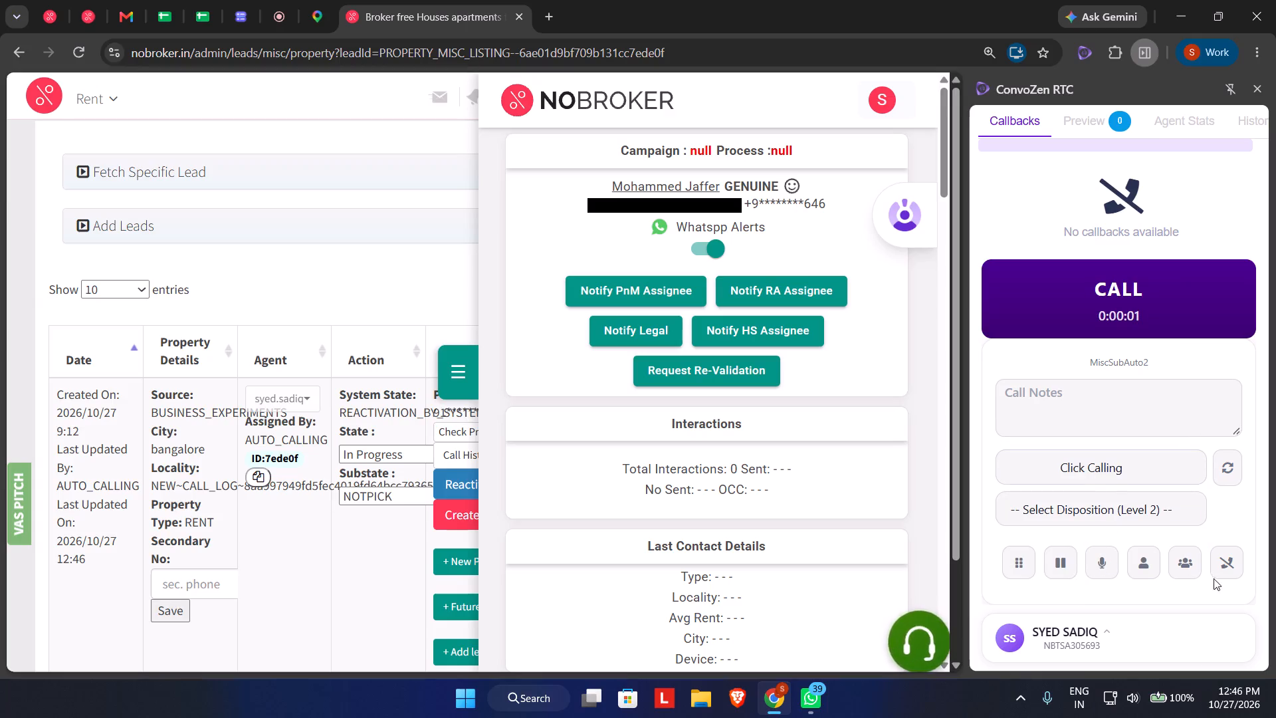
pyautogui.click(1225, 576)
# Set the ended call's disposition to Outbound, Not Picked at level 2 and Voice Mail at level 3.
pyautogui.click(1102, 468)
pyautogui.click(1107, 545)
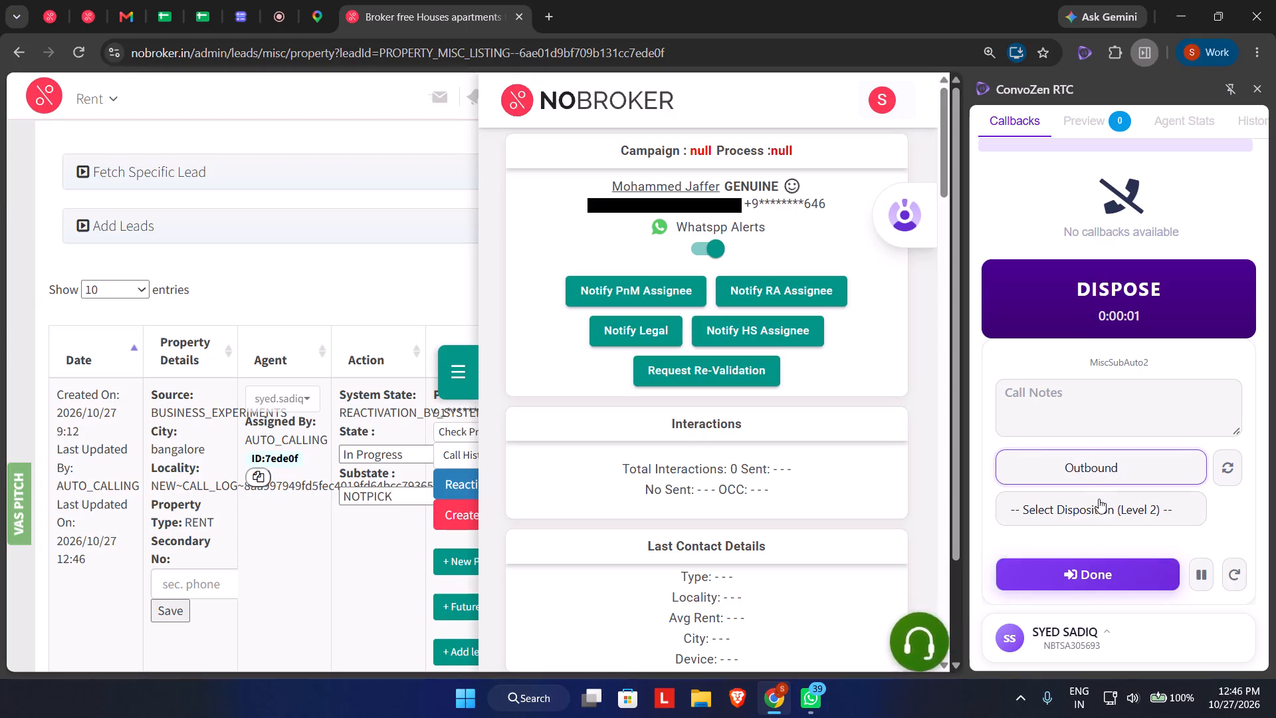
pyautogui.click(1097, 491)
pyautogui.click(1113, 557)
pyautogui.click(1103, 507)
pyautogui.click(1115, 622)
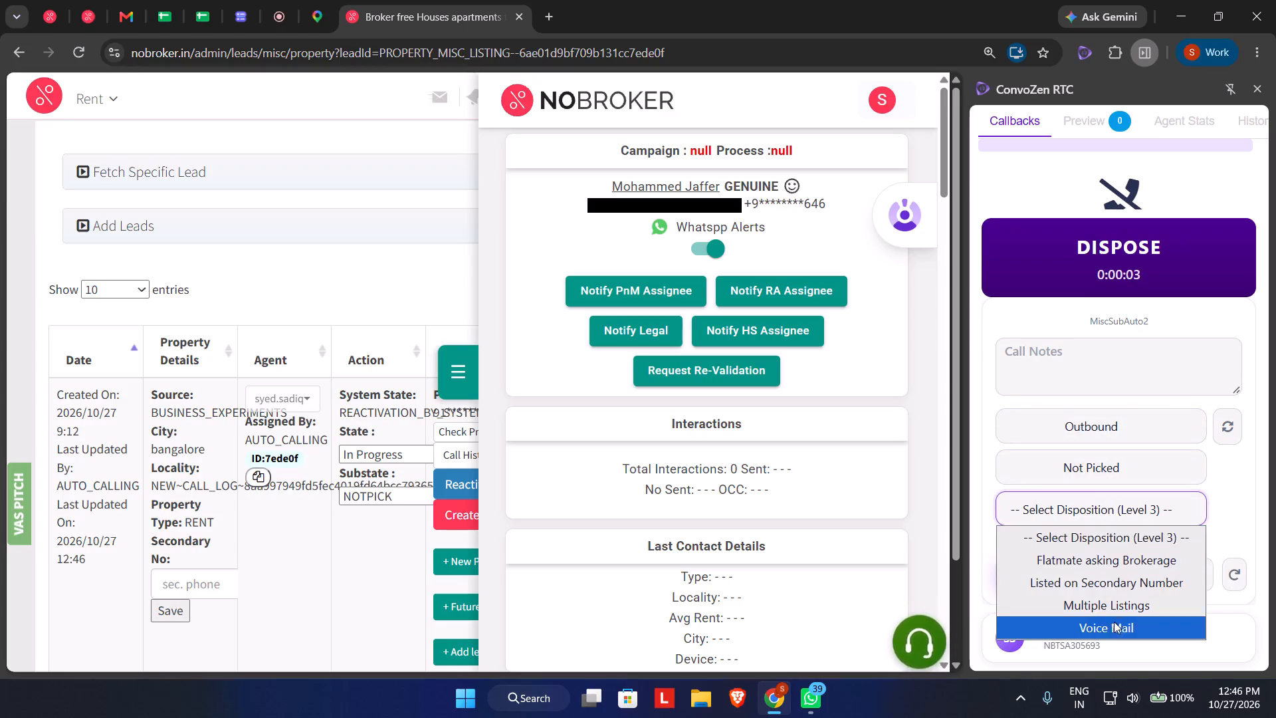
# Dispose of the current call as Outbound, Not Picked, Voice Mail.
pyautogui.click(1123, 564)
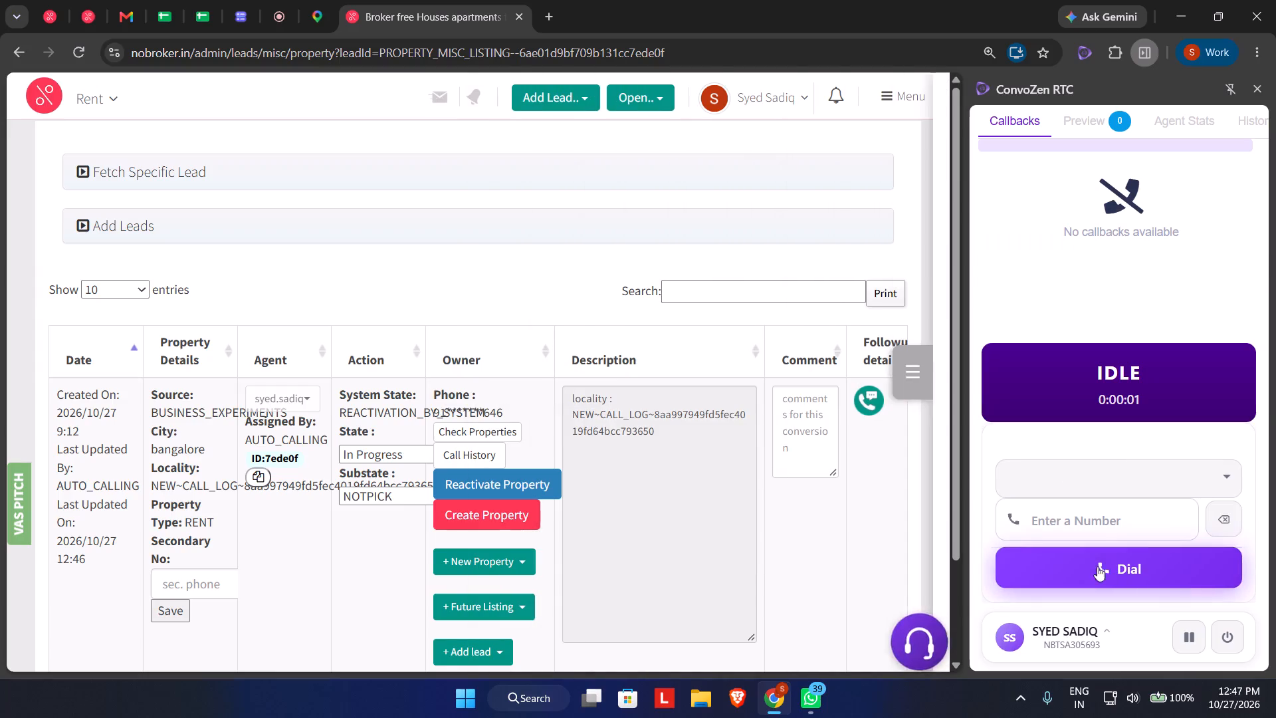
# Review the agent statistics in the dialer, including call counts, talk time, login hours and the state summary.
pyautogui.click(1202, 134)
pyautogui.scroll(1, 1183, 281)
pyautogui.scroll(-1, 1183, 281)
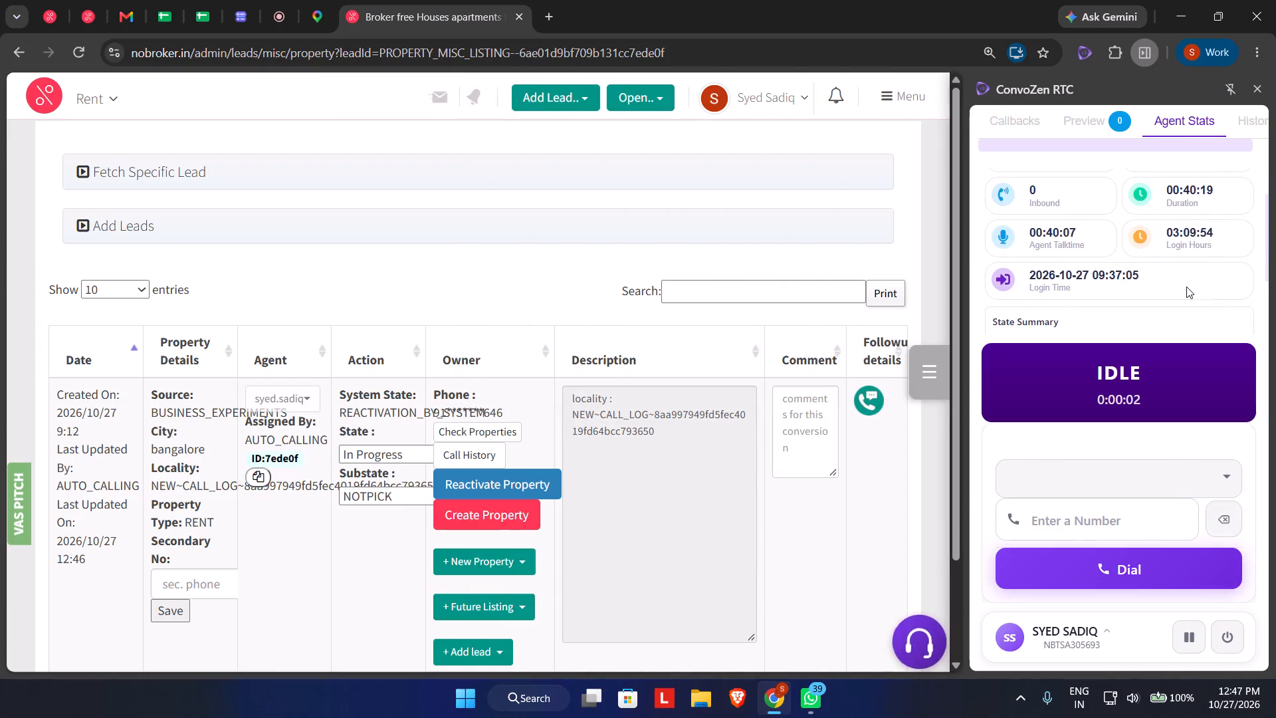
pyautogui.scroll(-1, 1190, 272)
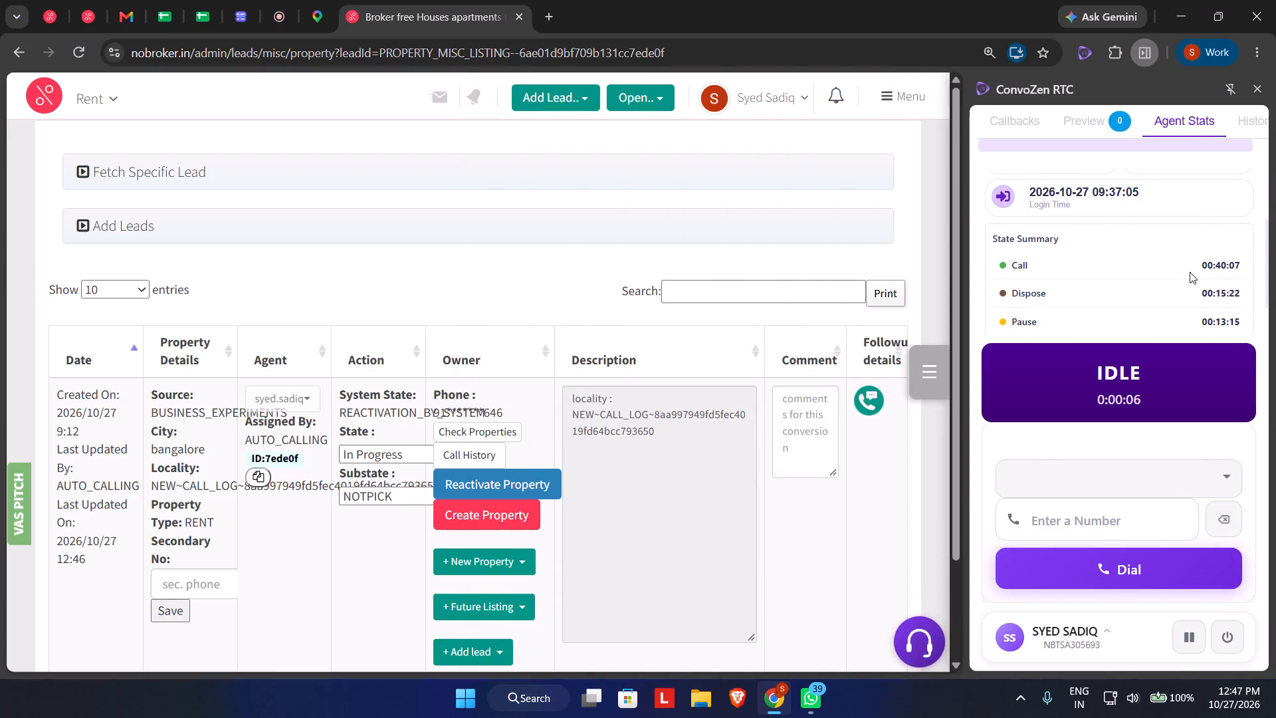
pyautogui.scroll(-1, 1190, 272)
pyautogui.scroll(3, 1190, 276)
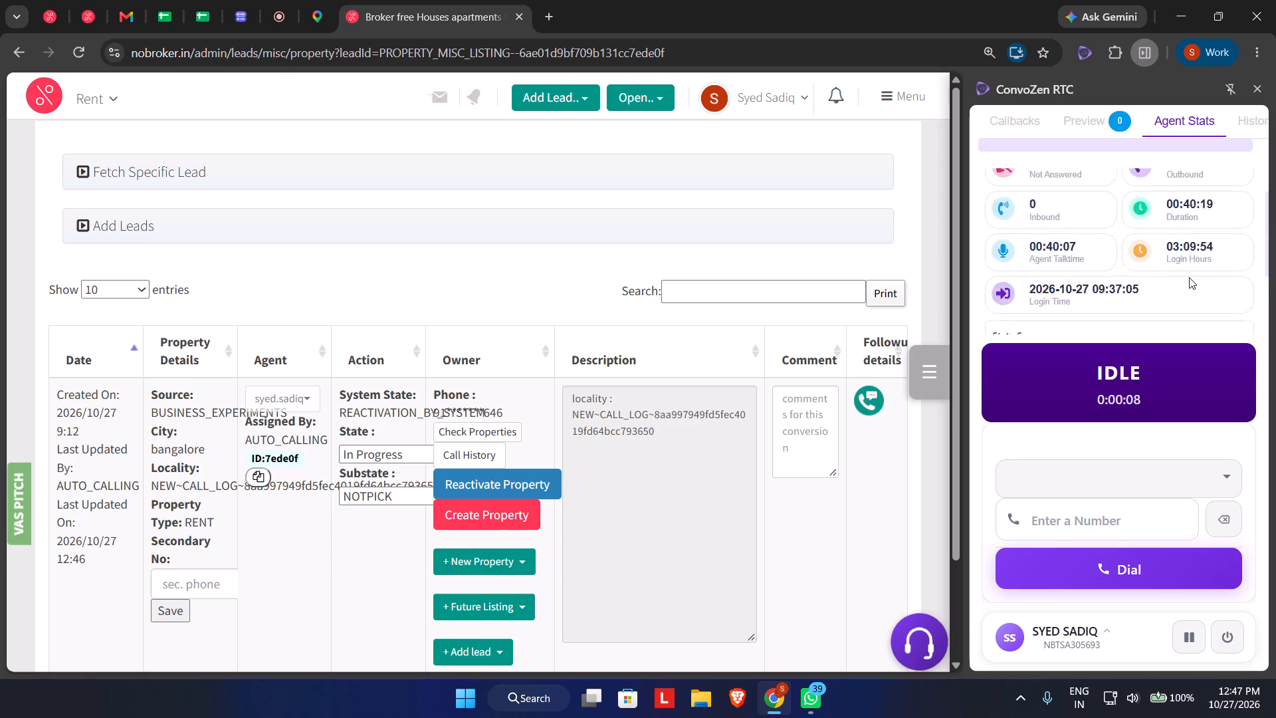
pyautogui.scroll(3, 1189, 277)
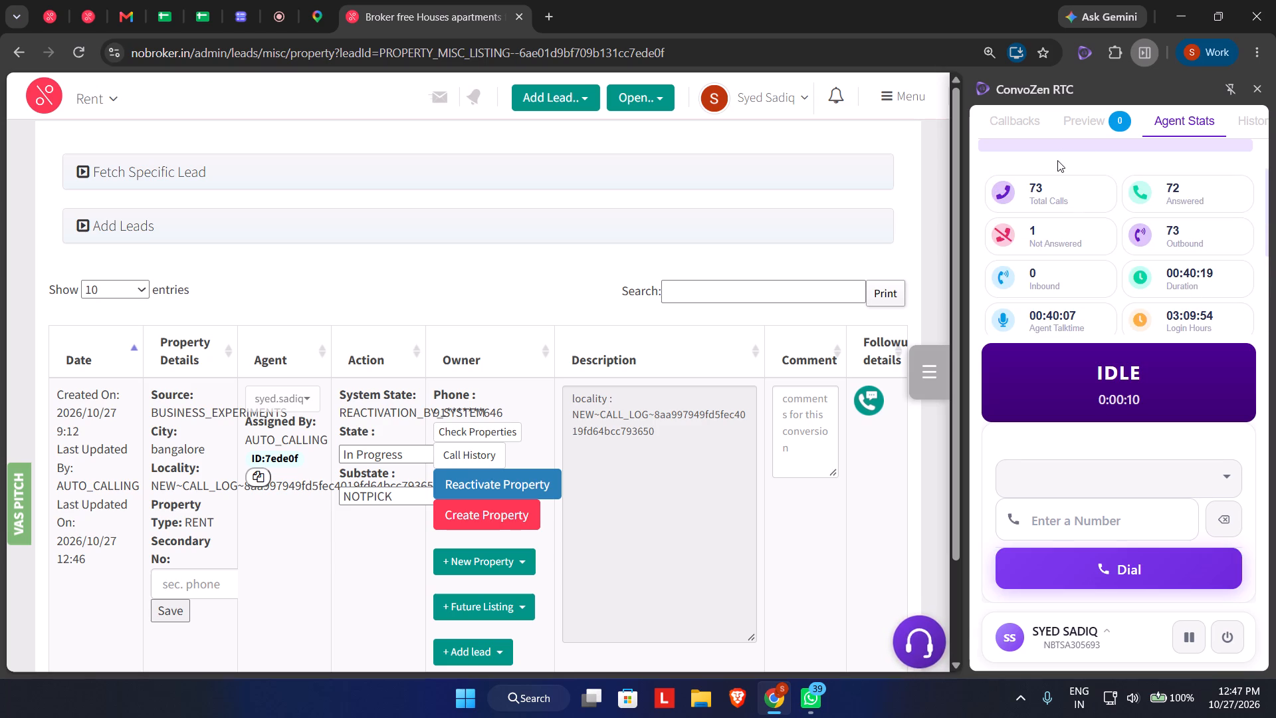
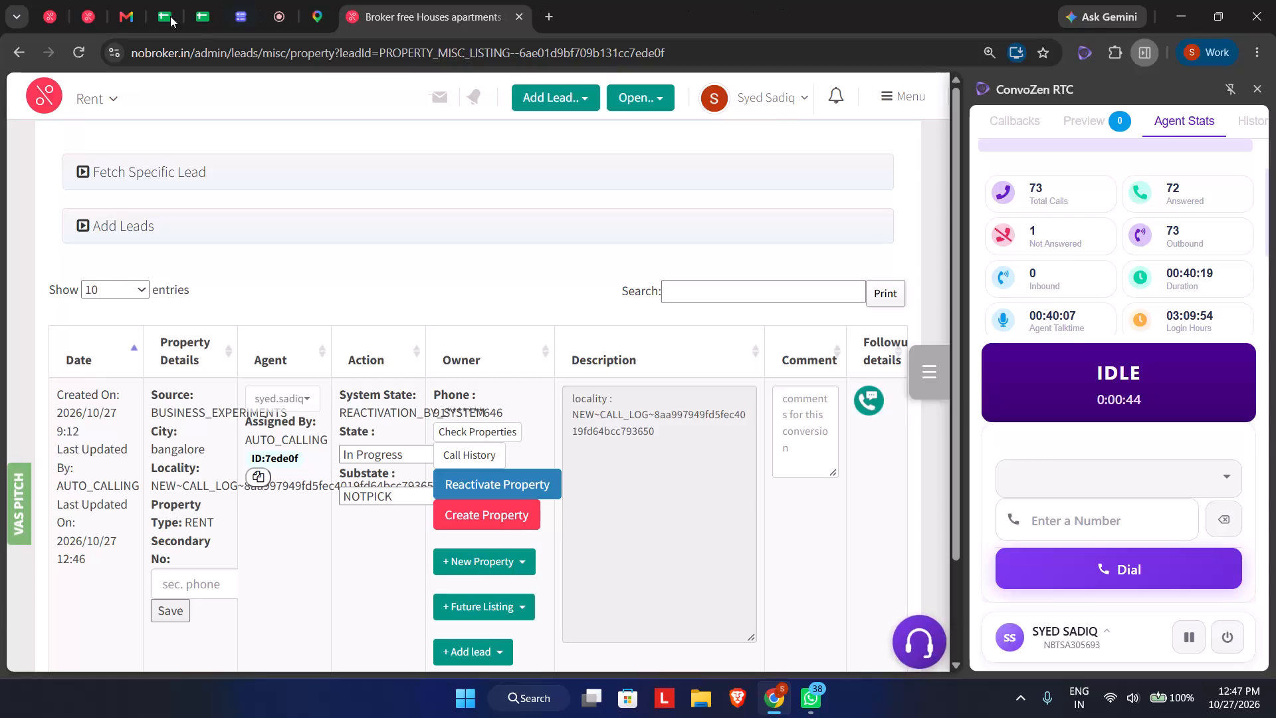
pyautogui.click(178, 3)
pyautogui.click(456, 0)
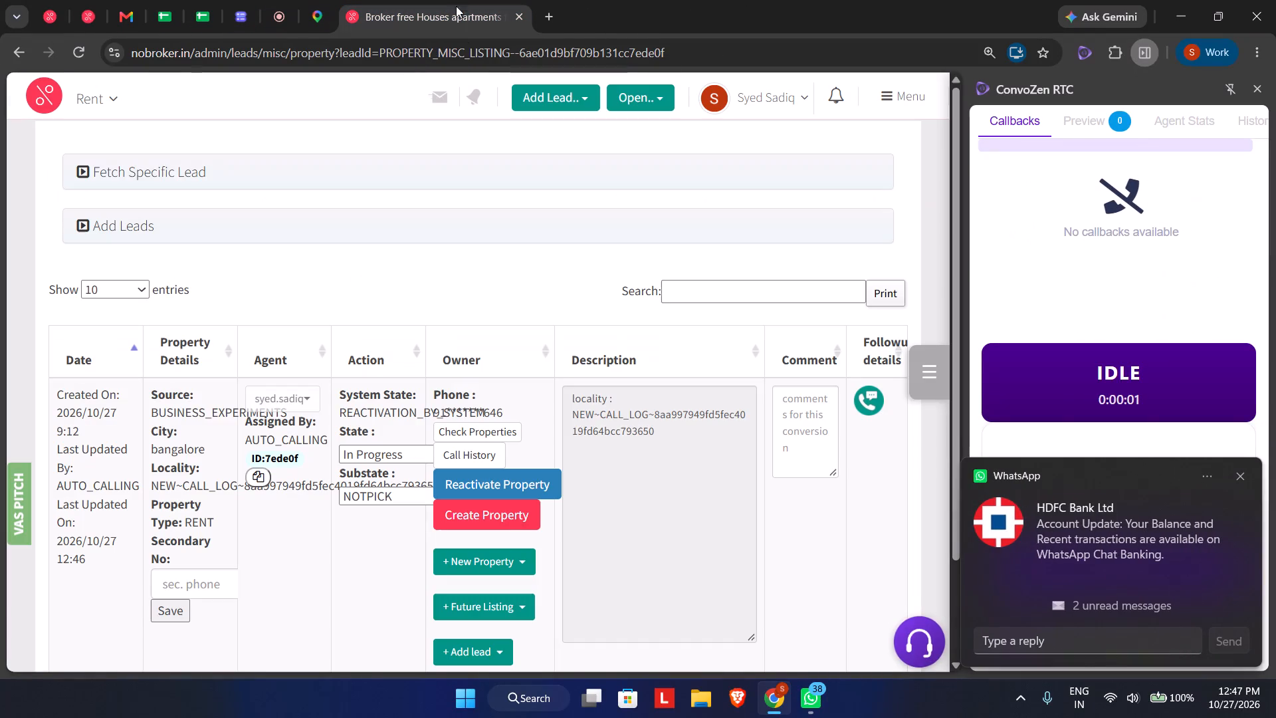
# Dismiss the WhatsApp notification from HDFC Bank covering the dialer.
pyautogui.click(1244, 483)
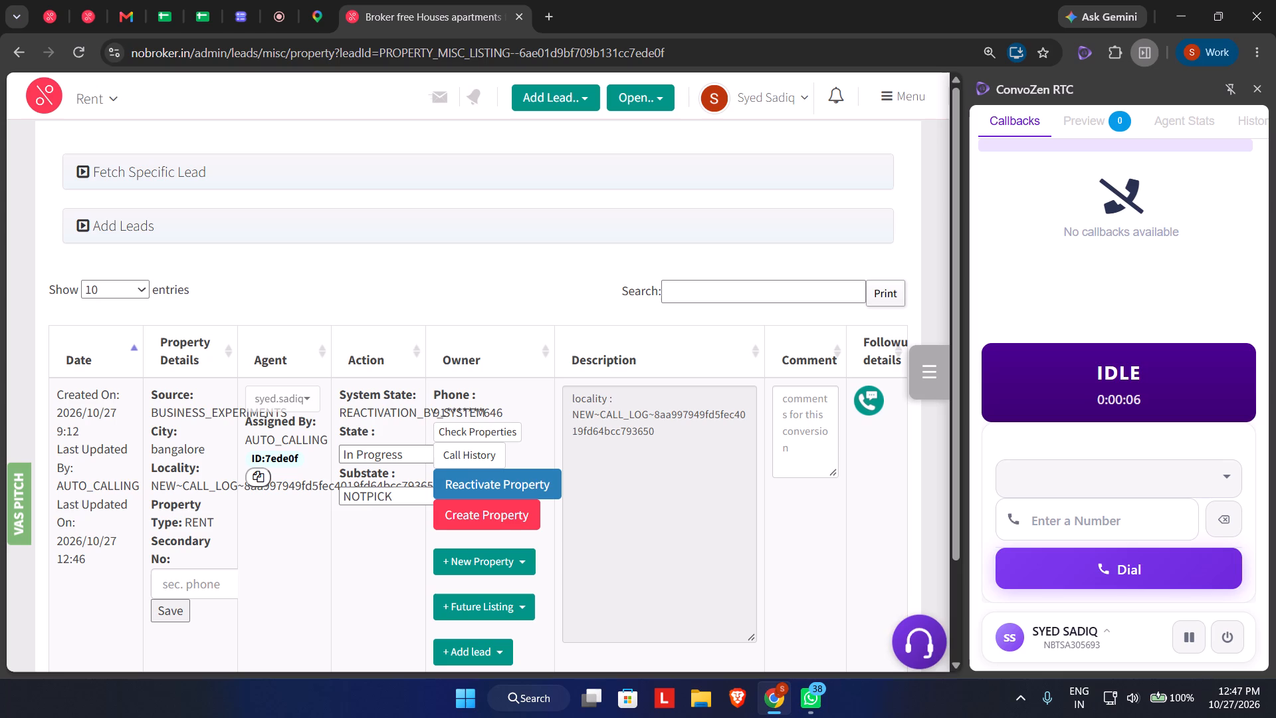
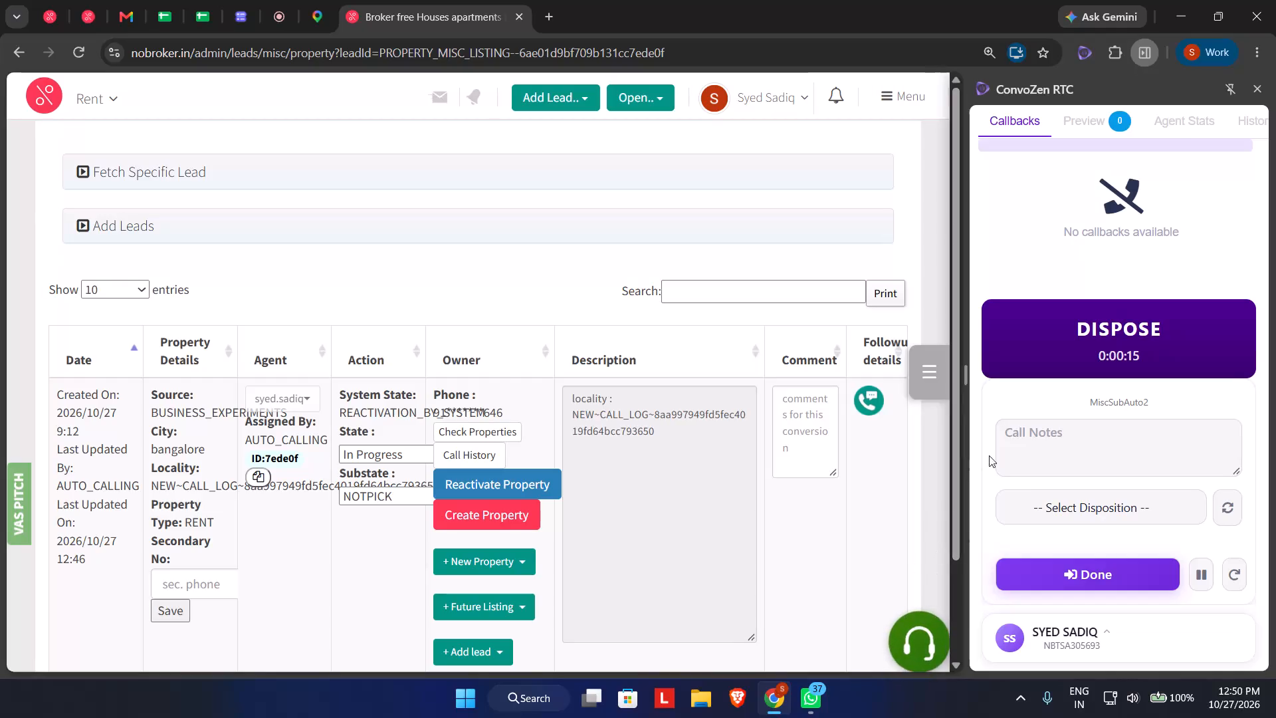
# Dispose of the ended call with the disposition Click Calling, Other, Auto Dispose.
pyautogui.click(1089, 501)
pyautogui.click(1101, 562)
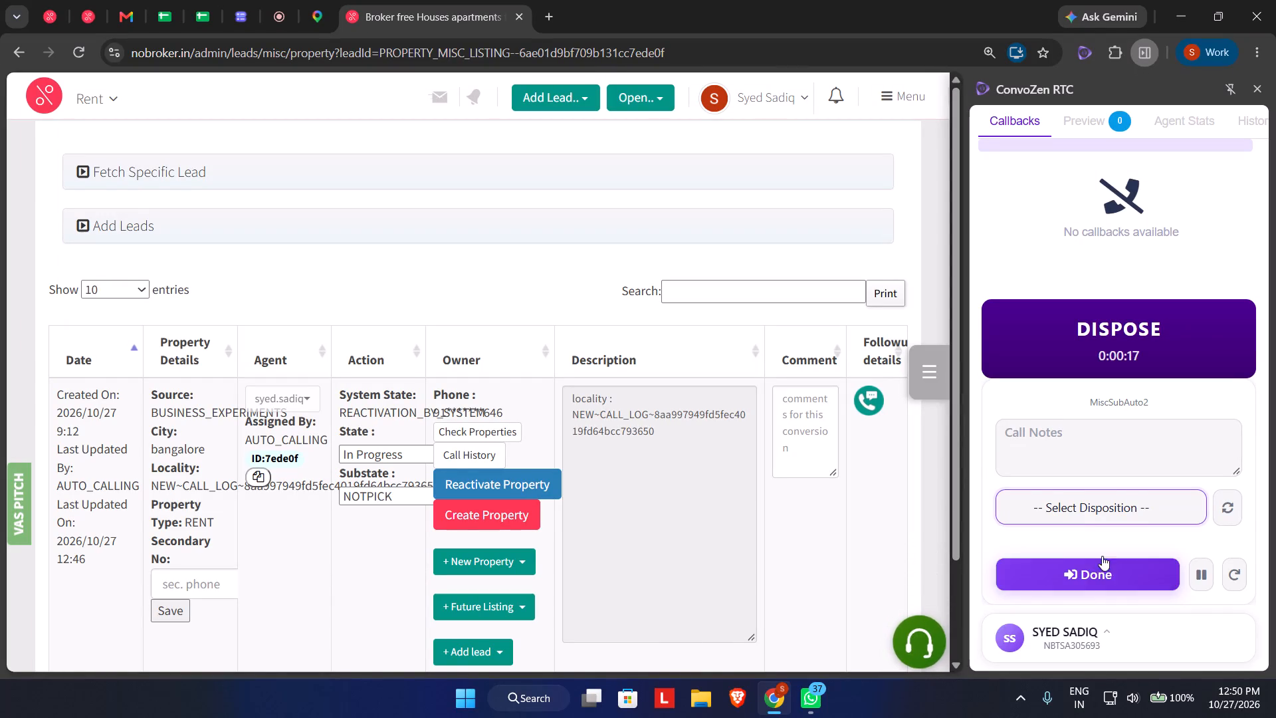
pyautogui.click(1113, 523)
pyautogui.click(1111, 601)
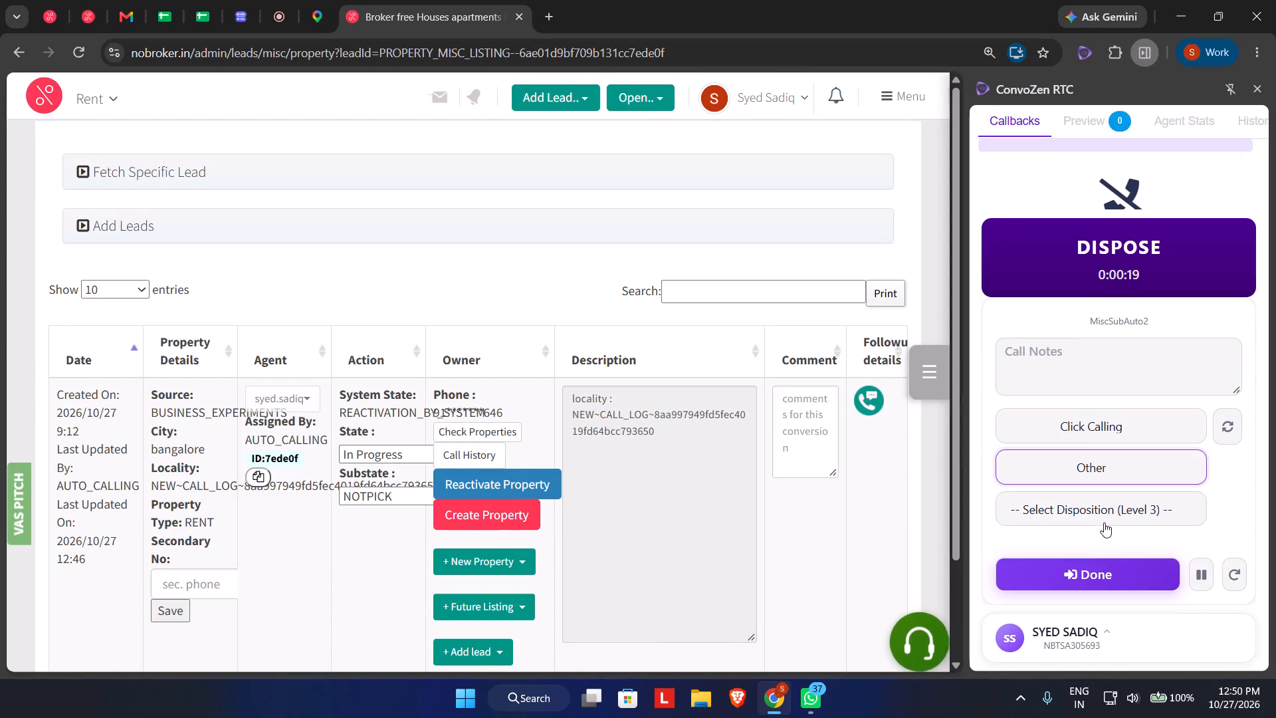
pyautogui.click(1104, 523)
pyautogui.click(1105, 554)
pyautogui.click(1107, 564)
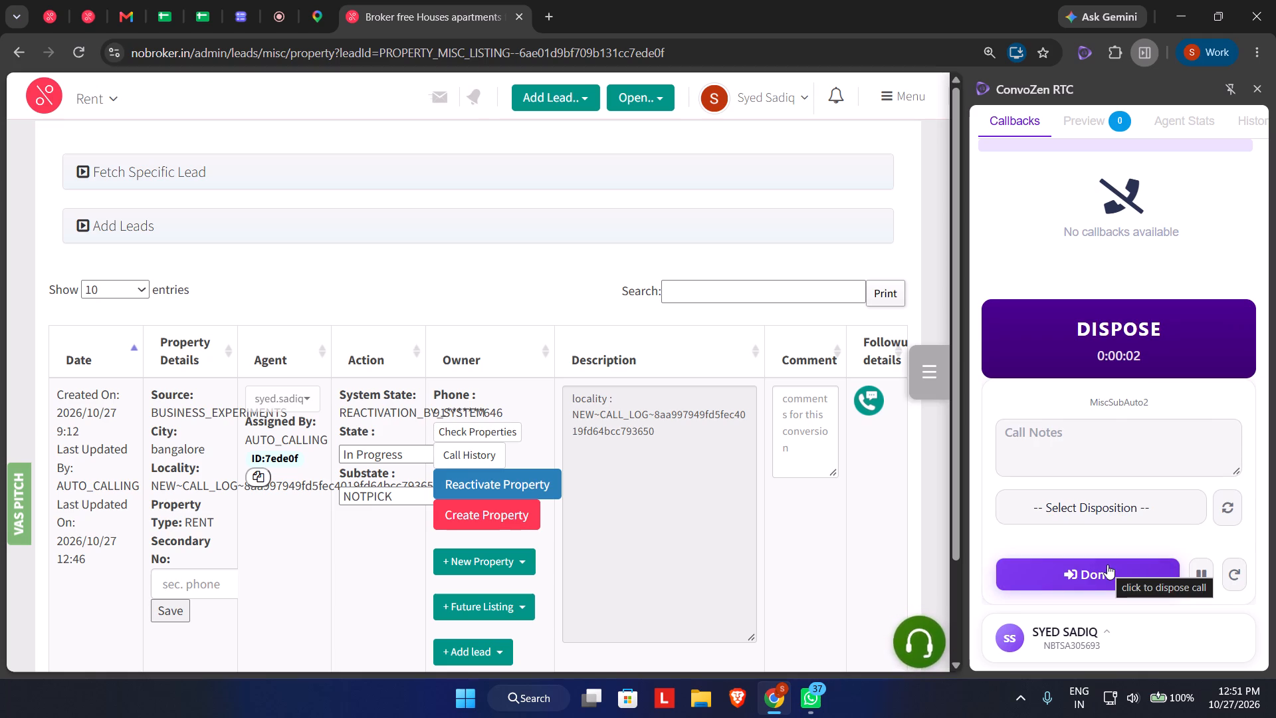
# Dispose of the following call as Click Calling, with Other at level 2 and Auto Dispose at level 3.
pyautogui.click(1079, 502)
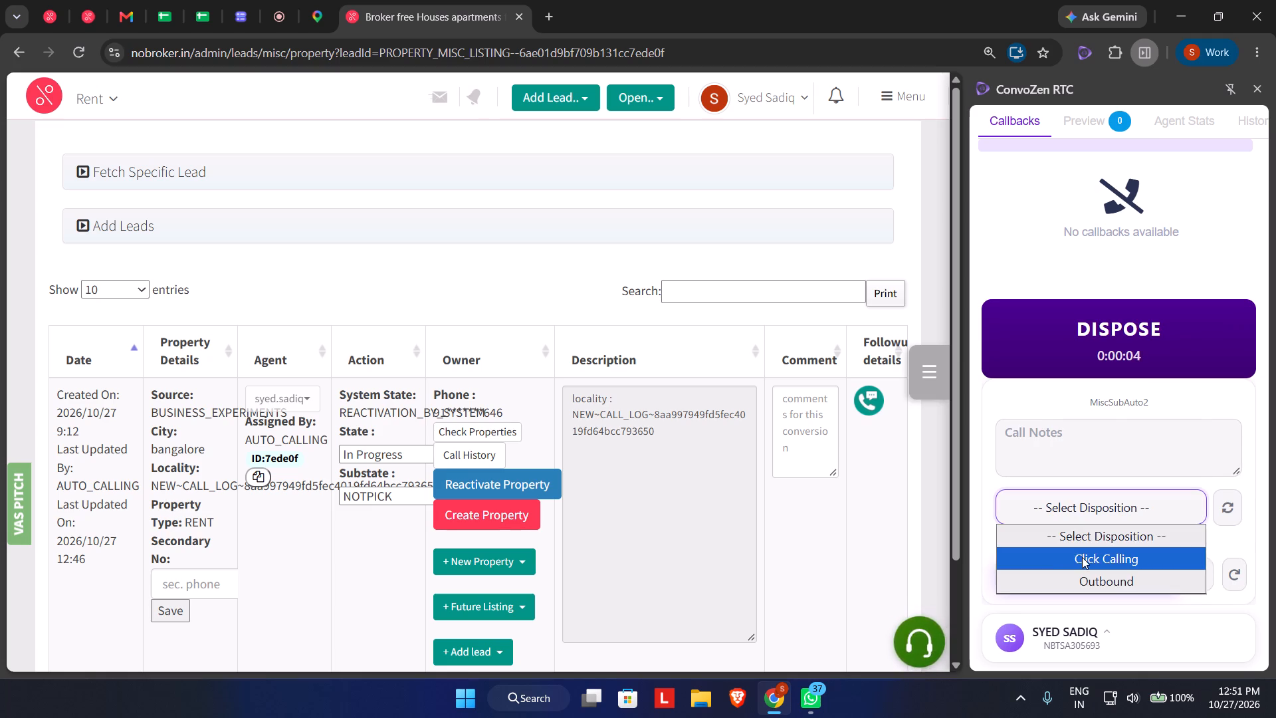
pyautogui.click(1083, 557)
pyautogui.click(1096, 519)
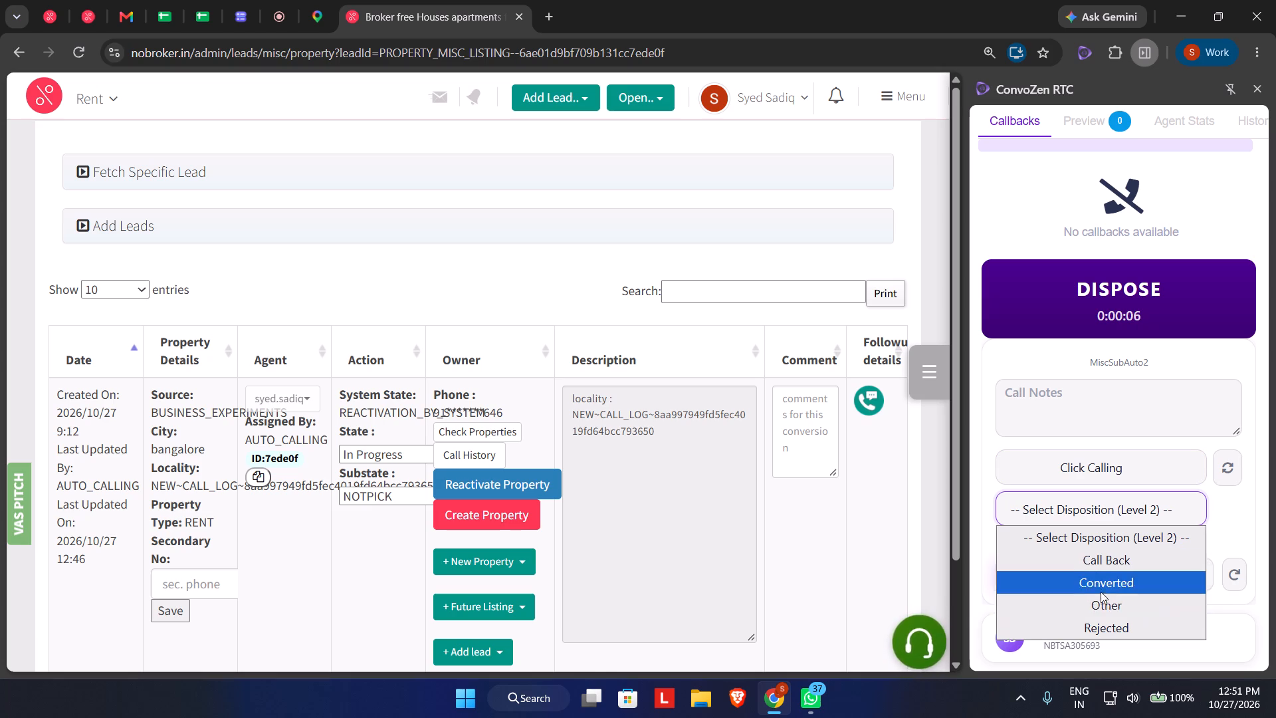
pyautogui.click(1102, 612)
pyautogui.click(1097, 508)
pyautogui.click(1085, 561)
pyautogui.click(1082, 582)
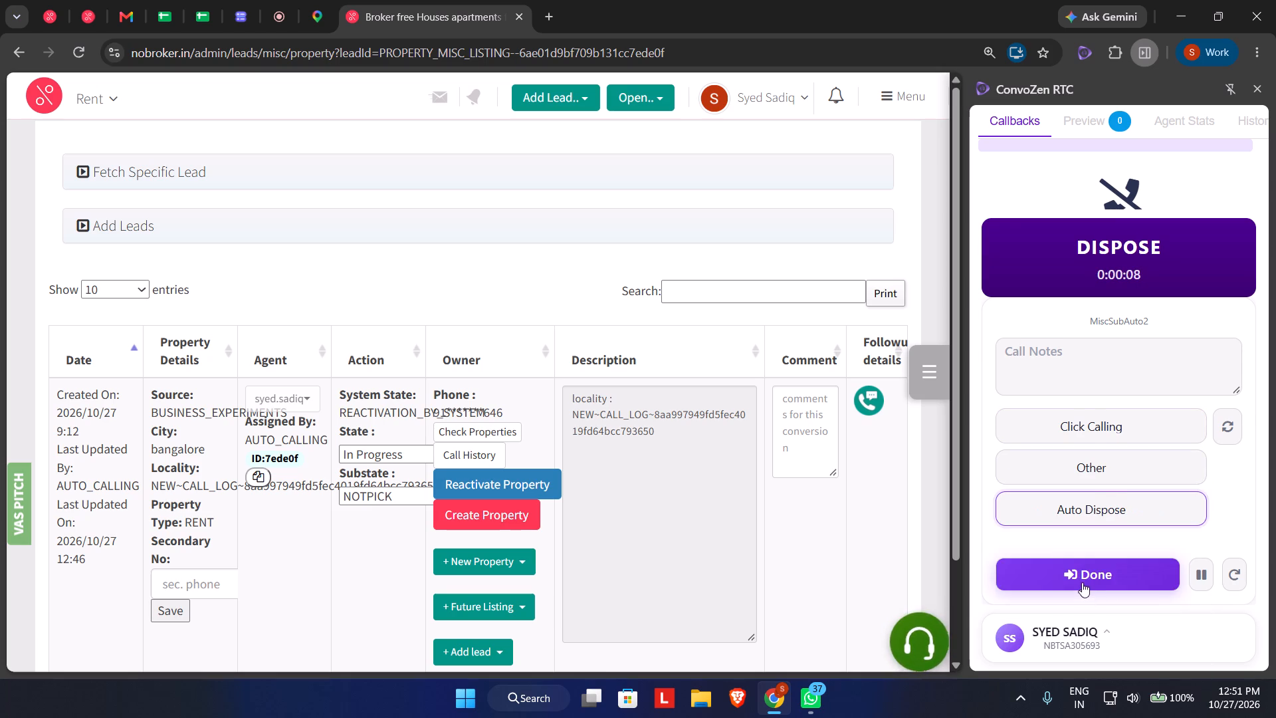
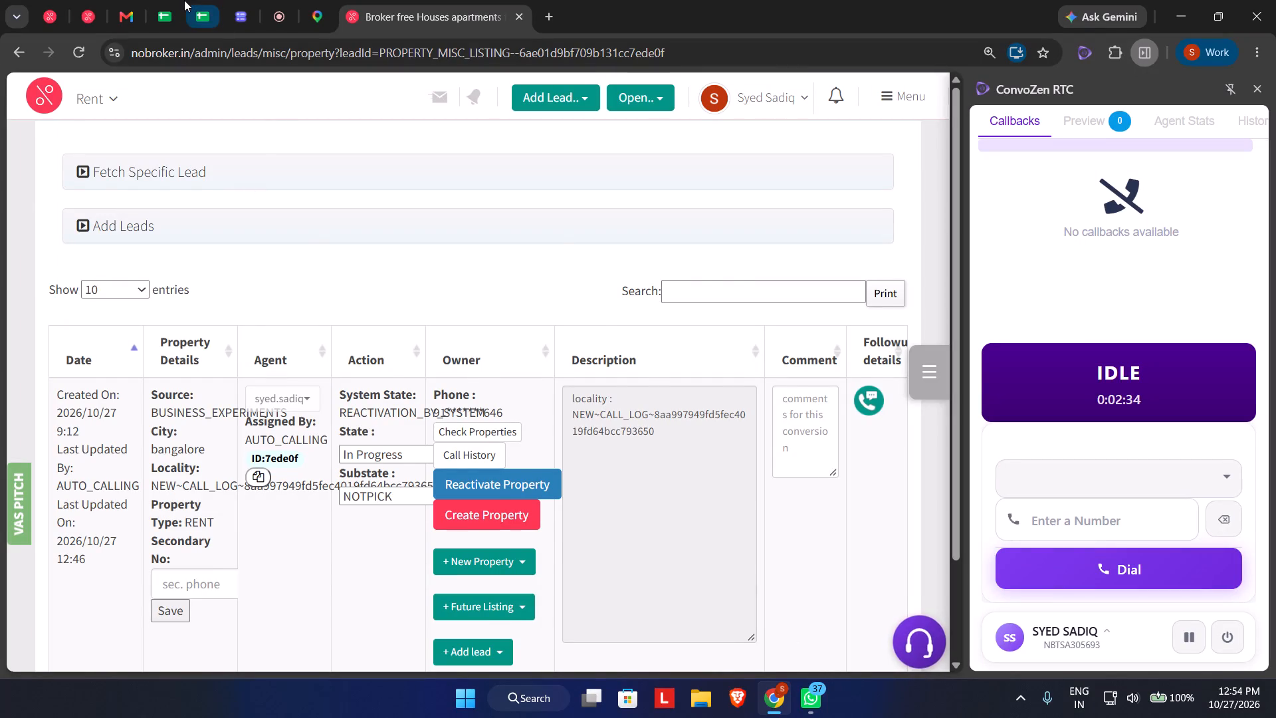
# Switch to the daily tracking spreadsheet to review the call count, new, reactivation and clone entries by date.
pyautogui.click(199, 10)
pyautogui.click(161, 0)
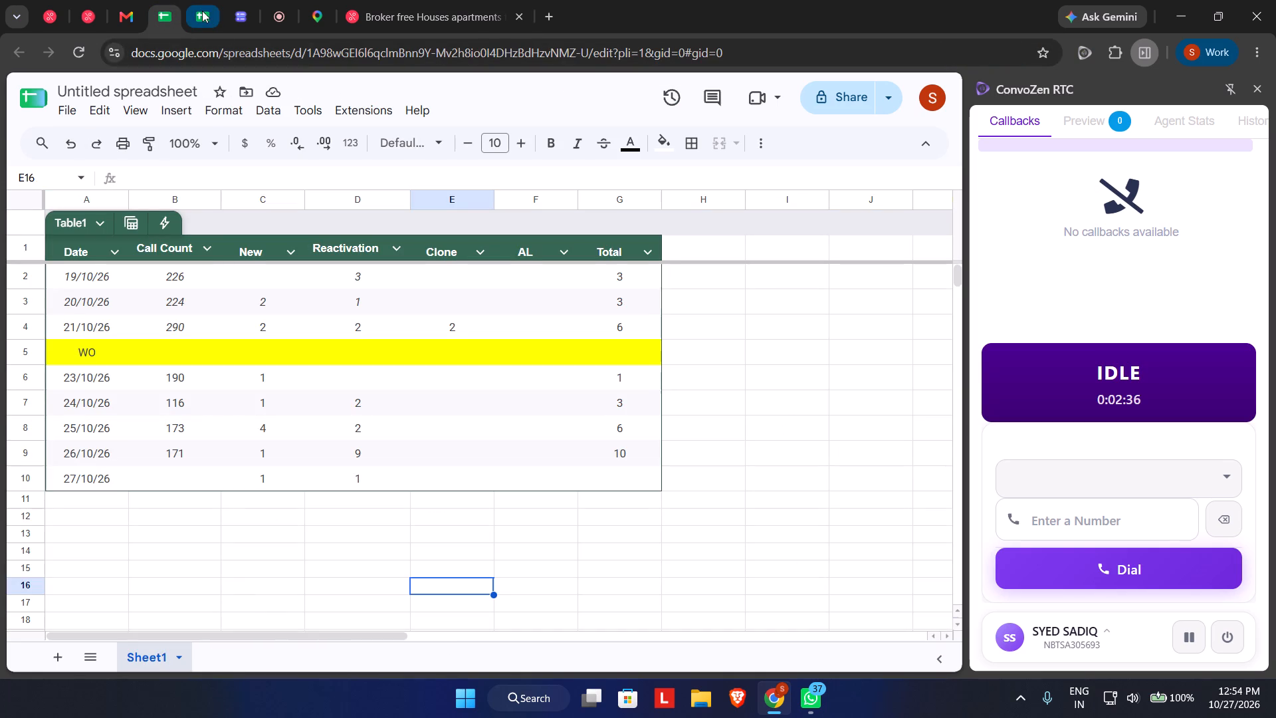
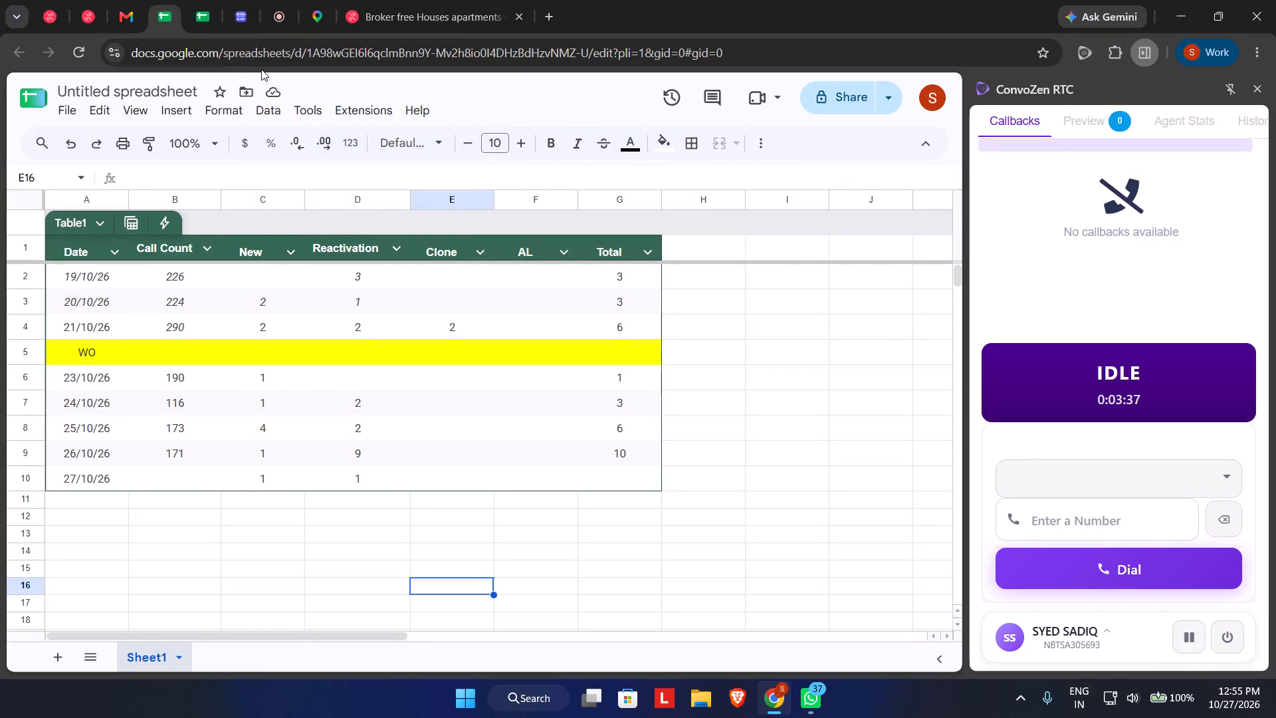
# Return to the property leads page, reload it, and set the current call's lead substate to NOTPICK2.
pyautogui.click(366, 0)
pyautogui.moveTo(83, 47); pyautogui.dragTo(82, 53)
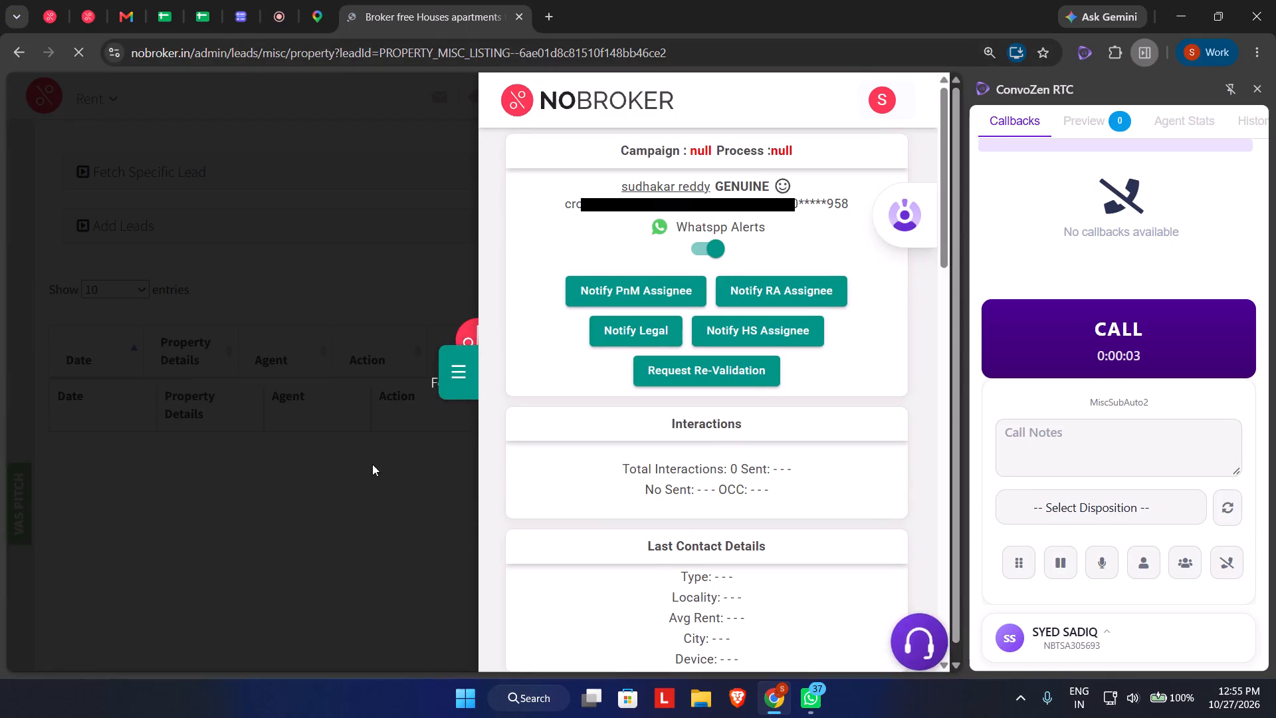
pyautogui.click(379, 519)
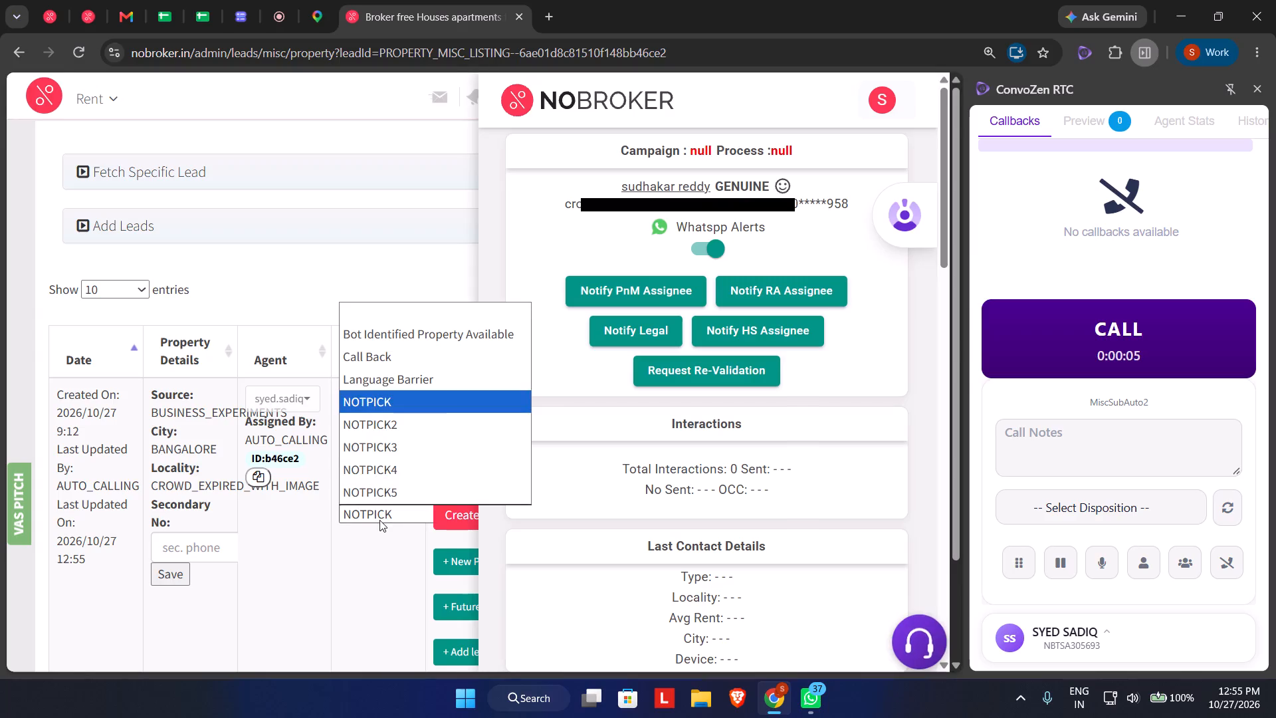
pyautogui.click(391, 424)
# Set the call's disposition to Outbound, Not Picked, Voice Mail and end the call.
pyautogui.doubleClick(1069, 517)
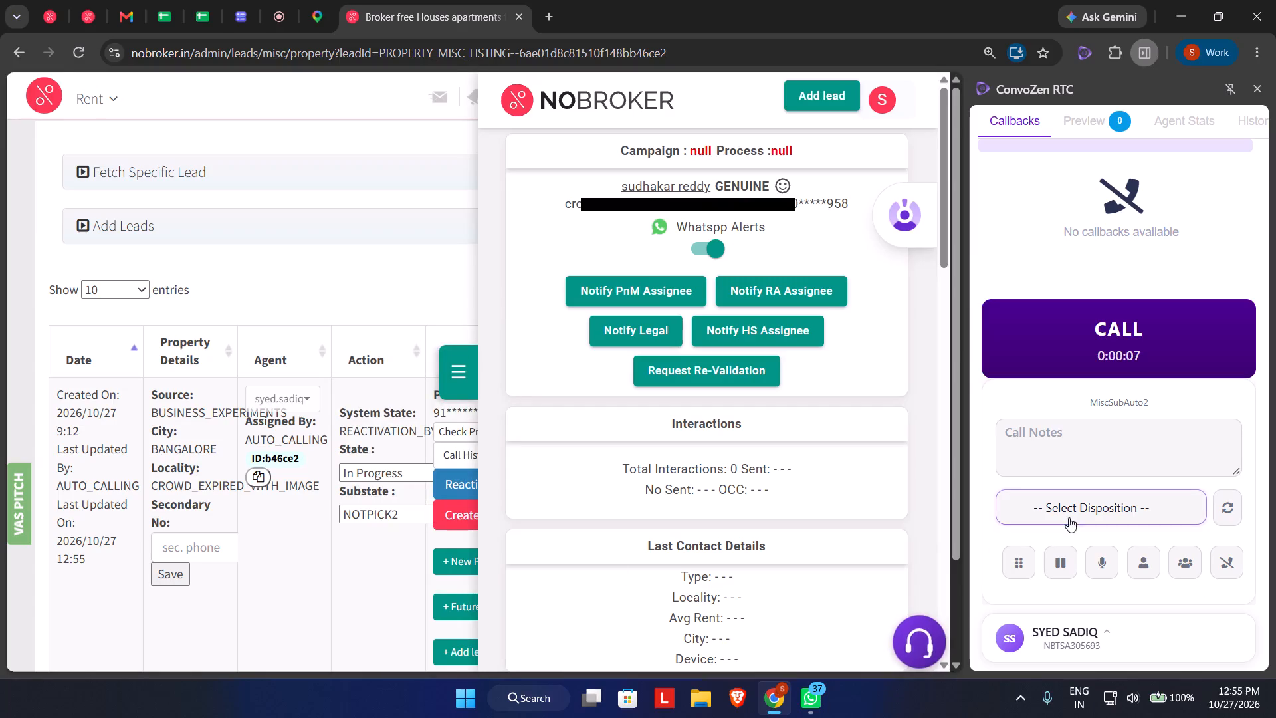
pyautogui.click(1065, 499)
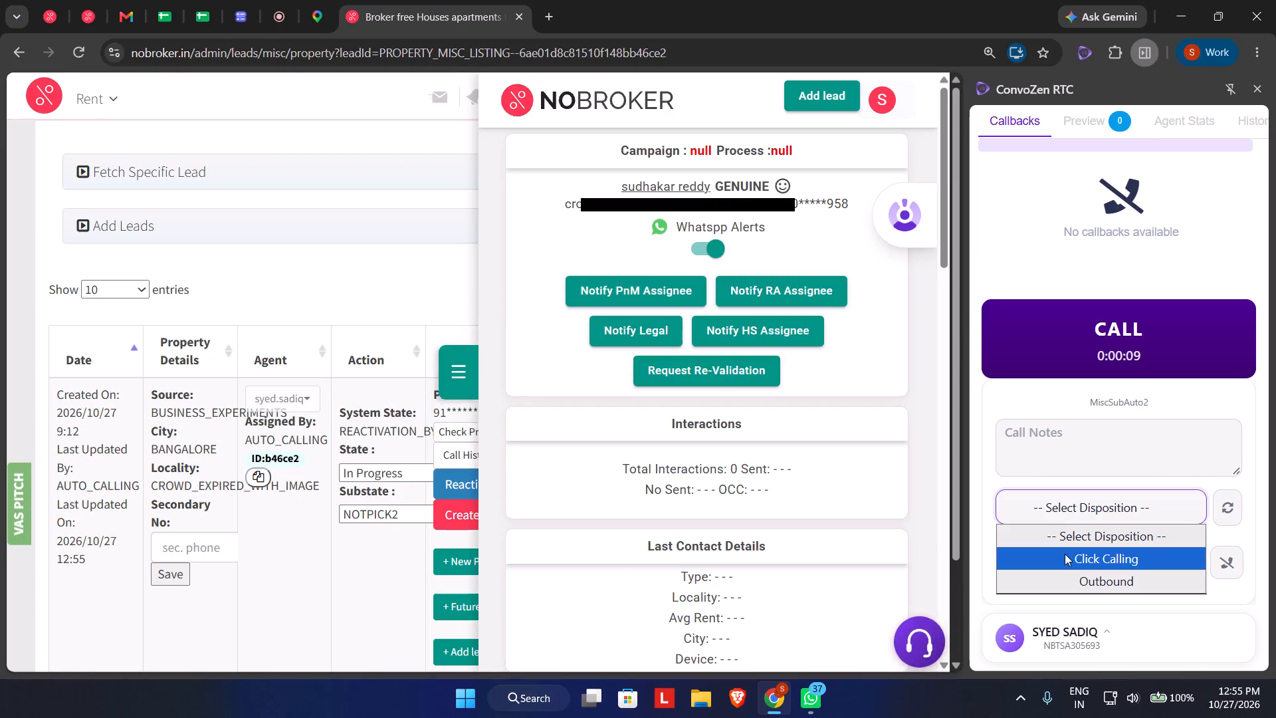
pyautogui.click(1052, 577)
pyautogui.click(1075, 513)
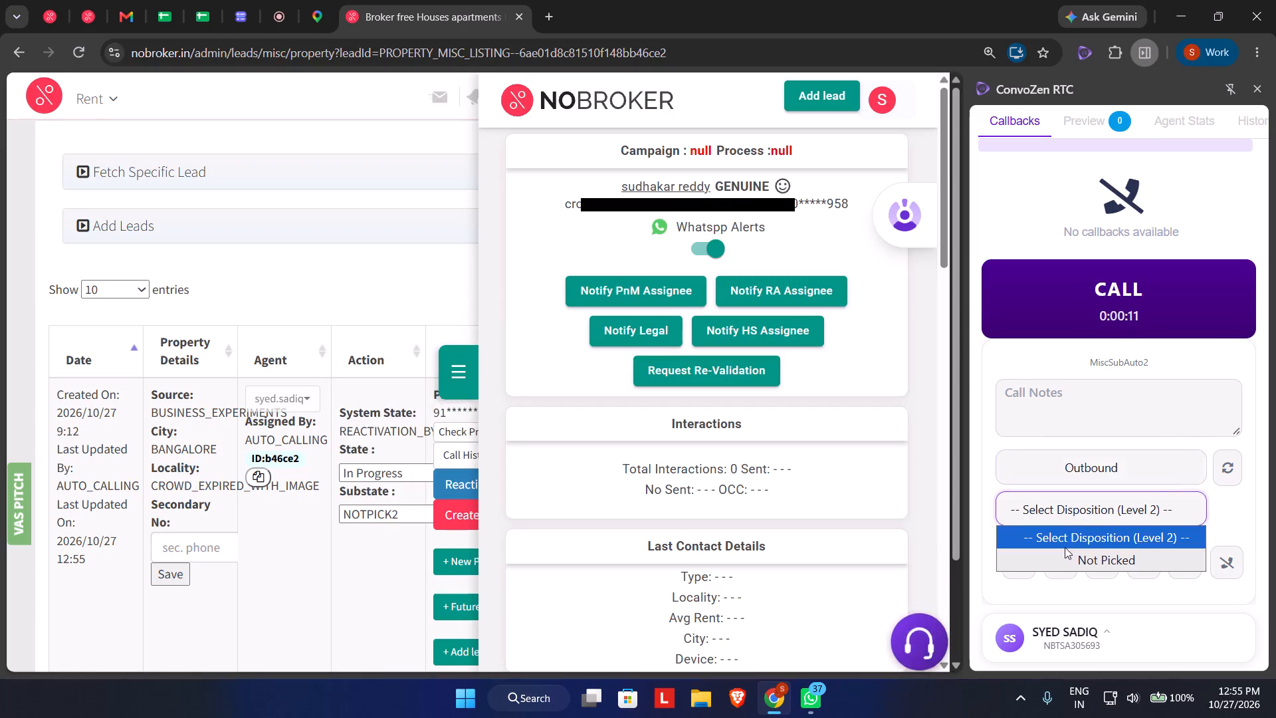
pyautogui.click(1055, 559)
pyautogui.click(1059, 516)
pyautogui.click(1049, 624)
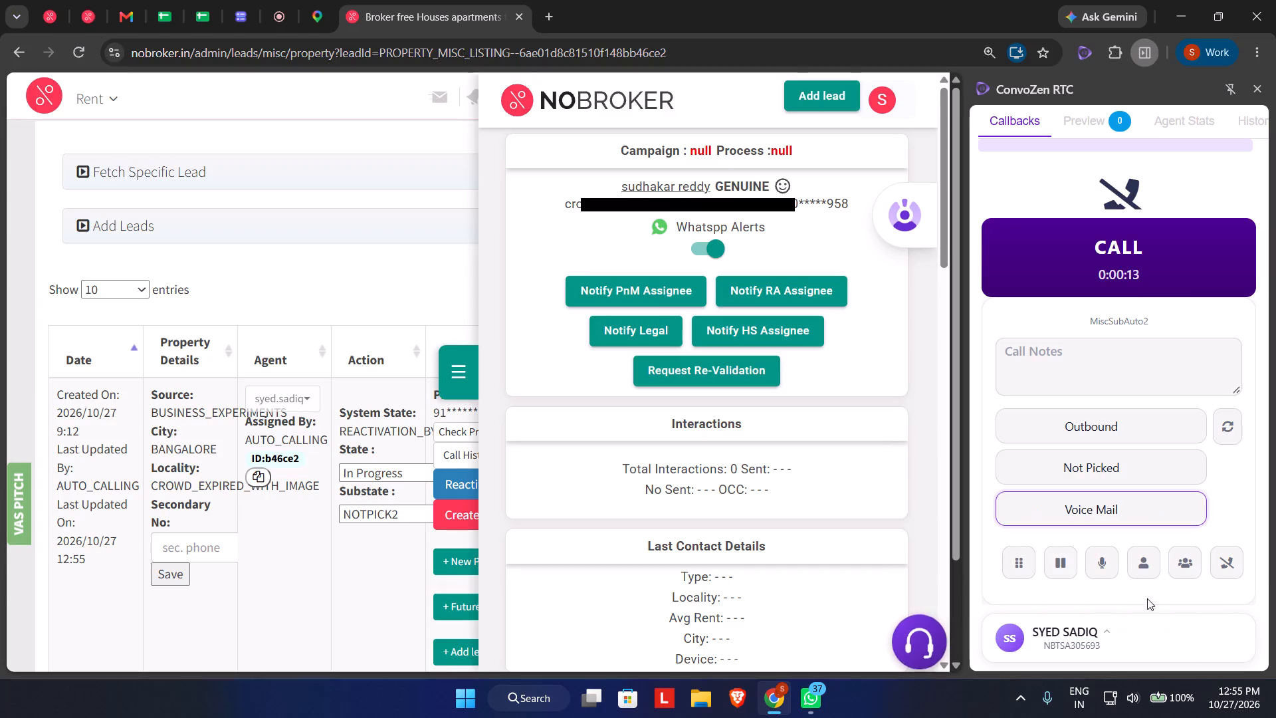
pyautogui.doubleClick(1222, 571)
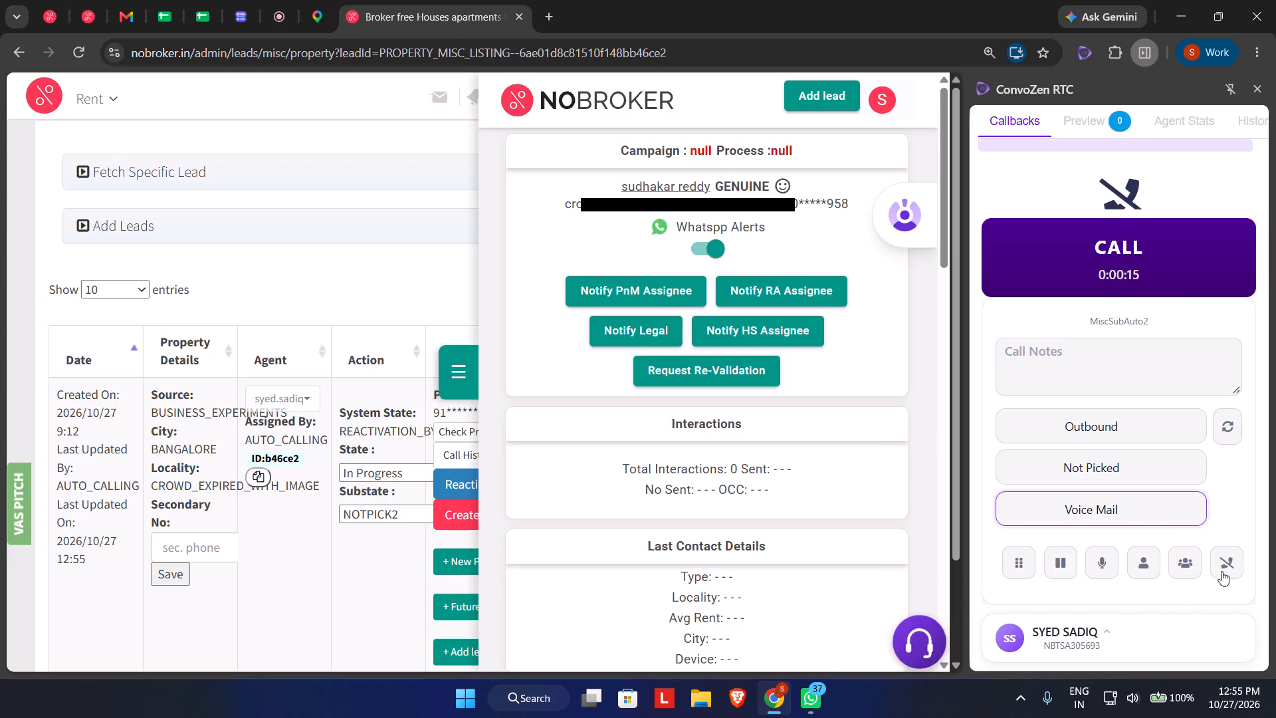
# Hang up the connecting call and dispose of it as Click Calling, Other, with a third-level disposition.
pyautogui.click(1116, 568)
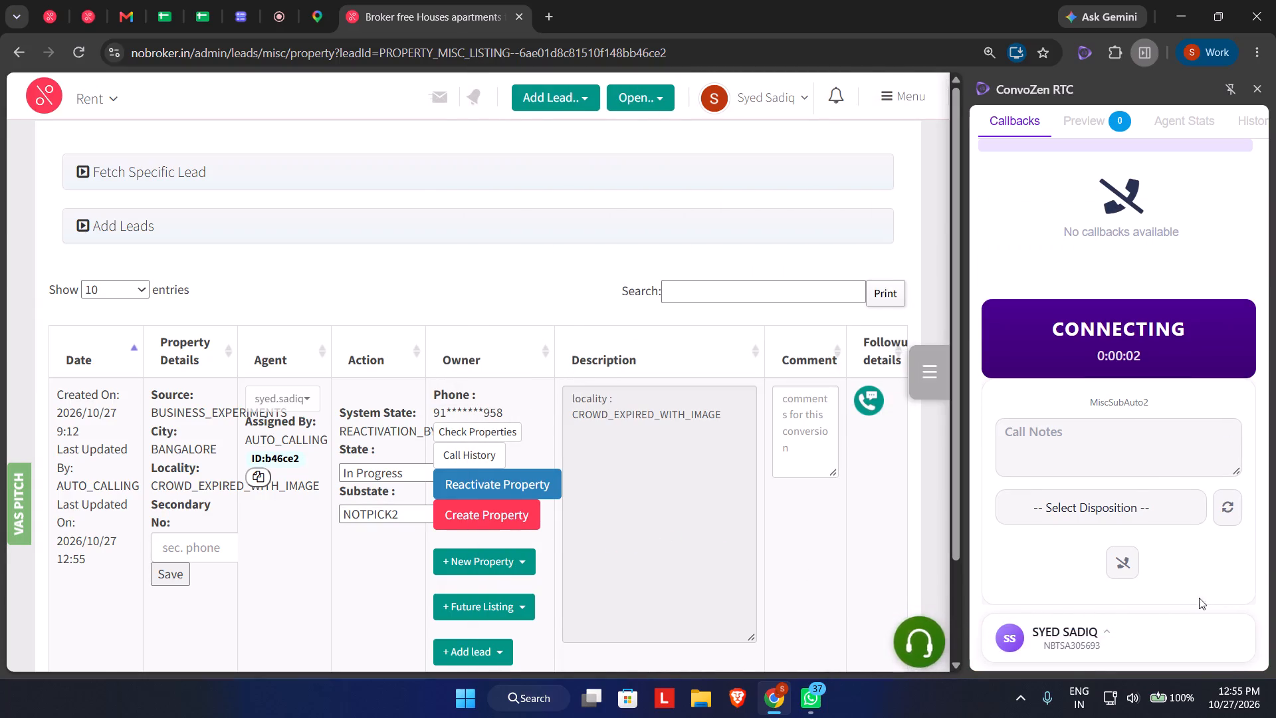
pyautogui.click(1223, 513)
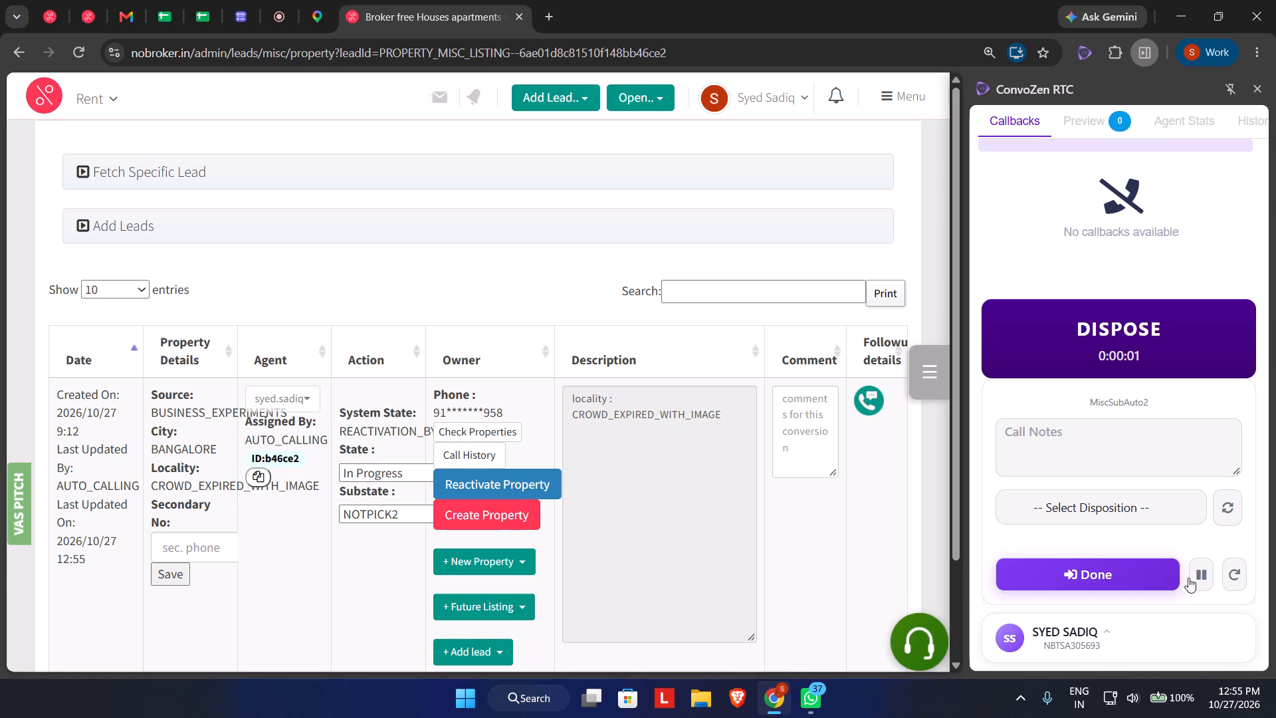
pyautogui.click(1085, 509)
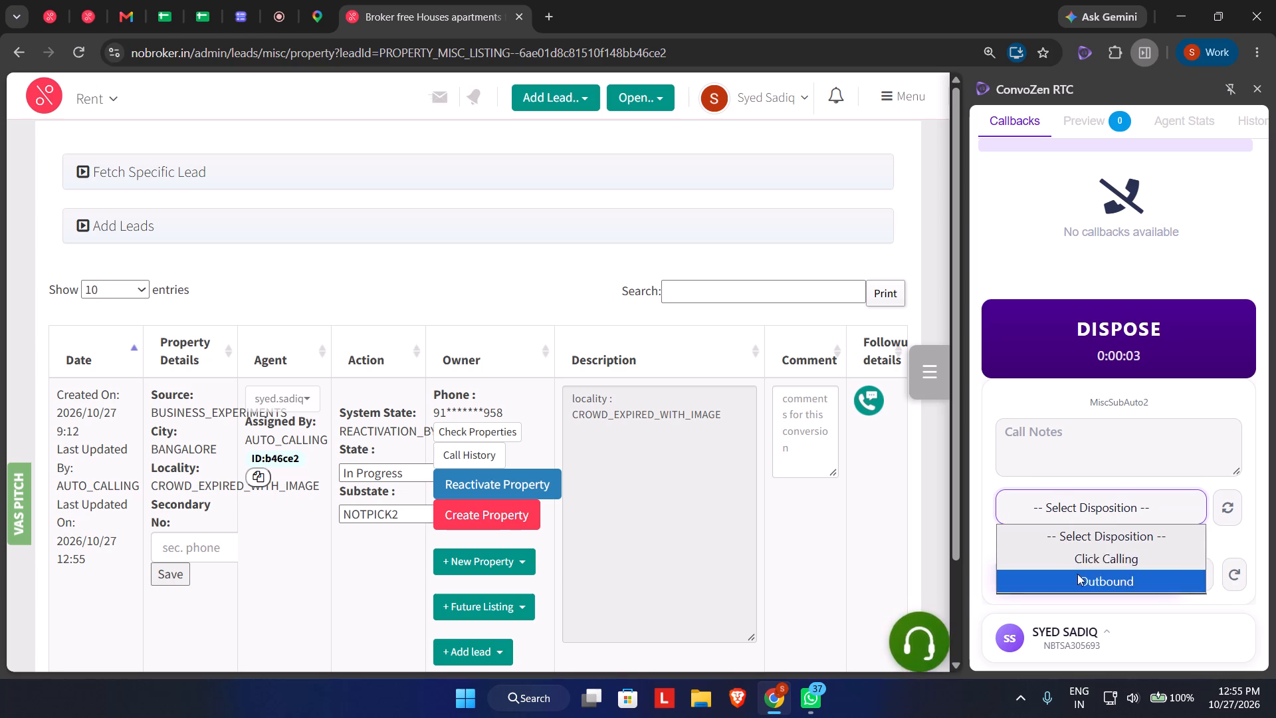
pyautogui.click(1076, 552)
pyautogui.click(1074, 521)
pyautogui.click(1081, 597)
pyautogui.click(1081, 531)
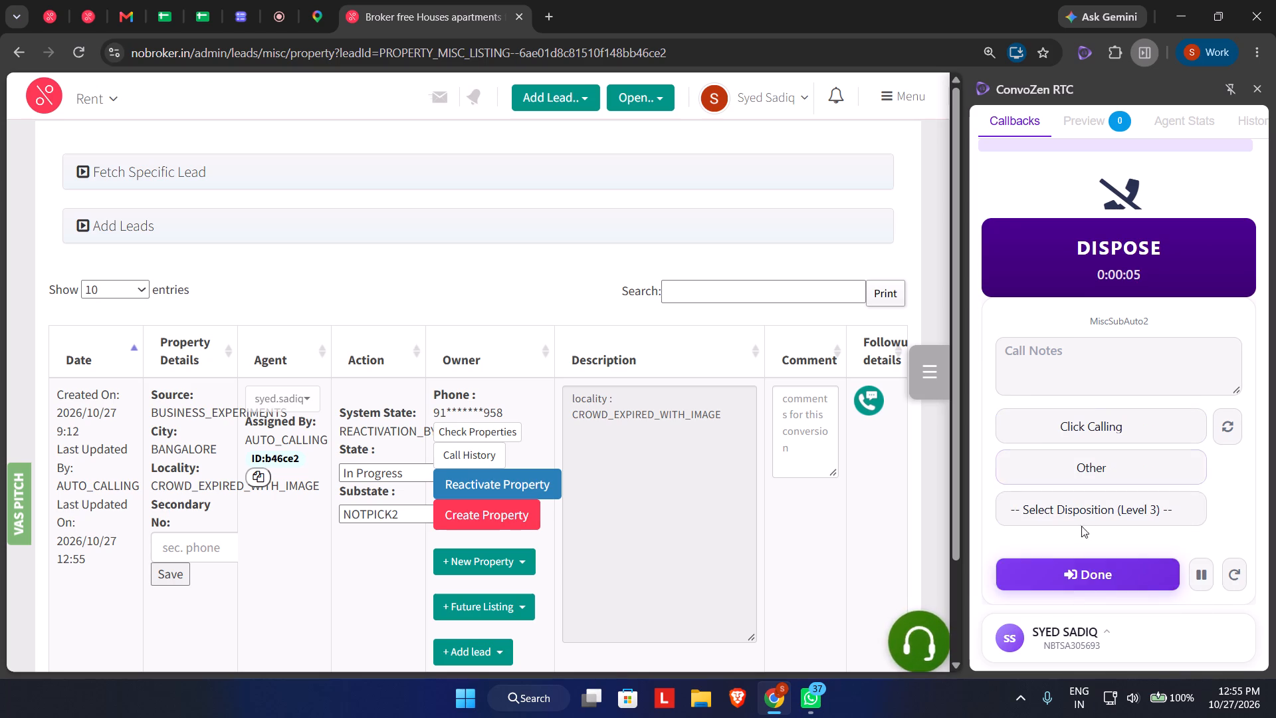
pyautogui.click(1081, 515)
pyautogui.click(1078, 548)
pyautogui.click(1081, 573)
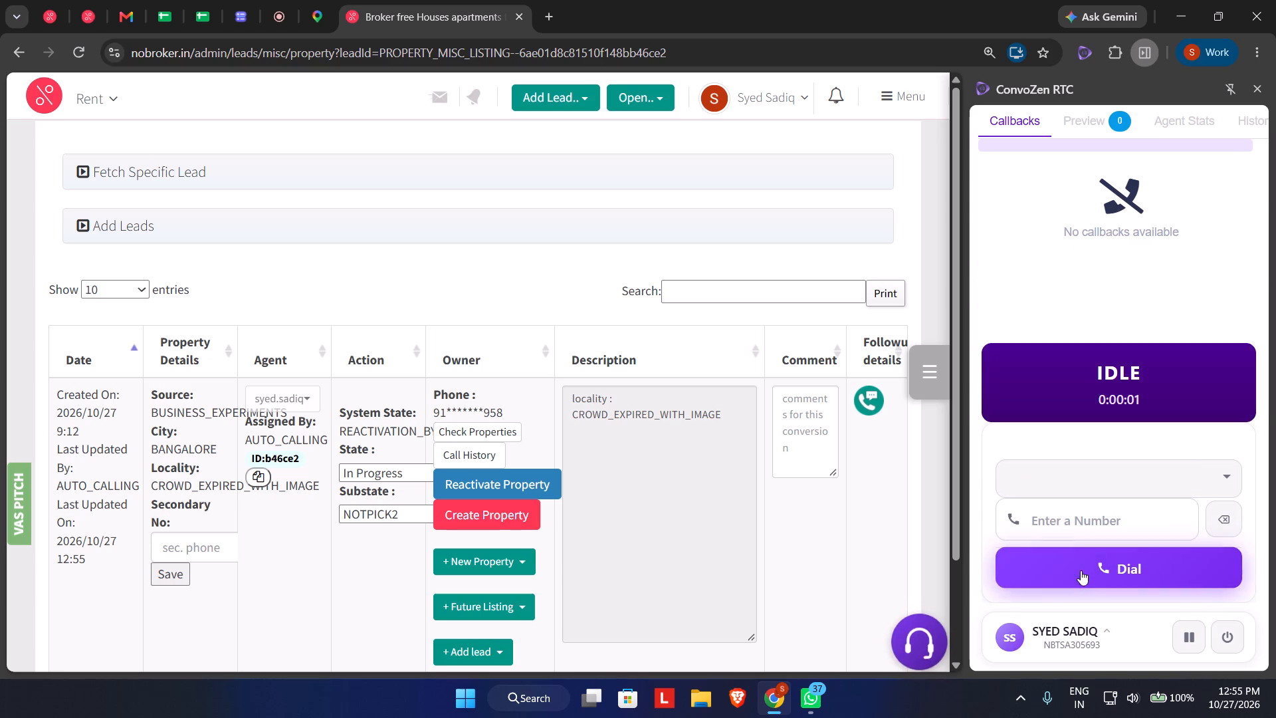
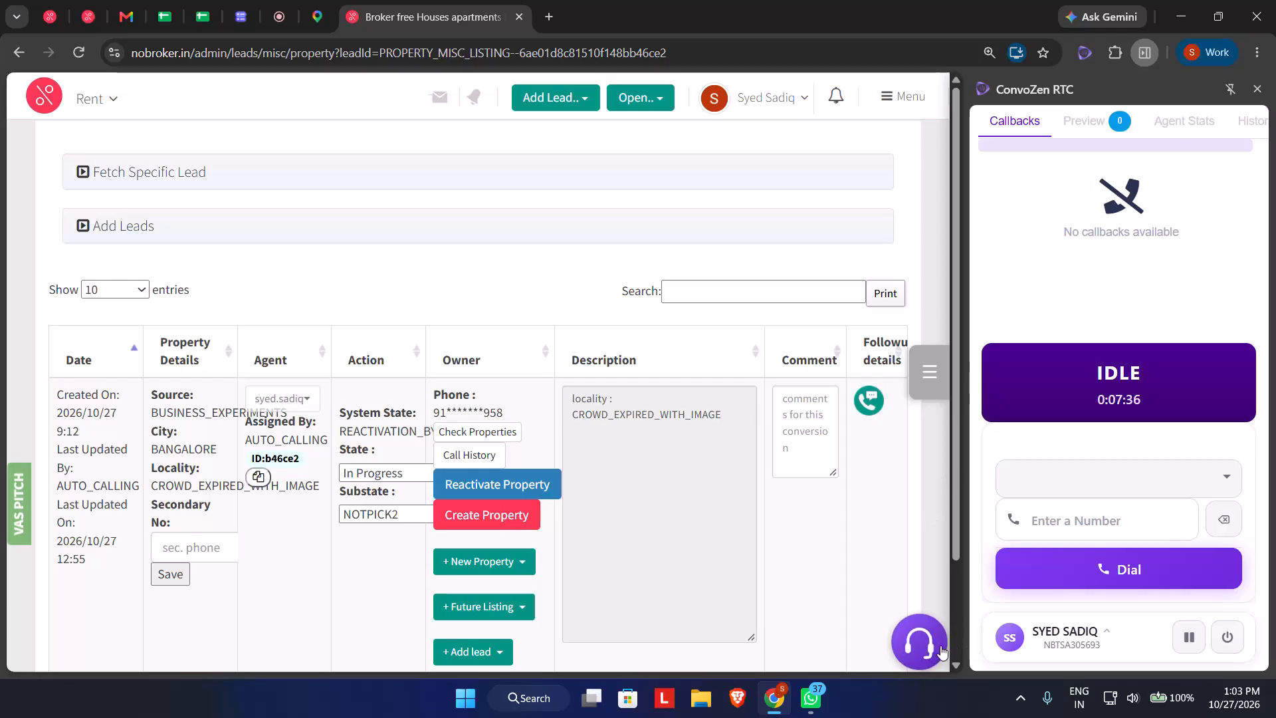
# Close the ConvoZen dialer, reload the property lead page, and reopen the dialer beside it.
pyautogui.doubleClick(946, 647)
pyautogui.click(920, 640)
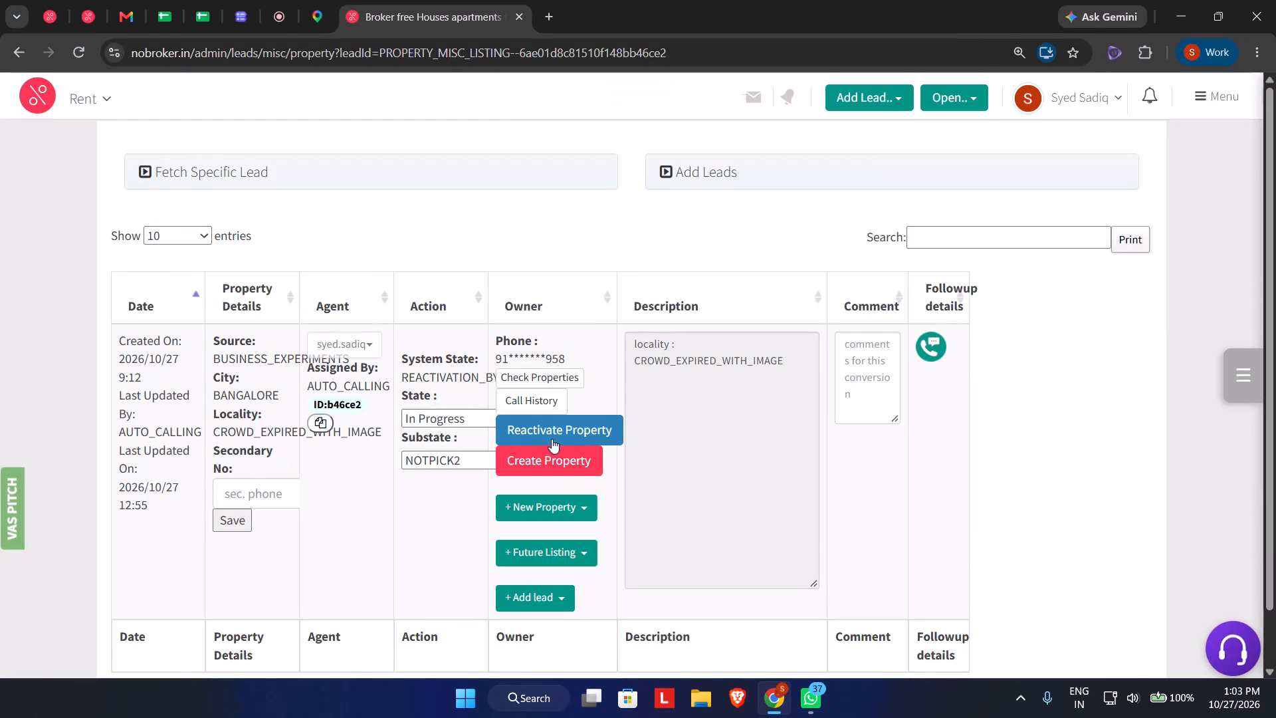
pyautogui.click(78, 54)
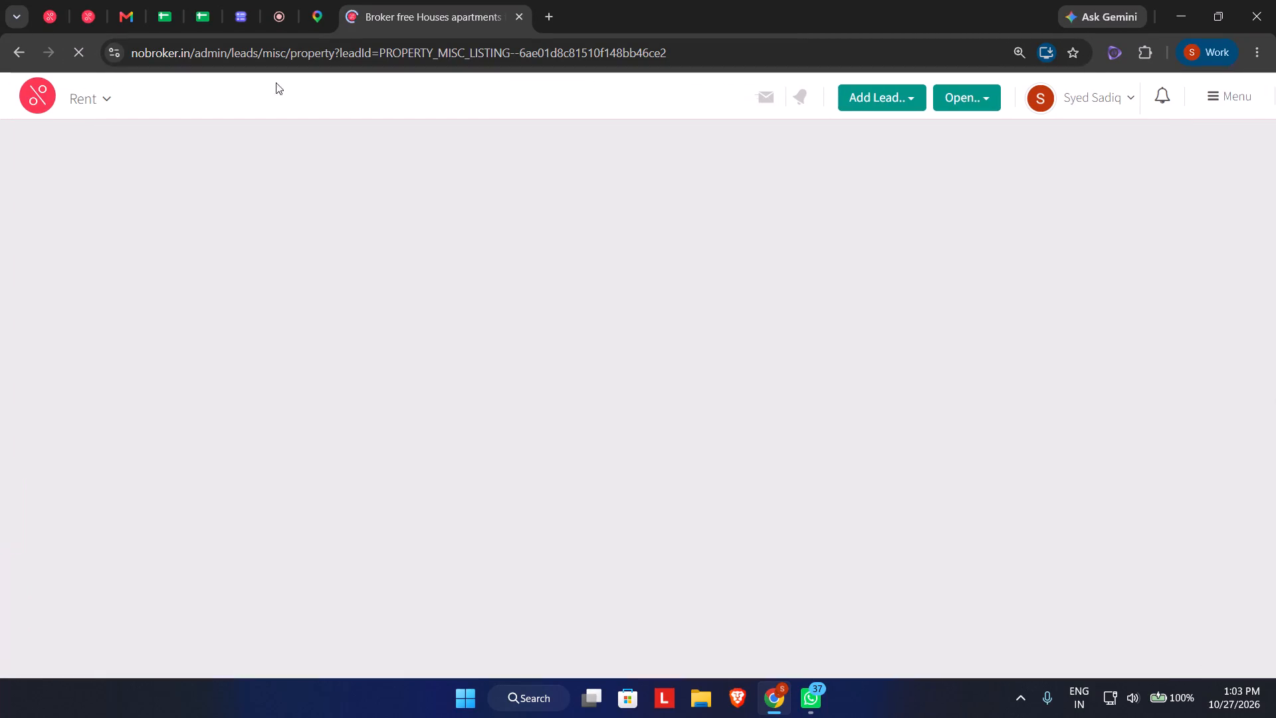
pyautogui.click(1255, 658)
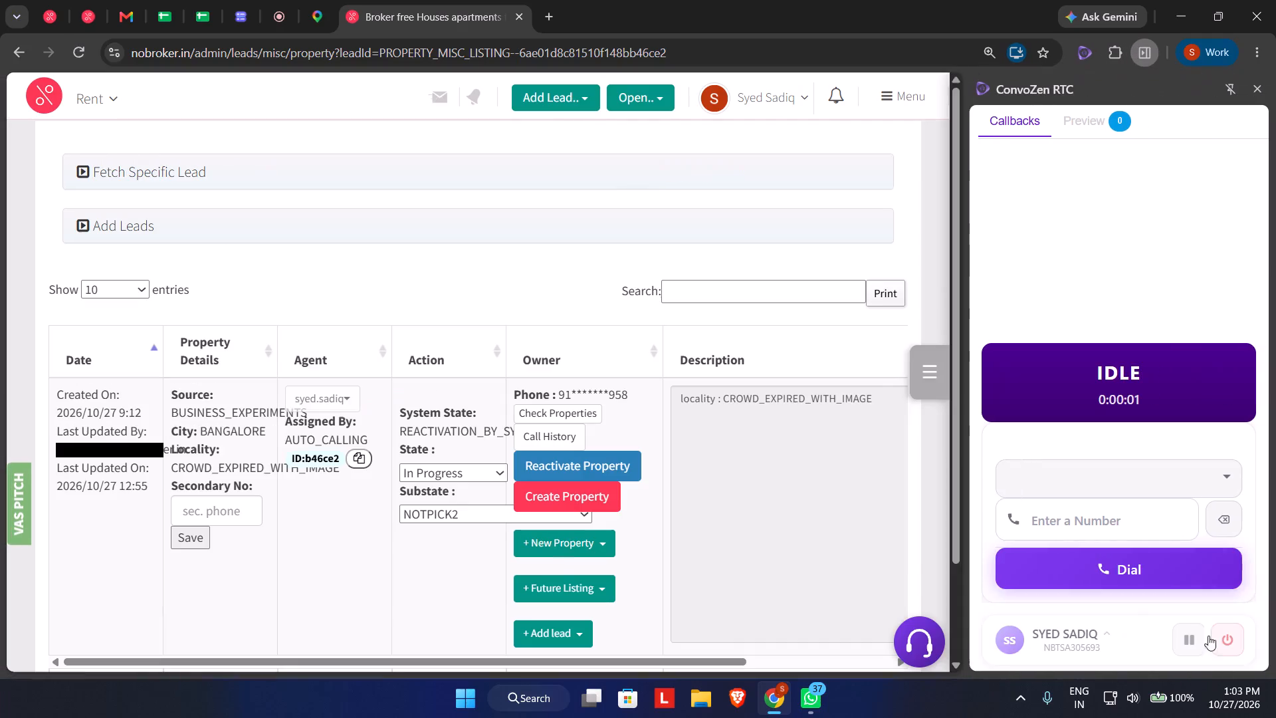
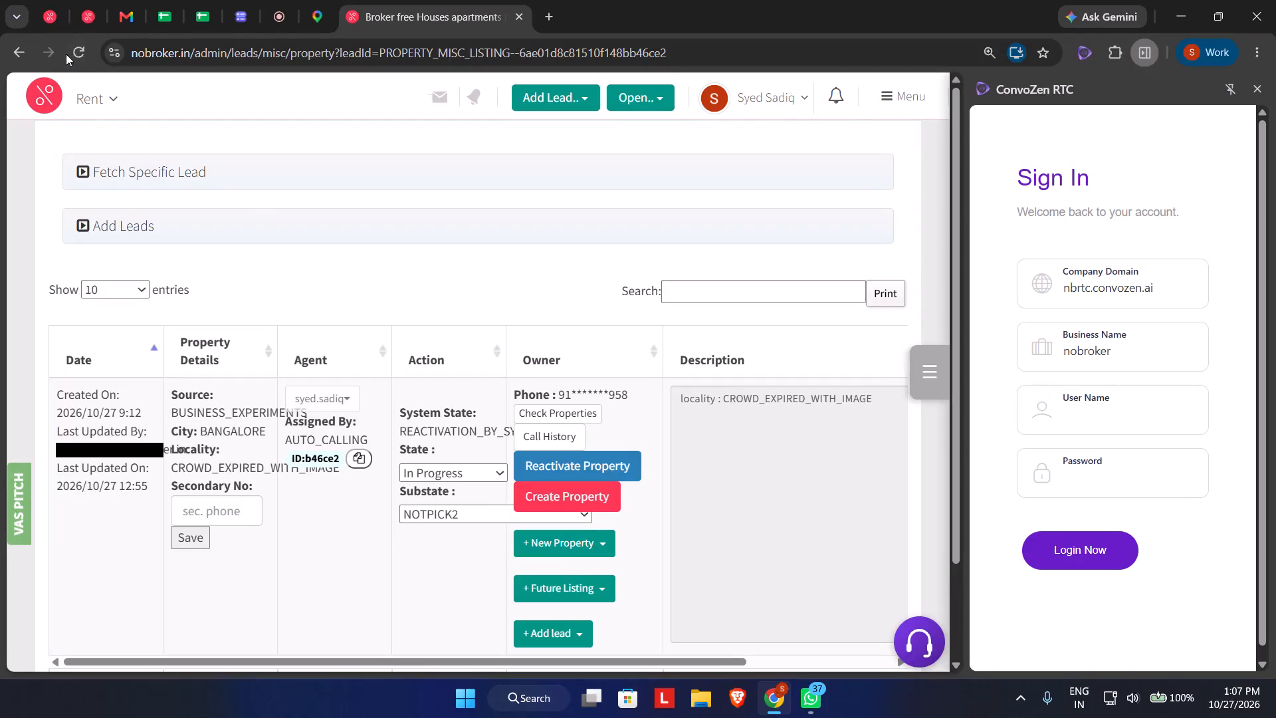
# Reload the property lead page and get the ConvoZen dialer back into its signed-in session.
pyautogui.click(72, 58)
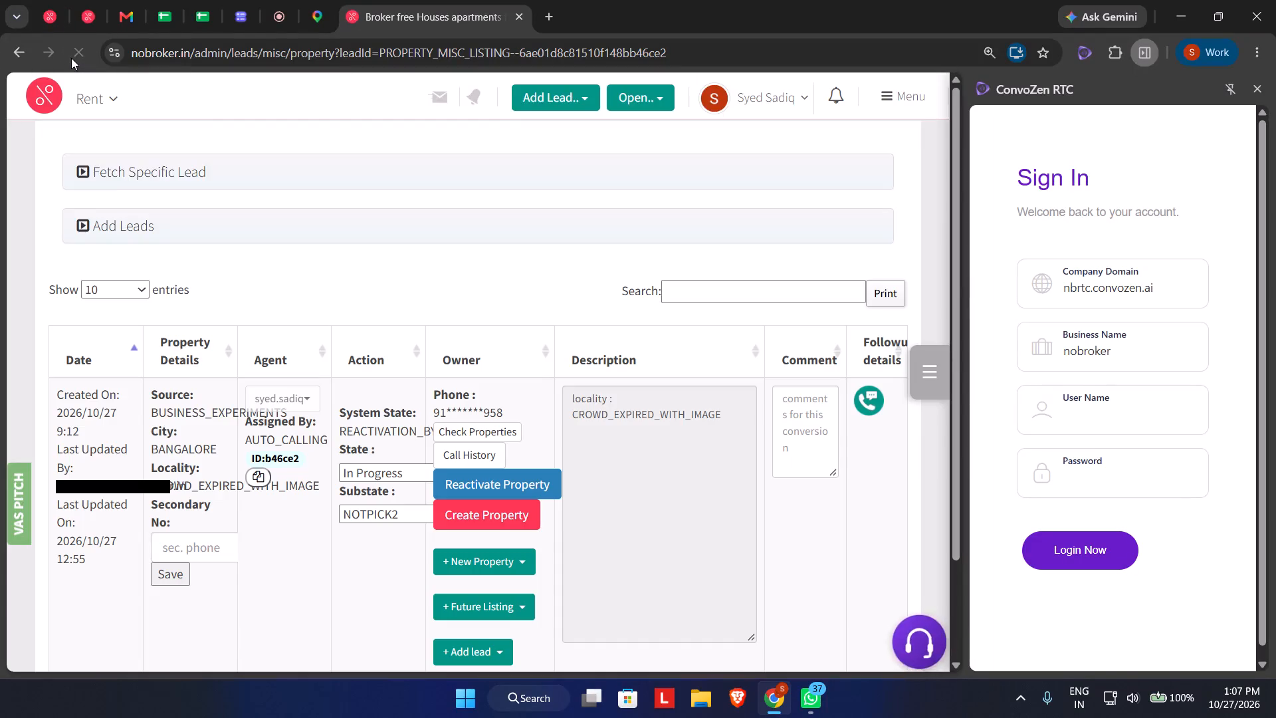
pyautogui.click(1039, 380)
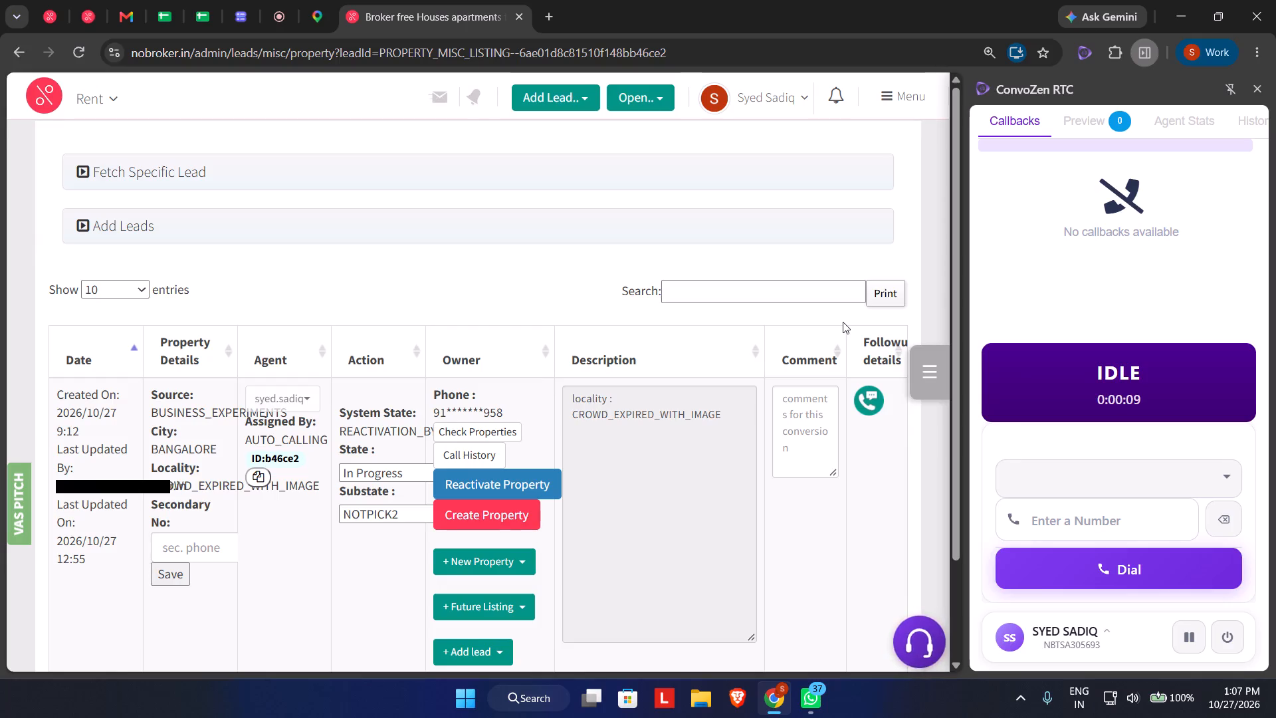
# Examine the dialer's agent stats, including talktime, login hours and the state summary of call, dispose, pause and idle times.
pyautogui.click(1187, 119)
pyautogui.scroll(-1, 1118, 246)
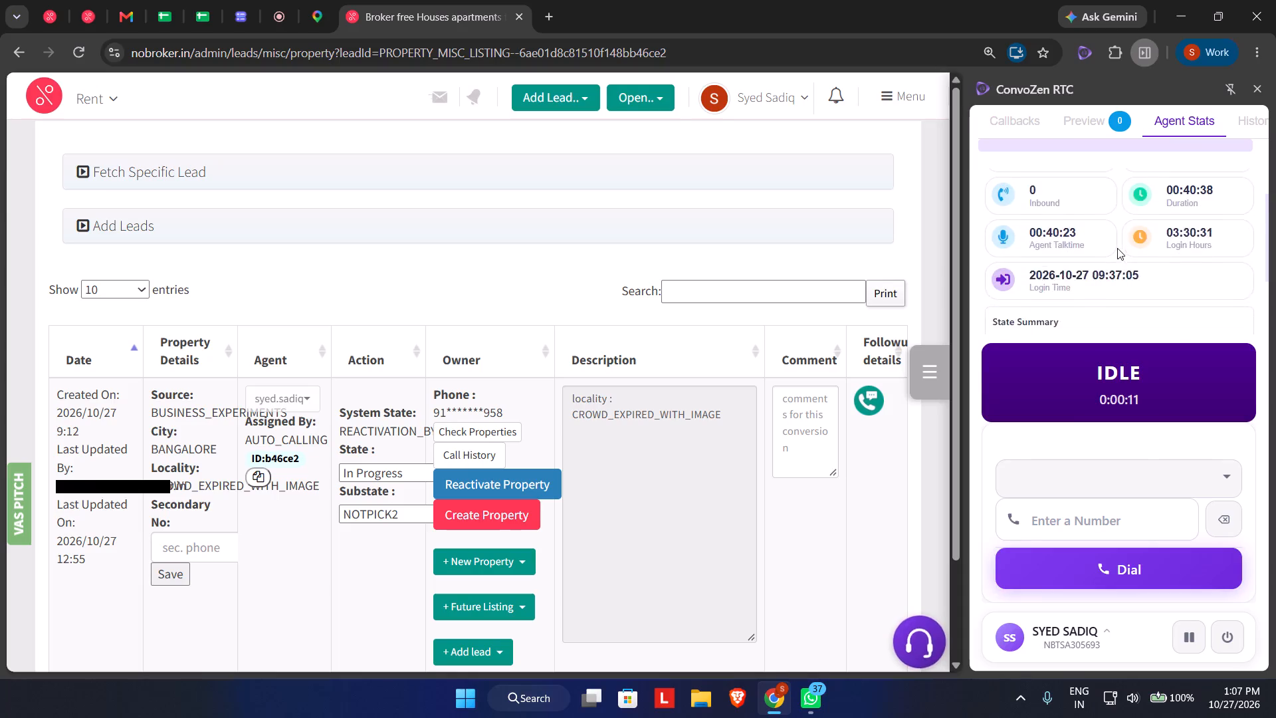
pyautogui.scroll(-2, 1115, 249)
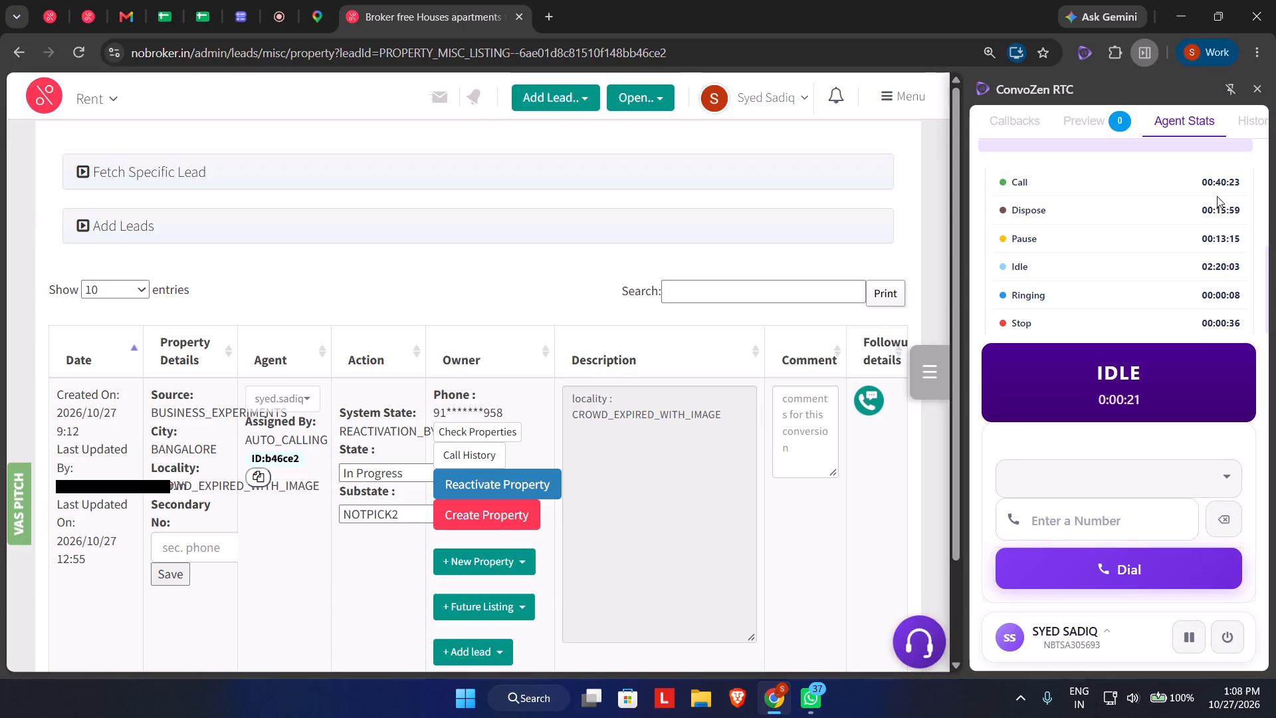
pyautogui.scroll(3, 1217, 196)
pyautogui.scroll(-2, 1218, 298)
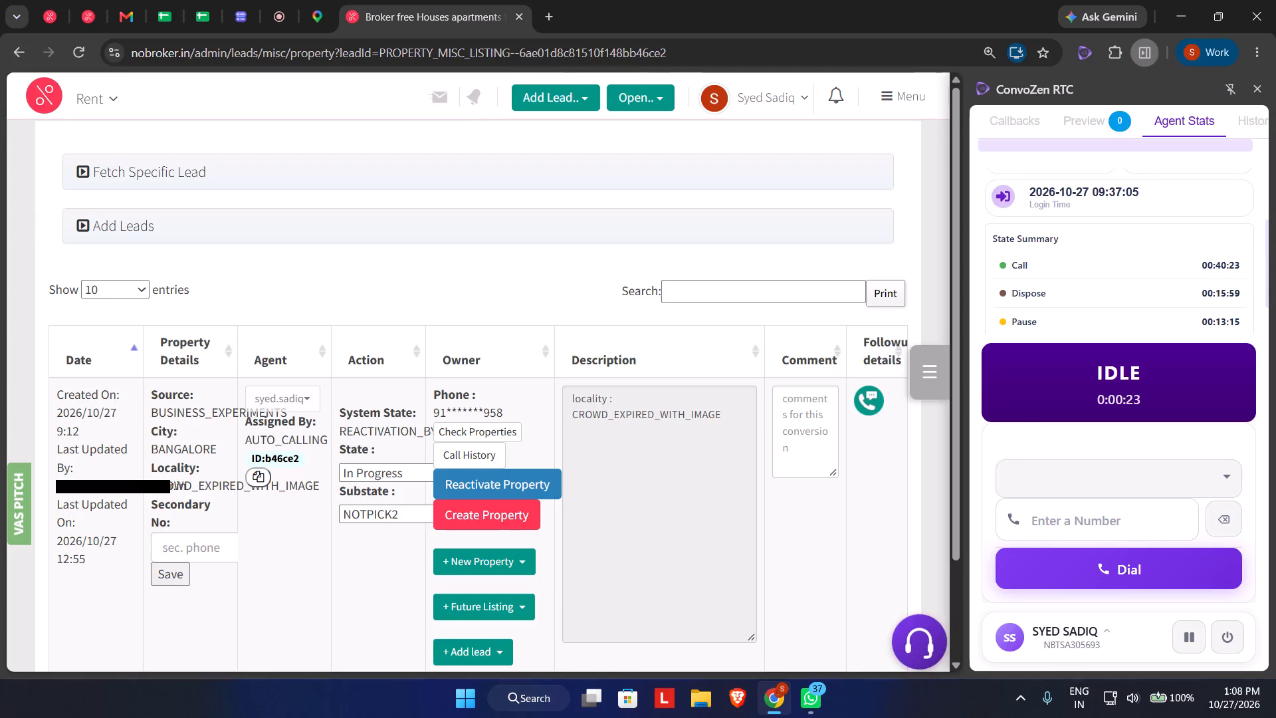
pyautogui.scroll(-1, 1239, 324)
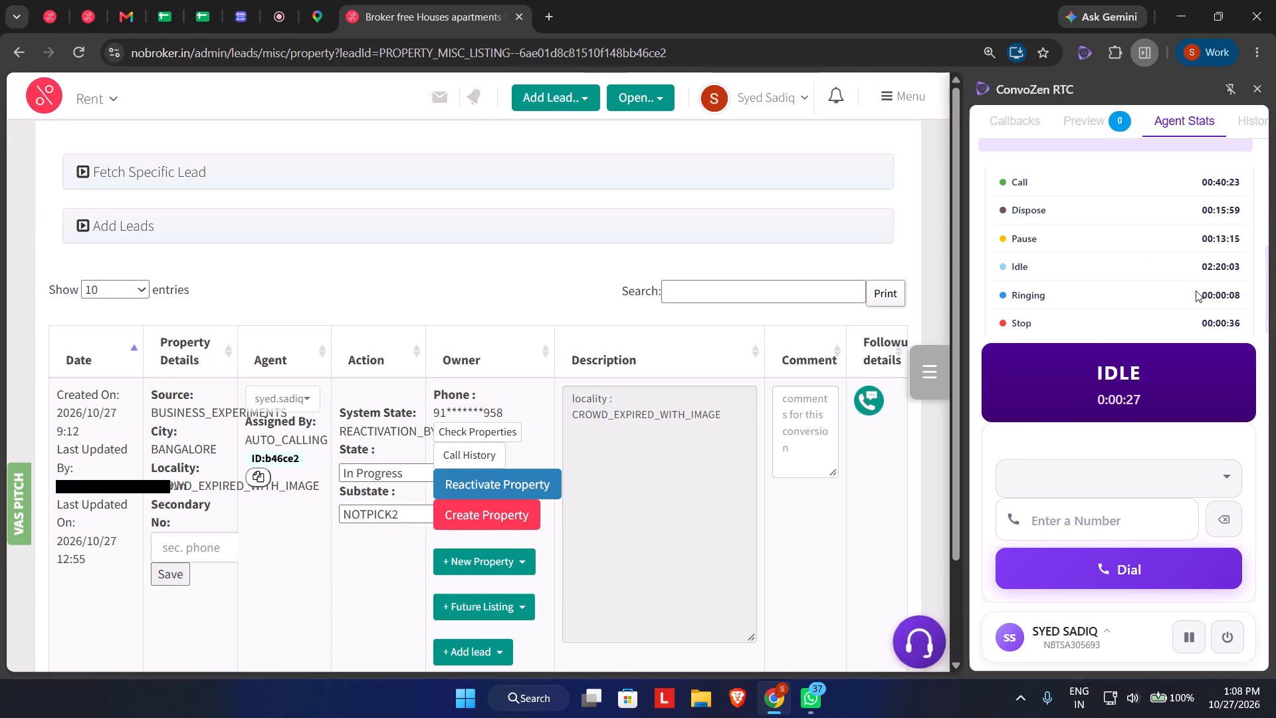
pyautogui.scroll(2, 1196, 292)
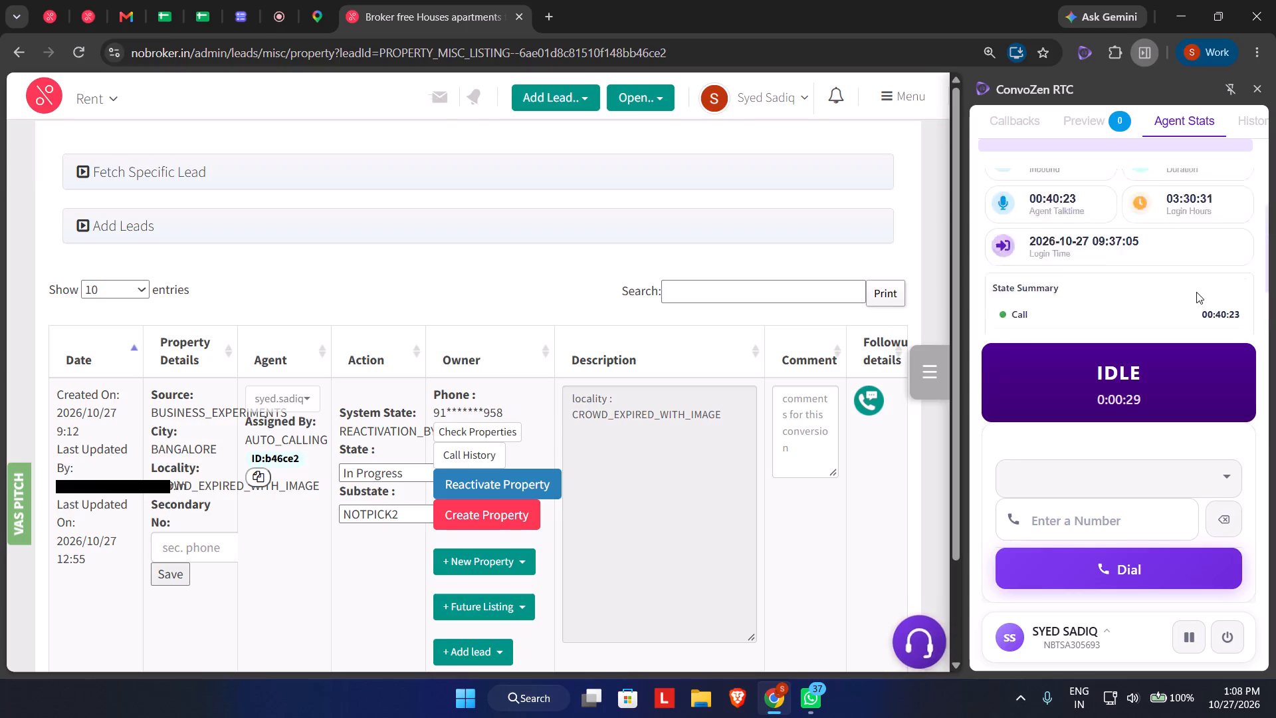
pyautogui.scroll(2, 1196, 293)
pyautogui.scroll(-1, 1196, 293)
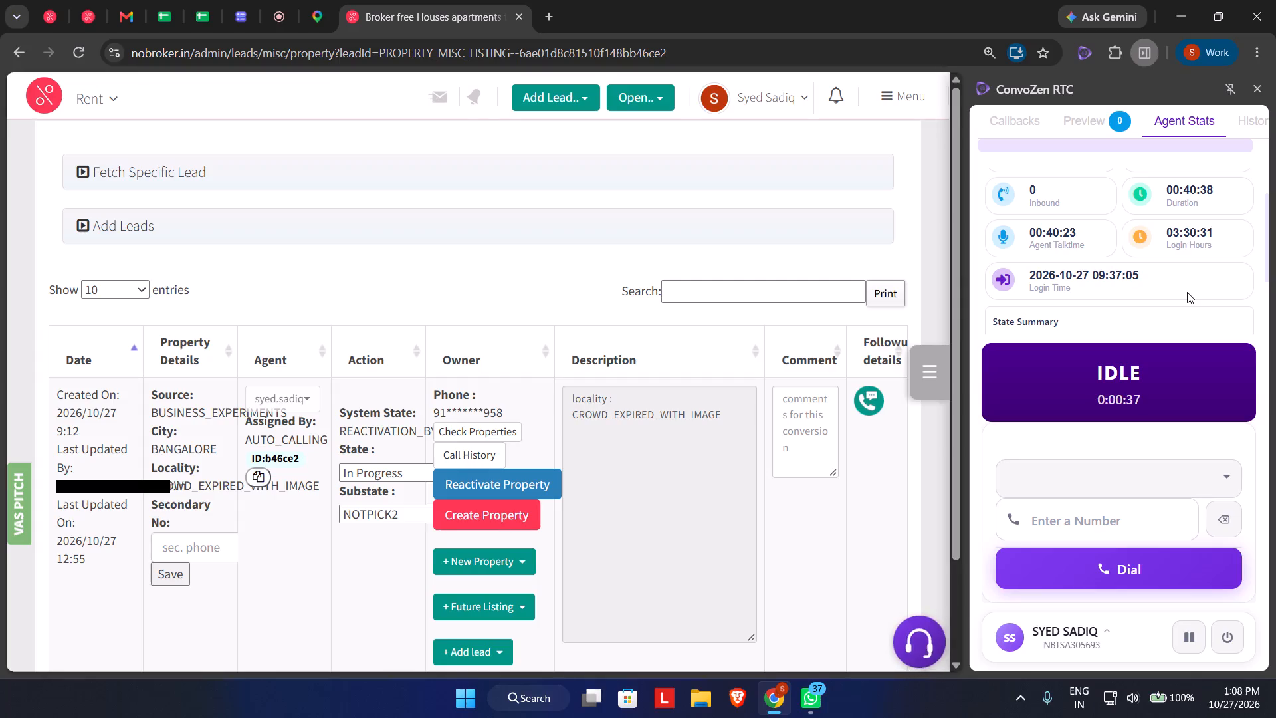
pyautogui.scroll(-2, 1111, 310)
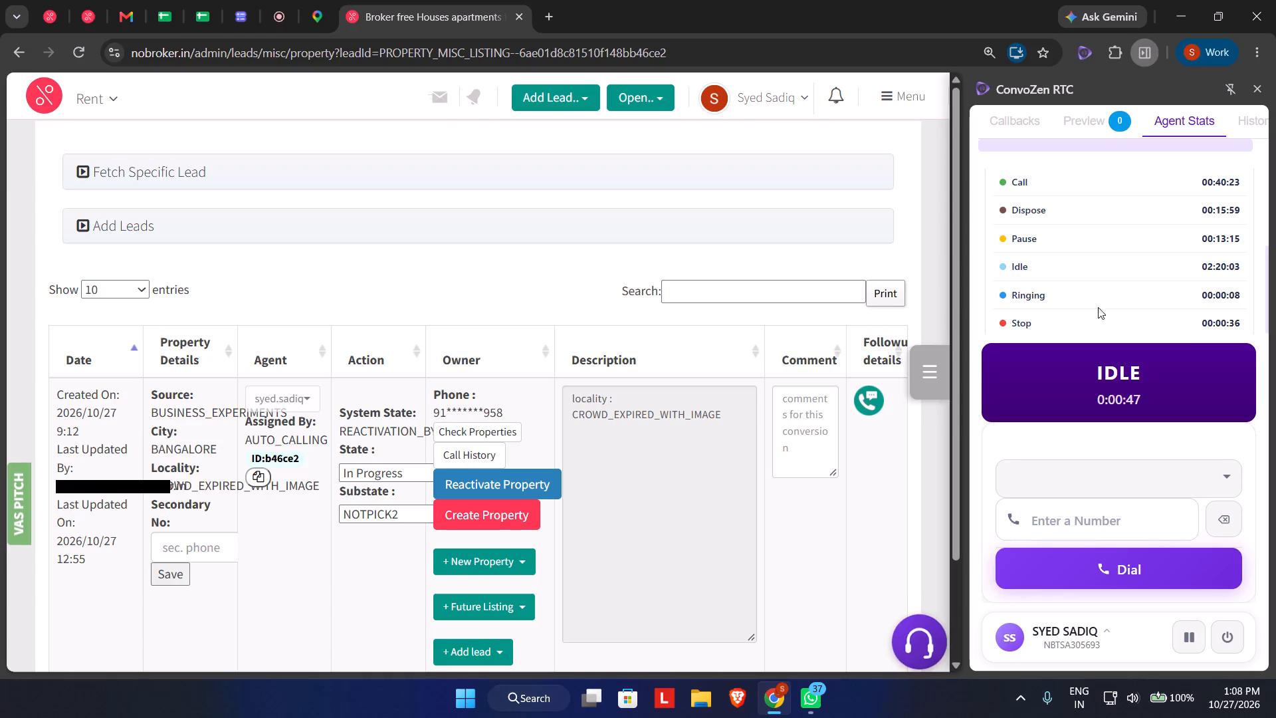
pyautogui.scroll(1, 1097, 286)
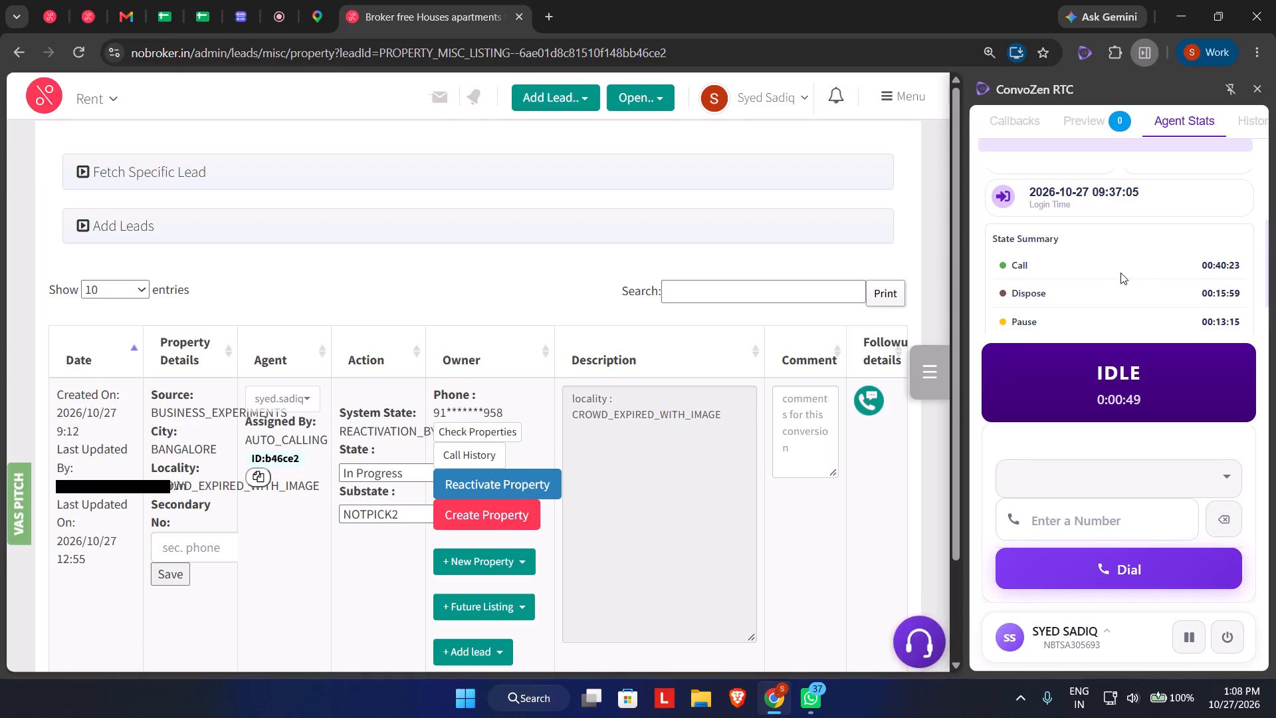
pyautogui.scroll(-1, 1120, 273)
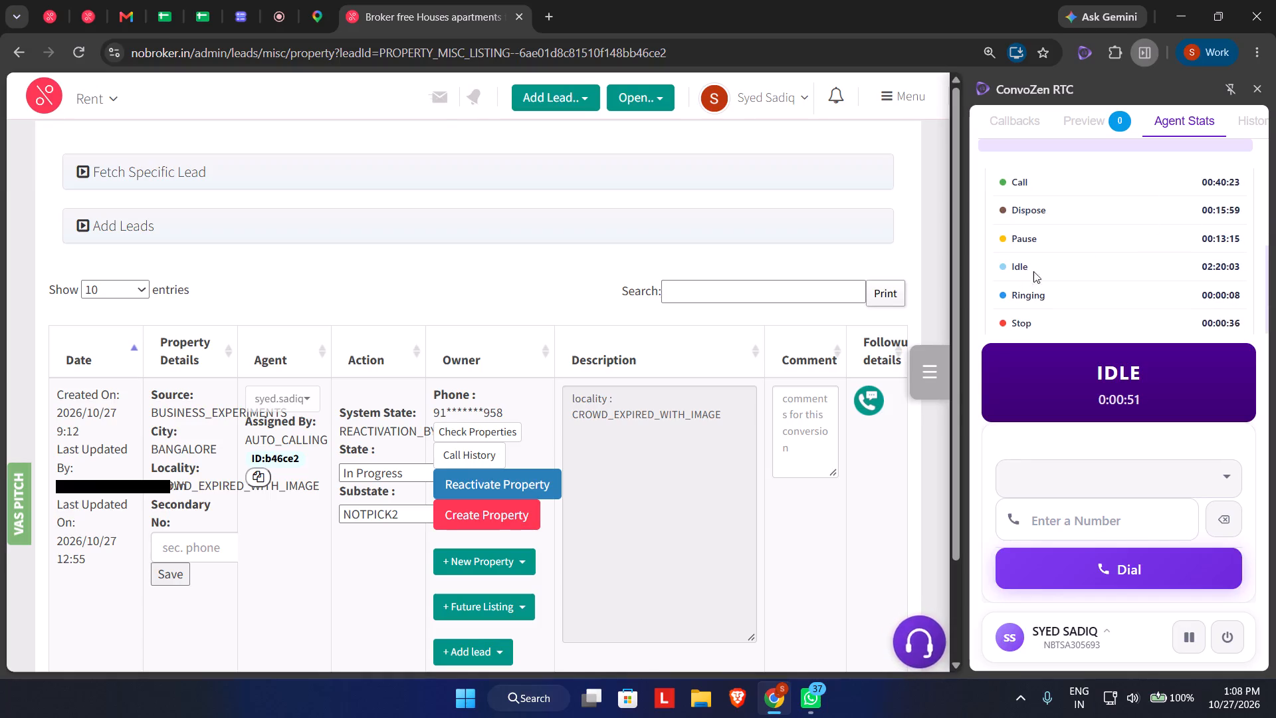
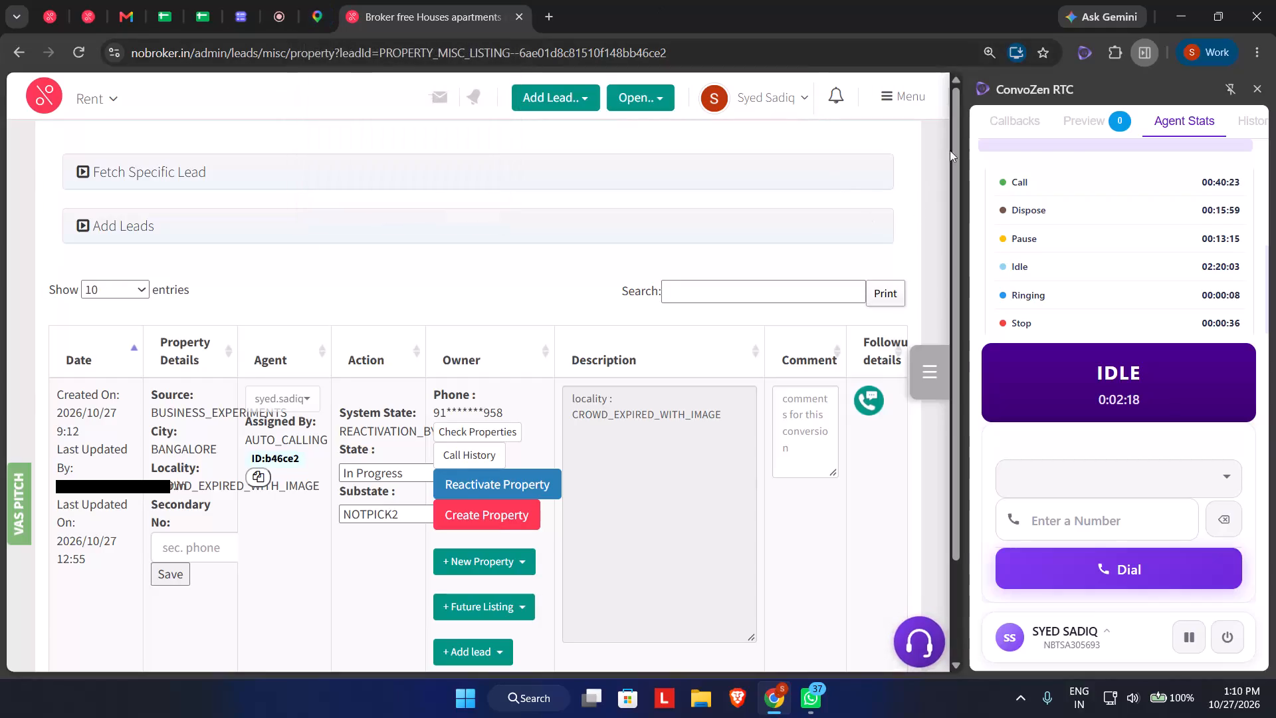
# Check the dialer's call history and its scheduled callbacks.
pyautogui.click(1241, 119)
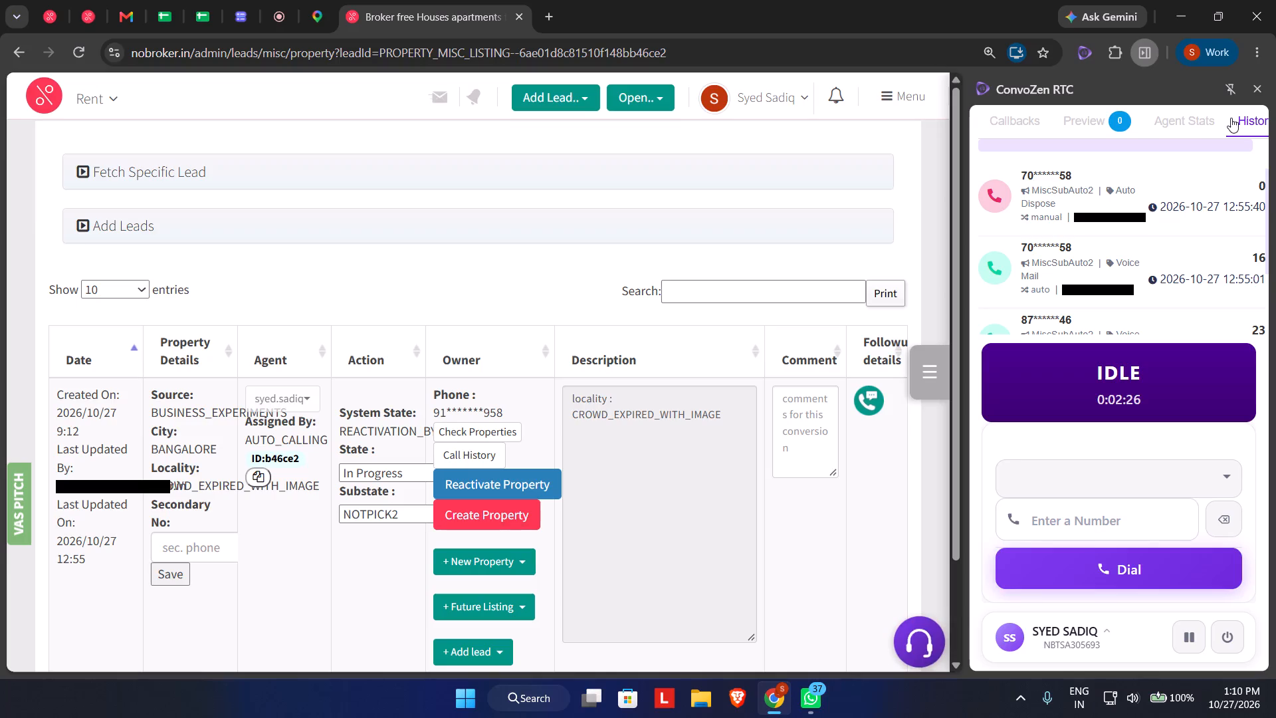
pyautogui.click(993, 136)
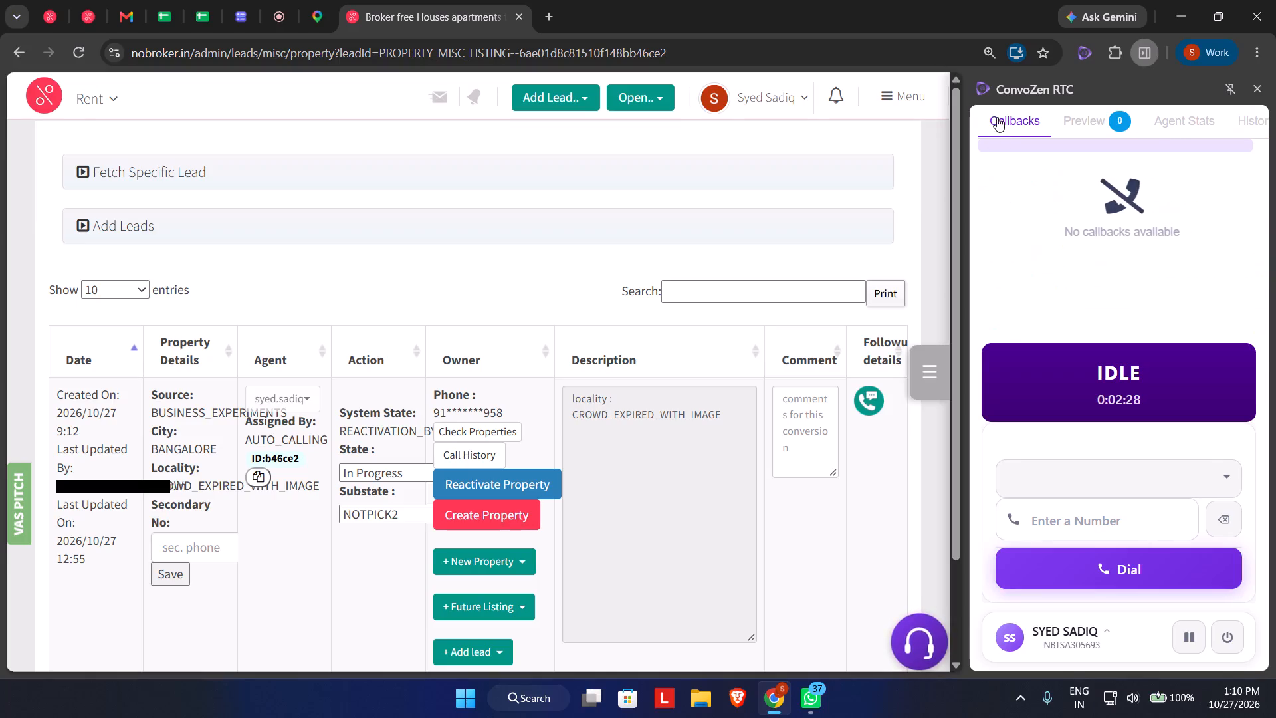
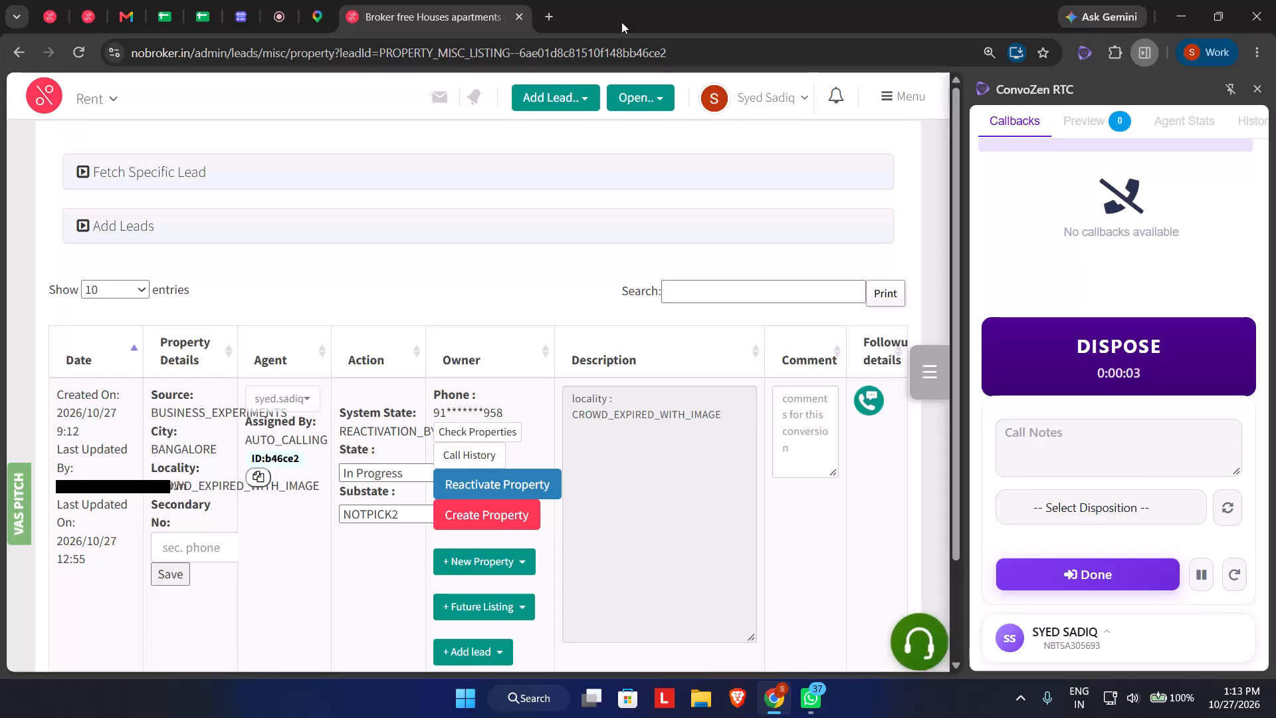
# Dispose of the call in the dialer as Click Calling, Other, Auto Dispose.
pyautogui.click(1164, 509)
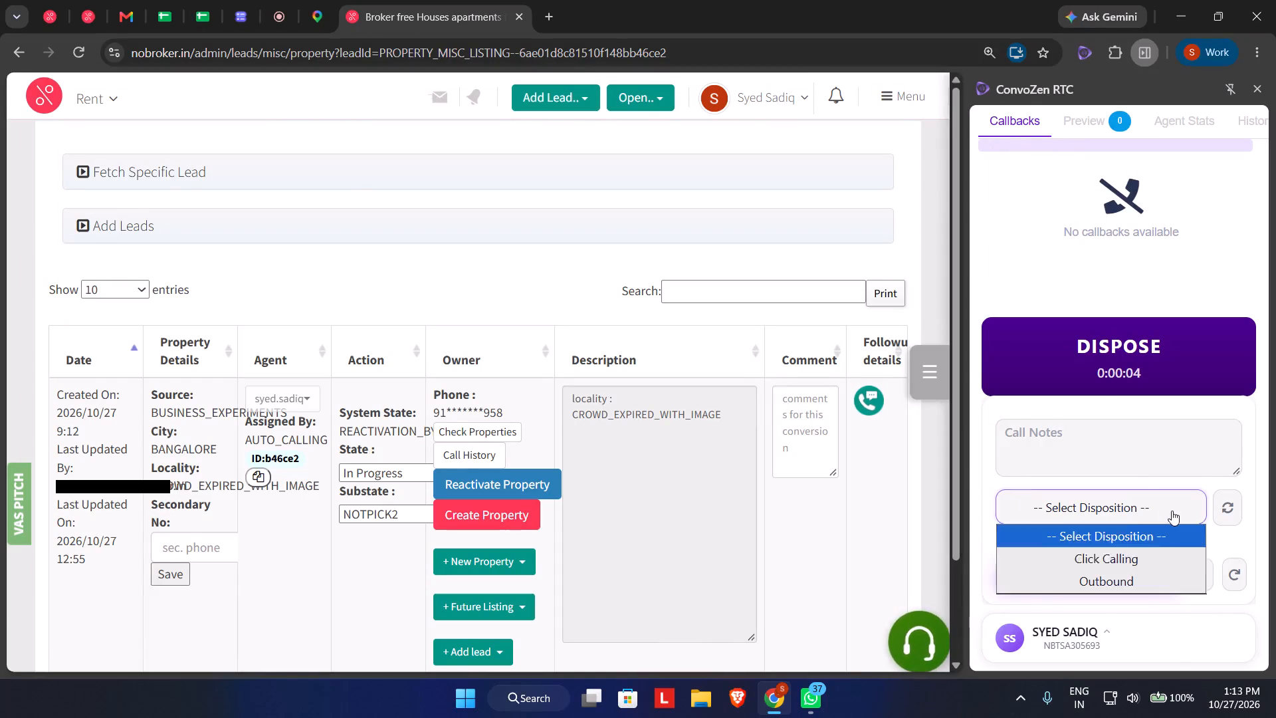
pyautogui.click(1150, 560)
pyautogui.click(1131, 516)
pyautogui.click(1128, 610)
pyautogui.click(1110, 529)
pyautogui.click(1123, 515)
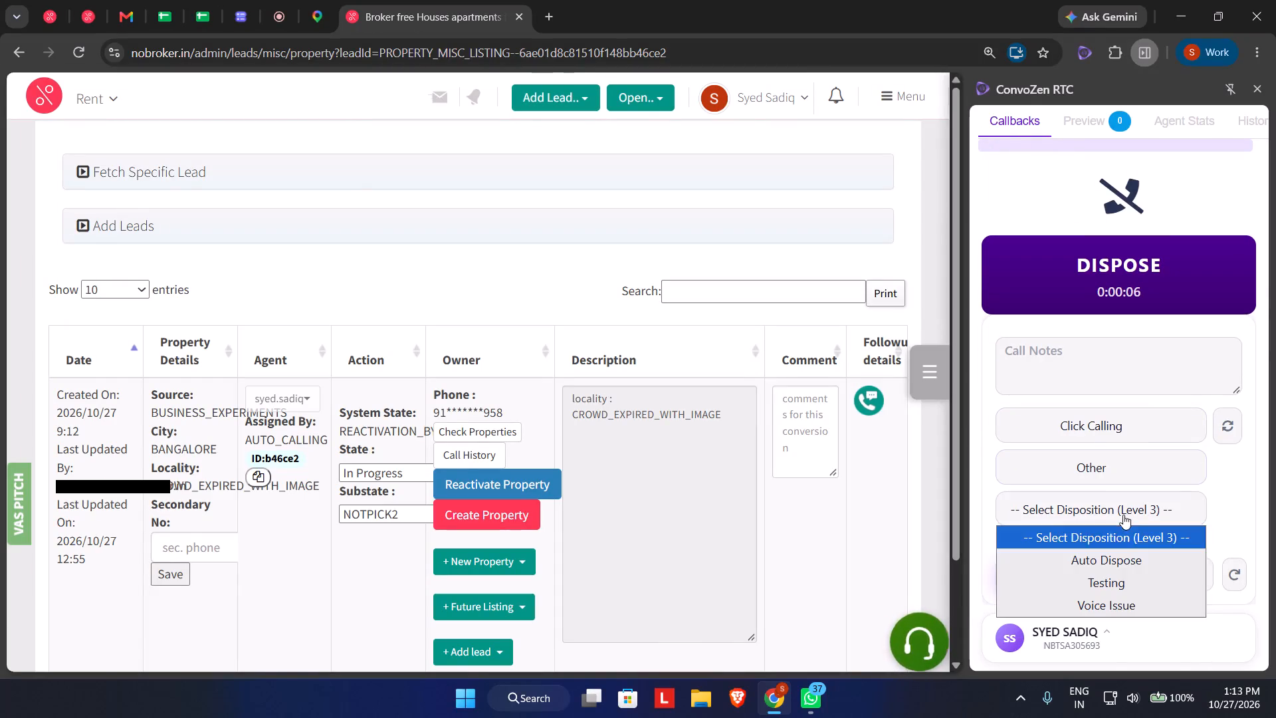
pyautogui.click(1118, 564)
pyautogui.click(1116, 570)
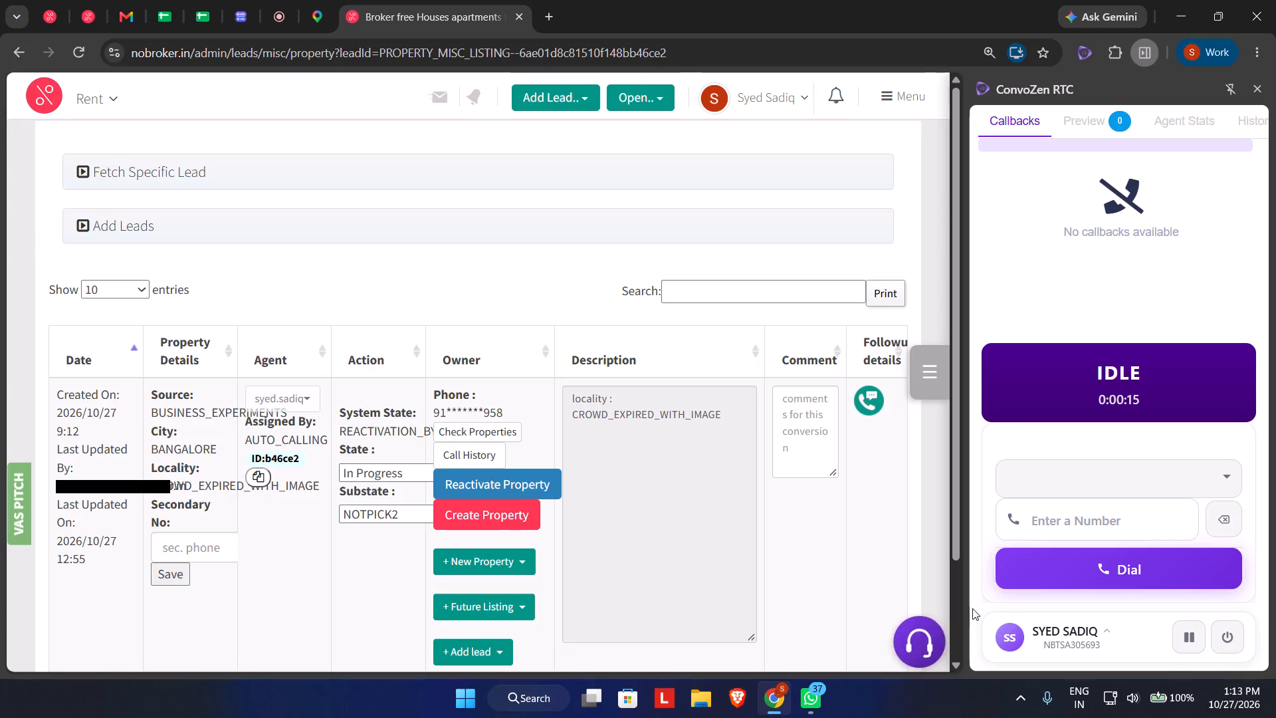
# Check the laptop's Wi-Fi connection and the available wireless networks.
pyautogui.click(1126, 717)
pyautogui.doubleClick(1049, 400)
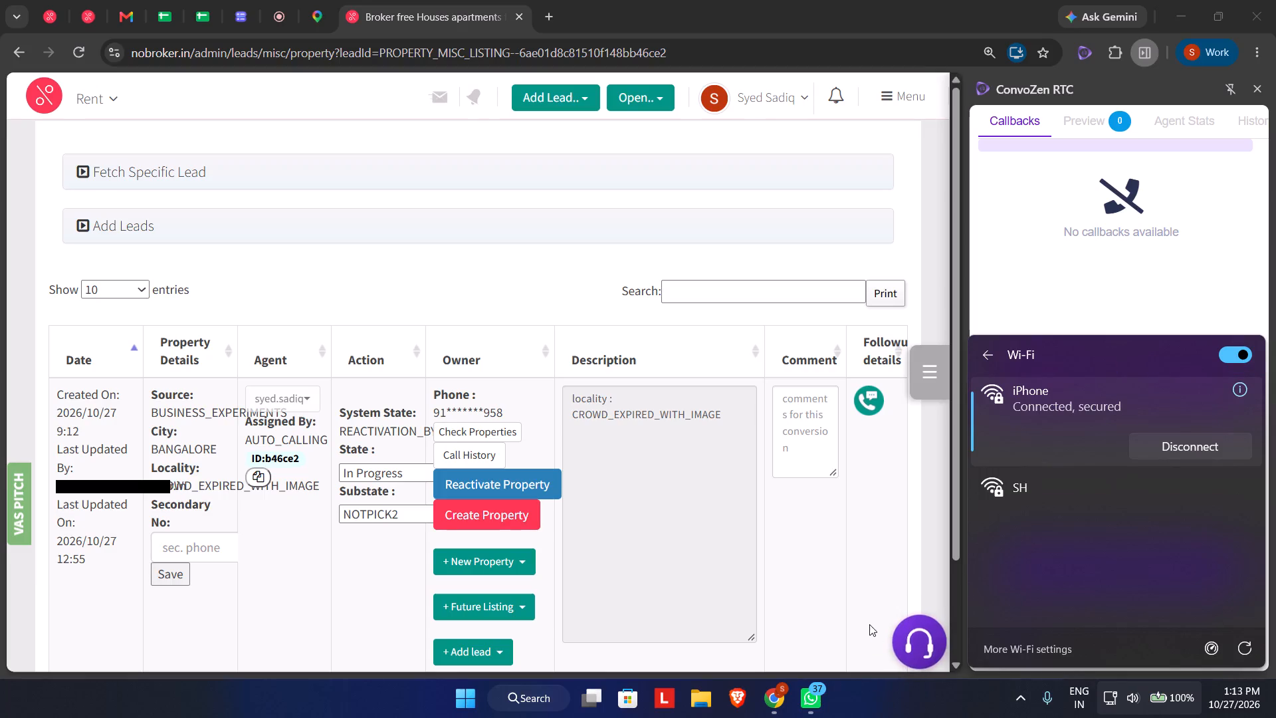
pyautogui.click(982, 707)
pyautogui.click(1150, 717)
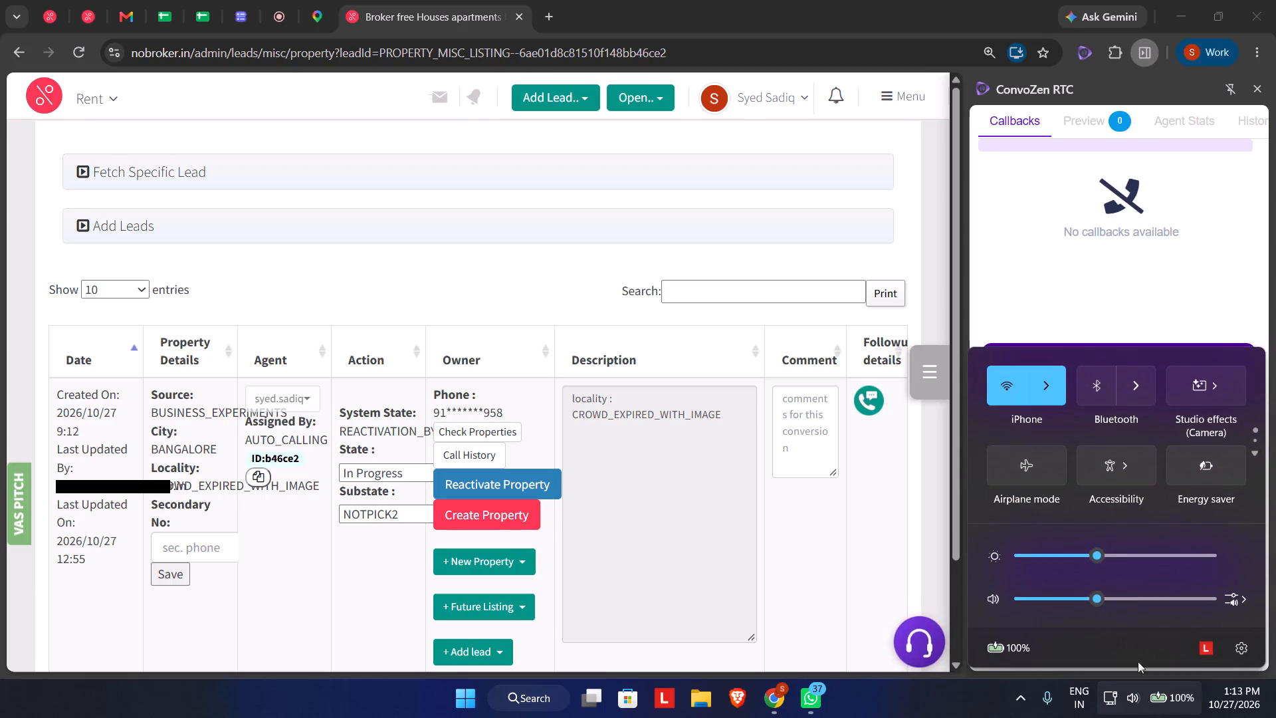
pyautogui.click(1066, 362)
pyautogui.moveTo(1054, 384); pyautogui.dragTo(1053, 404)
pyautogui.moveTo(1037, 388); pyautogui.dragTo(1035, 394)
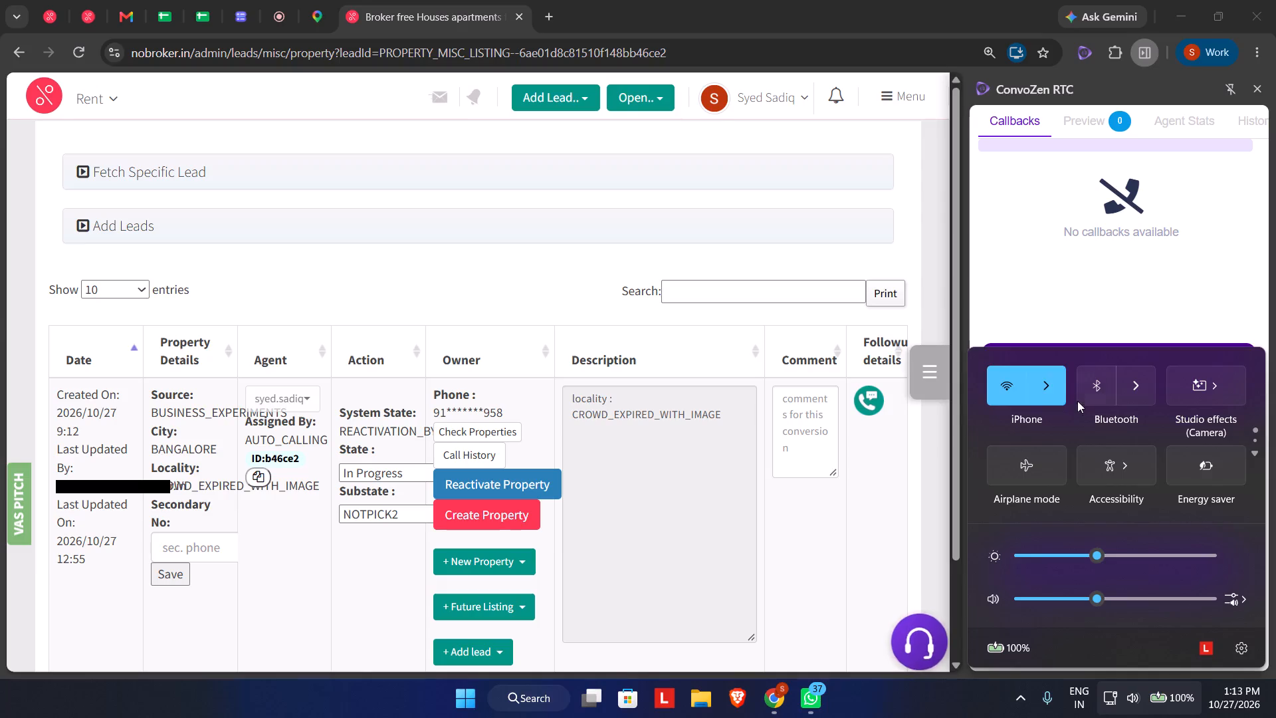
pyautogui.moveTo(1037, 379); pyautogui.dragTo(1035, 386)
pyautogui.click(1035, 386)
pyautogui.click(1203, 457)
pyautogui.doubleClick(1203, 451)
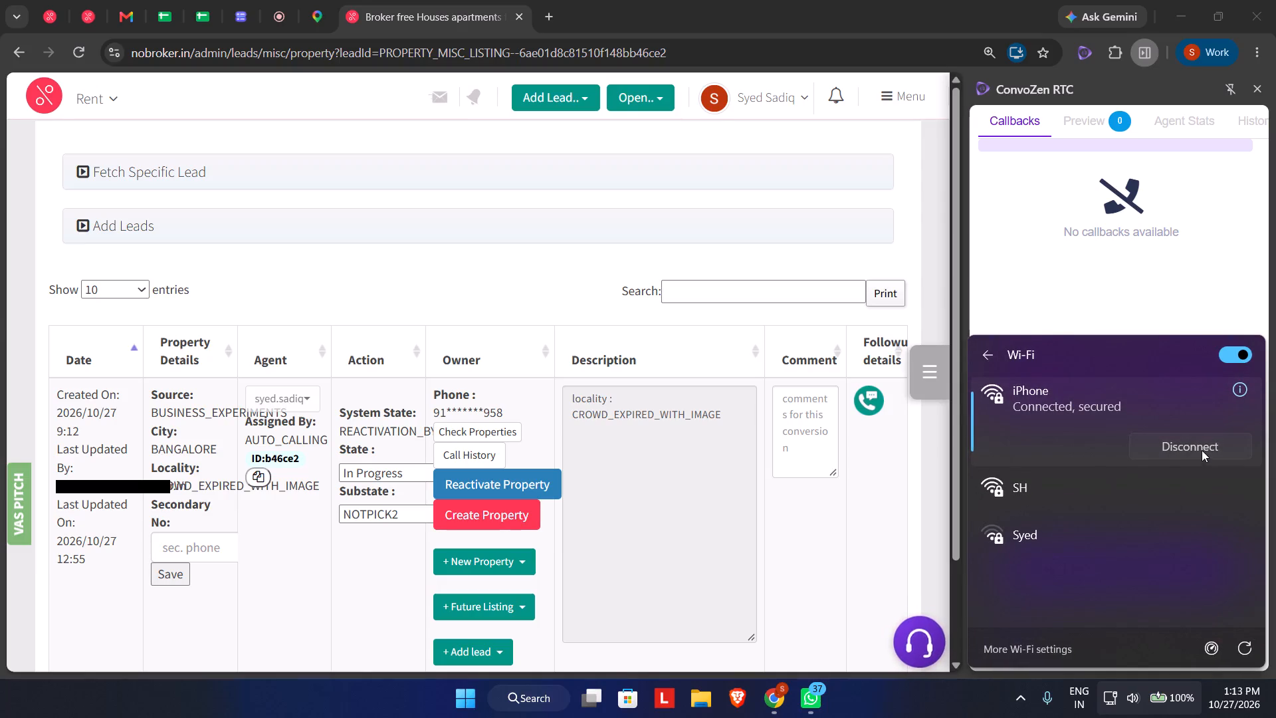
pyautogui.click(1188, 479)
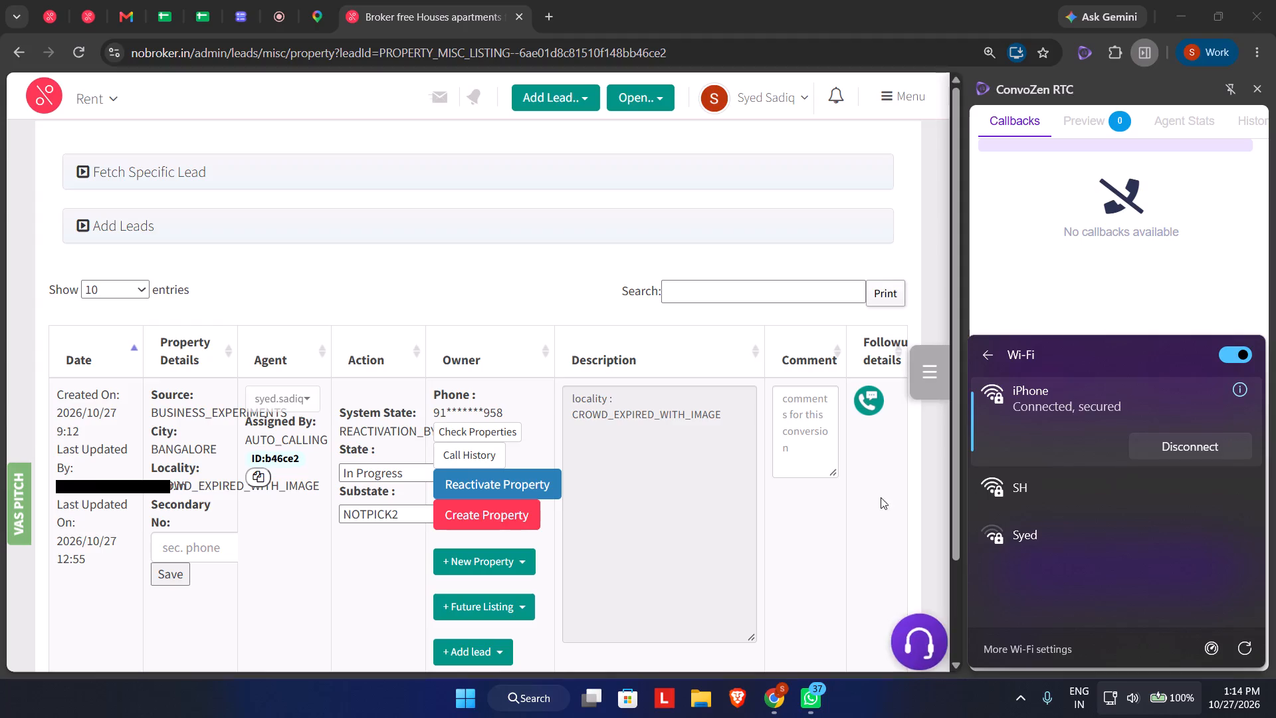
pyautogui.moveTo(874, 705); pyautogui.dragTo(865, 709)
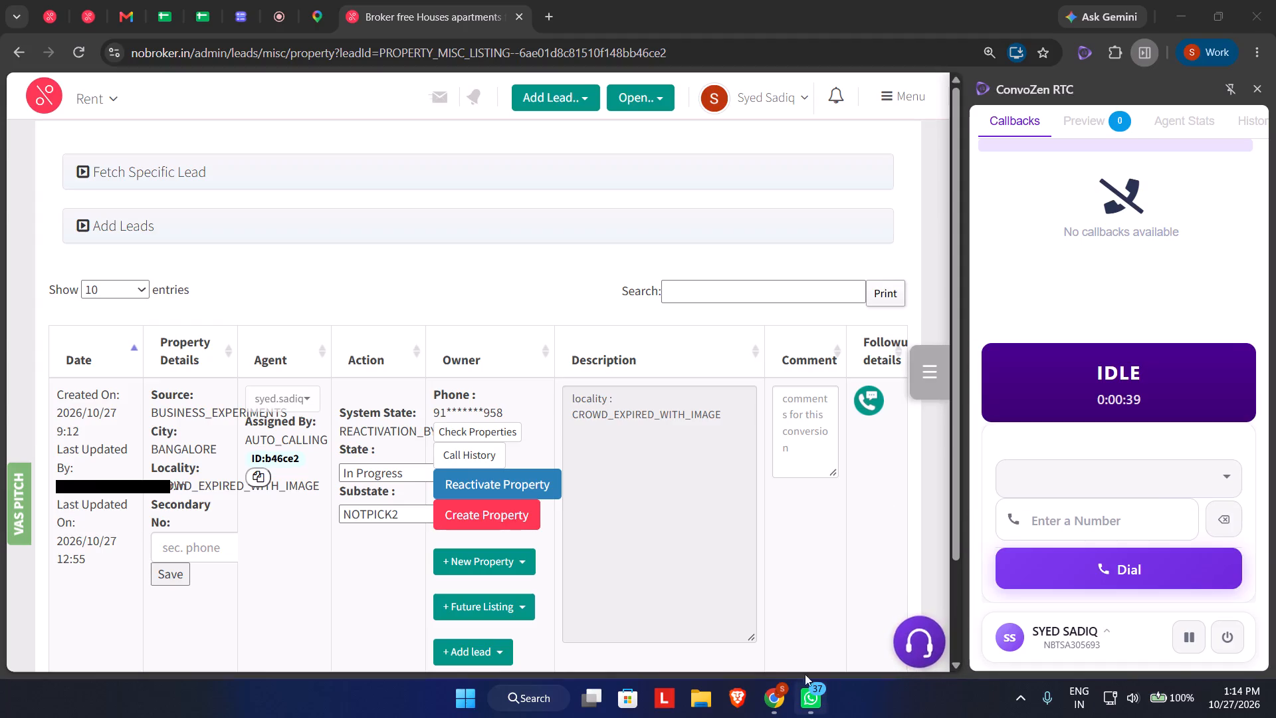
# Reload the property lead page.
pyautogui.moveTo(79, 53); pyautogui.dragTo(80, 59)
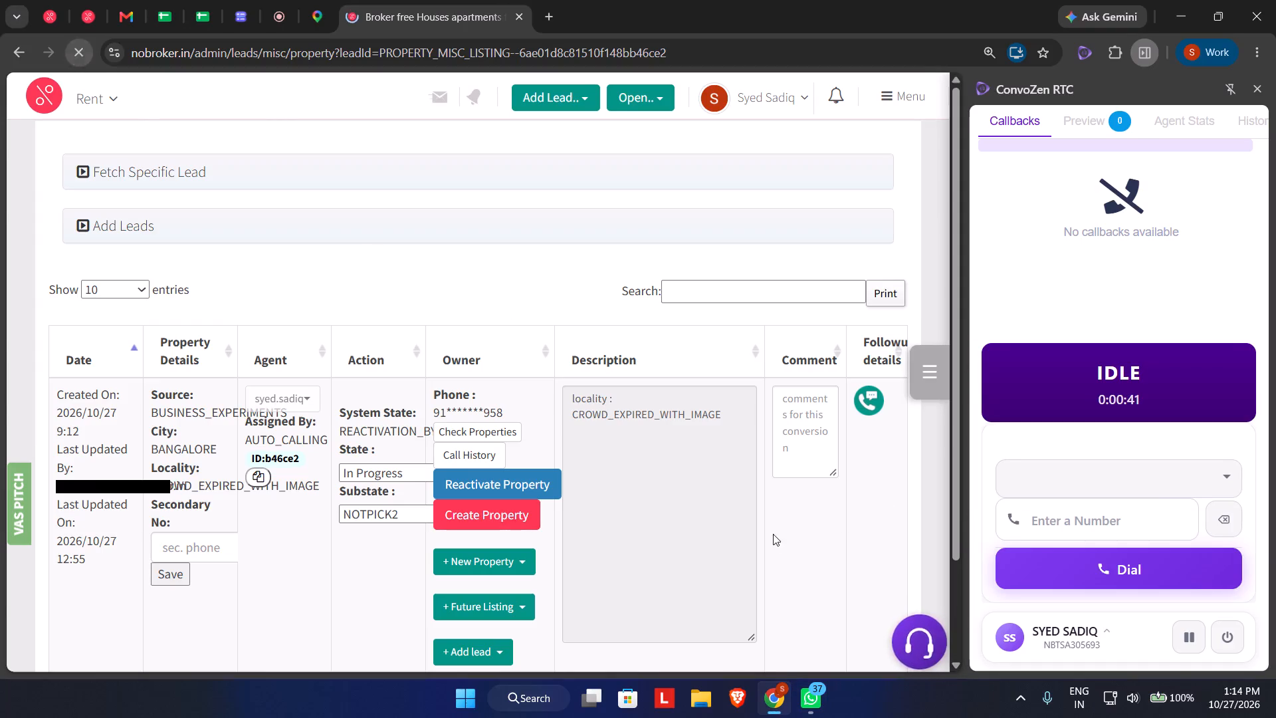
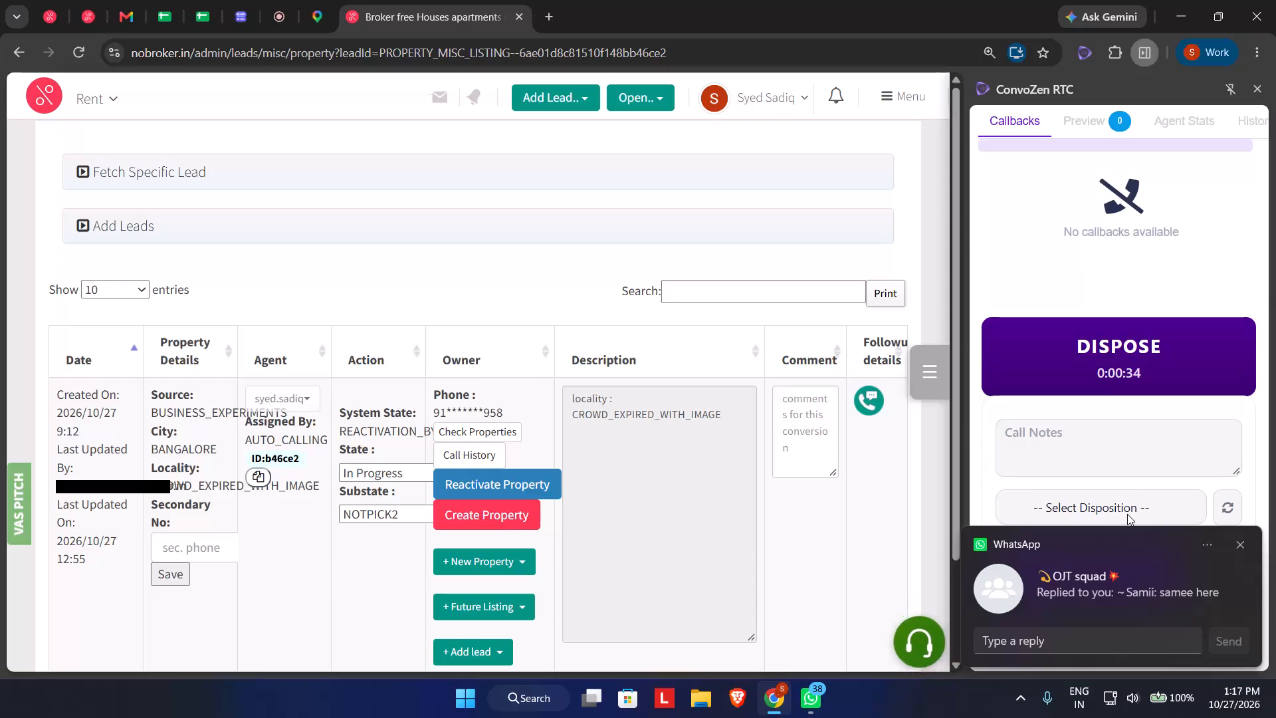
# Dismiss the WhatsApp notification and dispose of the call as Click Calling with Other as the level 2 disposition.
pyautogui.click(1127, 514)
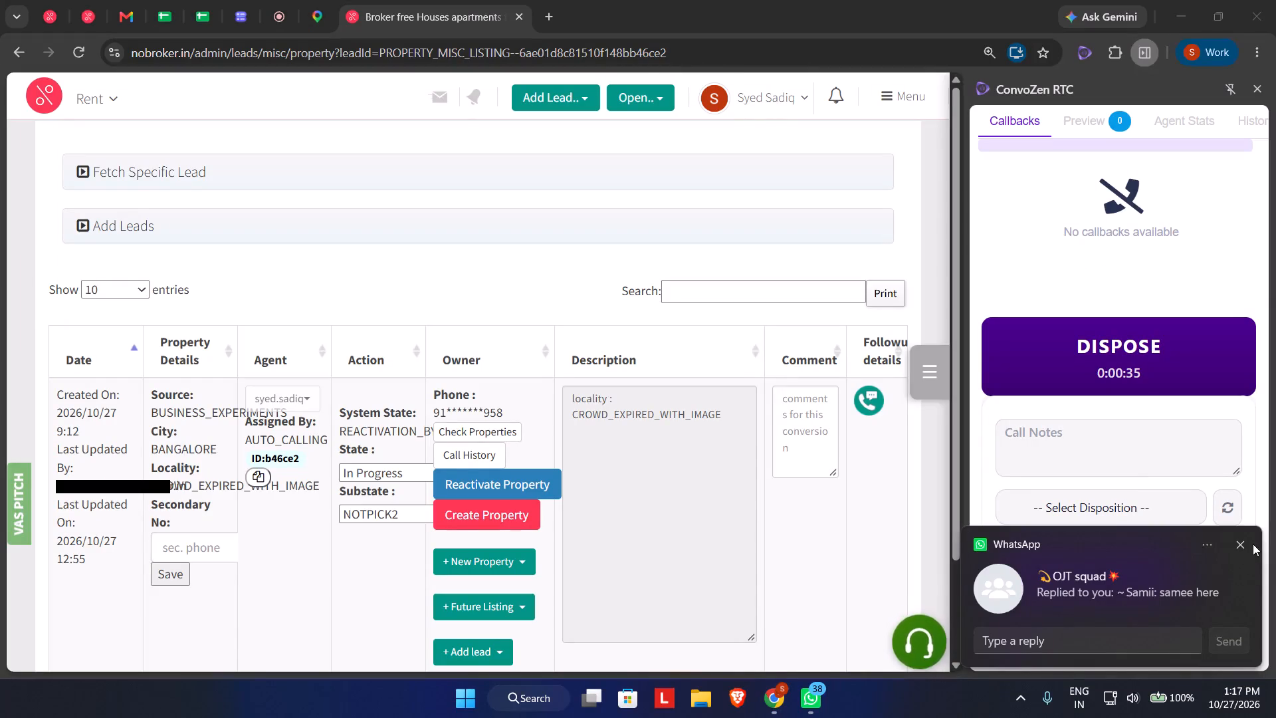
pyautogui.click(1239, 540)
pyautogui.click(1135, 505)
pyautogui.click(1106, 431)
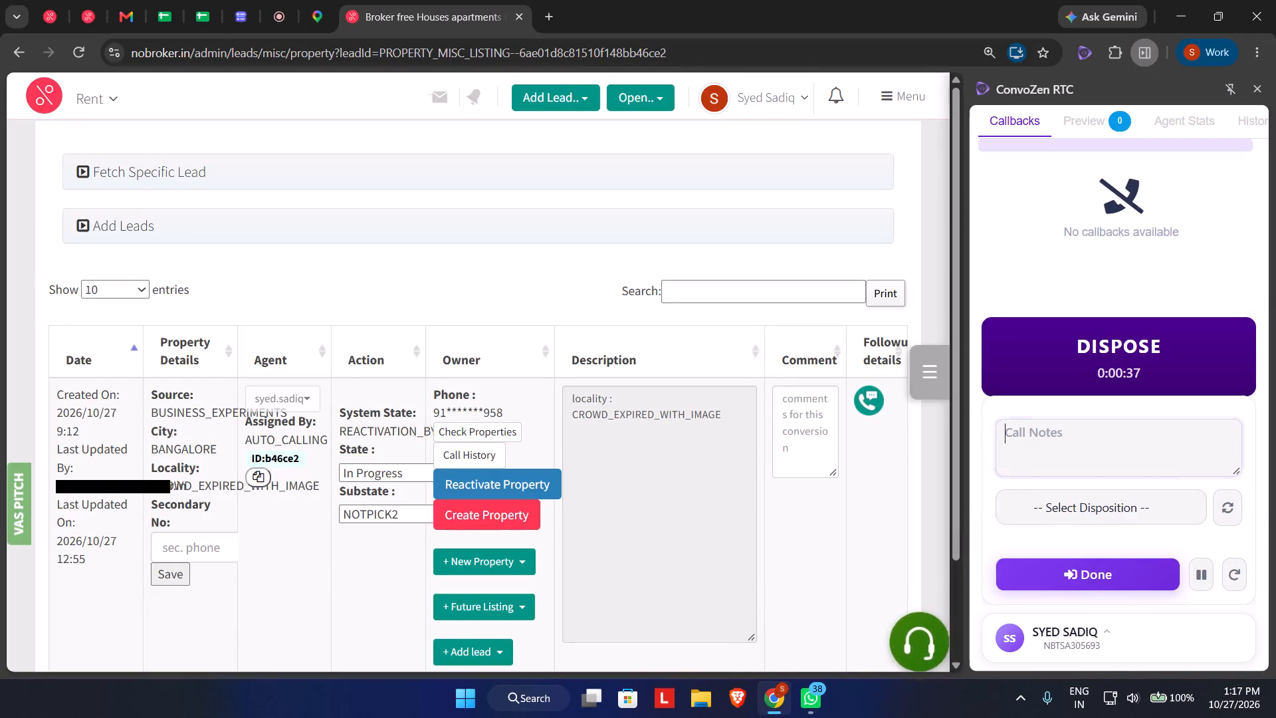
pyautogui.moveTo(1127, 511); pyautogui.dragTo(1119, 511)
pyautogui.click(1127, 557)
pyautogui.click(1124, 525)
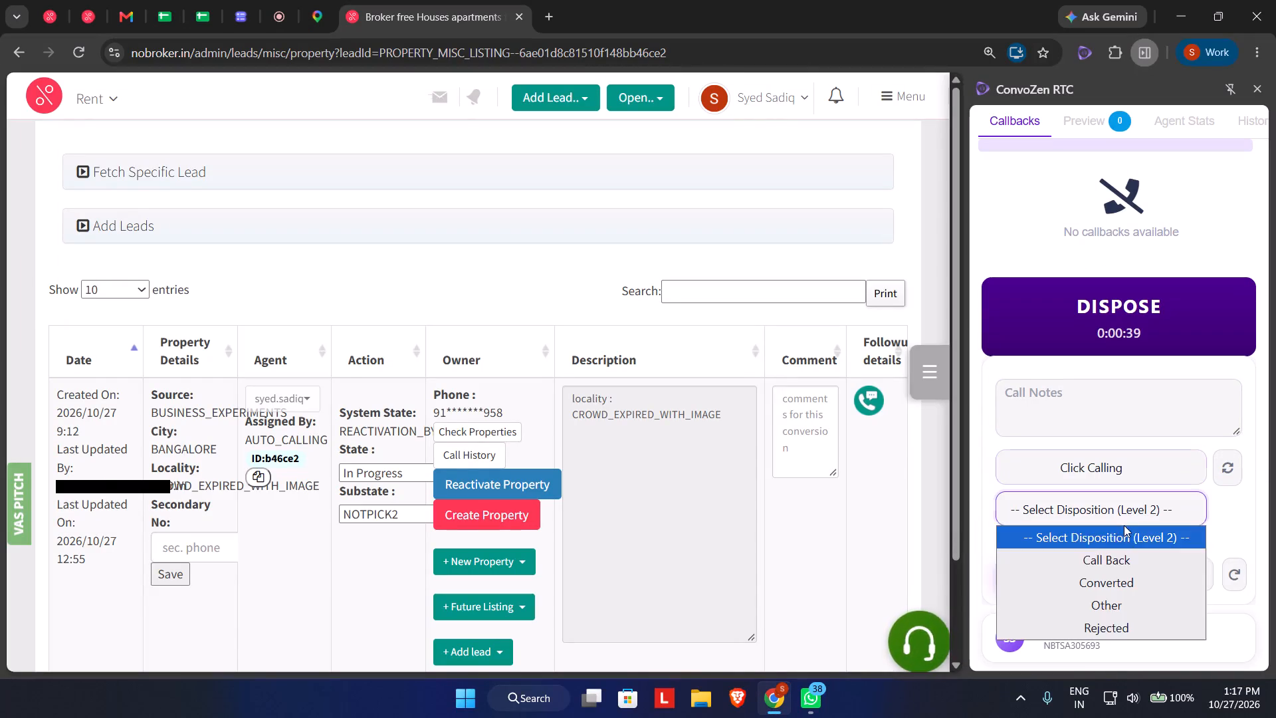
pyautogui.click(1146, 604)
pyautogui.click(1135, 524)
pyautogui.click(1144, 562)
pyautogui.click(1139, 584)
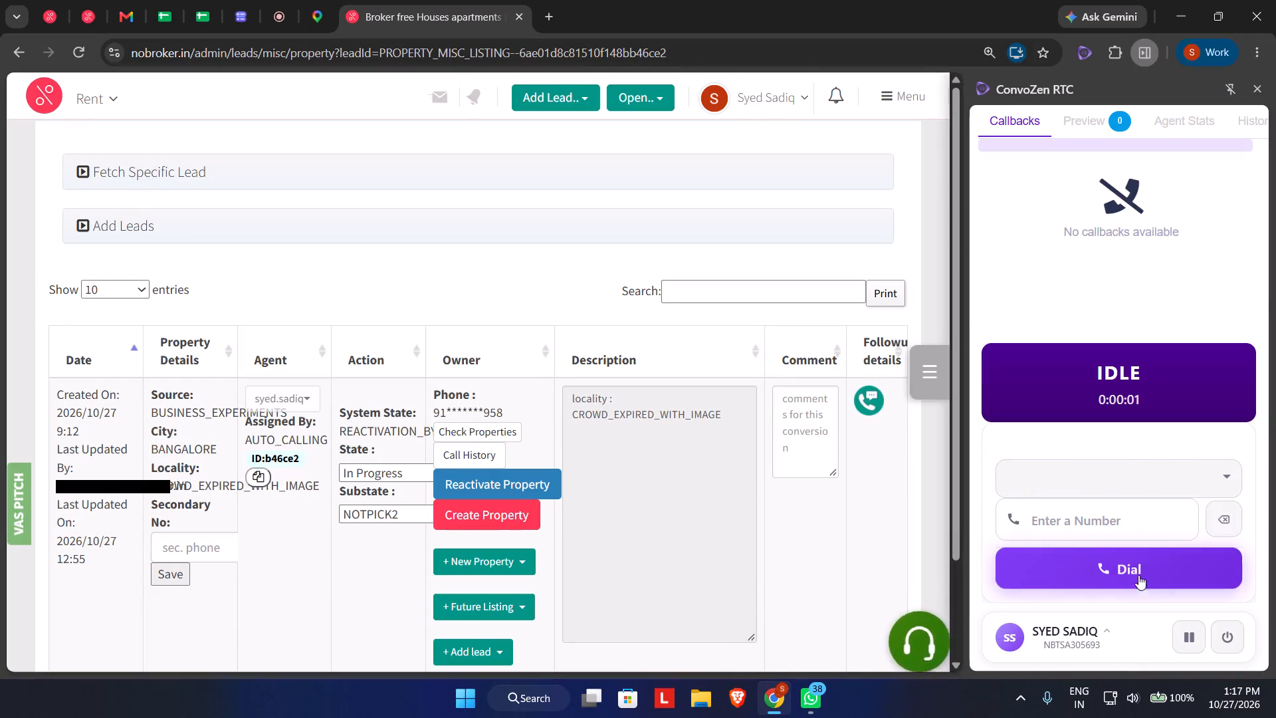
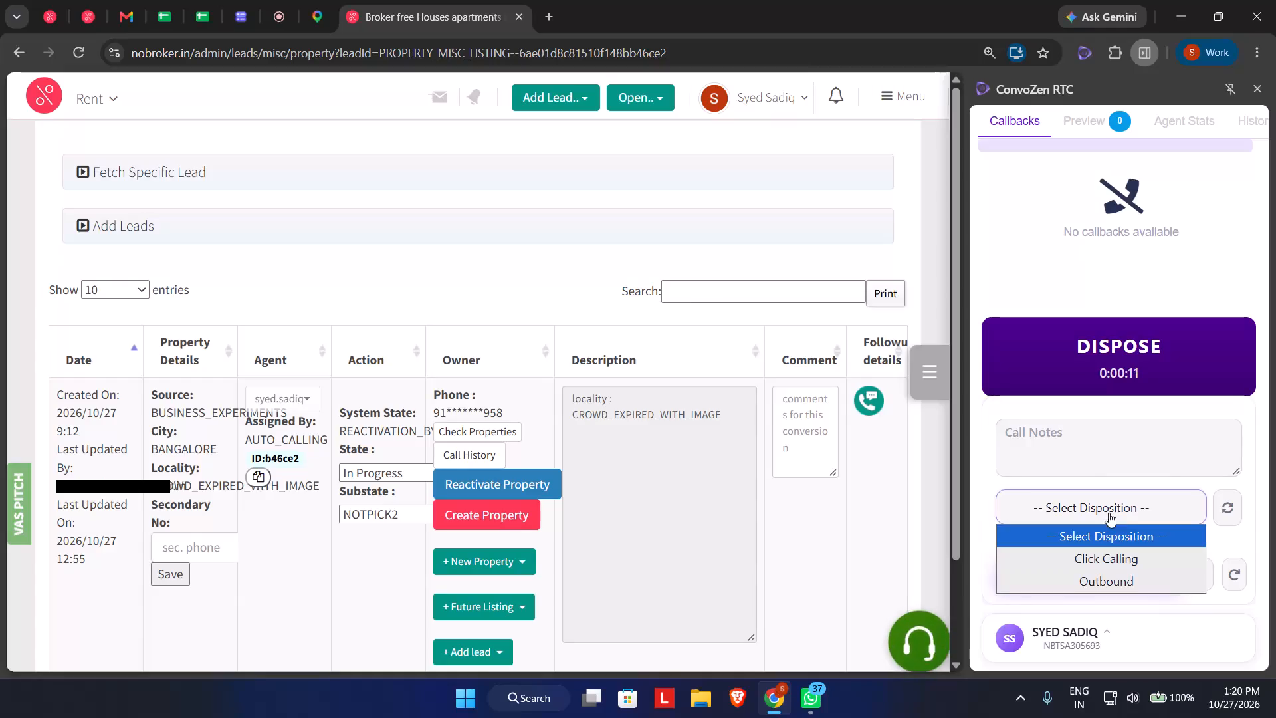
# Dispose of the ended call with the disposition Click Calling, Other, Auto Dispose.
pyautogui.click(1069, 550)
pyautogui.click(1069, 523)
pyautogui.click(1059, 605)
pyautogui.click(1052, 525)
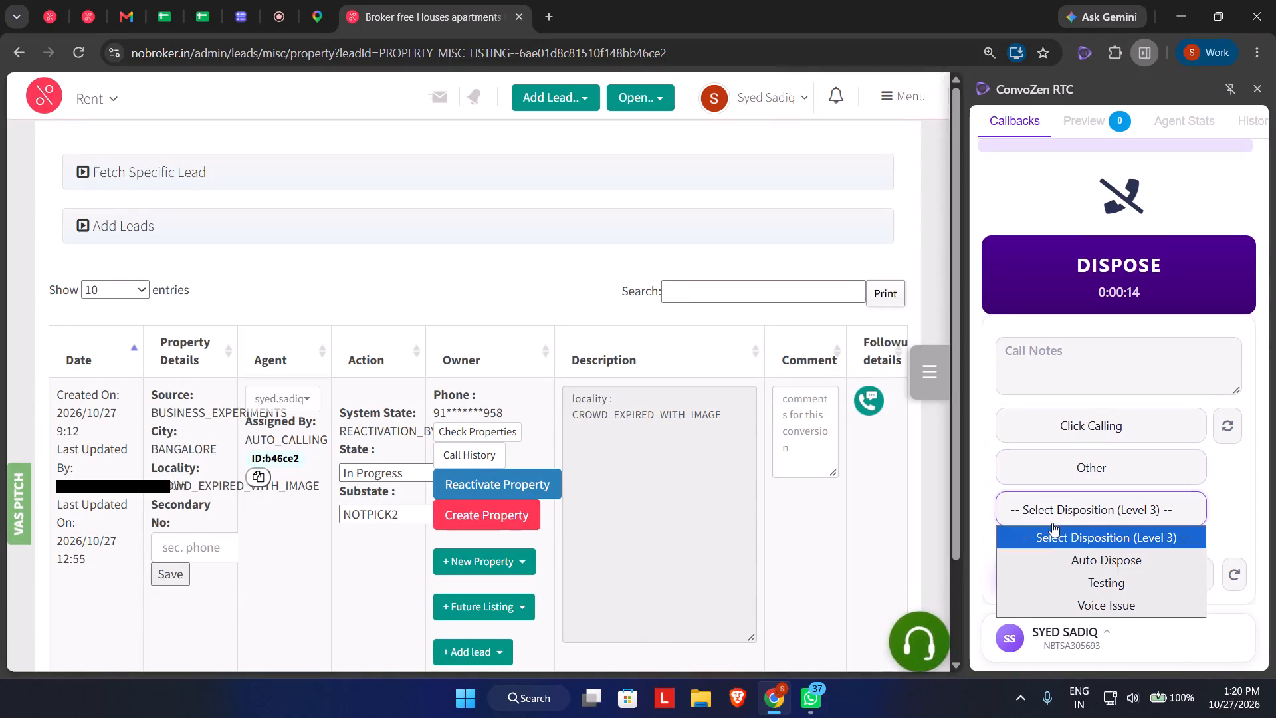
pyautogui.click(1053, 562)
pyautogui.click(1055, 573)
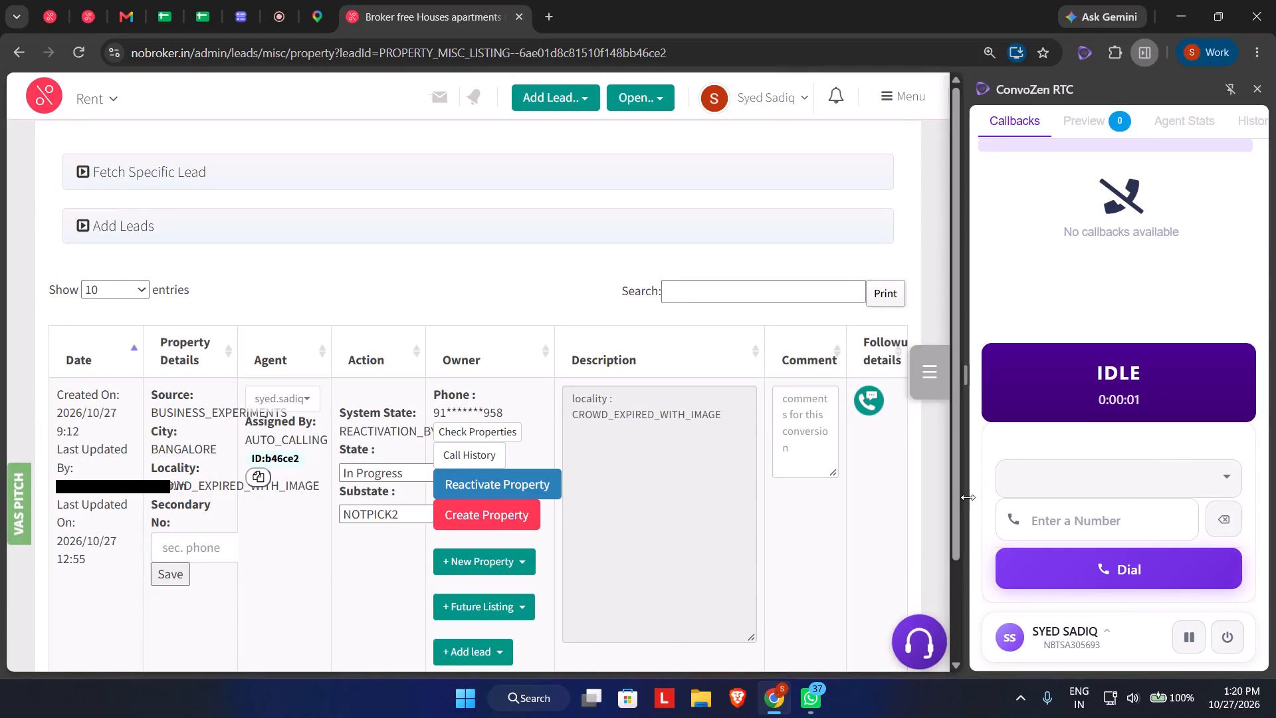
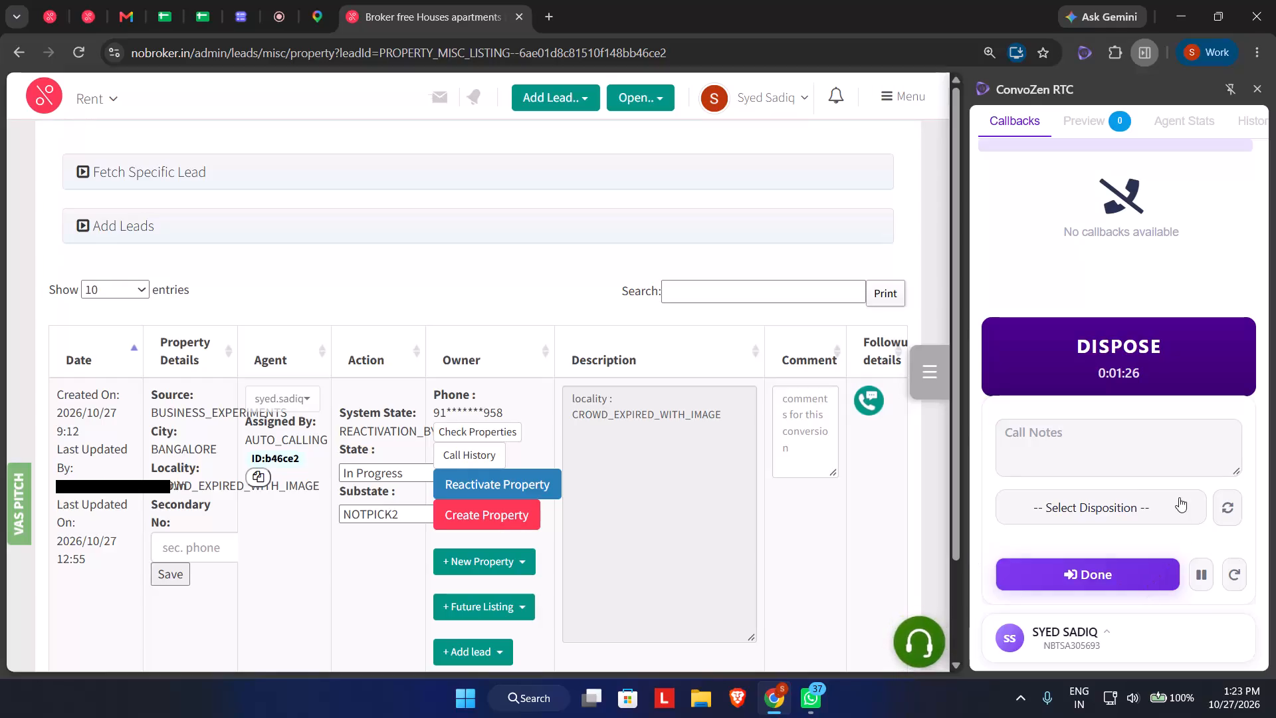
# Dispose of the ended call with the disposition Click Calling, Other and a third-level disposition.
pyautogui.click(1103, 545)
pyautogui.moveTo(1103, 545); pyautogui.dragTo(1099, 535)
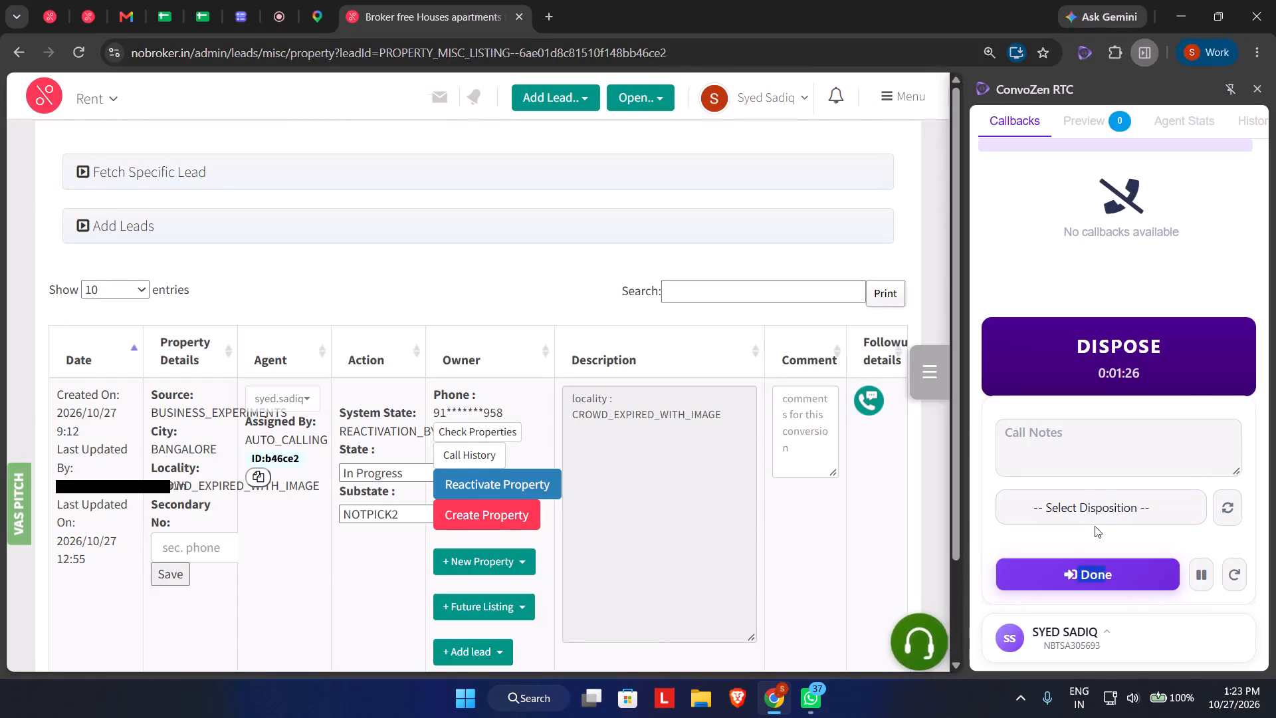
pyautogui.click(1098, 494)
pyautogui.click(1109, 550)
pyautogui.click(1100, 505)
pyautogui.click(1111, 461)
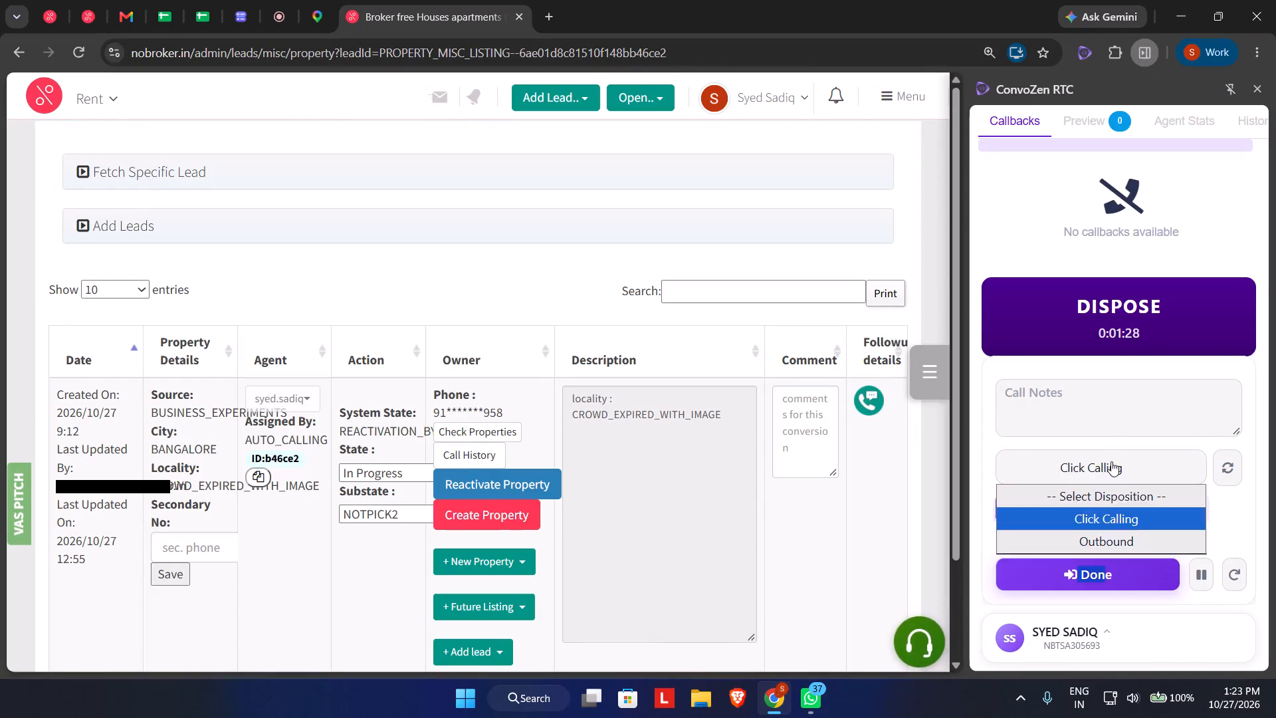
pyautogui.click(1095, 466)
pyautogui.doubleClick(1103, 511)
pyautogui.moveTo(1091, 498); pyautogui.dragTo(1093, 614)
pyautogui.click(1087, 601)
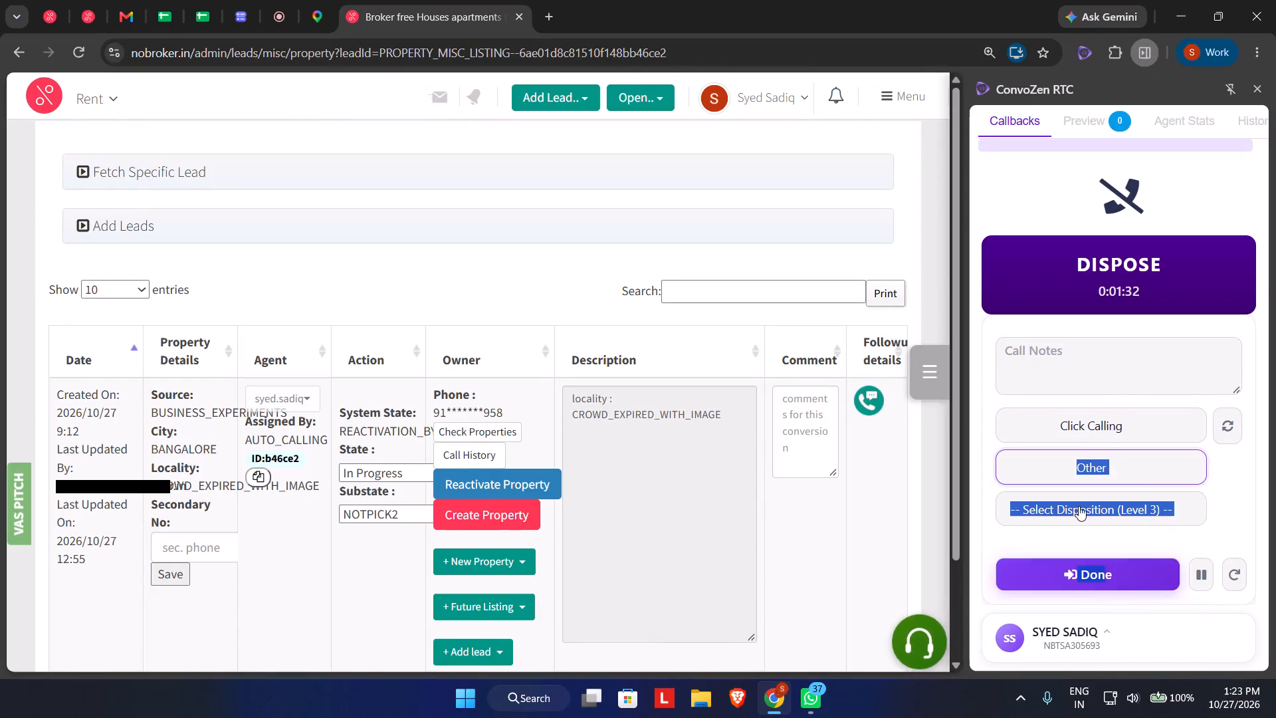
pyautogui.click(1078, 516)
pyautogui.click(1085, 558)
pyautogui.click(1085, 567)
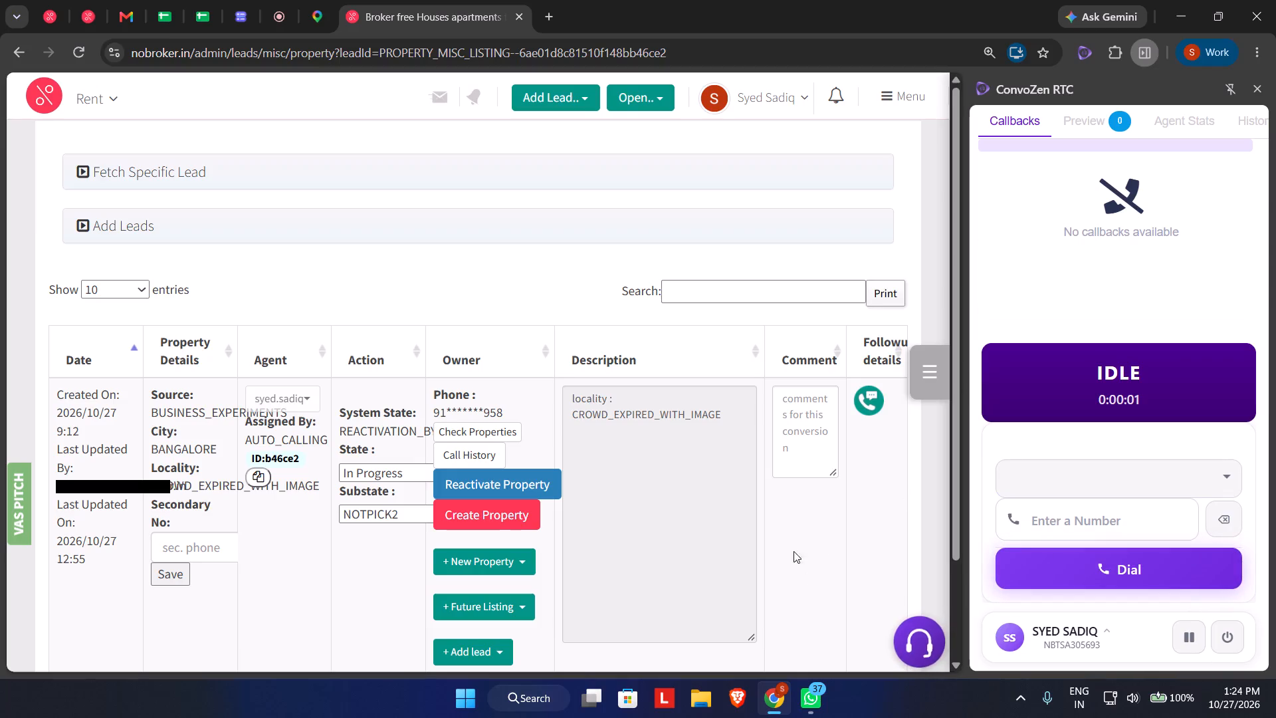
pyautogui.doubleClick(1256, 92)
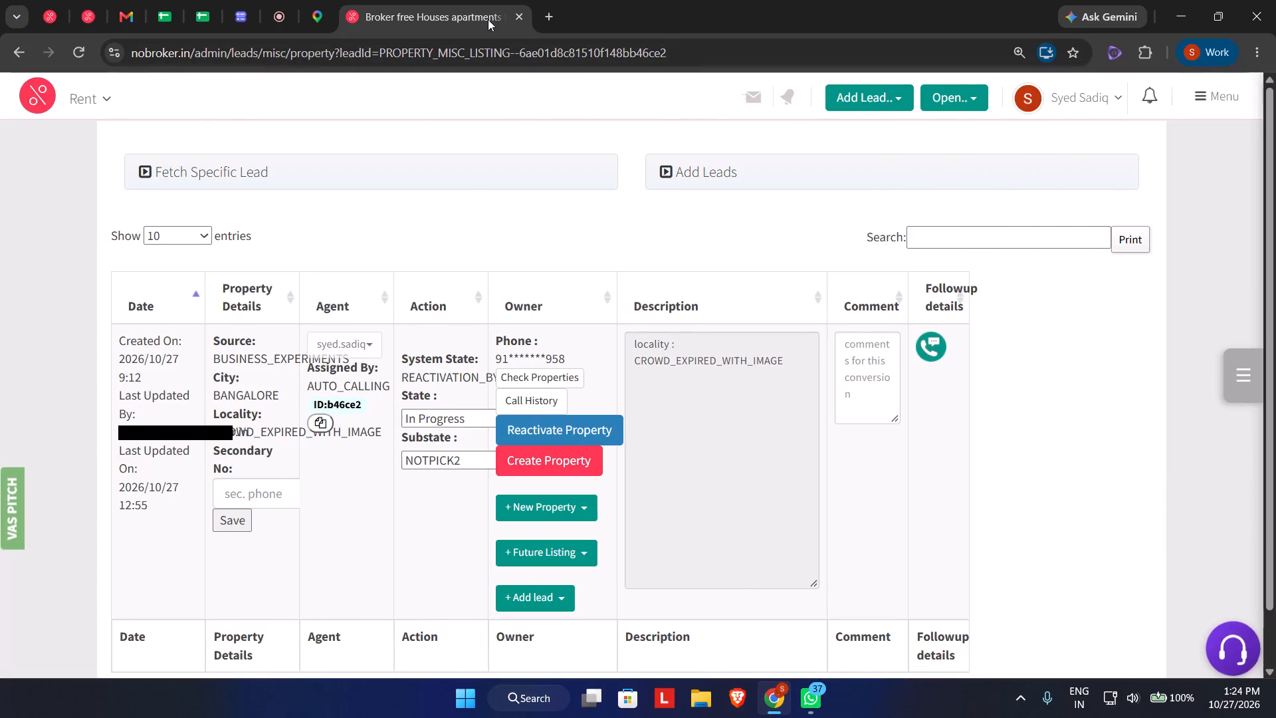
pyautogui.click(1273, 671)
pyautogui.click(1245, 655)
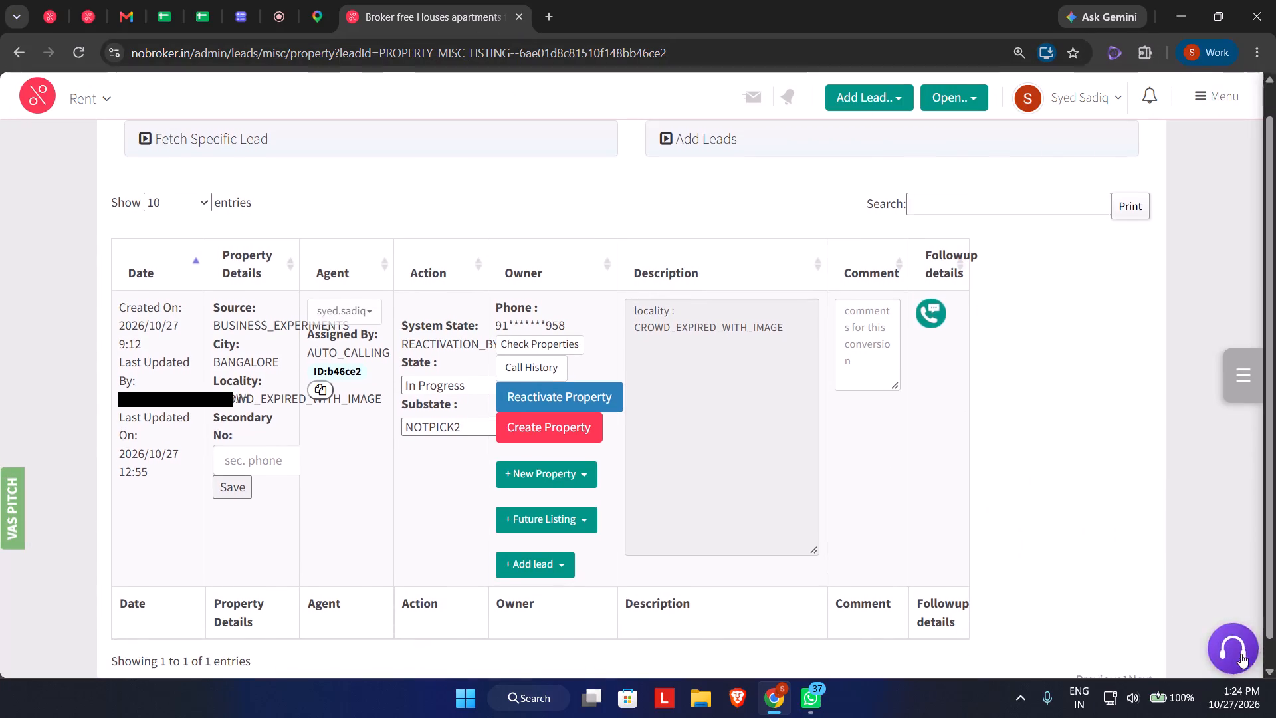
# Pause the dialer with the reason B Break.
pyautogui.doubleClick(1187, 643)
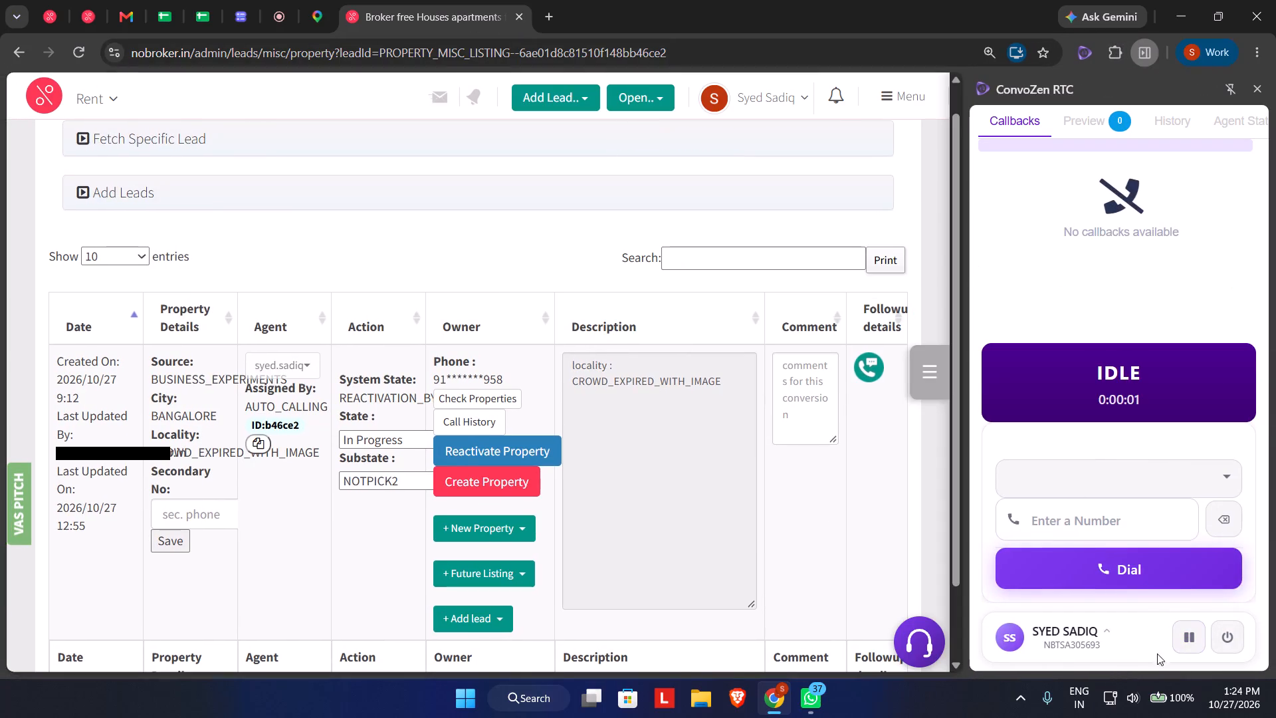
pyautogui.click(1202, 650)
pyautogui.click(1189, 631)
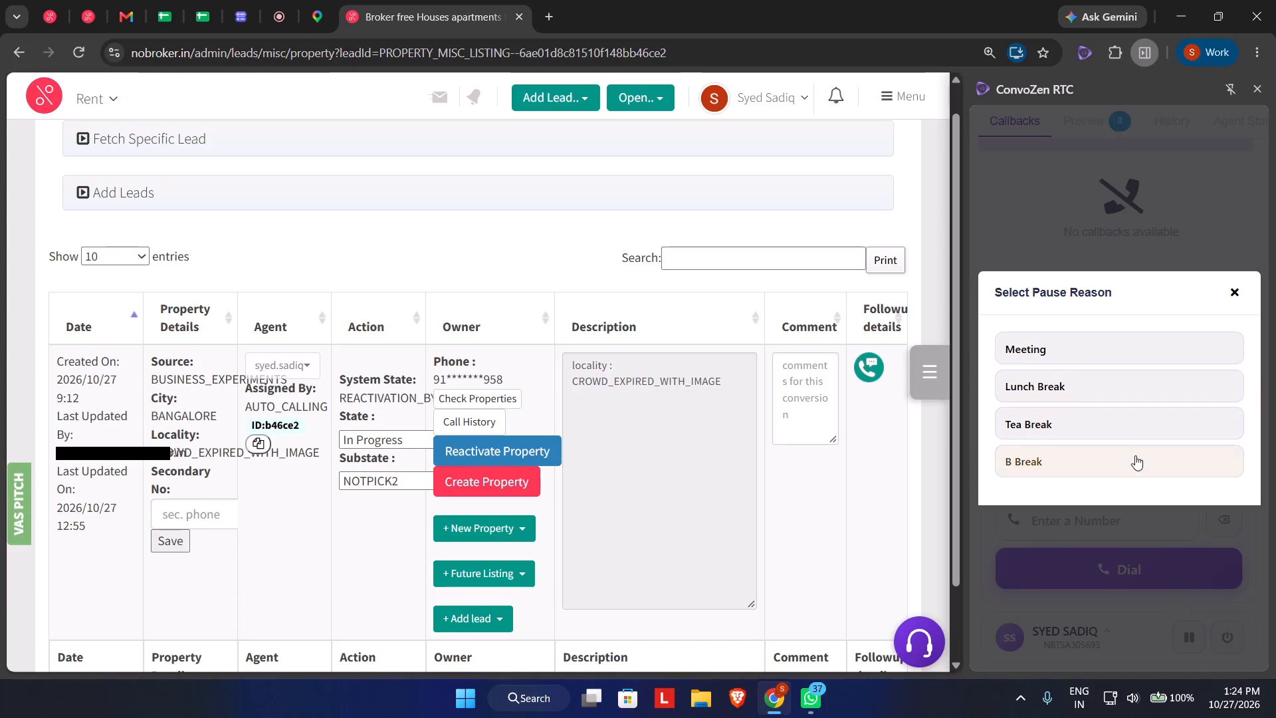
pyautogui.click(1135, 455)
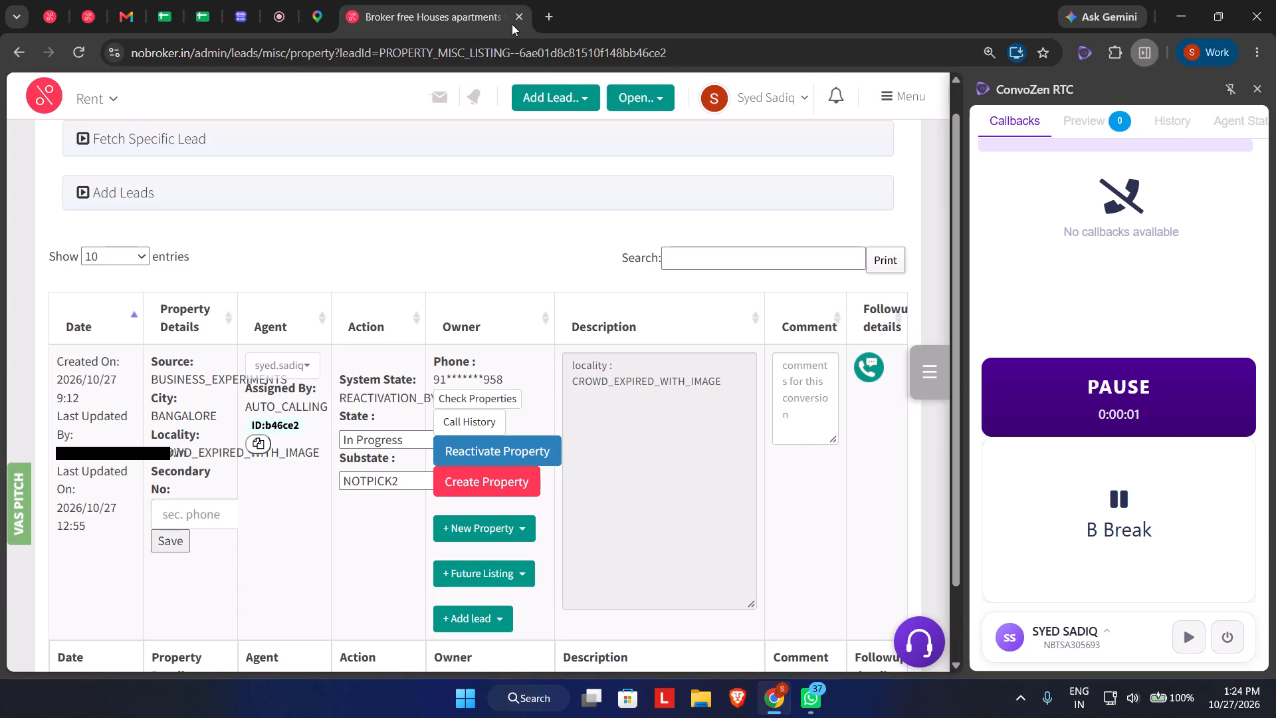
# Close the property lead page and start entering a web address beginning with "ww" in a new tab.
pyautogui.doubleClick(521, 14)
pyautogui.click(352, 14)
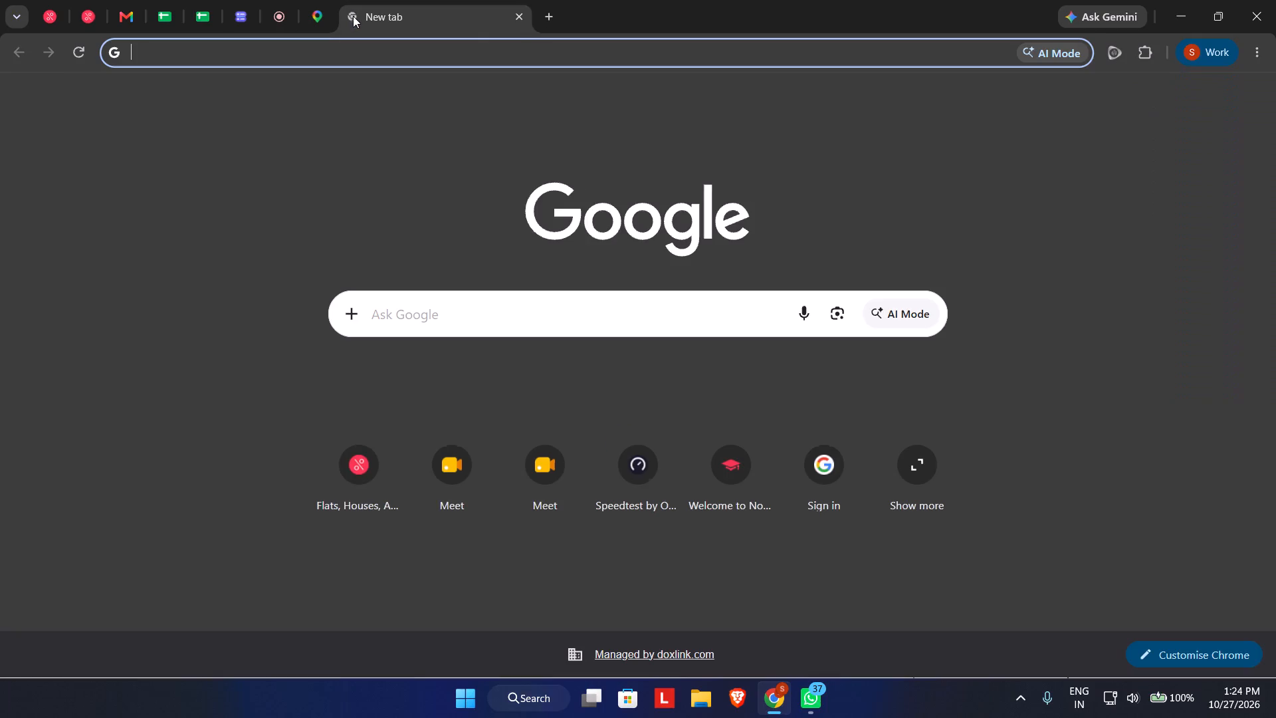
pyautogui.write('ww')
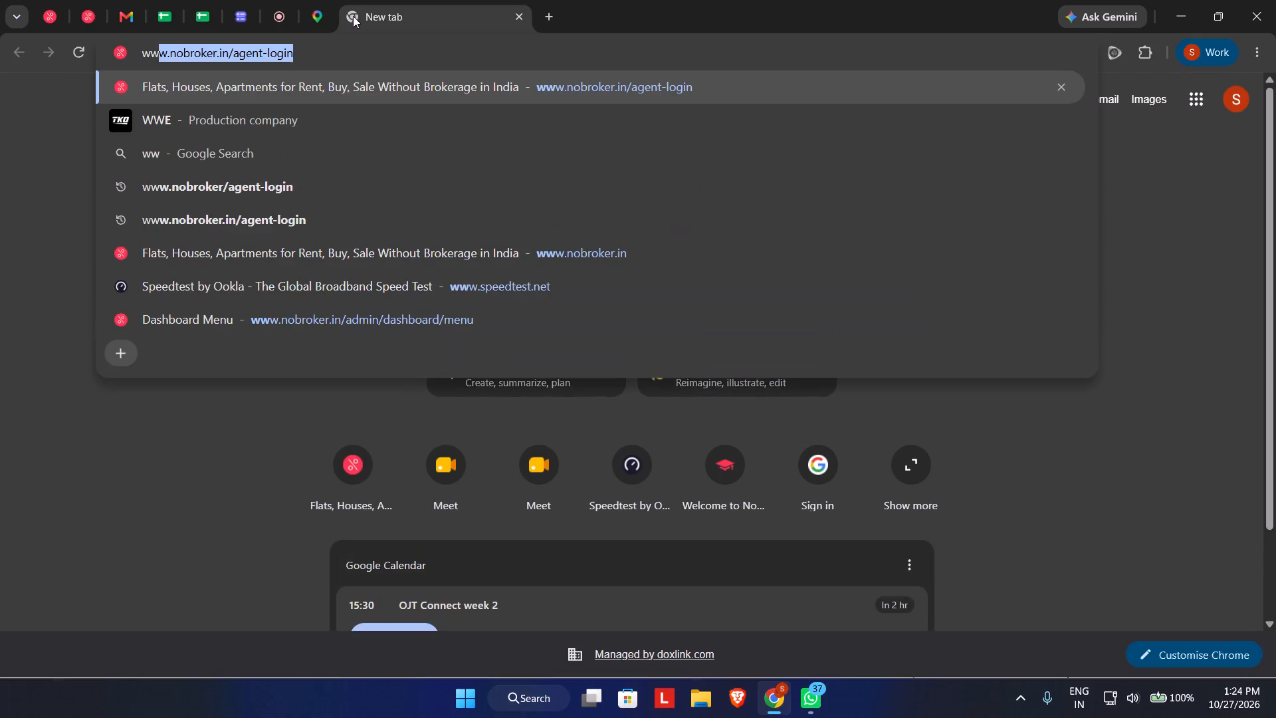
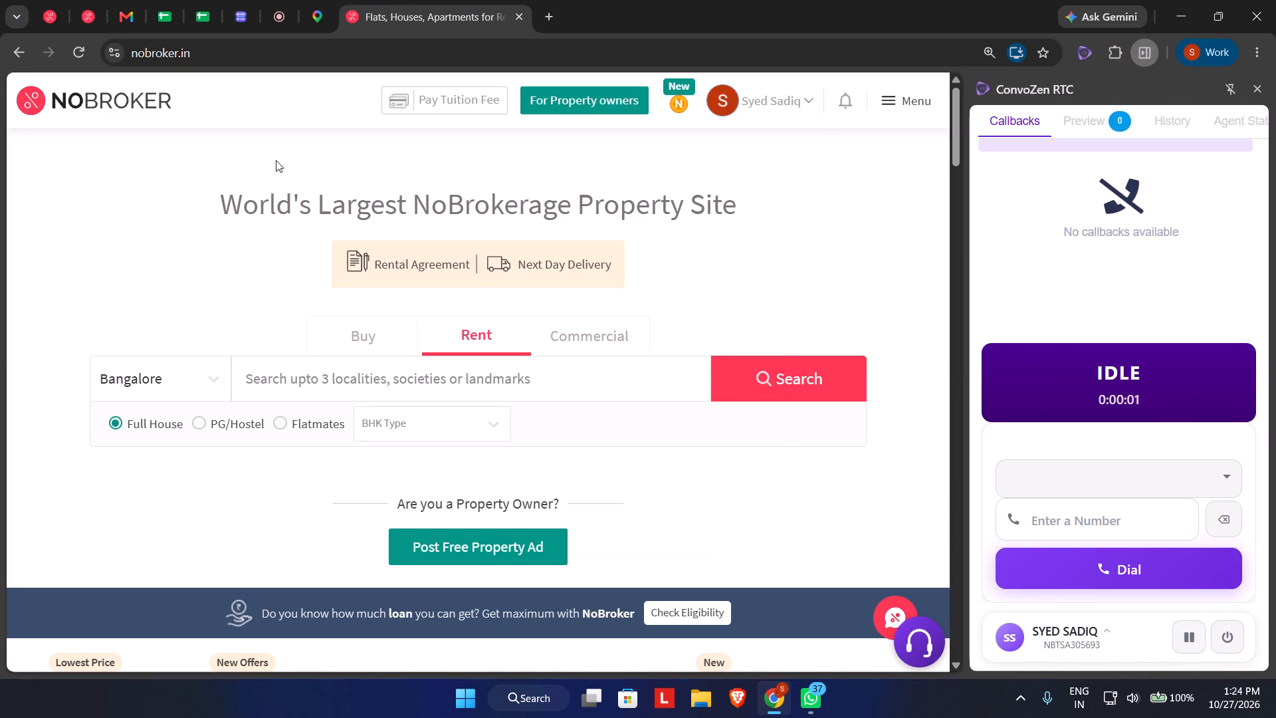
# Open the Misc Listing Leads dashboard from the account's Admin Menus.
pyautogui.click(763, 114)
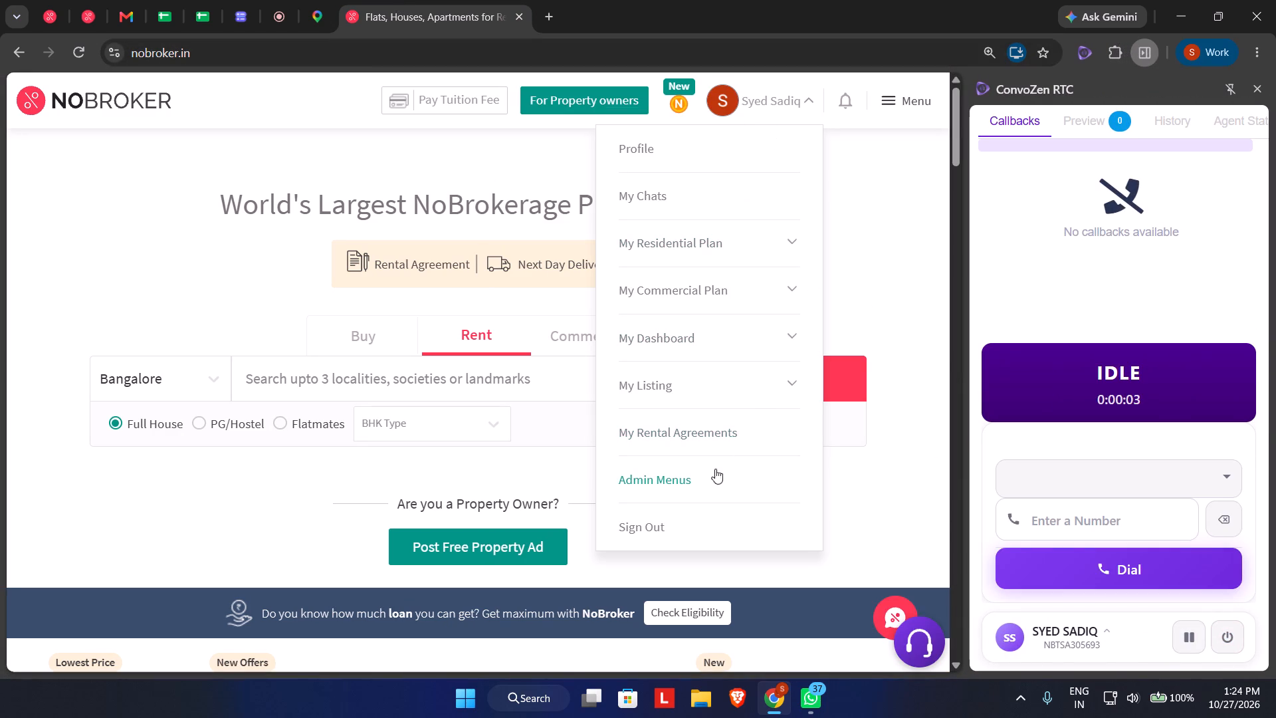
pyautogui.click(704, 470)
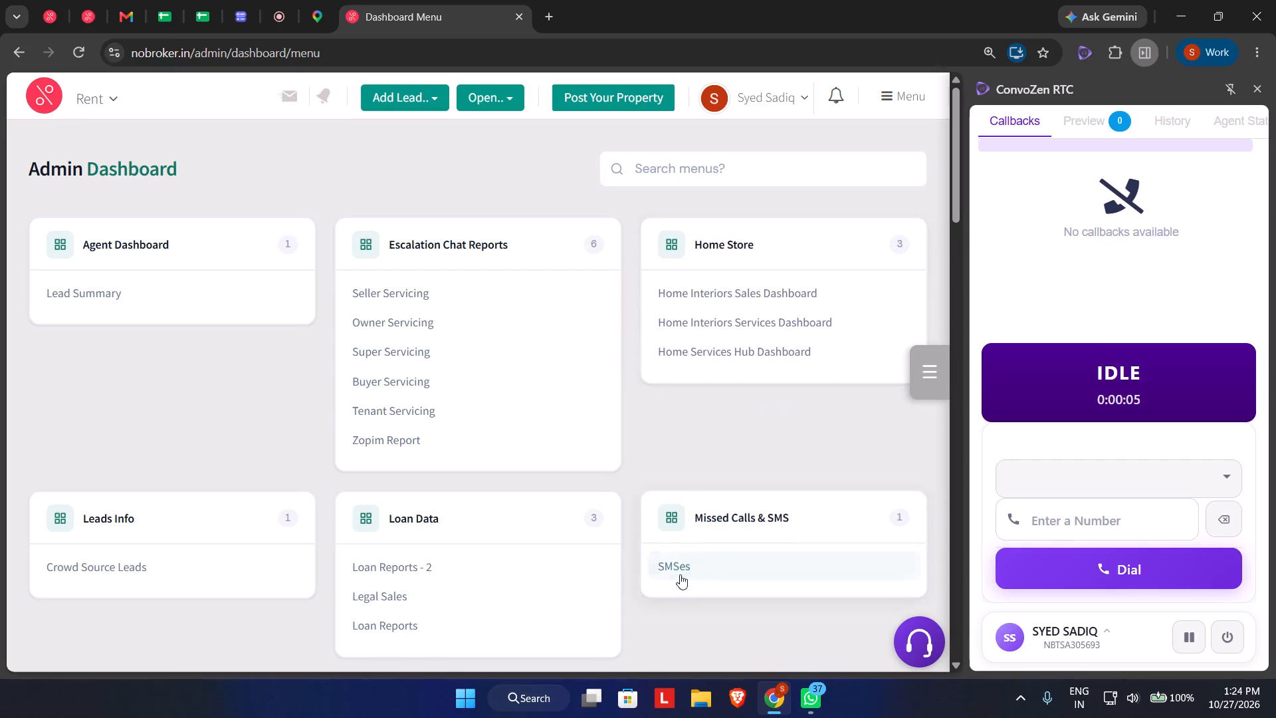
pyautogui.scroll(-3, 704, 540)
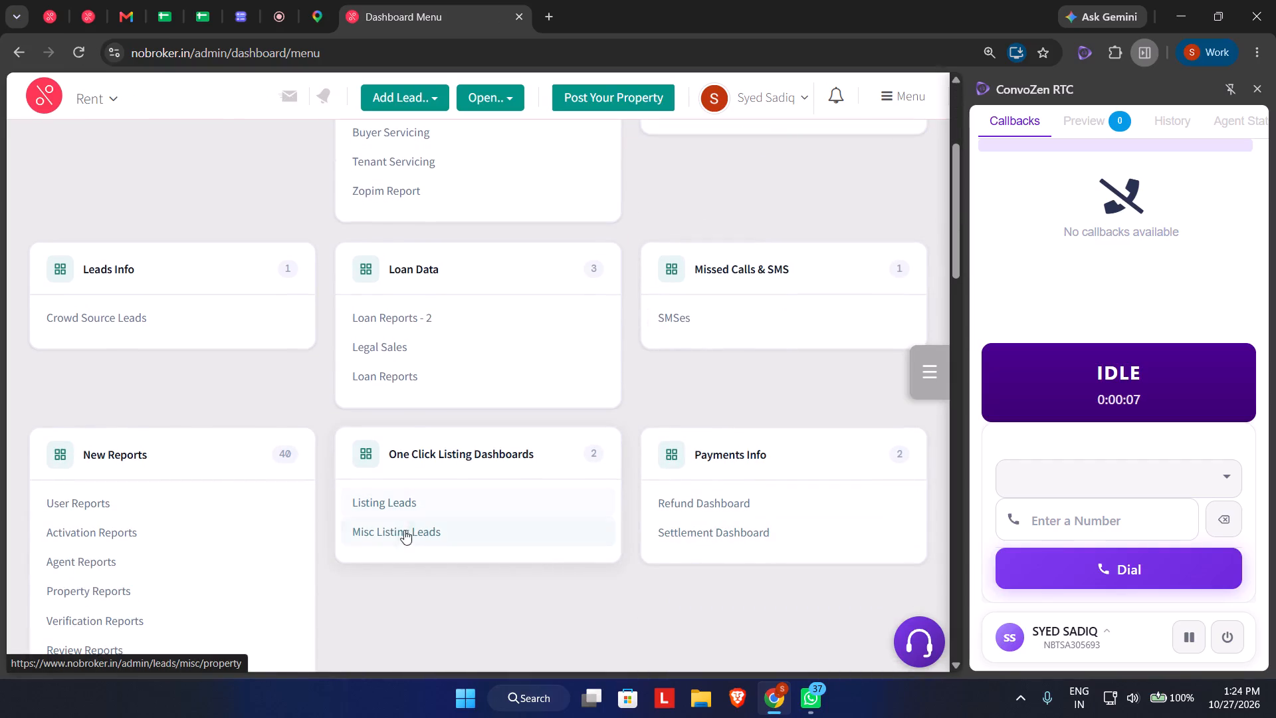
pyautogui.click(404, 542)
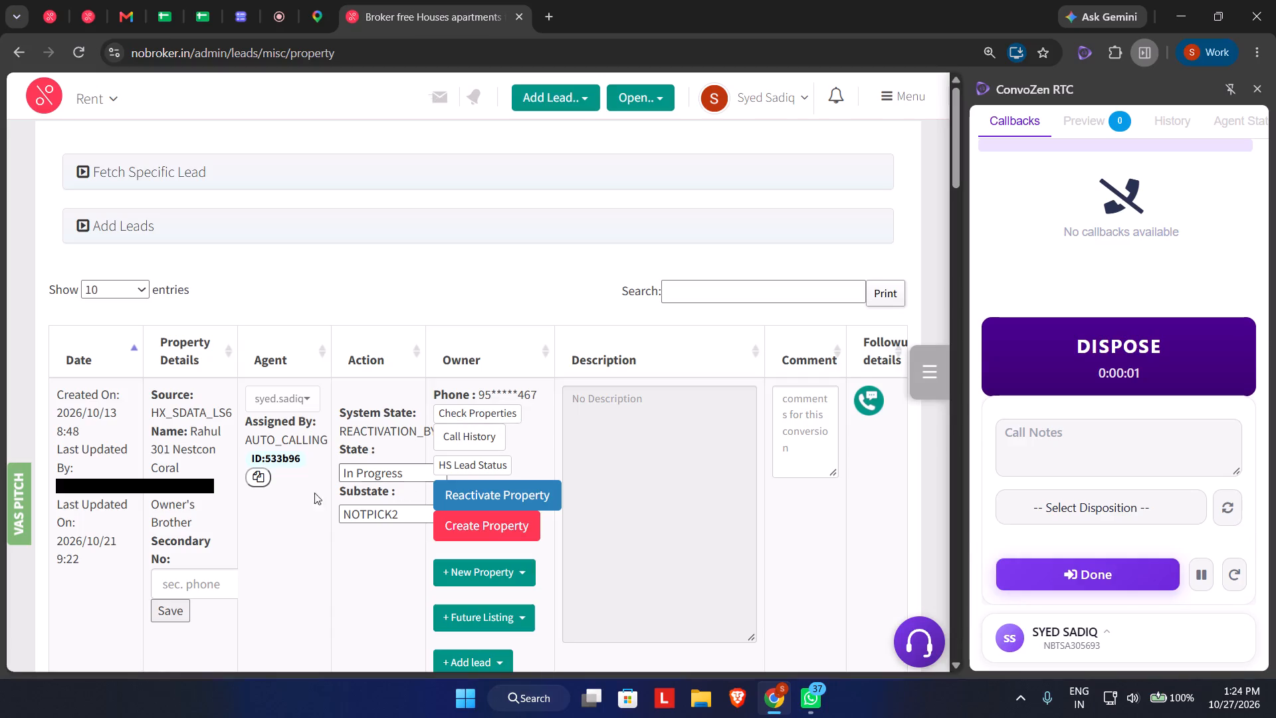
# Dispose of the ended call with the disposition Click Calling, Other and a third-level disposition.
pyautogui.click(1051, 511)
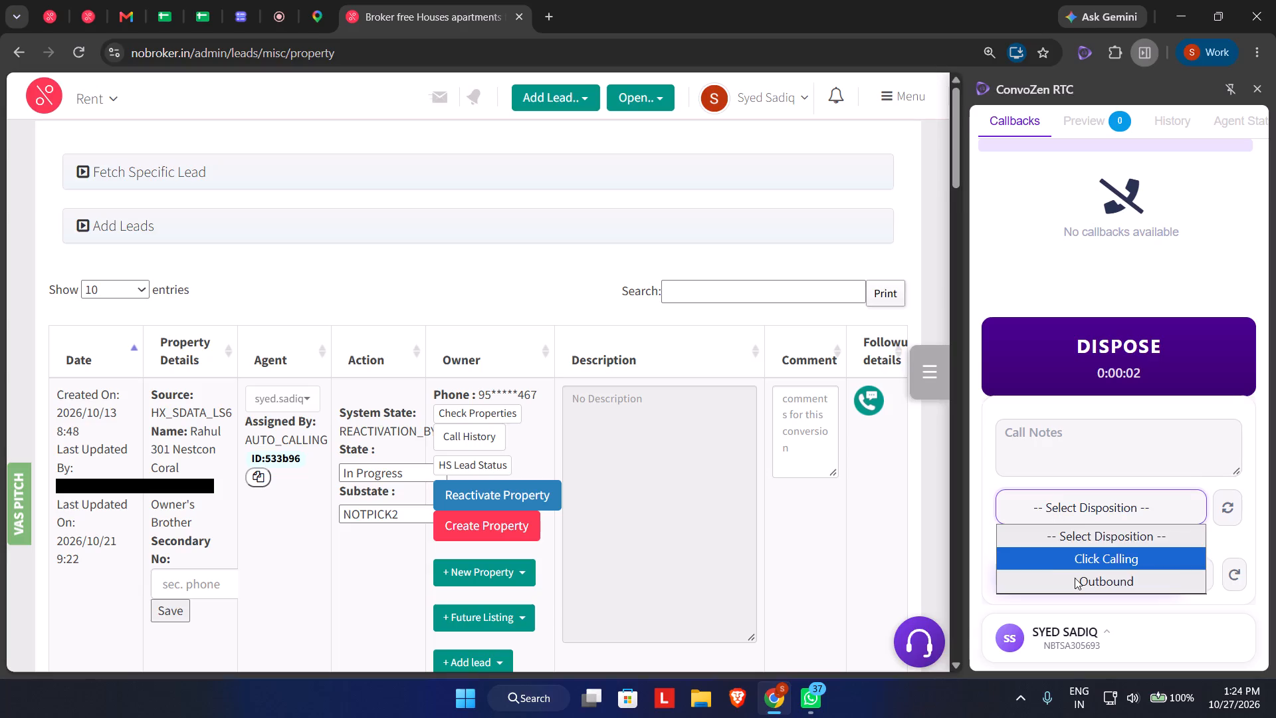
pyautogui.click(1073, 558)
pyautogui.click(1075, 522)
pyautogui.click(1097, 600)
pyautogui.click(1097, 526)
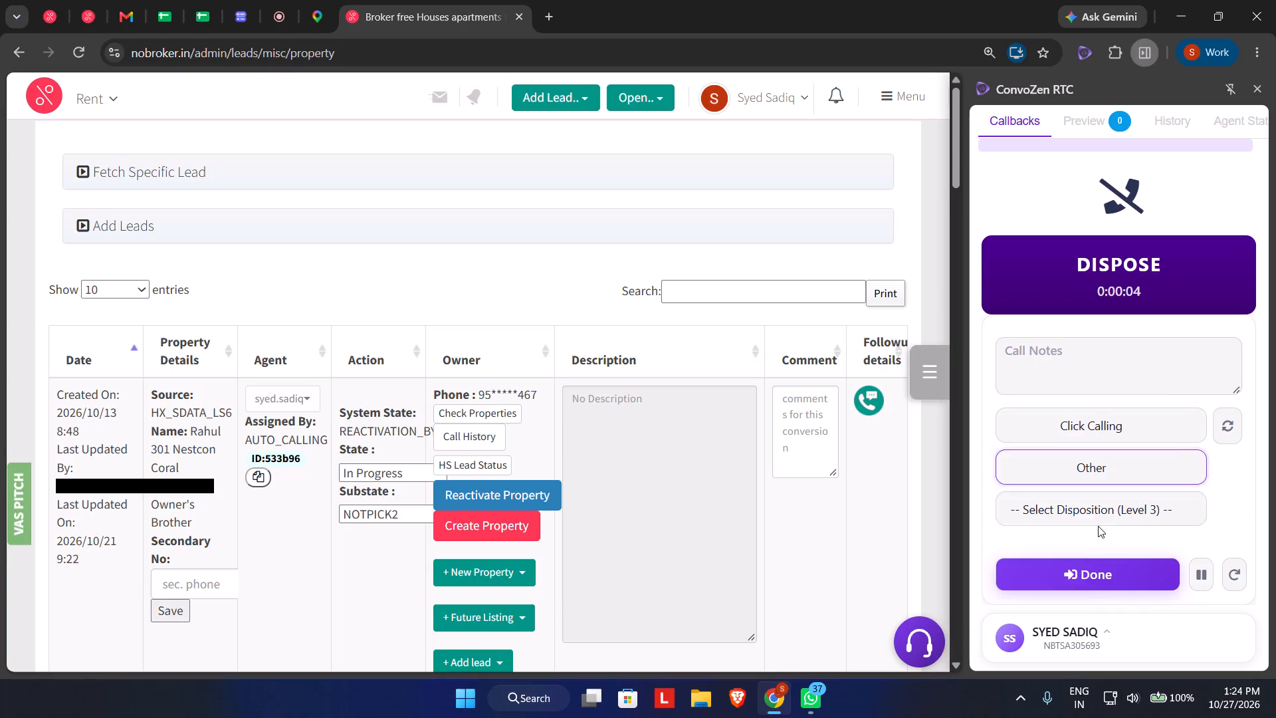
pyautogui.click(1095, 515)
pyautogui.click(1083, 561)
pyautogui.click(1083, 582)
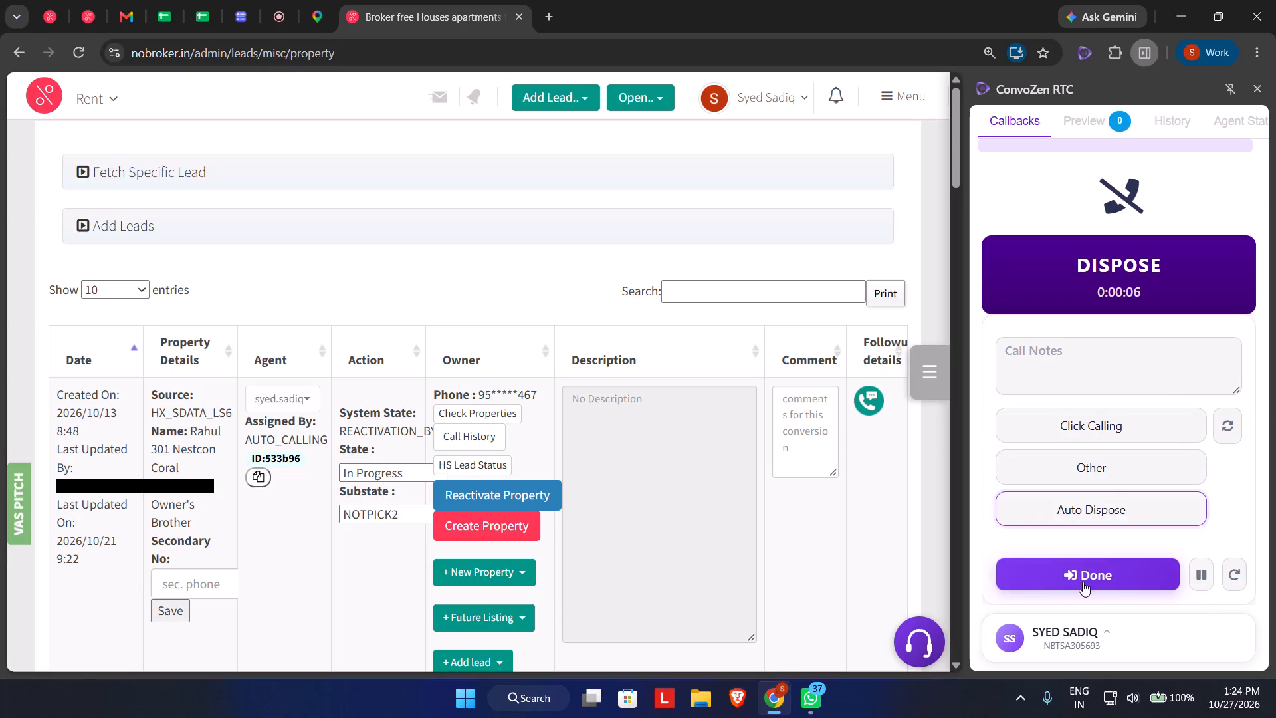
# Reload the miscellaneous listing leads page to fetch the current leads.
pyautogui.click(68, 53)
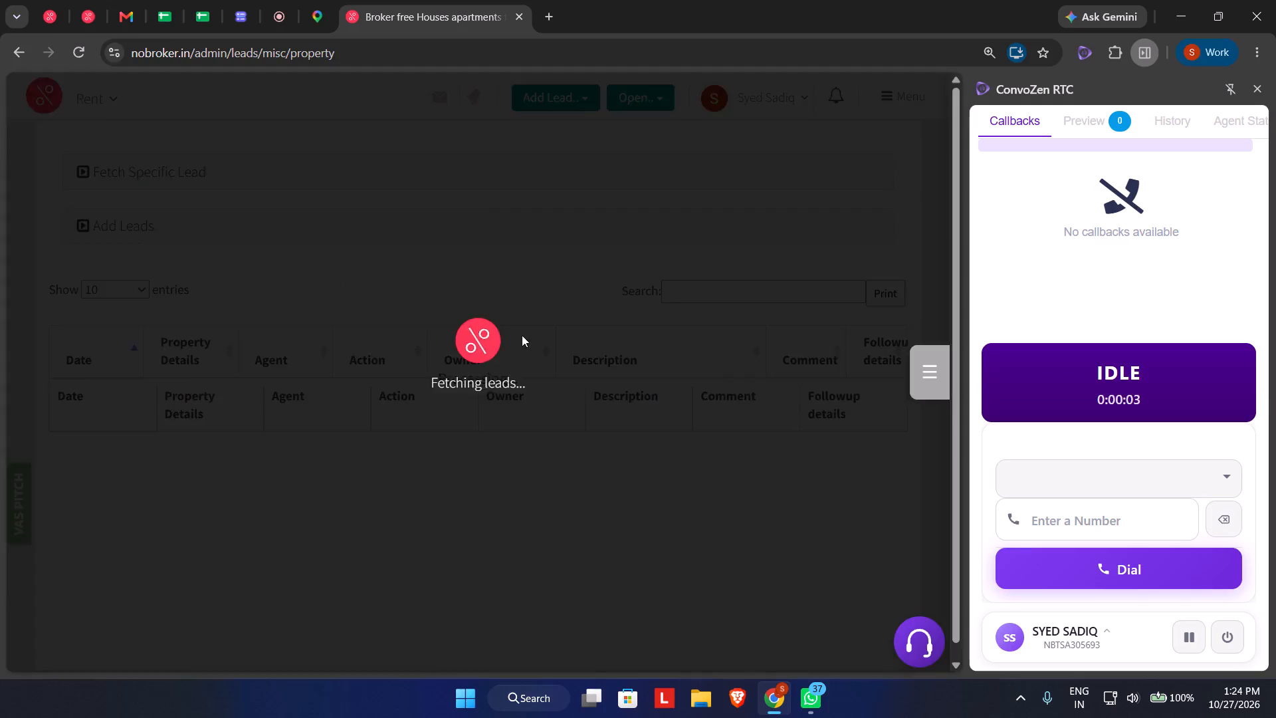
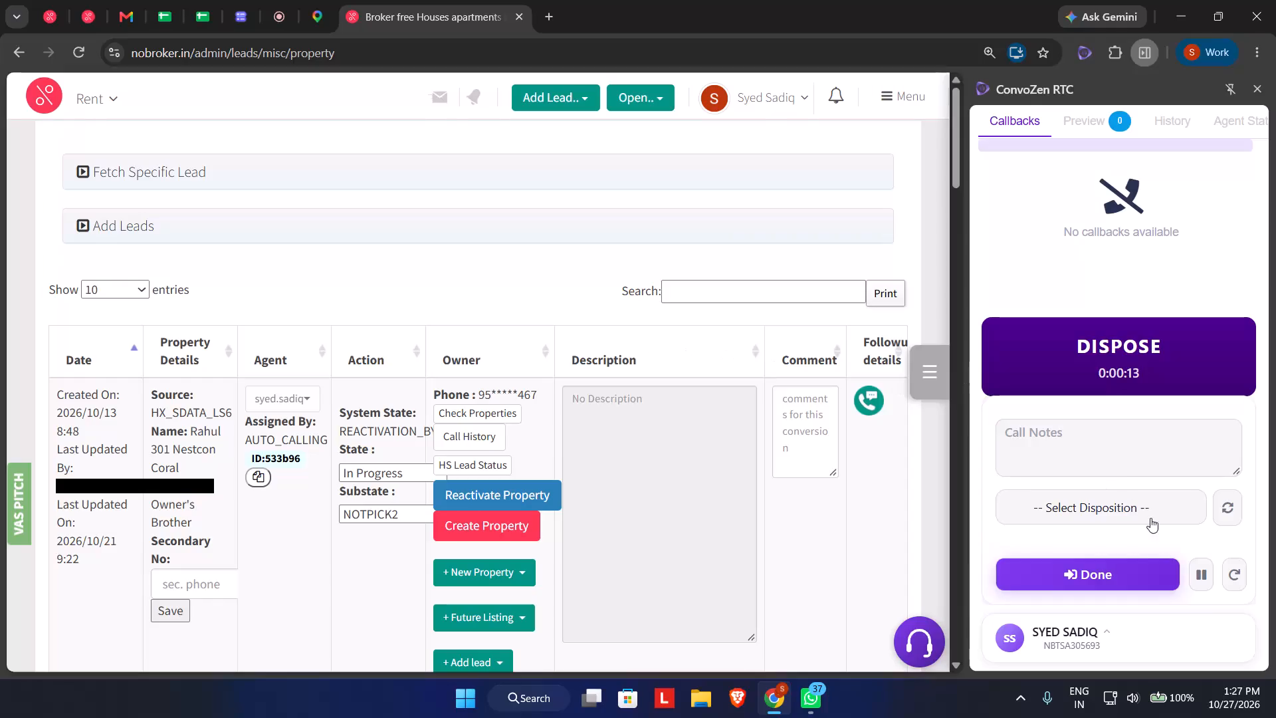
# Dispose of the ended call with the disposition Click Calling, Other and Auto Dispose.
pyautogui.click(1144, 518)
pyautogui.click(1130, 554)
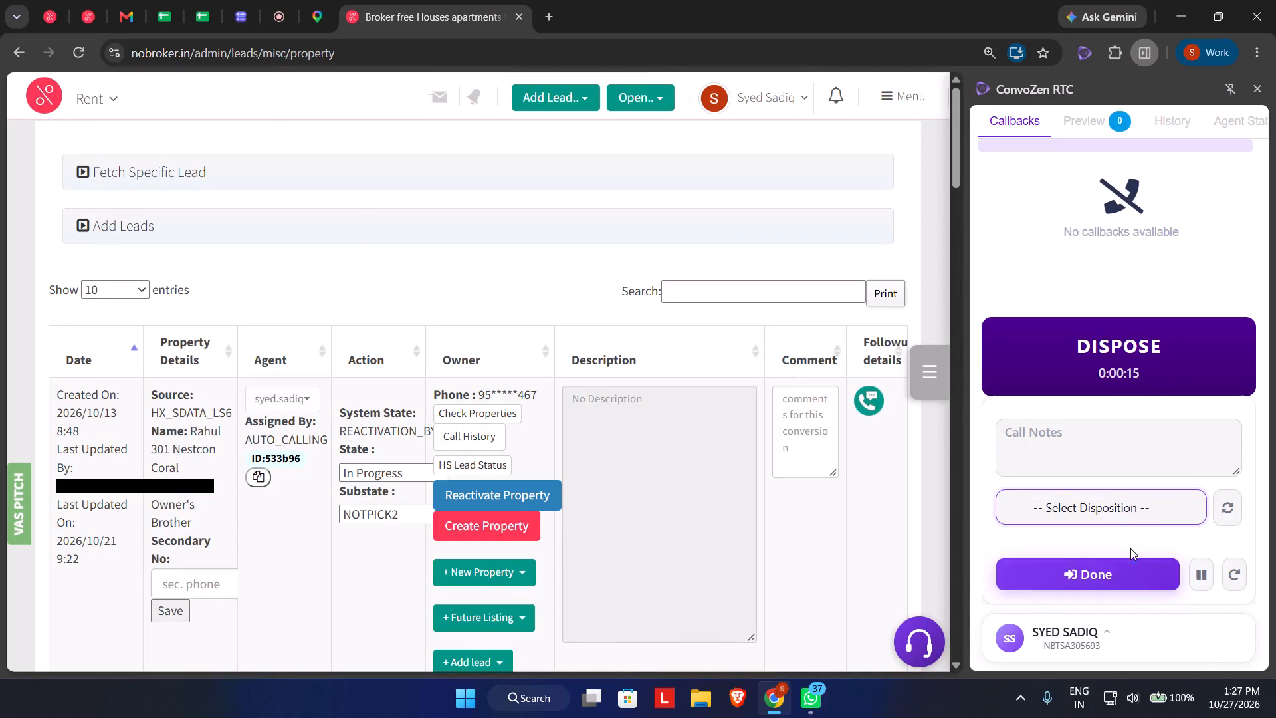
pyautogui.click(1109, 499)
pyautogui.click(1146, 602)
pyautogui.click(1107, 525)
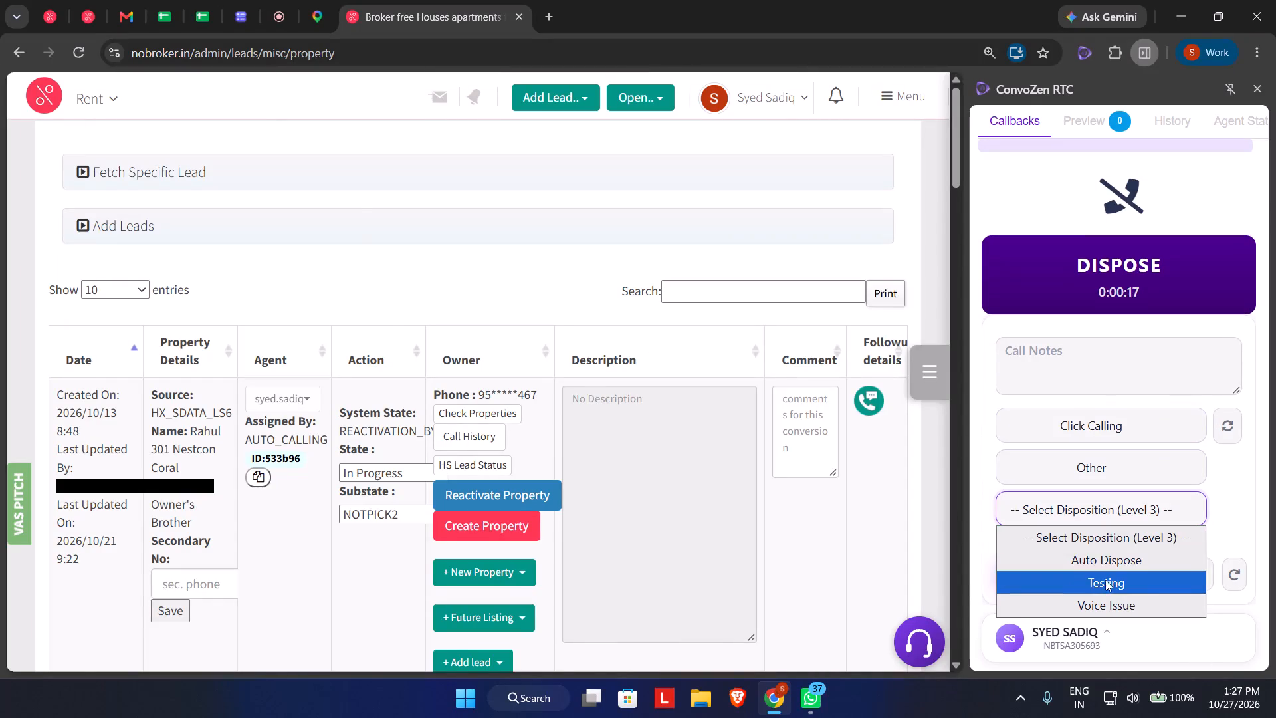
pyautogui.click(1103, 565)
pyautogui.click(1103, 573)
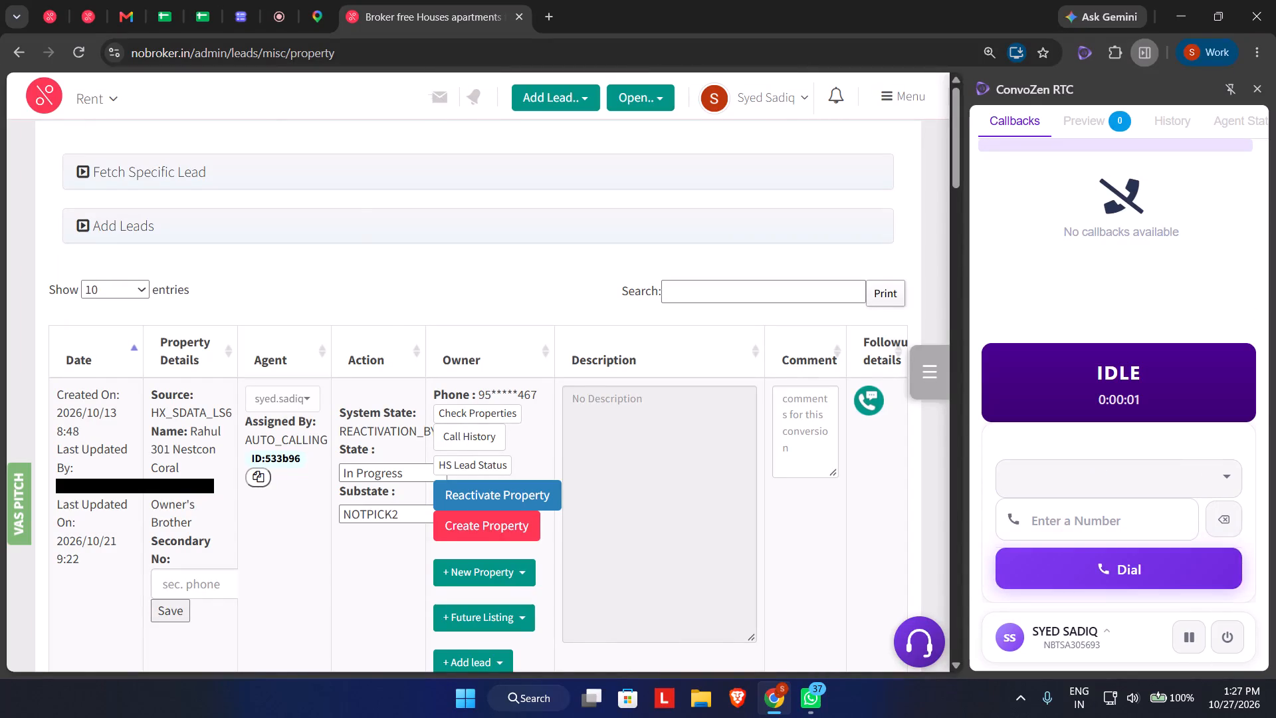
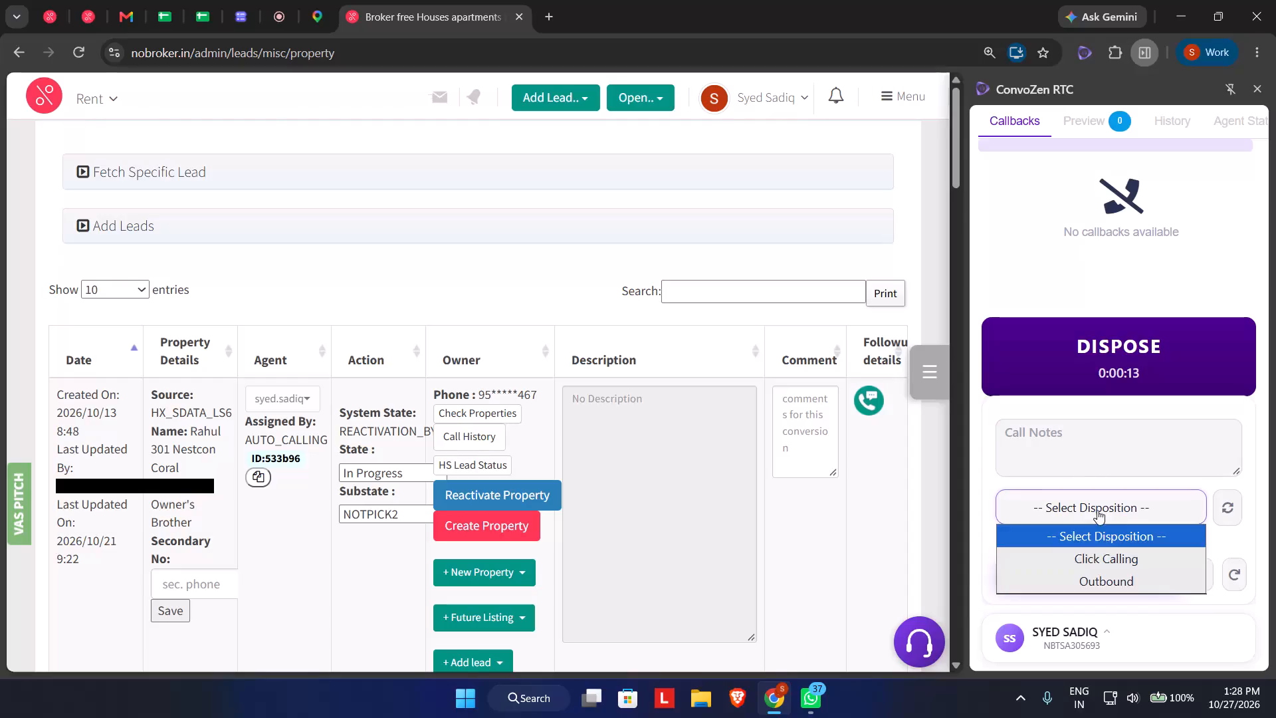
# Dispose of the ended call with the disposition Click Calling, Other and Auto Dispose.
pyautogui.click(1099, 556)
pyautogui.click(1093, 529)
pyautogui.click(1096, 513)
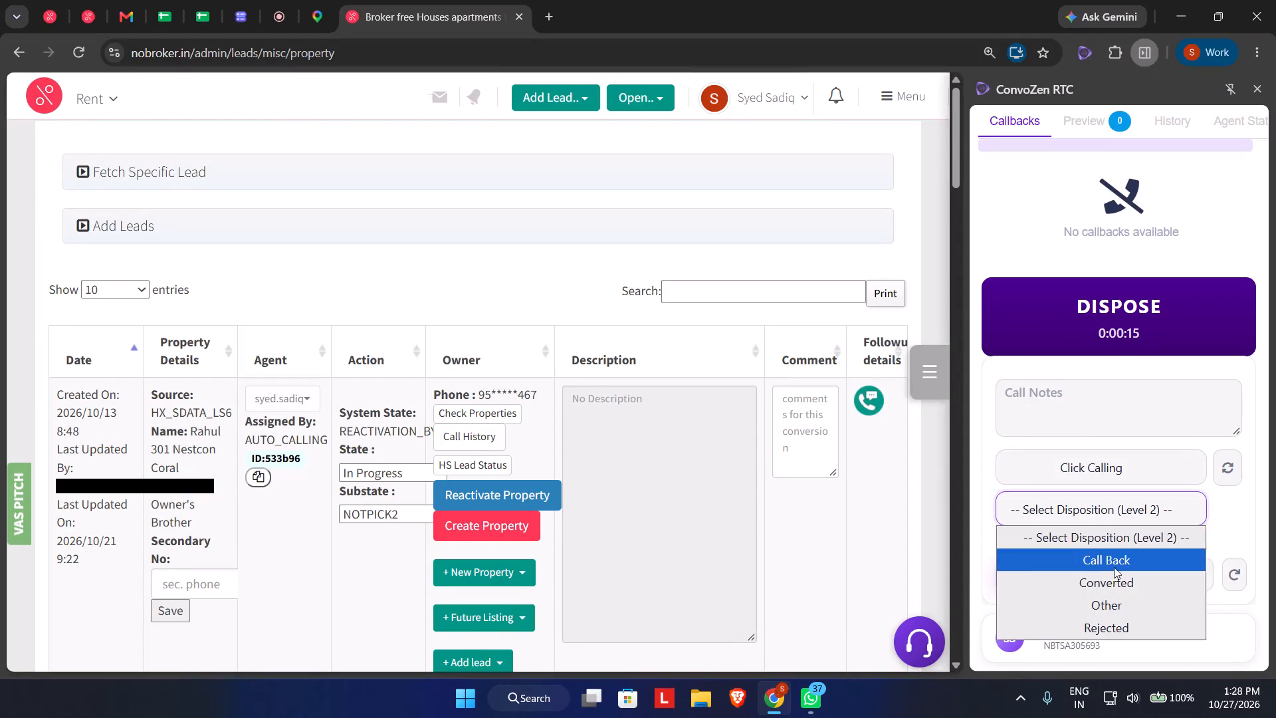
pyautogui.click(1127, 603)
pyautogui.click(1105, 510)
pyautogui.click(1122, 556)
pyautogui.click(1122, 564)
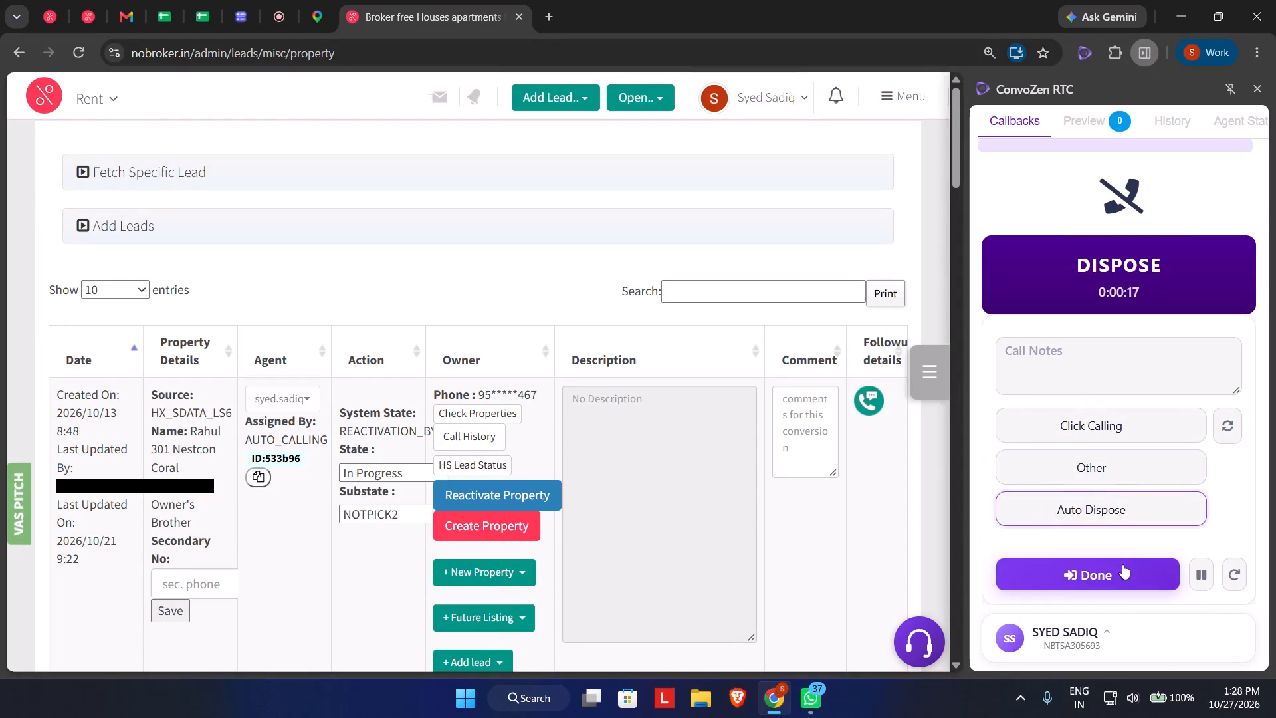
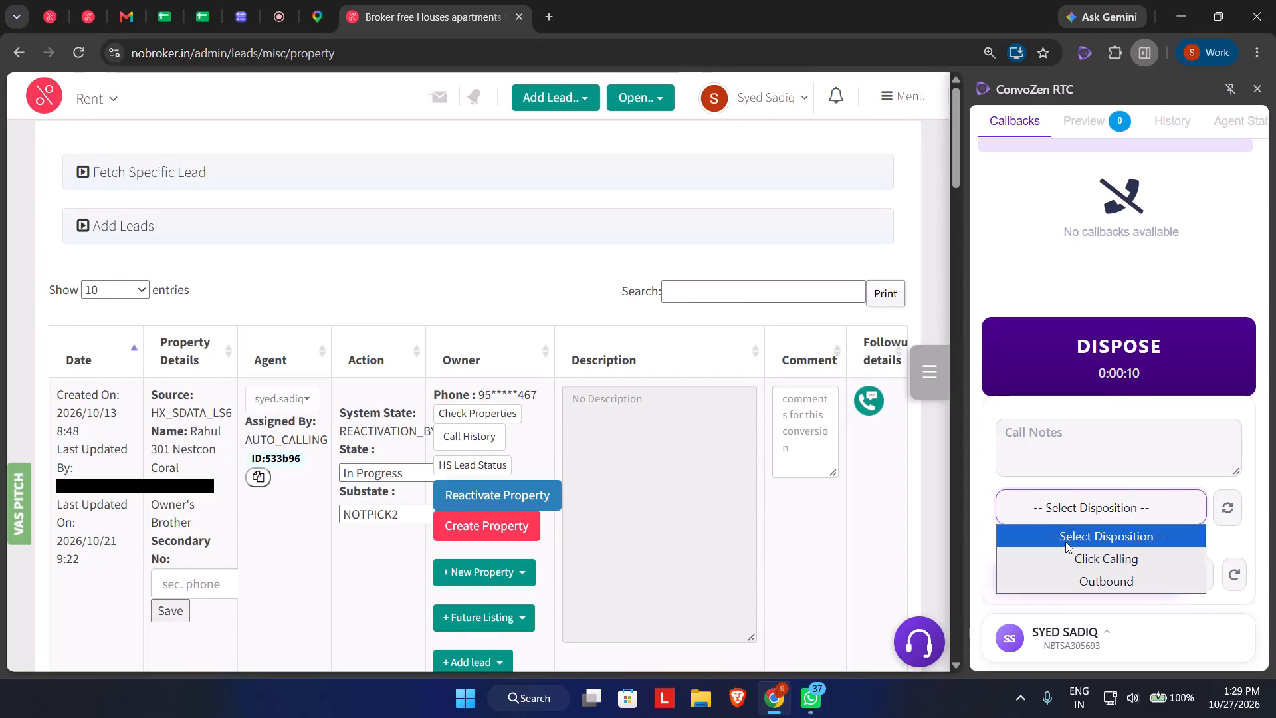
# Dispose of the ended call with the disposition Click Calling, Other and Auto Dispose.
pyautogui.click(1067, 556)
pyautogui.doubleClick(1064, 516)
pyautogui.click(1079, 521)
pyautogui.click(1095, 594)
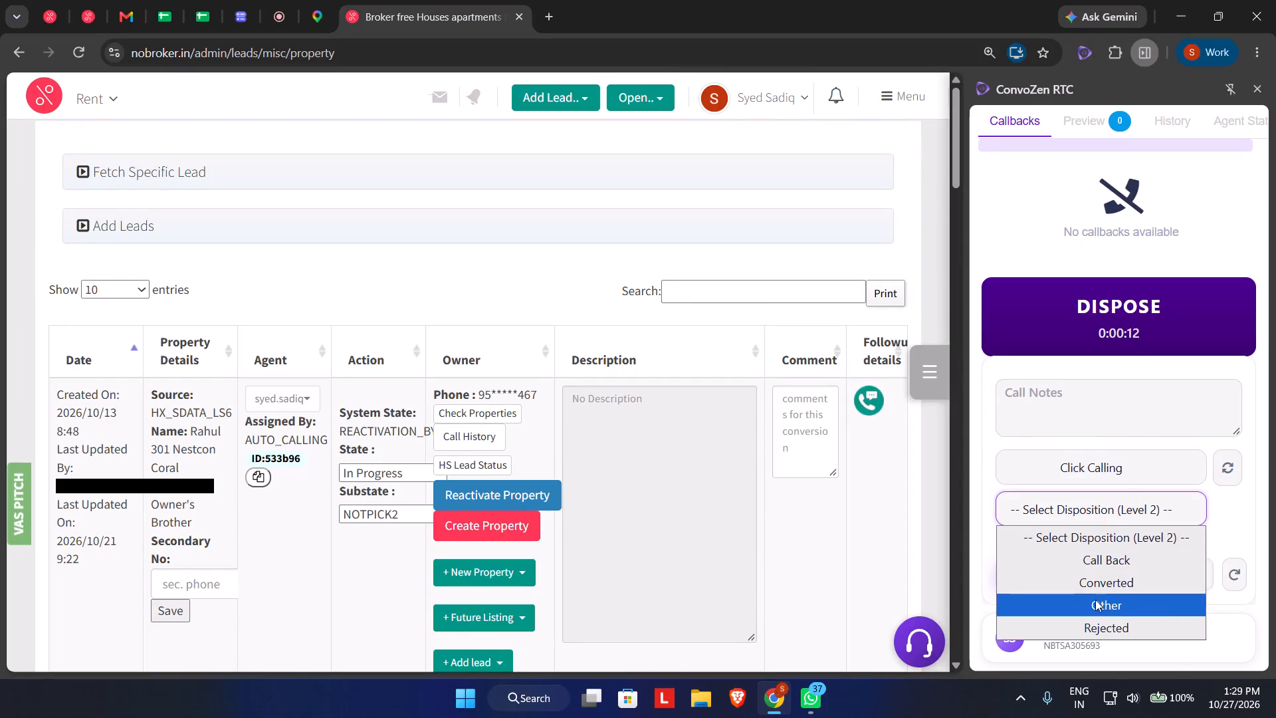
pyautogui.doubleClick(1069, 510)
pyautogui.click(1084, 475)
pyautogui.moveTo(1118, 561); pyautogui.dragTo(1116, 551)
pyautogui.click(1094, 485)
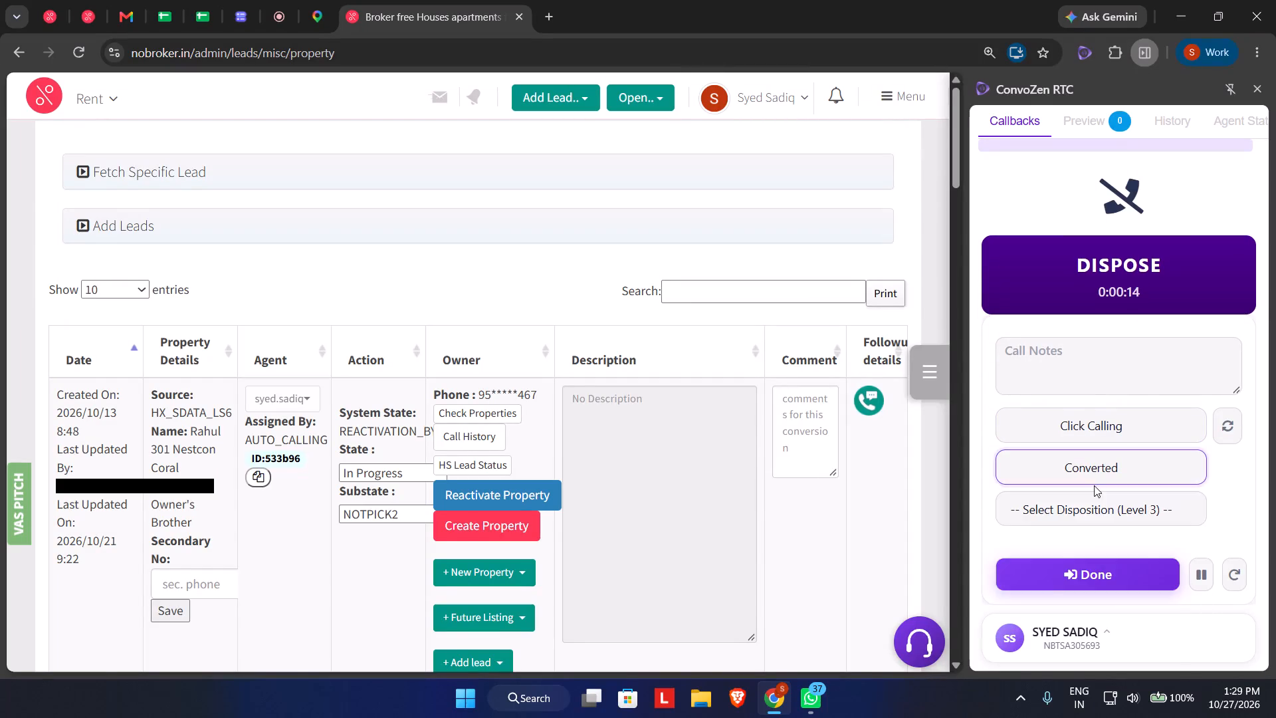
pyautogui.click(1097, 501)
pyautogui.click(1089, 459)
pyautogui.click(1128, 560)
pyautogui.click(1114, 496)
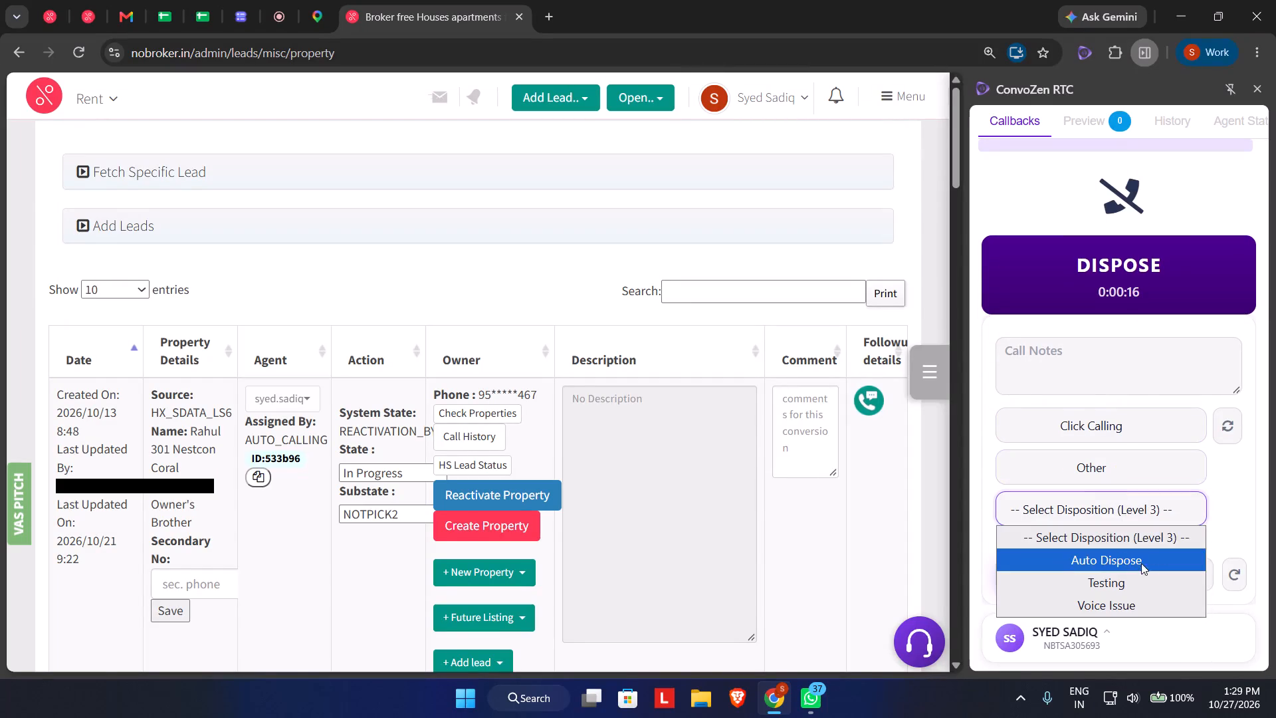
pyautogui.click(1140, 560)
pyautogui.click(1140, 568)
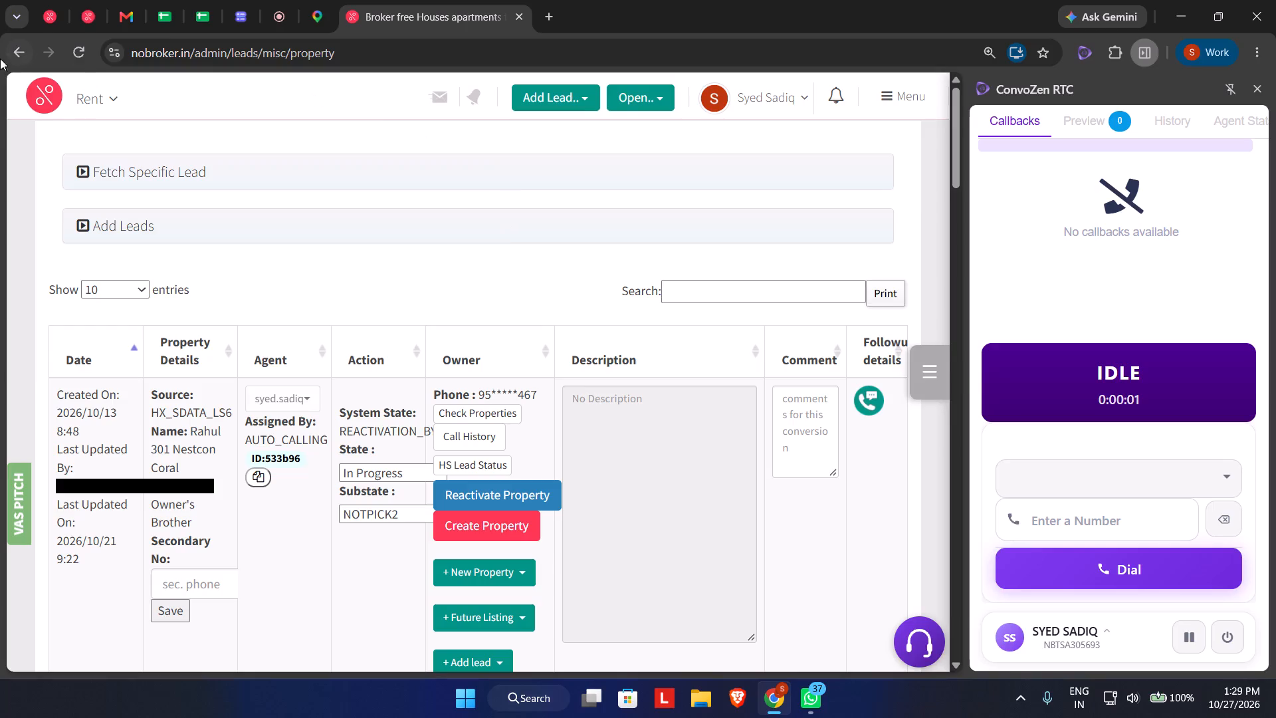
# Reload the property leads page.
pyautogui.click(87, 57)
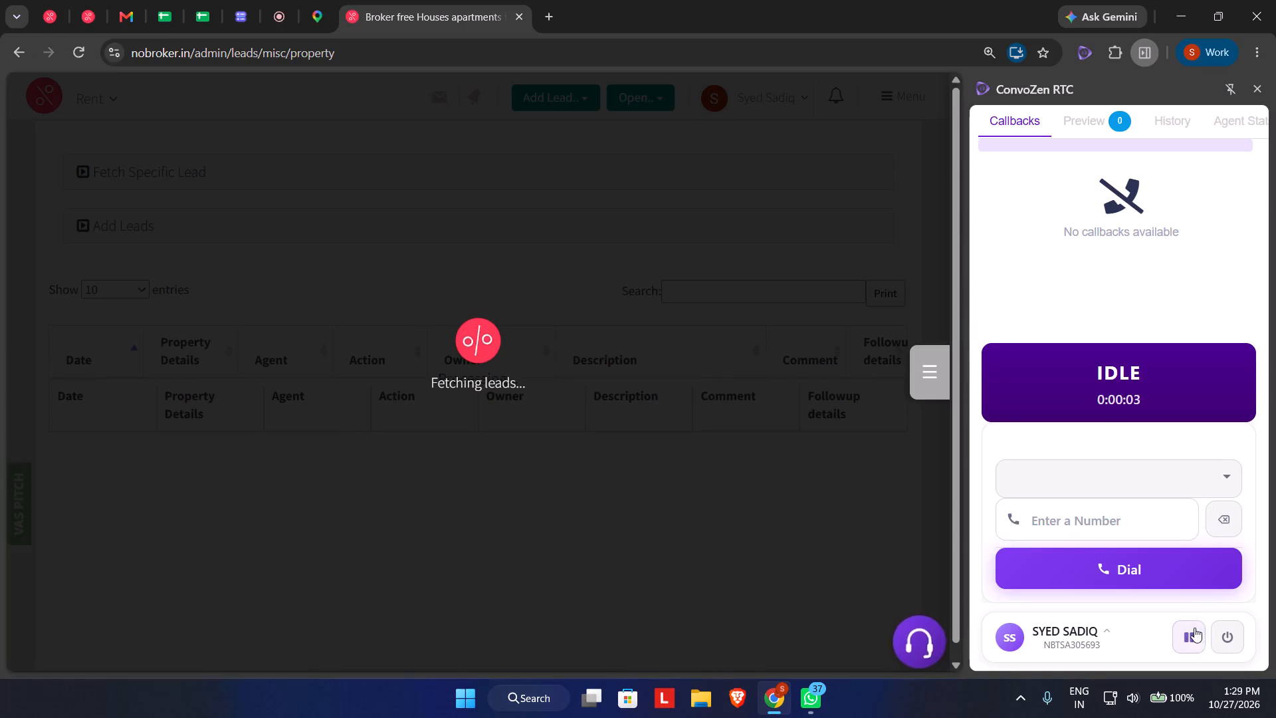
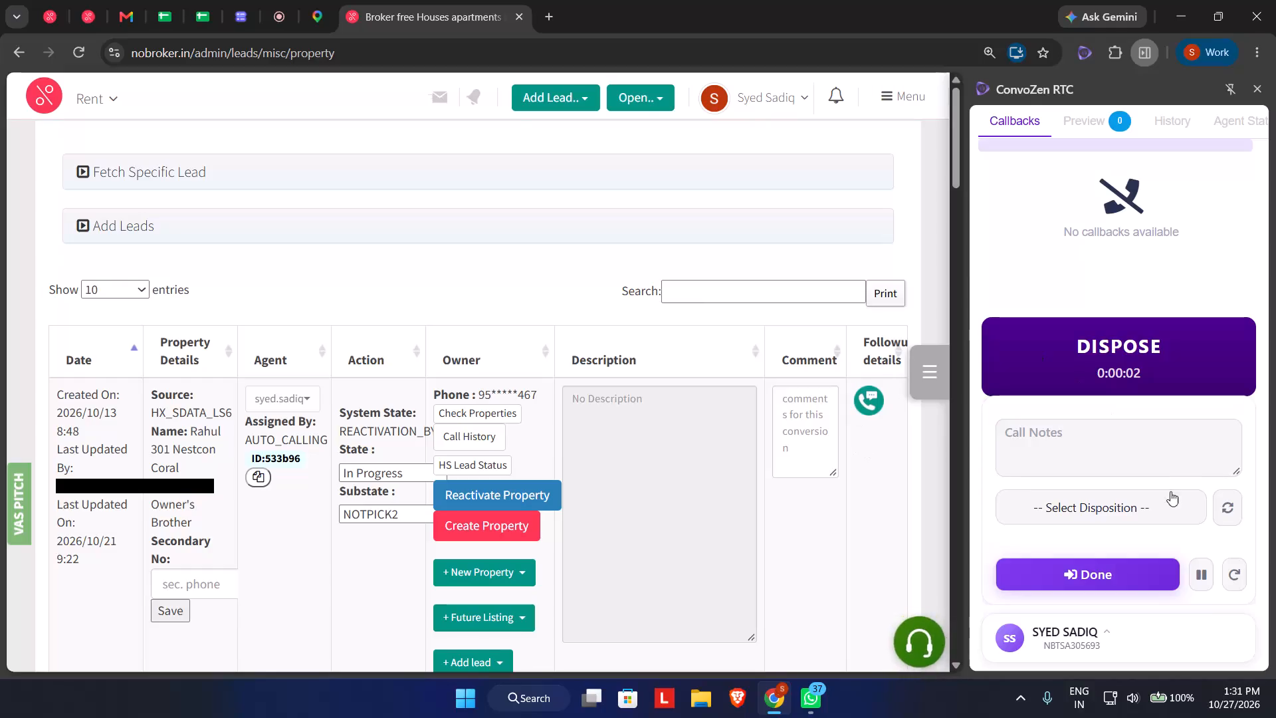
# Dispose of the ended call with the disposition Click Calling, Other and Auto Dispose.
pyautogui.click(1142, 512)
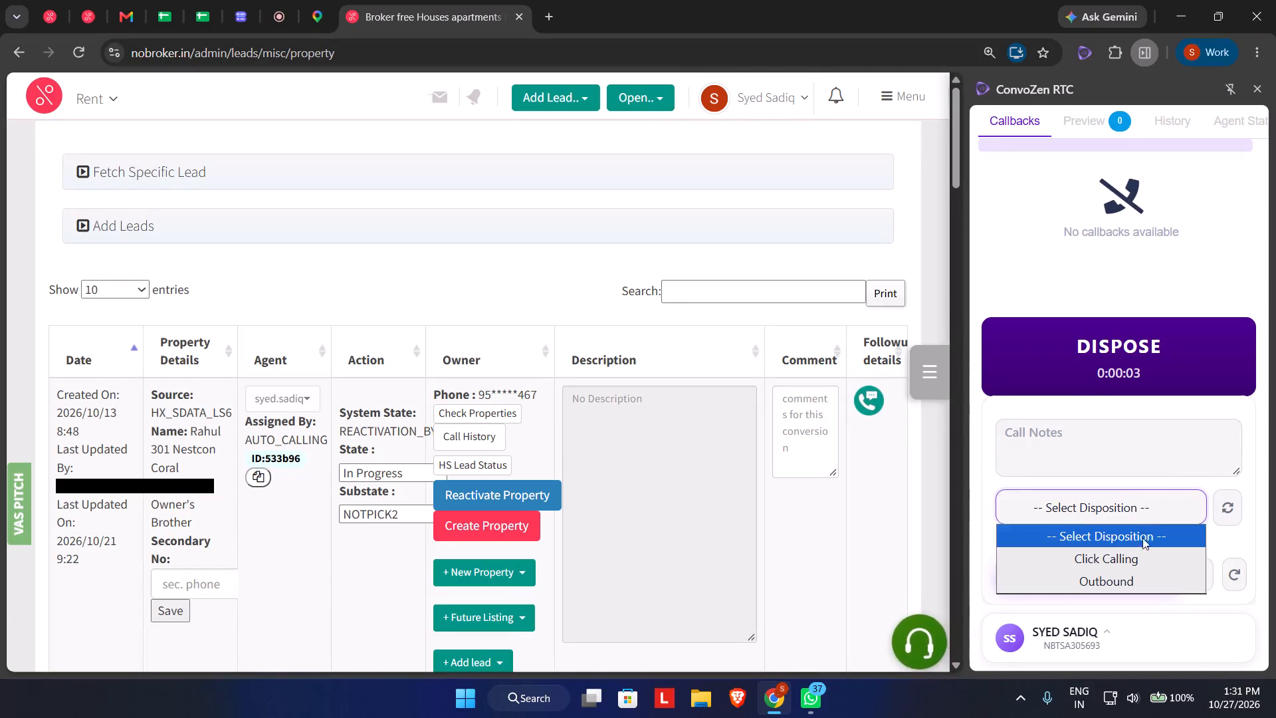
pyautogui.click(1136, 558)
pyautogui.moveTo(1111, 527); pyautogui.dragTo(1087, 518)
pyautogui.click(1087, 515)
pyautogui.moveTo(1116, 581); pyautogui.dragTo(1119, 588)
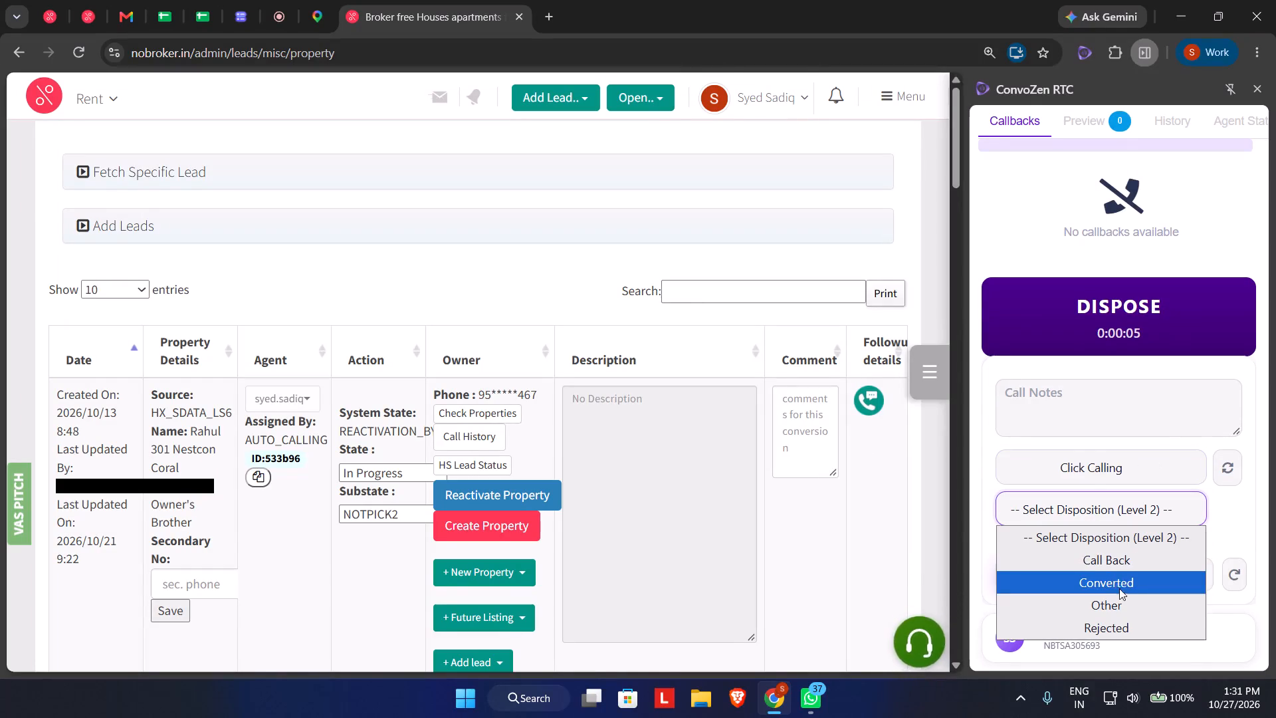
pyautogui.moveTo(1119, 588); pyautogui.dragTo(1120, 598)
pyautogui.click(1067, 507)
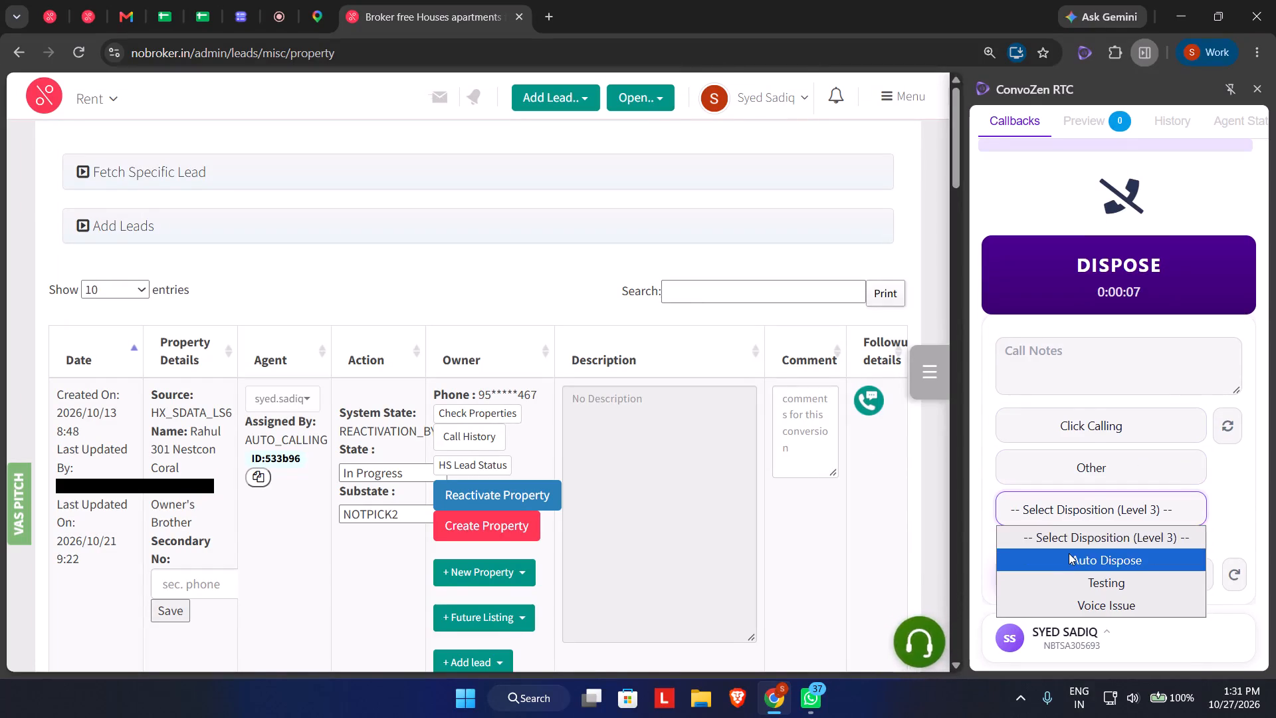
pyautogui.click(1069, 553)
pyautogui.click(1090, 568)
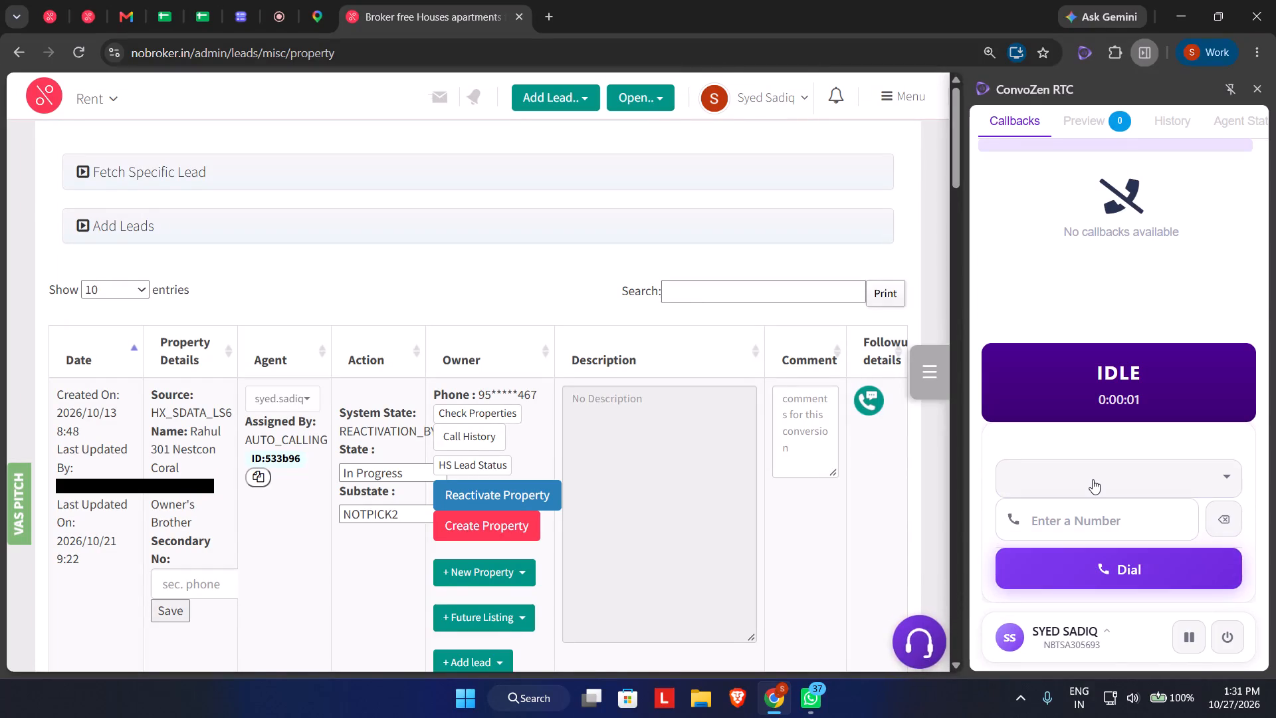
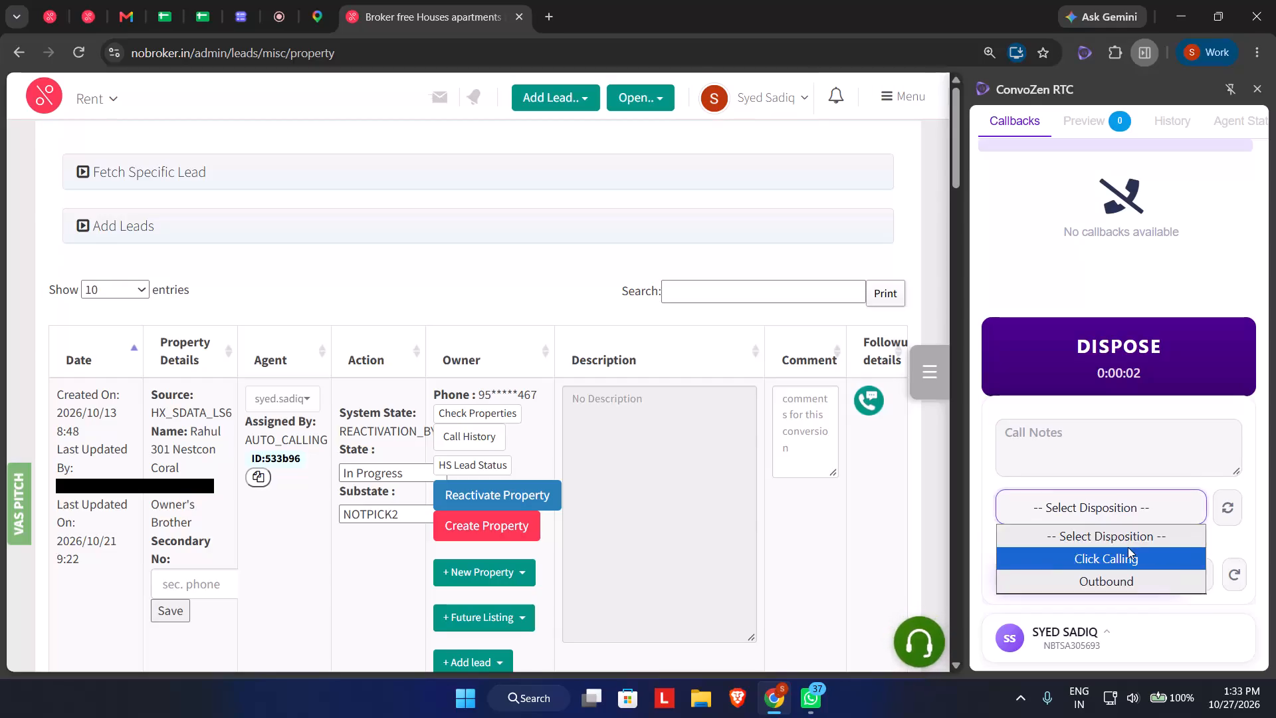
# Dispose of the ended call with the disposition Click Calling, Other and Auto Dispose.
pyautogui.doubleClick(1111, 509)
pyautogui.click(1103, 522)
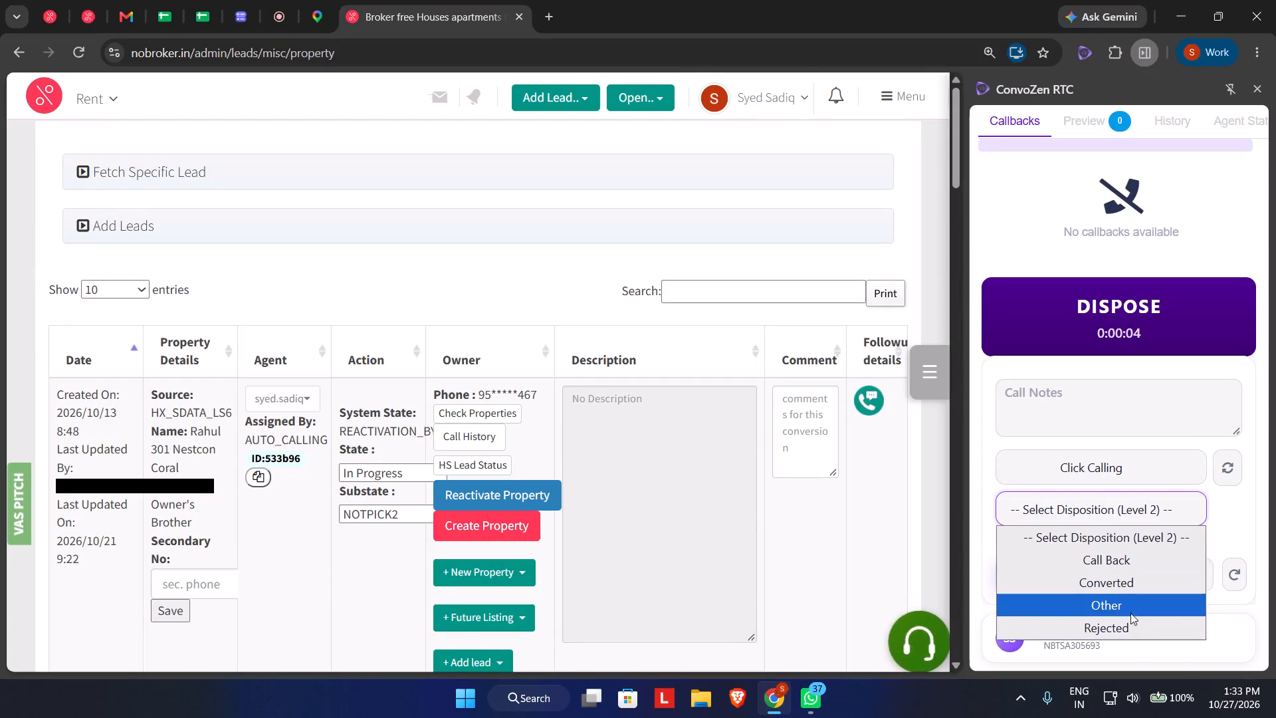
pyautogui.doubleClick(1127, 598)
pyautogui.click(1093, 517)
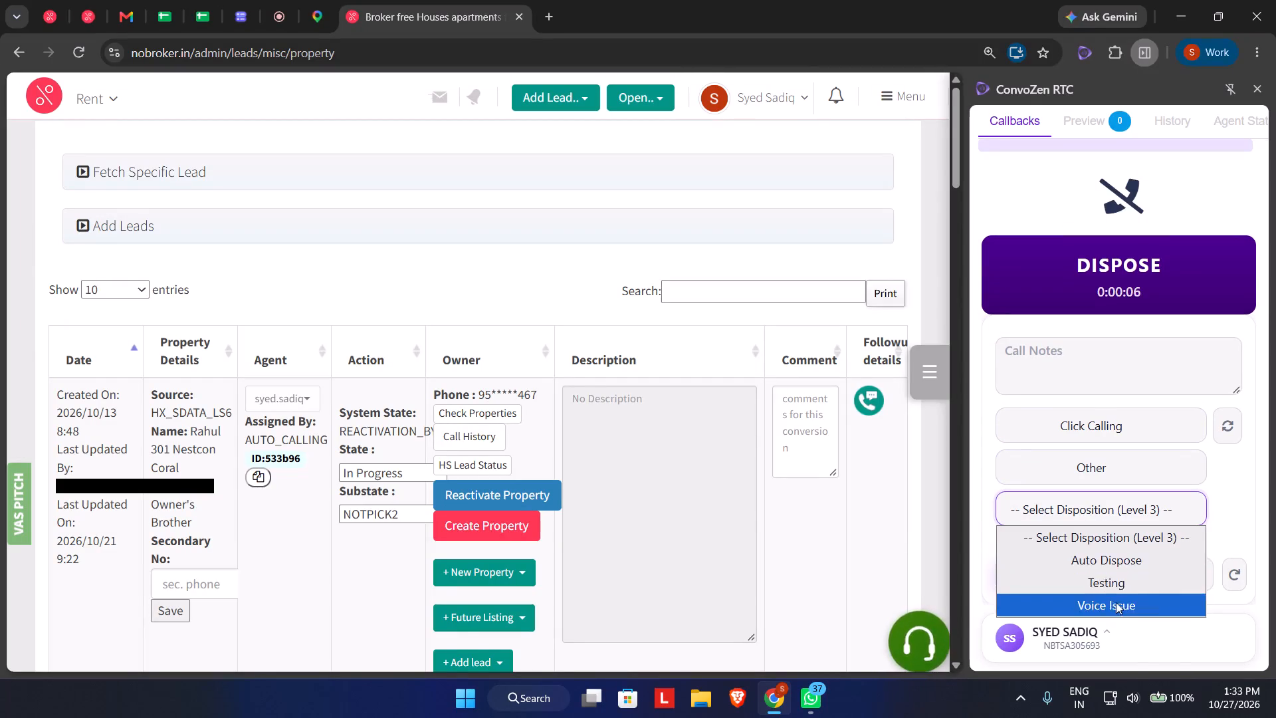
pyautogui.click(1098, 558)
pyautogui.click(1099, 568)
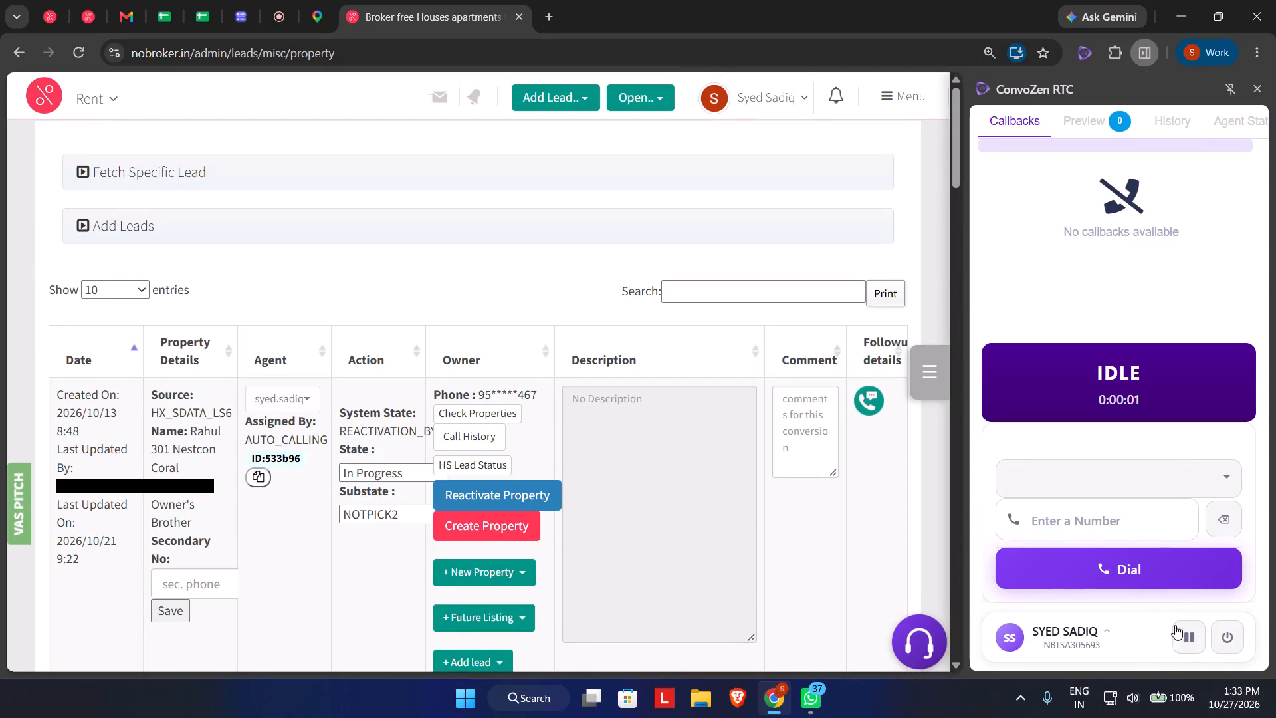
# Pause the dialer with Lunch Break as the reason.
pyautogui.click(1189, 638)
pyautogui.click(1023, 372)
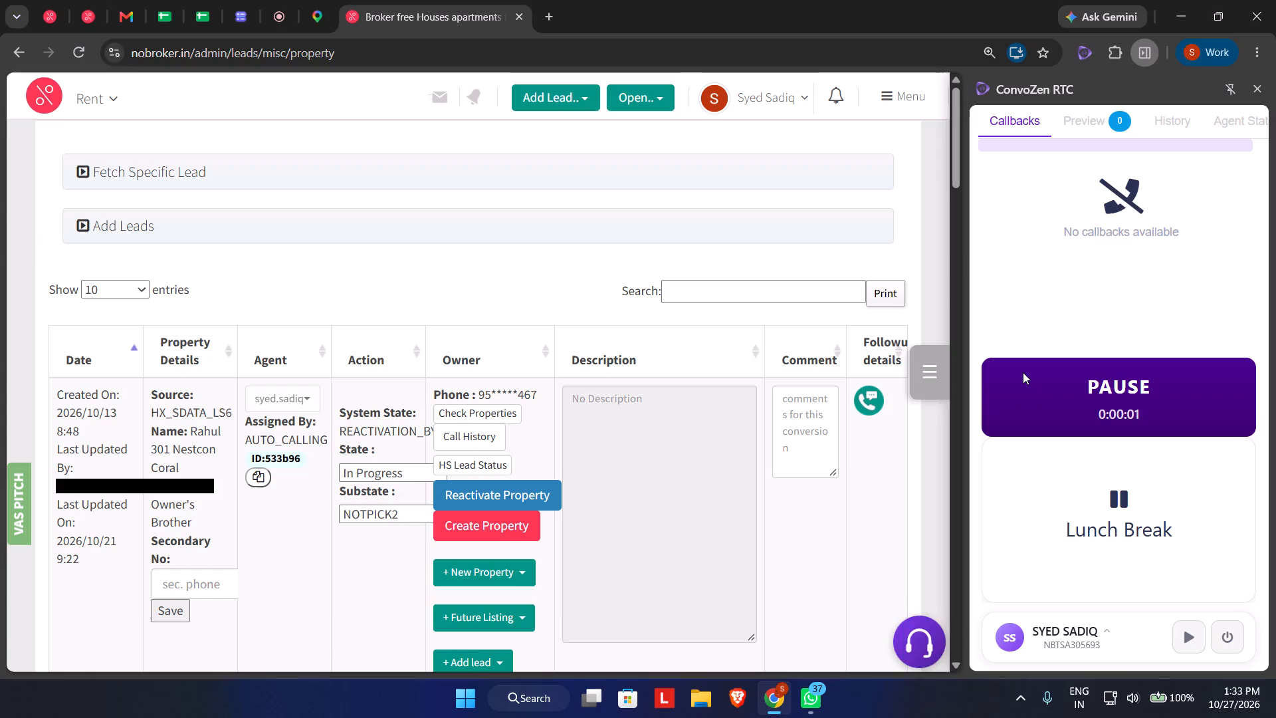
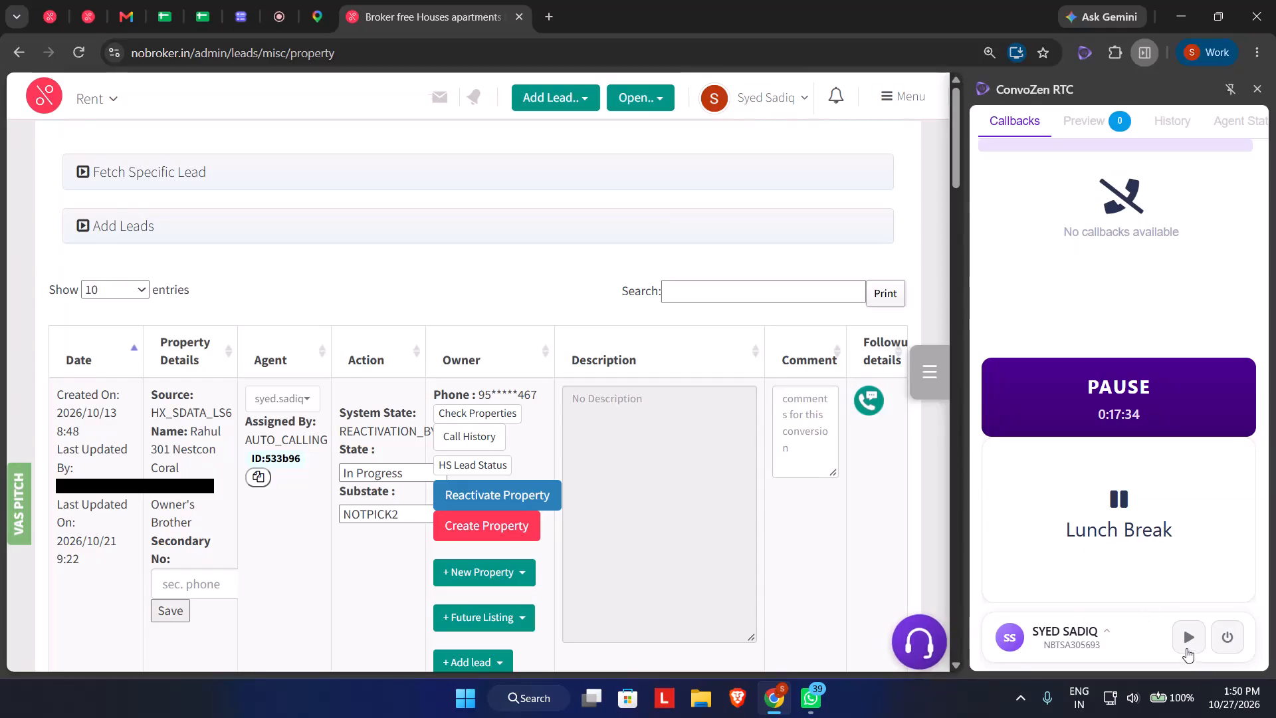
# End the lunch break and resume the dialer so it can take calls again.
pyautogui.click(1180, 635)
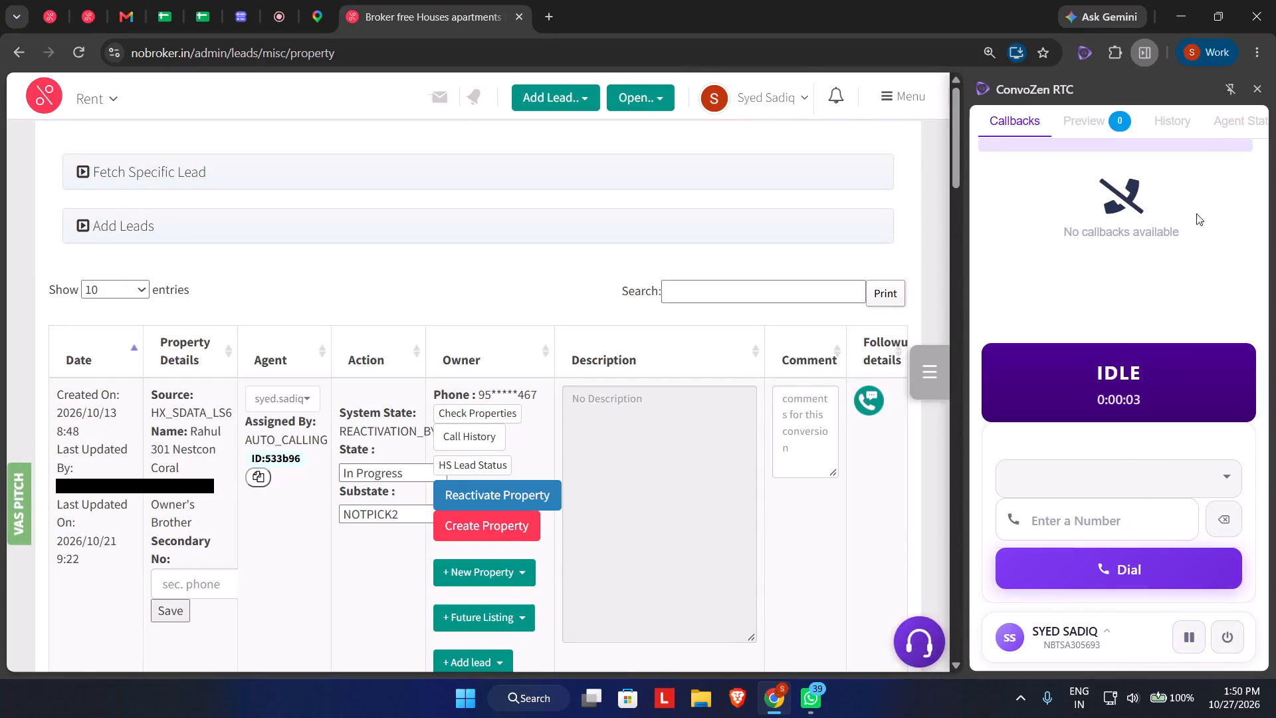
# Review the dialer's call history and the agent's time statistics, then return to the callbacks list.
pyautogui.click(1166, 114)
pyautogui.click(1223, 122)
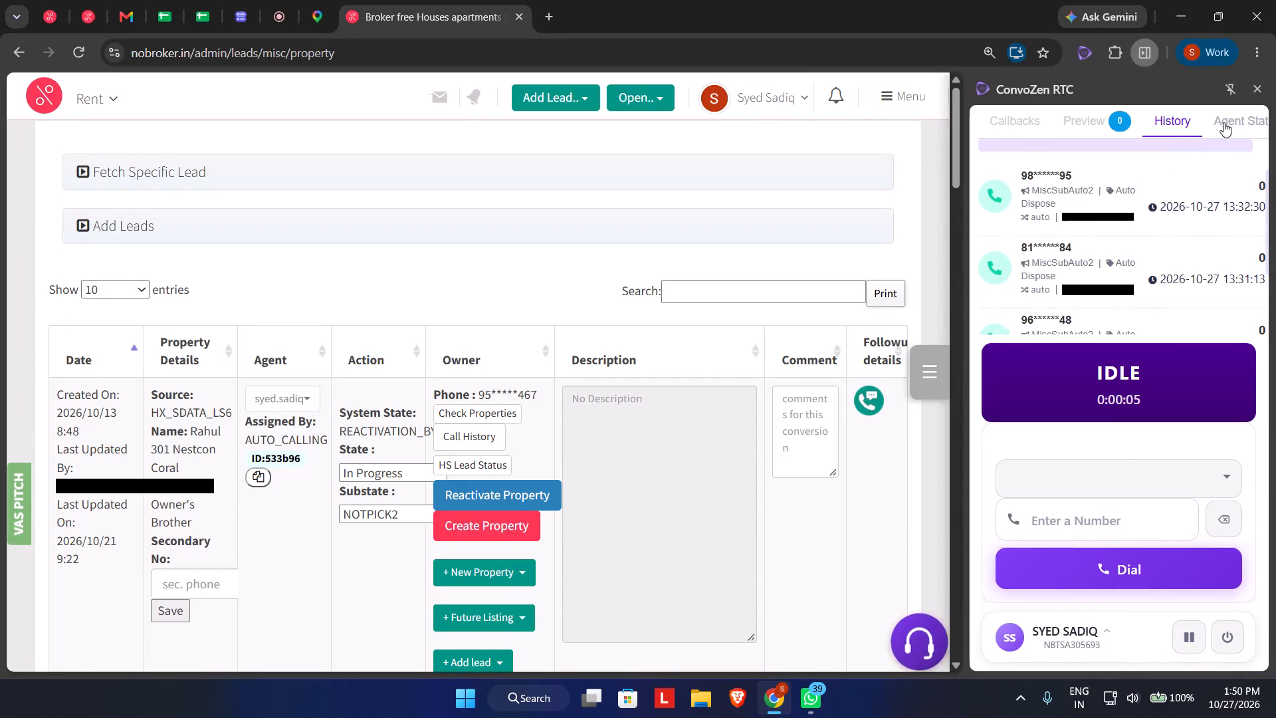
pyautogui.scroll(-3, 1144, 235)
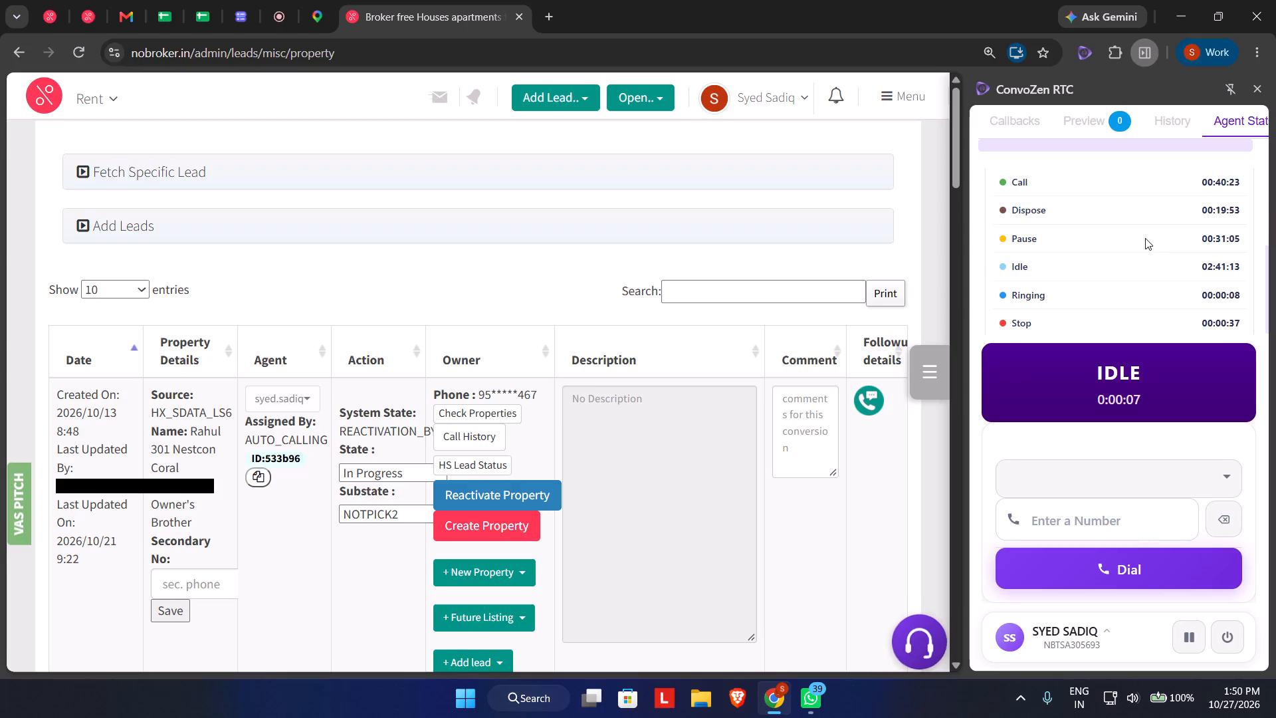
pyautogui.scroll(5, 1145, 238)
pyautogui.click(1000, 120)
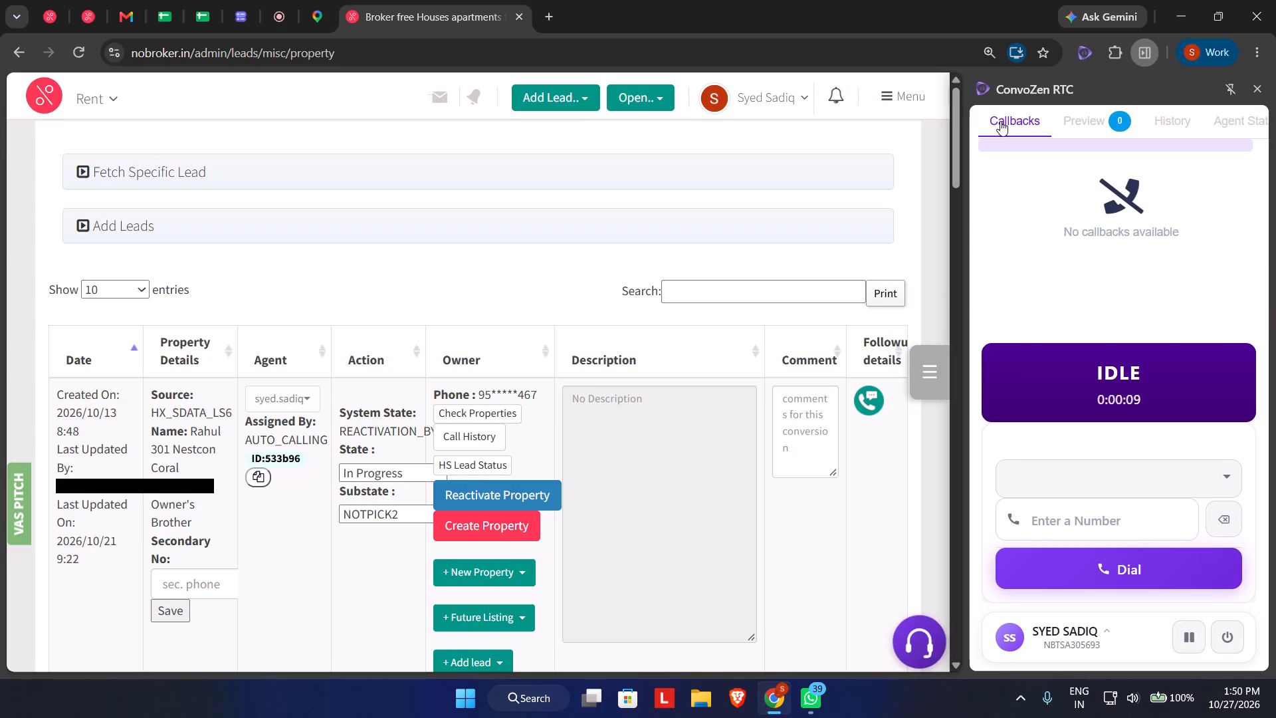
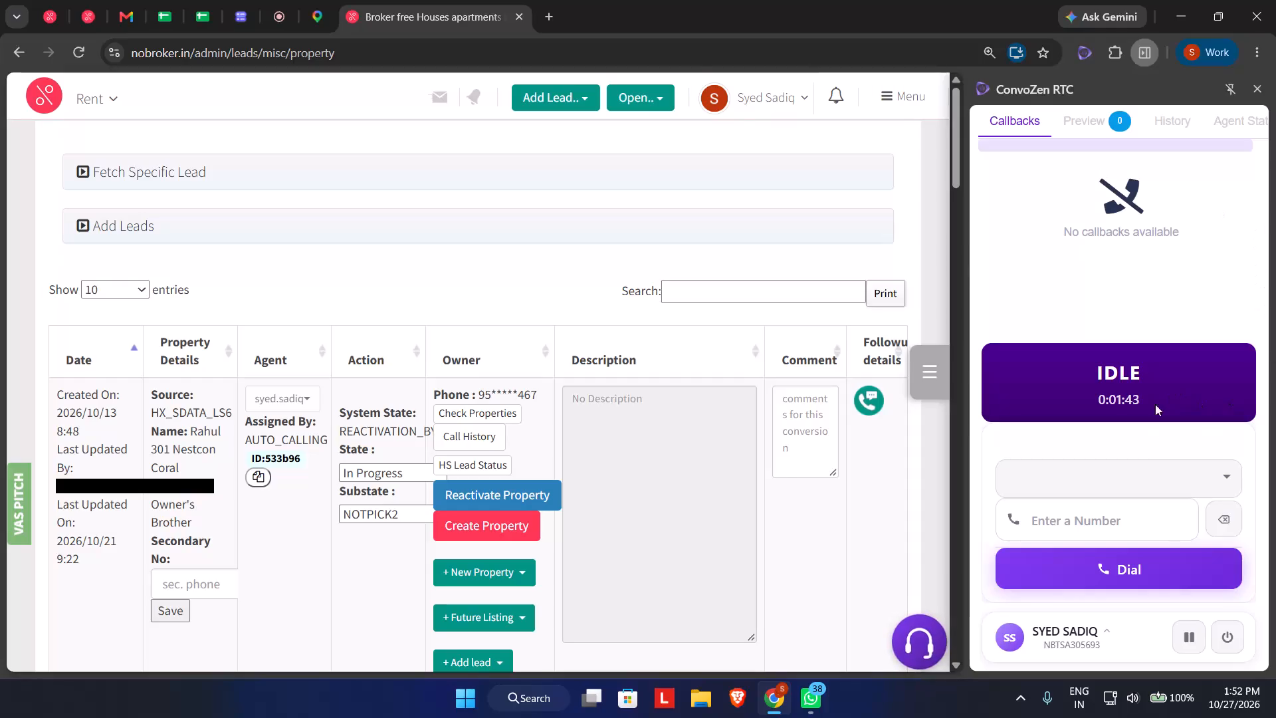
# Pause the dialer with B Break as the pause reason.
pyautogui.click(1186, 626)
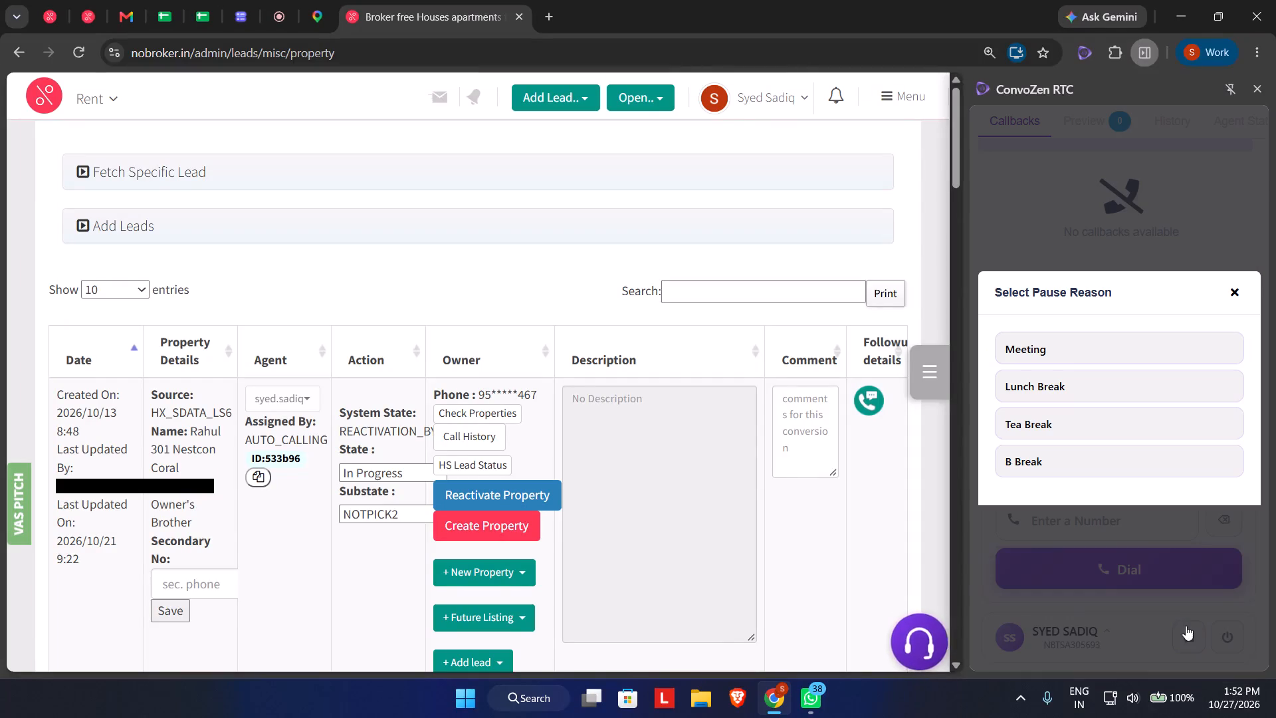
pyautogui.click(1059, 469)
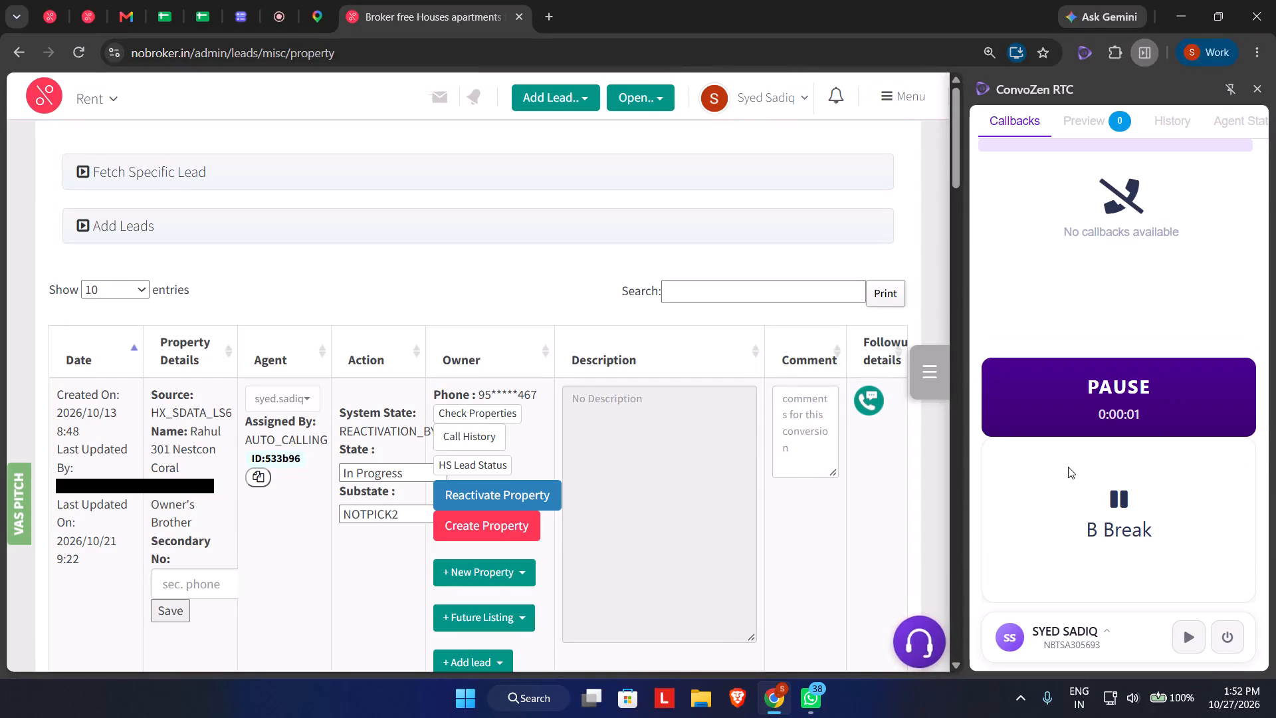
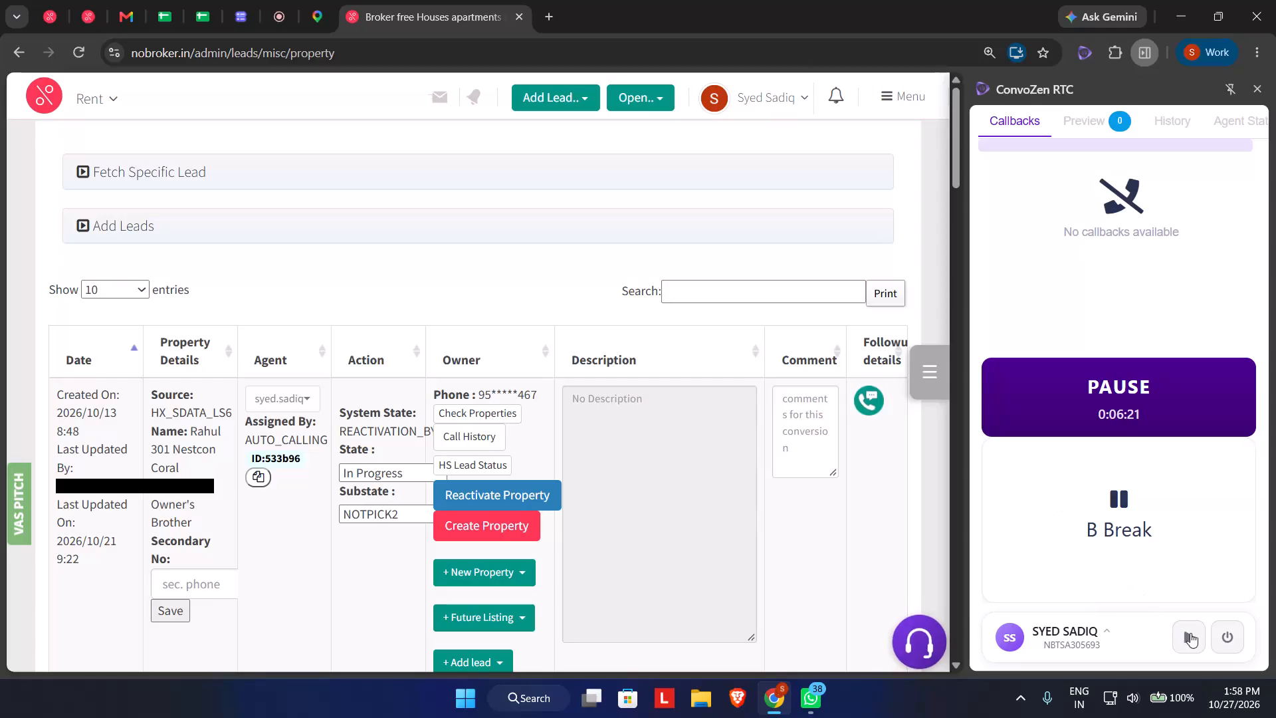
# Resume the dialer from the B Break.
pyautogui.moveTo(1192, 634); pyautogui.dragTo(1185, 619)
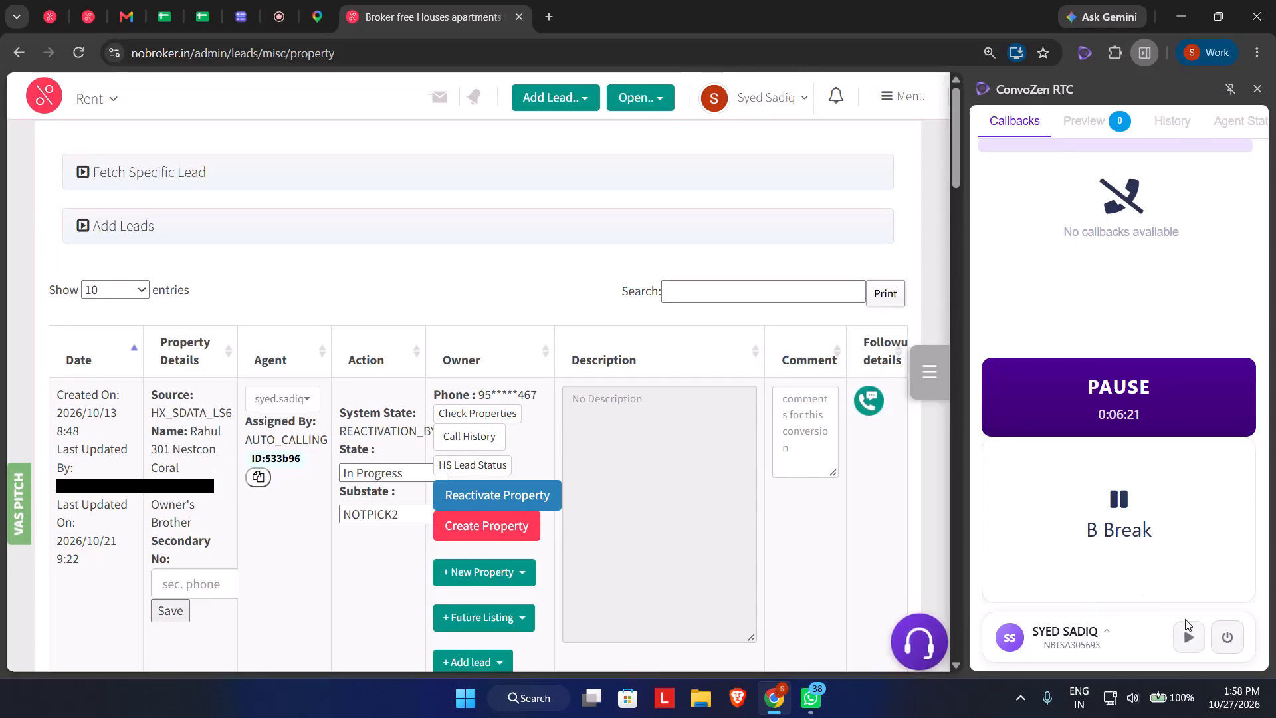
pyautogui.moveTo(1185, 619); pyautogui.dragTo(1193, 626)
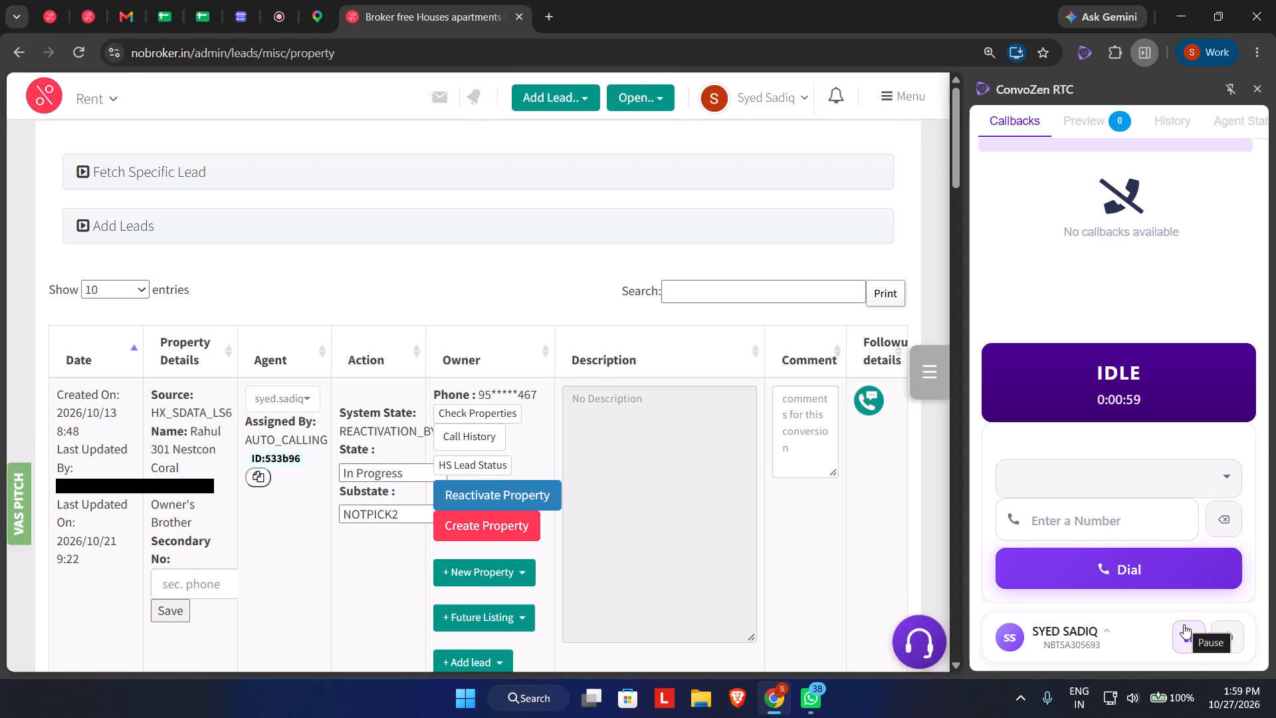
# Log out of the ConvoZen RTC dialer and close it along with the property leads page.
pyautogui.click(1235, 634)
pyautogui.doubleClick(1216, 456)
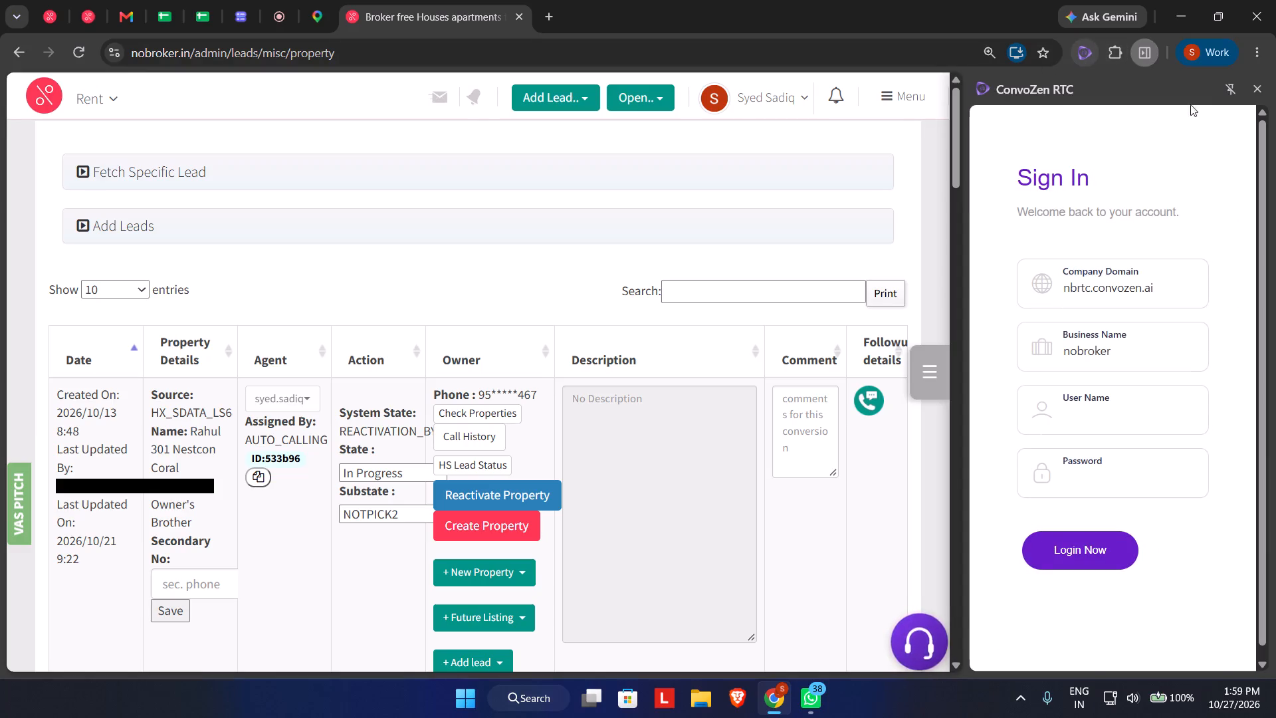
pyautogui.click(1251, 84)
pyautogui.click(516, 13)
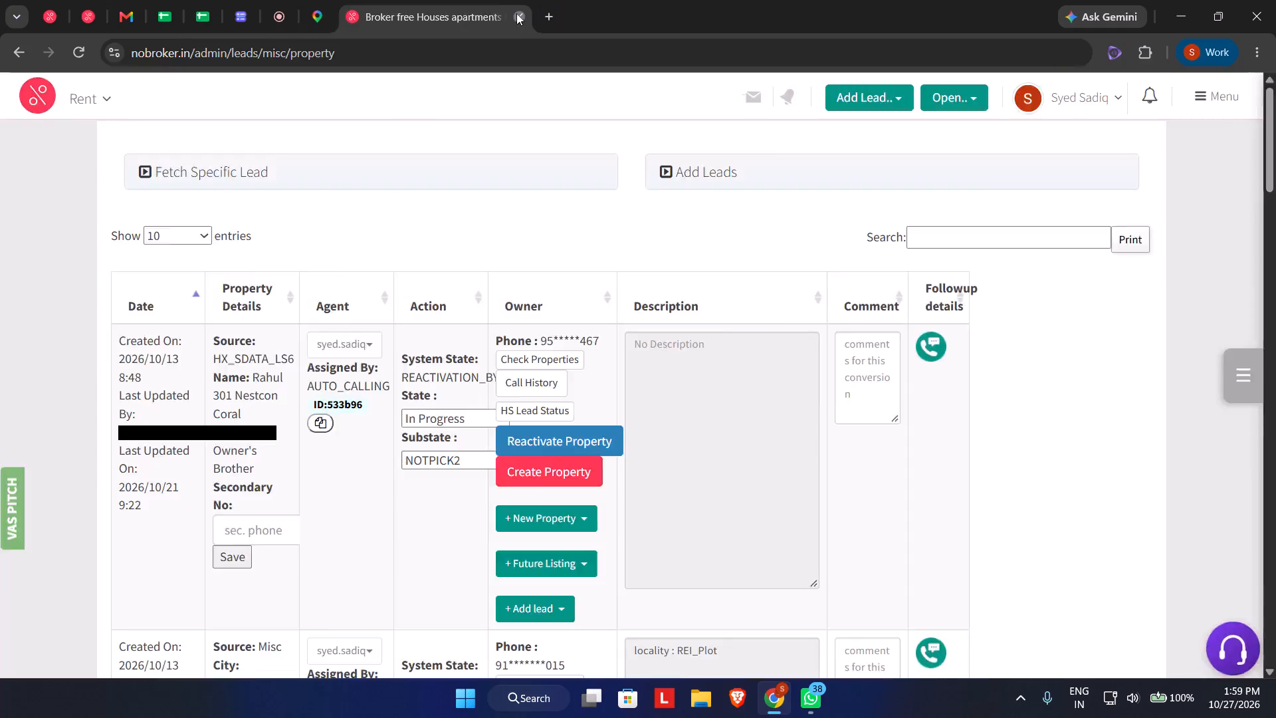
# Restart the ConvoZen RTC extension by turning it off and back on, and close its settings page.
pyautogui.click(1152, 58)
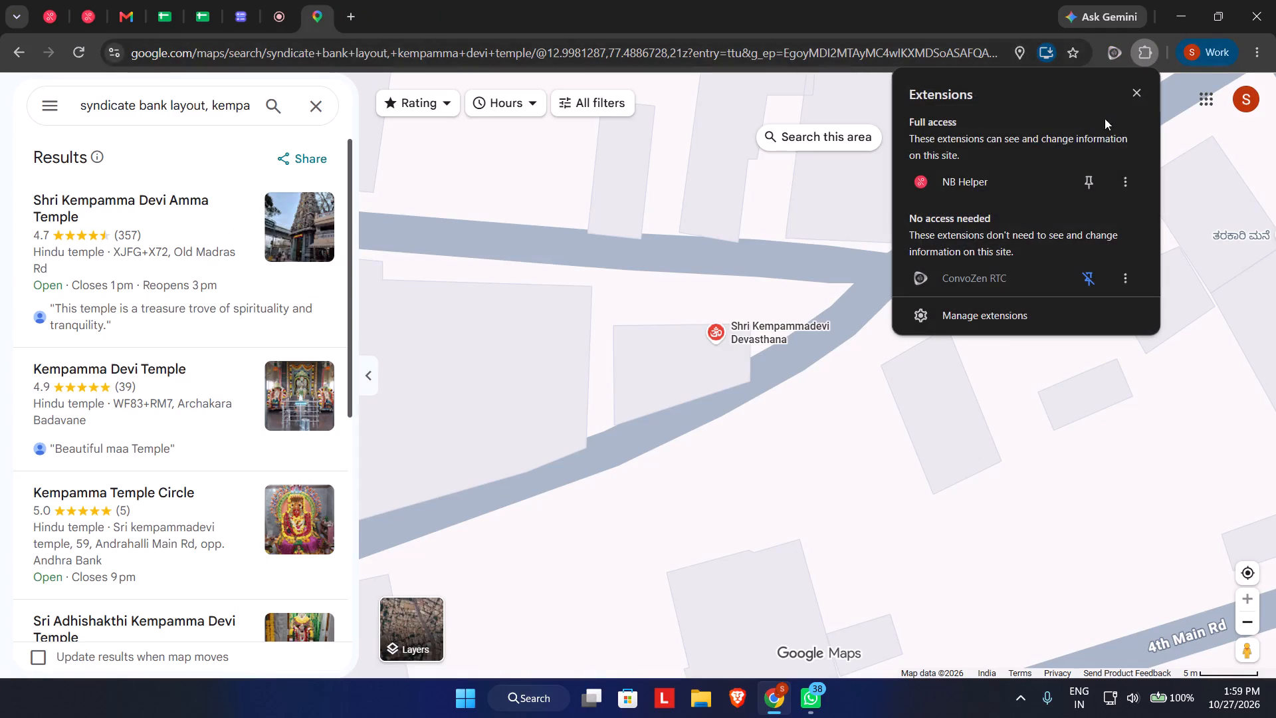
pyautogui.click(1113, 281)
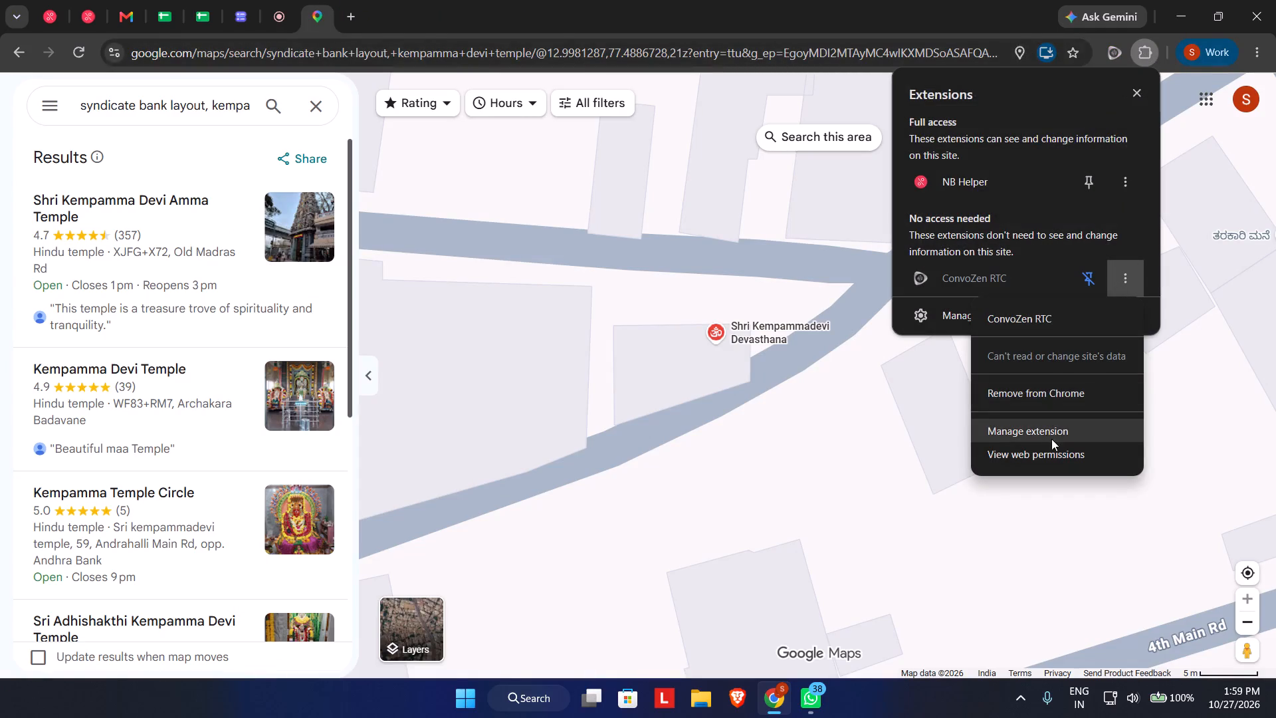
pyautogui.click(1046, 435)
pyautogui.click(887, 191)
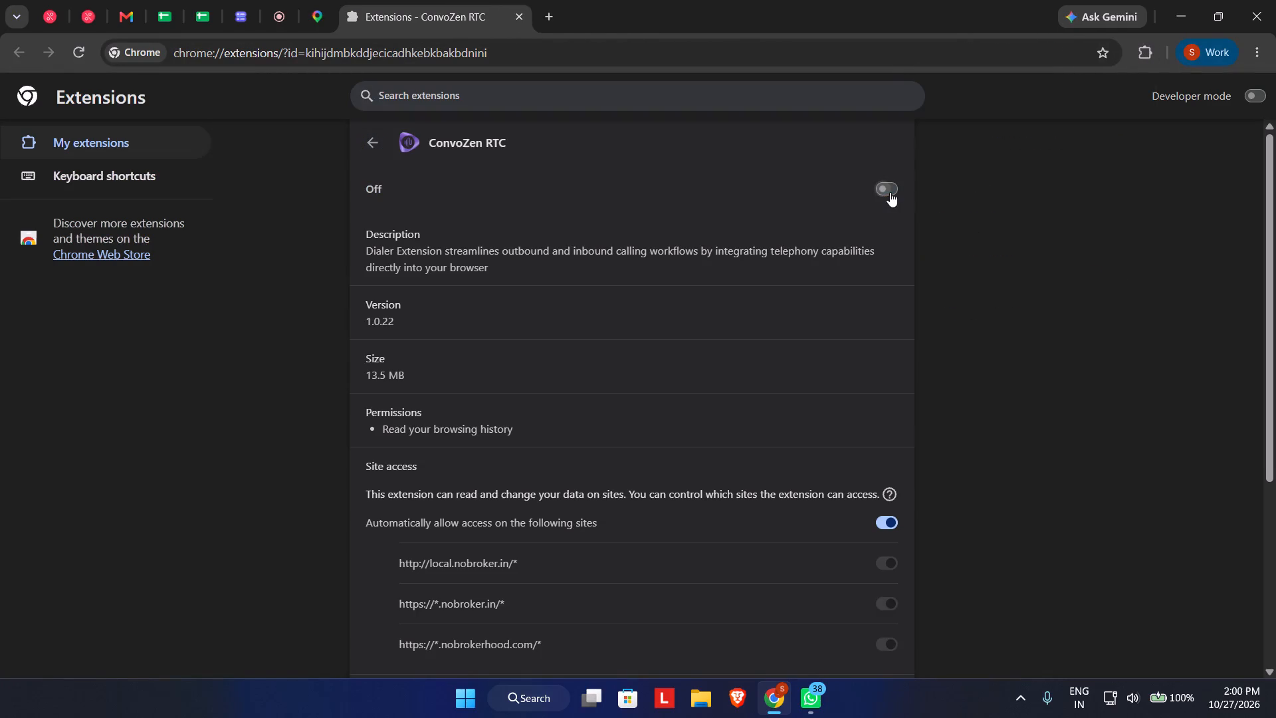
pyautogui.click(890, 192)
pyautogui.click(519, 13)
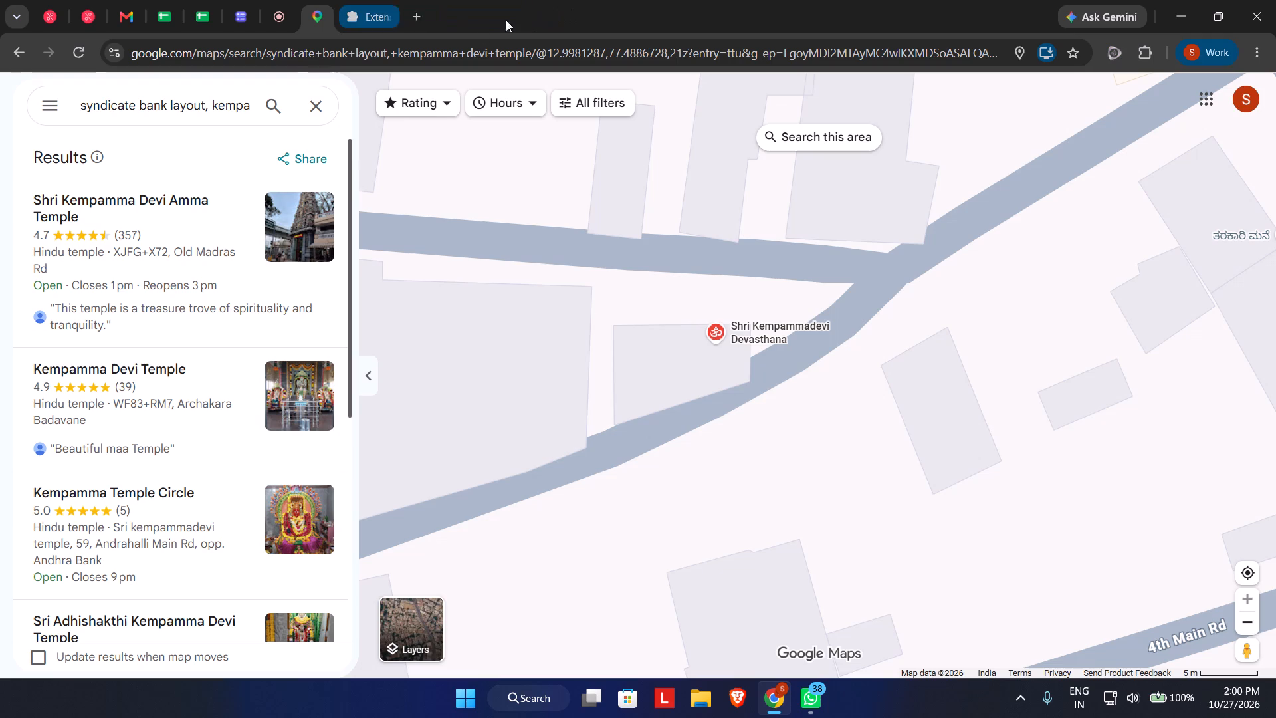
pyautogui.click(360, 0)
pyautogui.press('w')
pyautogui.press('w')
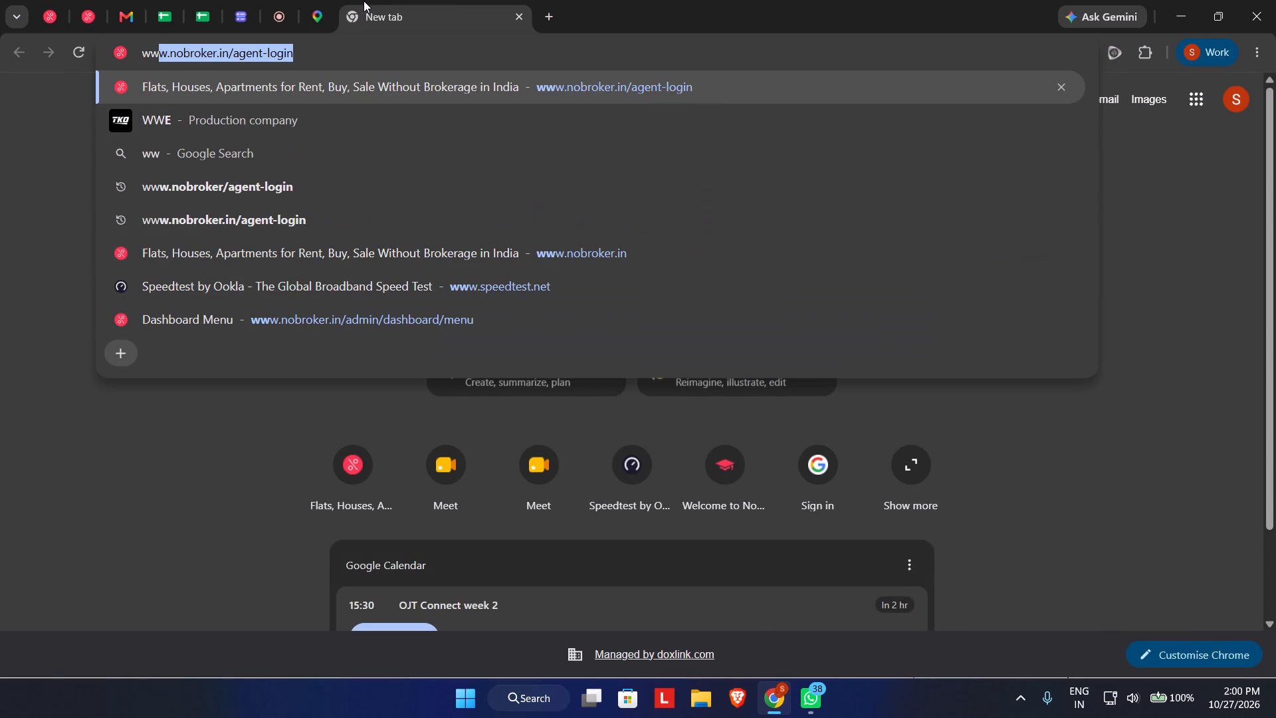
pyautogui.press('Right')
pyautogui.press('Return')
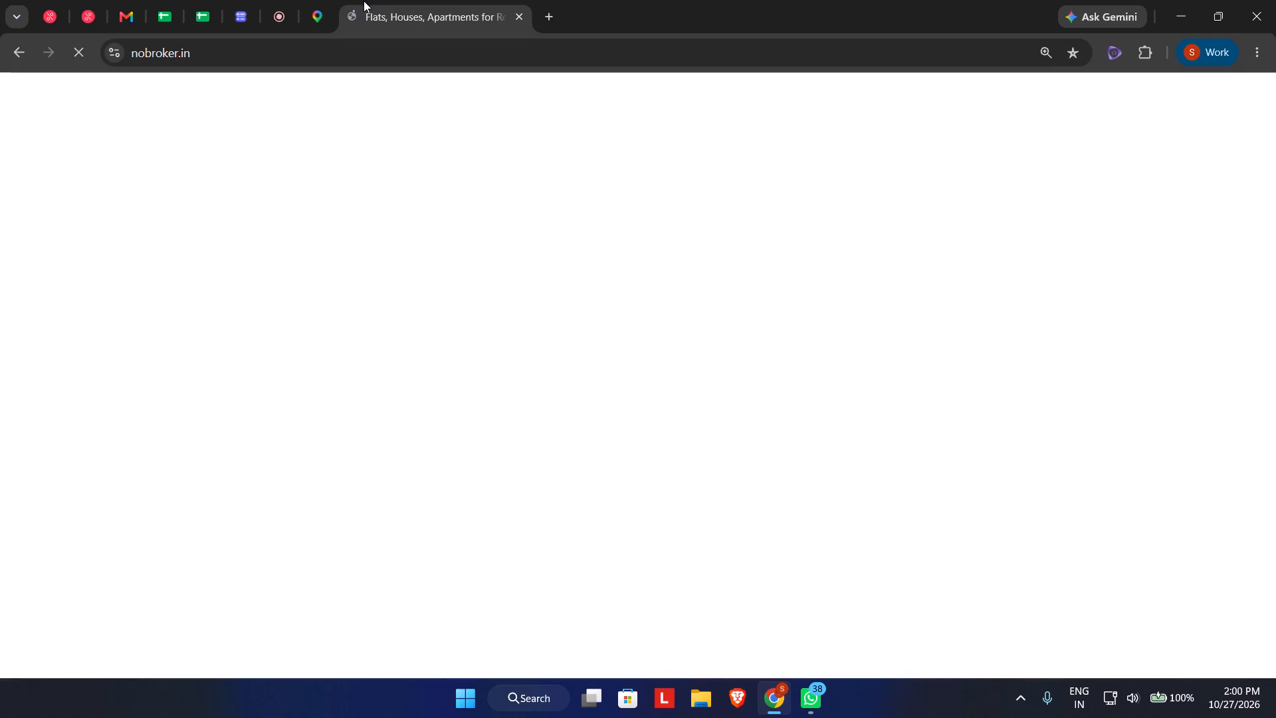
# Open Misc Listing Leads through the account's Admin Menus page.
pyautogui.click(1087, 102)
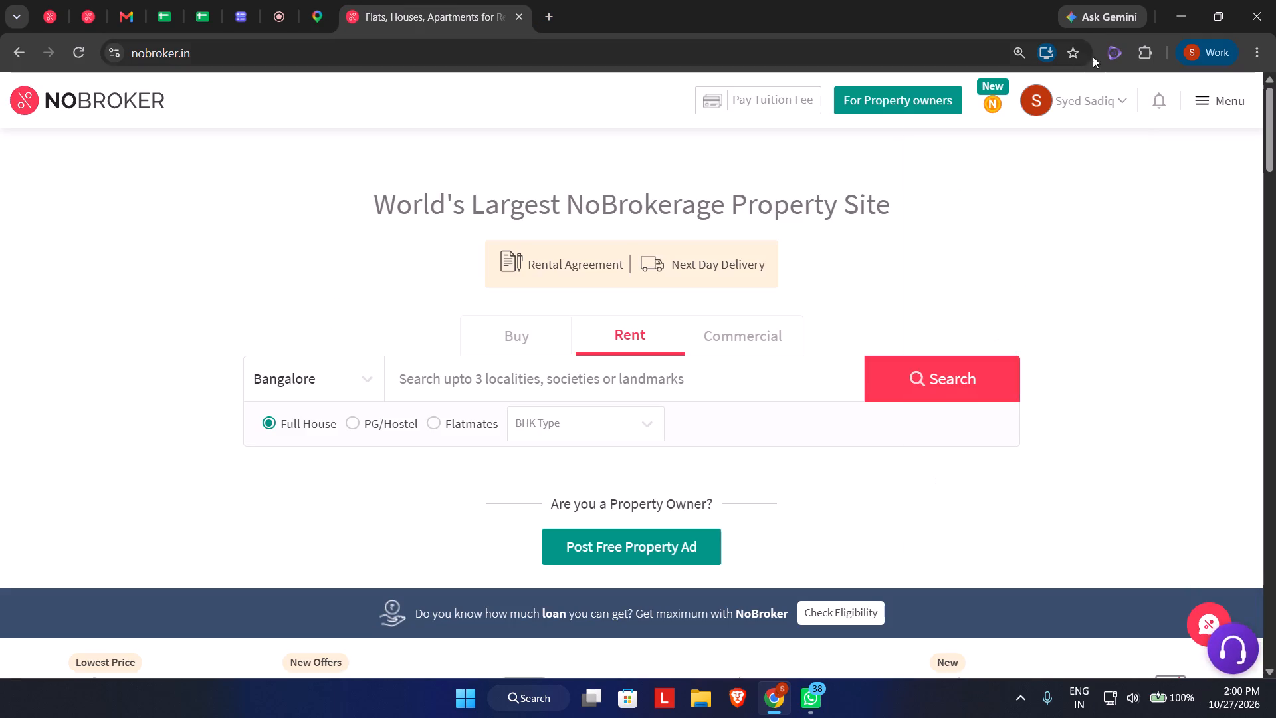
pyautogui.click(1089, 112)
pyautogui.click(986, 483)
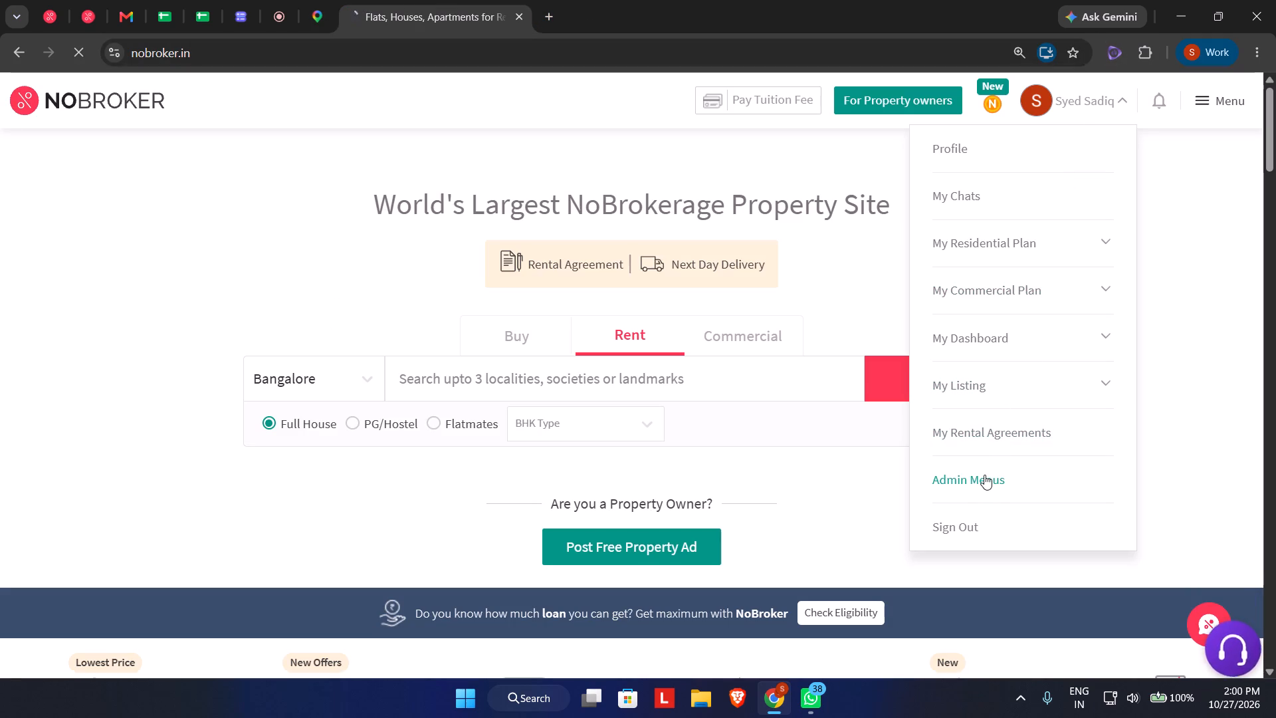
pyautogui.scroll(-1, 821, 587)
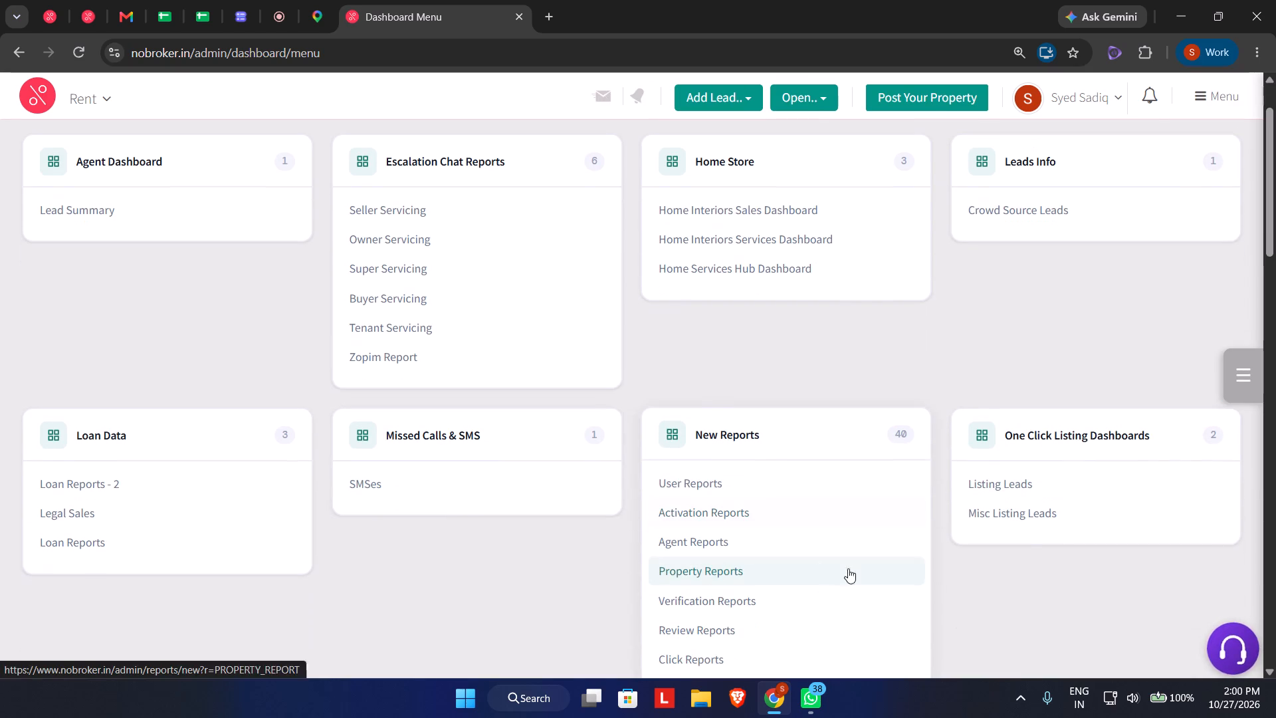
pyautogui.click(1030, 512)
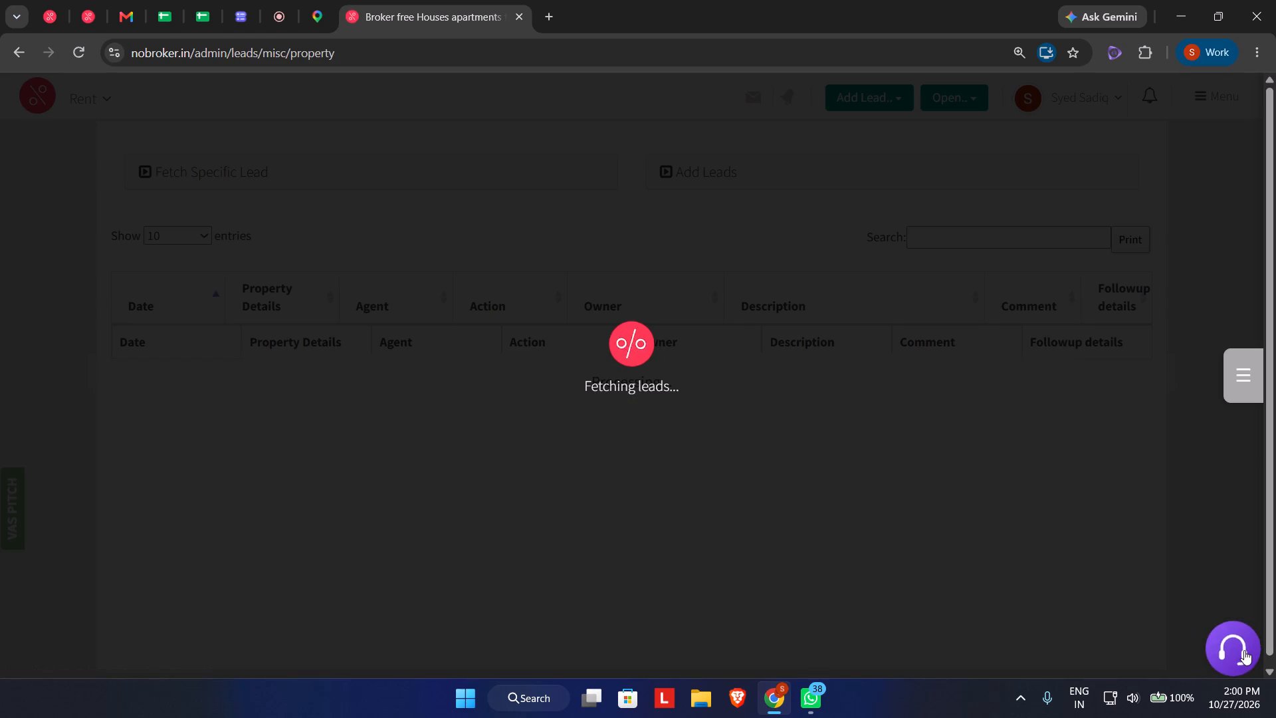
# Reopen the ConvoZen RTC dialer, reload the leads page, and choose Web as the dialer's connection mode.
pyautogui.click(1243, 649)
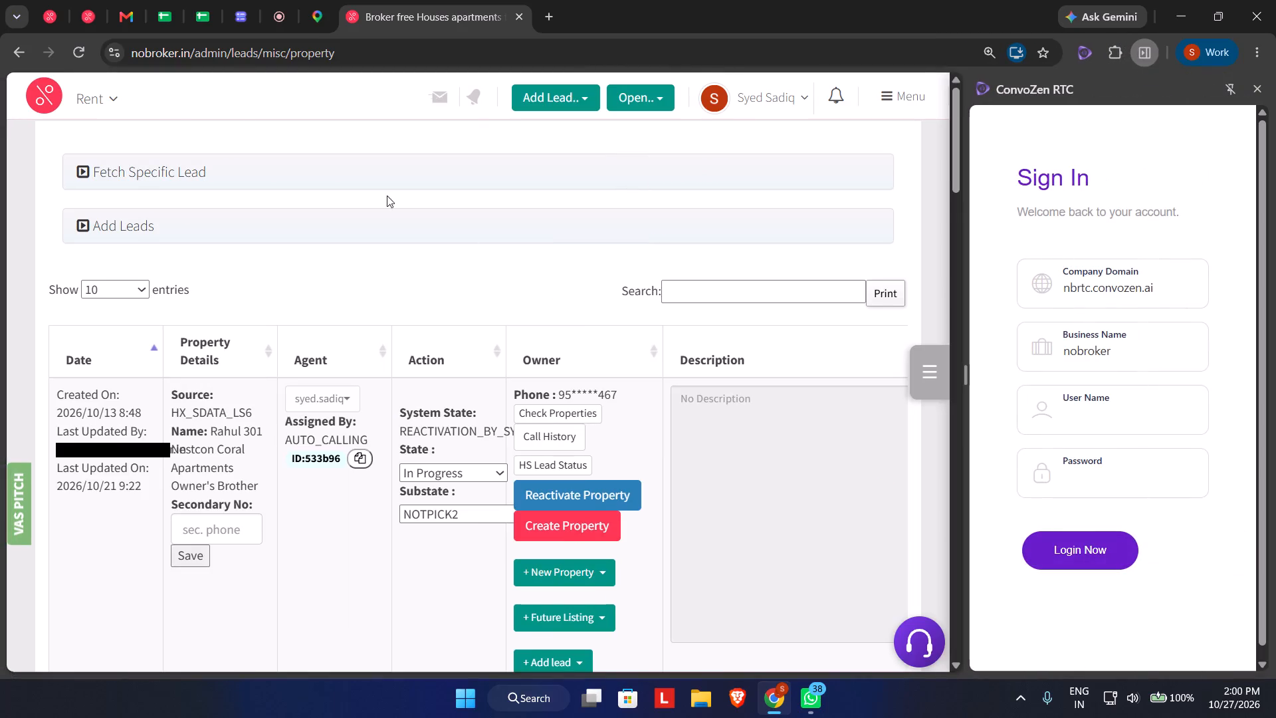
pyautogui.click(72, 51)
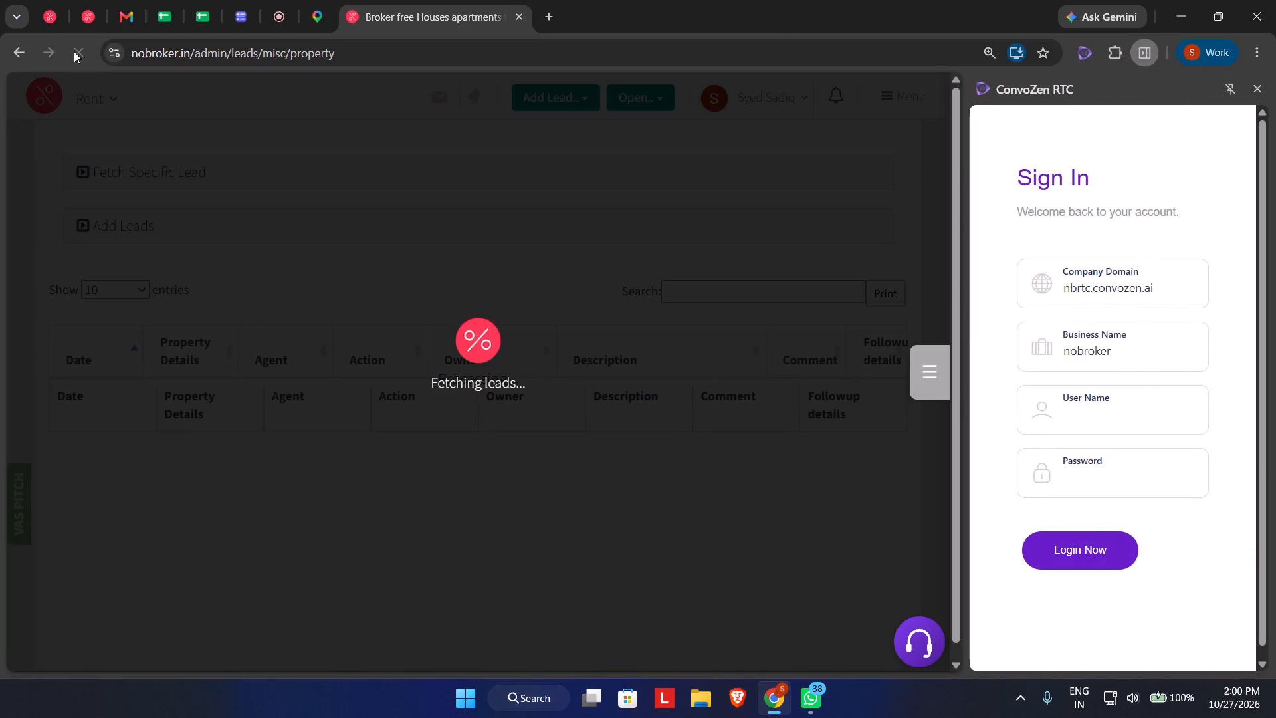
pyautogui.click(1058, 385)
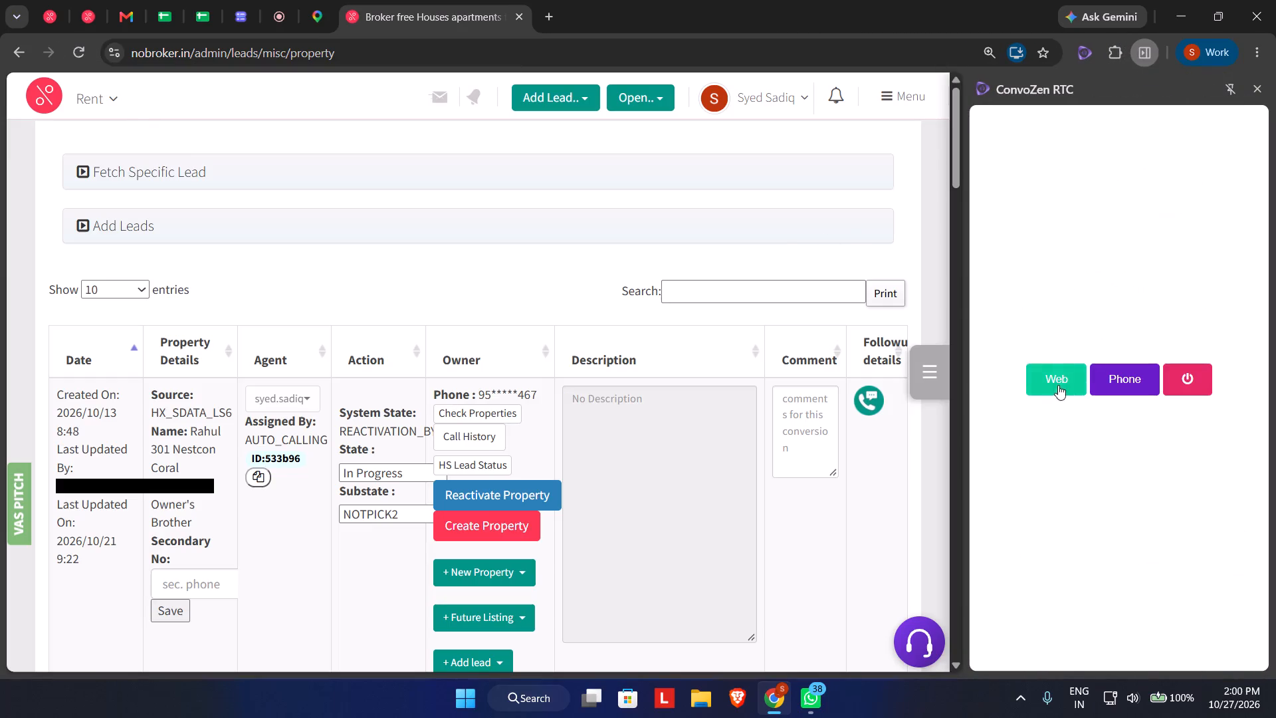
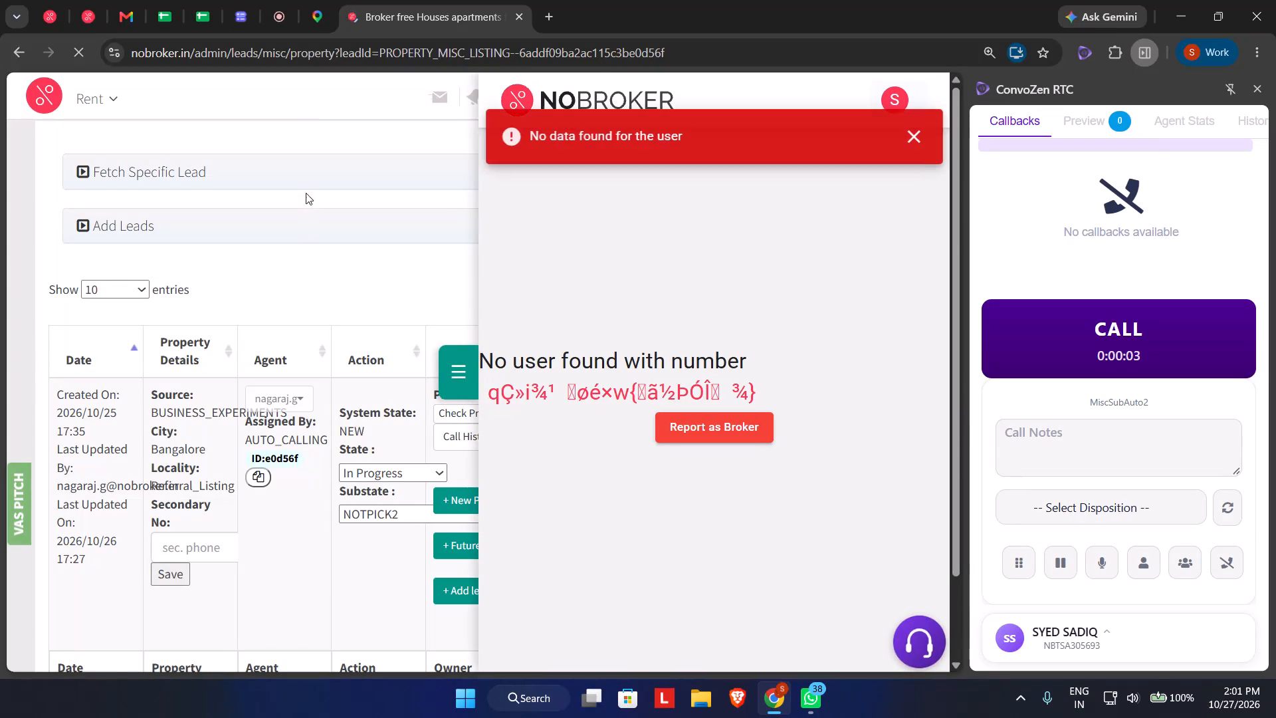
# Set the open Bangalore referral lead's substate to NOTPICK3.
pyautogui.click(380, 514)
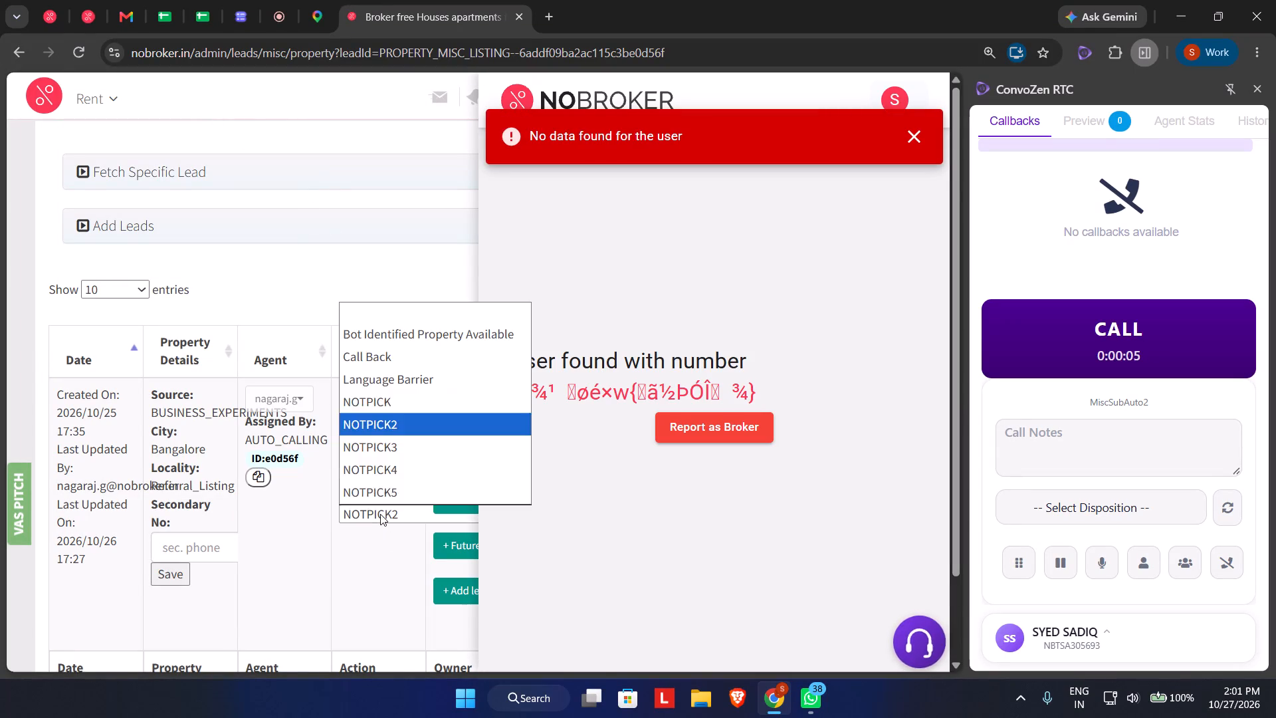
pyautogui.doubleClick(360, 431)
pyautogui.click(397, 508)
pyautogui.click(375, 437)
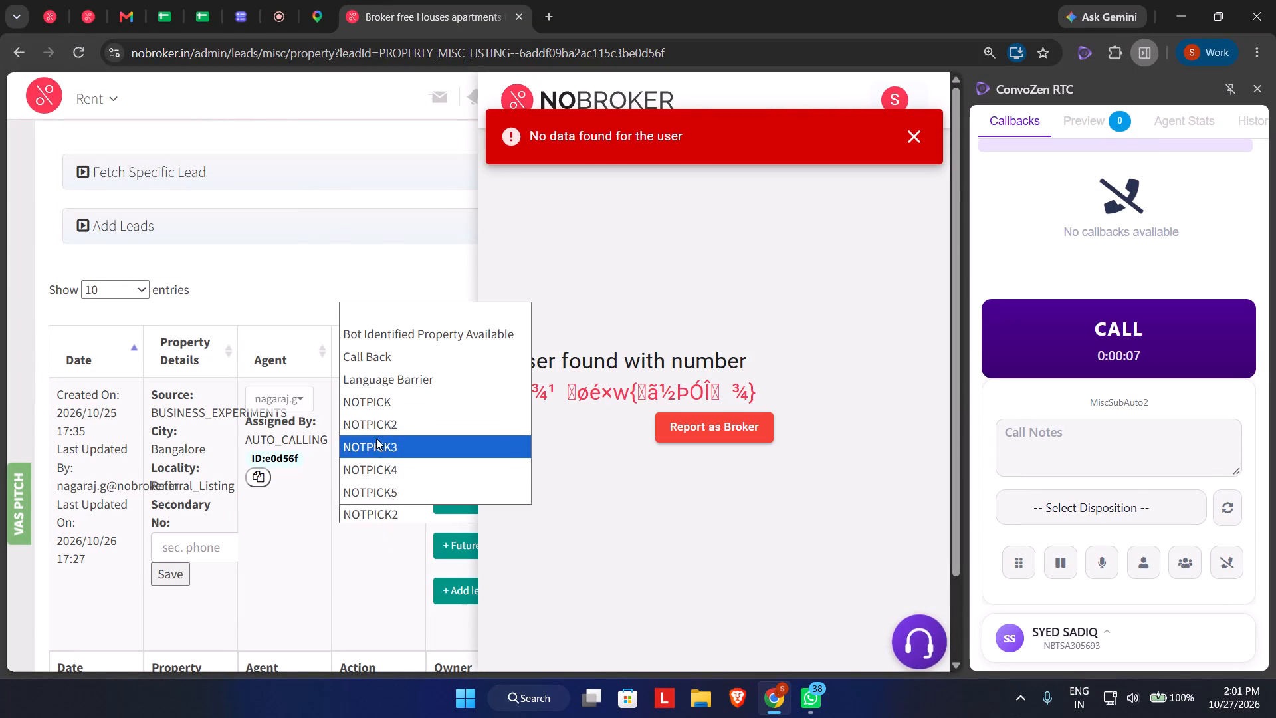
# Set the call disposition to Outbound, Not Picked, Voice Mail, then end and dispose of the call.
pyautogui.click(1151, 501)
pyautogui.click(1077, 582)
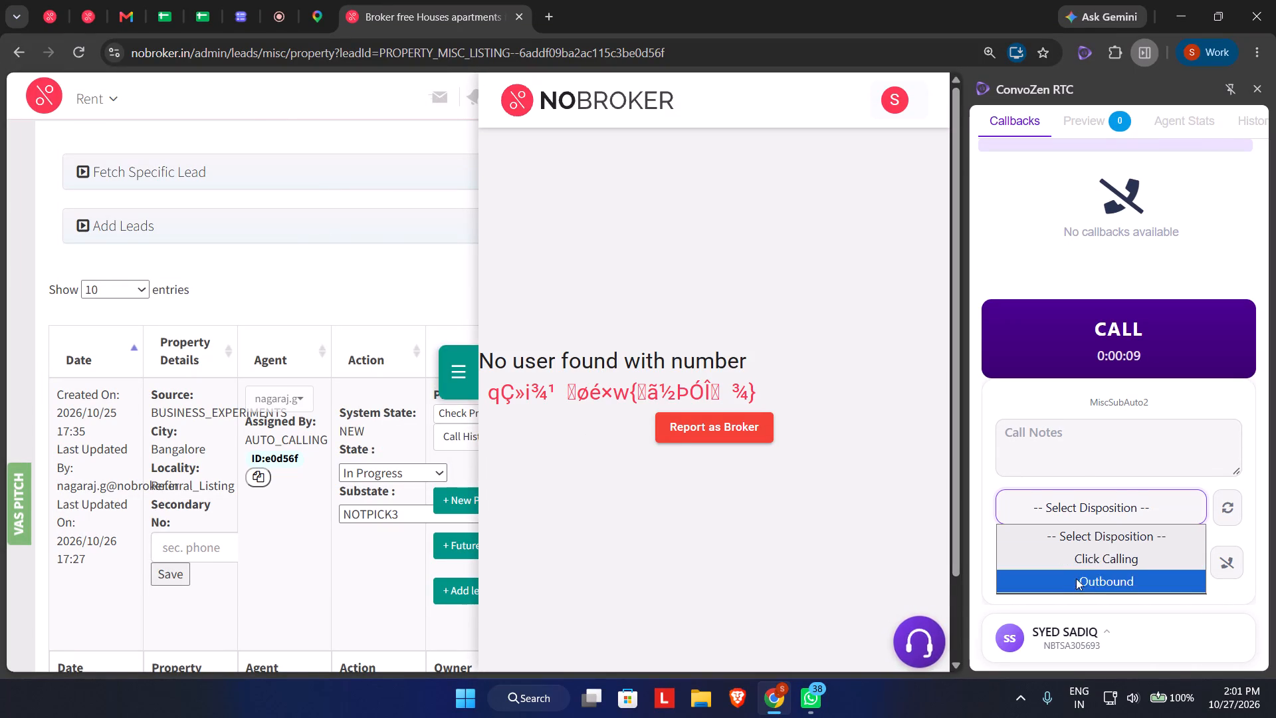
pyautogui.click(1049, 496)
pyautogui.click(1075, 567)
pyautogui.click(1066, 527)
pyautogui.click(1069, 519)
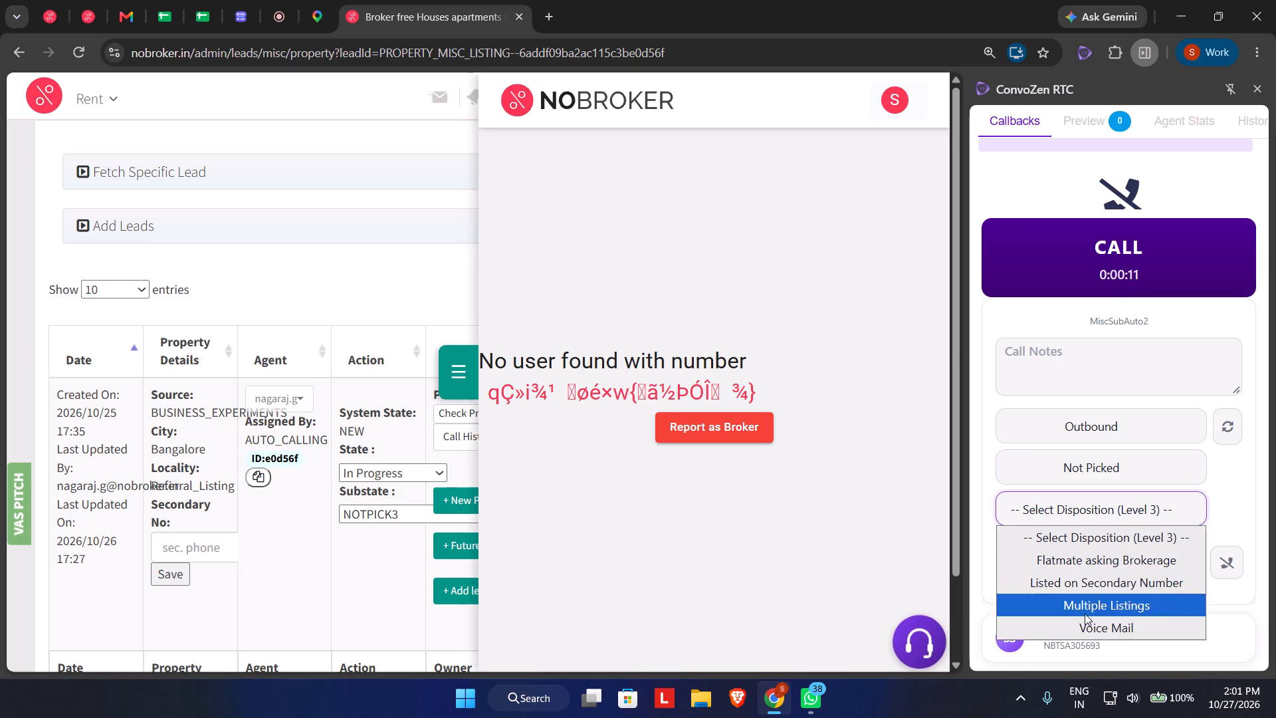
pyautogui.click(1079, 630)
pyautogui.click(1237, 569)
pyautogui.click(1140, 576)
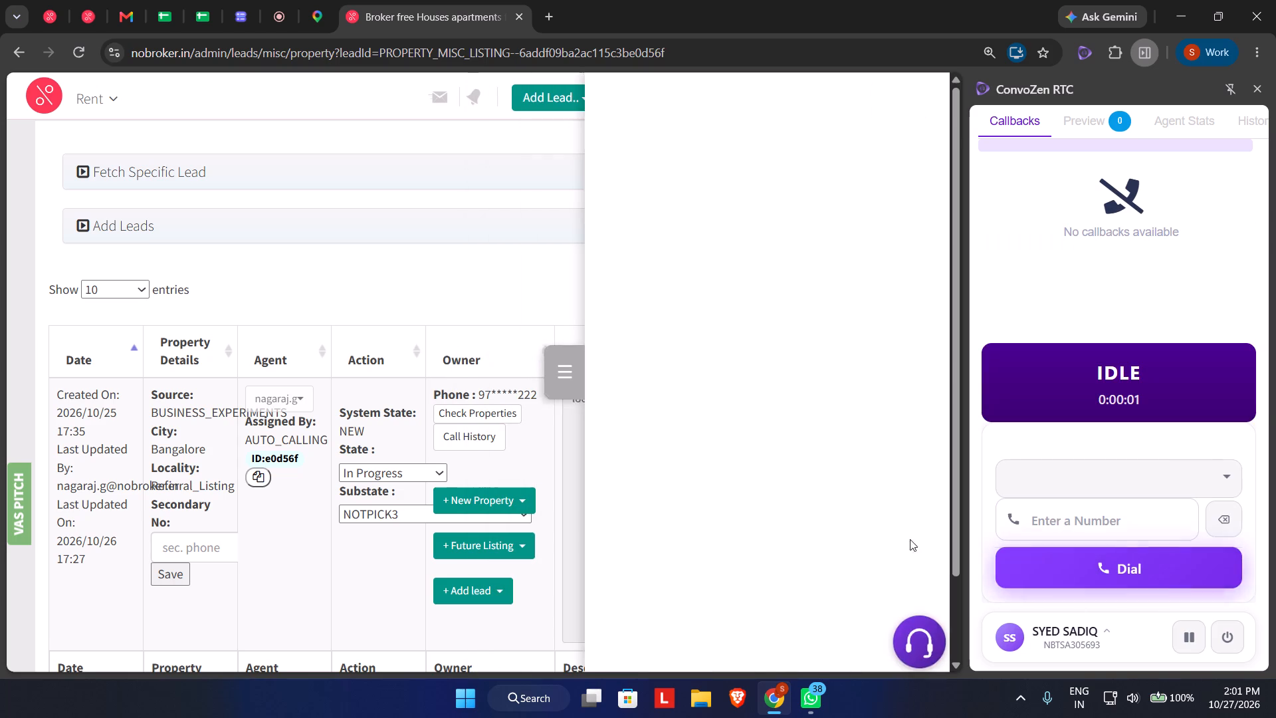
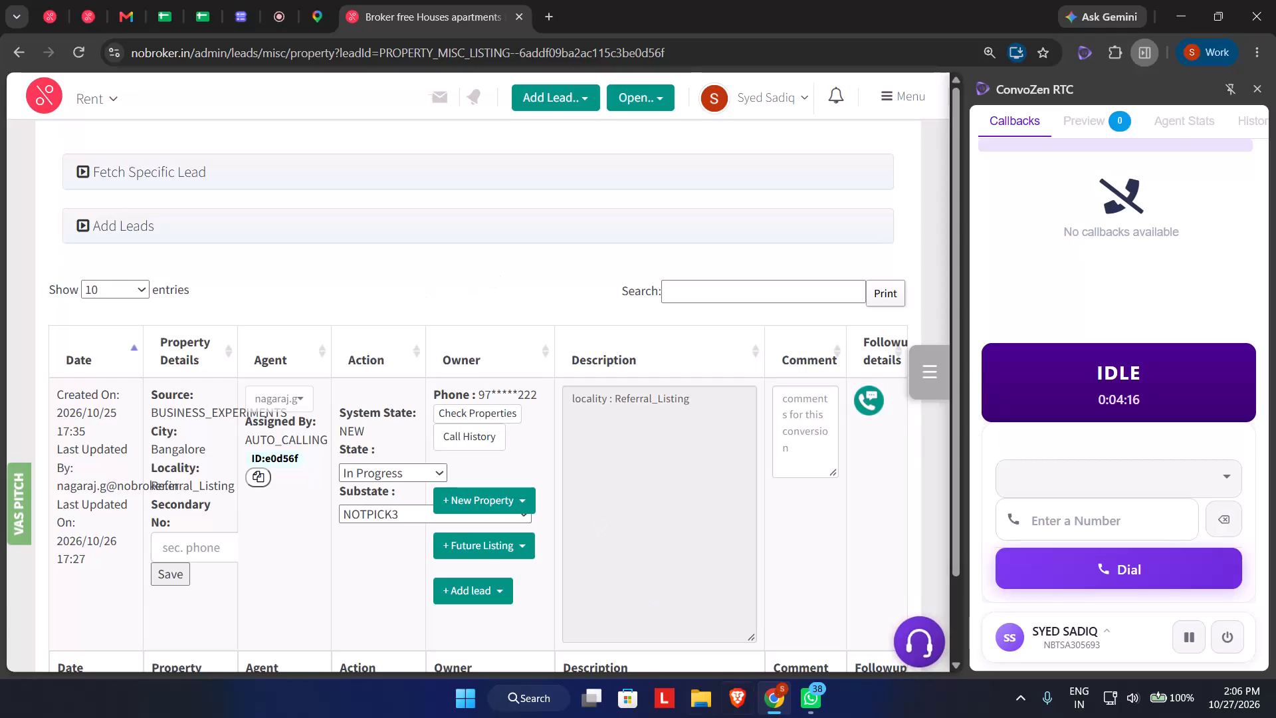
# Restart the ConvoZen dialer panel by closing it, reloading the Bangalore referral lead page, and reopening it.
pyautogui.click(914, 646)
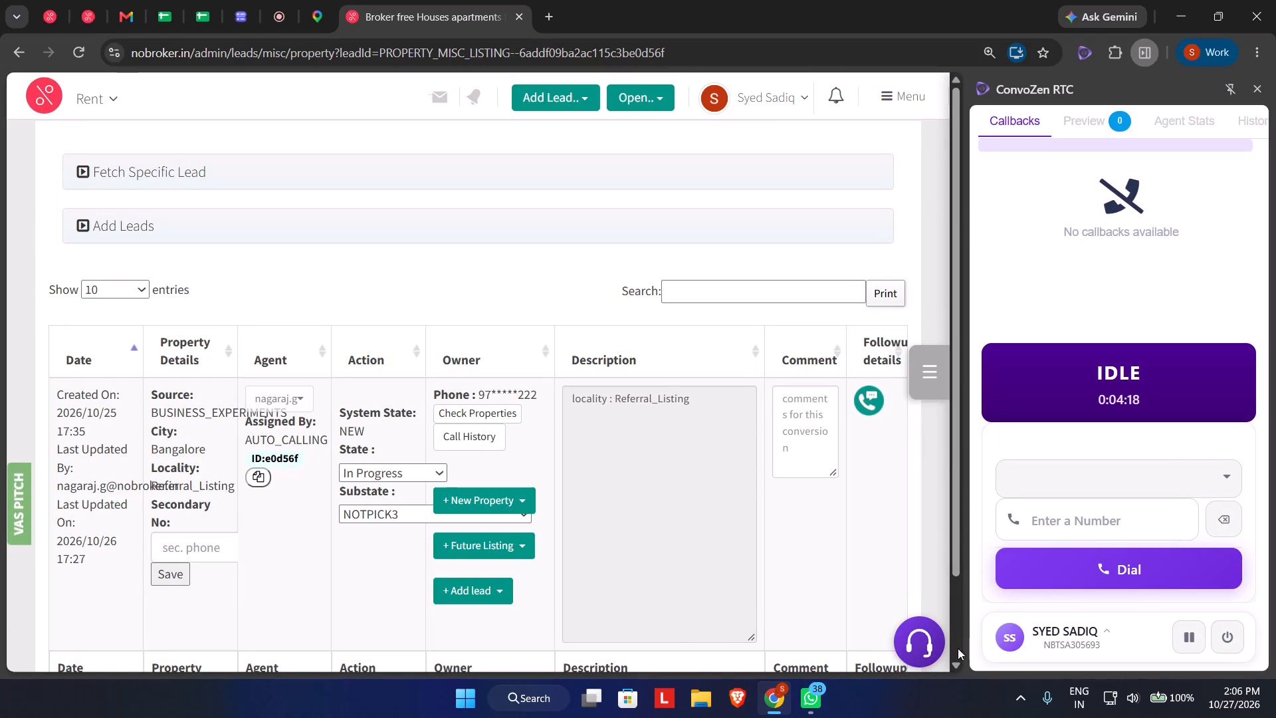
pyautogui.click(930, 642)
pyautogui.click(84, 60)
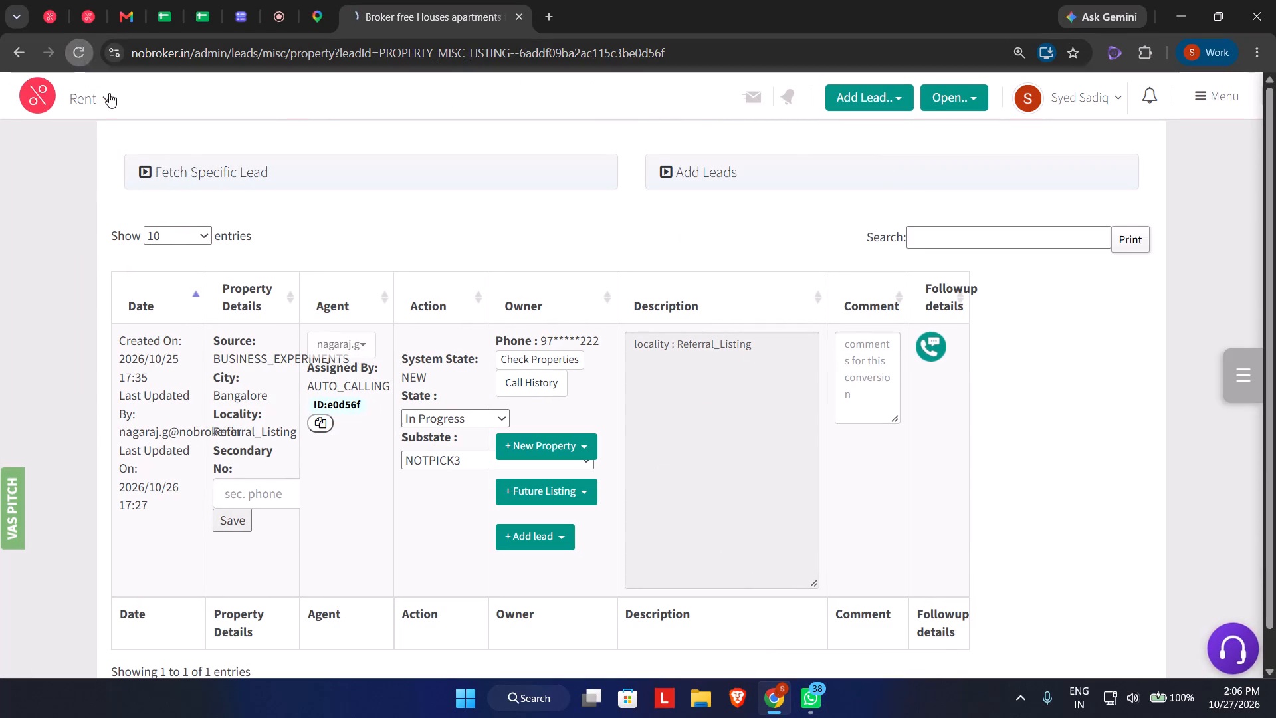
pyautogui.click(1224, 641)
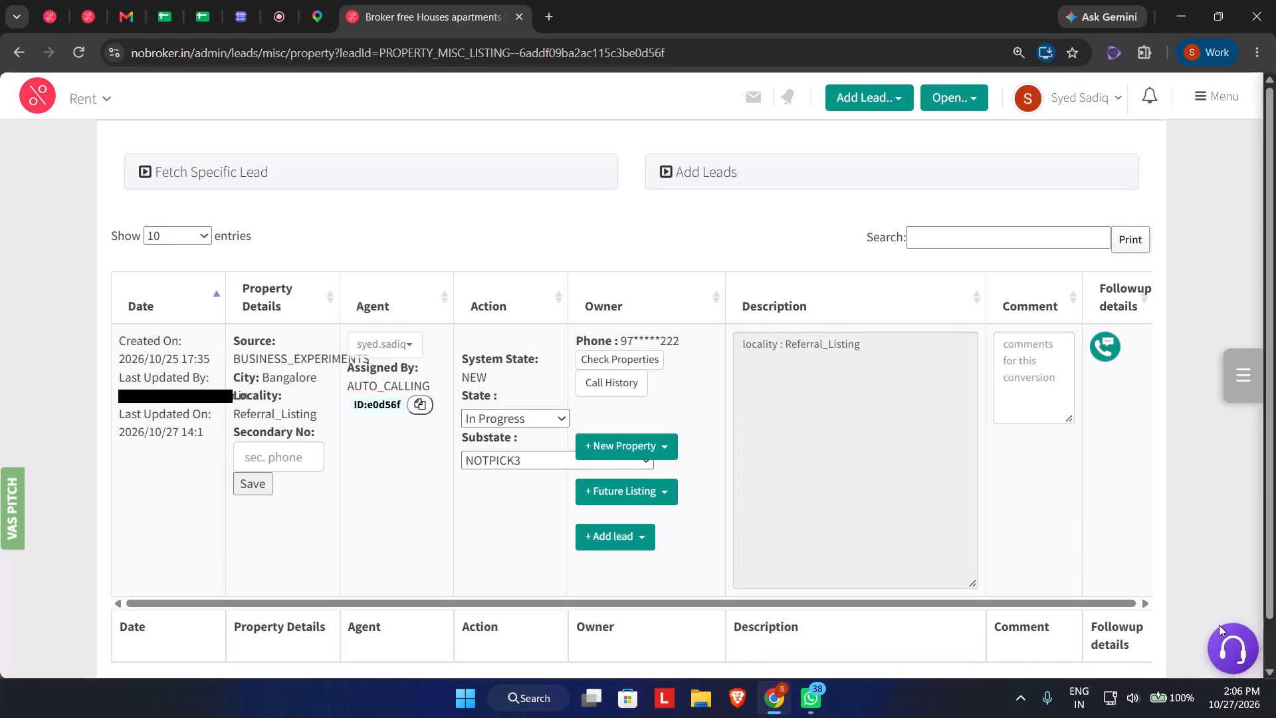
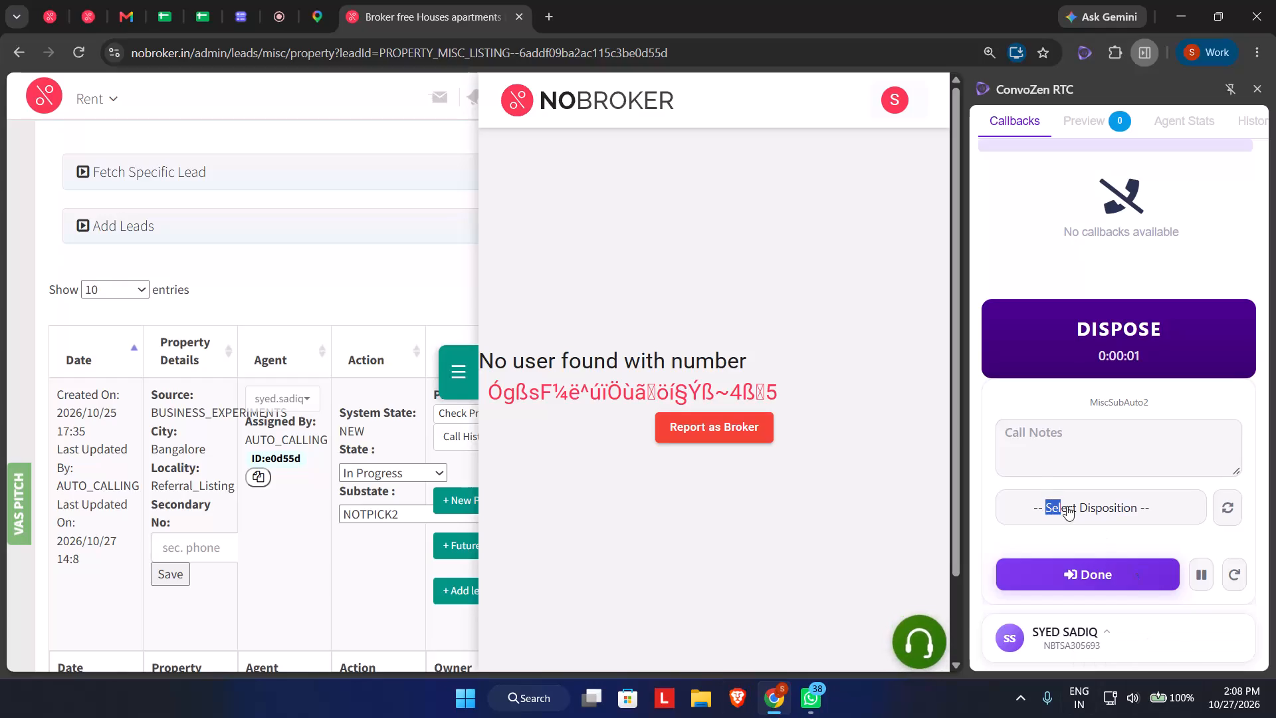
# Select the call disposition Click Calling, with Call Back at level 2 and Busy or Disconnected at level 3.
pyautogui.click(1094, 511)
pyautogui.click(1081, 566)
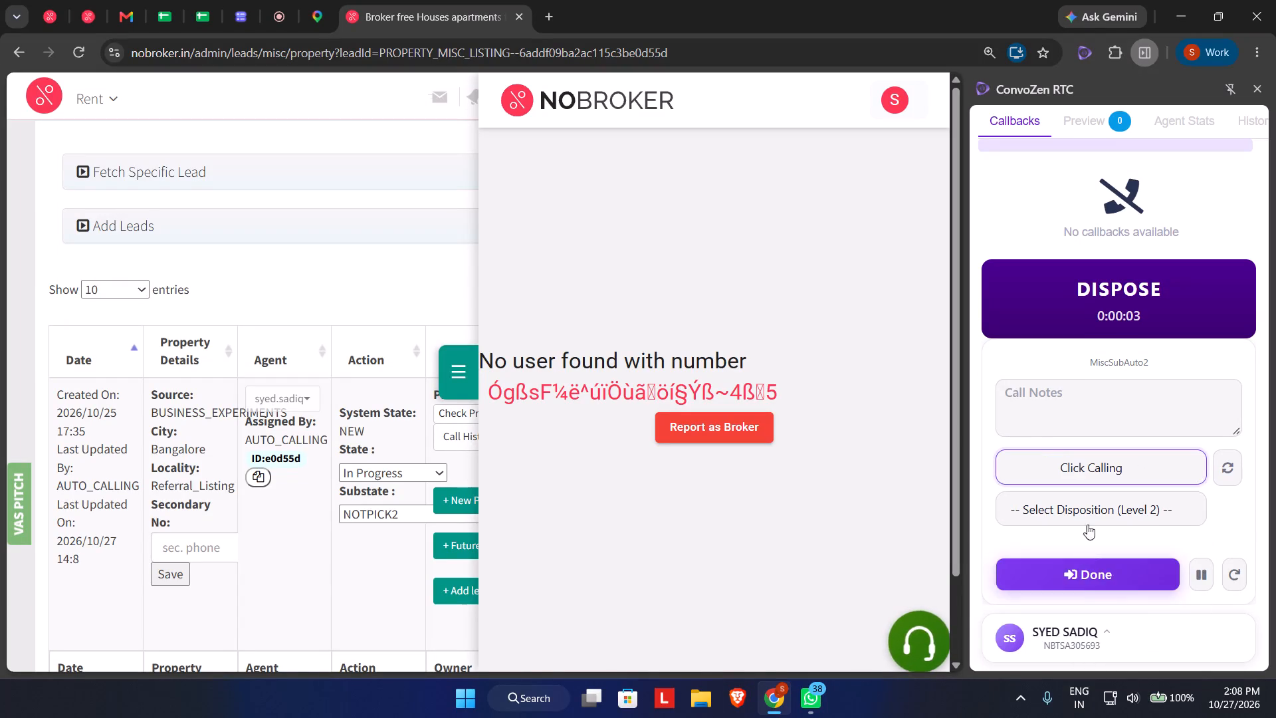
pyautogui.click(1087, 525)
pyautogui.click(1085, 556)
pyautogui.click(1085, 513)
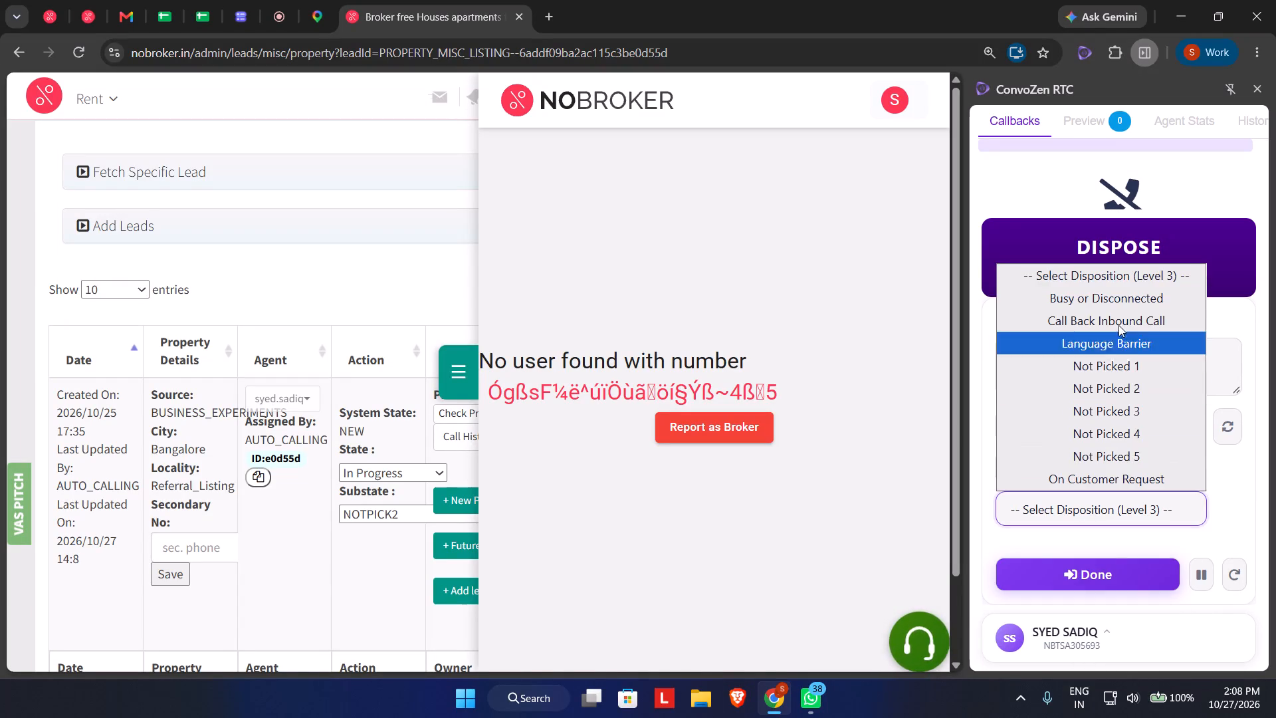
pyautogui.click(1117, 286)
pyautogui.moveTo(1076, 481); pyautogui.dragTo(1077, 495)
pyautogui.click(1093, 465)
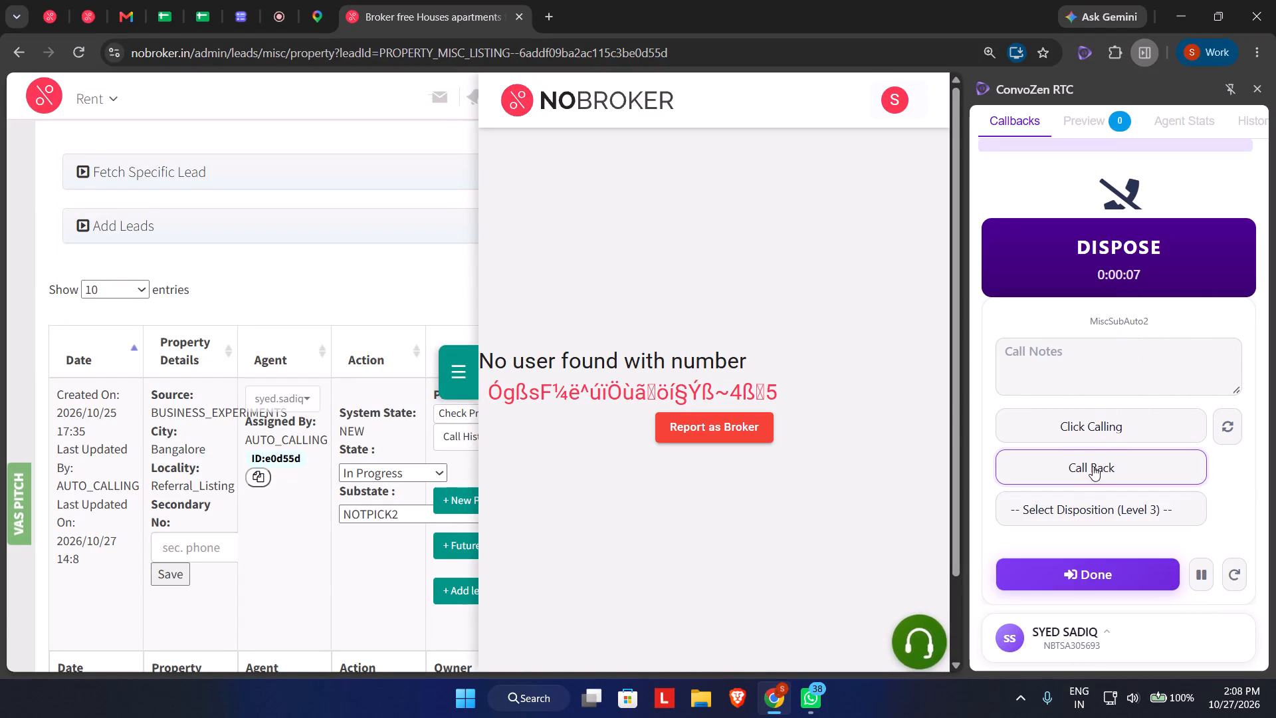
pyautogui.click(1085, 517)
pyautogui.click(1091, 302)
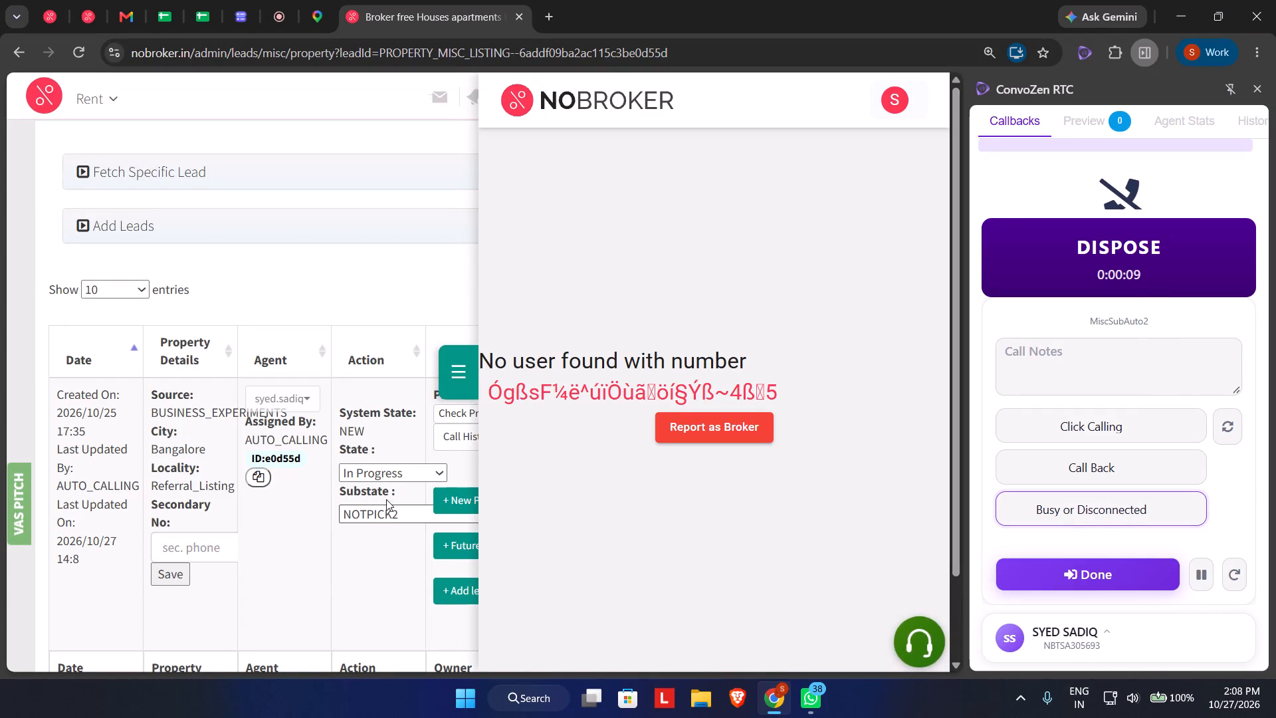
# Set the substate of the Bangalore referral lead to NOTPICK3.
pyautogui.click(386, 518)
pyautogui.click(423, 441)
# Submit the selected disposition to close out the call in the dialer.
pyautogui.moveTo(1017, 537); pyautogui.dragTo(1025, 552)
pyautogui.click(1036, 564)
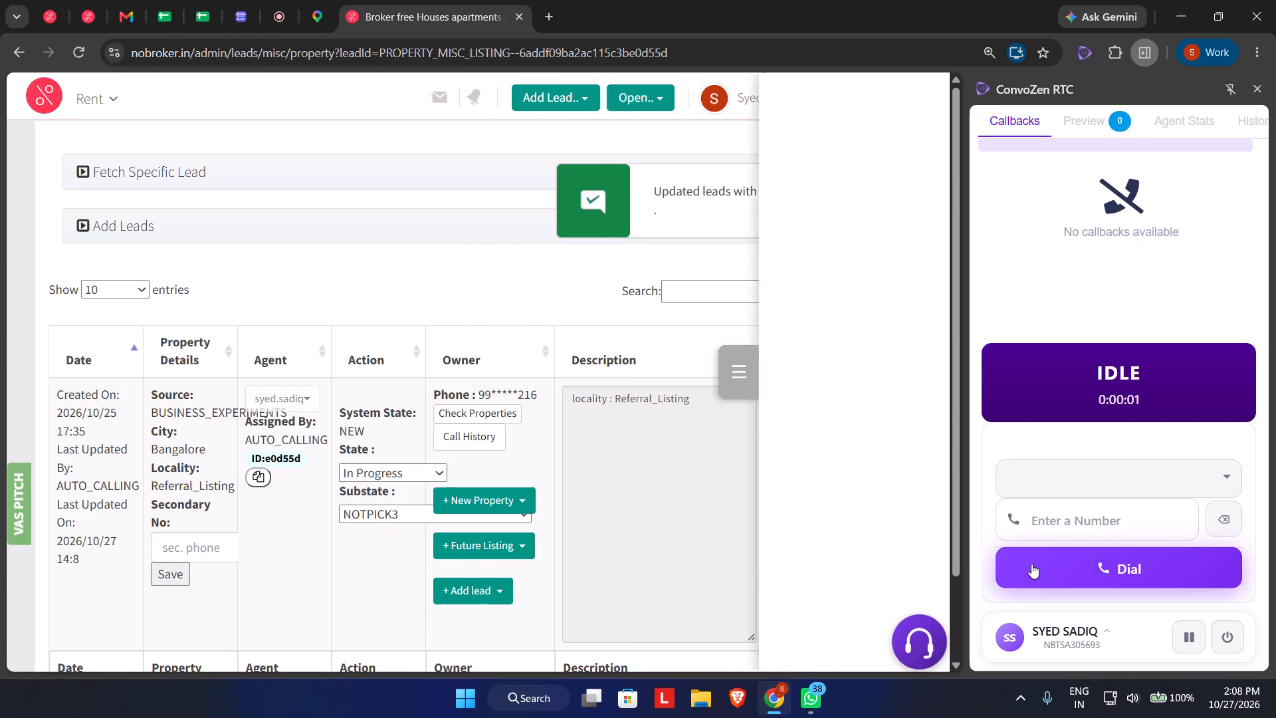
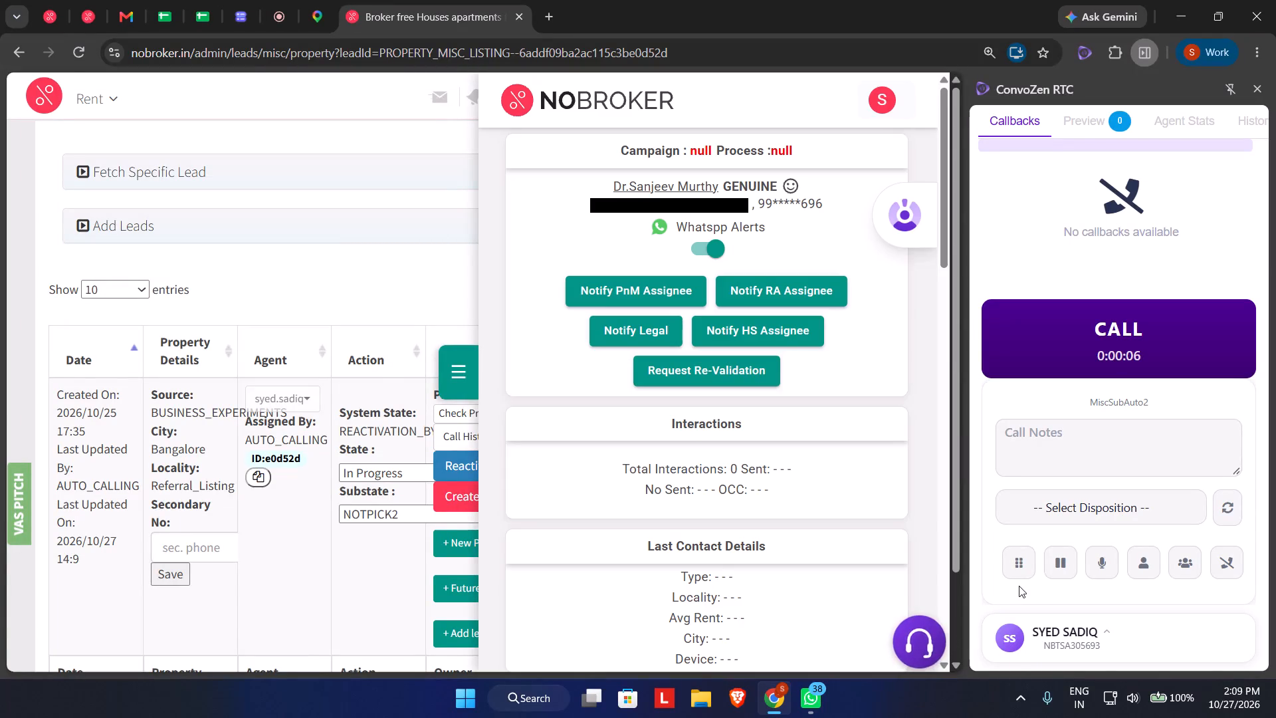
# Check the contact's Property Details during the active call and hang up.
pyautogui.scroll(-6, 757, 544)
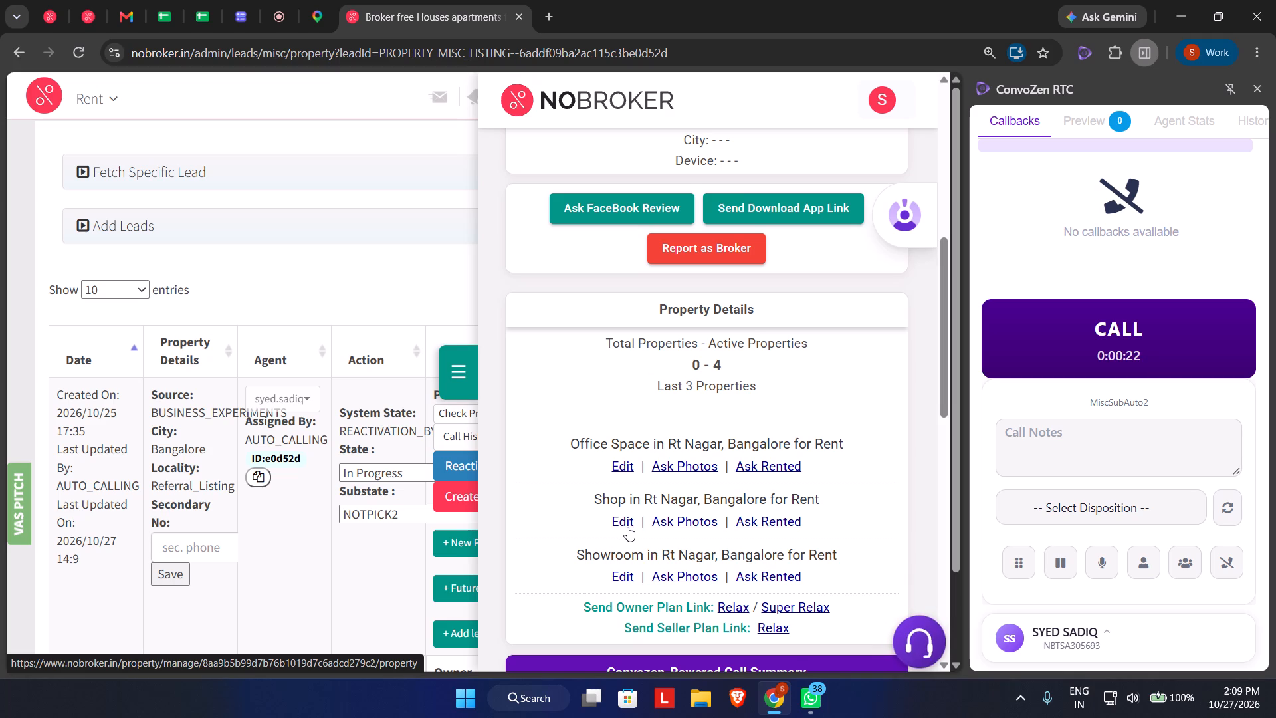
pyautogui.click(1225, 574)
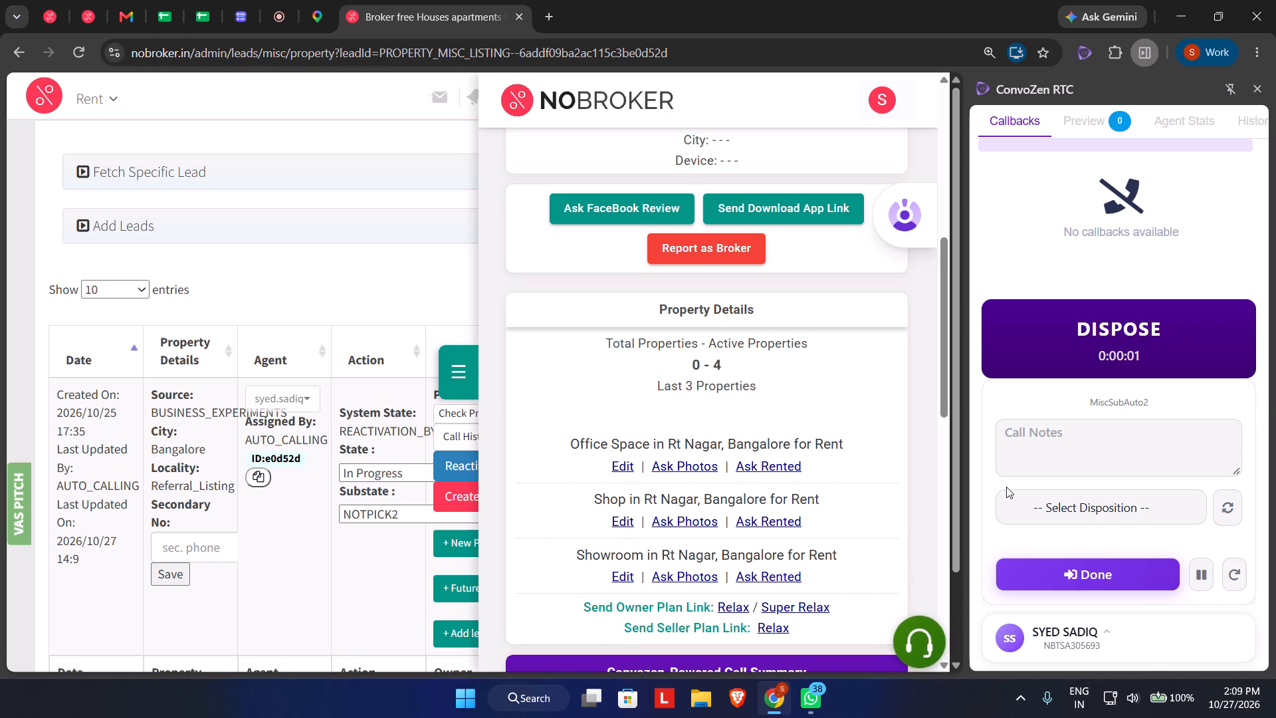
# Set the Bangalore referral lead's state to Rejected with the substate RENTEDOUT.
pyautogui.click(350, 474)
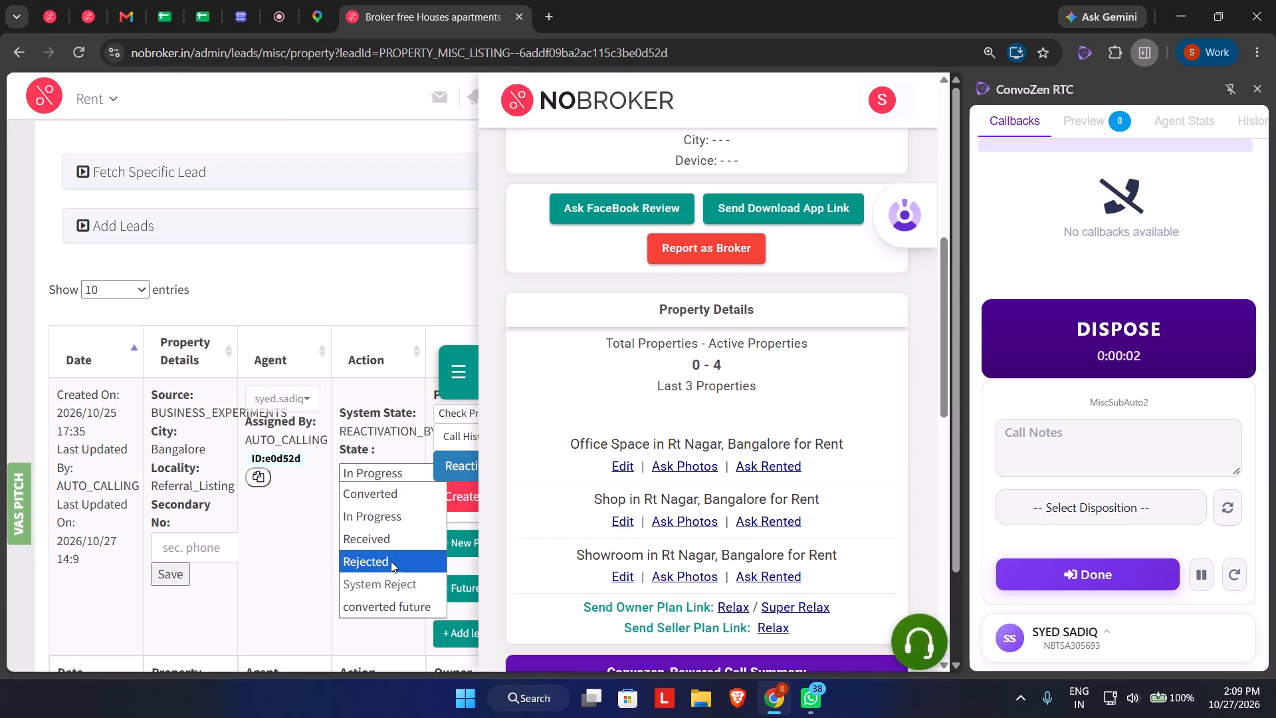
pyautogui.click(391, 561)
pyautogui.click(369, 499)
pyautogui.doubleClick(386, 373)
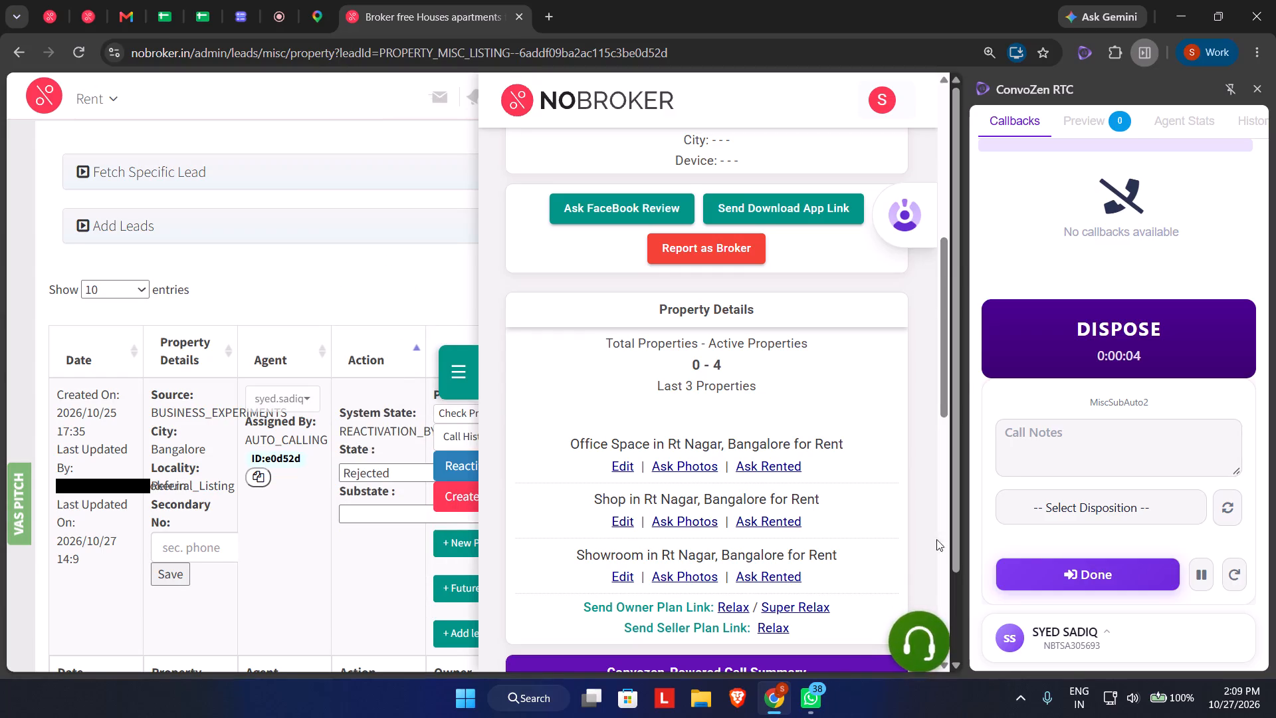
# Dispose of the call as Click Calling, with Rejected at level 2 and Rented Out at level 3, and submit it.
pyautogui.click(1028, 544)
pyautogui.click(1047, 517)
pyautogui.click(1062, 548)
pyautogui.click(1051, 501)
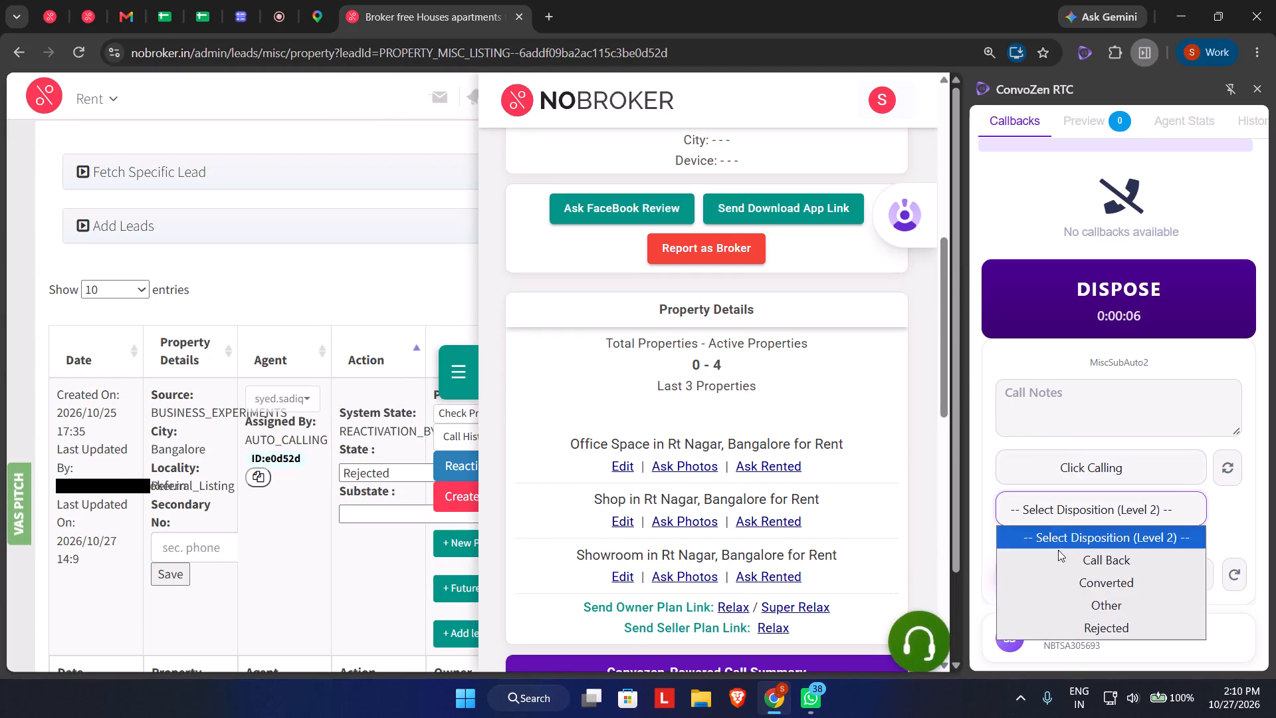
pyautogui.click(1064, 626)
pyautogui.click(1049, 519)
pyautogui.click(1044, 459)
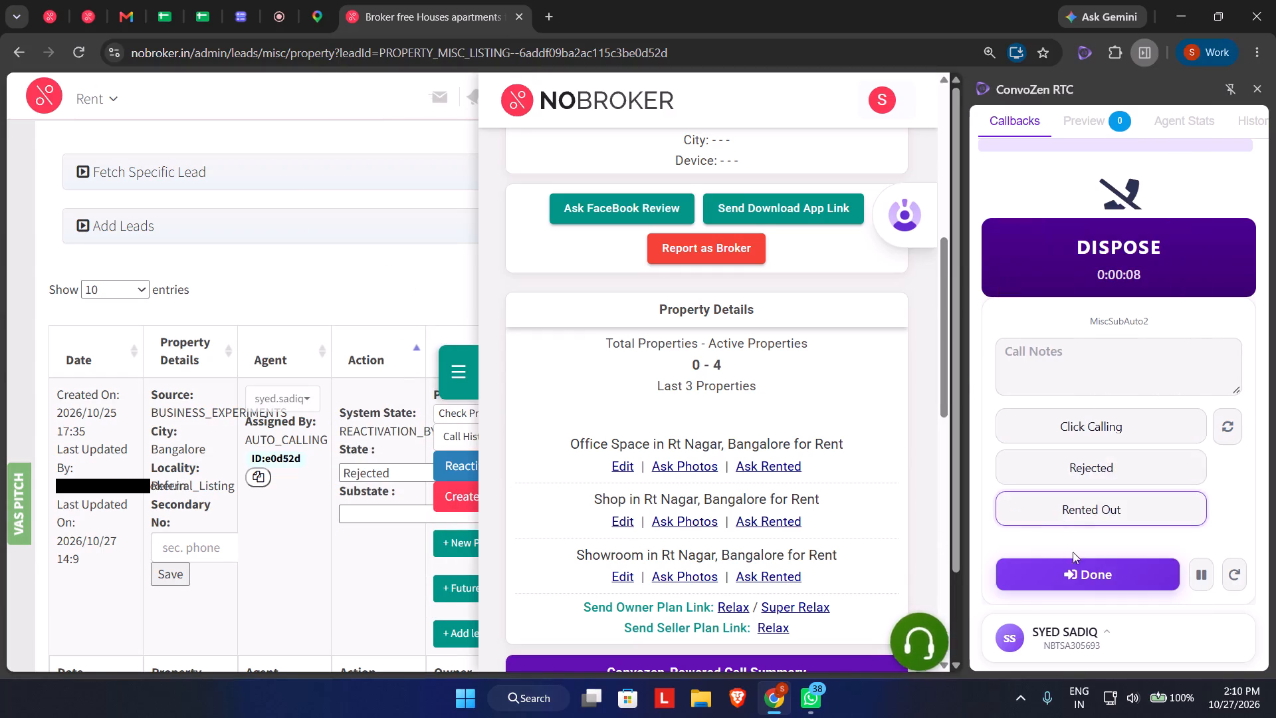
pyautogui.click(1074, 568)
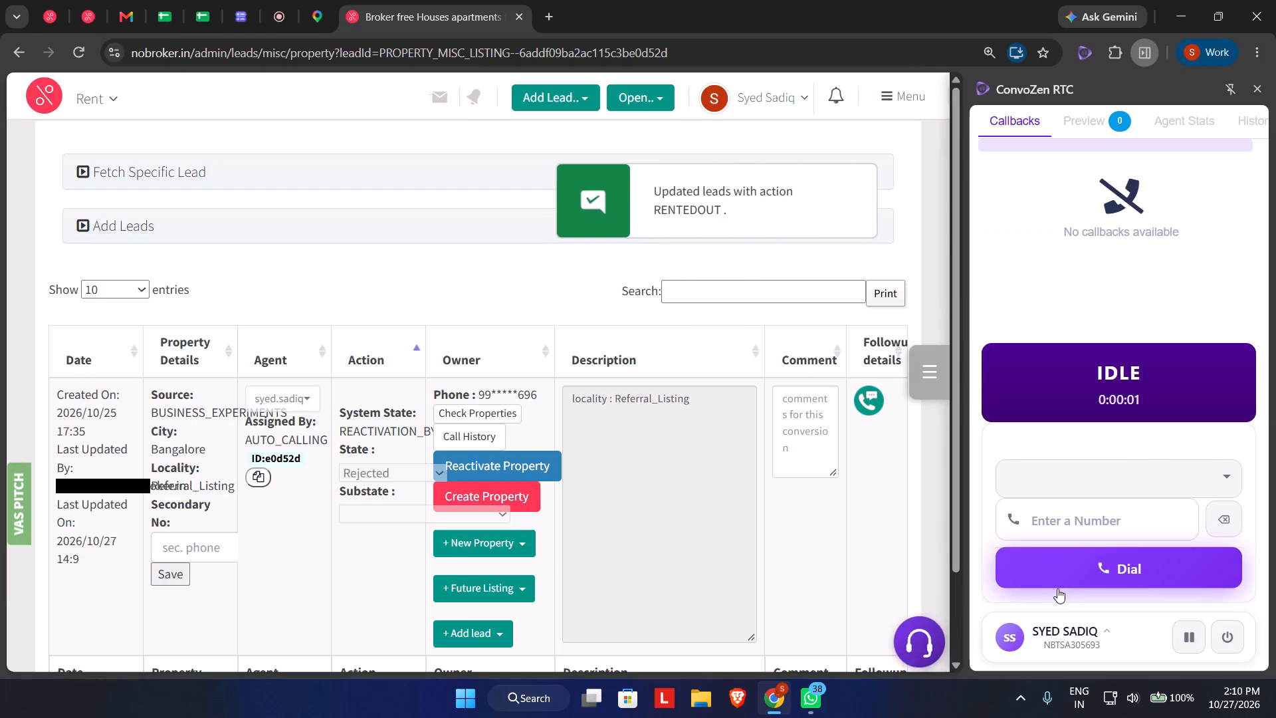
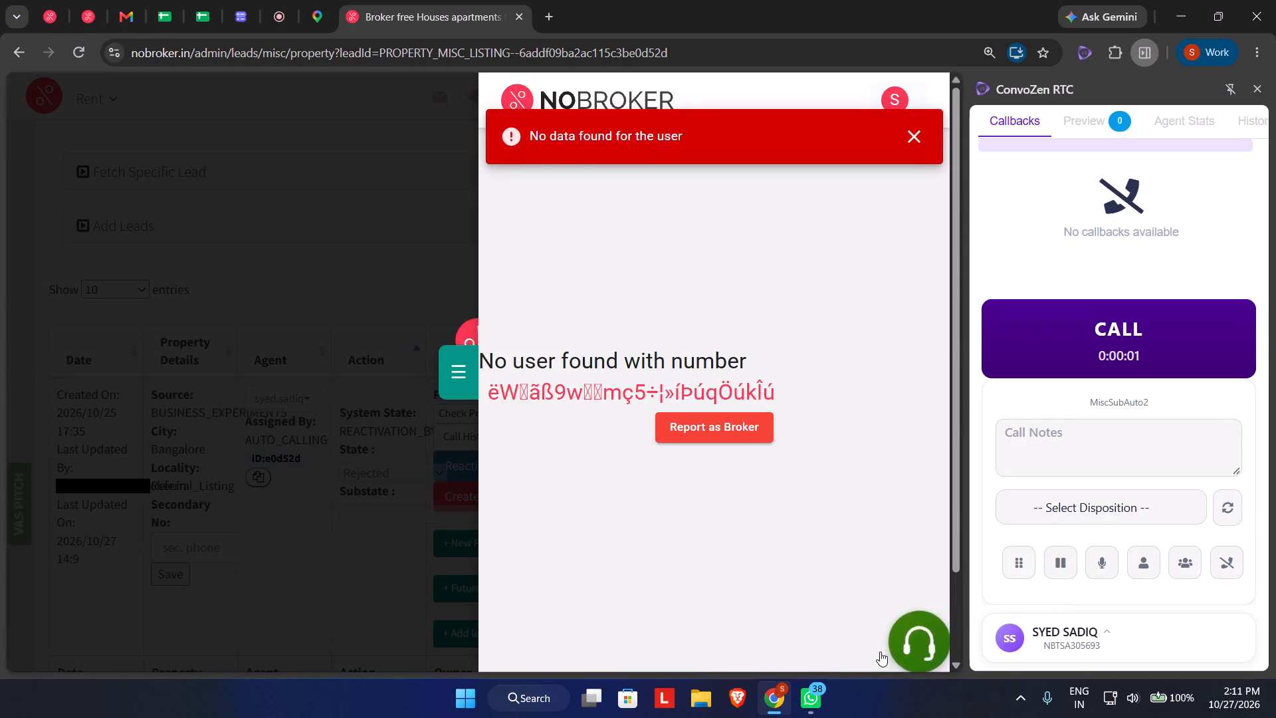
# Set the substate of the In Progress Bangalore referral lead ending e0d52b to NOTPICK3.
pyautogui.click(363, 513)
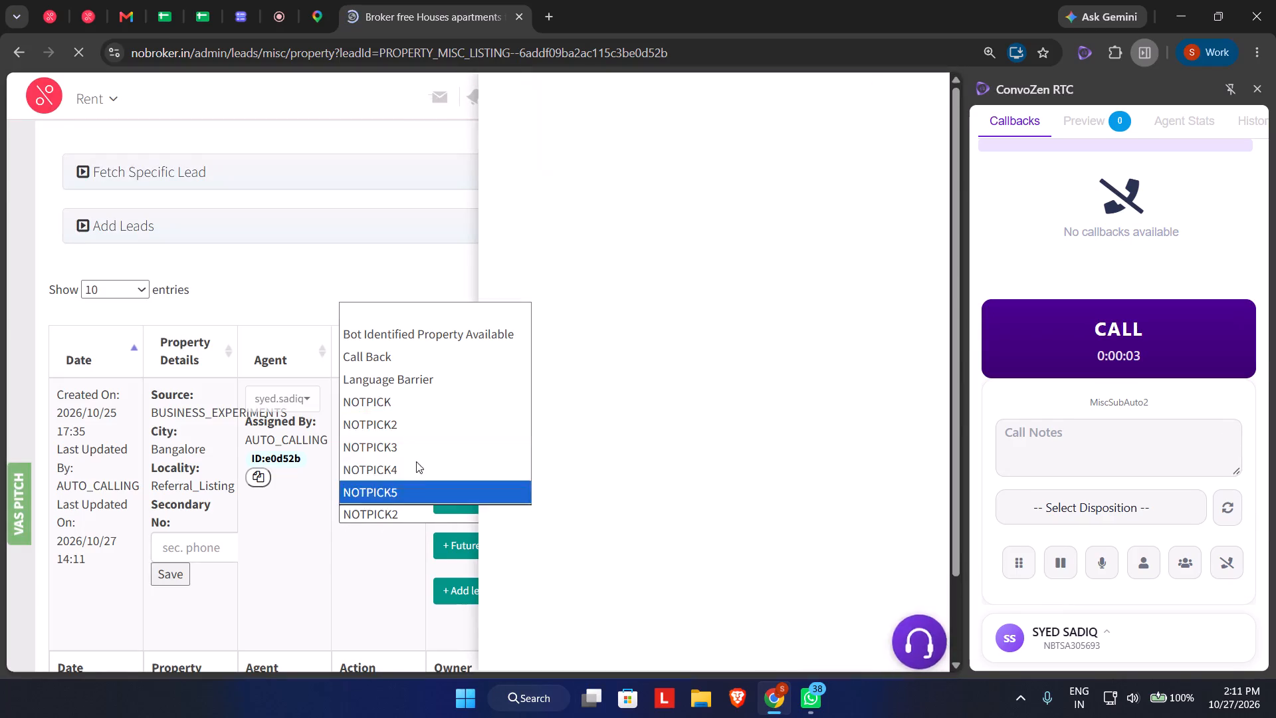
pyautogui.click(433, 435)
pyautogui.click(376, 503)
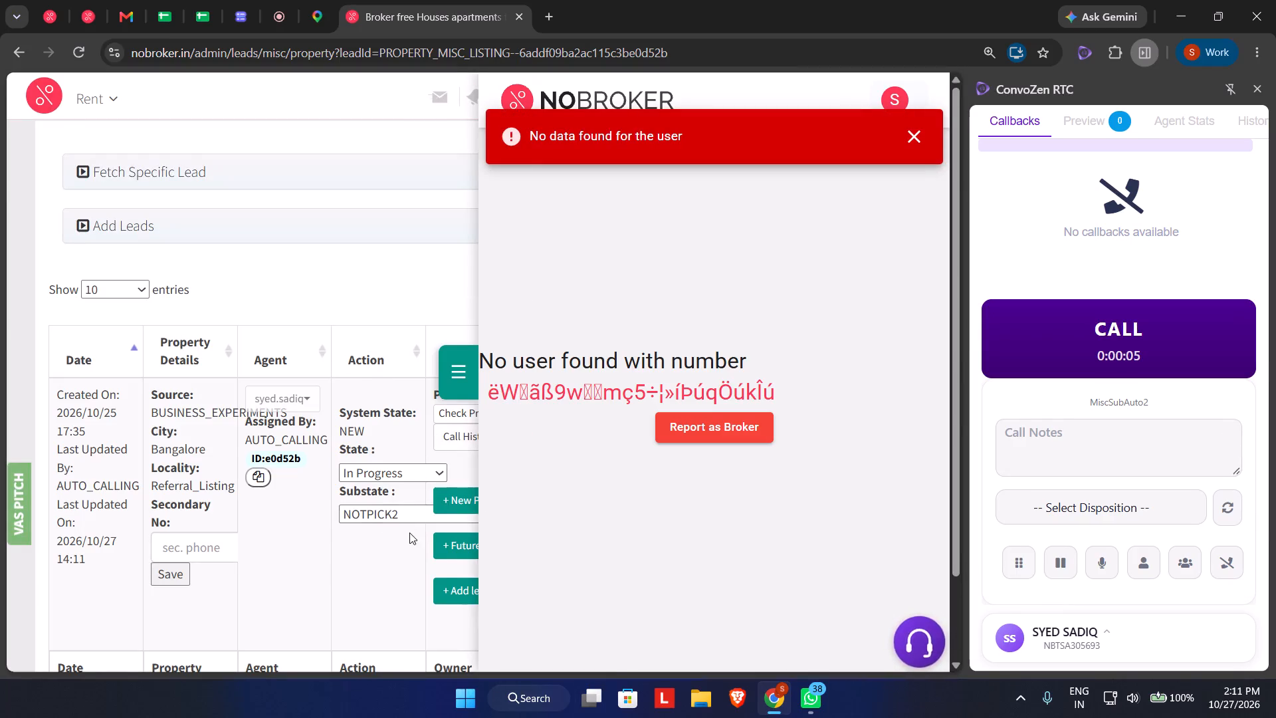
pyautogui.click(409, 533)
pyautogui.click(393, 515)
pyautogui.click(400, 440)
# Set the call's disposition to Outbound, Not Picked at level 2 and Voice Mail at level 3, hang up, and submit it.
pyautogui.click(1070, 504)
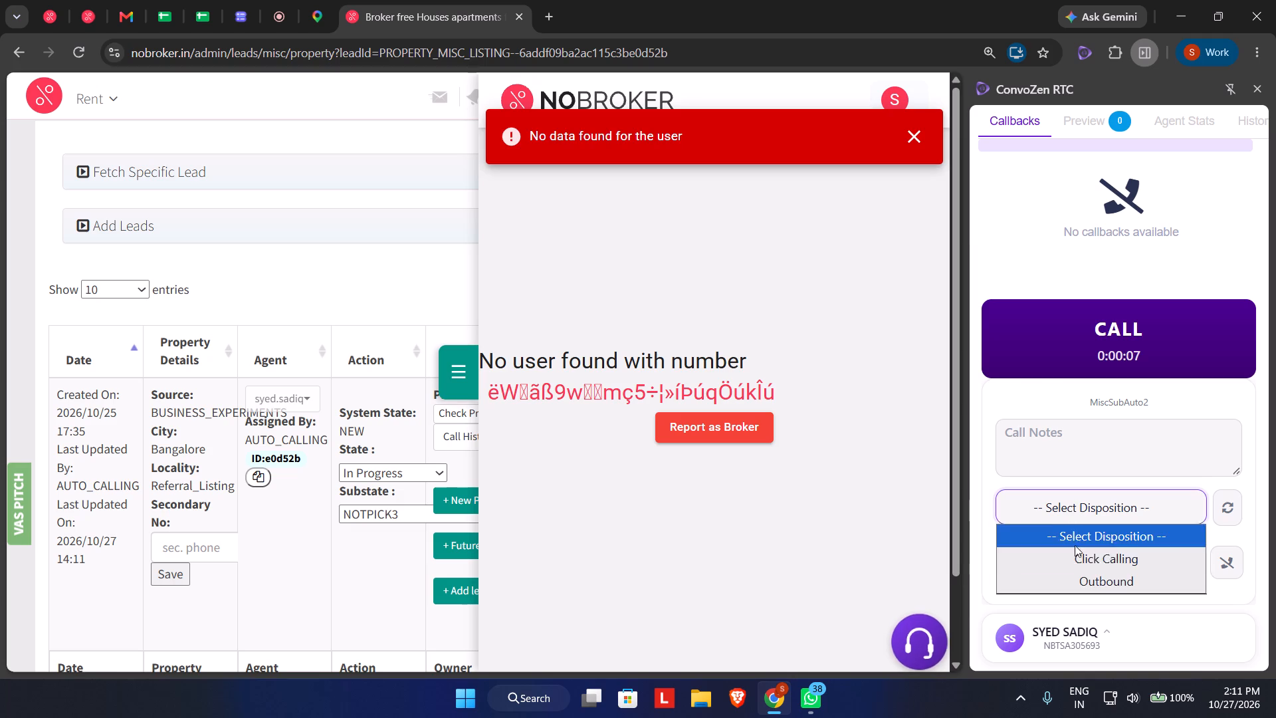
pyautogui.click(1071, 580)
pyautogui.click(1075, 510)
pyautogui.click(1081, 564)
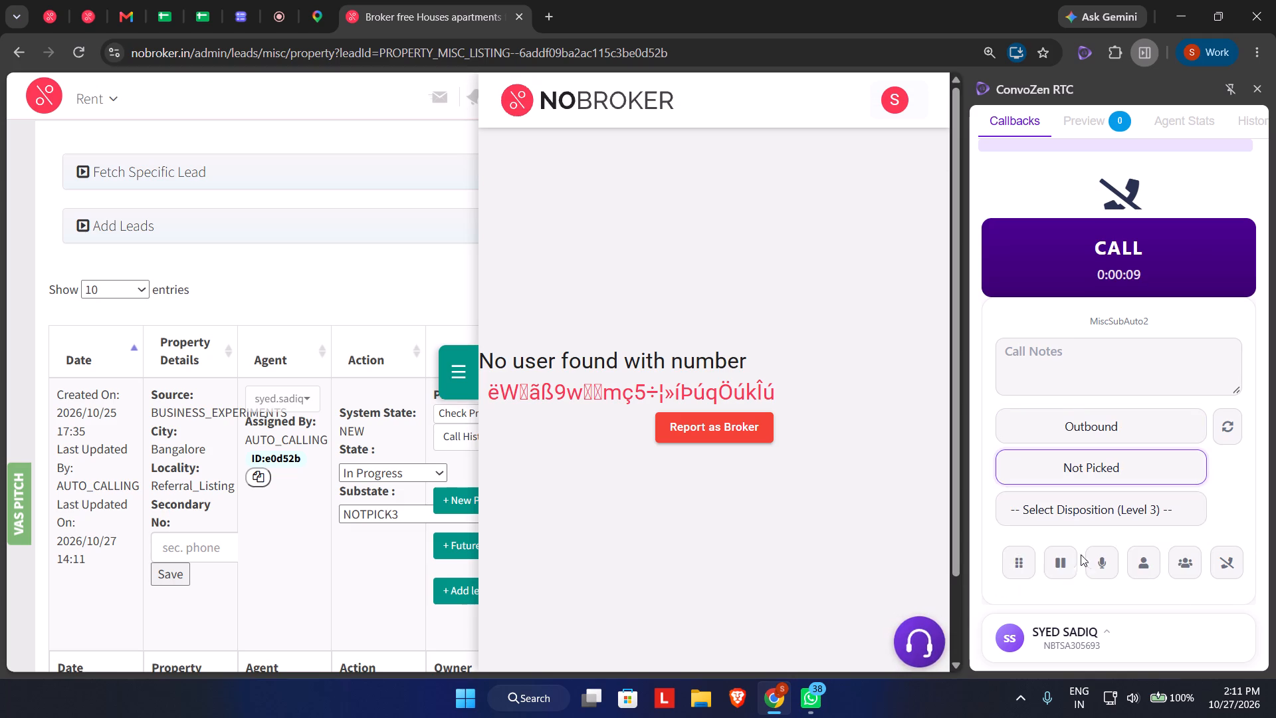
pyautogui.click(1083, 495)
pyautogui.click(1095, 628)
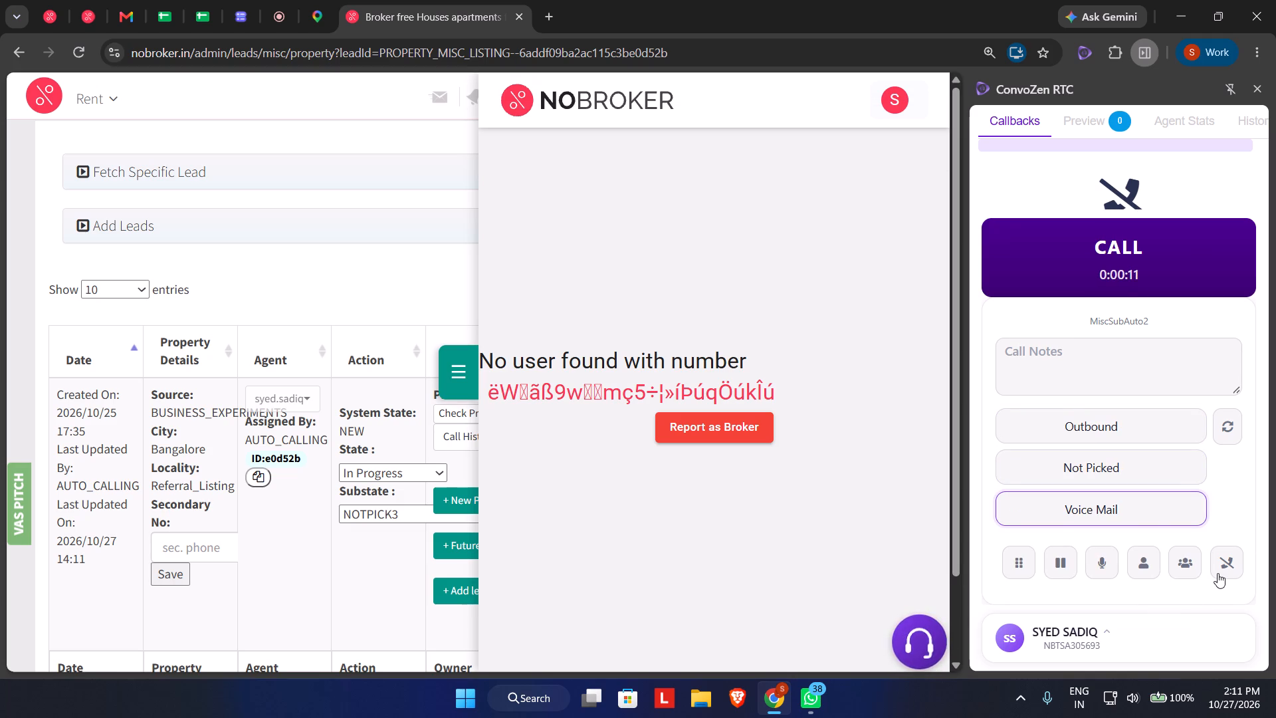
pyautogui.click(1218, 573)
pyautogui.click(1141, 578)
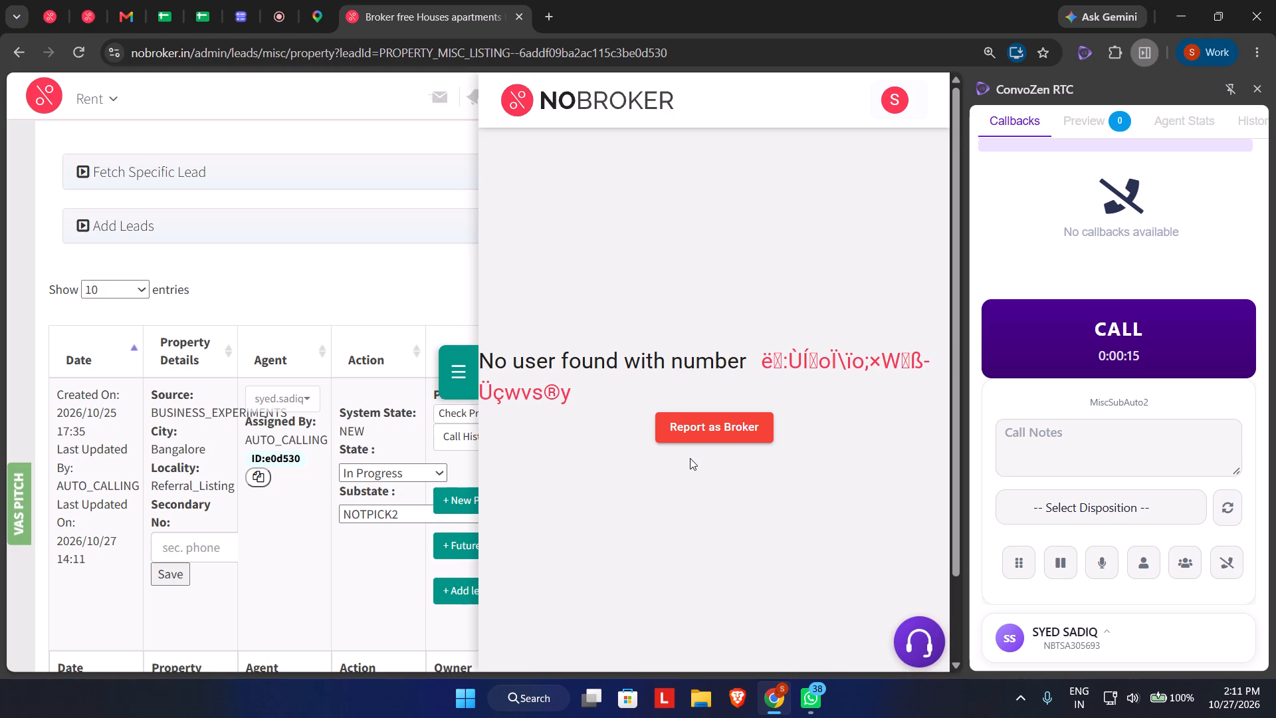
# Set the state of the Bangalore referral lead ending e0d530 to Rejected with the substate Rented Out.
pyautogui.click(372, 474)
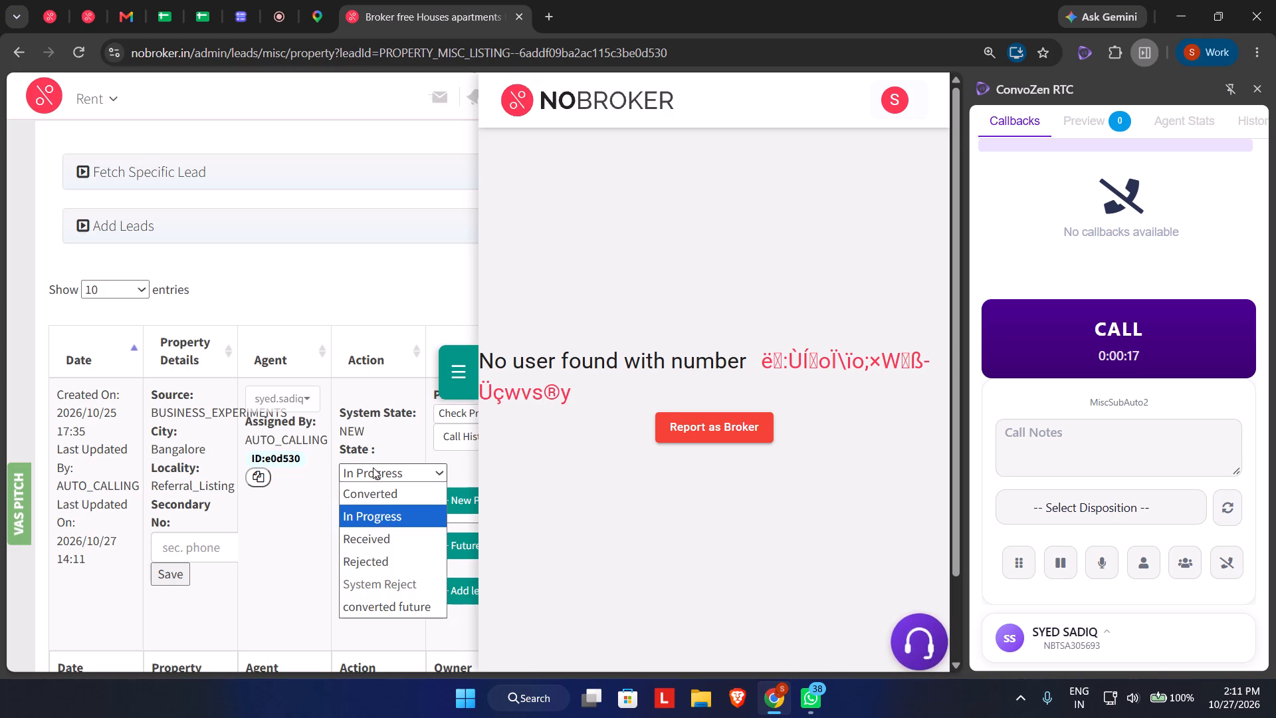
pyautogui.click(385, 558)
pyautogui.click(380, 495)
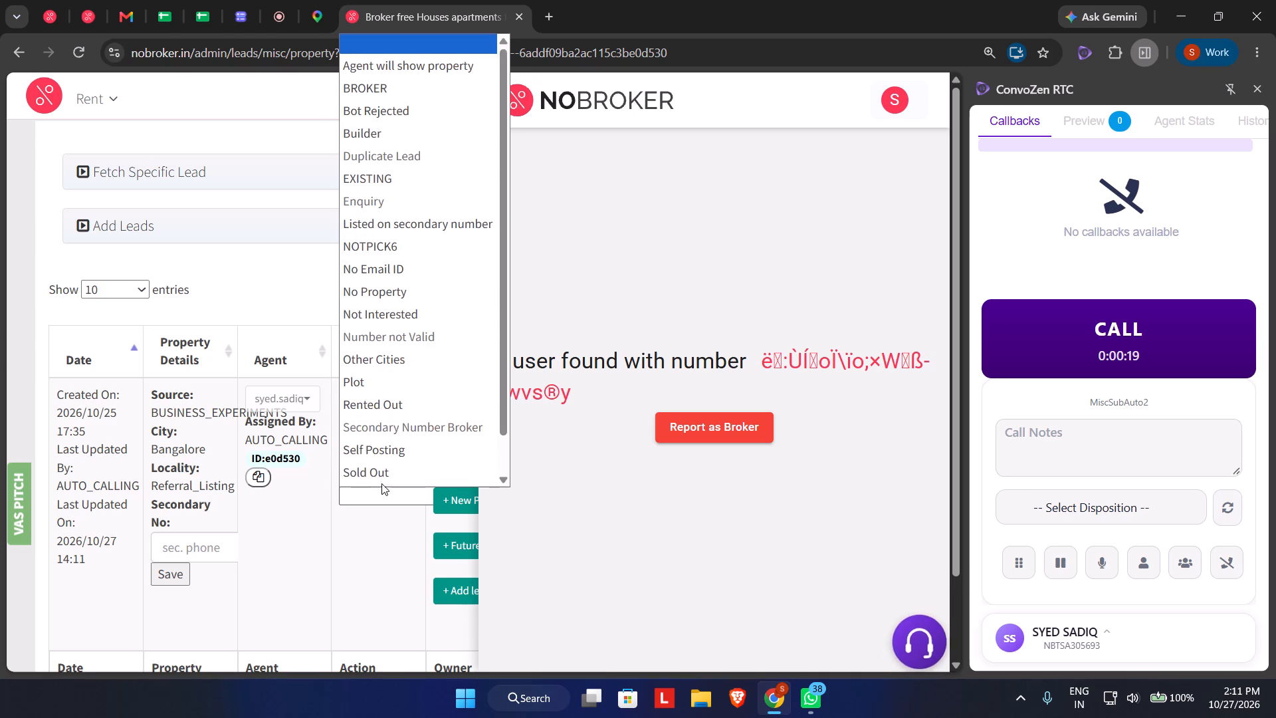
pyautogui.click(421, 382)
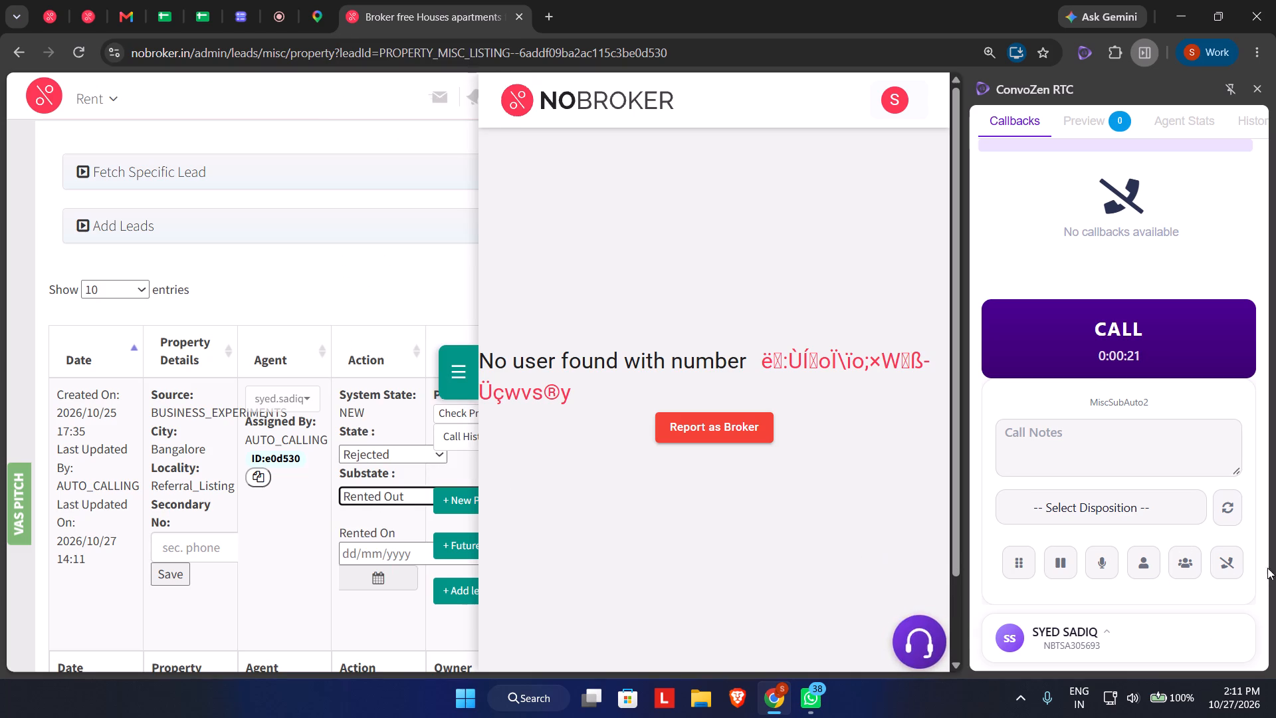
# Hang up and dispose of the call as Click Calling, with Rejected at level 2 and Rented Out at level 3, and submit it.
pyautogui.click(1219, 560)
pyautogui.click(1158, 517)
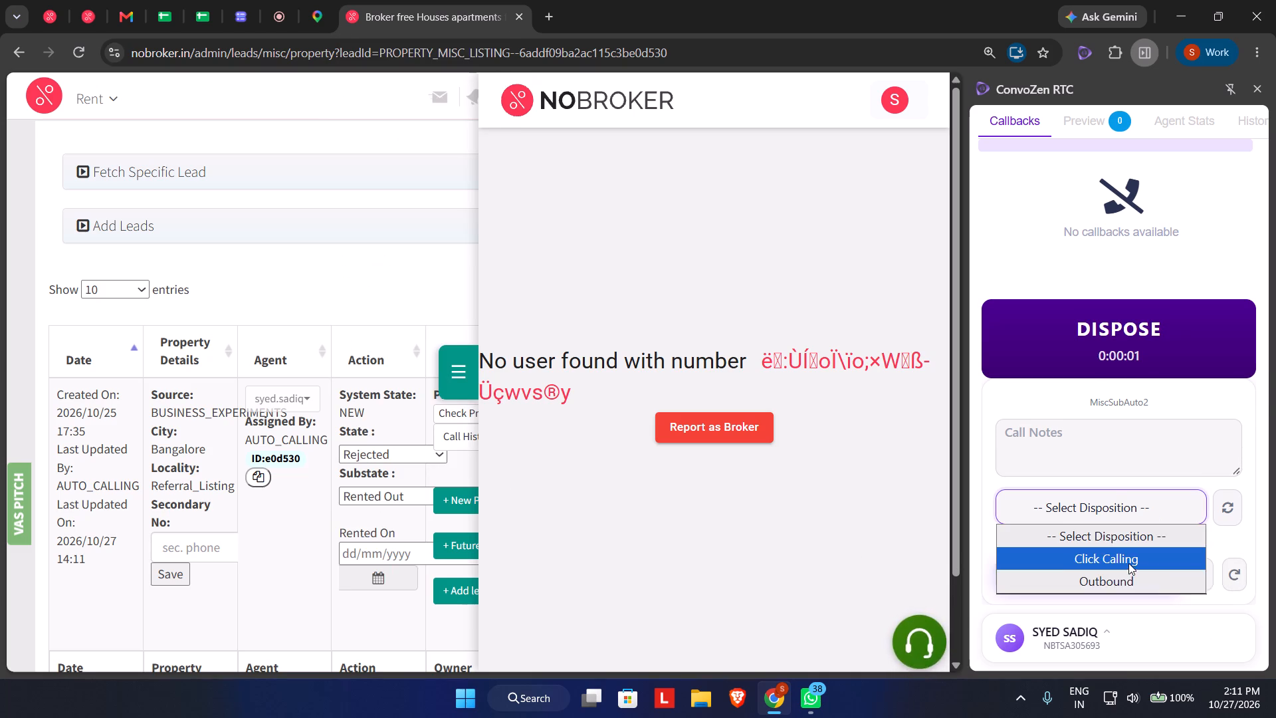
pyautogui.click(1128, 563)
pyautogui.click(1114, 513)
pyautogui.click(1113, 622)
pyautogui.click(1097, 520)
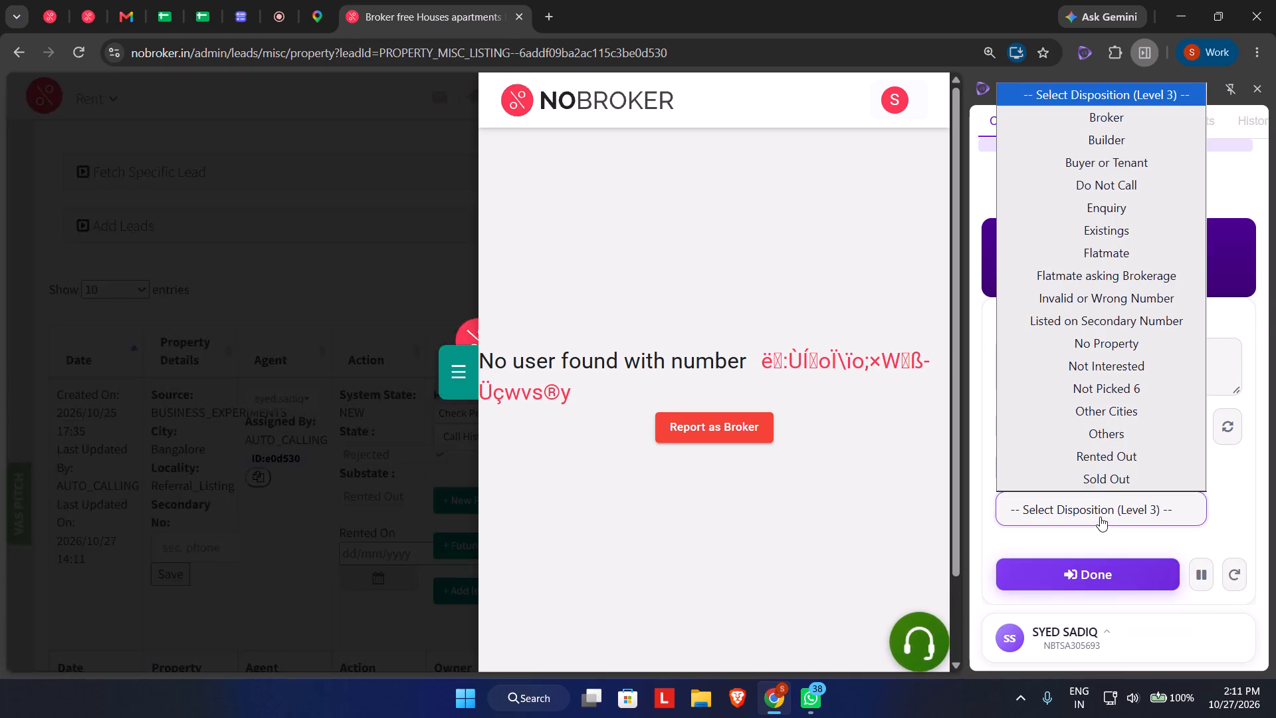
pyautogui.click(1087, 458)
pyautogui.click(1120, 558)
pyautogui.click(1074, 574)
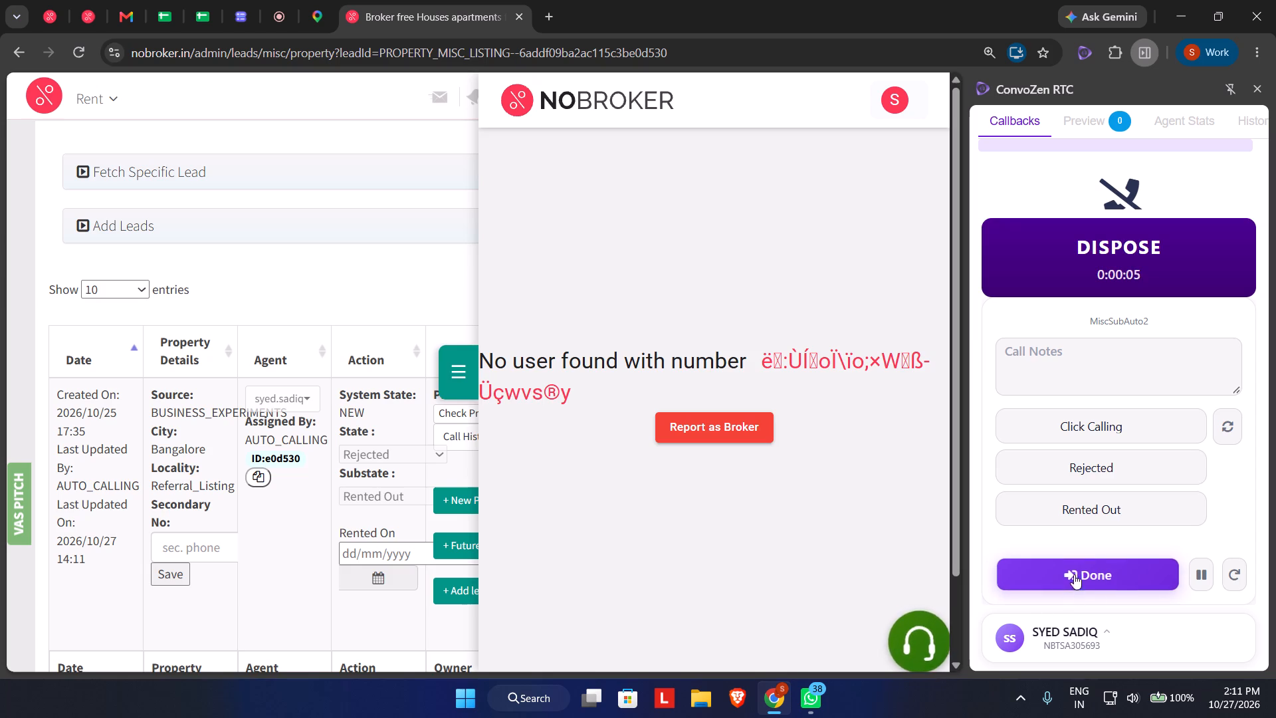
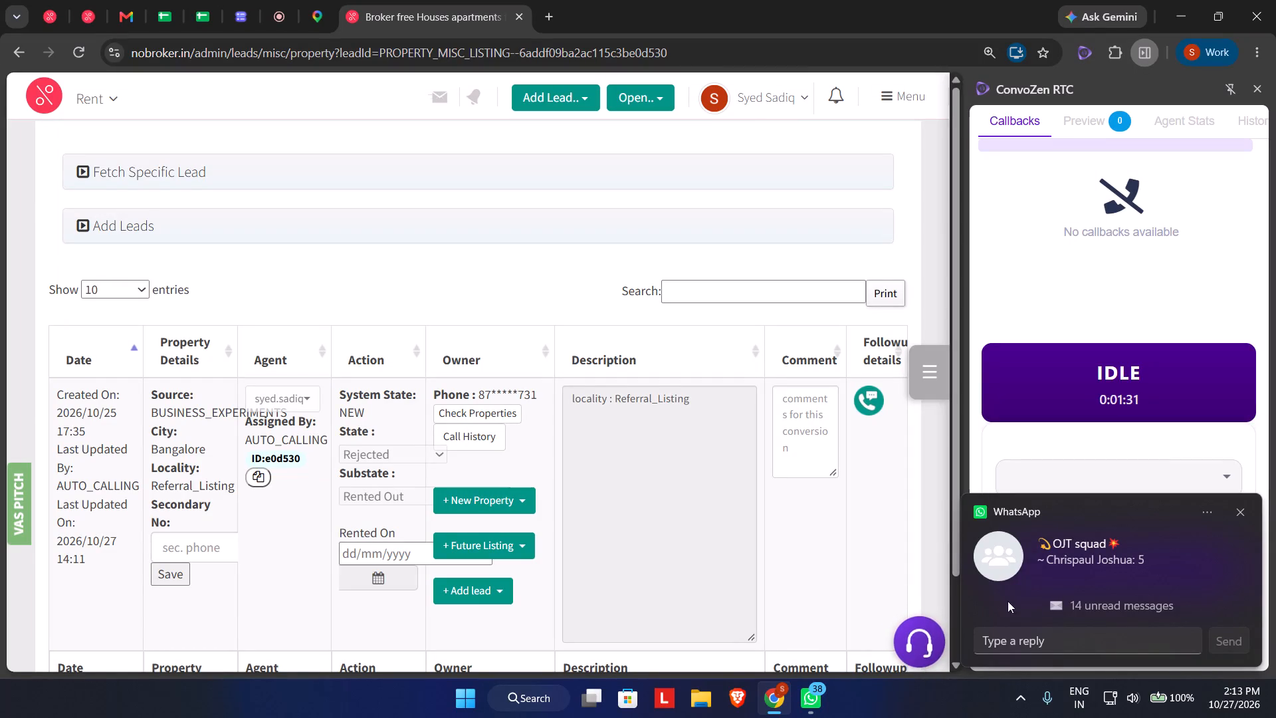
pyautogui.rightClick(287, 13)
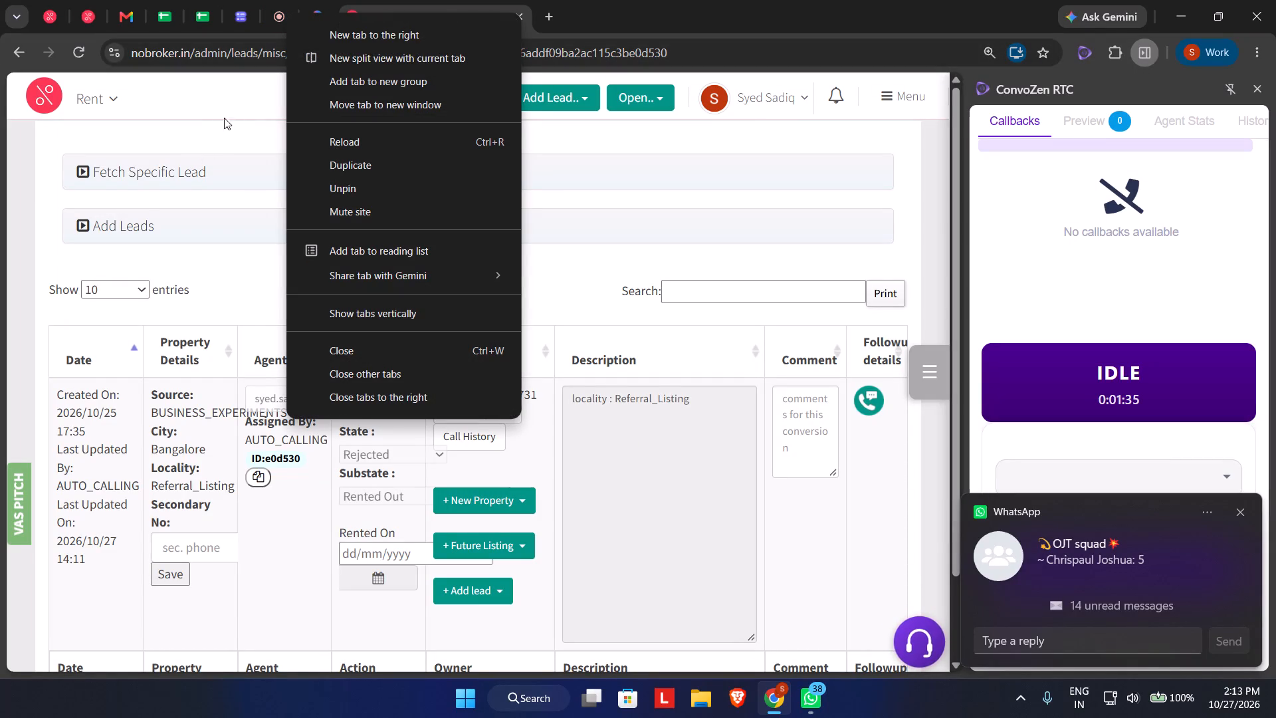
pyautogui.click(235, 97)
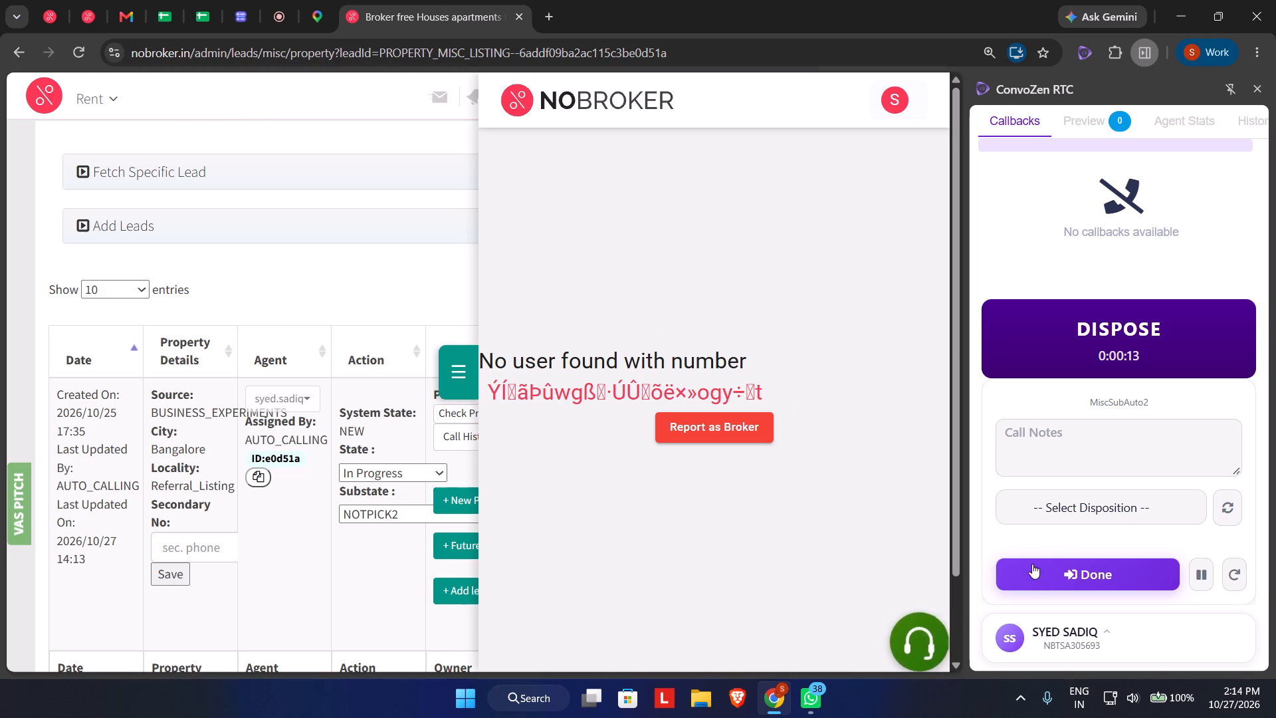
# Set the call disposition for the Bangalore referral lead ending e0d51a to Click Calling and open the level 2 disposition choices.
pyautogui.click(1091, 487)
pyautogui.click(1085, 512)
pyautogui.click(1085, 562)
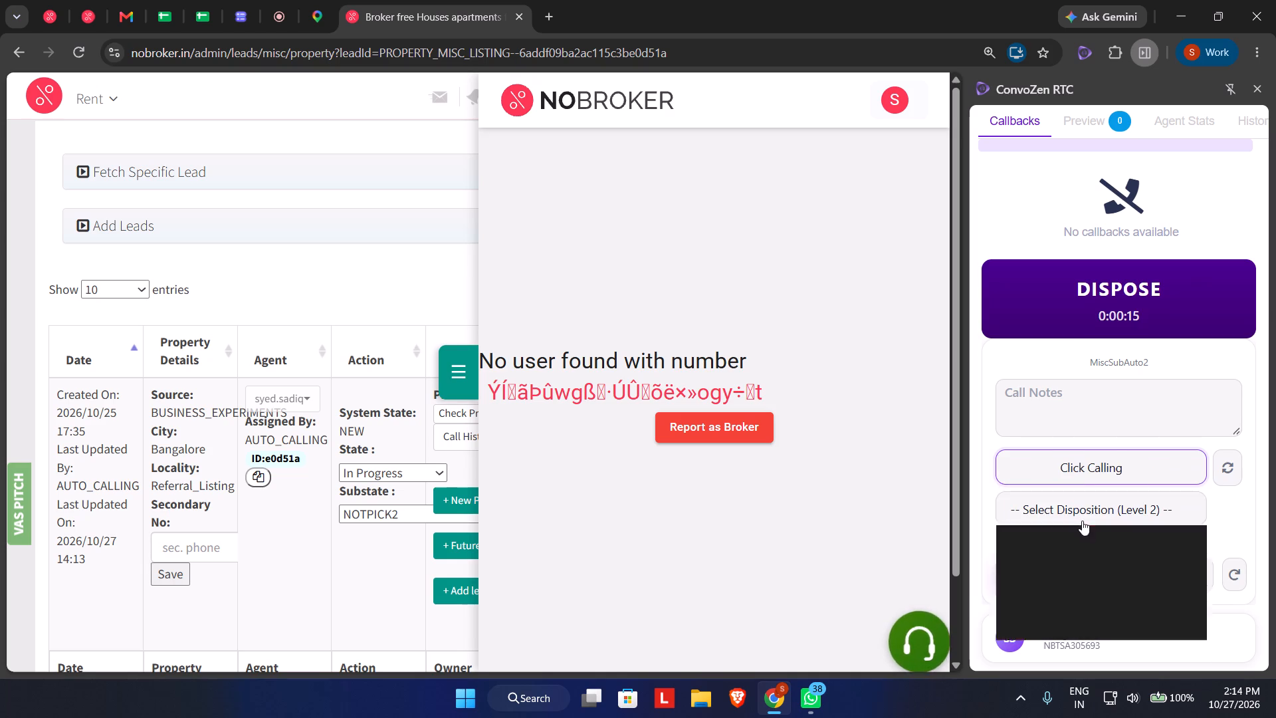
# Set the Click Calling disposition to Other at level 2 and Auto Dispose at level 3, and submit it.
pyautogui.click(1082, 521)
pyautogui.click(1079, 612)
pyautogui.click(1070, 505)
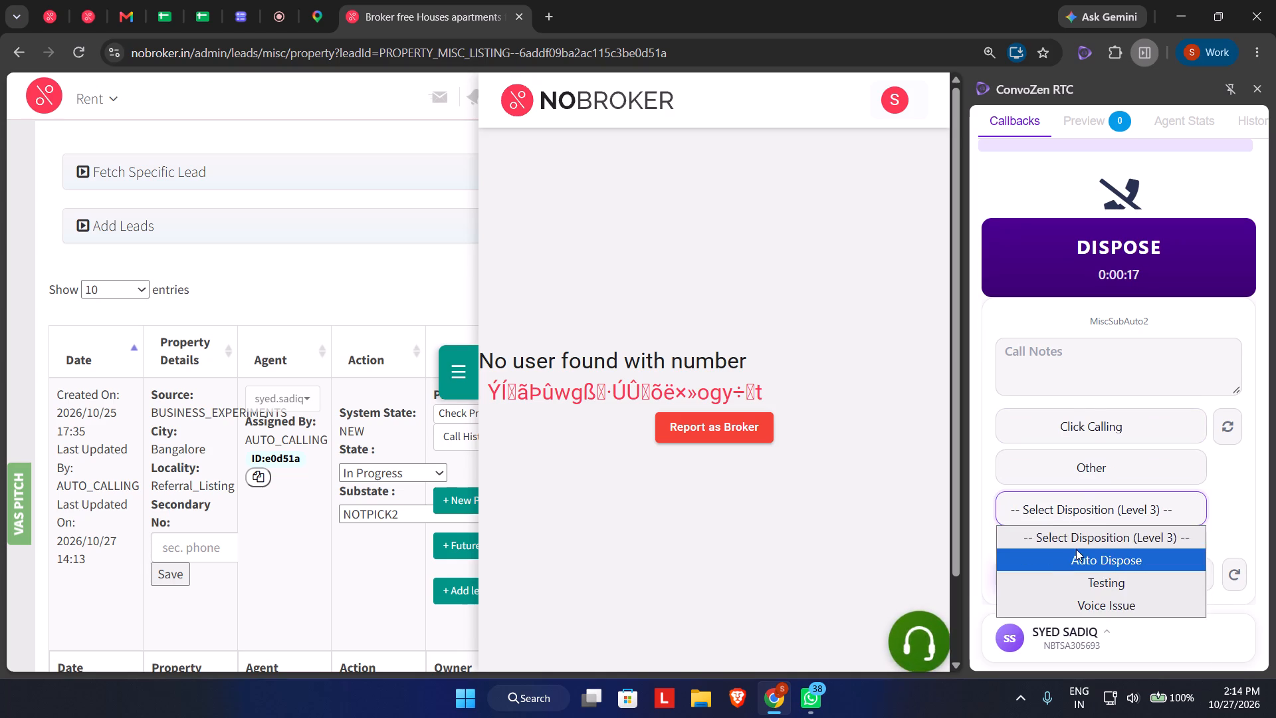
pyautogui.doubleClick(1076, 550)
pyautogui.click(1071, 562)
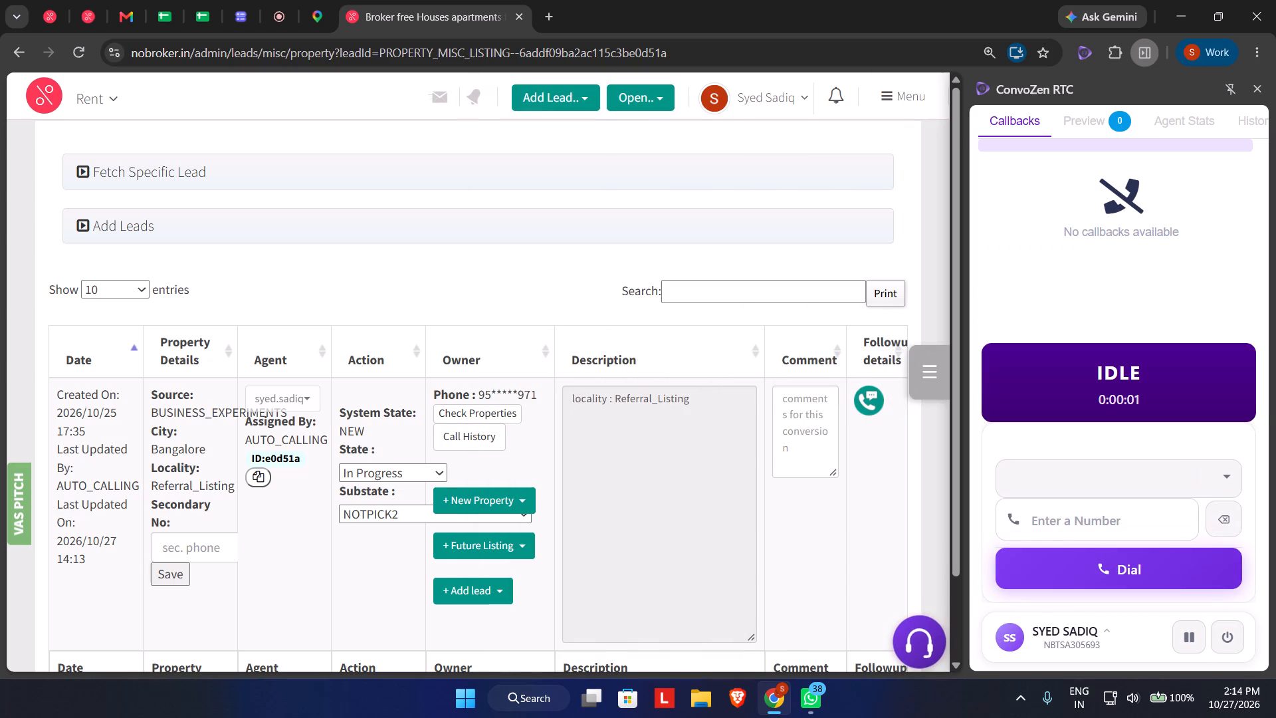
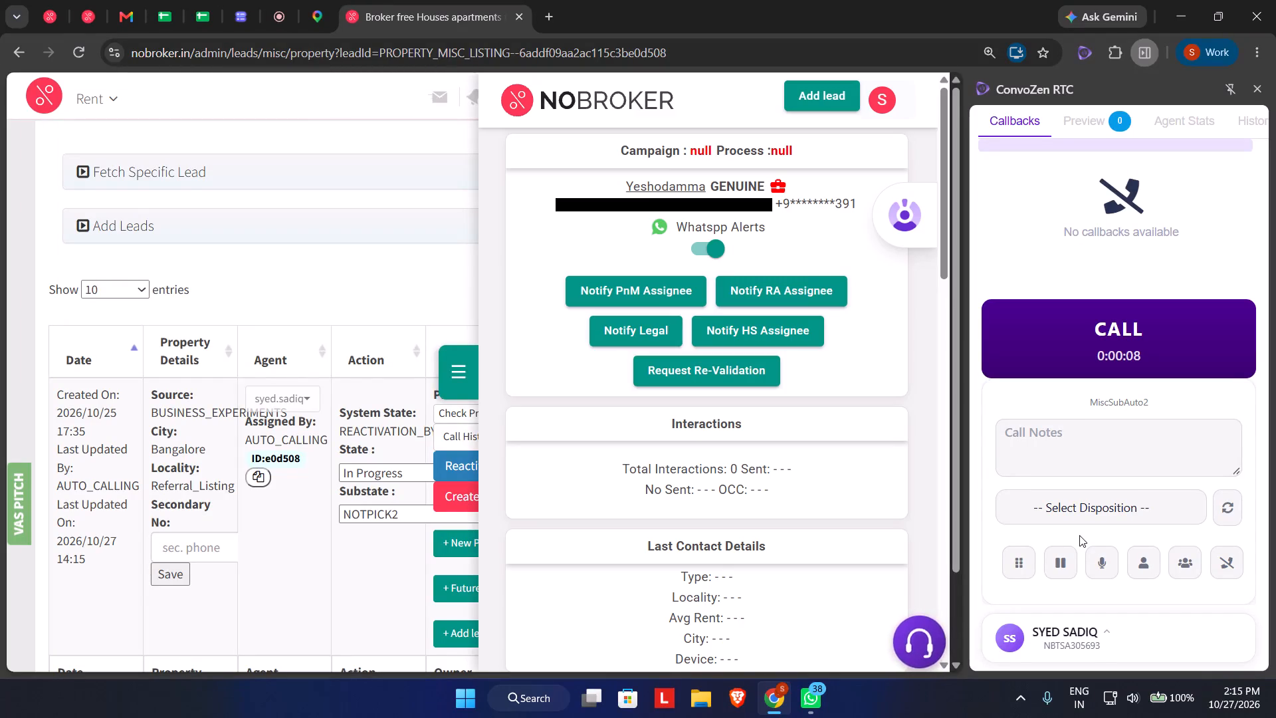
# Set the reactivation lead's state to Rejected with substate Rented Out, after checking its property details.
pyautogui.scroll(-6, 865, 572)
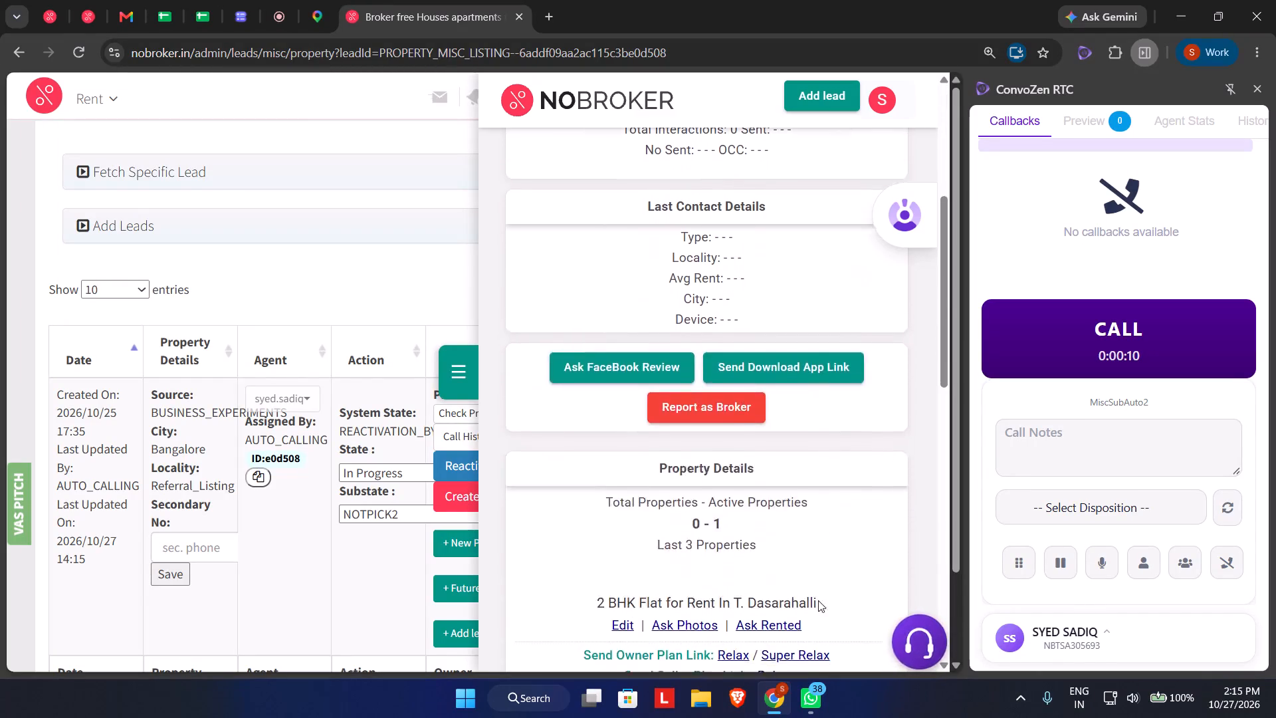
pyautogui.scroll(-2, 818, 600)
pyautogui.scroll(1, 682, 610)
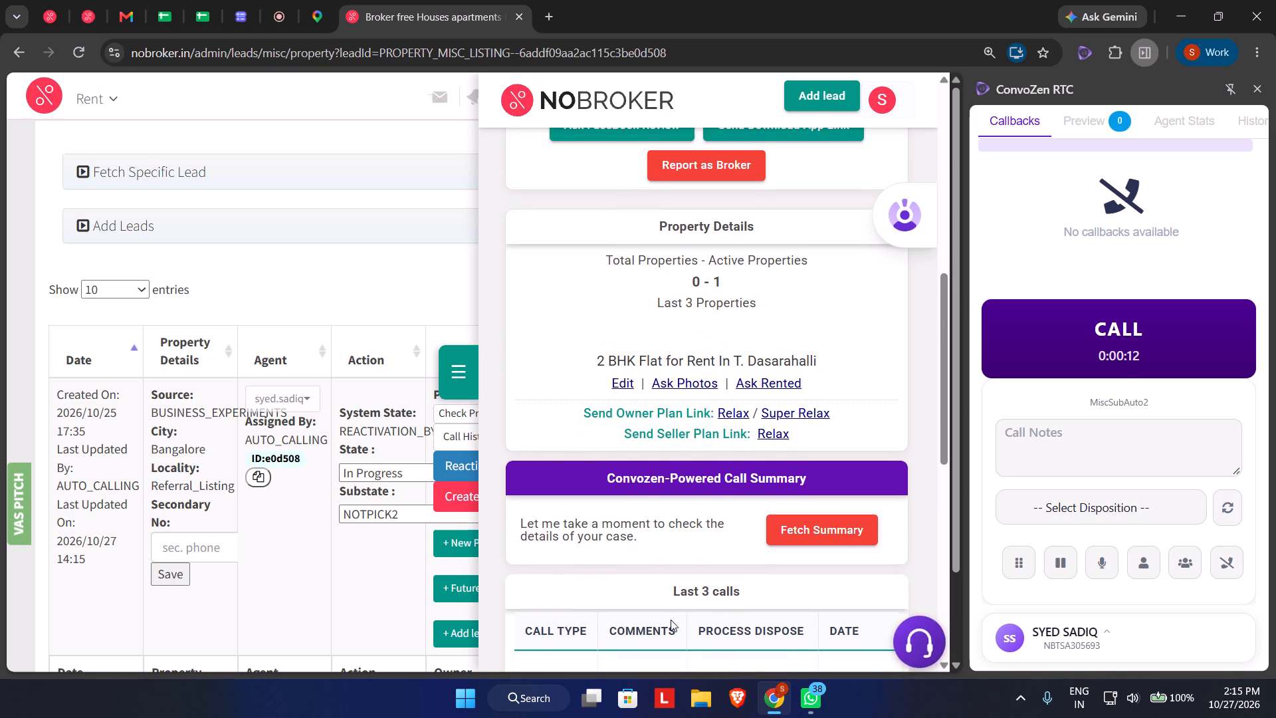
pyautogui.scroll(1, 651, 600)
pyautogui.click(342, 465)
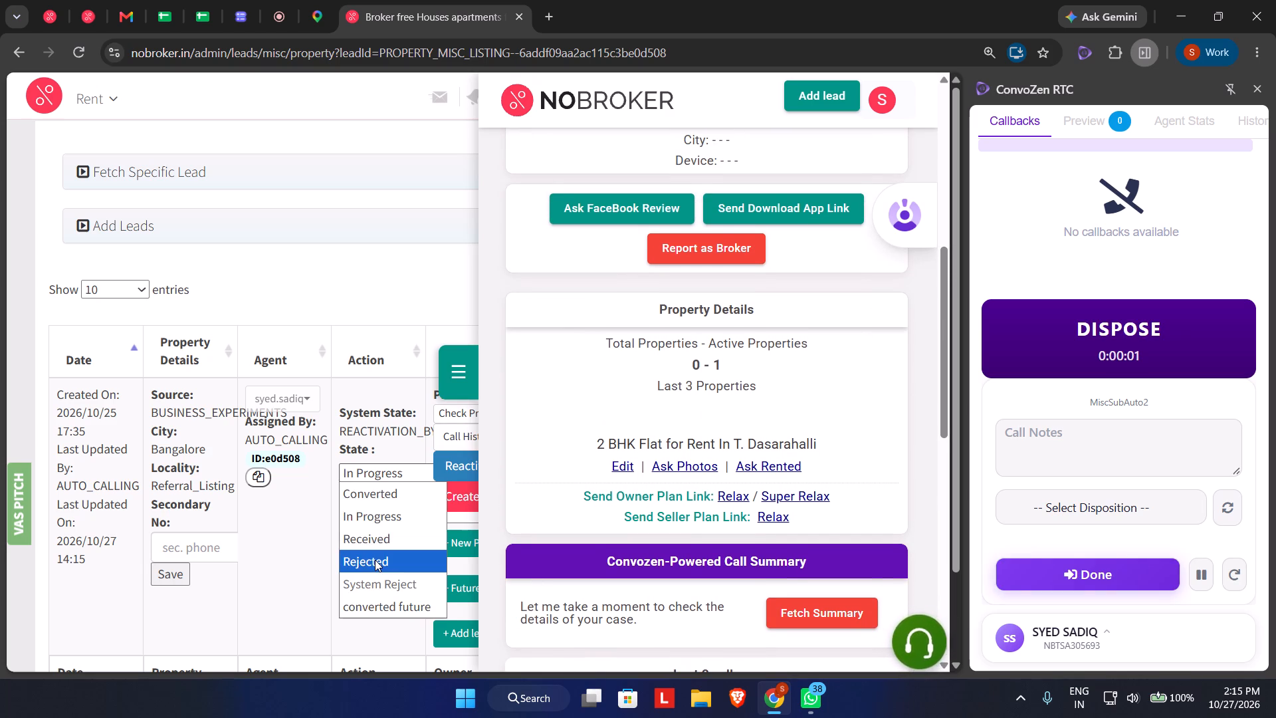
pyautogui.click(374, 560)
pyautogui.click(381, 495)
pyautogui.click(407, 386)
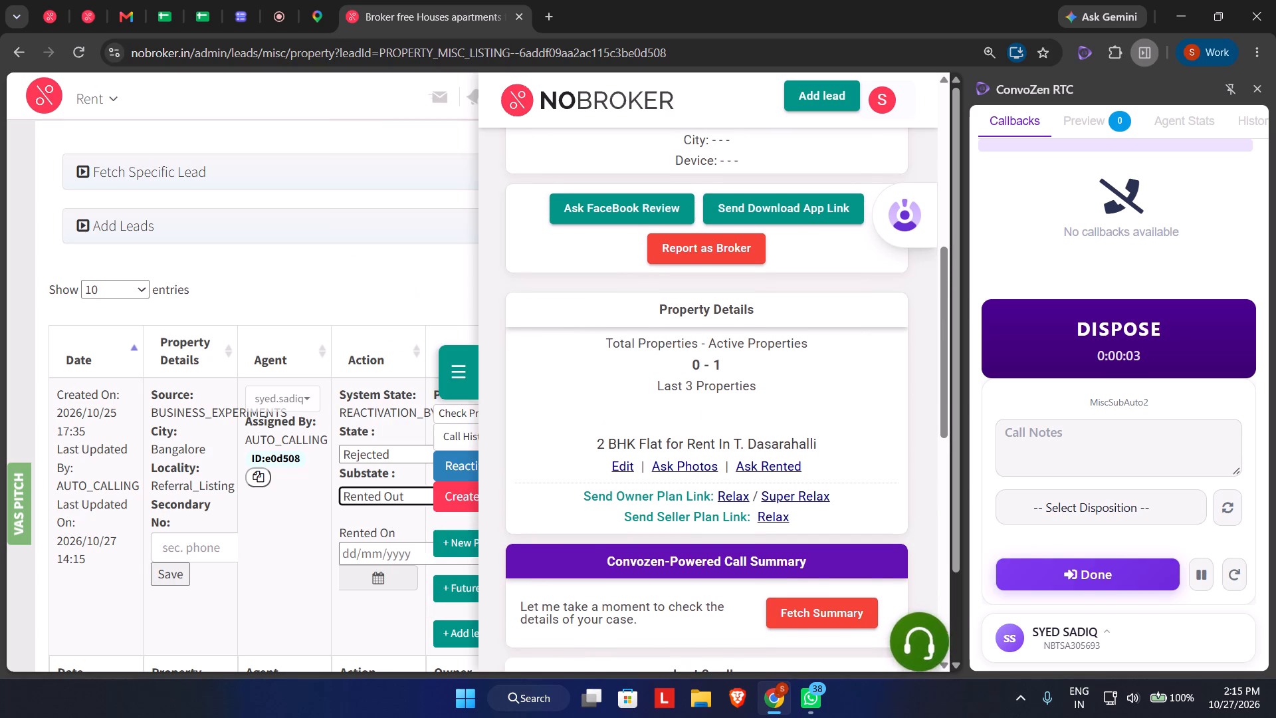
# Dispose of the call as Click Calling with Rejected at level 2, and submit the disposition.
pyautogui.click(1095, 507)
pyautogui.click(1112, 556)
pyautogui.click(1094, 519)
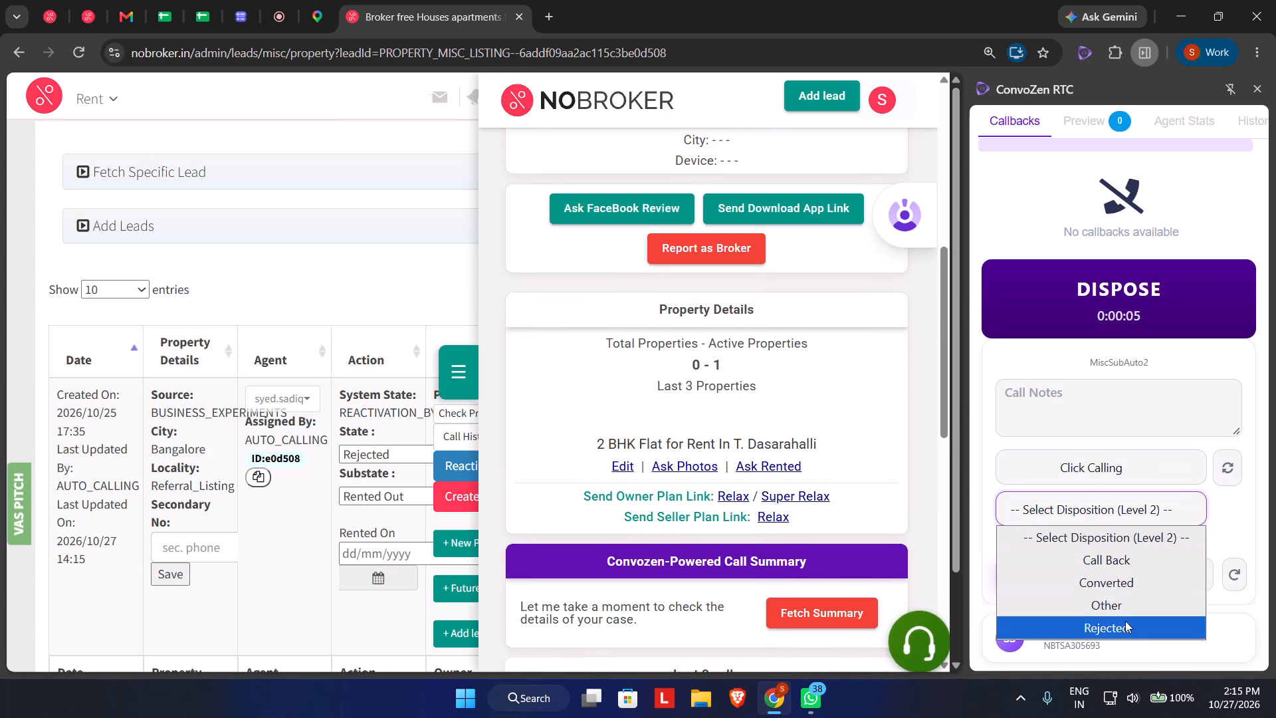
pyautogui.moveTo(1124, 625); pyautogui.dragTo(1121, 614)
pyautogui.click(1079, 519)
pyautogui.click(1151, 452)
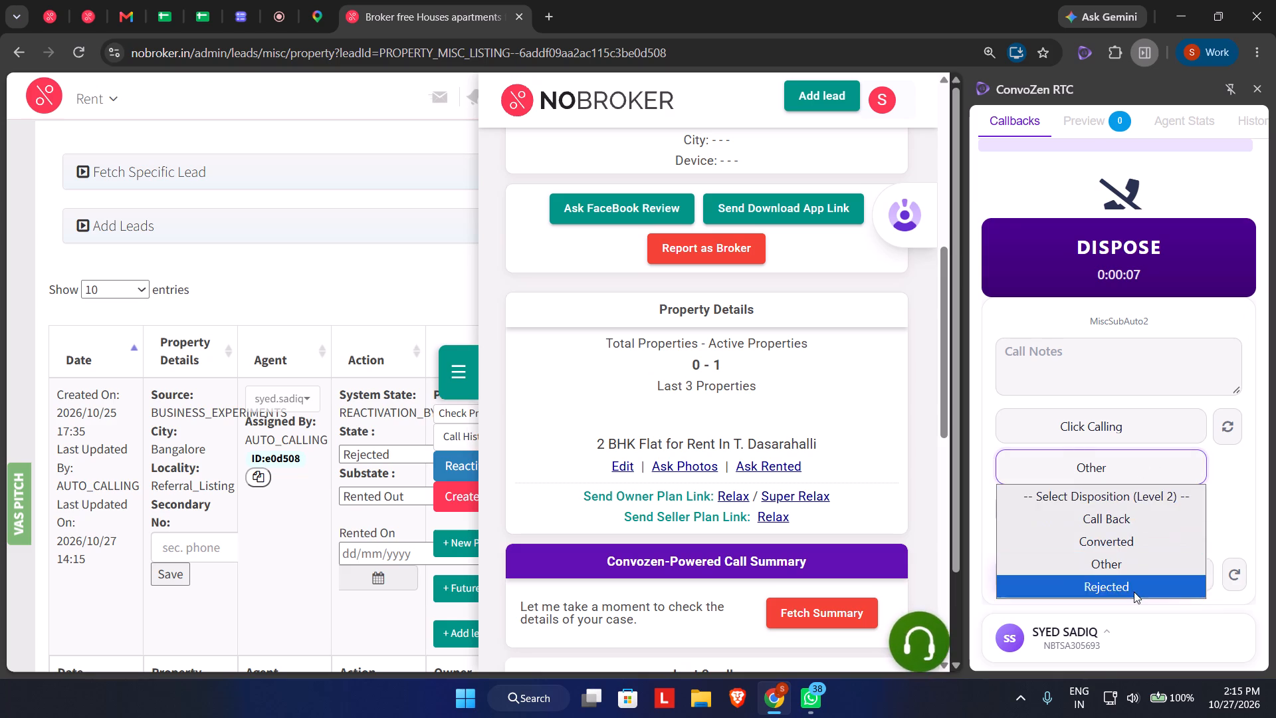
pyautogui.click(1134, 591)
pyautogui.click(1118, 493)
pyautogui.click(1103, 457)
pyautogui.click(1084, 575)
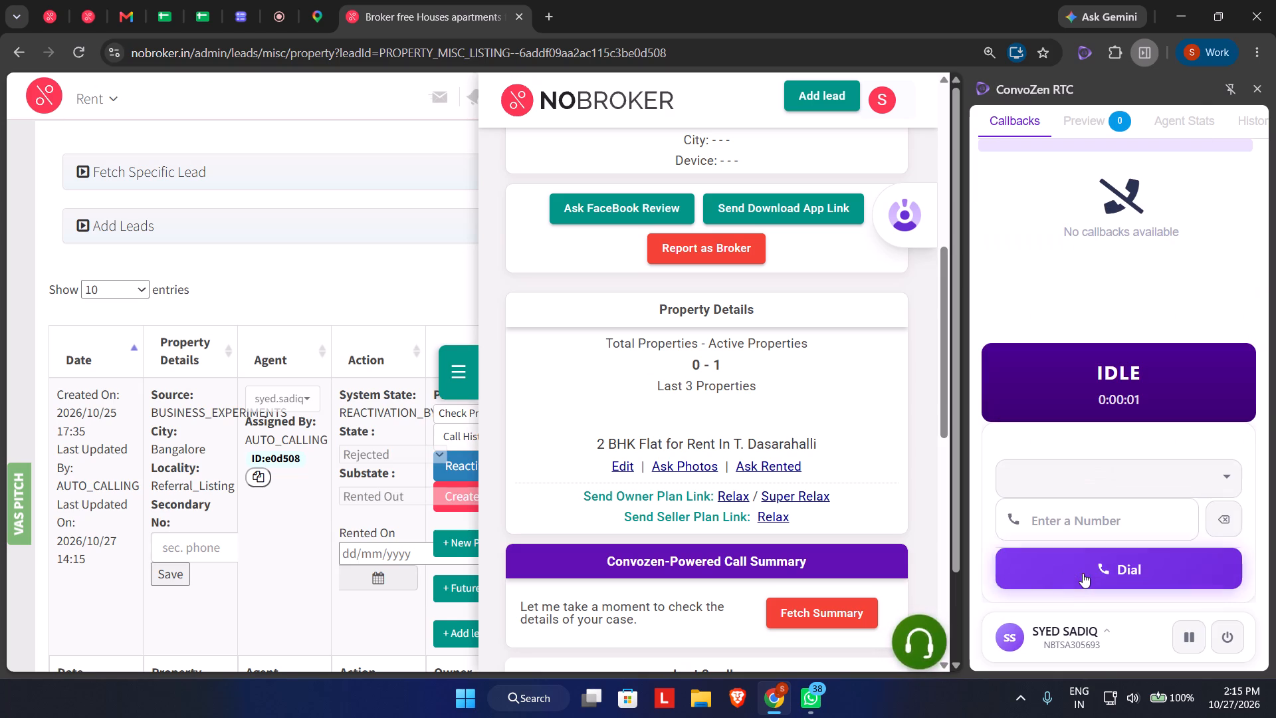
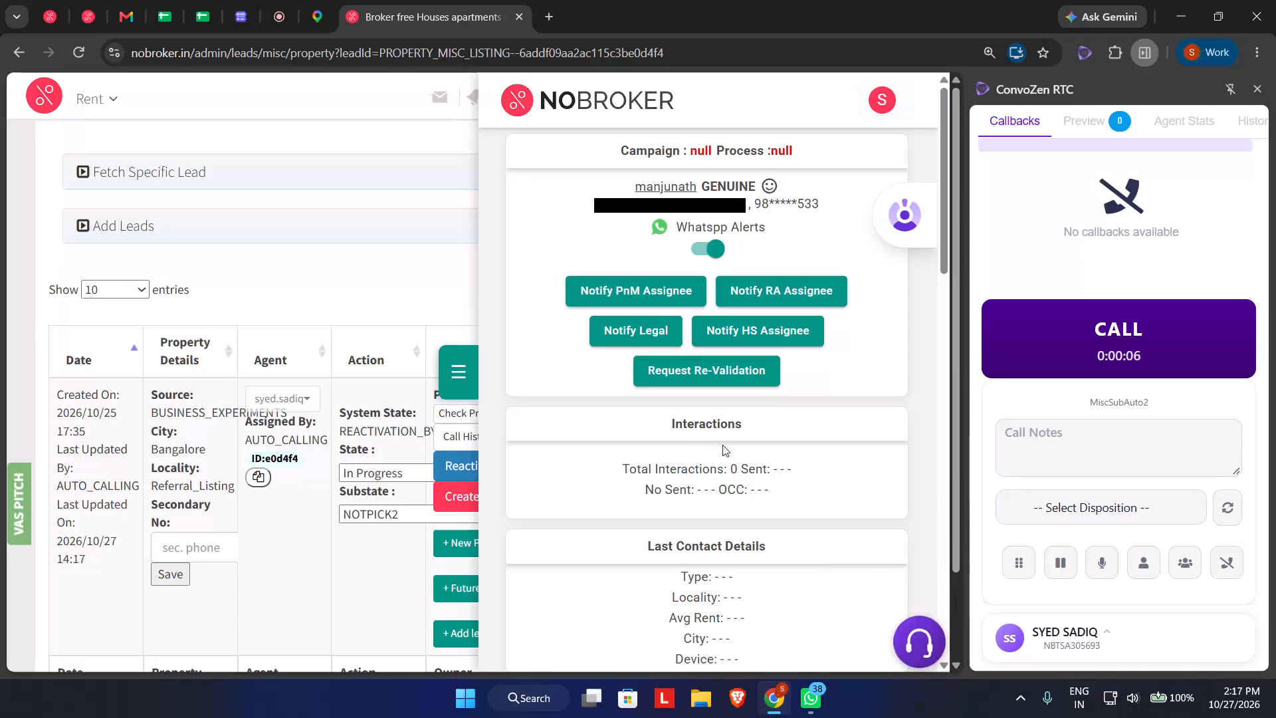
# Set the in-progress reactivation lead's substate to NOTPICK3.
pyautogui.click(389, 517)
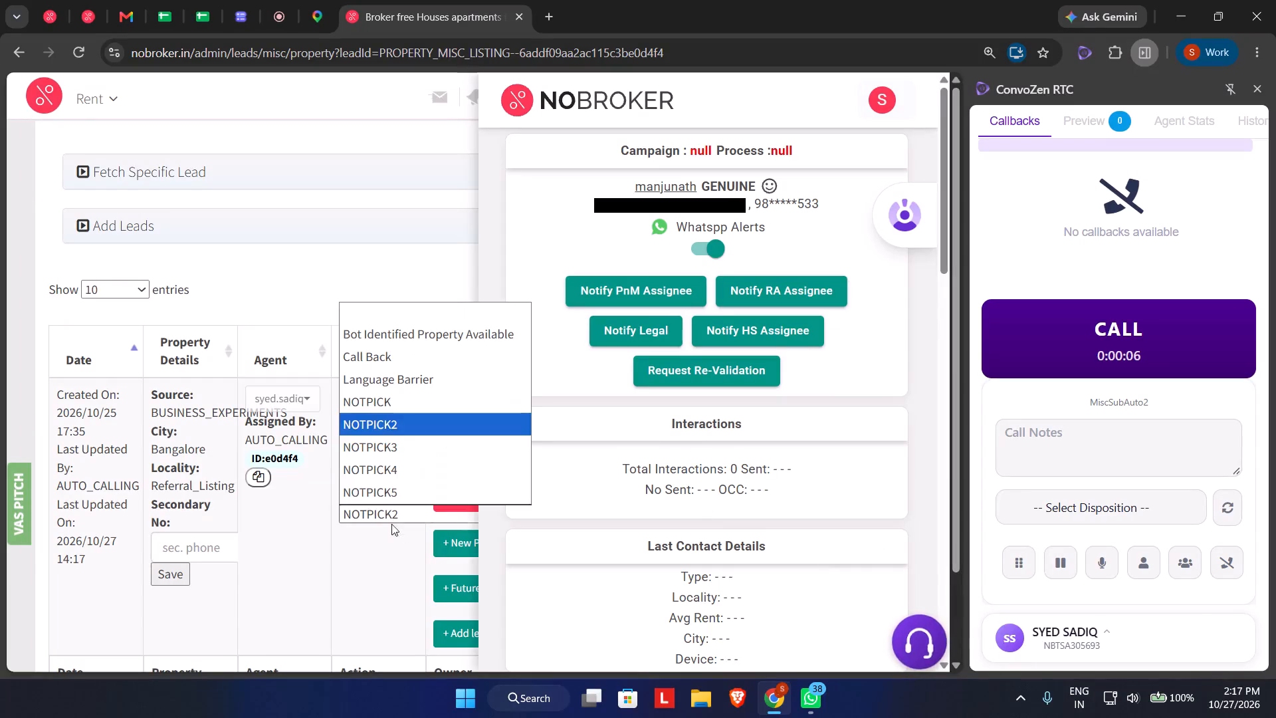
pyautogui.click(398, 437)
# Disposition the call as Outbound, Not Picked at level 2 and Voice Mail at level 3, end the call, and submit the disposition.
pyautogui.click(1063, 492)
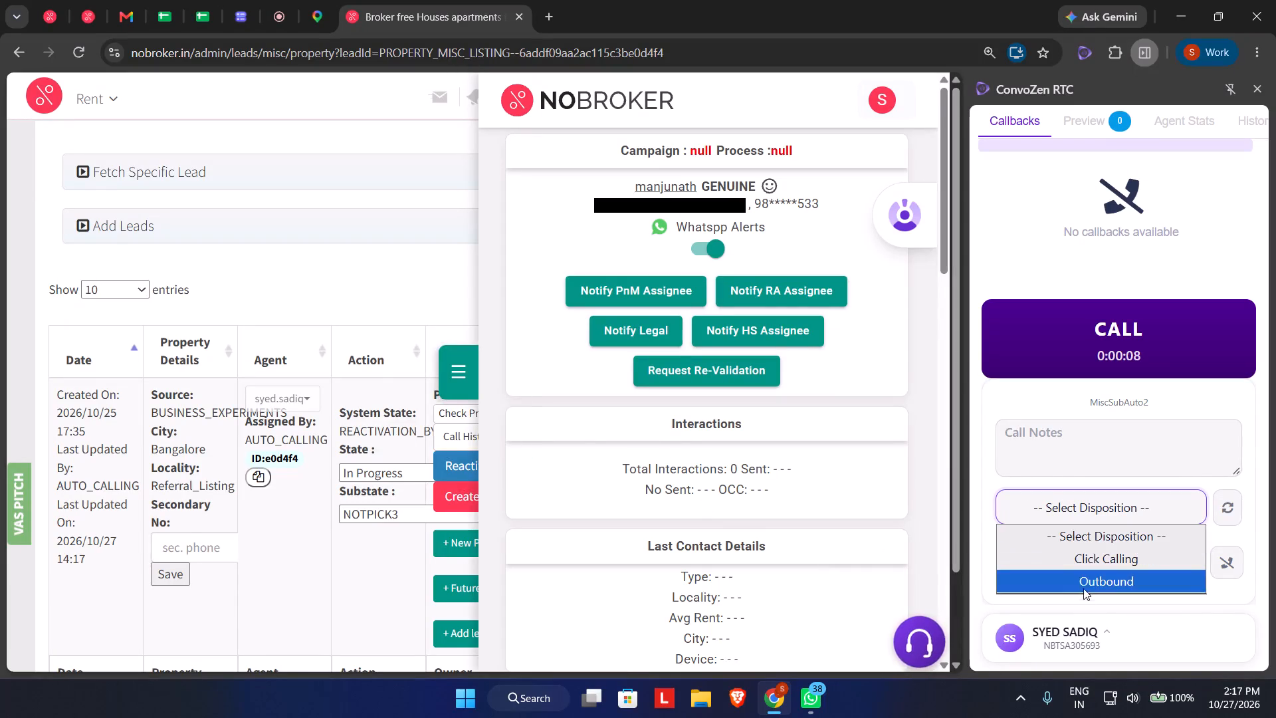
pyautogui.click(1083, 583)
pyautogui.click(1083, 530)
pyautogui.click(1087, 517)
pyautogui.click(1083, 556)
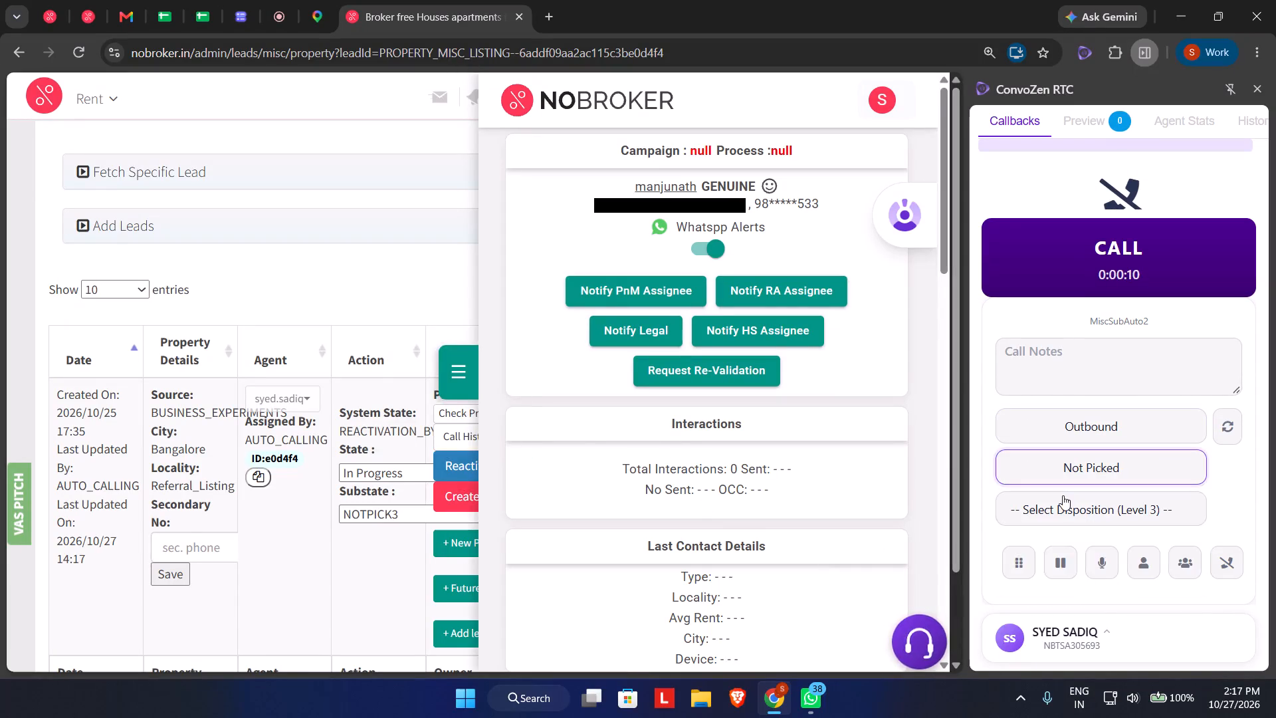
pyautogui.click(1063, 495)
pyautogui.click(1084, 629)
pyautogui.click(1231, 568)
pyautogui.click(1112, 566)
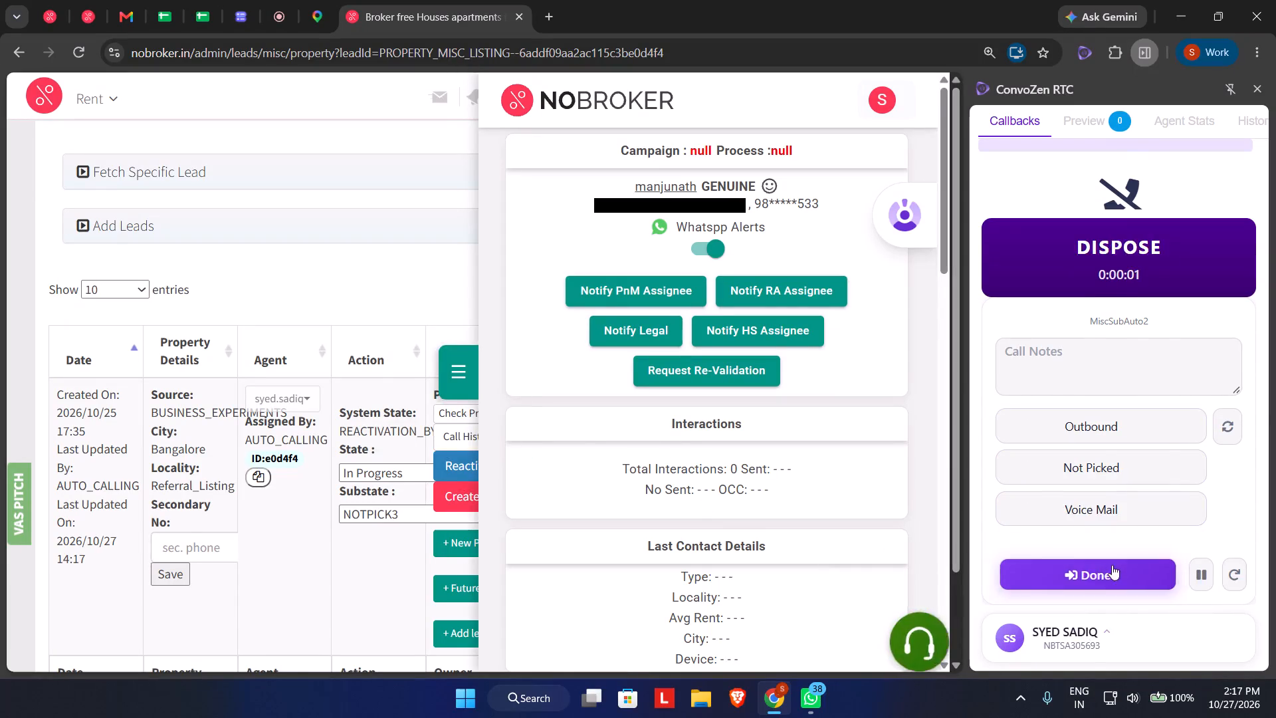
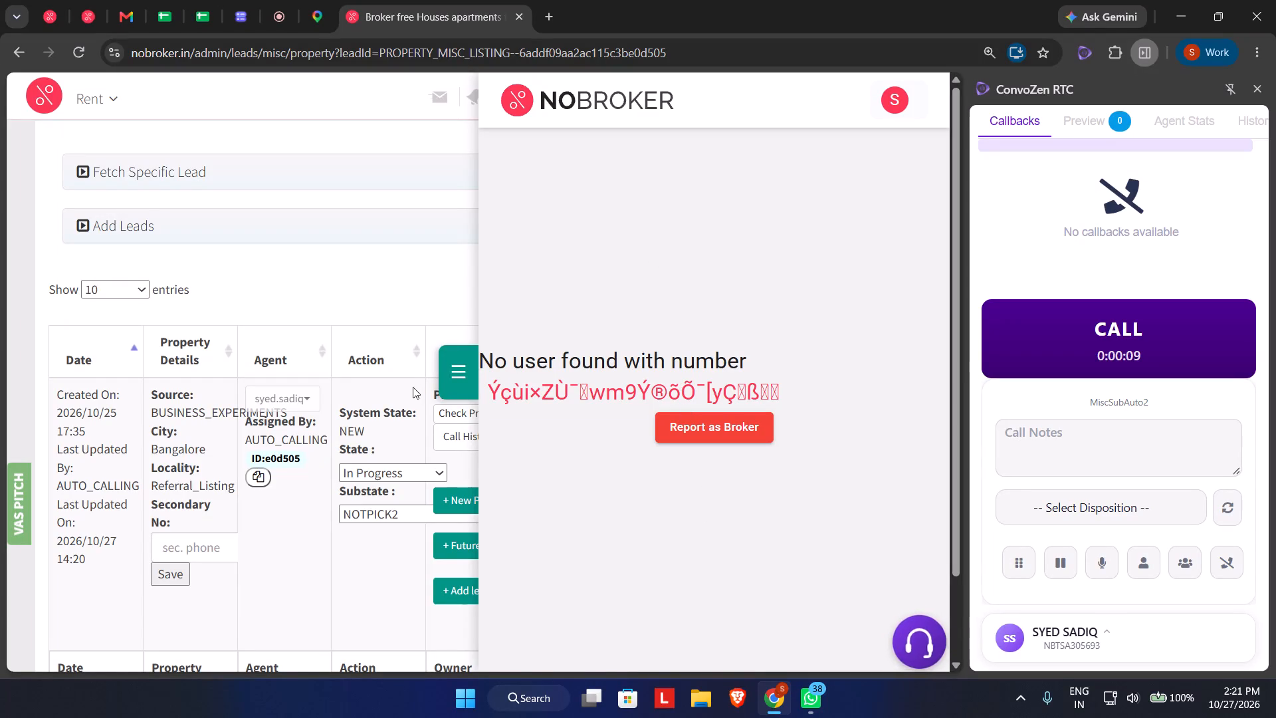
# Set the in-progress lead's state to Rejected with substate Rented Out.
pyautogui.click(398, 469)
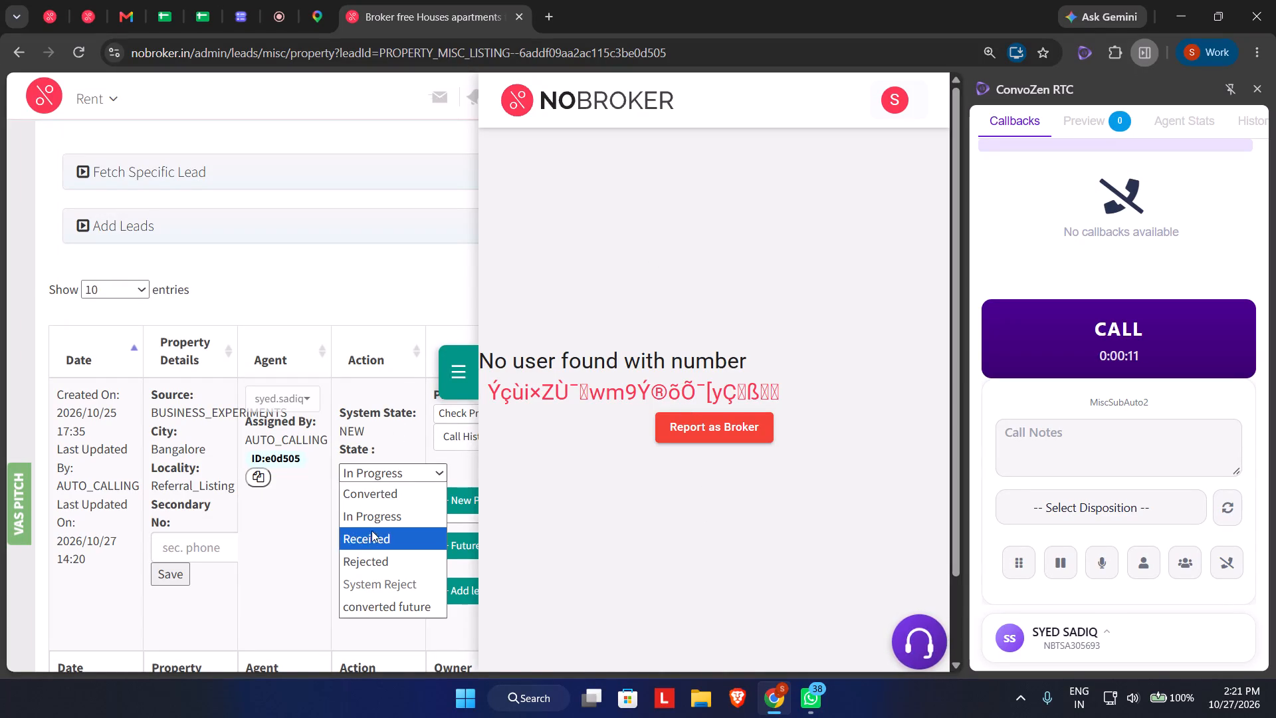
pyautogui.click(361, 550)
pyautogui.click(368, 501)
pyautogui.click(375, 385)
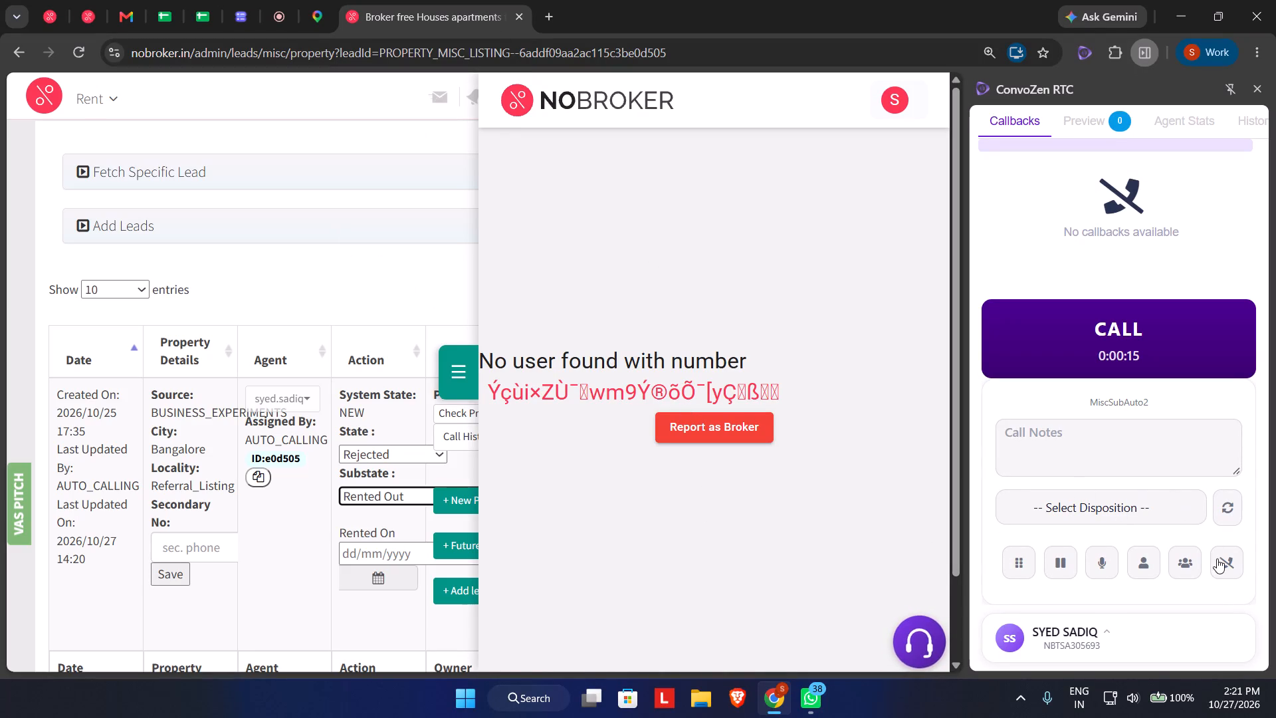
# End the call and submit its disposition as Click Calling, Rejected at level 2 and Rented Out at level 3.
pyautogui.click(1221, 576)
pyautogui.click(1232, 575)
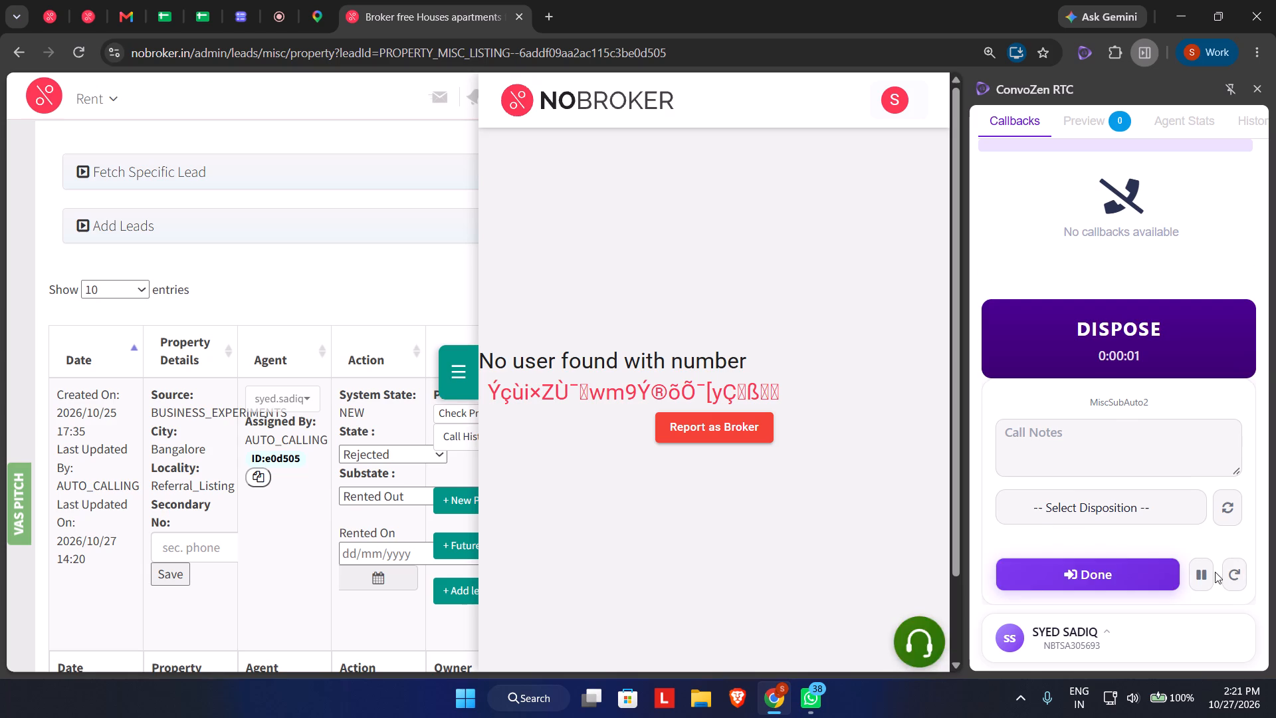
pyautogui.click(1103, 522)
pyautogui.moveTo(1091, 549); pyautogui.dragTo(1091, 560)
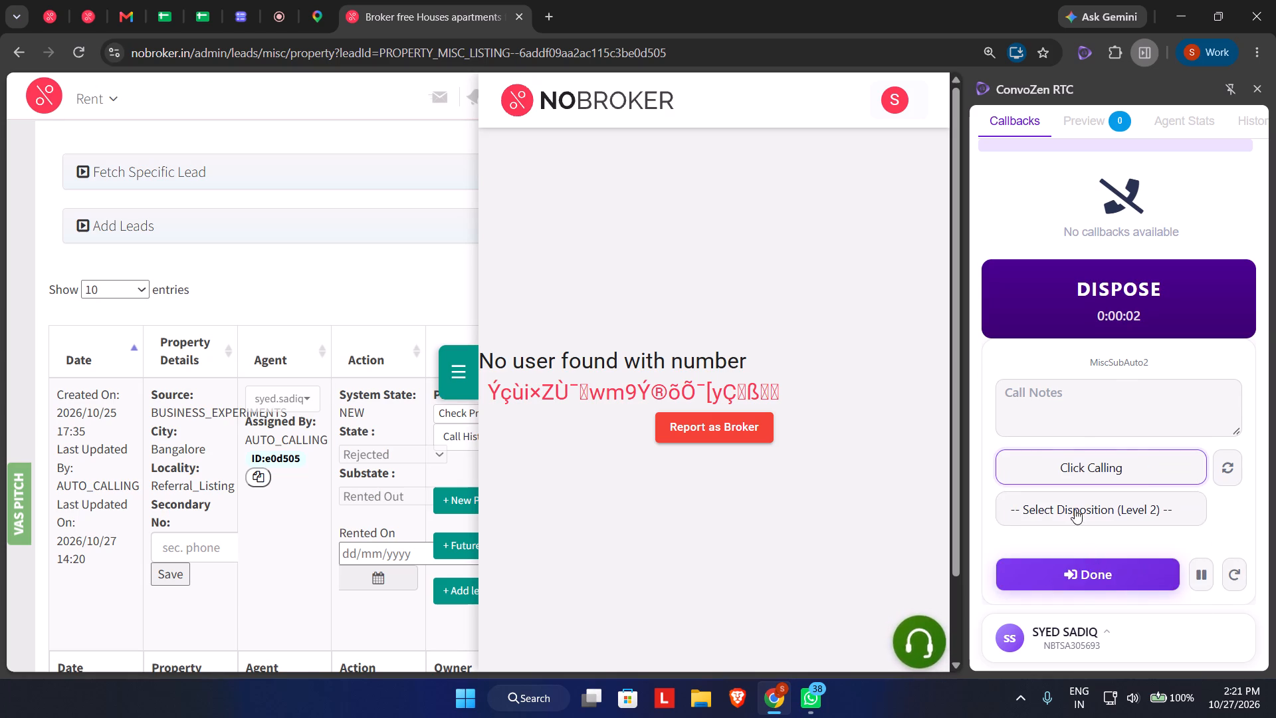
pyautogui.click(1075, 509)
pyautogui.click(1100, 626)
pyautogui.click(1083, 531)
pyautogui.click(1085, 510)
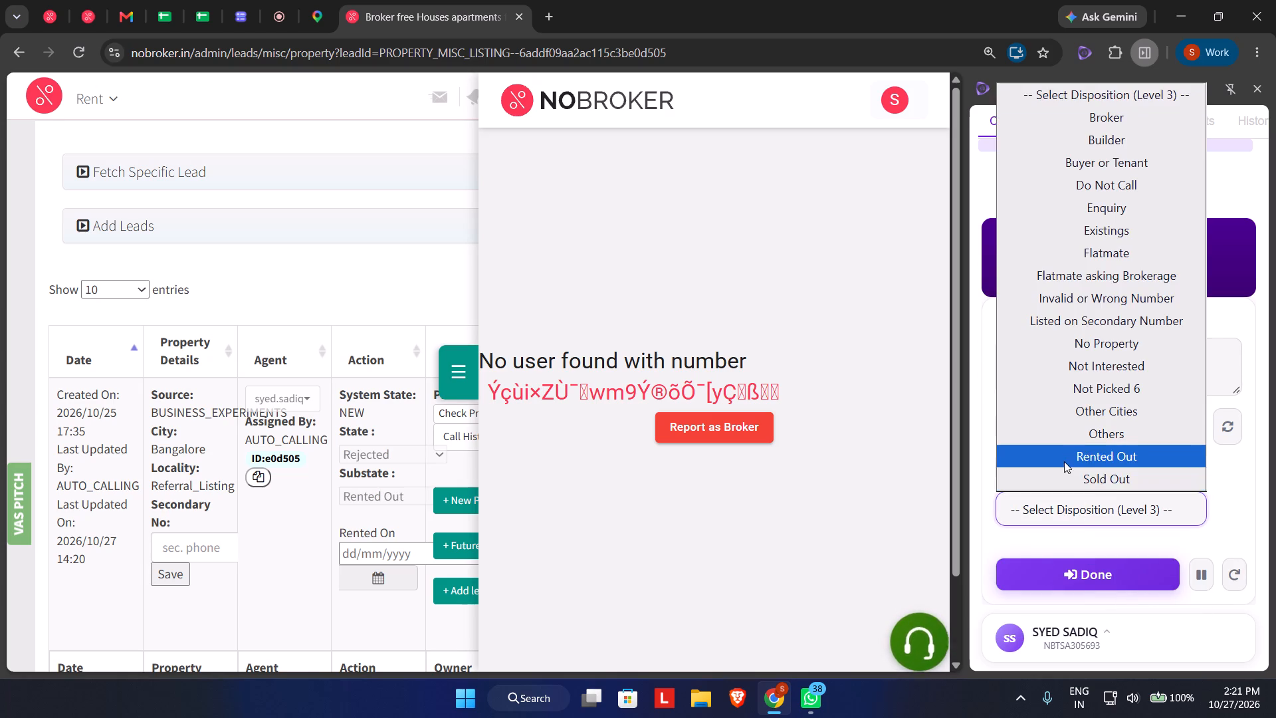
pyautogui.click(1064, 461)
pyautogui.click(1090, 580)
# Check the agent call statistics, then return to the callbacks list.
pyautogui.click(1189, 131)
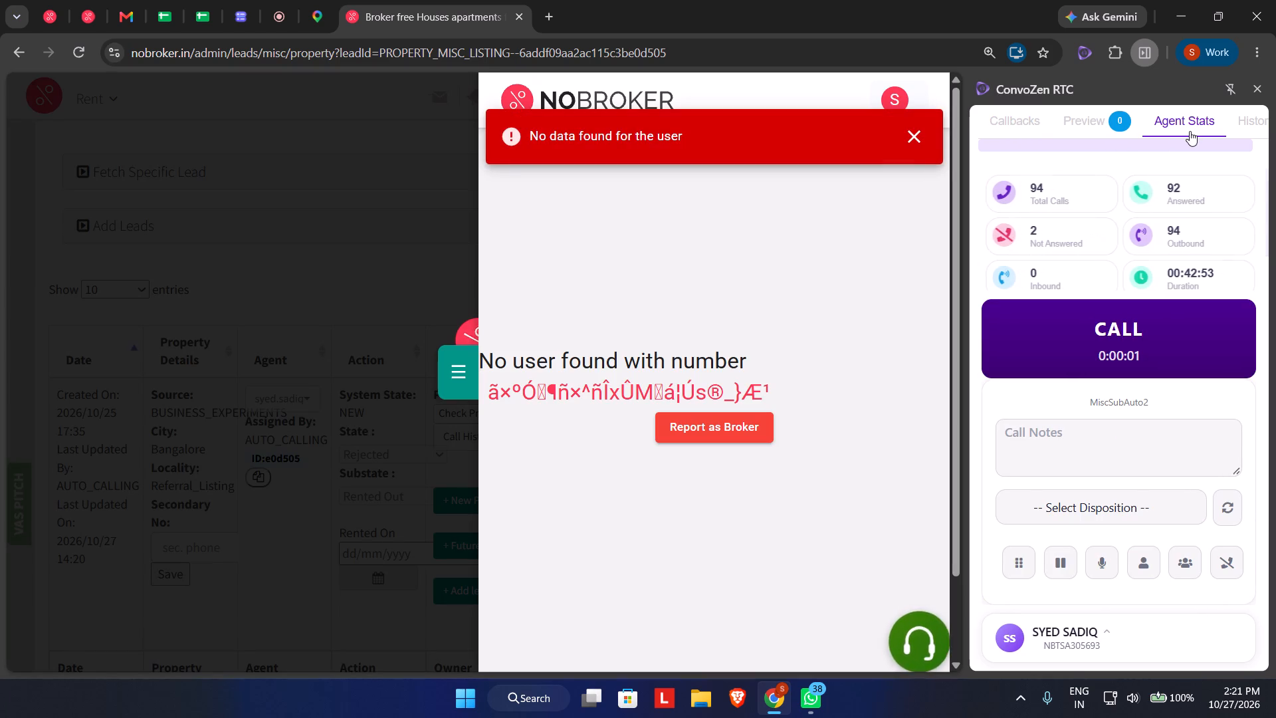
pyautogui.click(1024, 123)
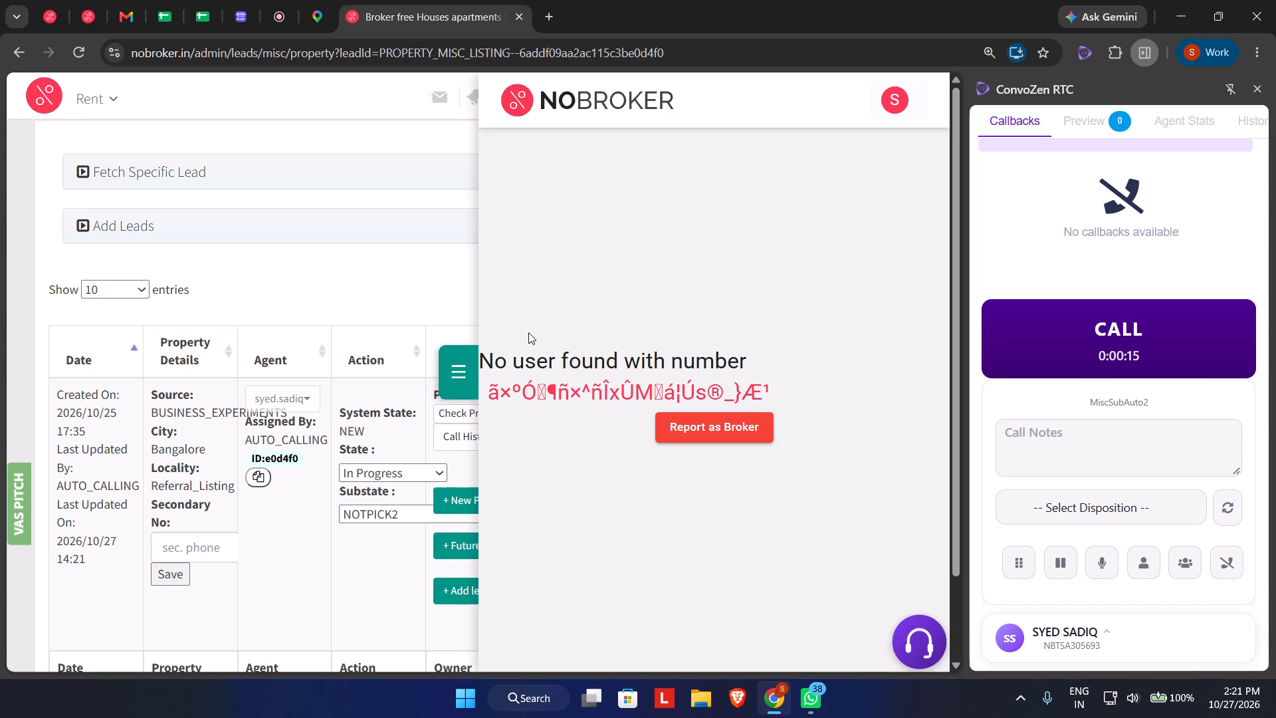
# Set the new in-progress lead's substate to NOTPICK3.
pyautogui.scroll(-2, 528, 332)
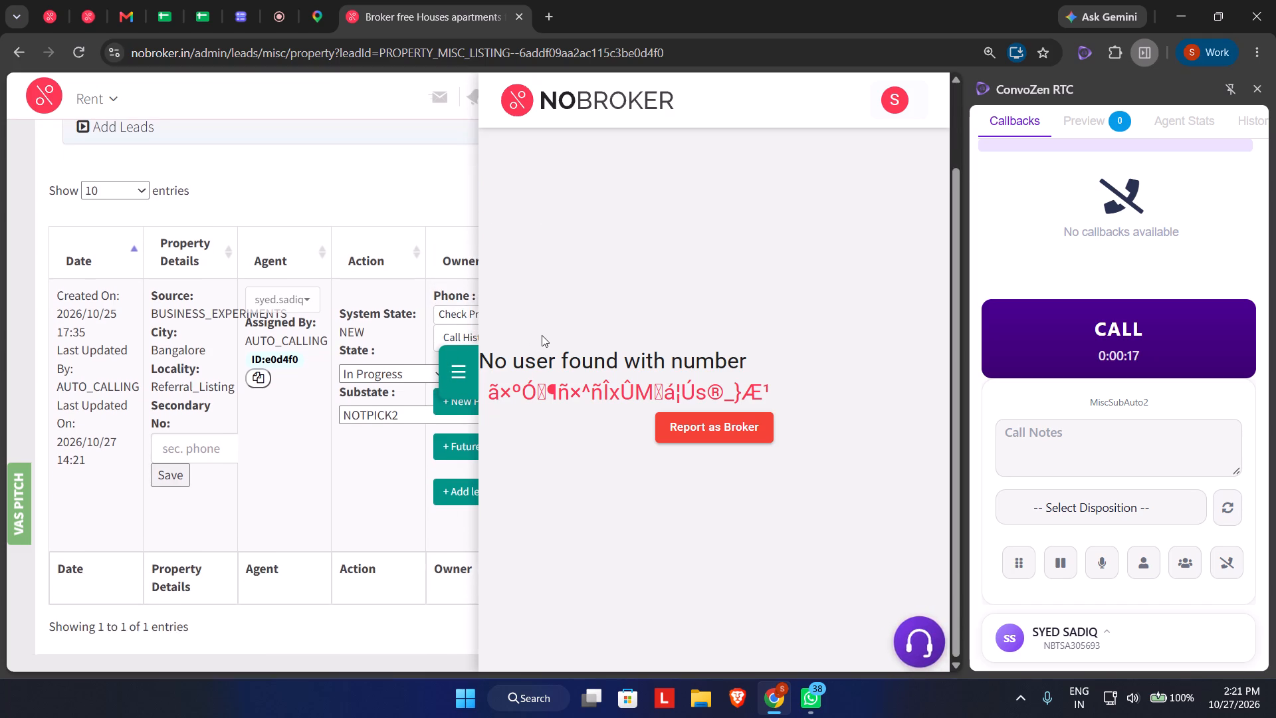
pyautogui.scroll(3, 542, 335)
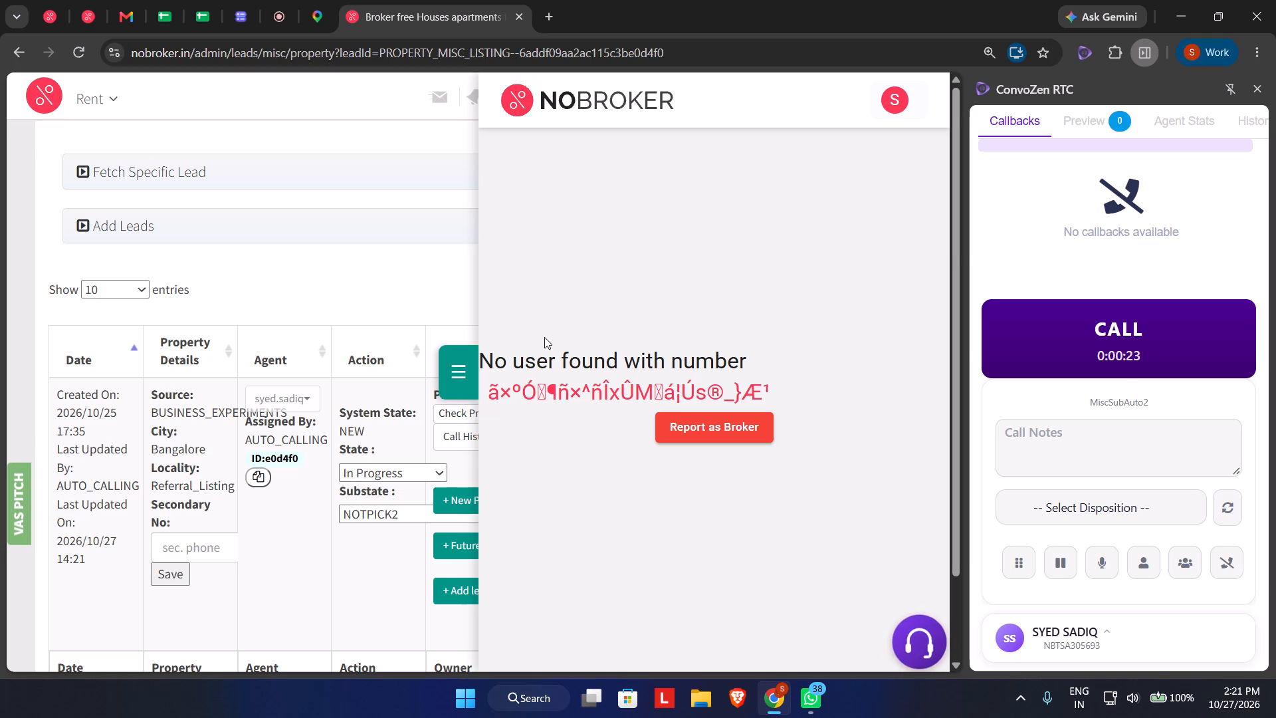
pyautogui.click(392, 525)
pyautogui.click(395, 506)
pyautogui.click(391, 437)
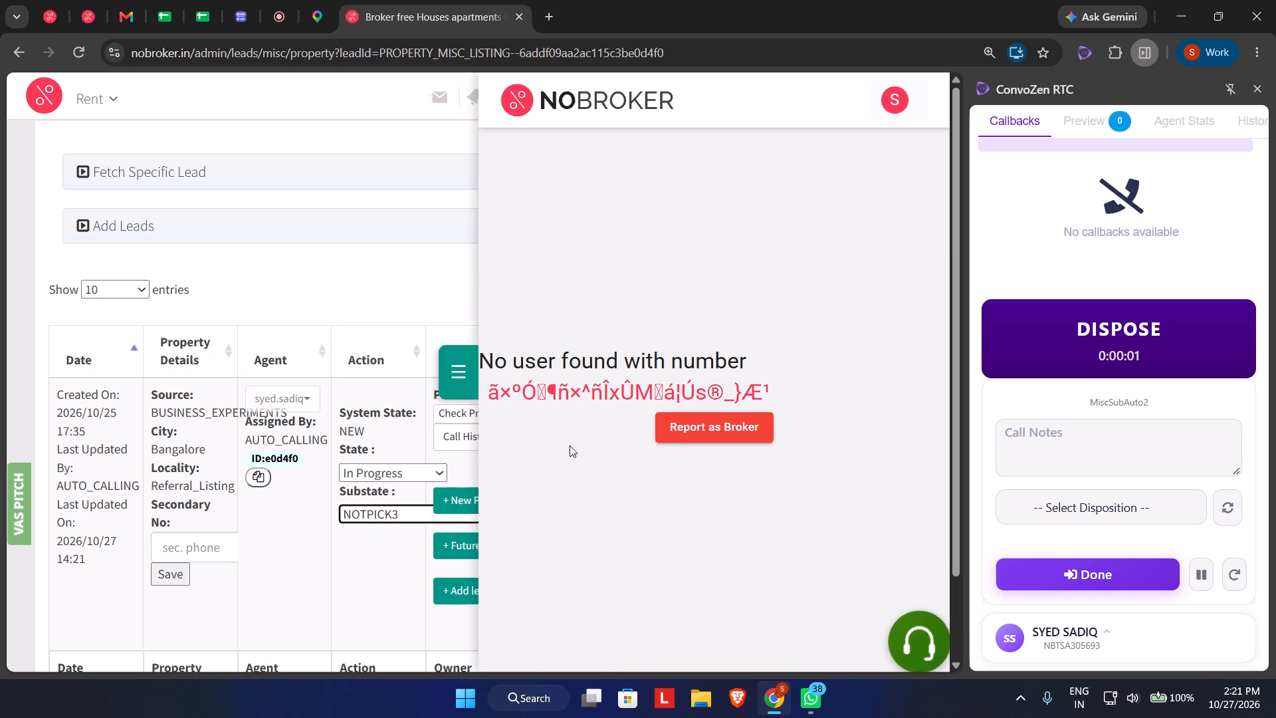
# Disposition the ended call as Click Calling with Call Back at level 2, choose a level 3 reason, and submit it.
pyautogui.click(1099, 503)
pyautogui.click(1108, 554)
pyautogui.click(1104, 509)
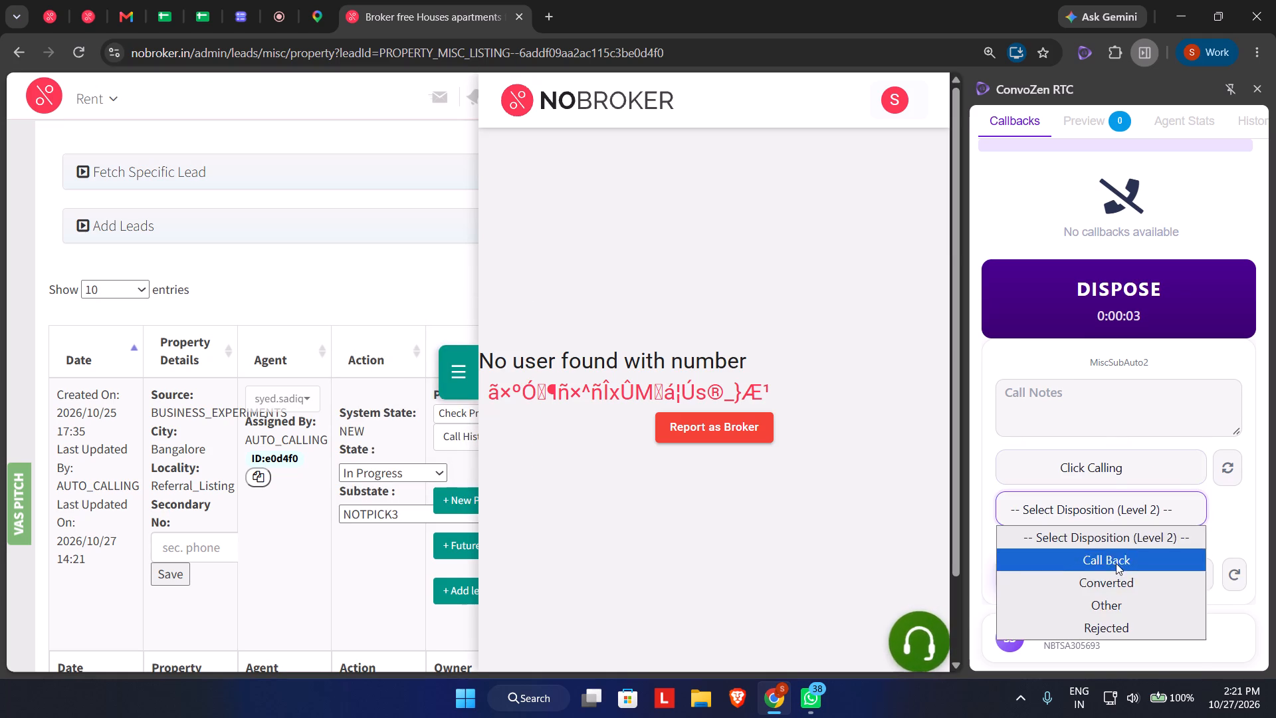
pyautogui.click(1116, 563)
pyautogui.click(1106, 521)
pyautogui.click(1093, 295)
pyautogui.click(1091, 555)
pyautogui.click(1094, 584)
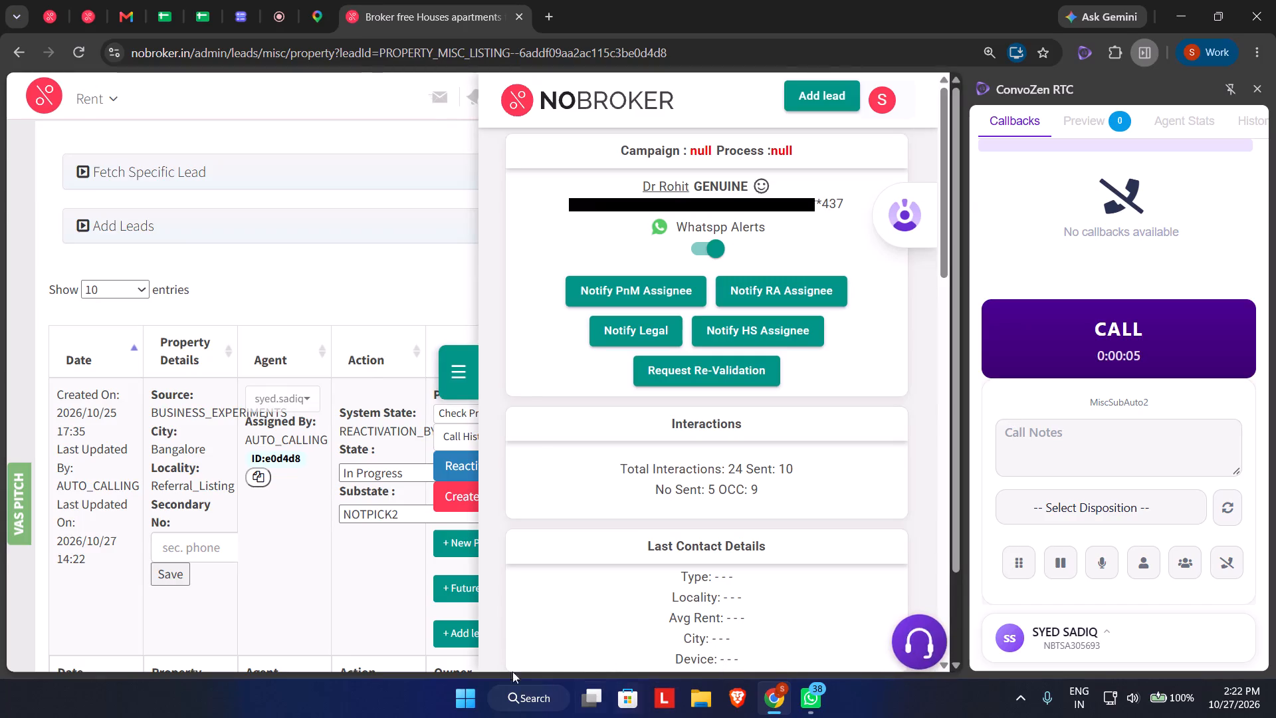
# Set the in-progress lead's substate to NOTPICK3.
pyautogui.click(397, 513)
pyautogui.click(393, 455)
# Disposition the call as Outbound, Not Picked at level 2 and Voice Mail at level 3, then end the call and submit it.
pyautogui.click(1099, 506)
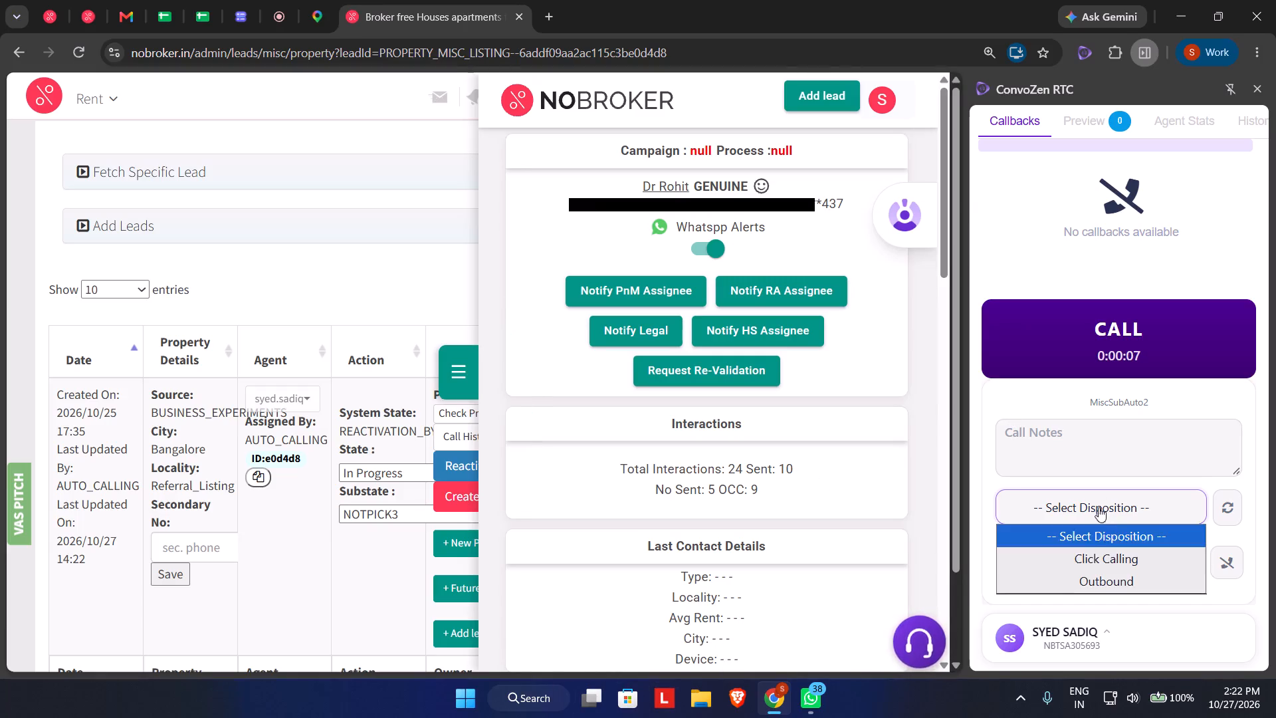
pyautogui.click(1083, 581)
pyautogui.click(1096, 503)
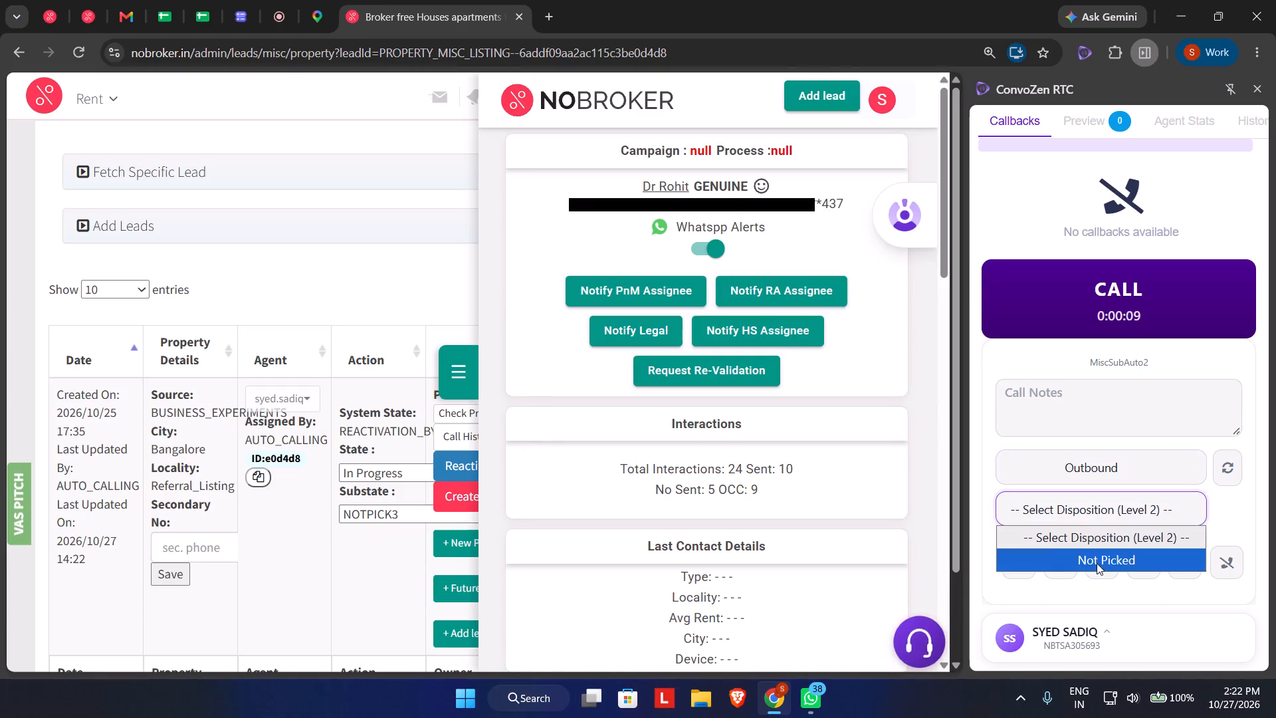
pyautogui.click(1097, 563)
pyautogui.click(1099, 497)
pyautogui.click(1106, 618)
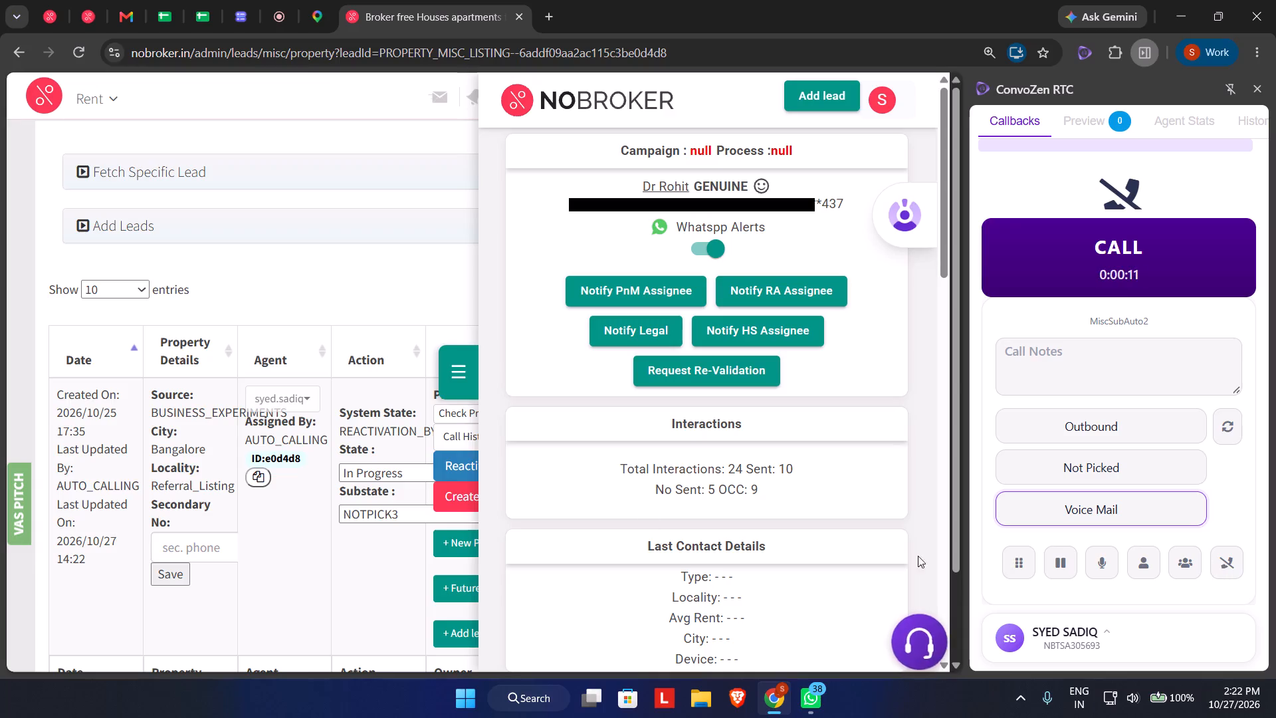
pyautogui.click(1215, 569)
pyautogui.click(1116, 572)
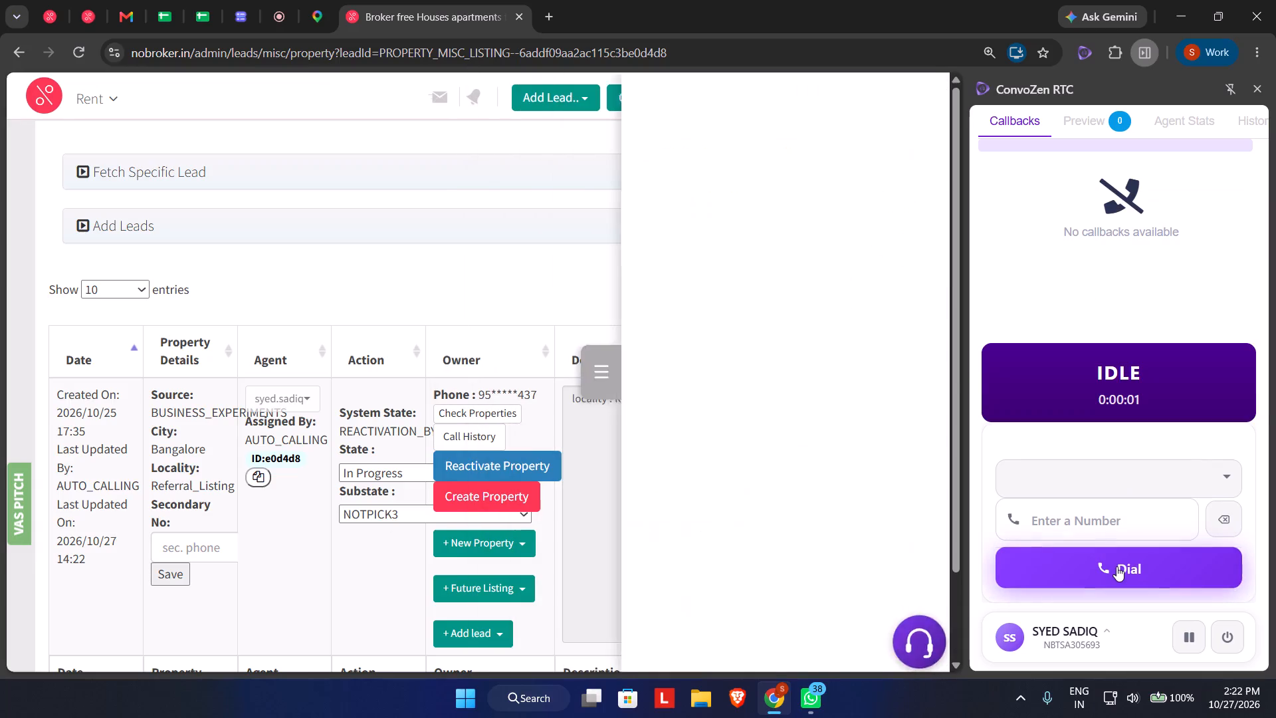
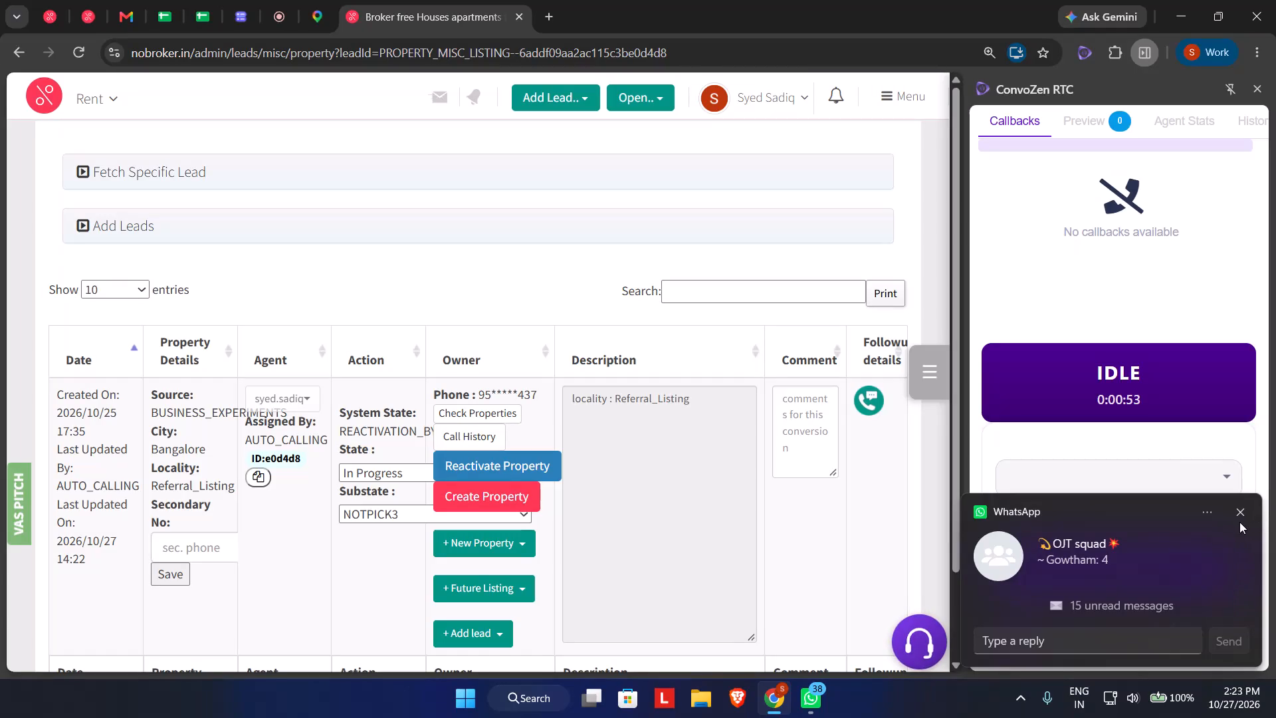
# Dismiss the WhatsApp message notification covering the dialer.
pyautogui.click(1239, 507)
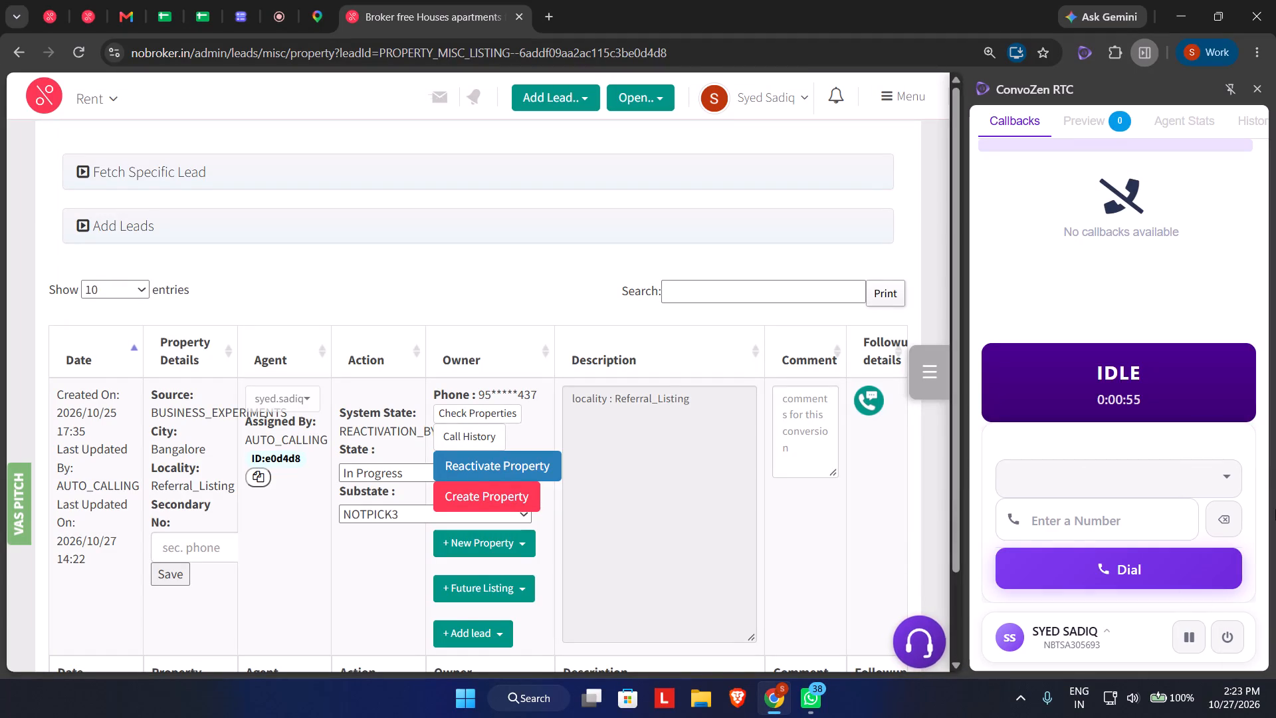
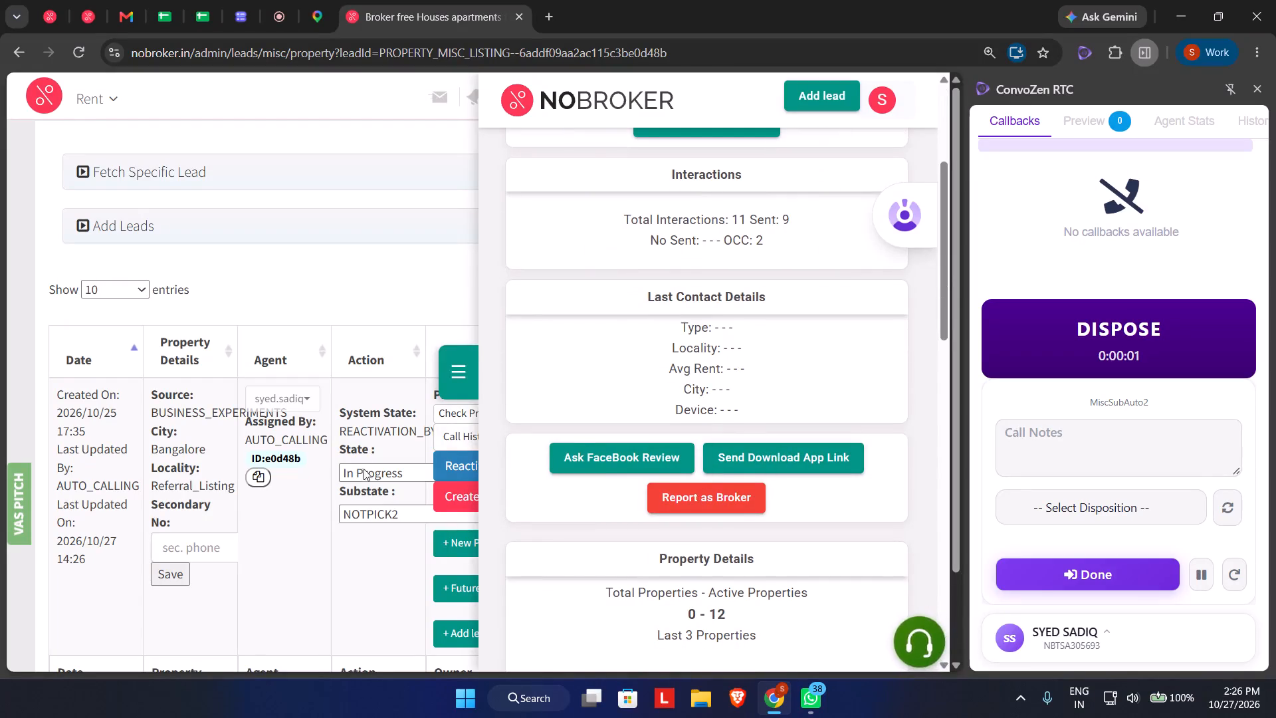
pyautogui.doubleClick(382, 512)
pyautogui.click(390, 517)
pyautogui.click(387, 447)
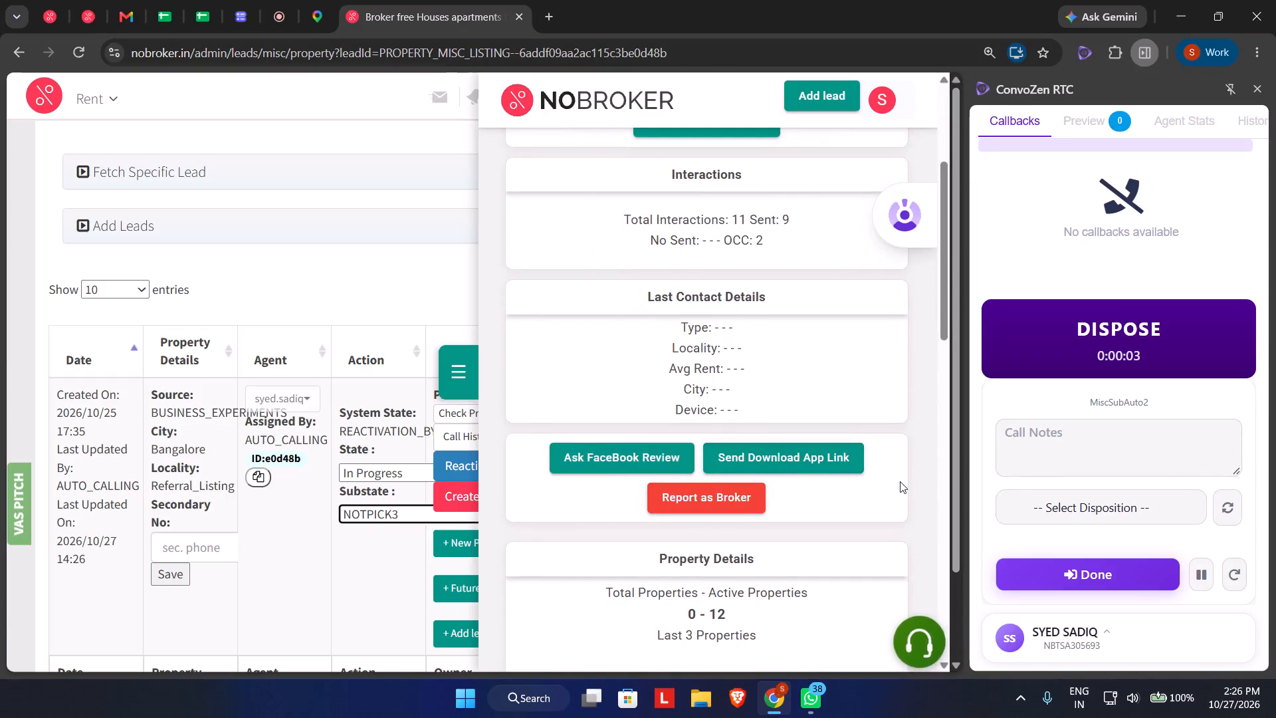
pyautogui.click(1051, 505)
pyautogui.moveTo(1077, 556); pyautogui.dragTo(1078, 562)
pyautogui.click(1075, 519)
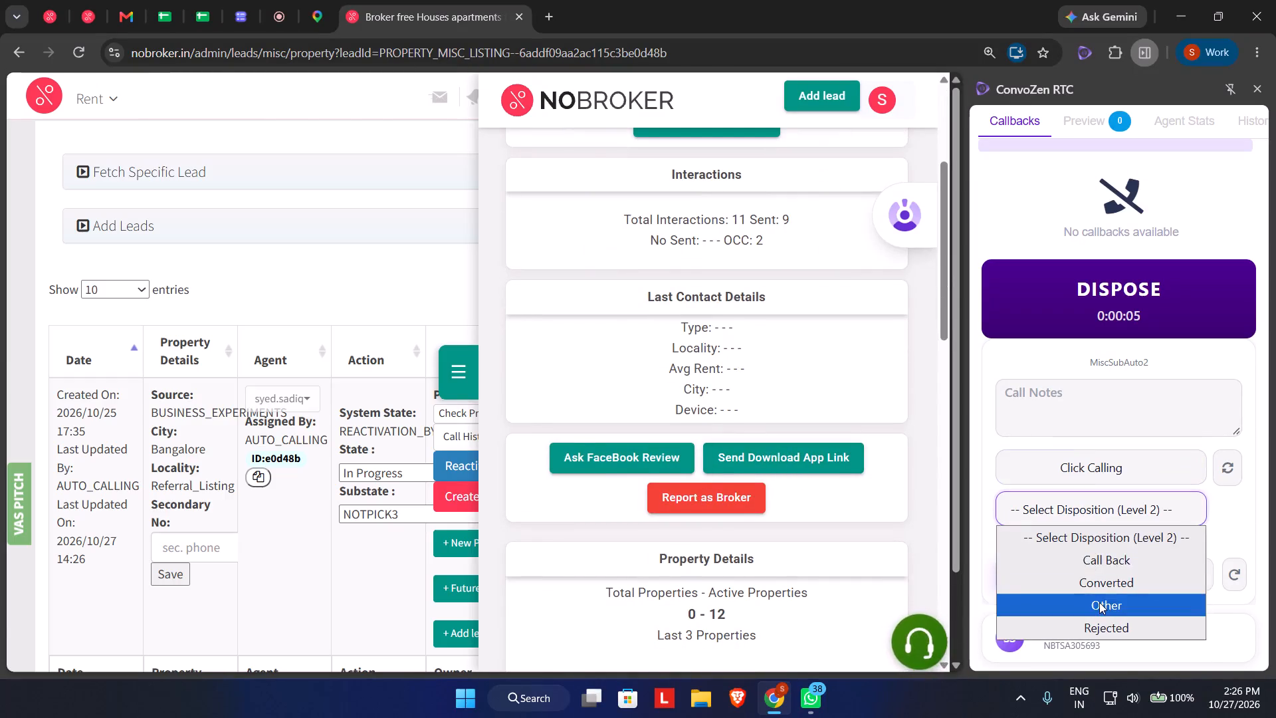
pyautogui.click(1099, 602)
pyautogui.click(1065, 513)
pyautogui.doubleClick(1083, 557)
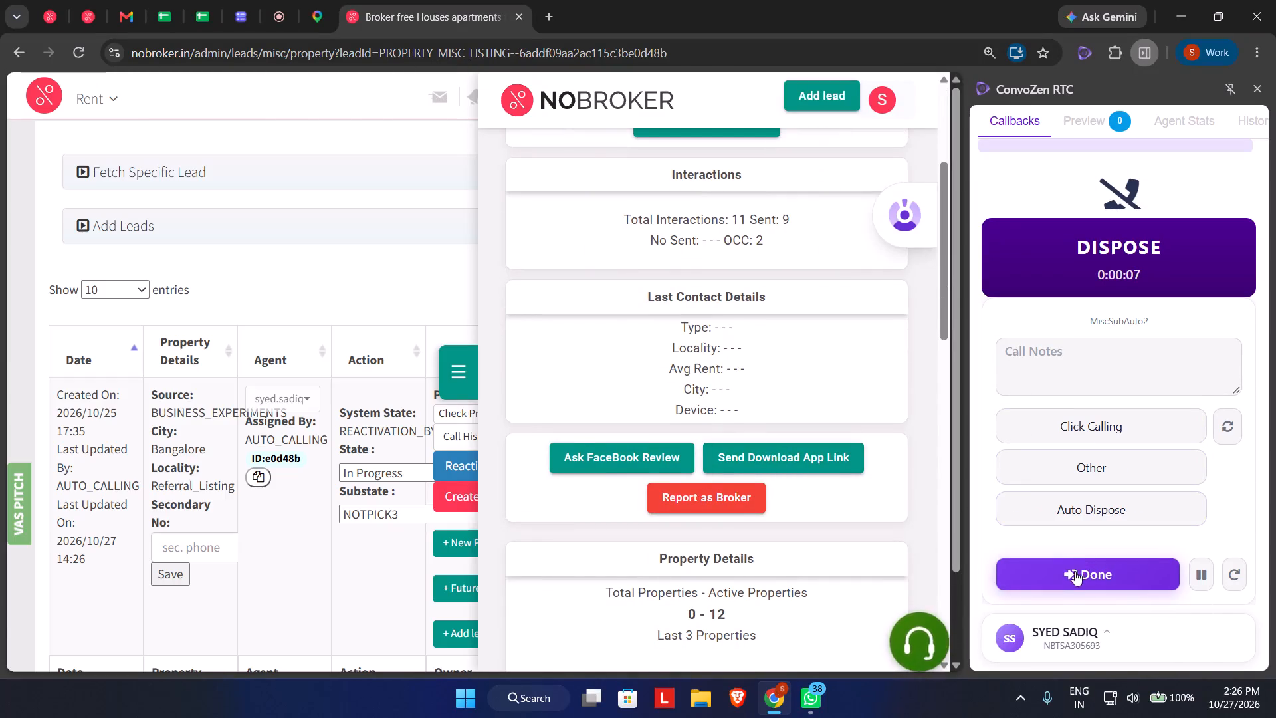
pyautogui.click(1074, 571)
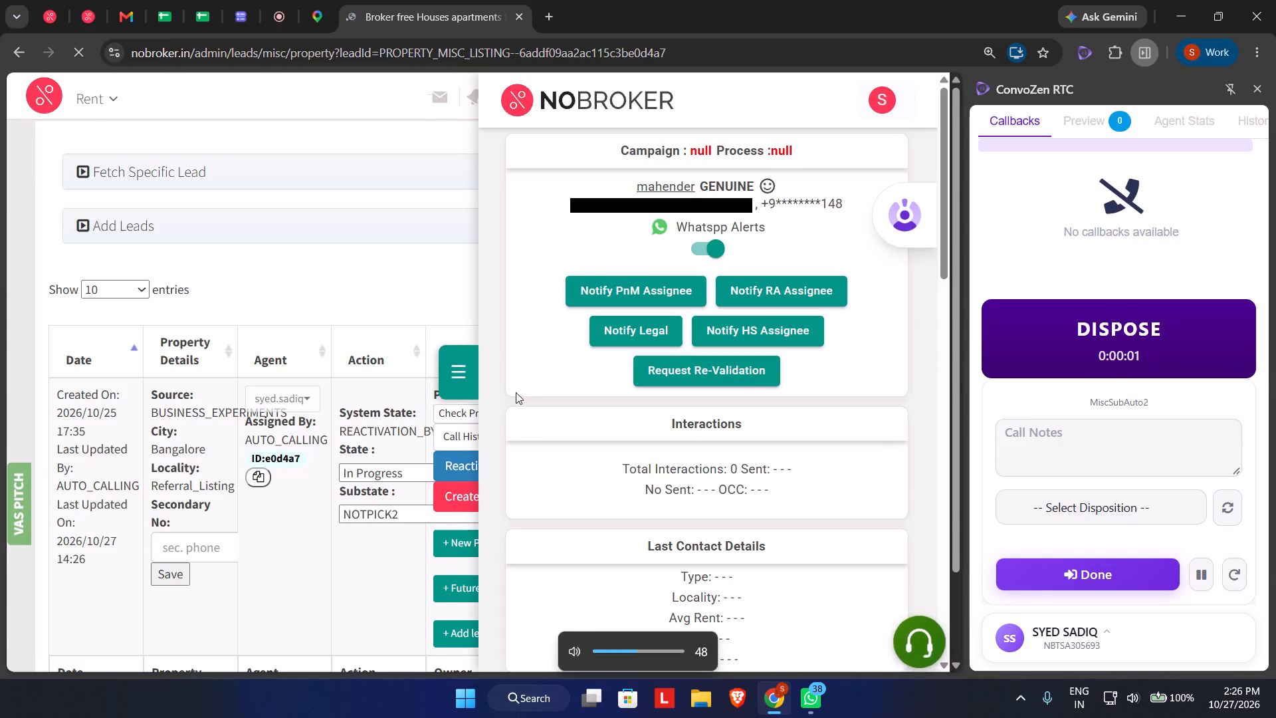
pyautogui.click(409, 514)
pyautogui.click(400, 441)
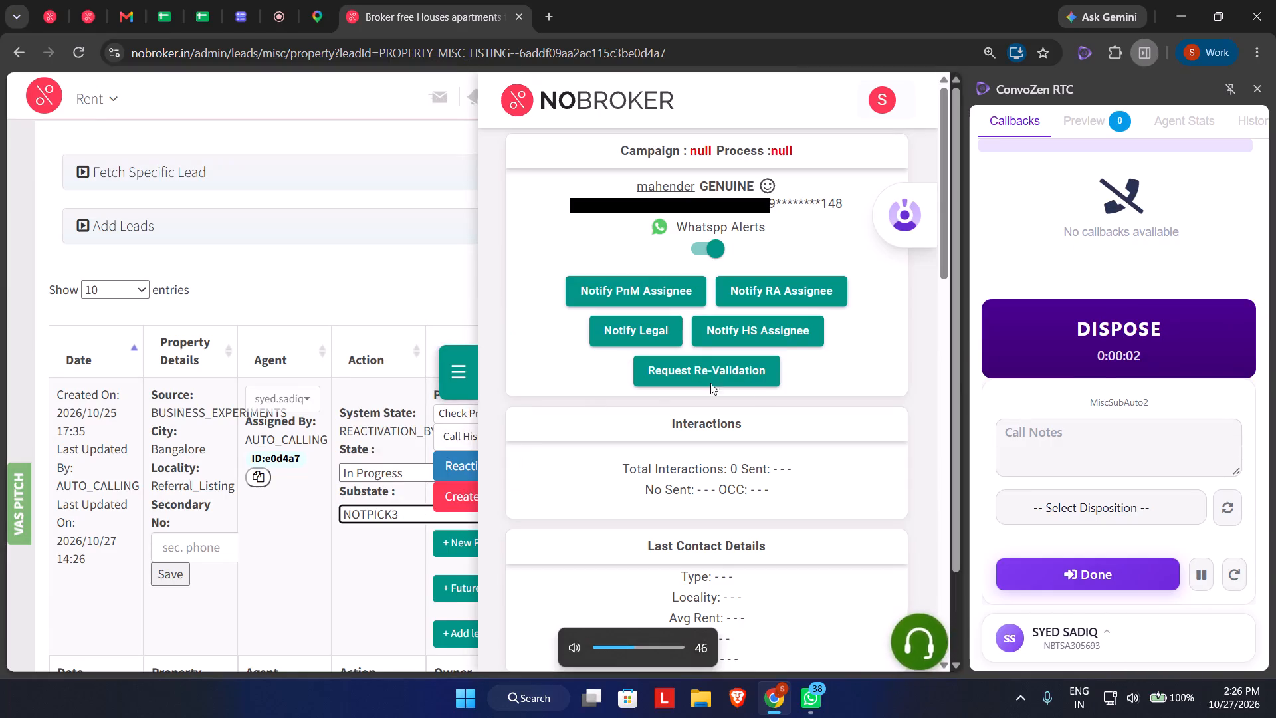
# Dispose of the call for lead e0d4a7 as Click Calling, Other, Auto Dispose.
pyautogui.click(1142, 505)
pyautogui.click(1136, 554)
pyautogui.click(1121, 522)
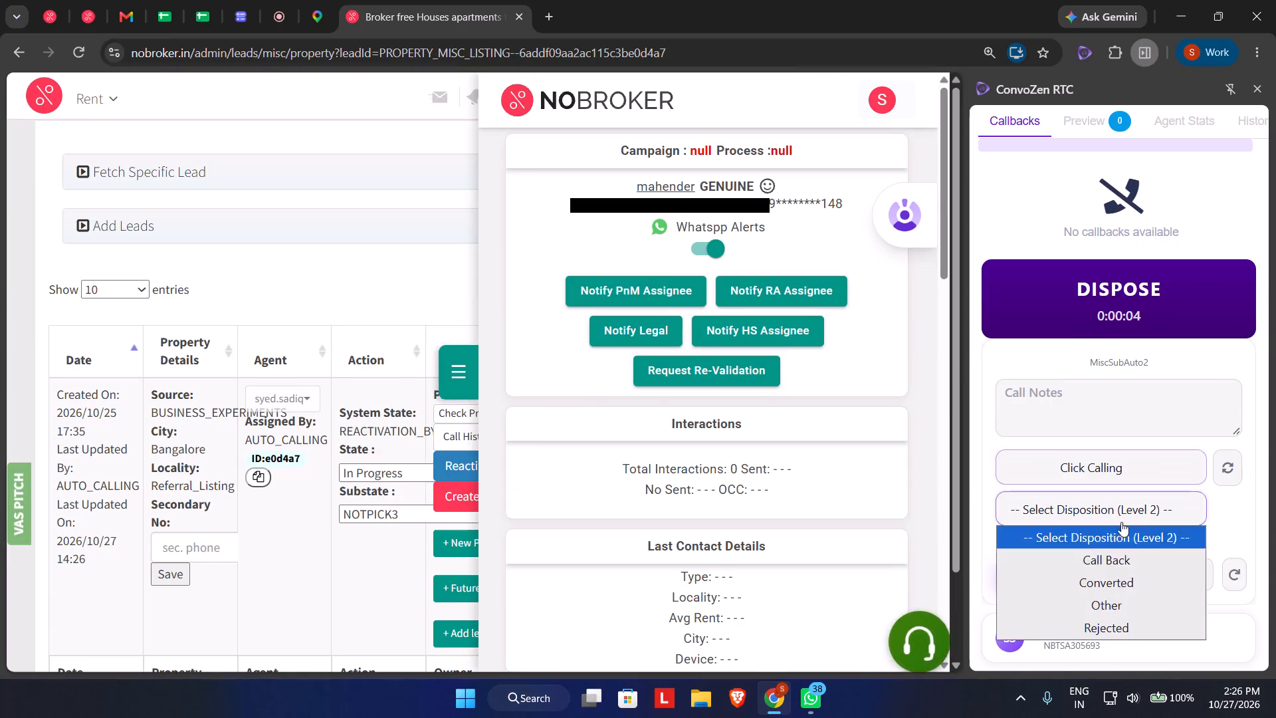
pyautogui.click(1150, 599)
pyautogui.click(1128, 513)
pyautogui.click(1112, 563)
pyautogui.click(1113, 571)
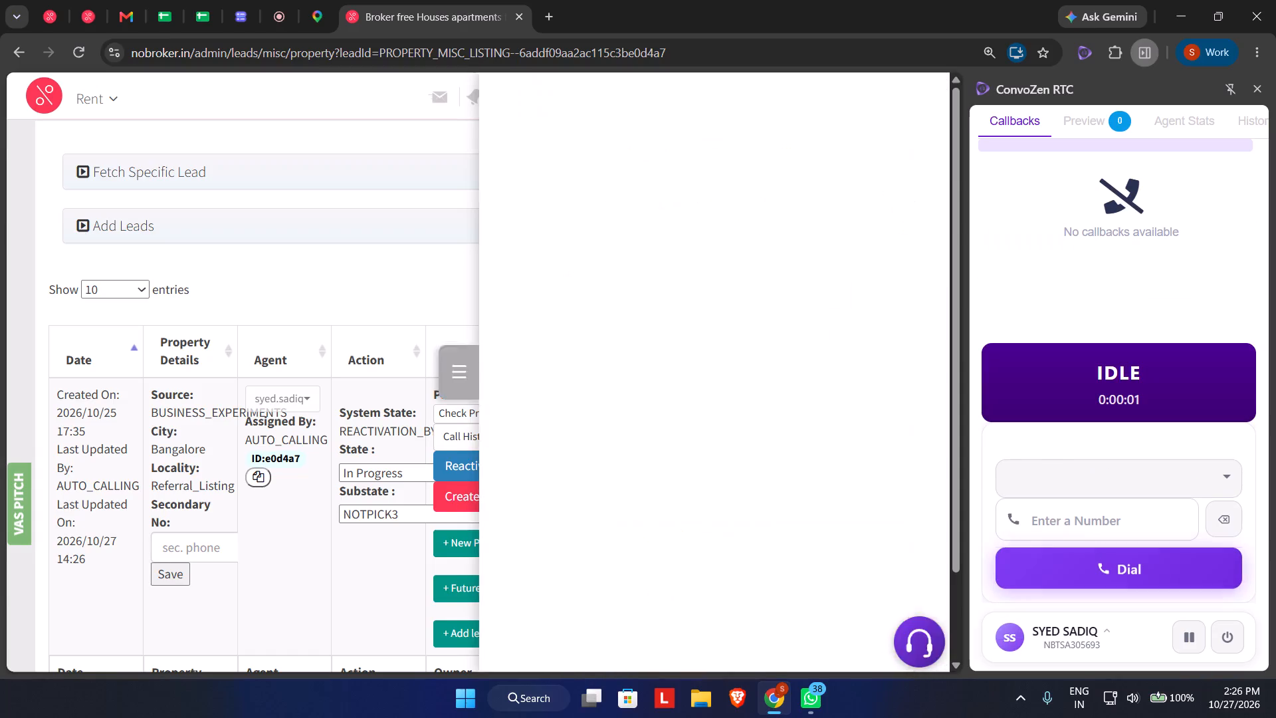
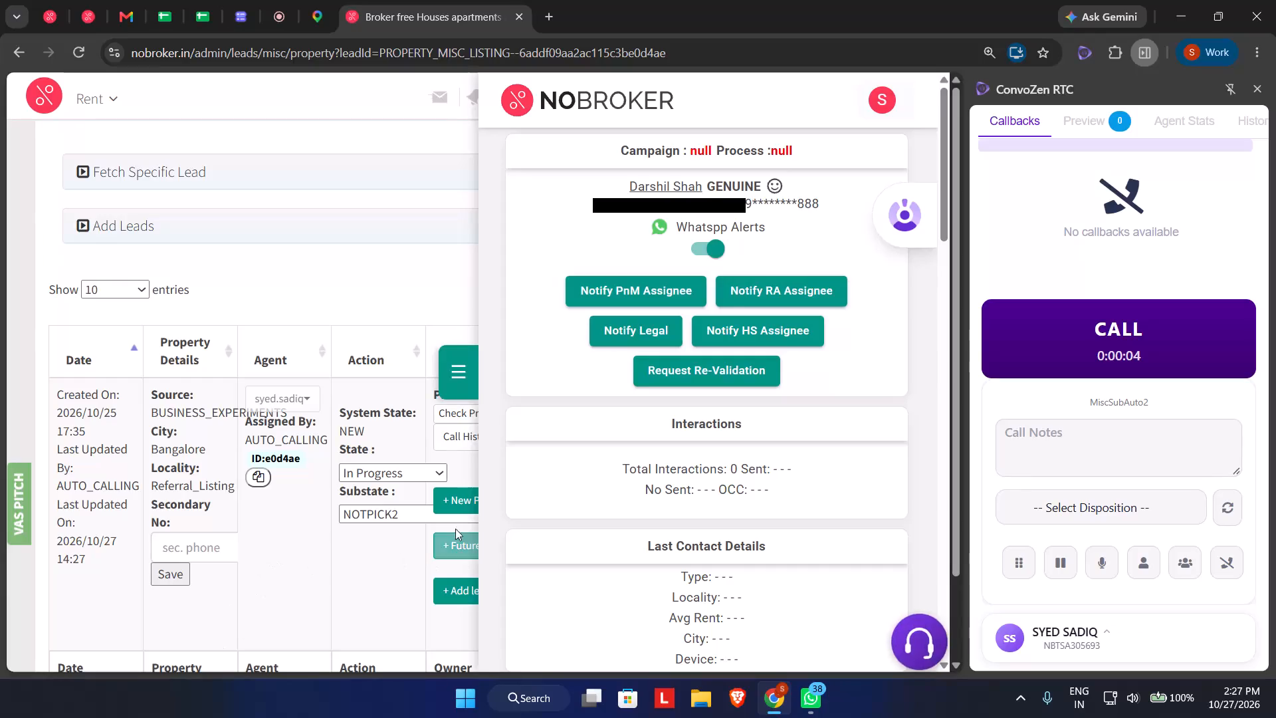
pyautogui.click(407, 517)
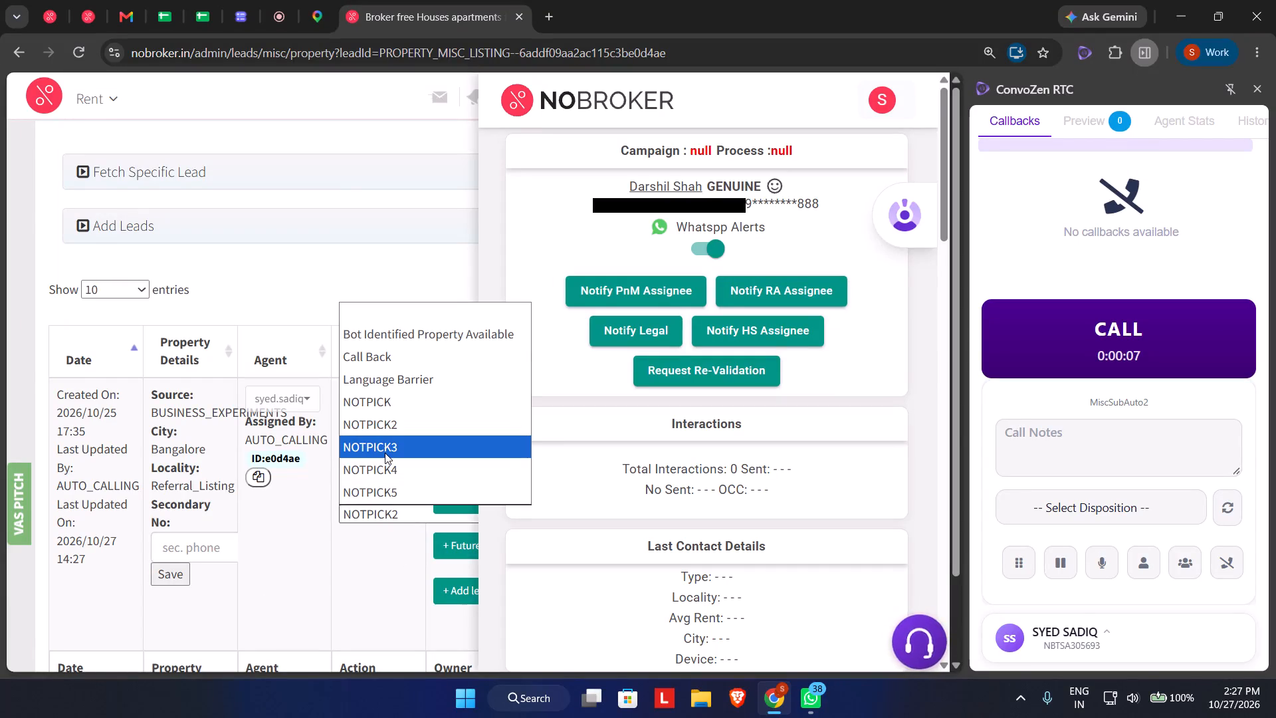
pyautogui.click(385, 453)
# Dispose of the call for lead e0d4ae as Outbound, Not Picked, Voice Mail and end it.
pyautogui.click(1061, 499)
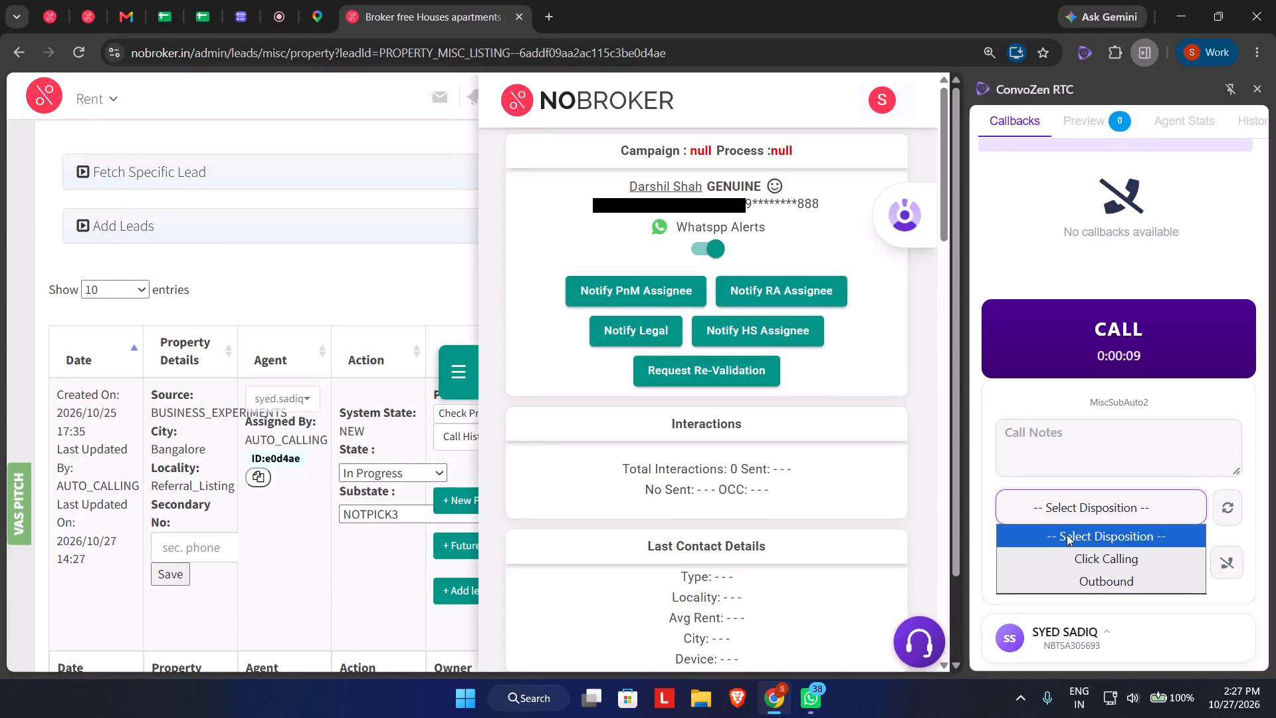
pyautogui.click(1083, 583)
pyautogui.click(1064, 516)
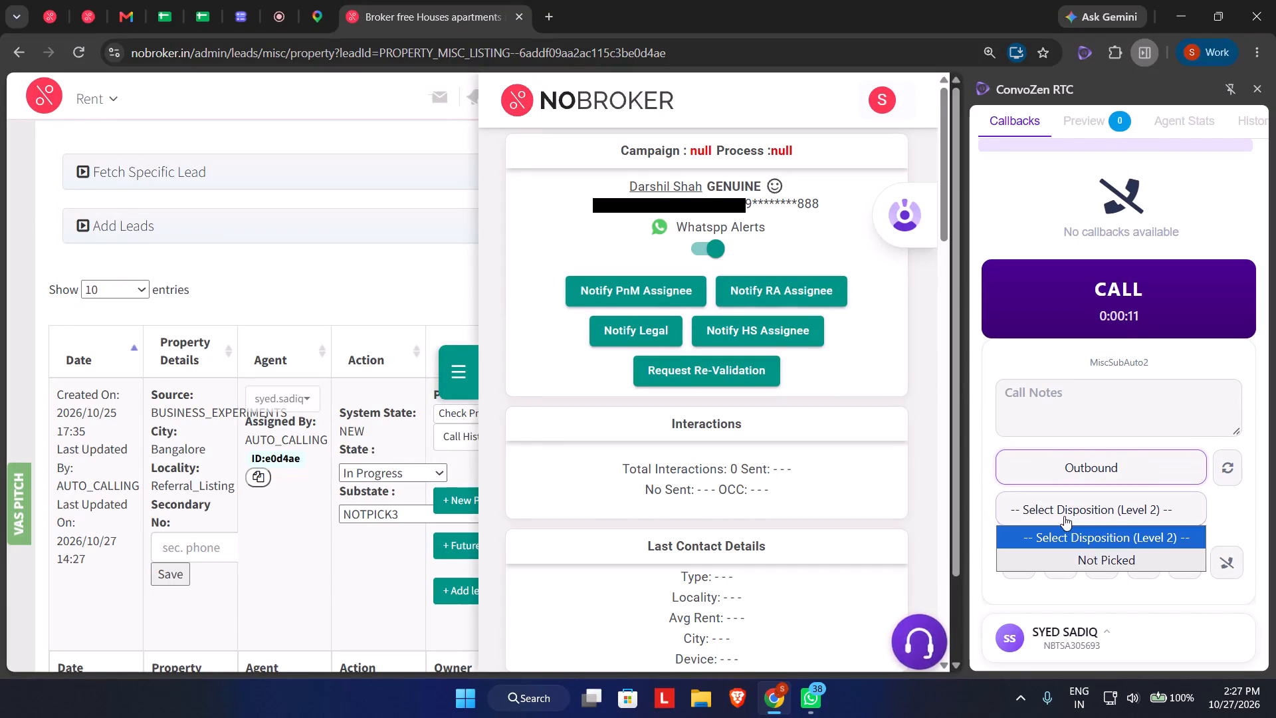
pyautogui.click(1077, 566)
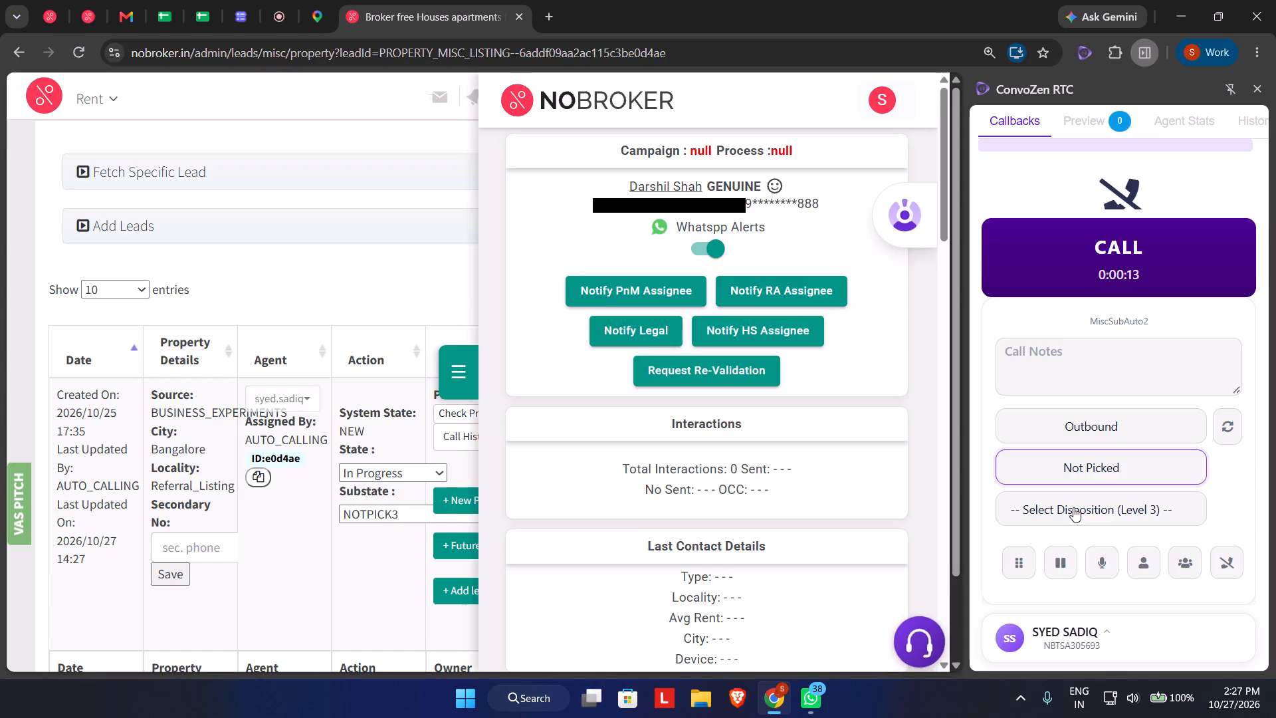
pyautogui.moveTo(1073, 507); pyautogui.dragTo(1108, 630)
pyautogui.click(1108, 630)
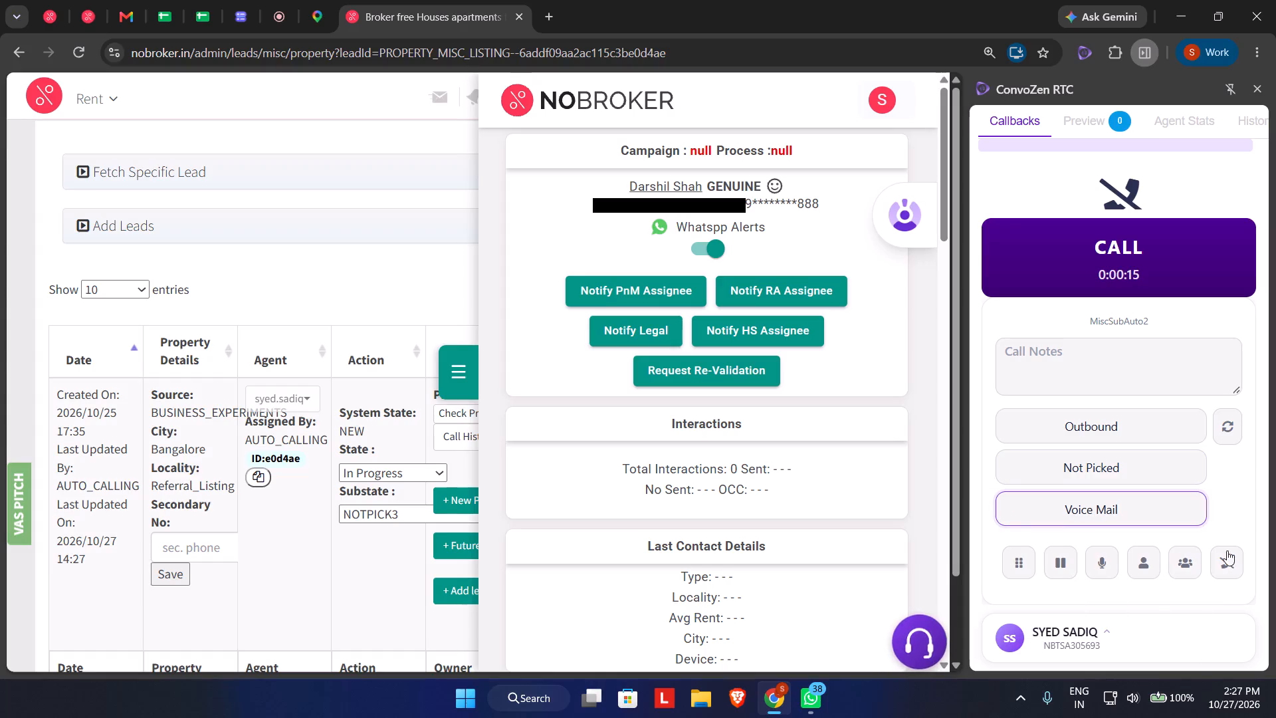
pyautogui.click(1226, 573)
pyautogui.click(1140, 575)
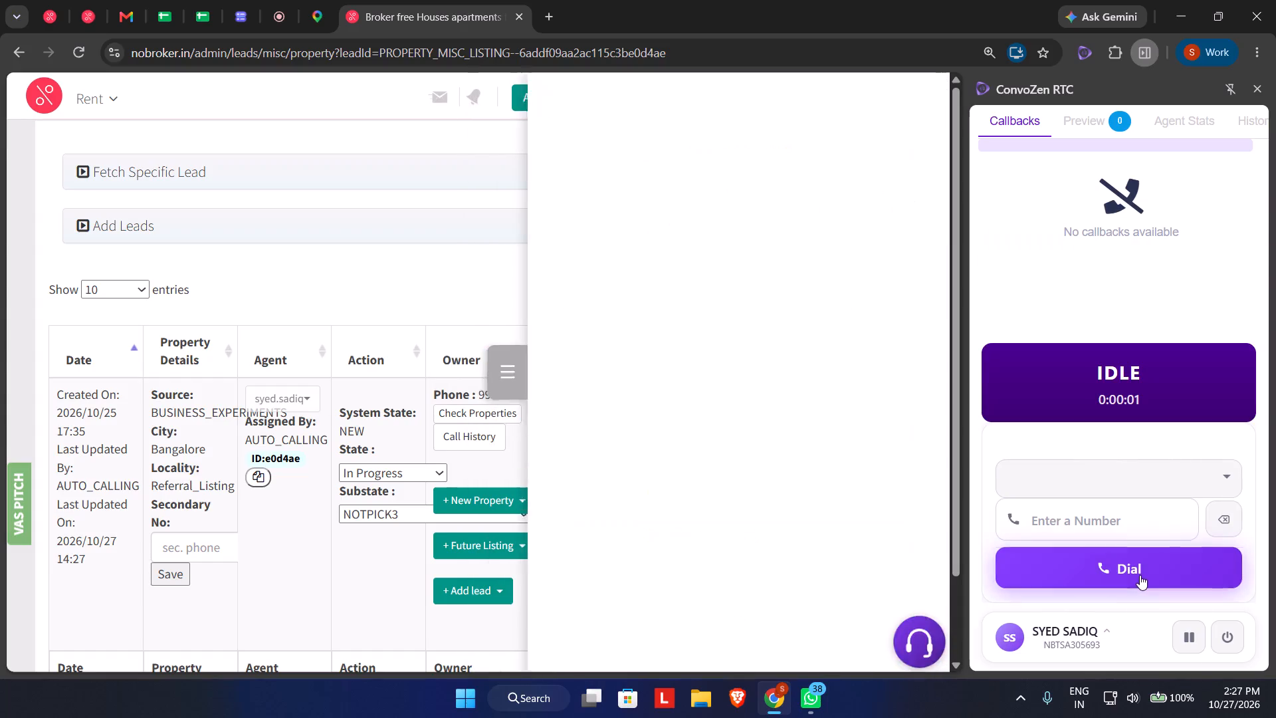
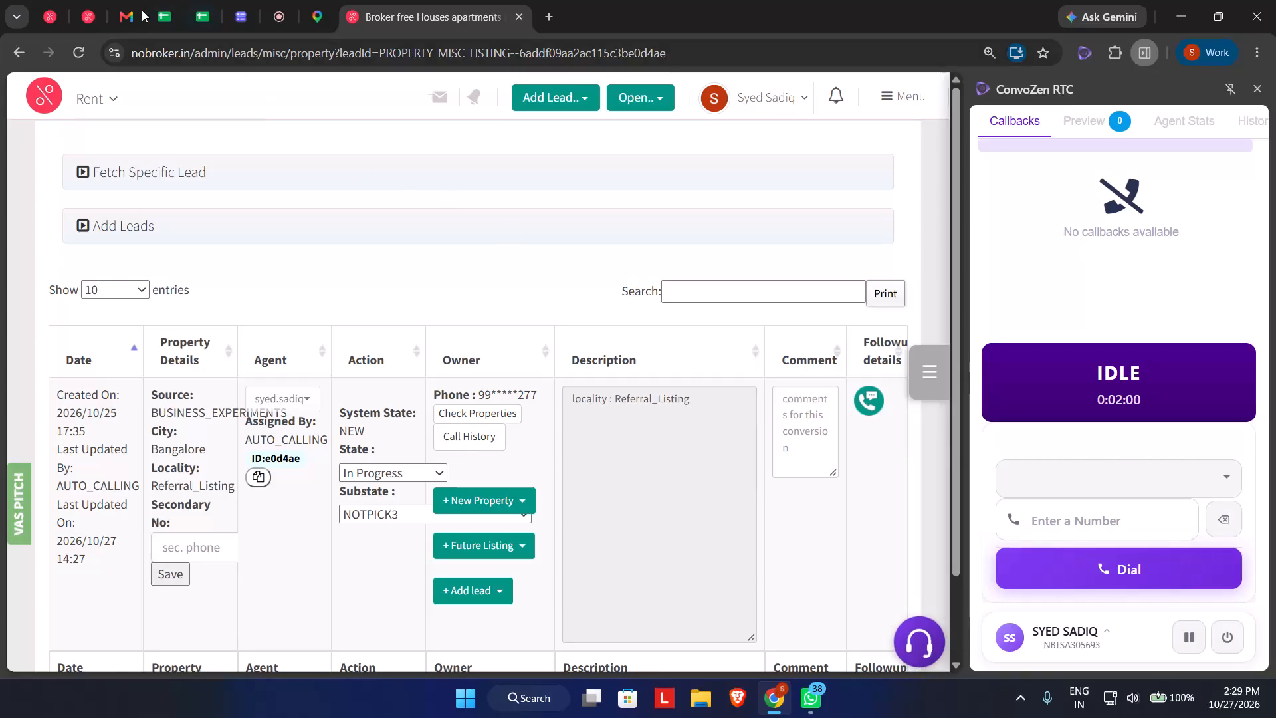
pyautogui.moveTo(84, 14); pyautogui.dragTo(92, 21)
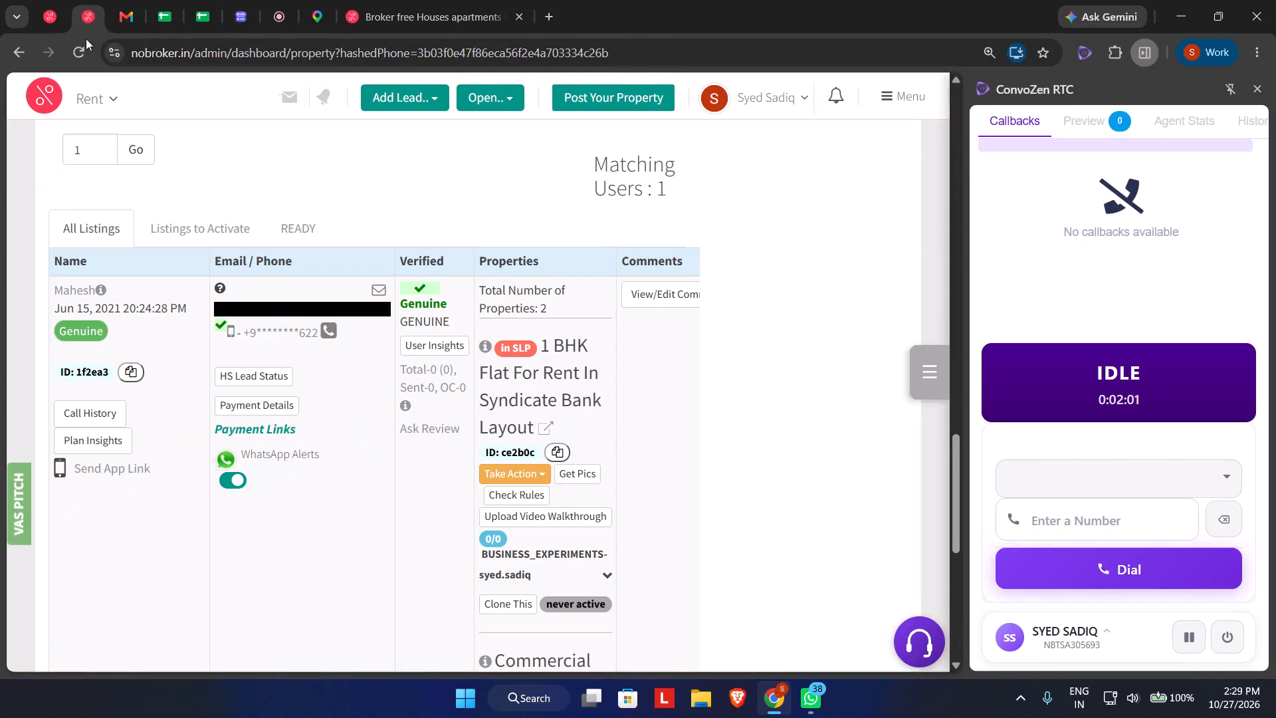
pyautogui.click(72, 50)
pyautogui.click(43, 5)
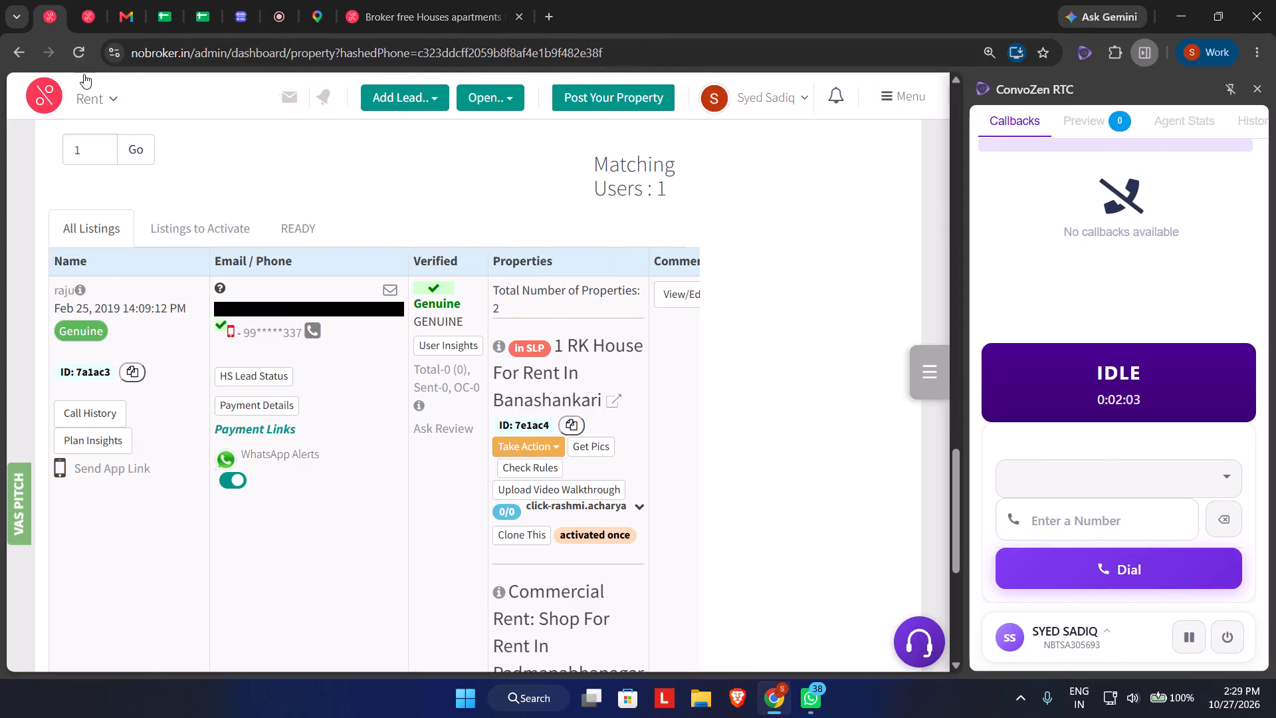
pyautogui.click(79, 55)
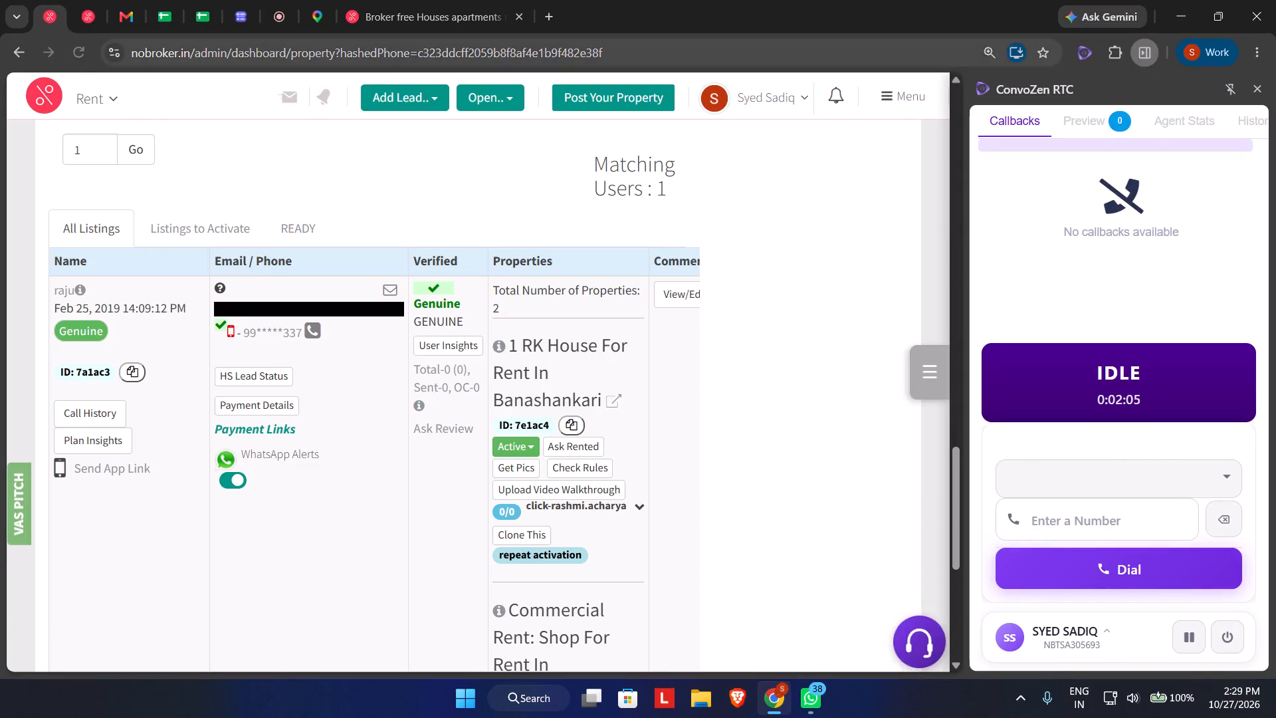
pyautogui.click(403, 10)
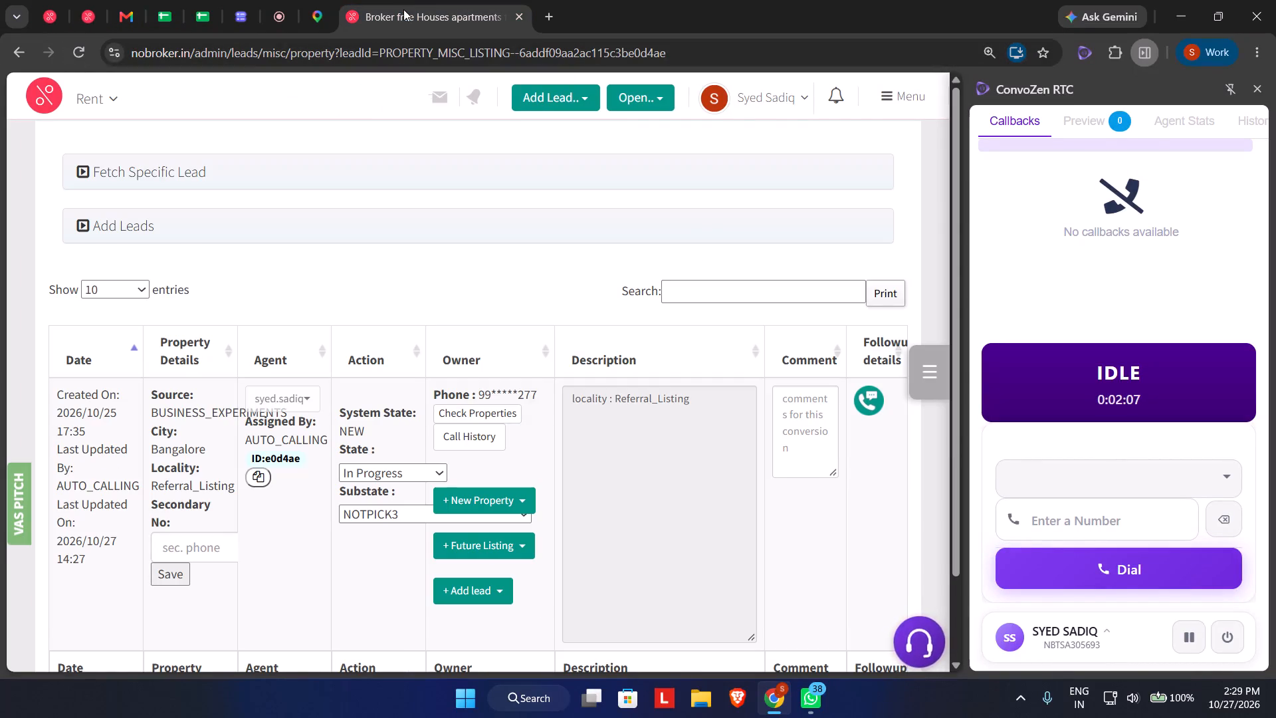
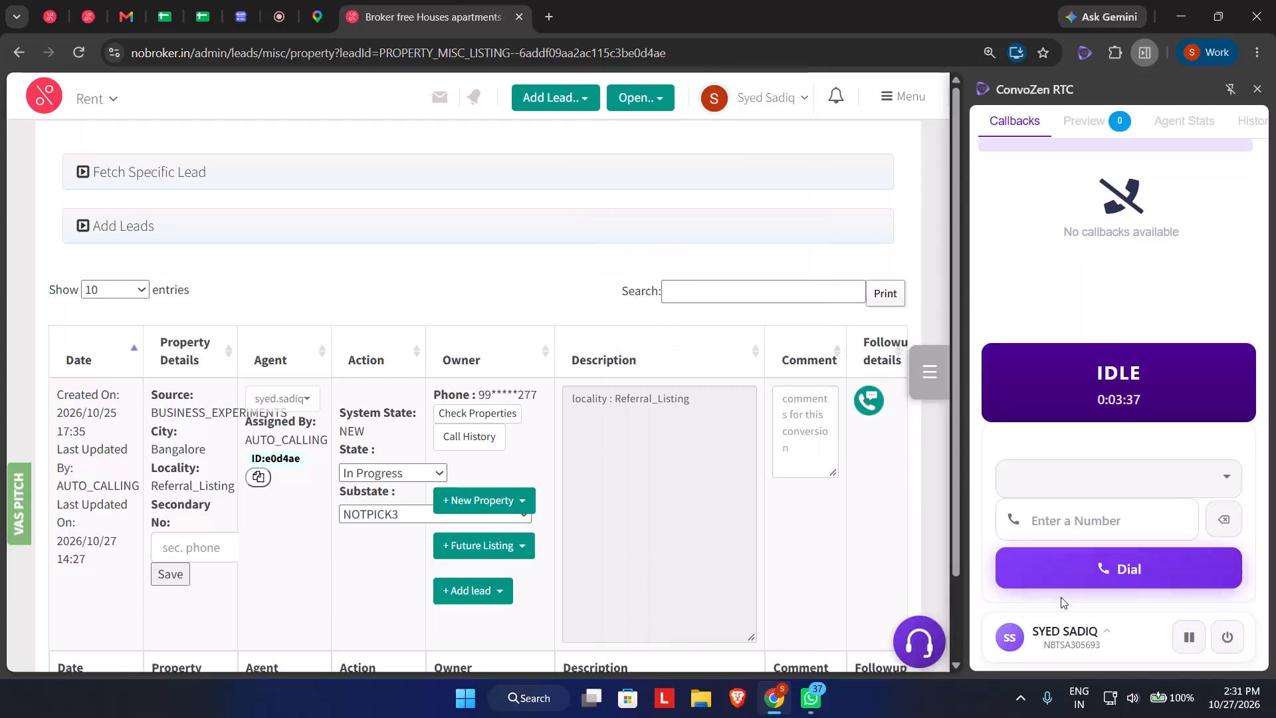
pyautogui.click(918, 627)
pyautogui.click(916, 644)
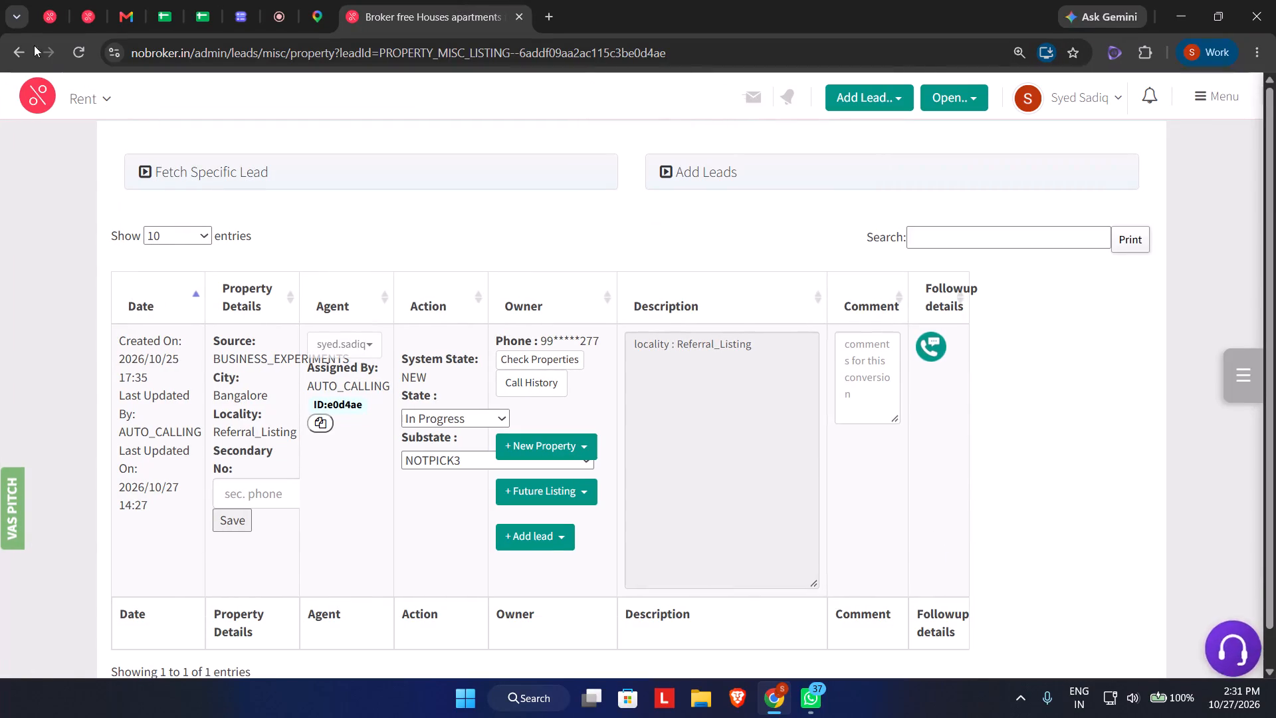
pyautogui.click(66, 61)
pyautogui.click(1240, 644)
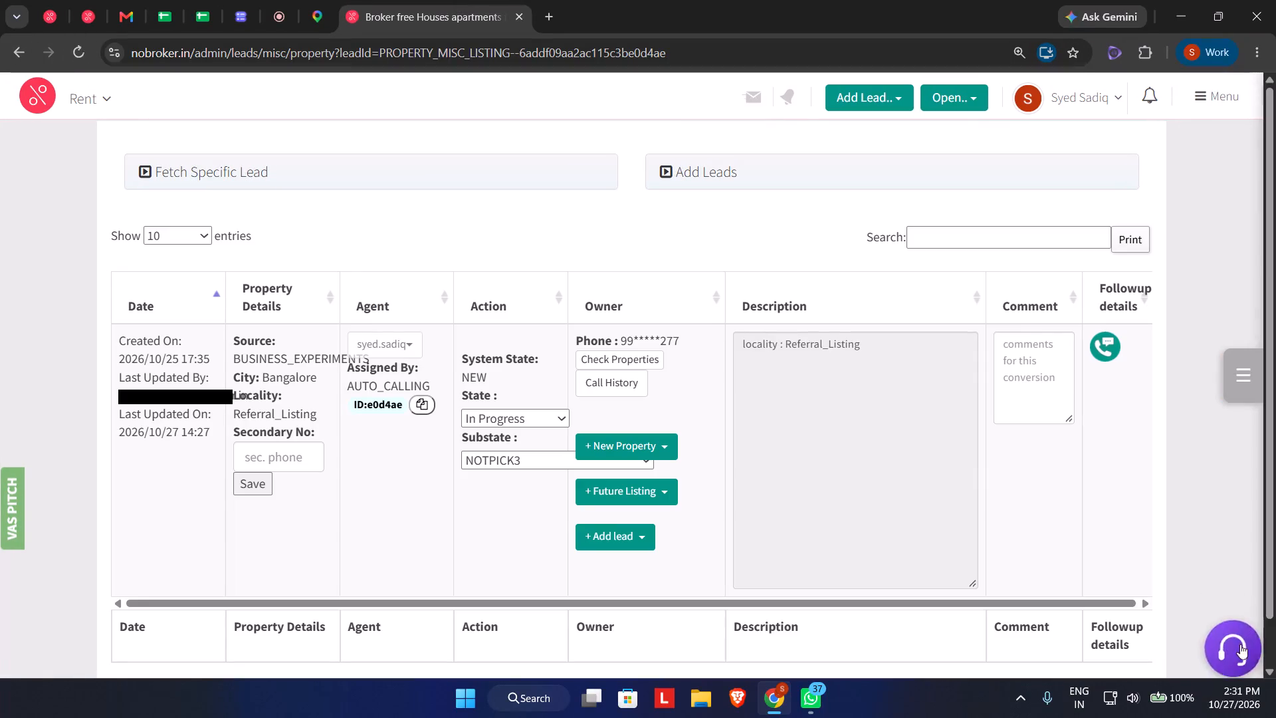
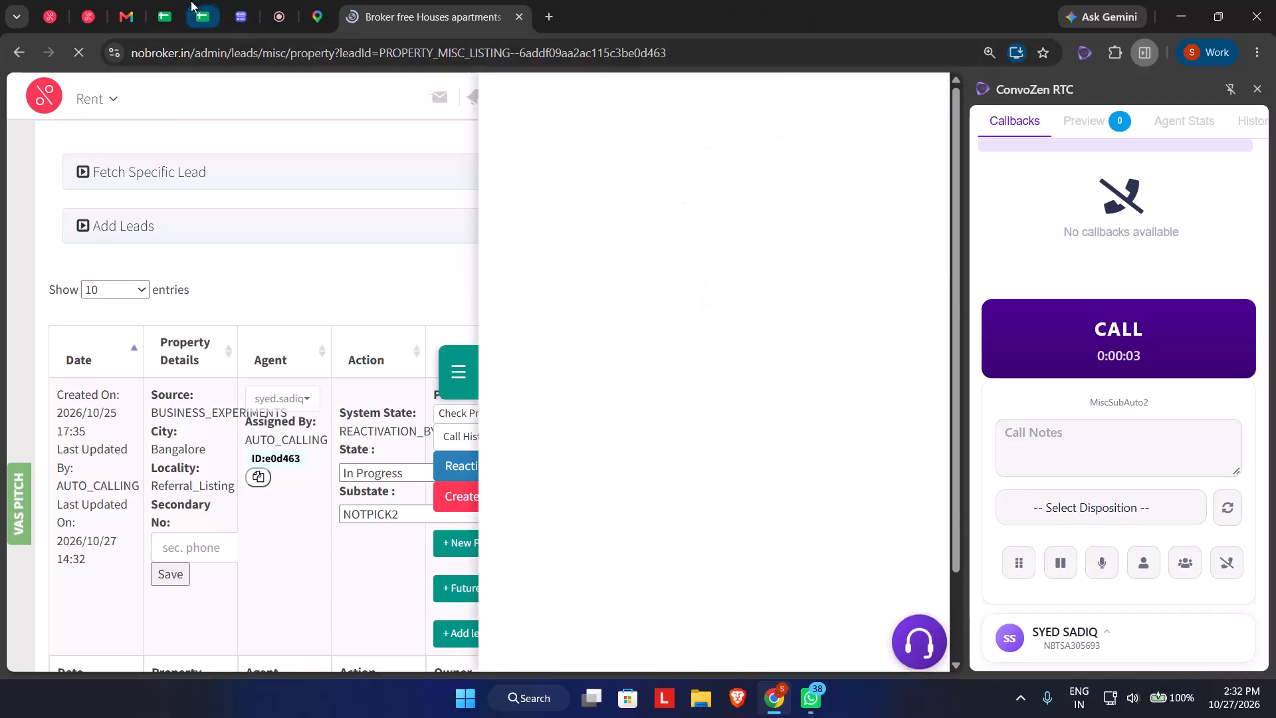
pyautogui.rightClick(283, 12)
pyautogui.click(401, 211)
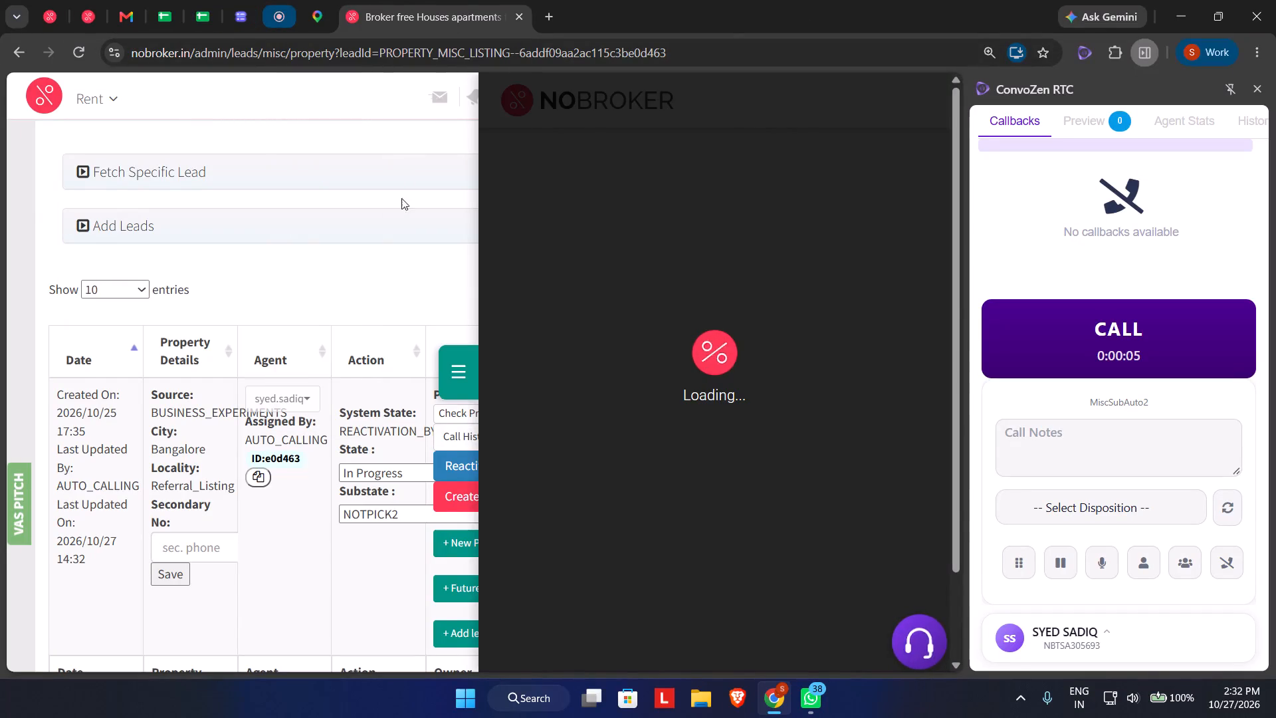
pyautogui.scroll(-2, 637, 442)
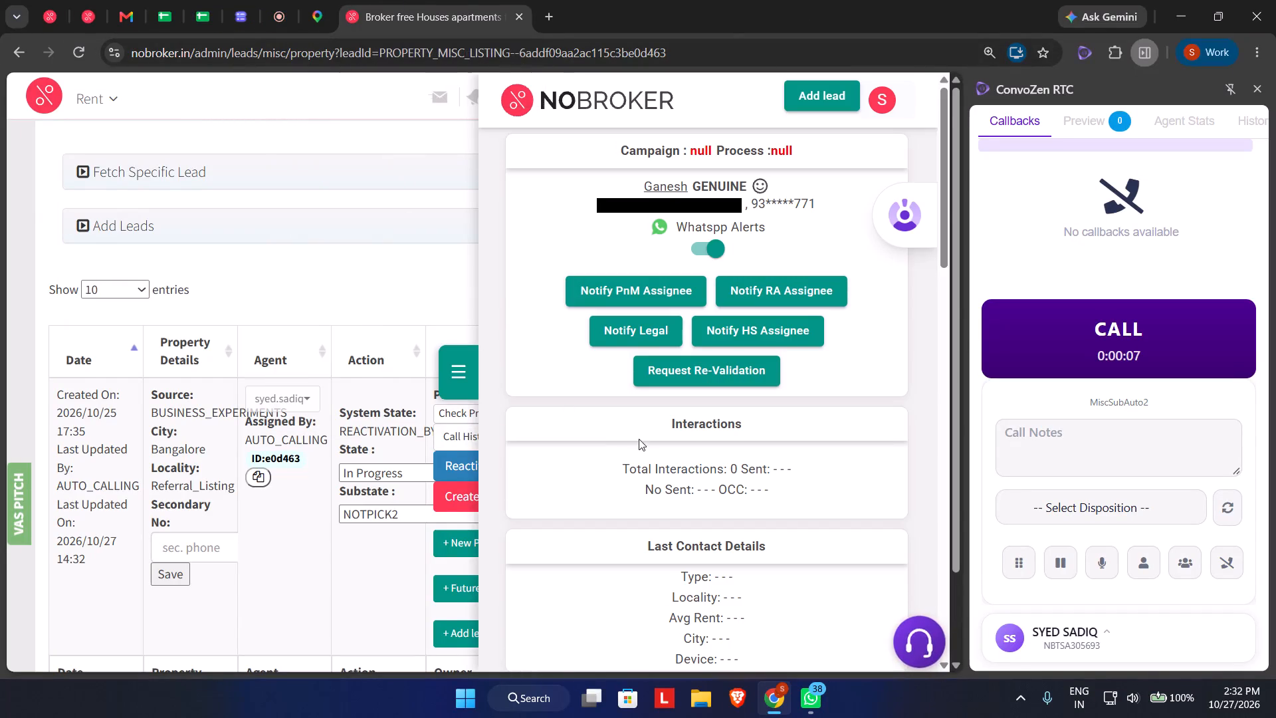
pyautogui.scroll(-3, 639, 439)
pyautogui.scroll(-4, 706, 311)
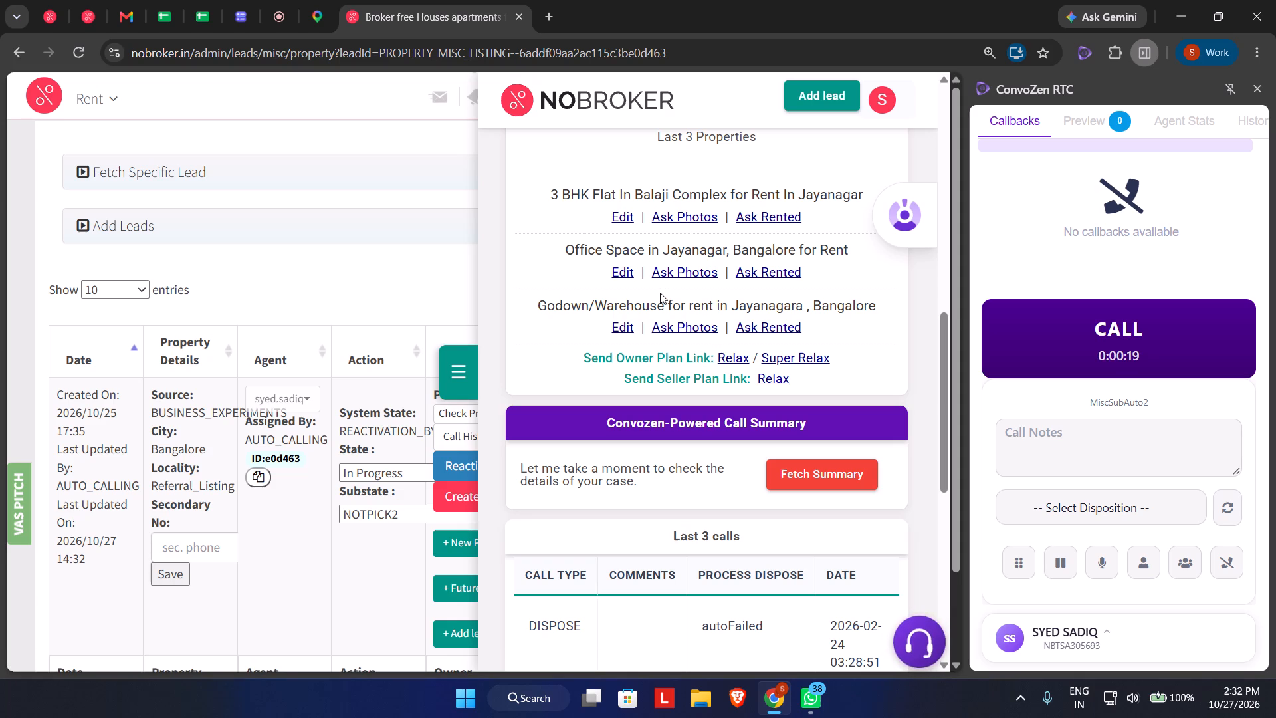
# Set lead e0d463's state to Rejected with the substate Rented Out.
pyautogui.click(370, 474)
pyautogui.click(373, 550)
pyautogui.click(373, 503)
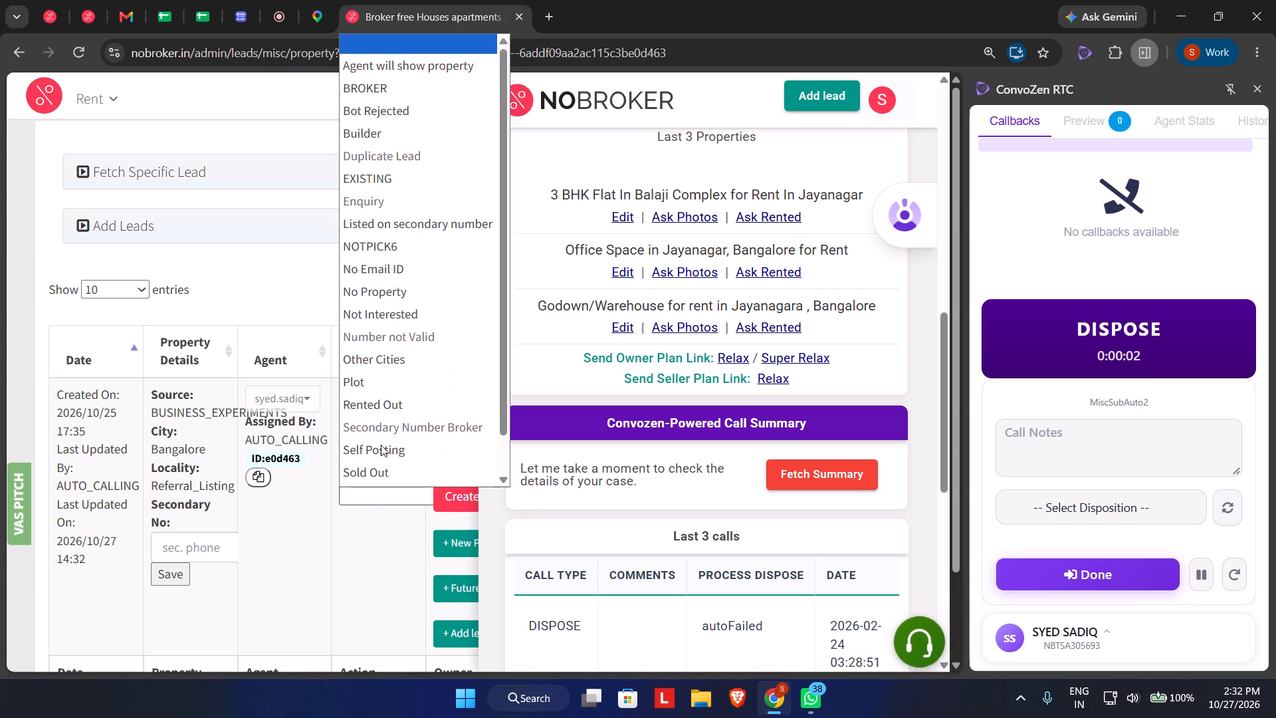
pyautogui.click(372, 384)
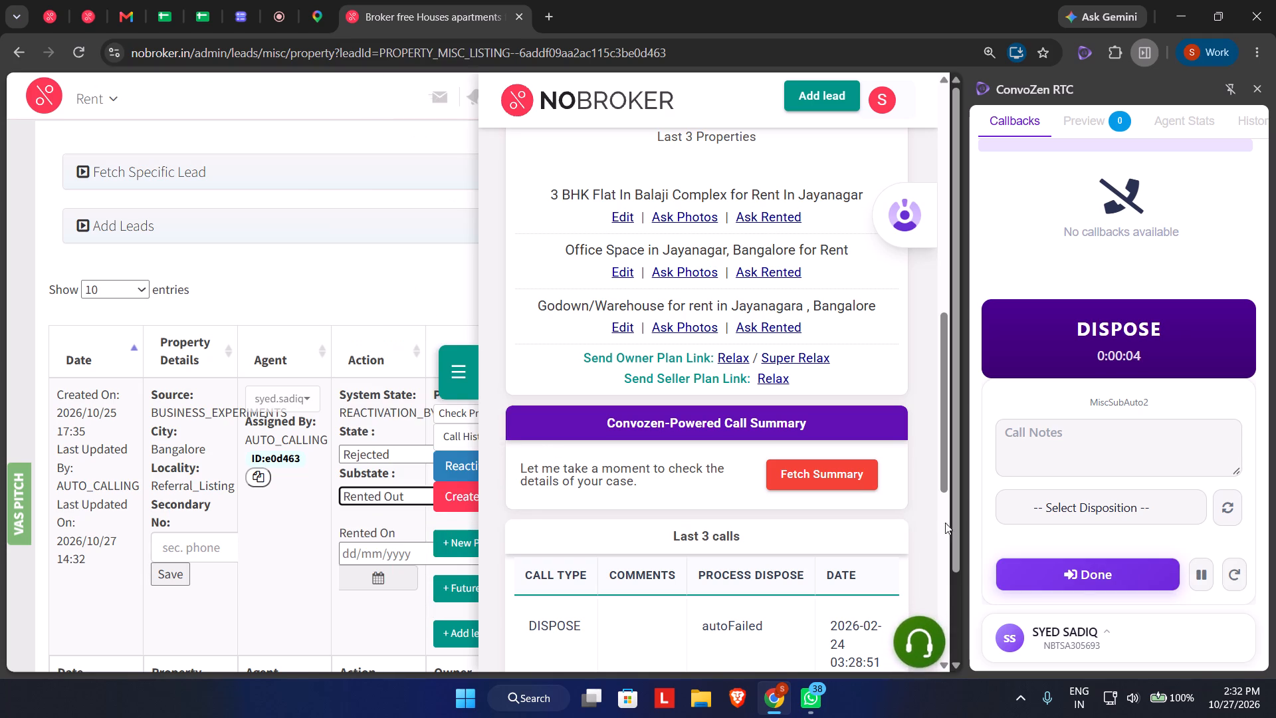
# Dispose of the call as Click Calling, Rejected, Rented Out and submit the disposition.
pyautogui.click(1077, 535)
pyautogui.click(1081, 511)
pyautogui.moveTo(1089, 540); pyautogui.dragTo(1083, 556)
pyautogui.click(1073, 506)
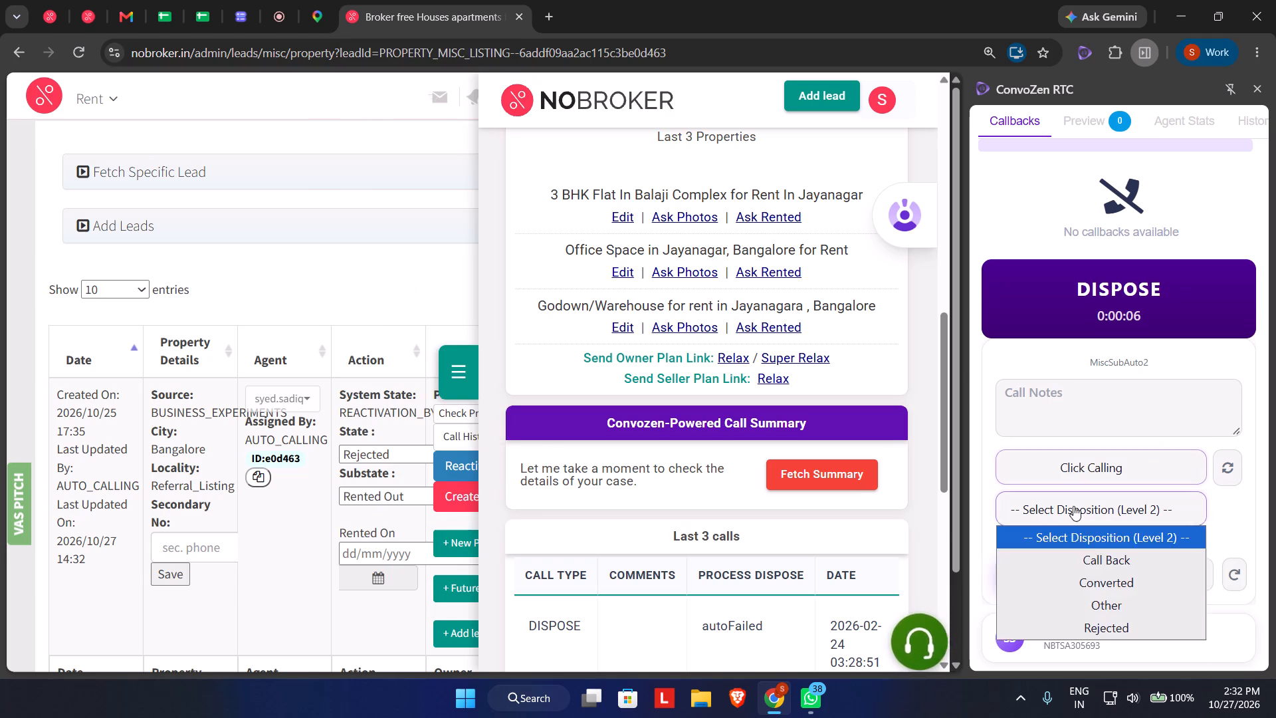
pyautogui.moveTo(1093, 622); pyautogui.dragTo(1093, 632)
pyautogui.click(1058, 511)
pyautogui.click(1062, 458)
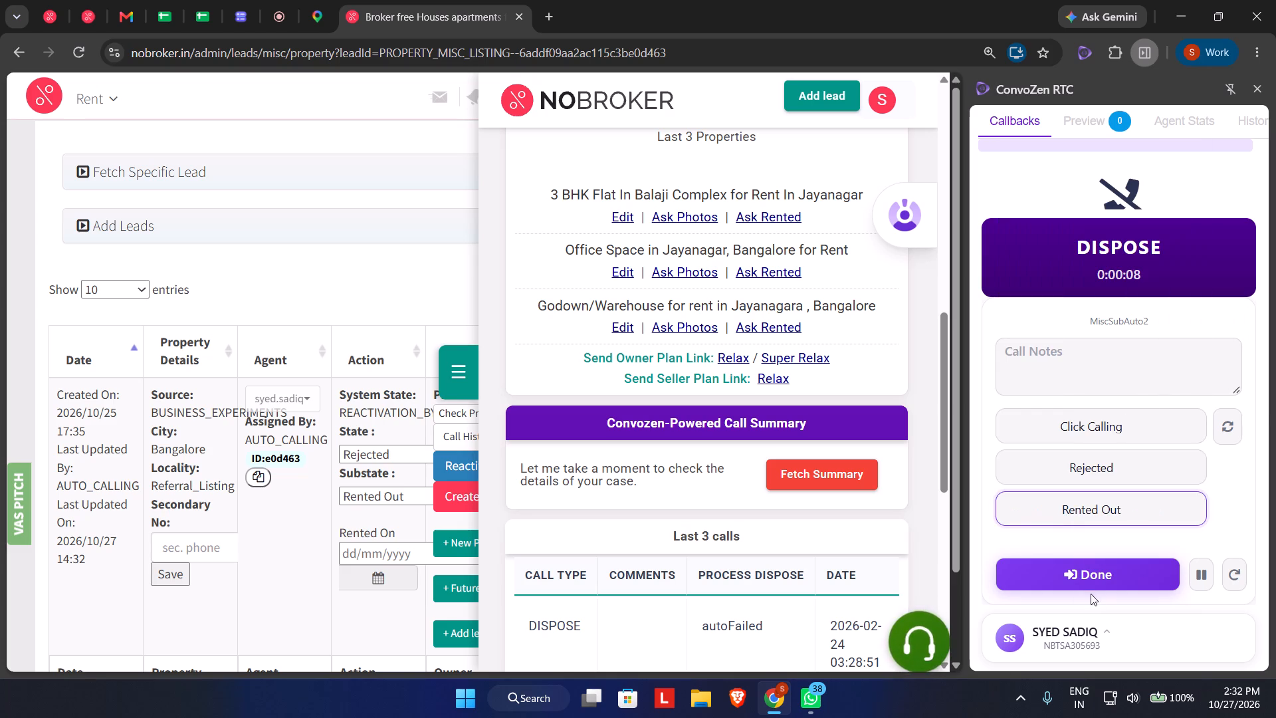
pyautogui.click(1086, 578)
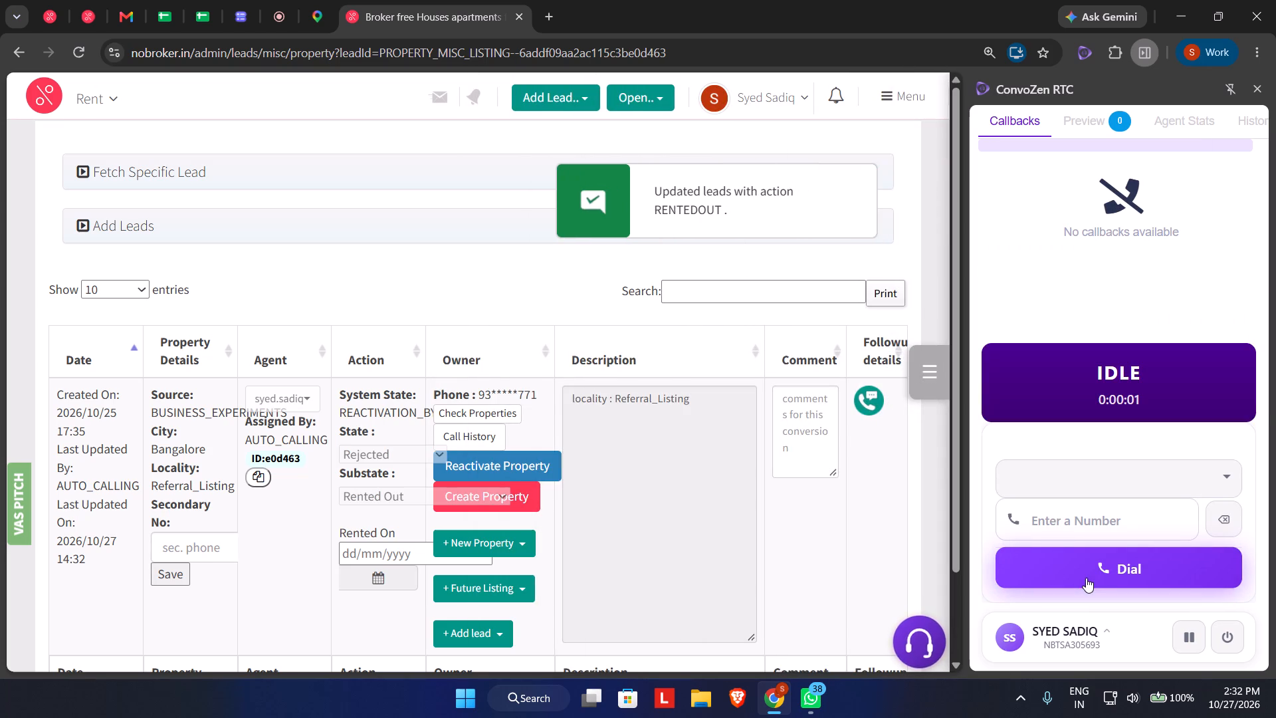
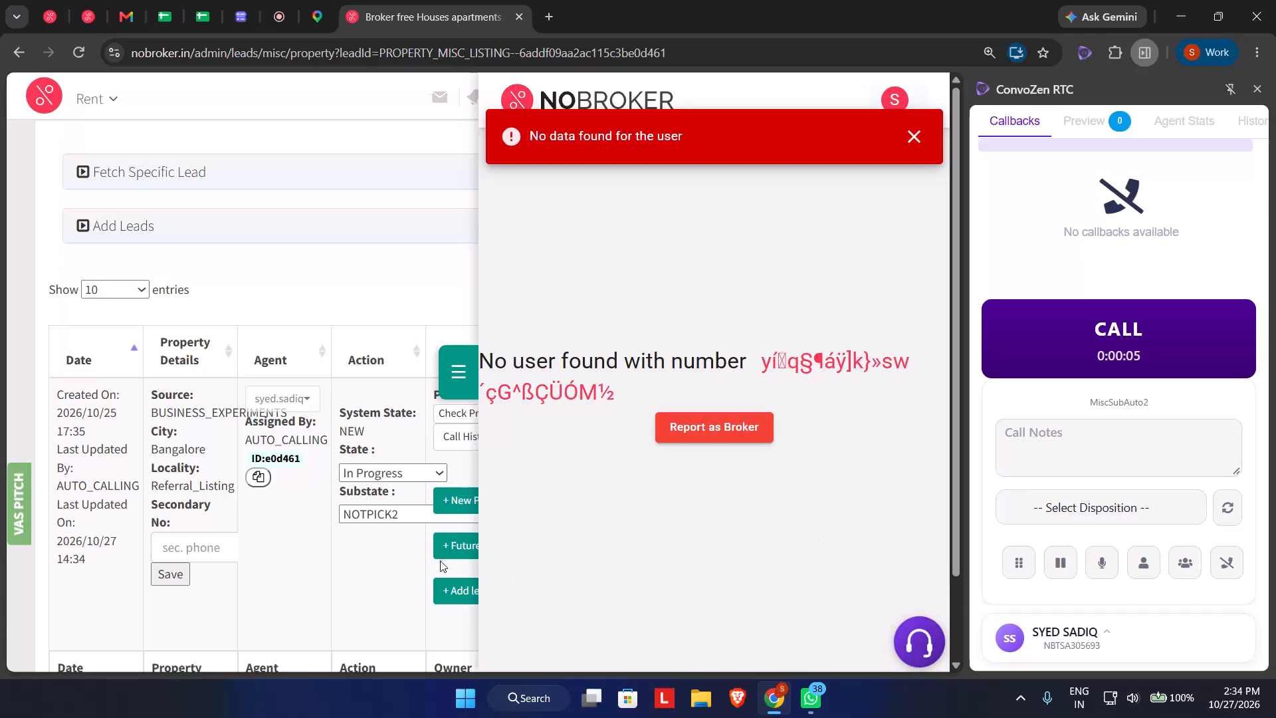
pyautogui.click(412, 515)
pyautogui.click(387, 453)
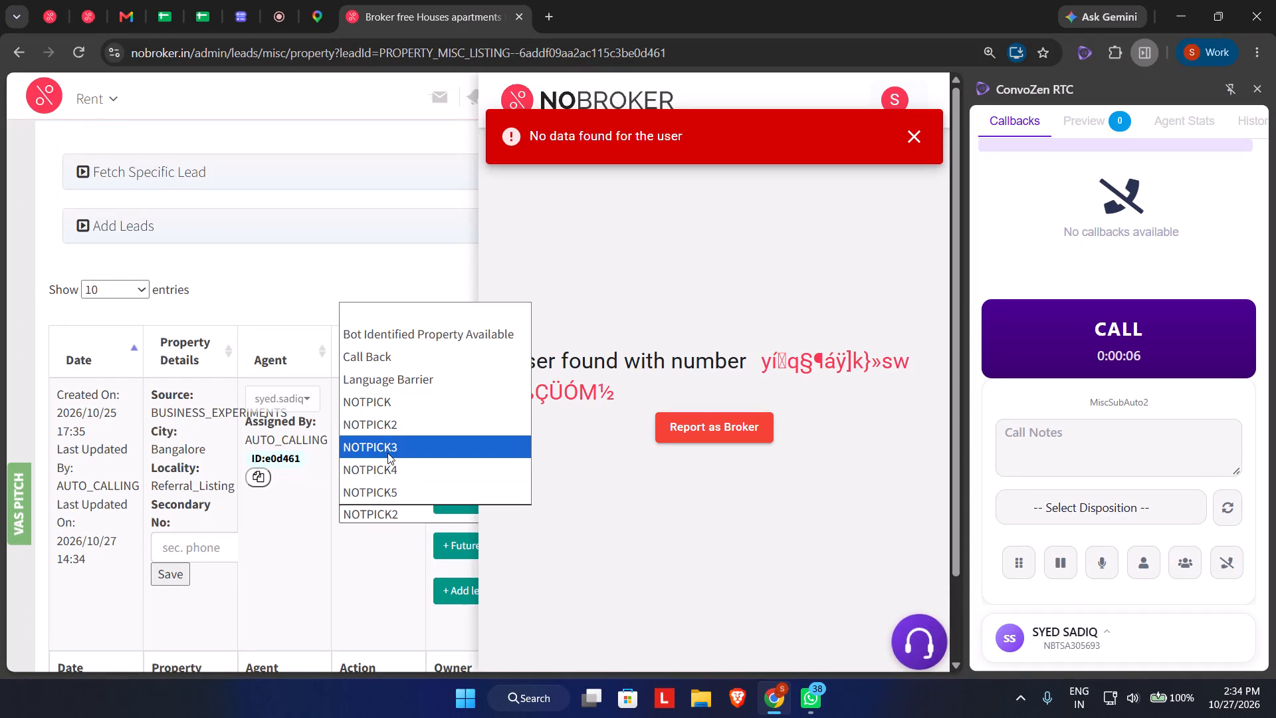
# Dispose of the call as Outbound, Not Picked, Voice Mail, end the call and submit the disposition.
pyautogui.click(1035, 502)
pyautogui.click(1059, 574)
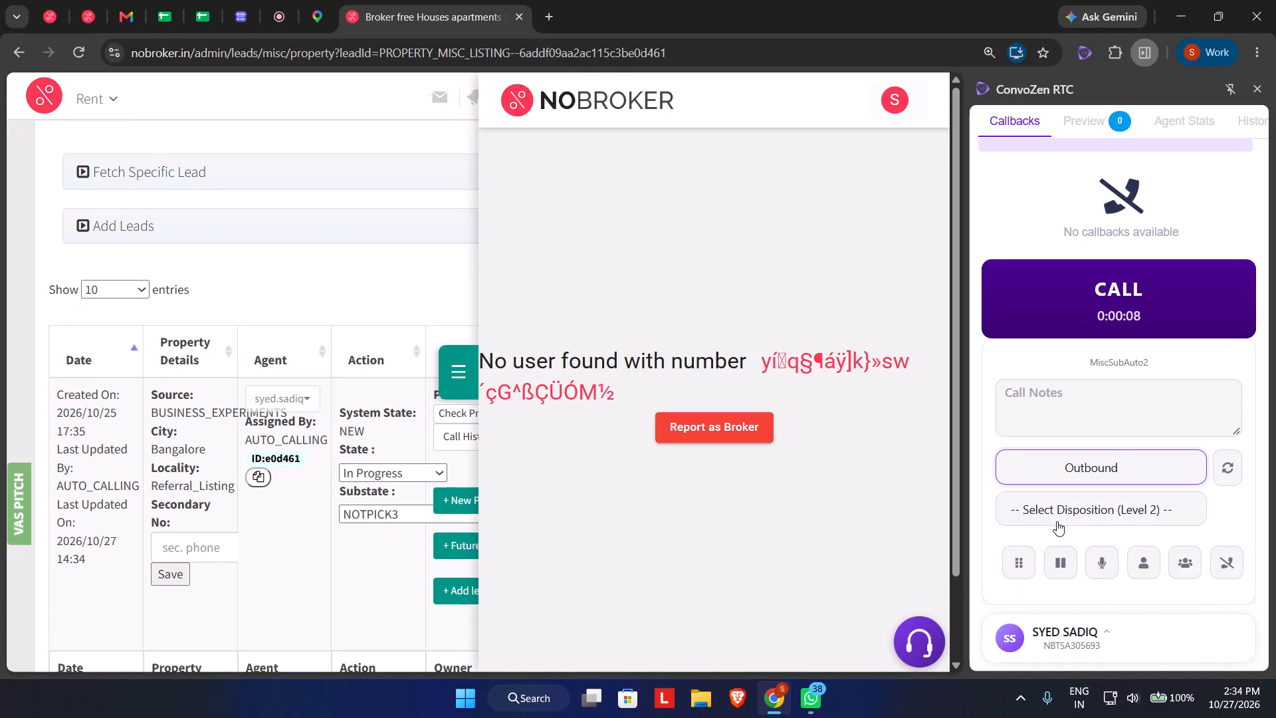
pyautogui.click(1057, 521)
pyautogui.click(1063, 562)
pyautogui.click(1061, 505)
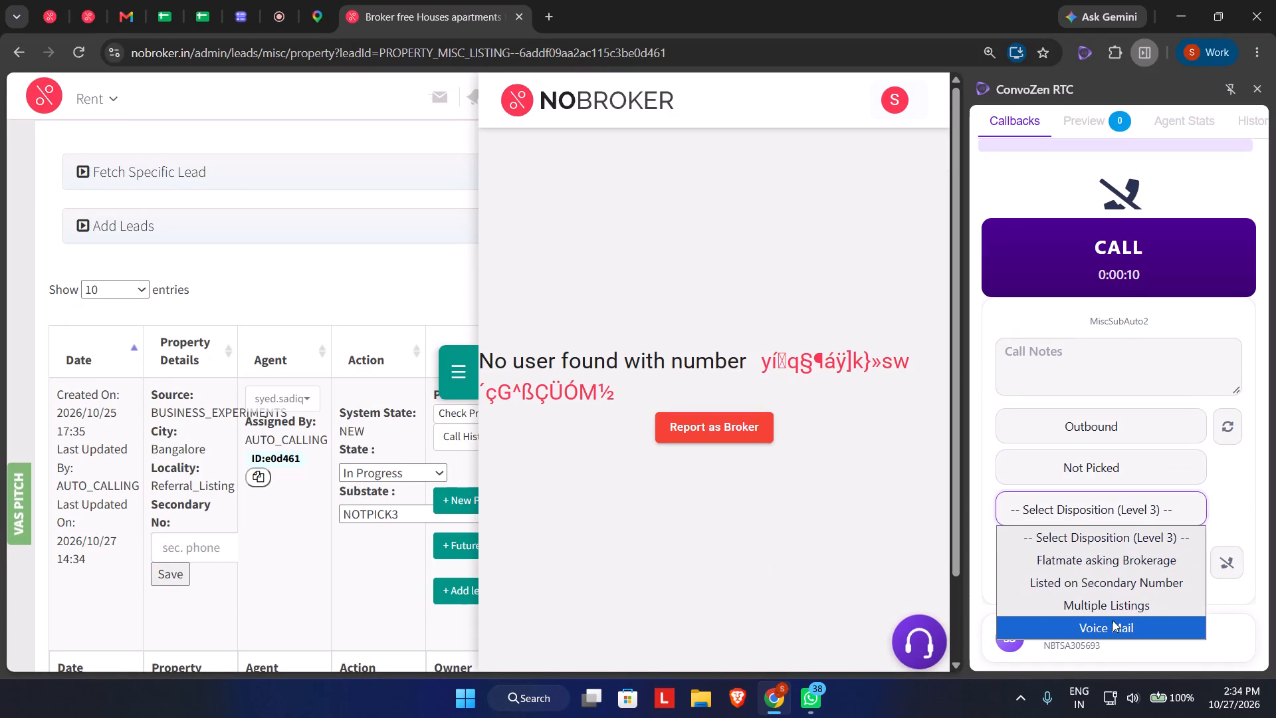
pyautogui.click(1113, 620)
pyautogui.click(1223, 569)
pyautogui.click(1123, 562)
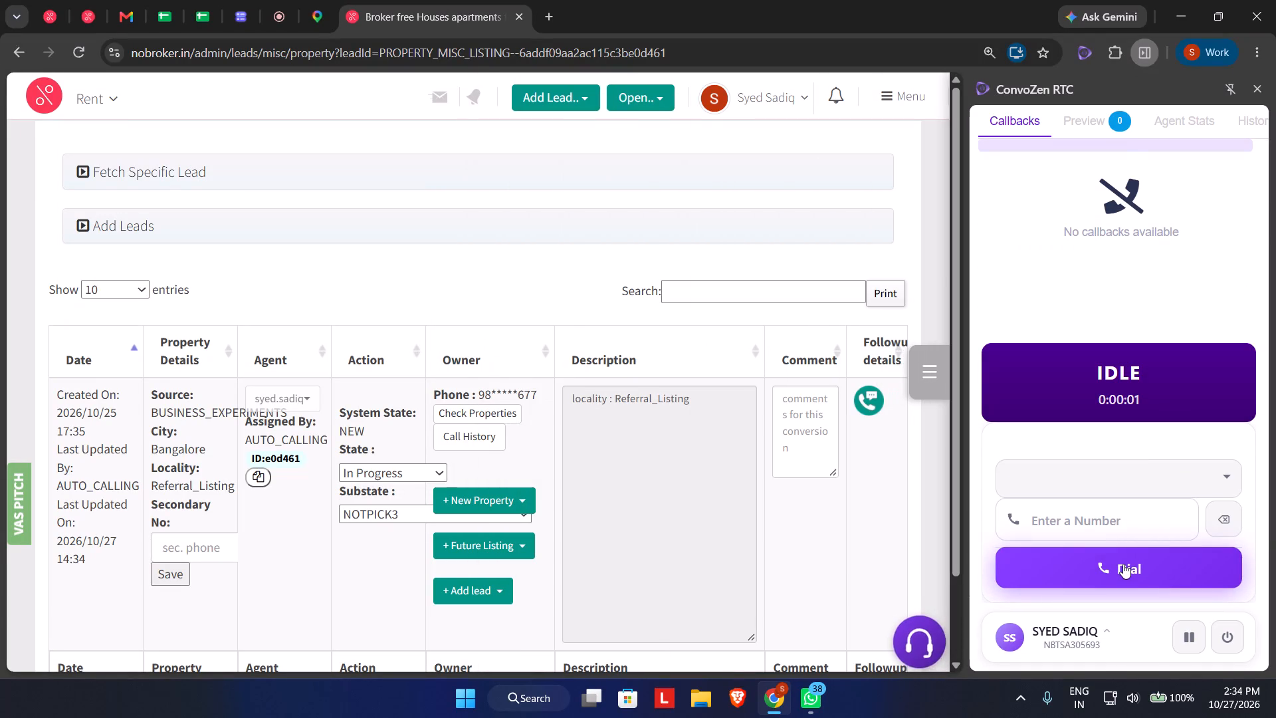
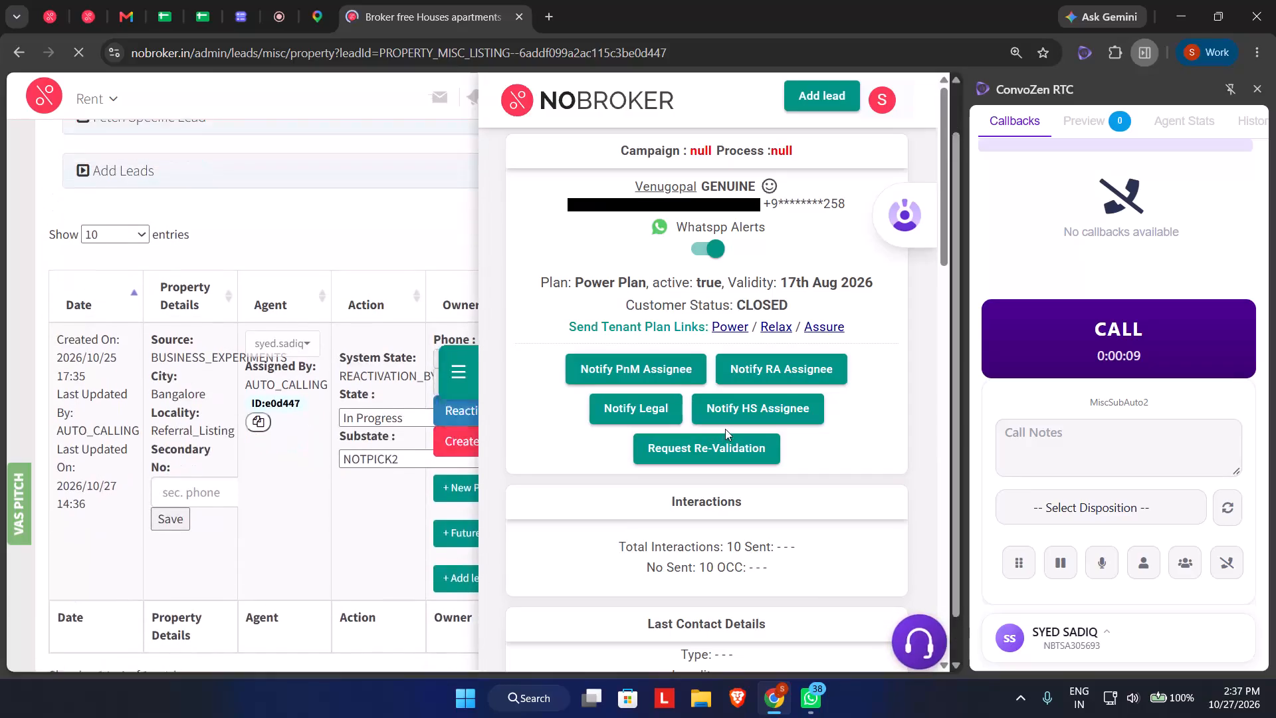
pyautogui.scroll(-6, 726, 430)
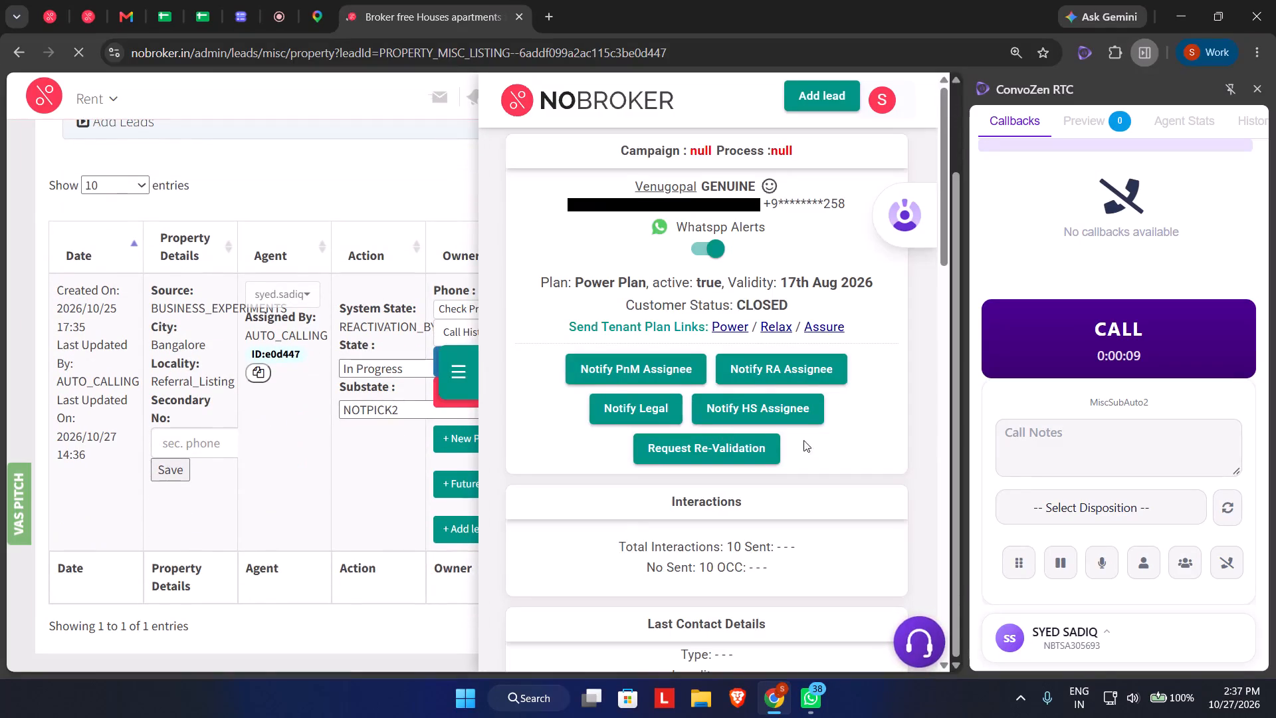
pyautogui.scroll(-7, 809, 439)
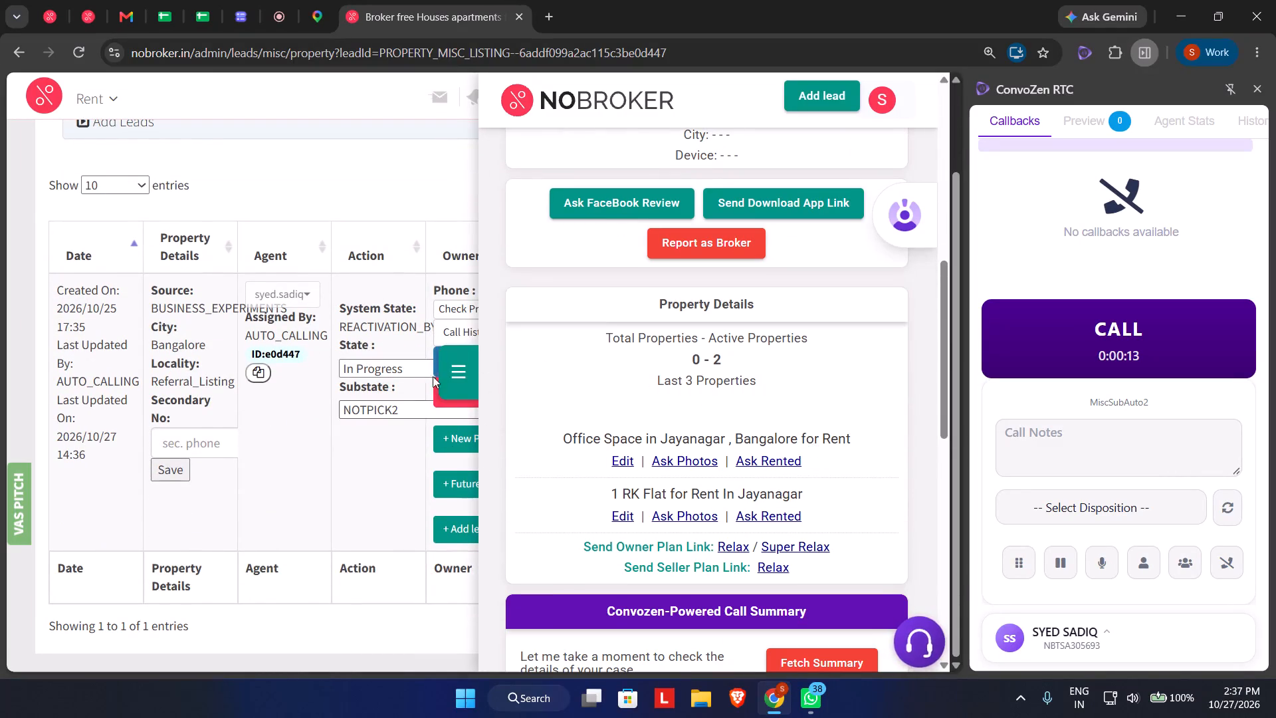
pyautogui.scroll(5, 306, 413)
pyautogui.click(444, 414)
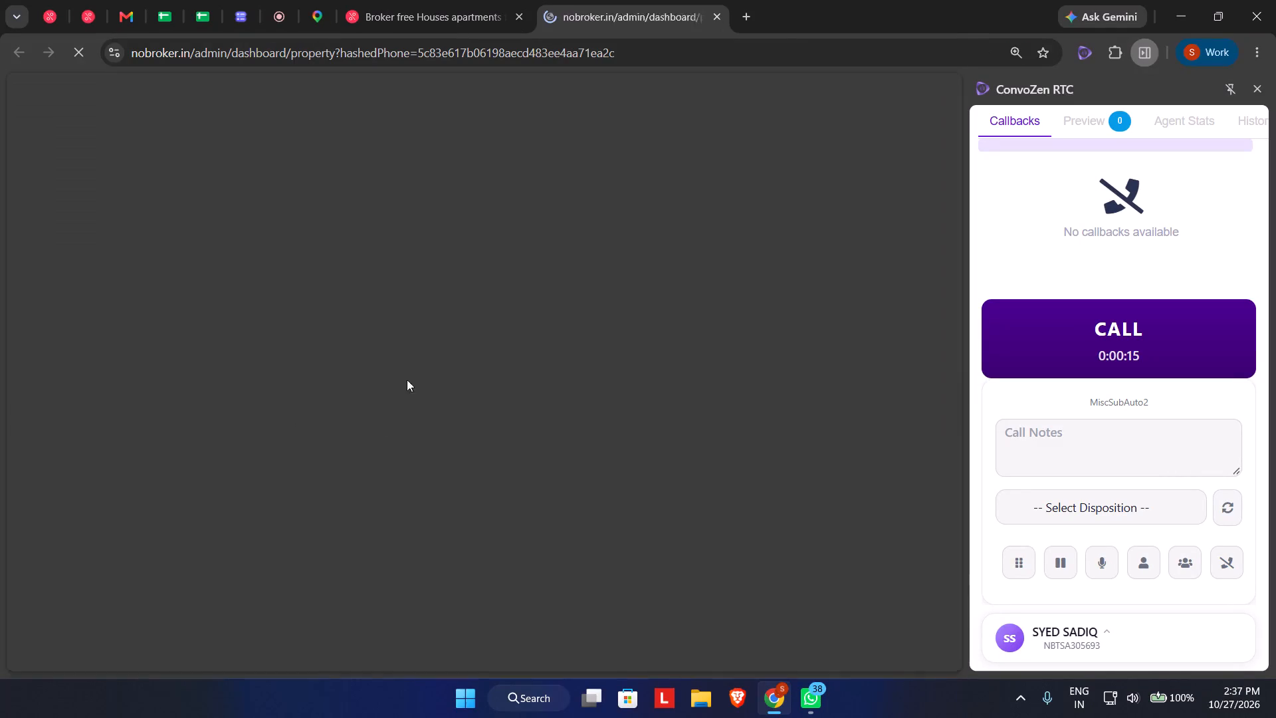
pyautogui.click(201, 0)
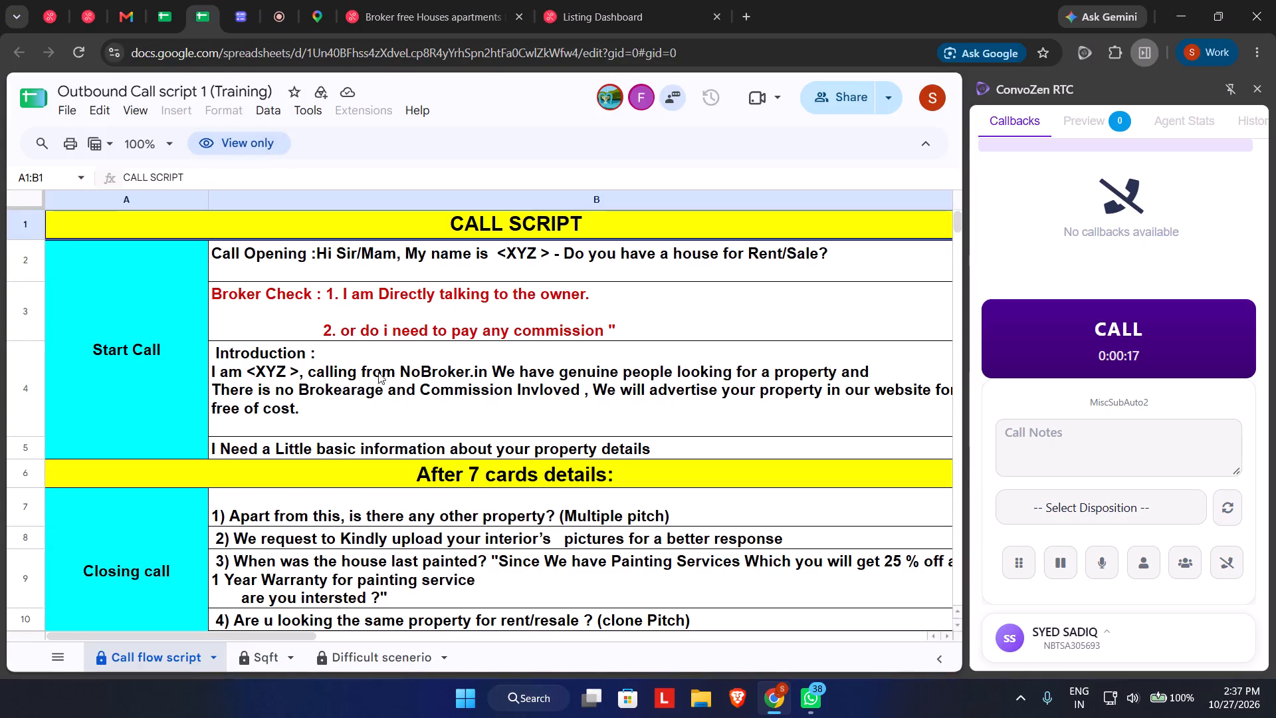
pyautogui.click(603, 2)
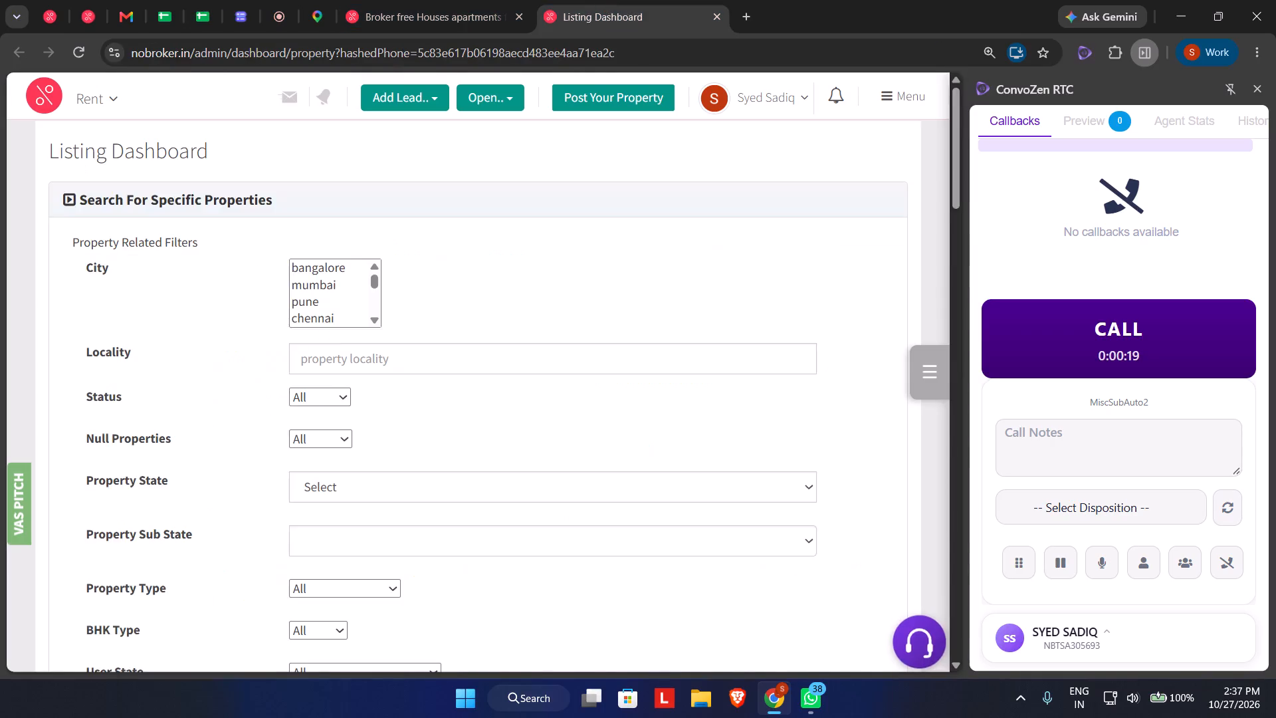
pyautogui.scroll(-9, 467, 373)
pyautogui.scroll(-10, 570, 406)
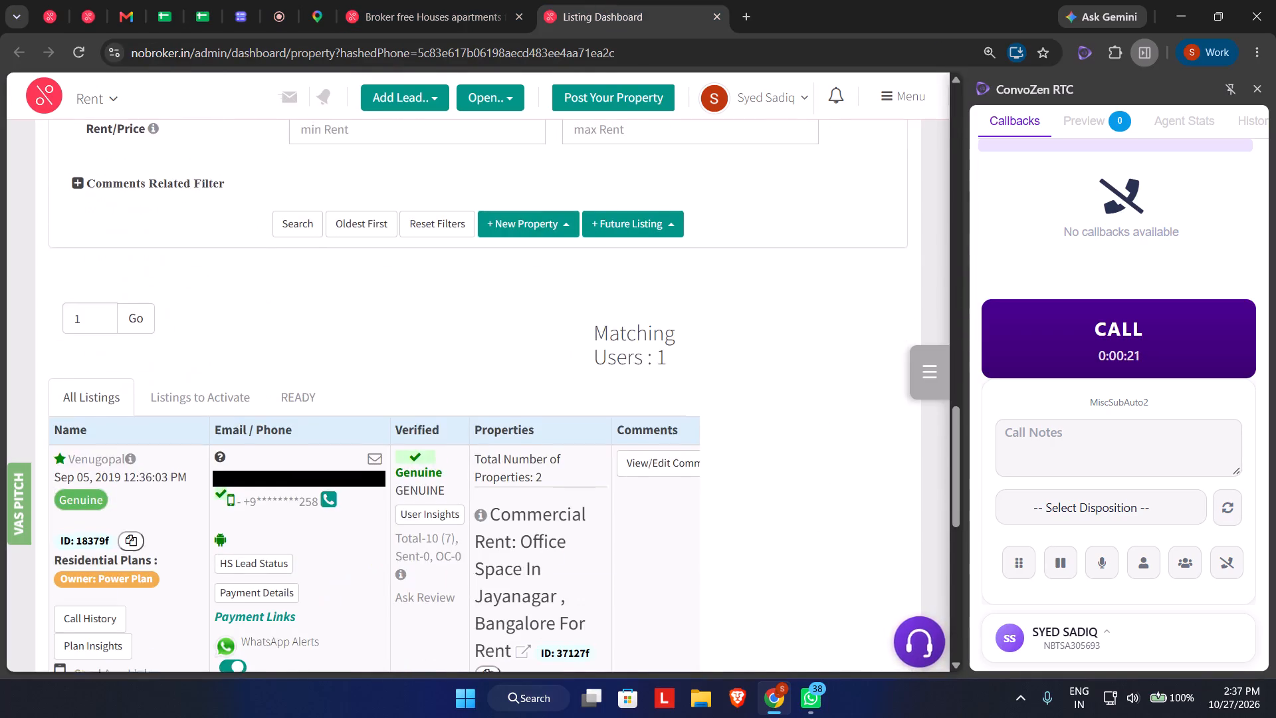
pyautogui.scroll(-5, 716, 502)
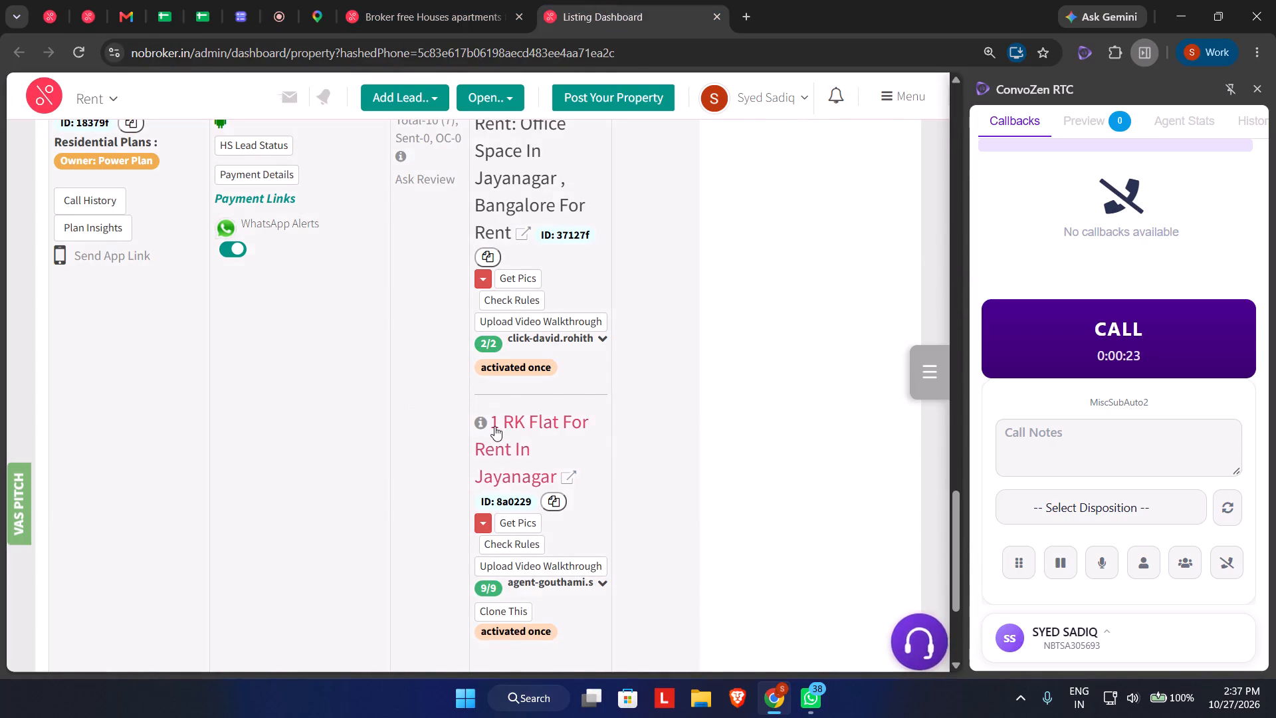
# Open the 1 RK Flat in Jayanagar listing for editing and set its Available From date to 27 October 2026.
pyautogui.click(497, 434)
pyautogui.click(502, 391)
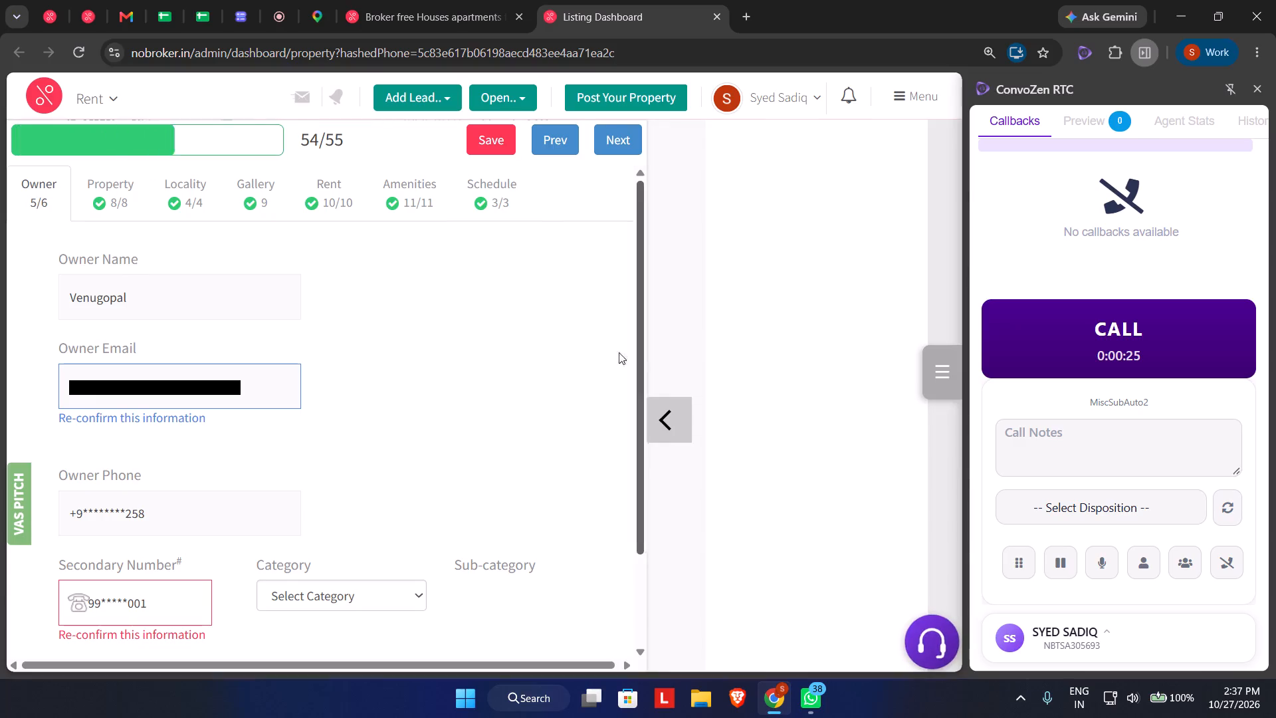
pyautogui.click(318, 186)
pyautogui.click(328, 206)
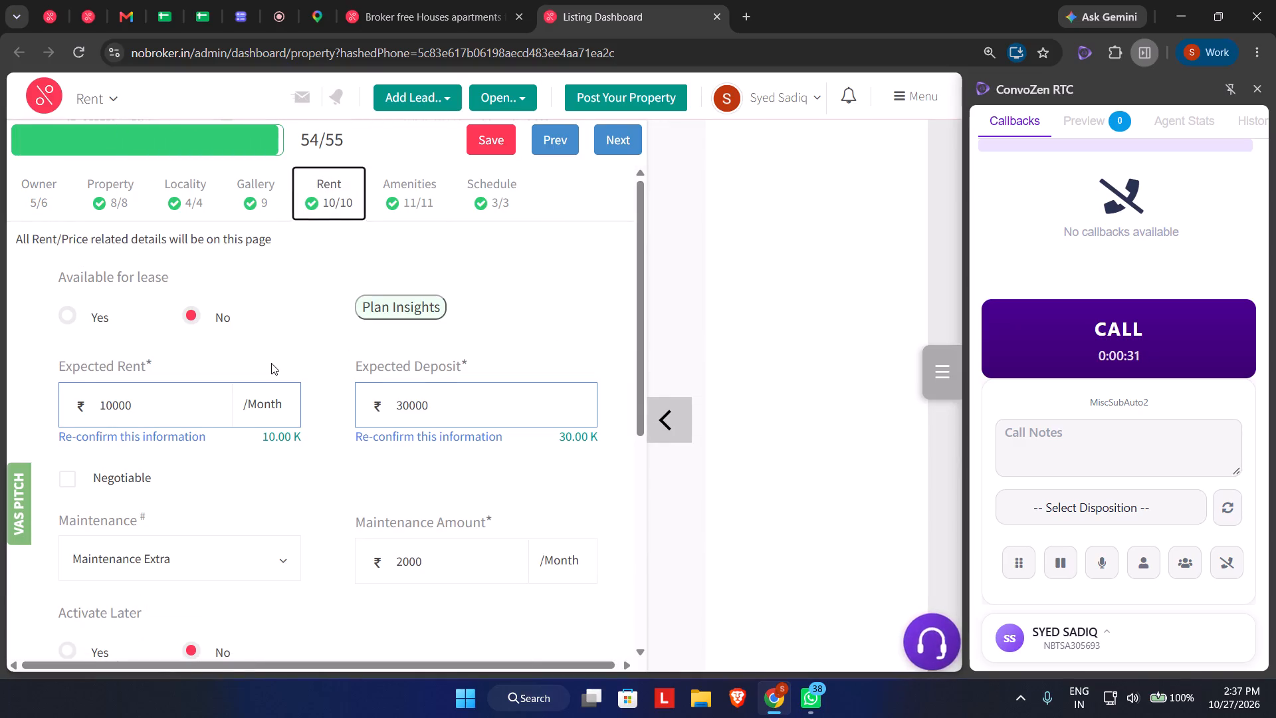
pyautogui.scroll(-2, 301, 493)
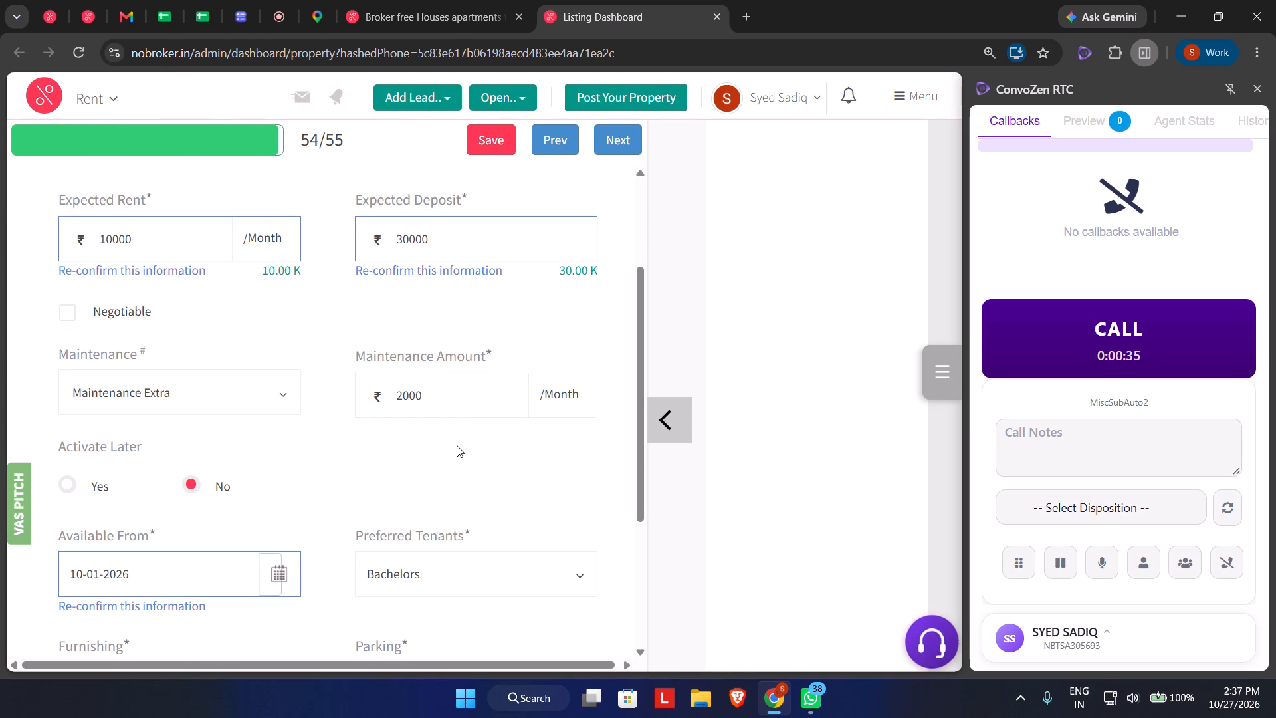
pyautogui.click(253, 563)
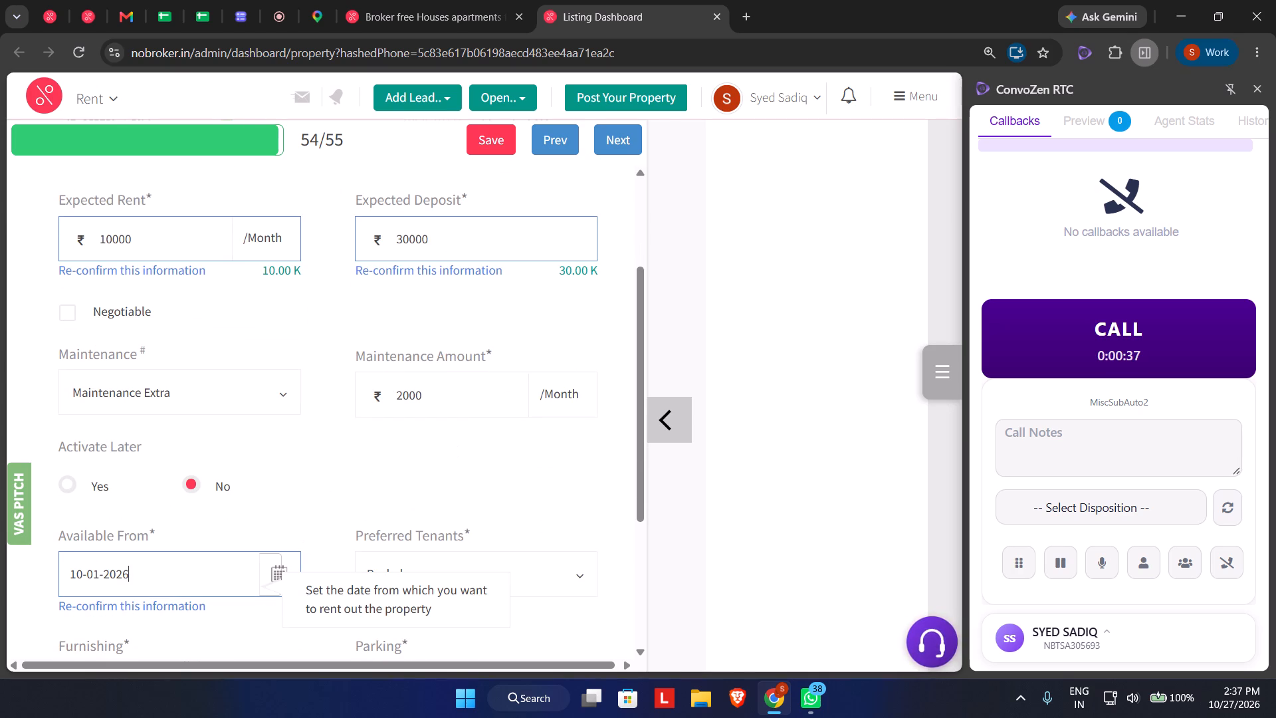
pyautogui.click(275, 575)
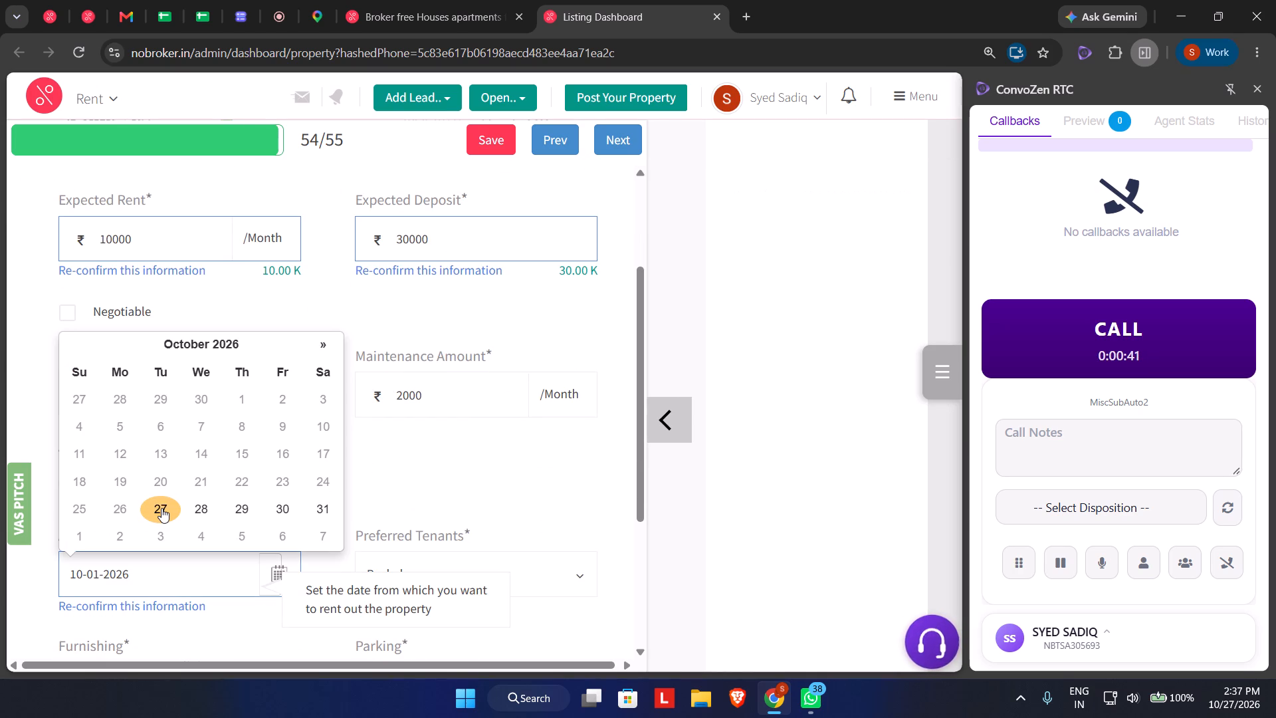
pyautogui.click(161, 508)
pyautogui.click(401, 469)
pyautogui.scroll(-2, 399, 499)
pyautogui.scroll(4, 399, 499)
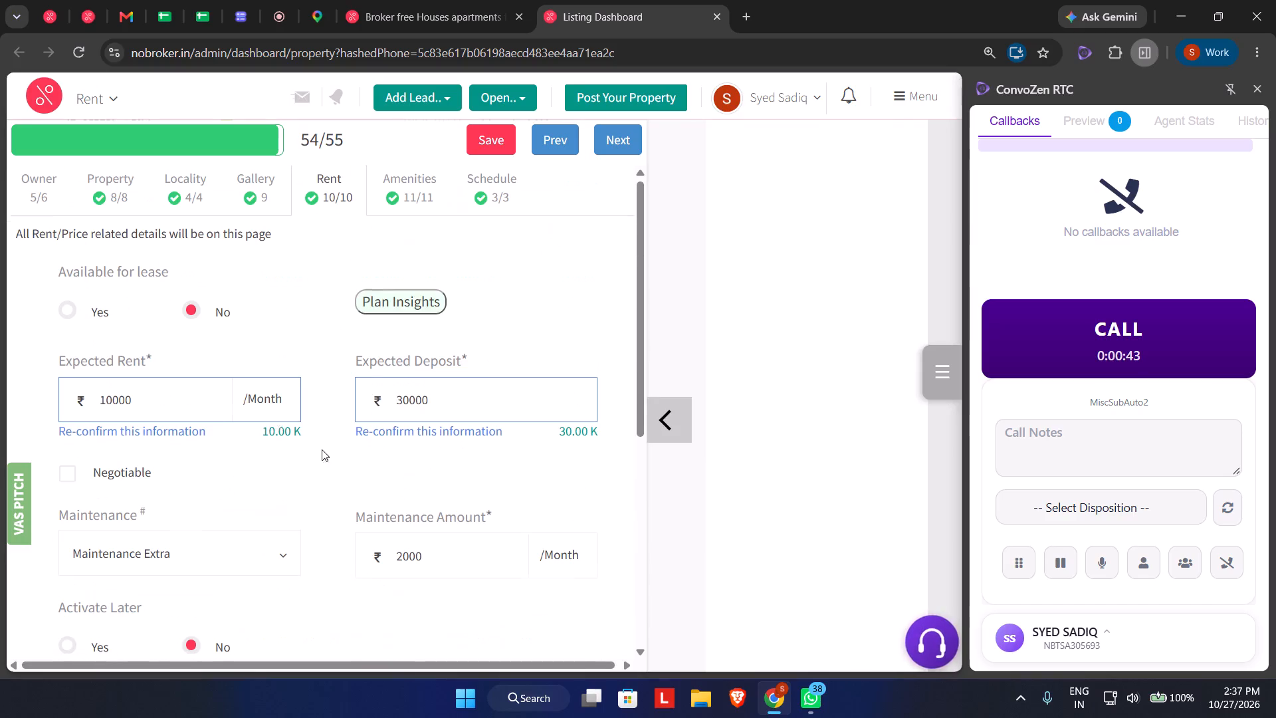
# Clear the secondary number in the listing's owner details.
pyautogui.click(33, 191)
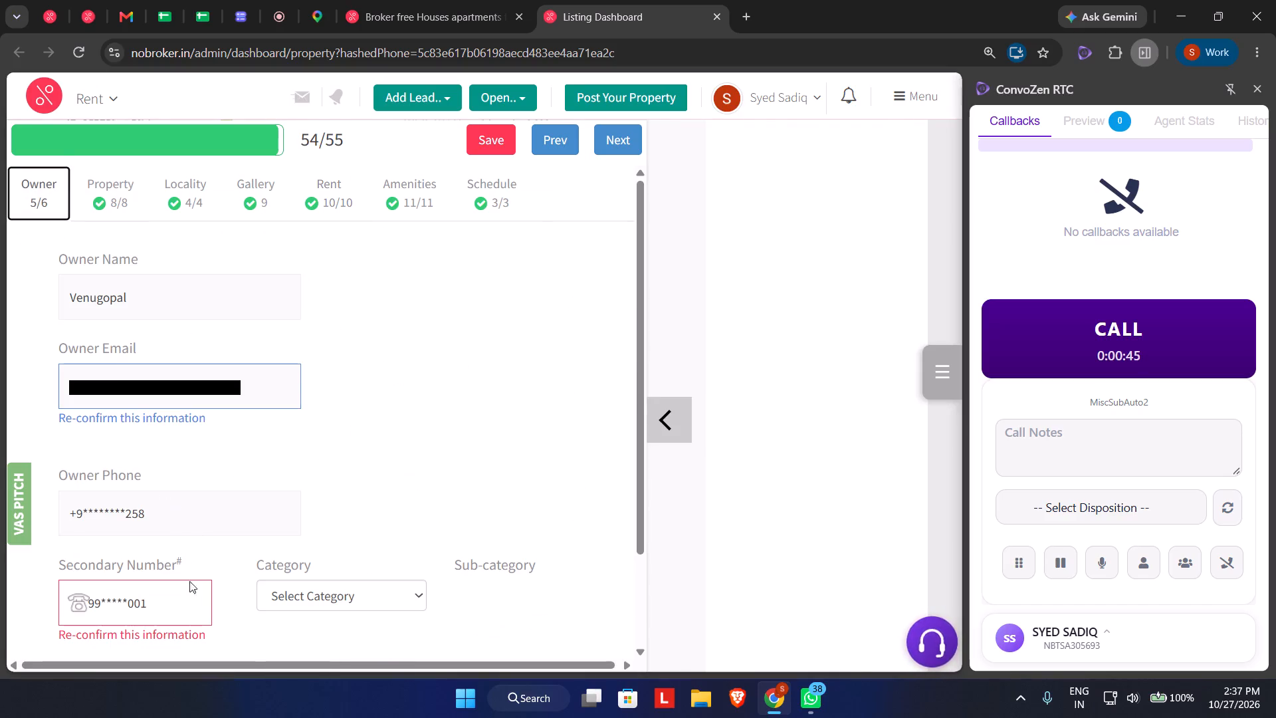
pyautogui.moveTo(177, 602); pyautogui.dragTo(52, 590)
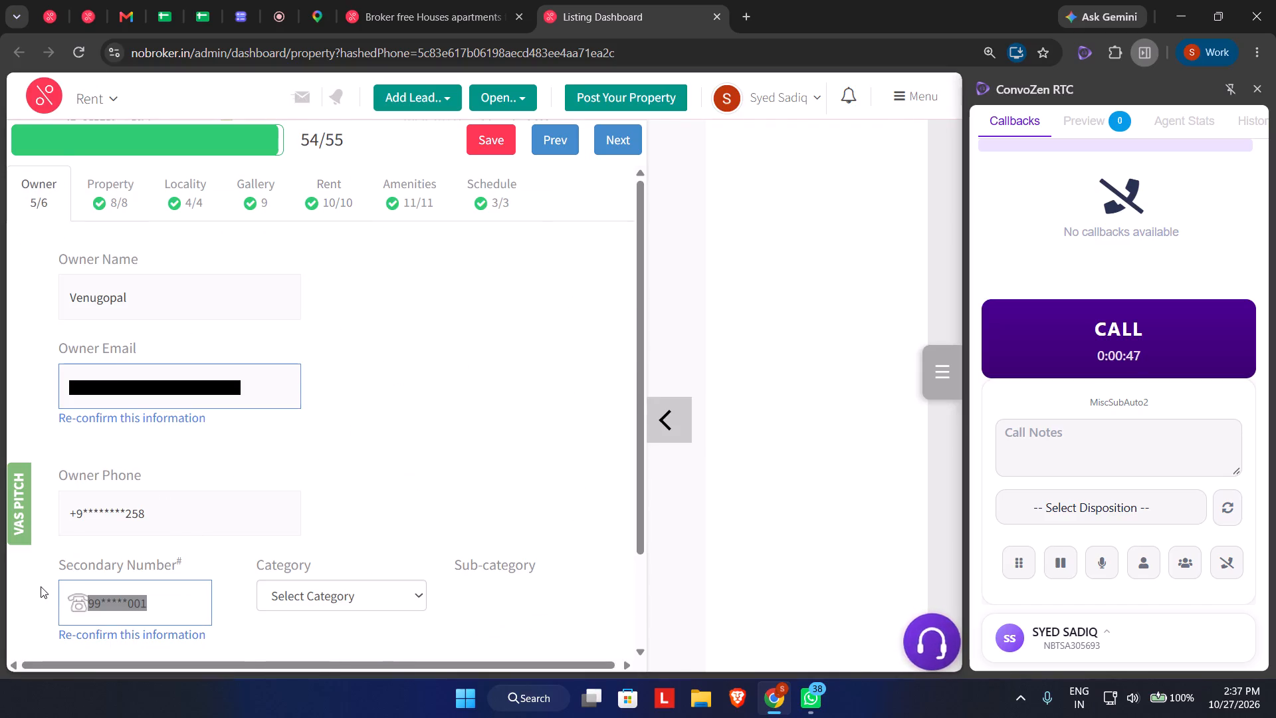
pyautogui.press('BackSpace')
pyautogui.click(499, 497)
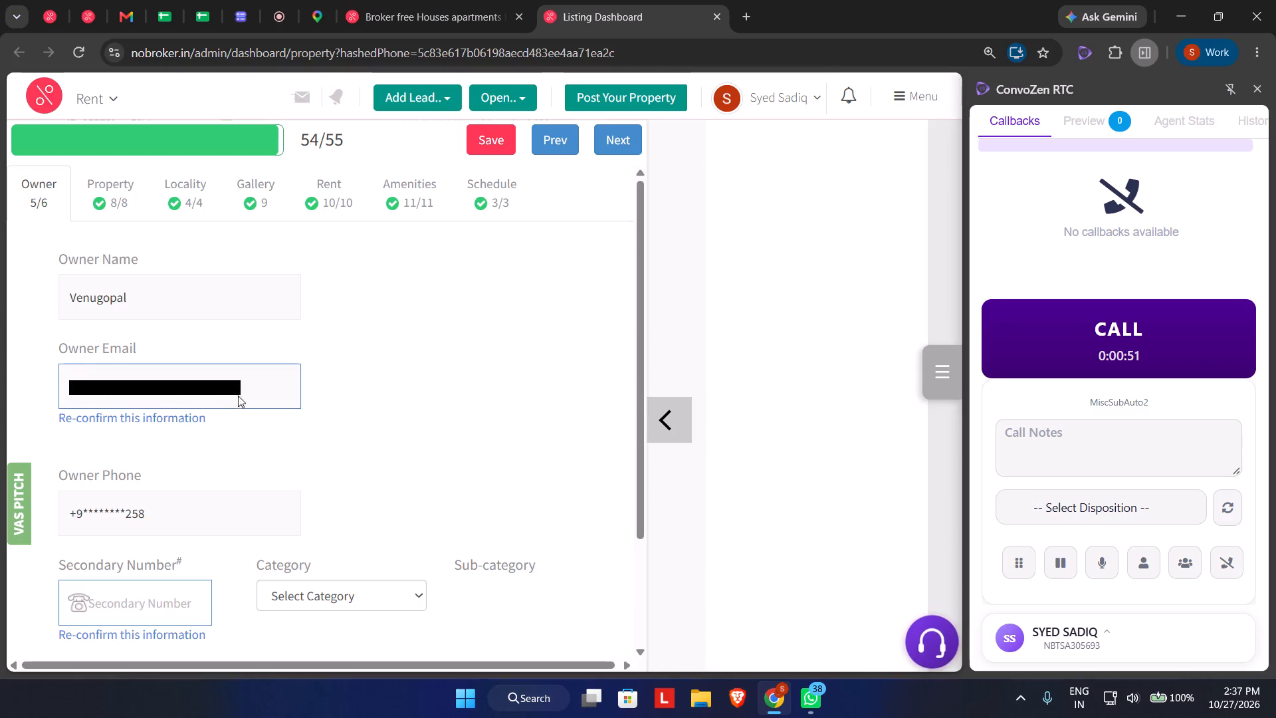
# Review the listing's rent, locality with map location, and amenities, including the options for who will show the property.
pyautogui.click(333, 199)
pyautogui.click(165, 197)
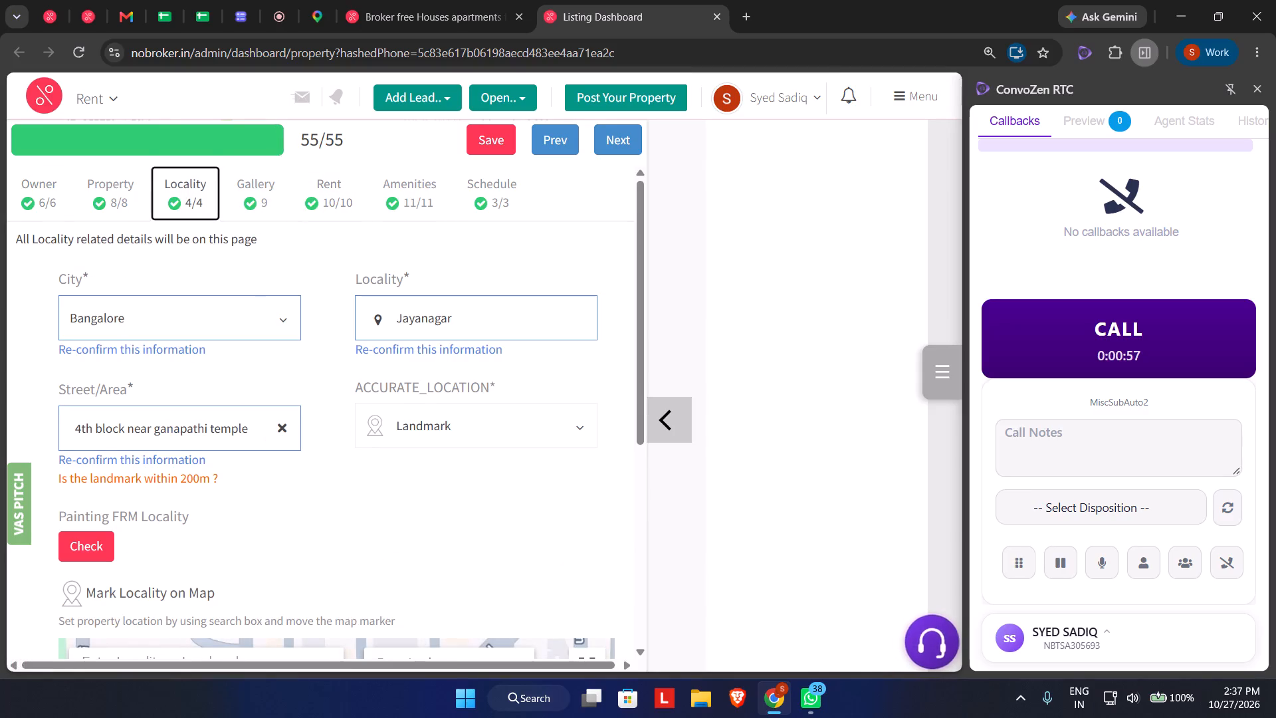
pyautogui.scroll(-3, 341, 485)
pyautogui.scroll(-3, 401, 472)
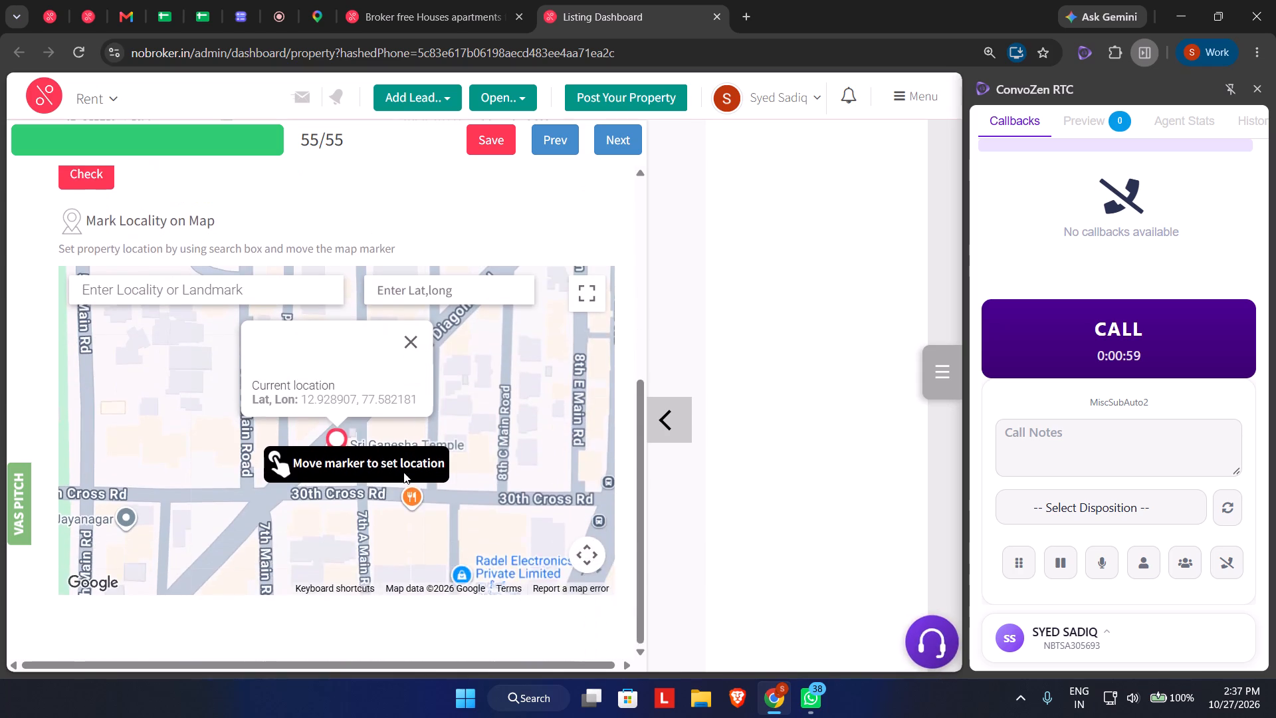
pyautogui.scroll(7, 403, 472)
pyautogui.click(386, 209)
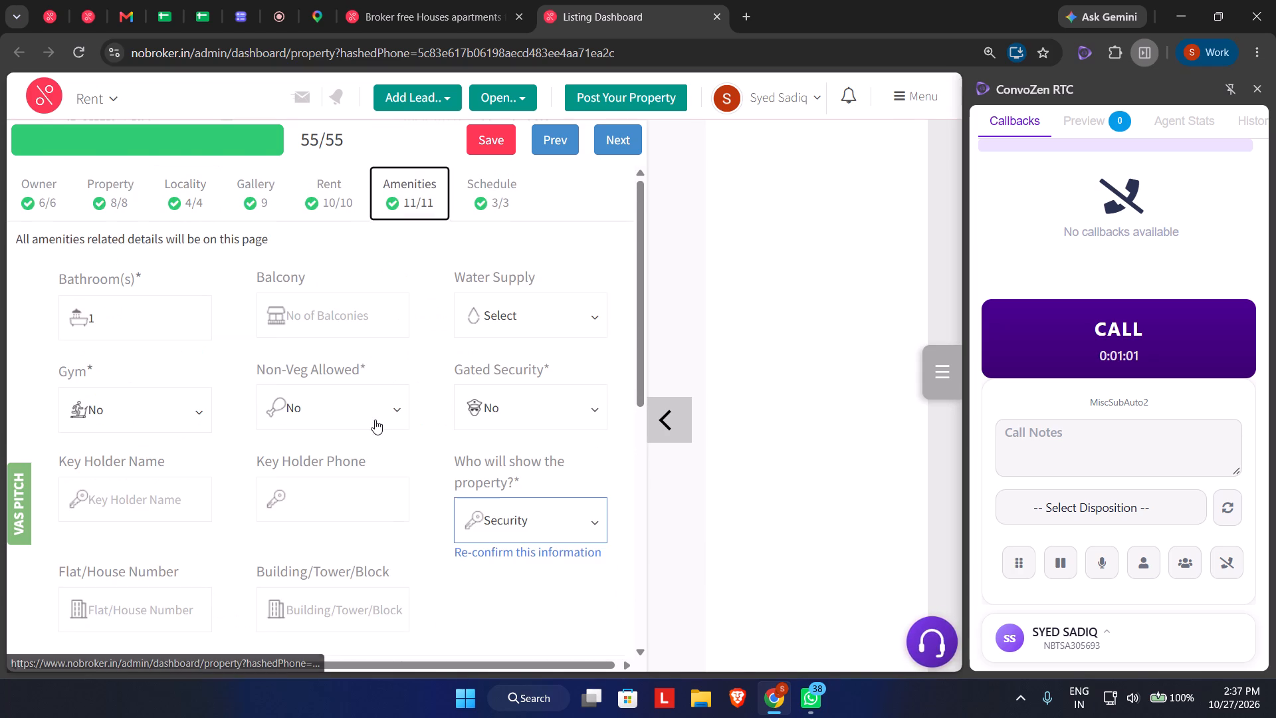
pyautogui.scroll(-1, 492, 563)
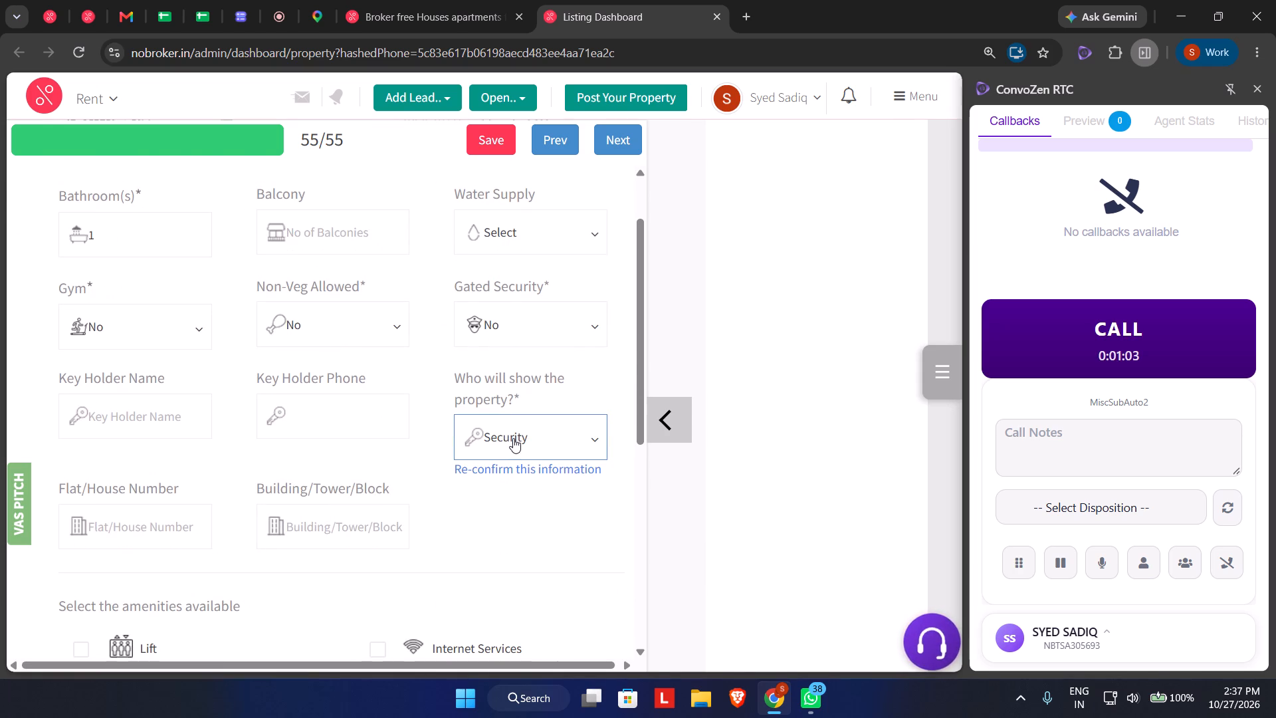
pyautogui.click(522, 437)
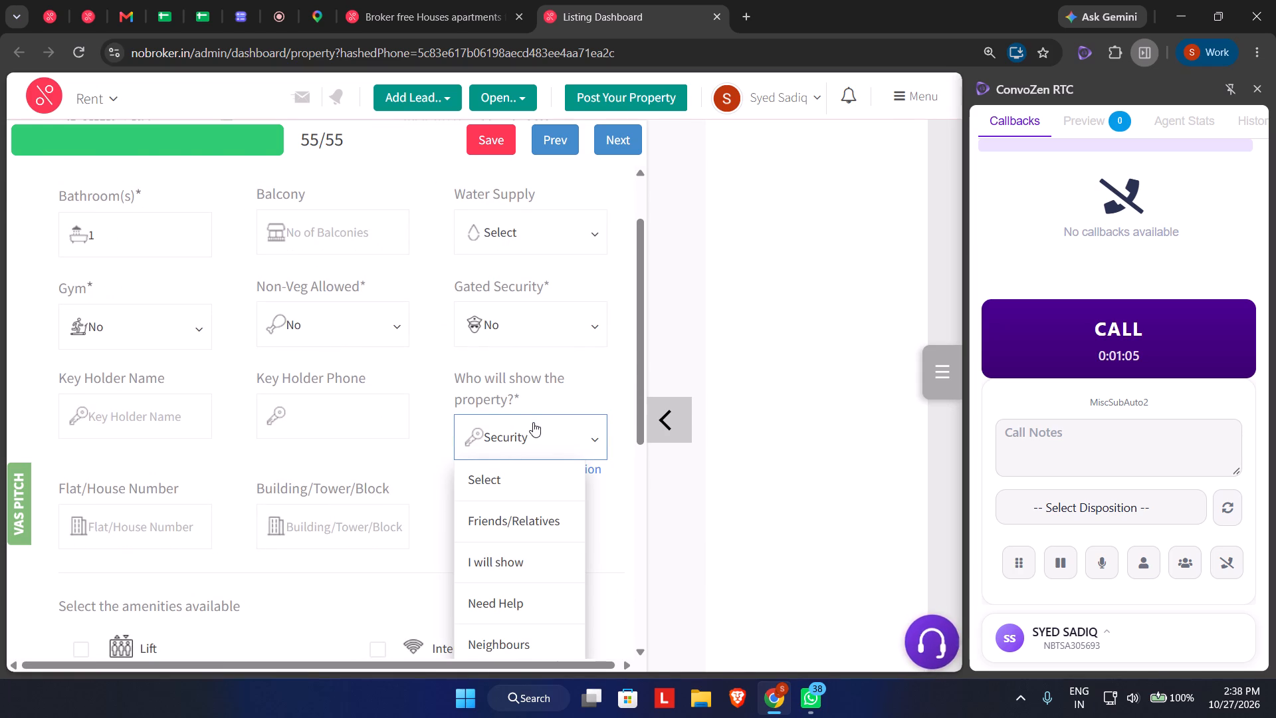
pyautogui.click(533, 429)
pyautogui.click(600, 441)
pyautogui.click(609, 535)
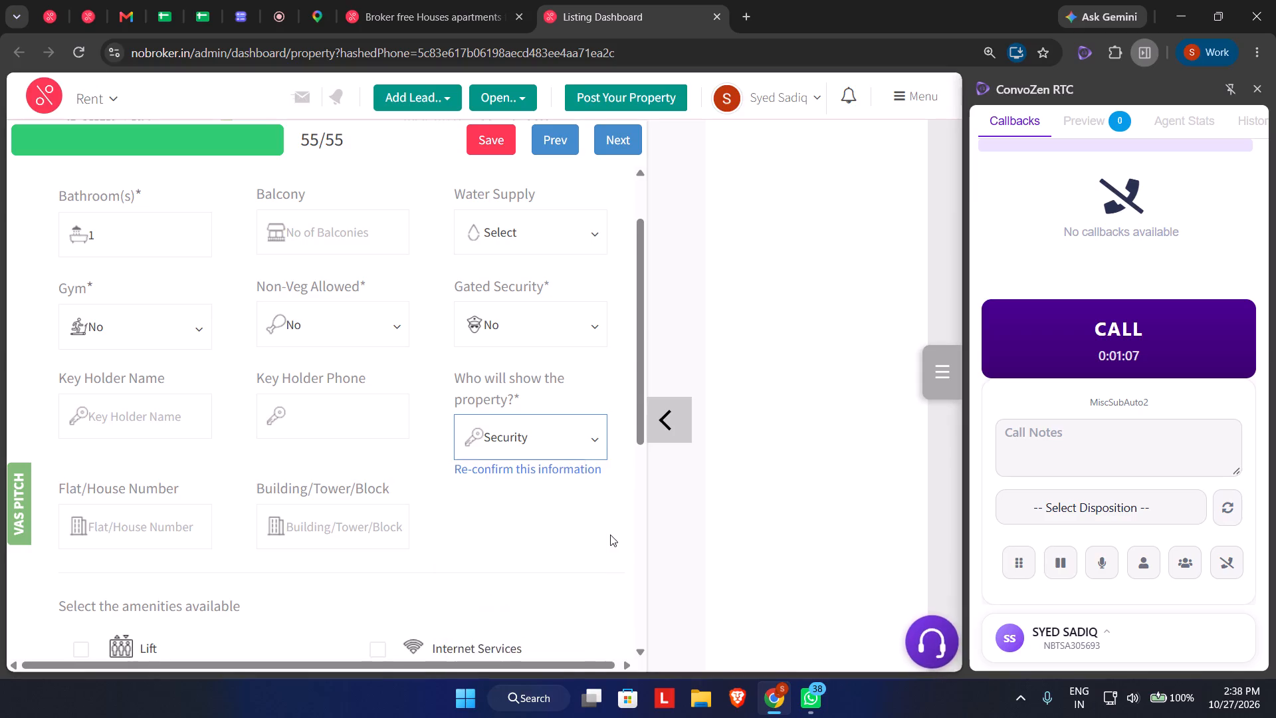
pyautogui.scroll(-3, 601, 546)
pyautogui.scroll(9, 574, 527)
# Go back to the owner details and save the 1 RK flat's listing.
pyautogui.click(66, 193)
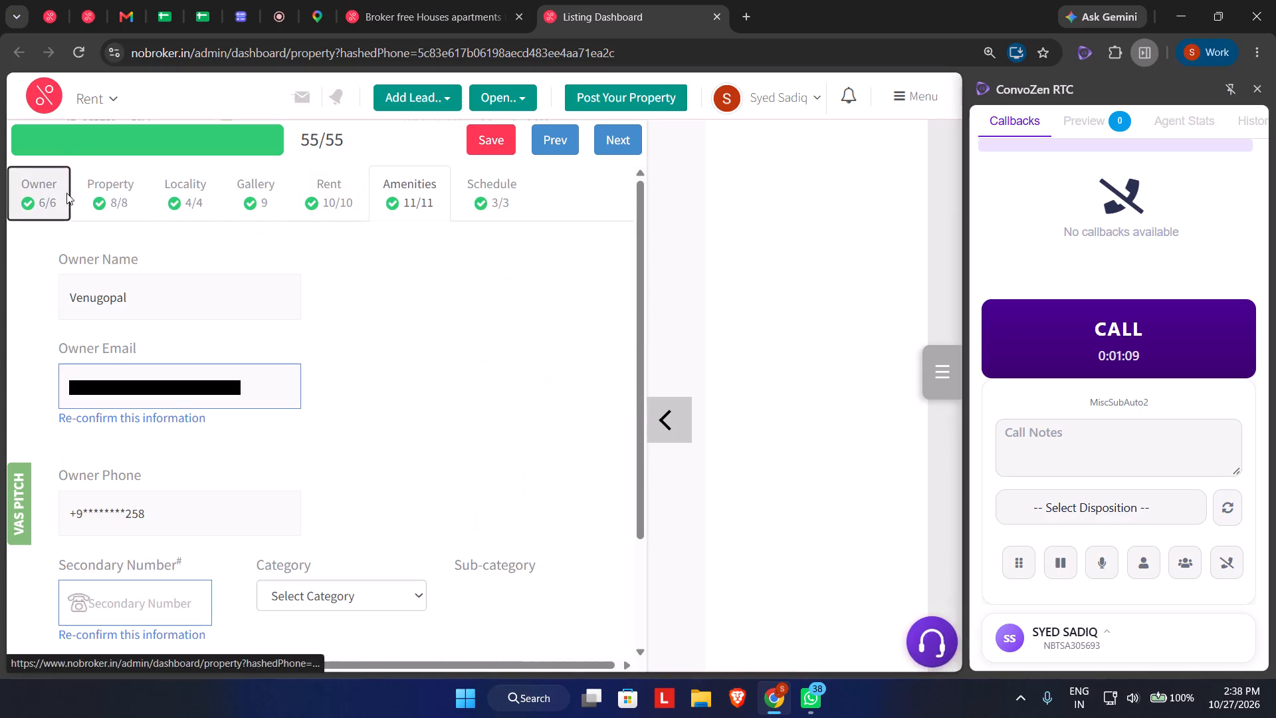
pyautogui.click(487, 140)
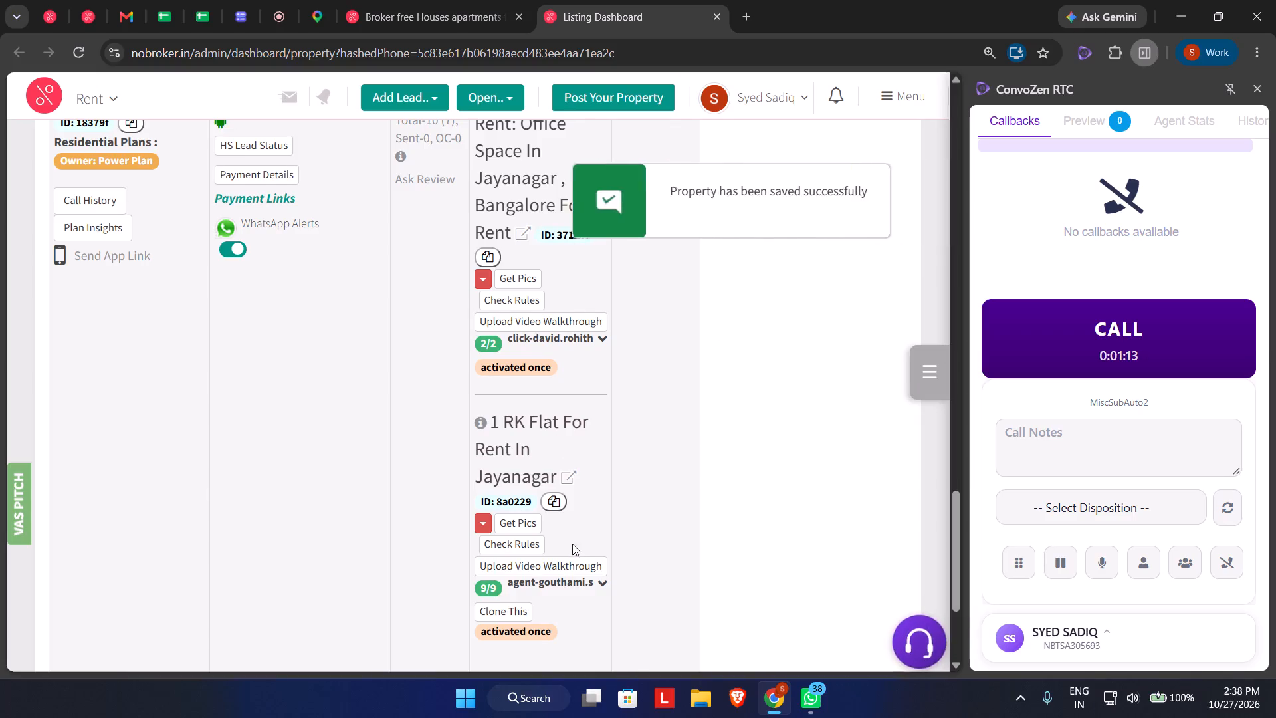
# Expand the 1 RK flat's status details on the listing dashboard and set its State to Reactivation.
pyautogui.scroll(2, 581, 471)
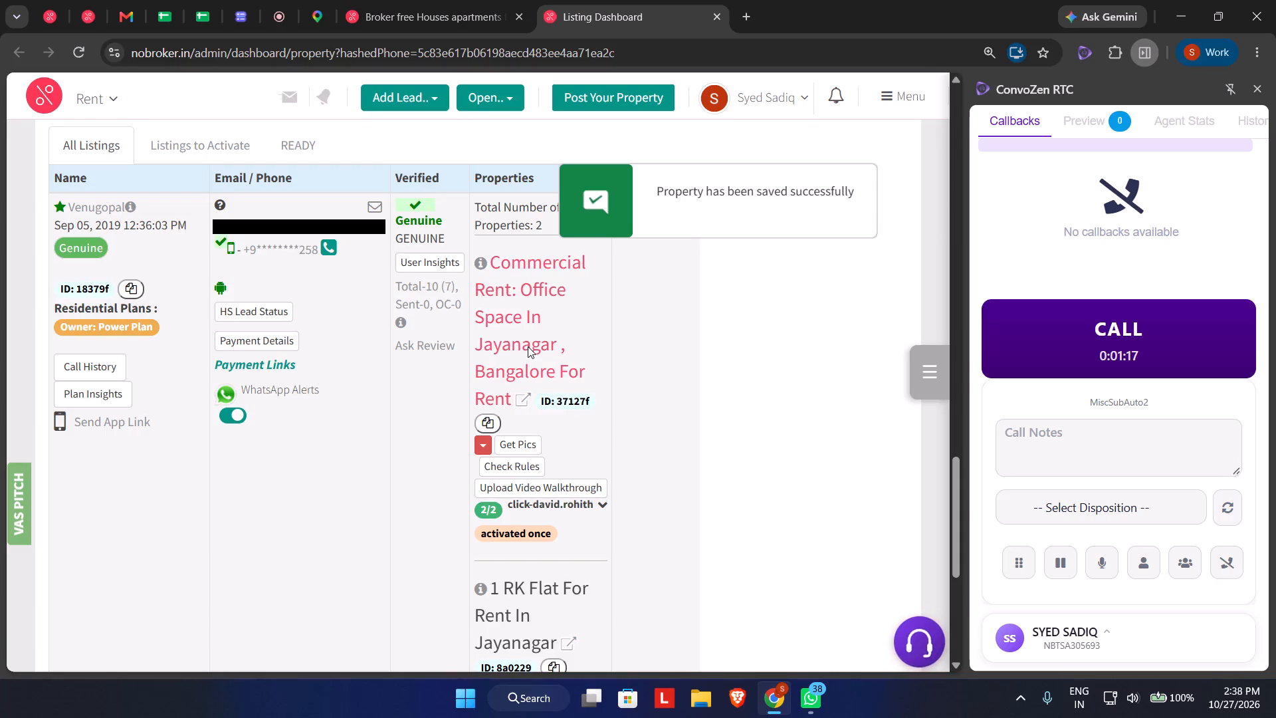
pyautogui.scroll(-3, 478, 441)
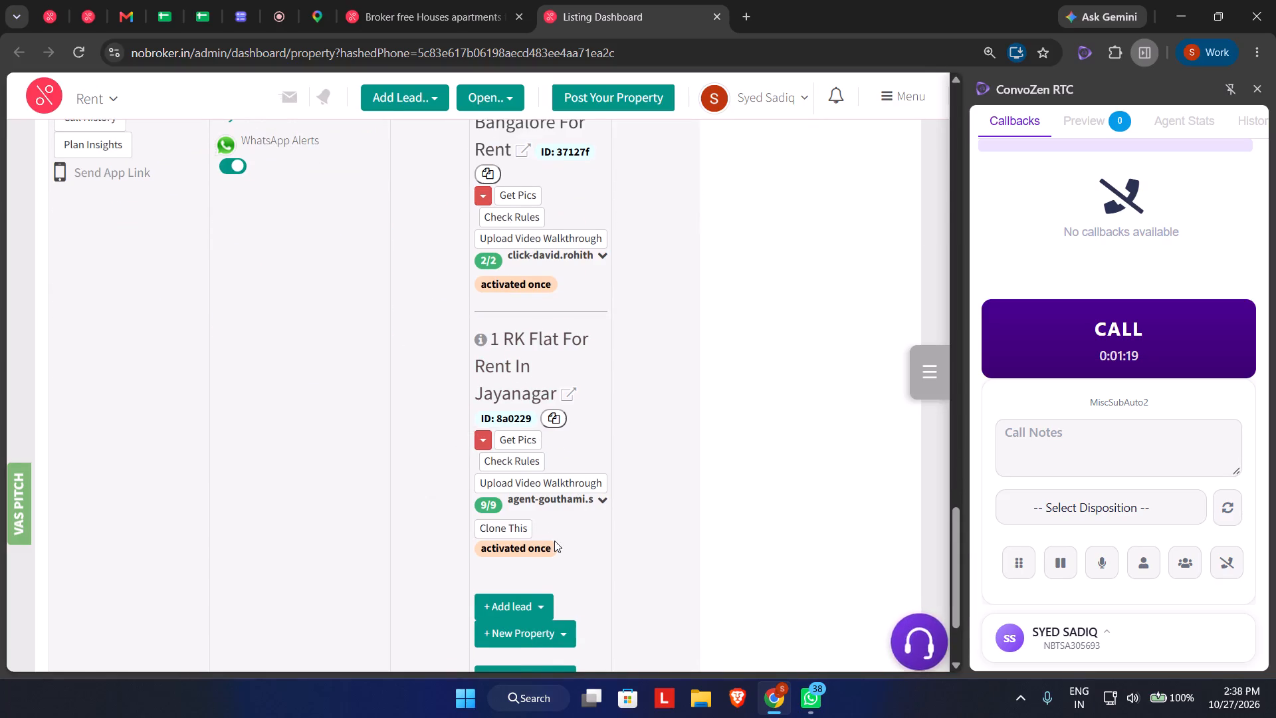
pyautogui.scroll(-1, 607, 536)
pyautogui.click(597, 419)
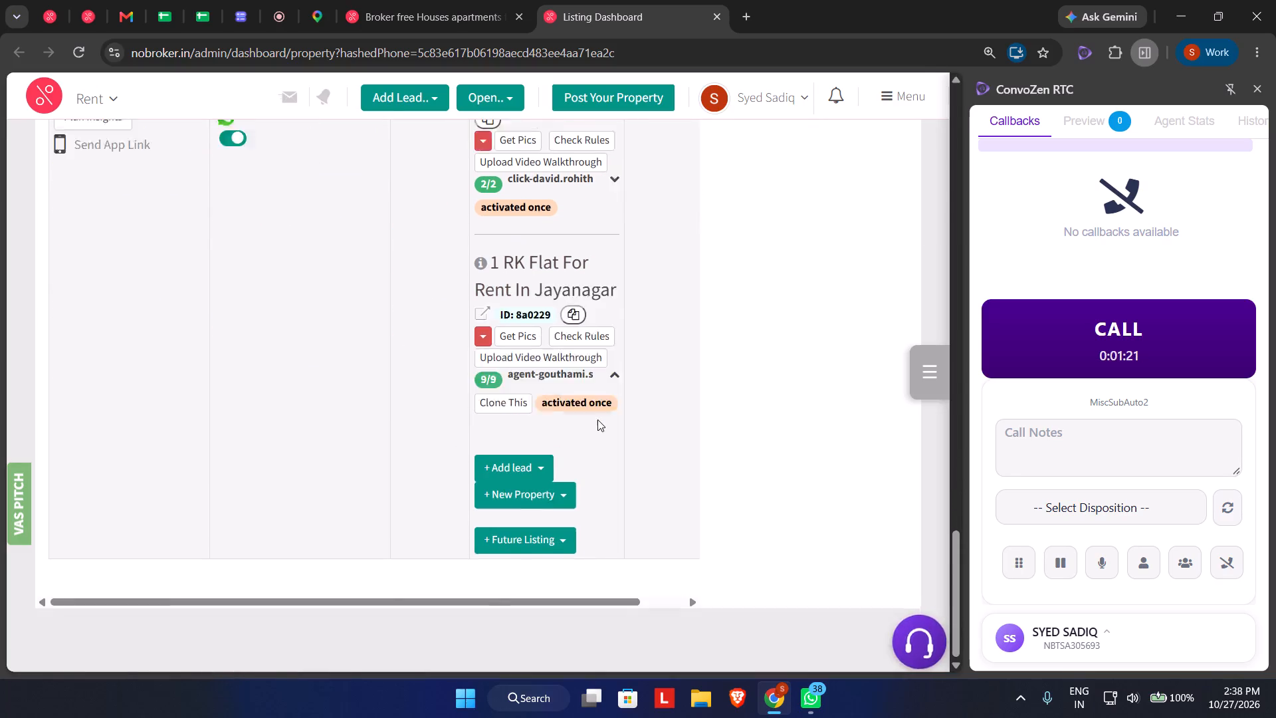
pyautogui.click(538, 426)
pyautogui.click(541, 257)
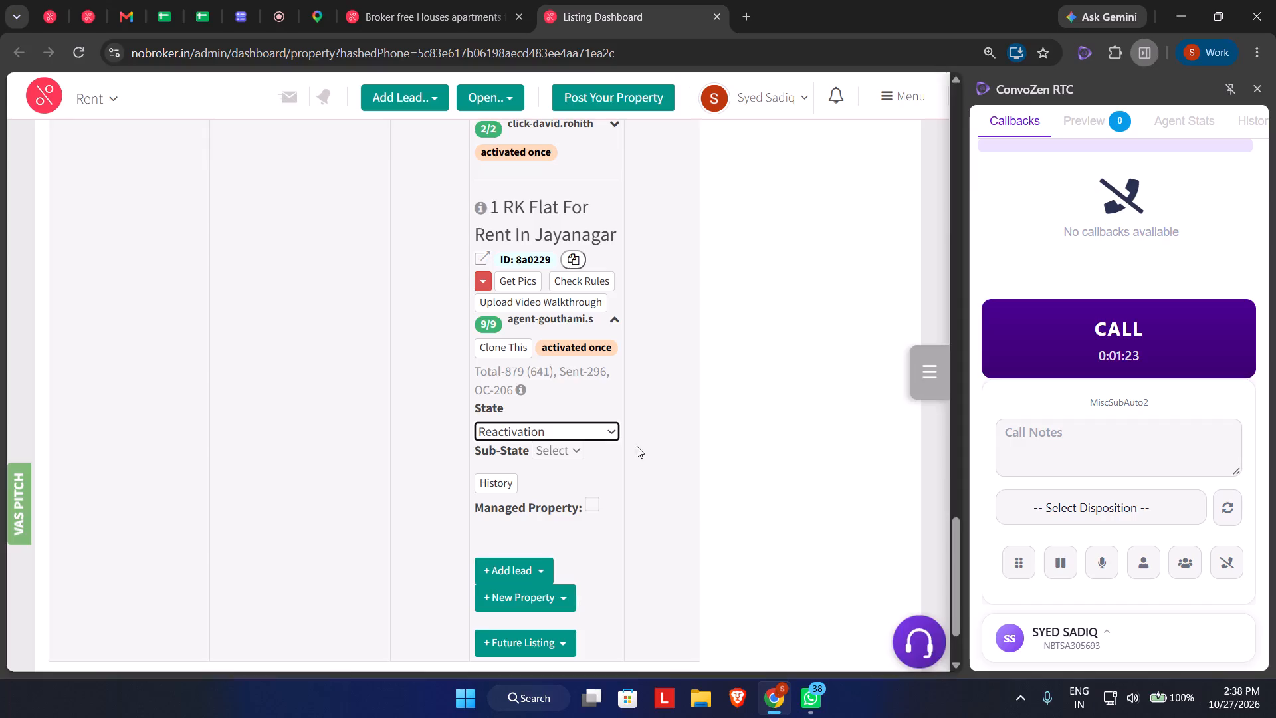
pyautogui.scroll(-2, 657, 478)
pyautogui.scroll(2, 657, 477)
pyautogui.click(782, 418)
# Look over the owner's office space and 1 RK flat entries on the listing dashboard, including their status details.
pyautogui.scroll(6, 752, 427)
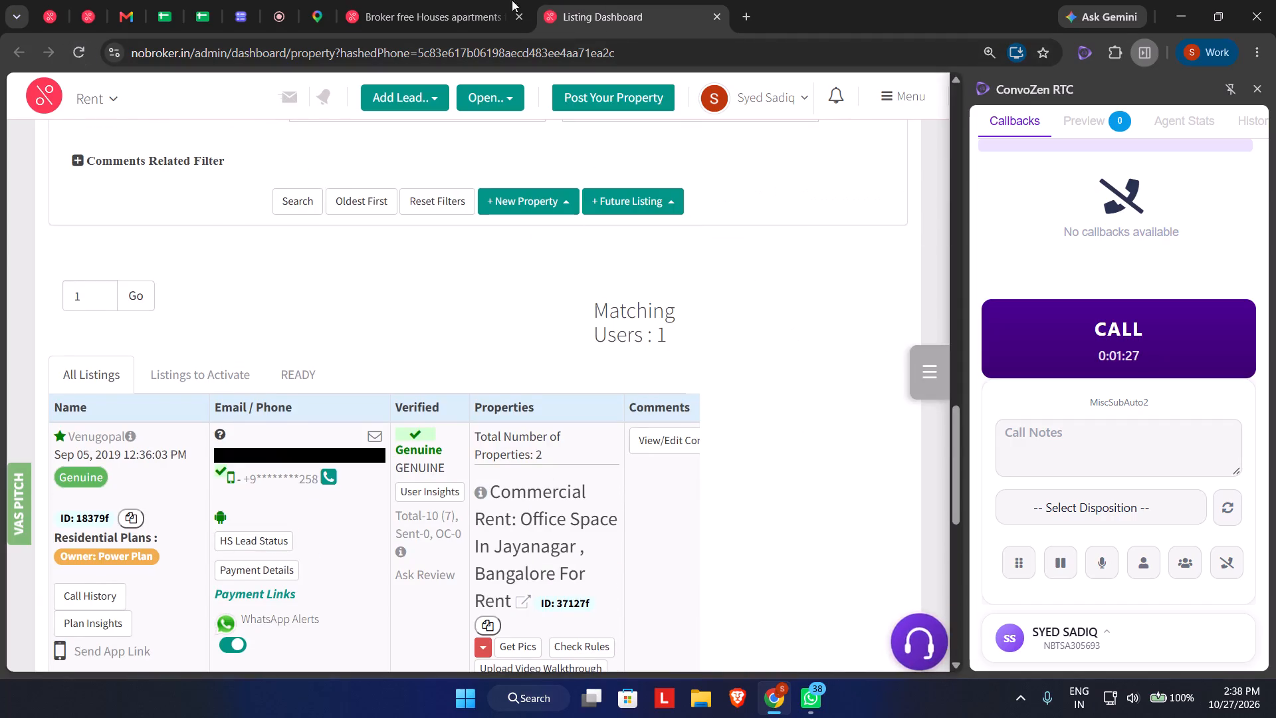
pyautogui.scroll(-8, 663, 443)
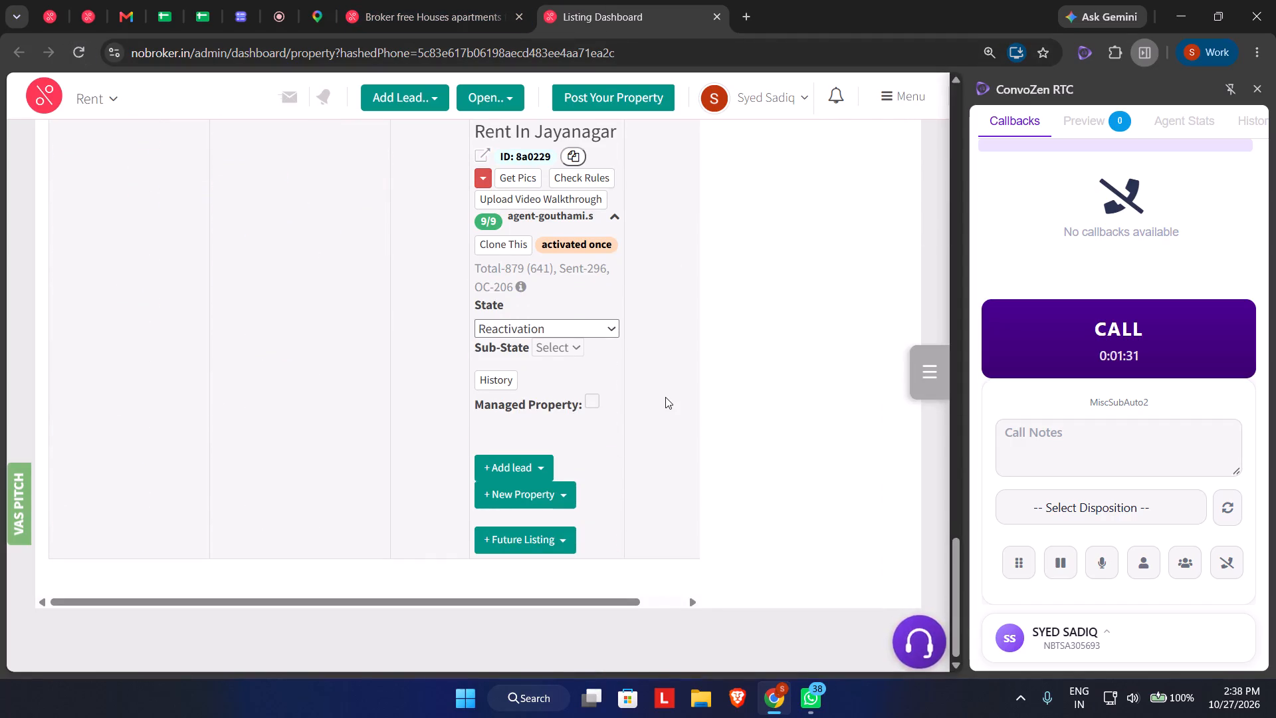
pyautogui.scroll(3, 748, 431)
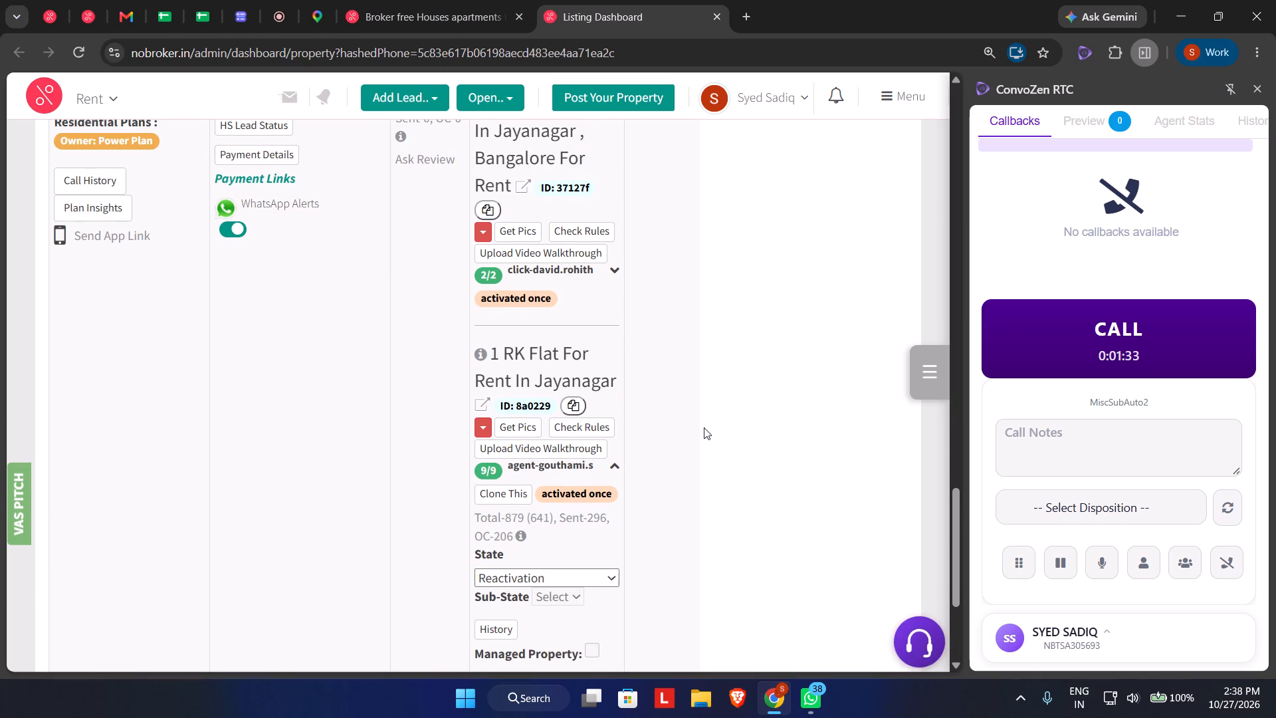
pyautogui.scroll(-1, 691, 425)
pyautogui.scroll(1, 727, 414)
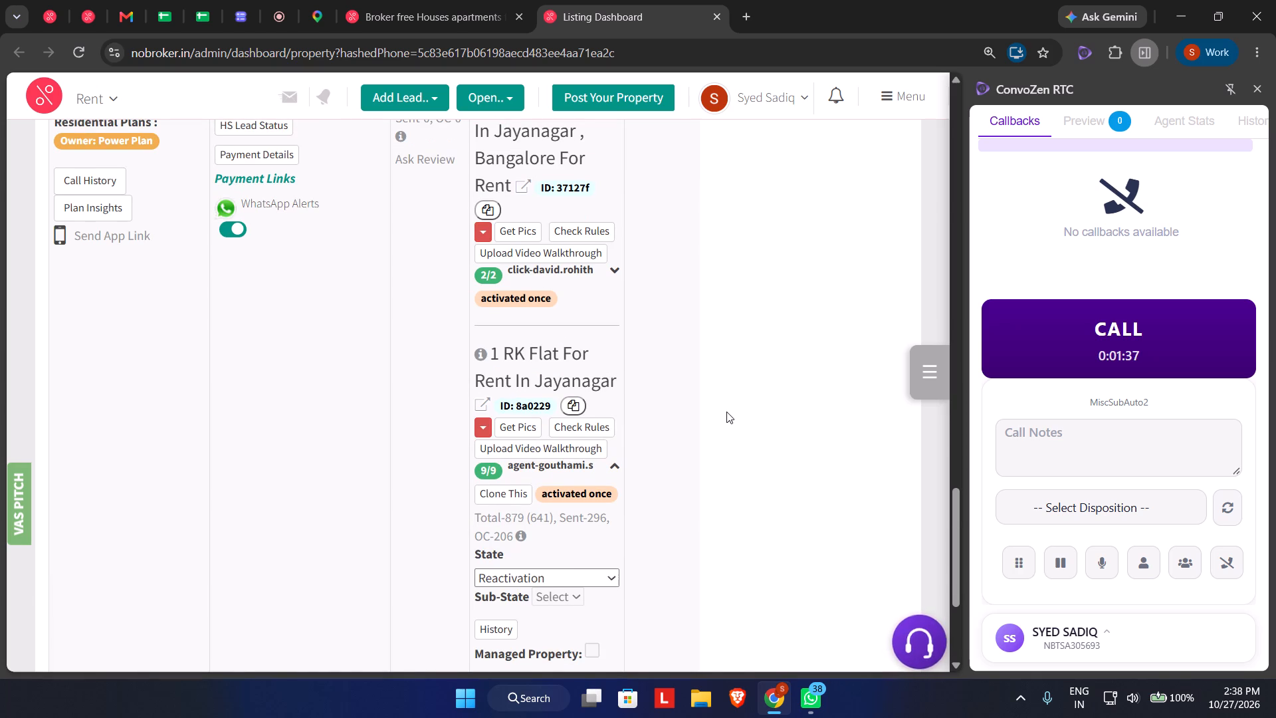
pyautogui.click(726, 412)
# Read the closing-call lines in the outbound call script sheet and return to the listing dashboard.
pyautogui.click(191, 9)
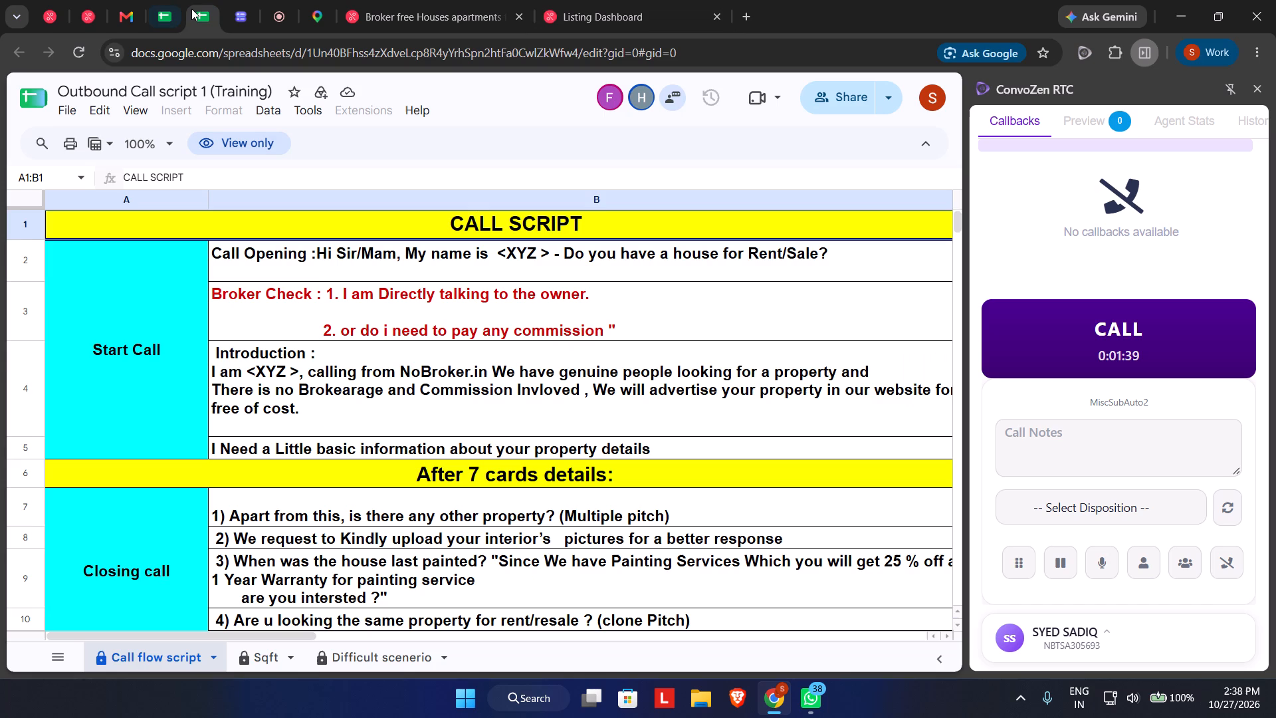
pyautogui.scroll(-2, 370, 420)
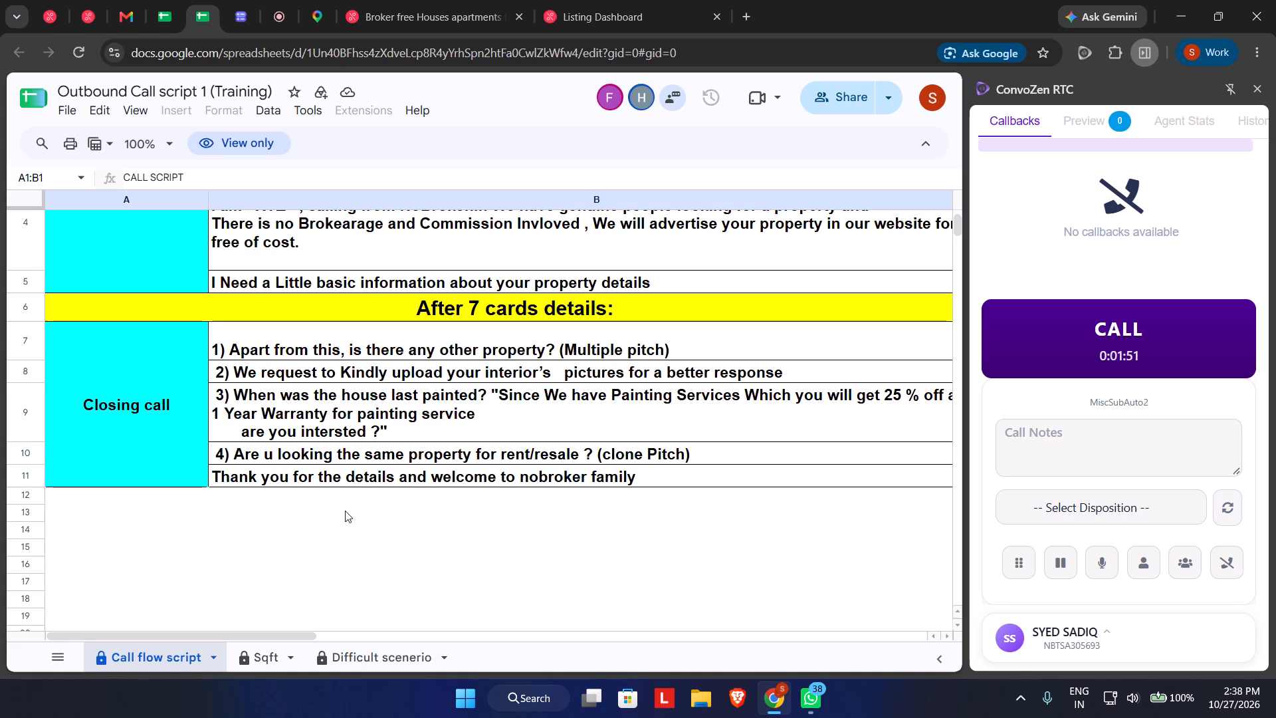
pyautogui.click(629, 0)
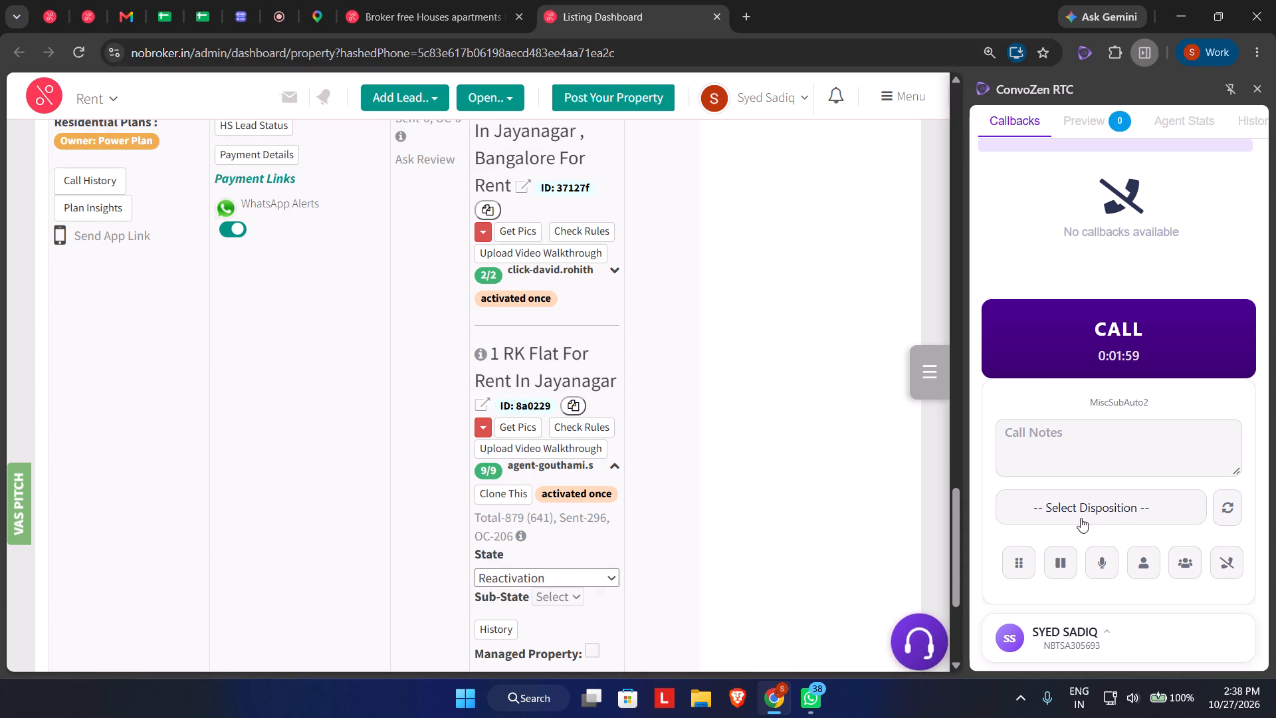
# End the call and submit its disposition as Click Calling, Converted, Re Activation, reloading the listing dashboard before submitting.
pyautogui.click(1218, 566)
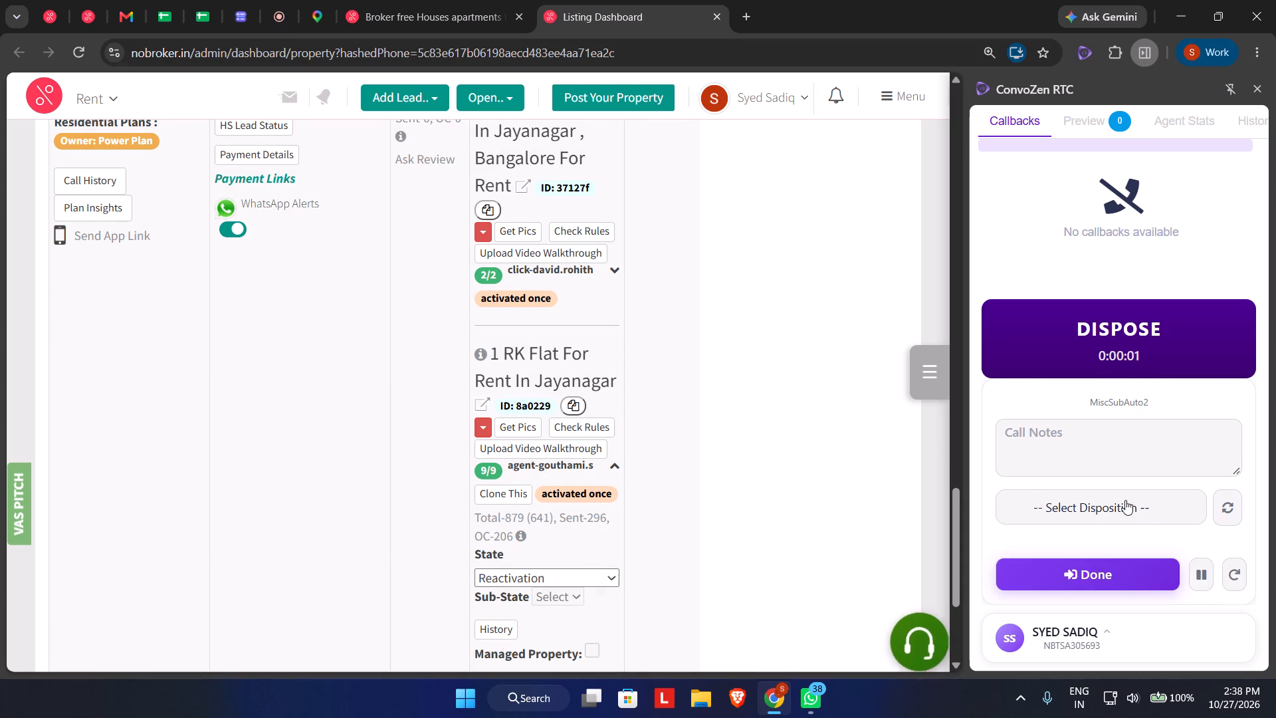
pyautogui.click(1113, 493)
pyautogui.click(1049, 553)
pyautogui.click(1056, 499)
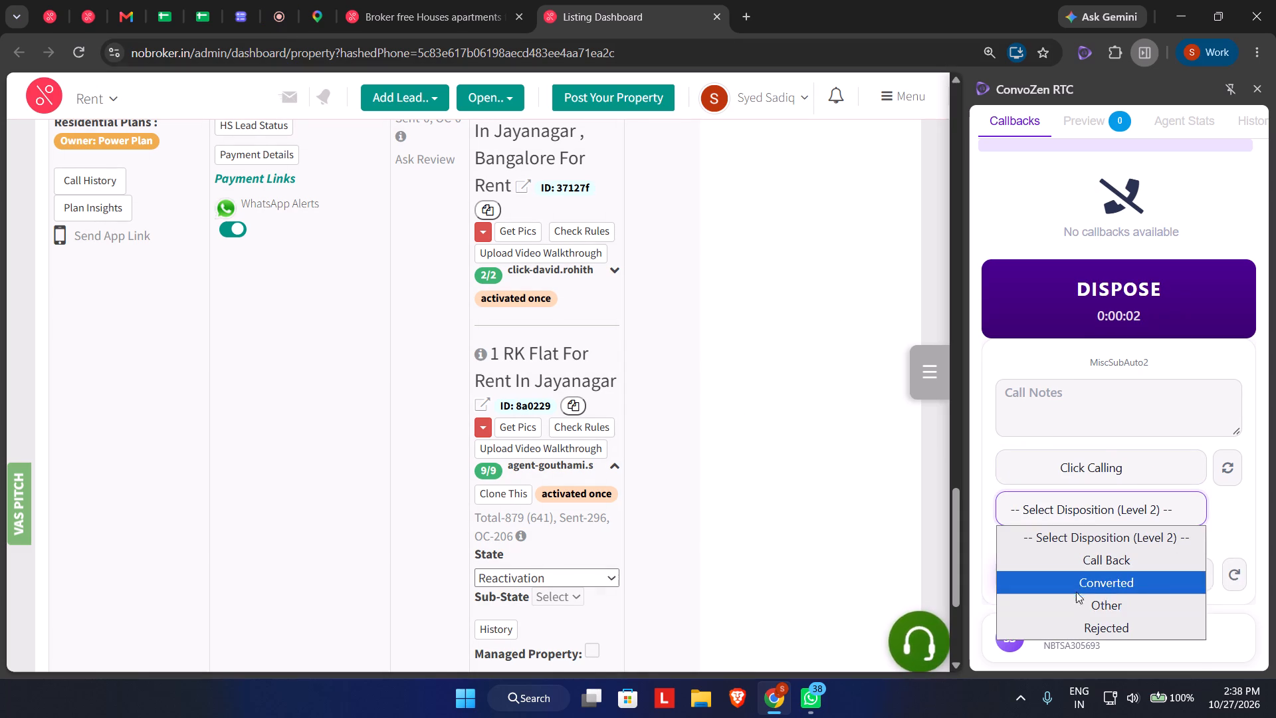
pyautogui.click(1074, 581)
pyautogui.click(1065, 511)
pyautogui.click(1094, 618)
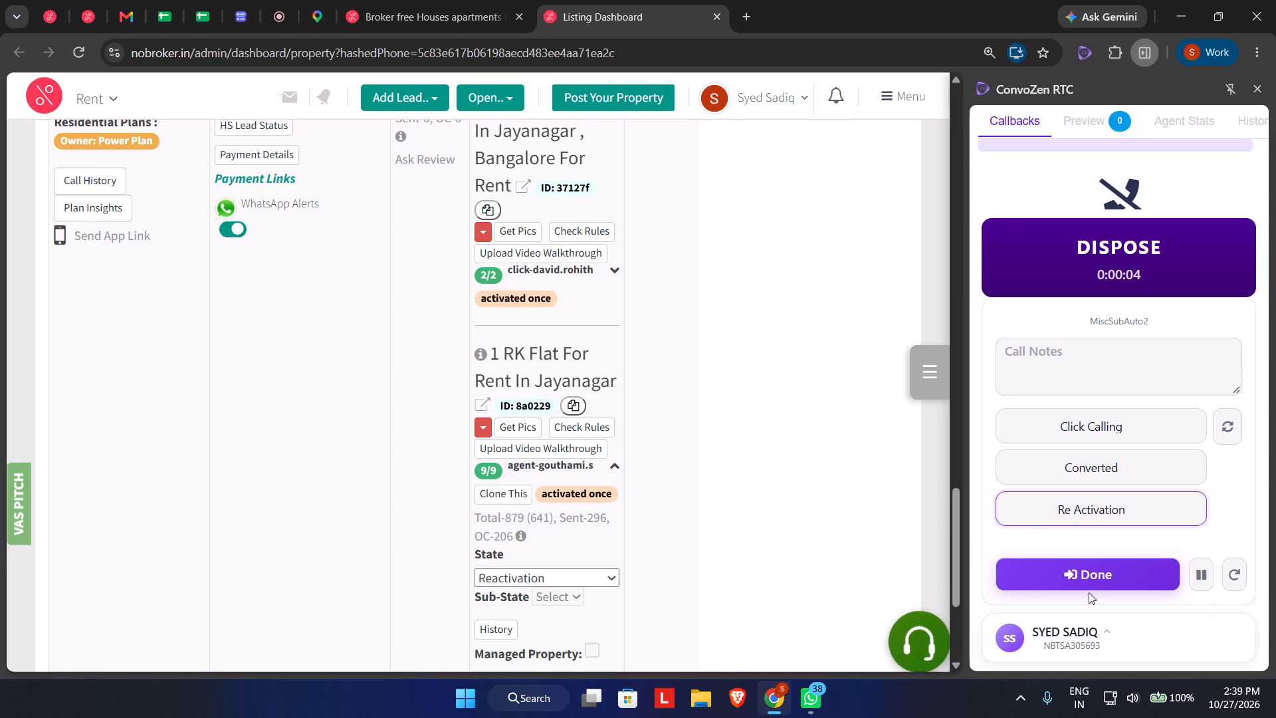
pyautogui.click(819, 400)
pyautogui.click(66, 57)
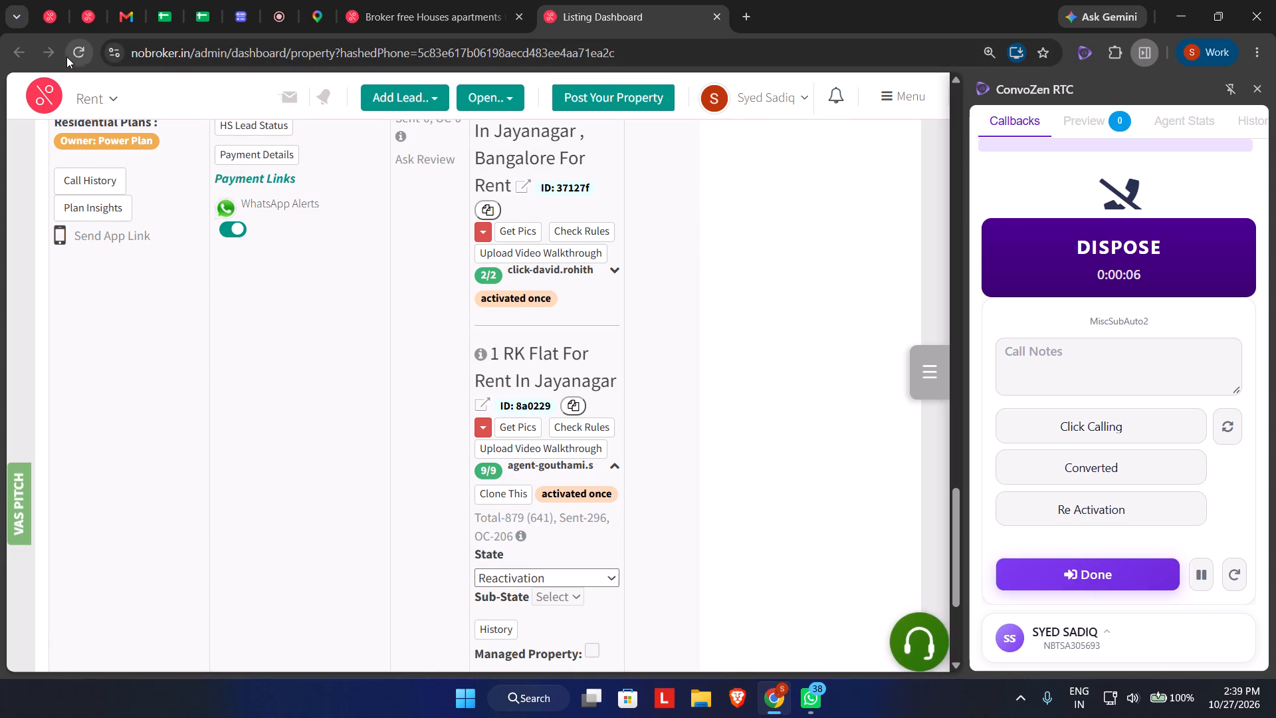
pyautogui.click(1099, 578)
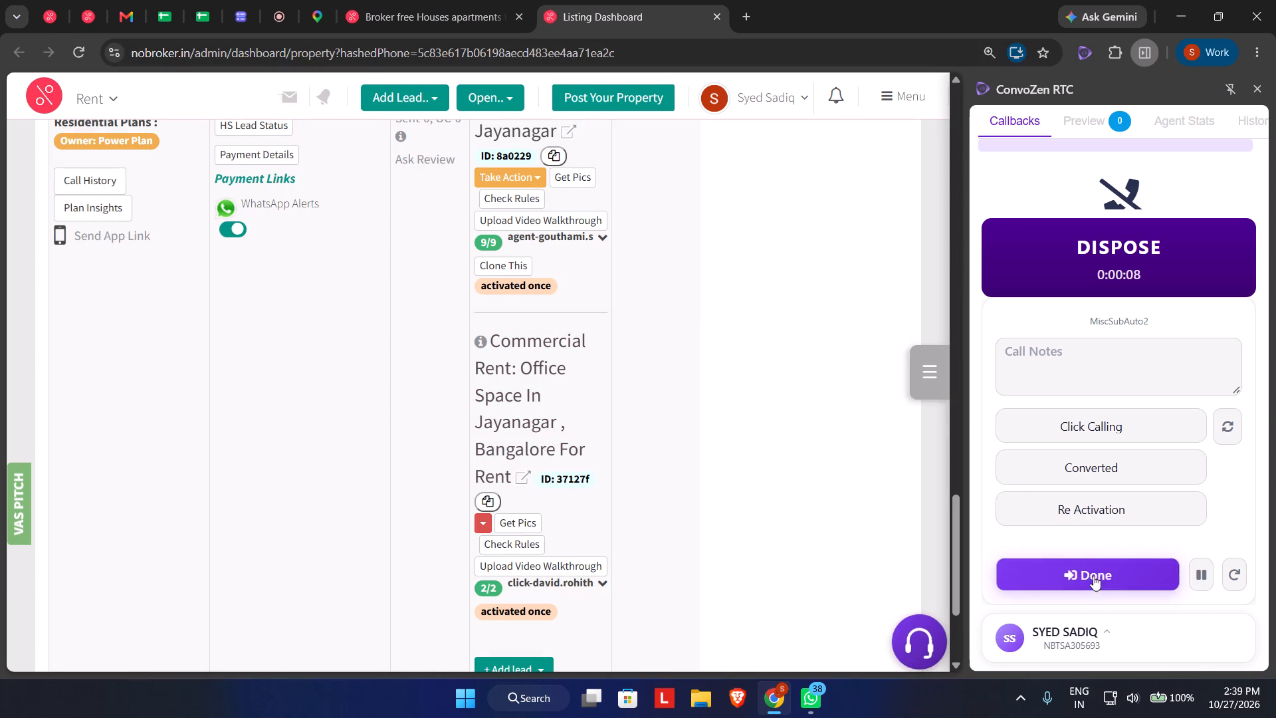
# Set the State of the Referral_Listing lead to Converted on the lead page.
pyautogui.click(450, 0)
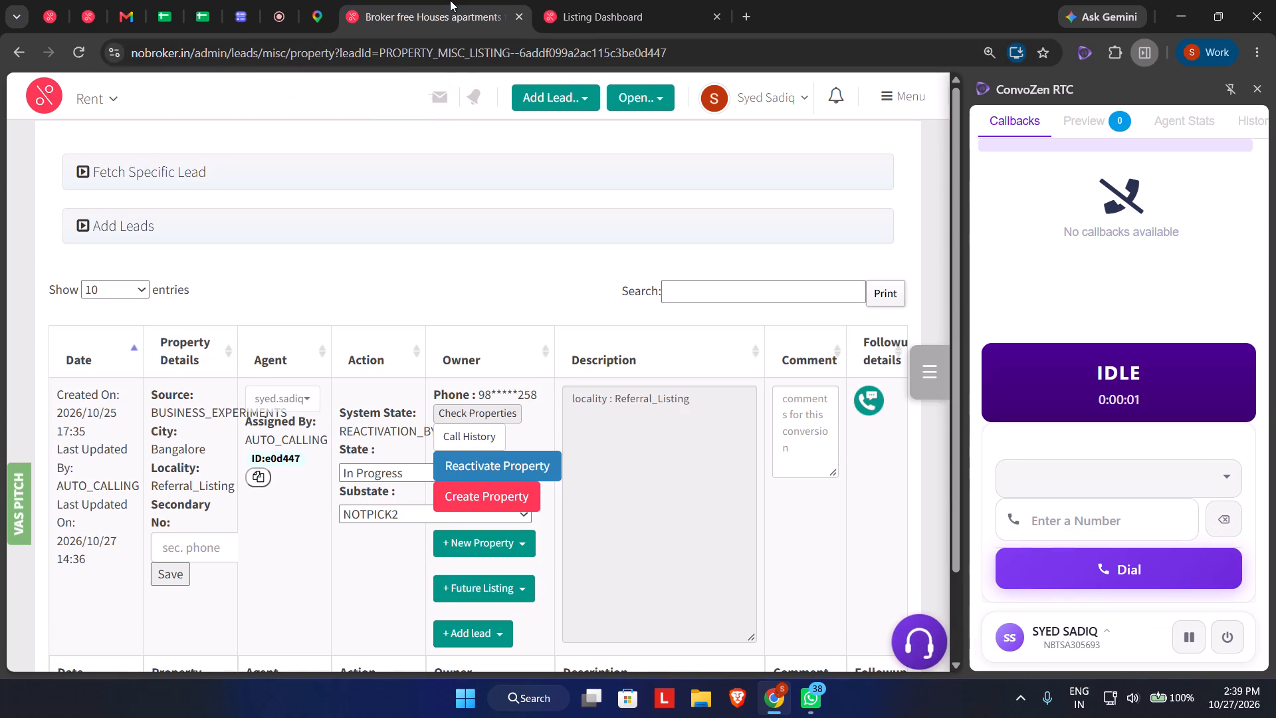
pyautogui.click(388, 466)
pyautogui.click(392, 493)
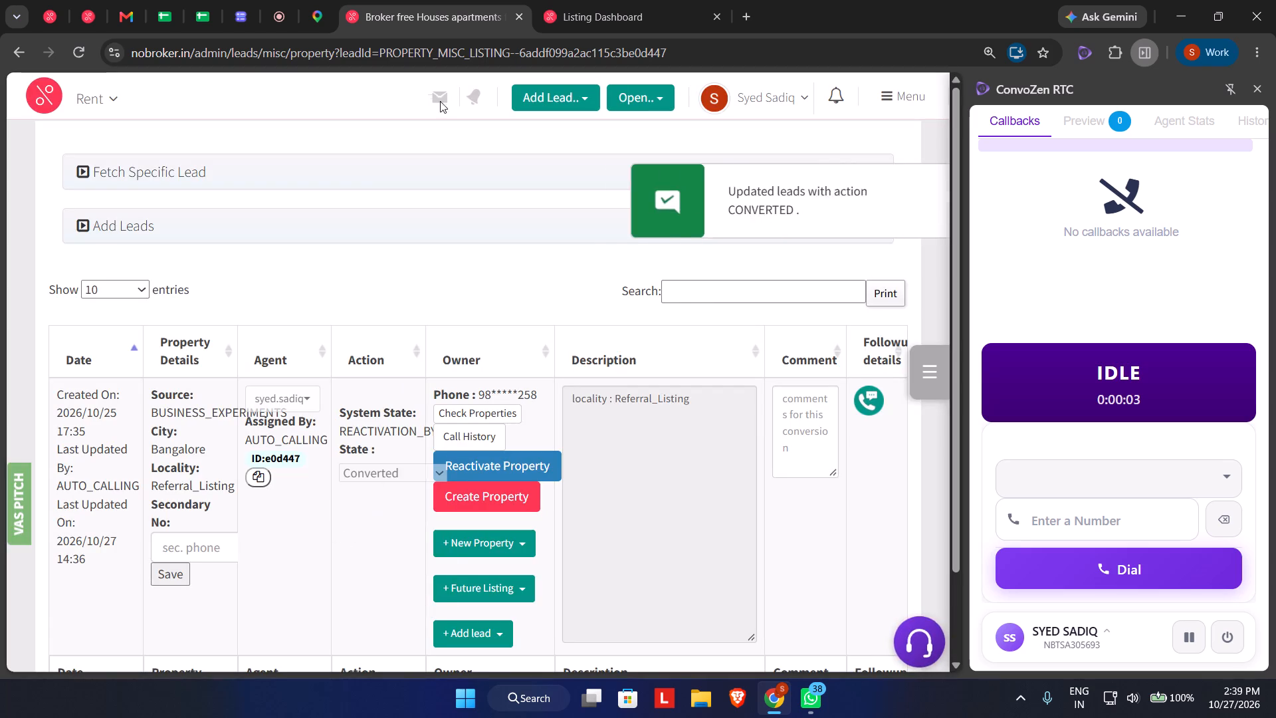
# Pin the Listing Dashboard tab, move it to the front of the pinned tabs, and return to the lead page.
pyautogui.rightClick(647, 5)
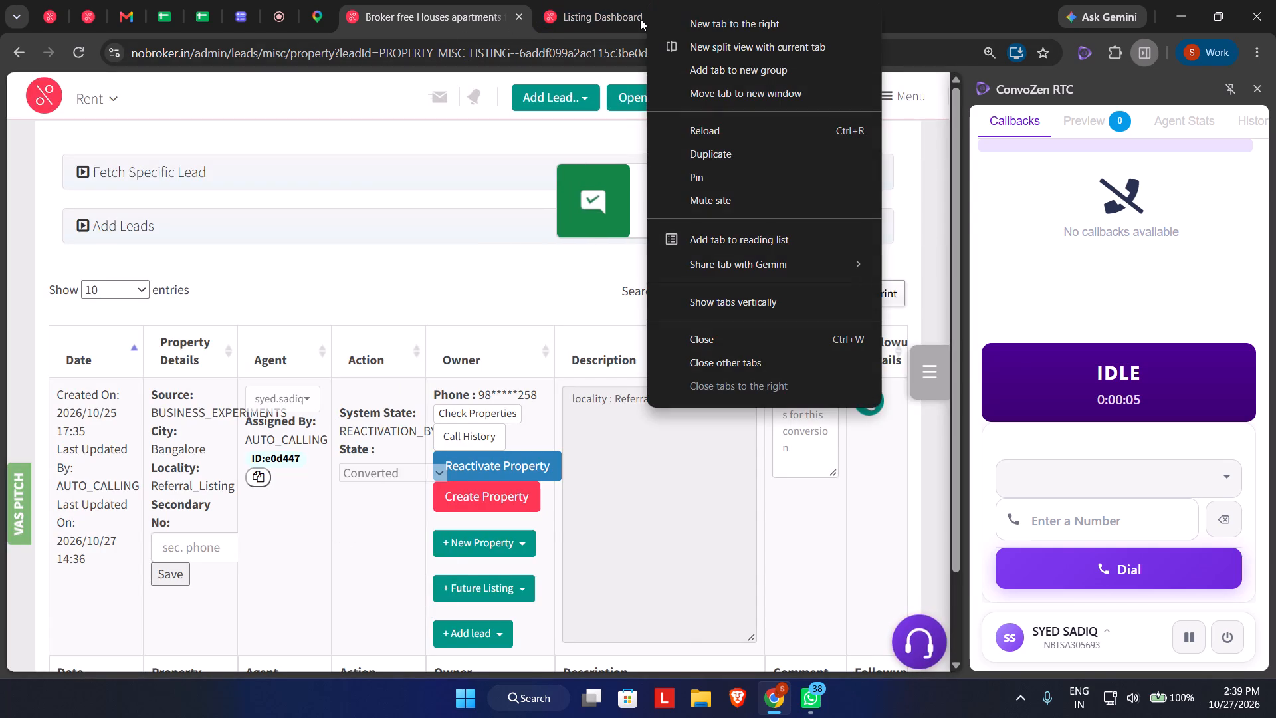
pyautogui.click(599, 0)
pyautogui.rightClick(597, 2)
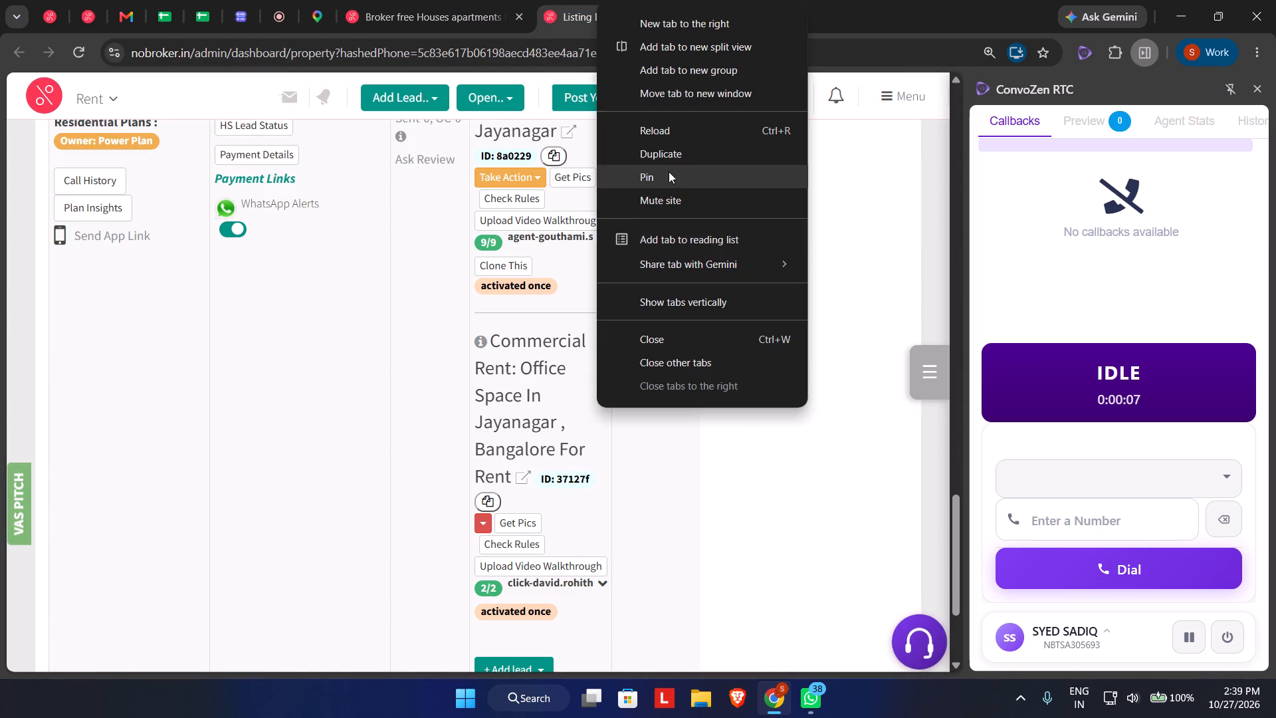
pyautogui.click(669, 172)
pyautogui.moveTo(349, 15); pyautogui.dragTo(39, 3)
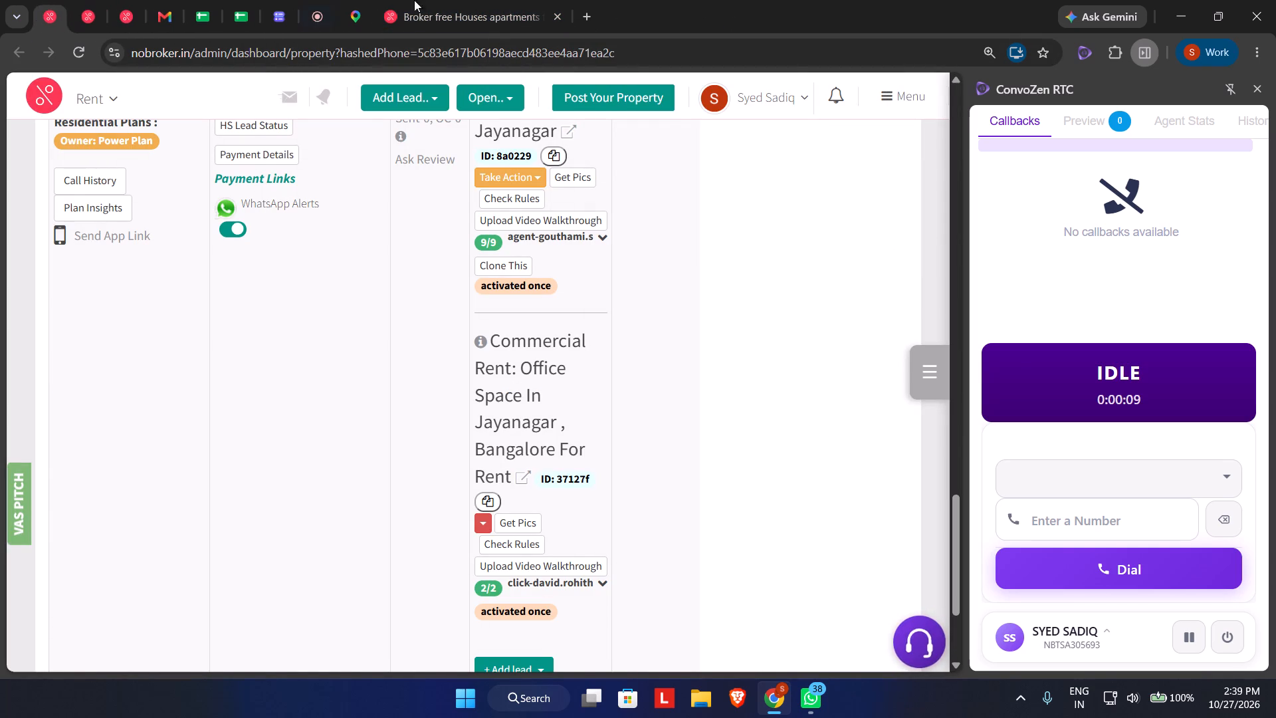
pyautogui.click(451, 0)
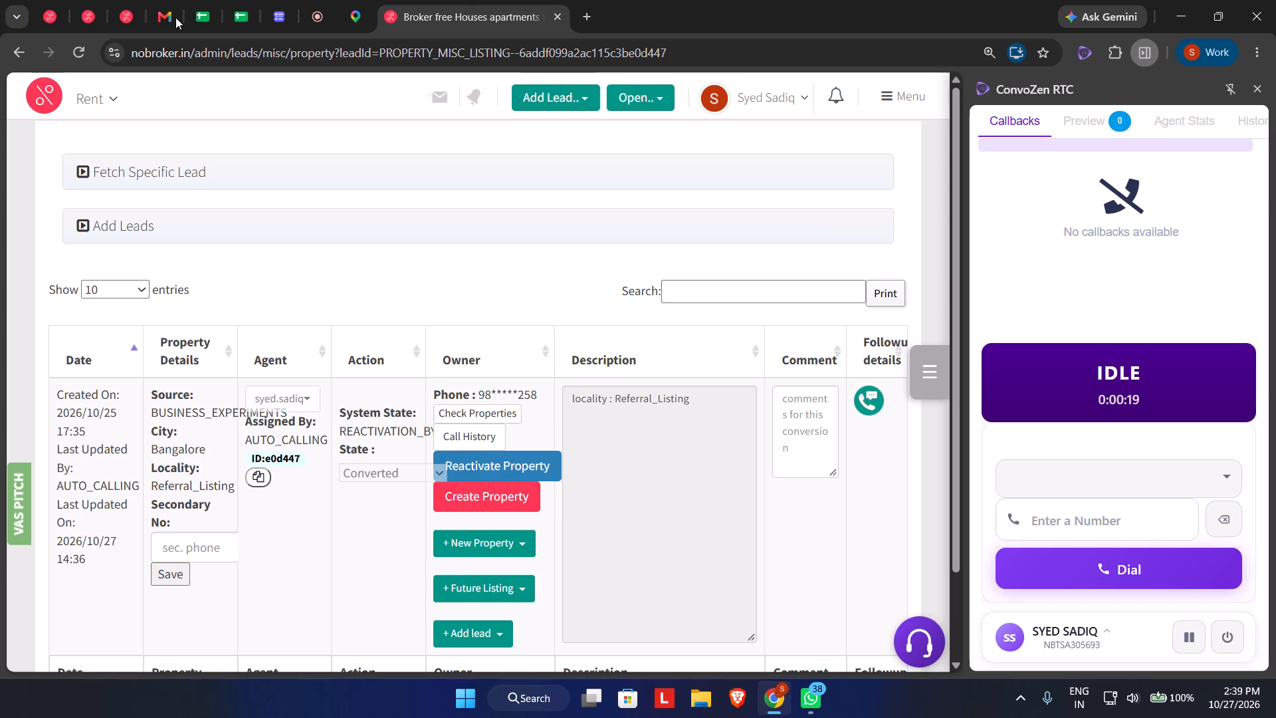
# Set the Reactivation count for 27/10/26 to 2 in the daily tally spreadsheet and return to the lead page.
pyautogui.click(222, 0)
pyautogui.click(209, 5)
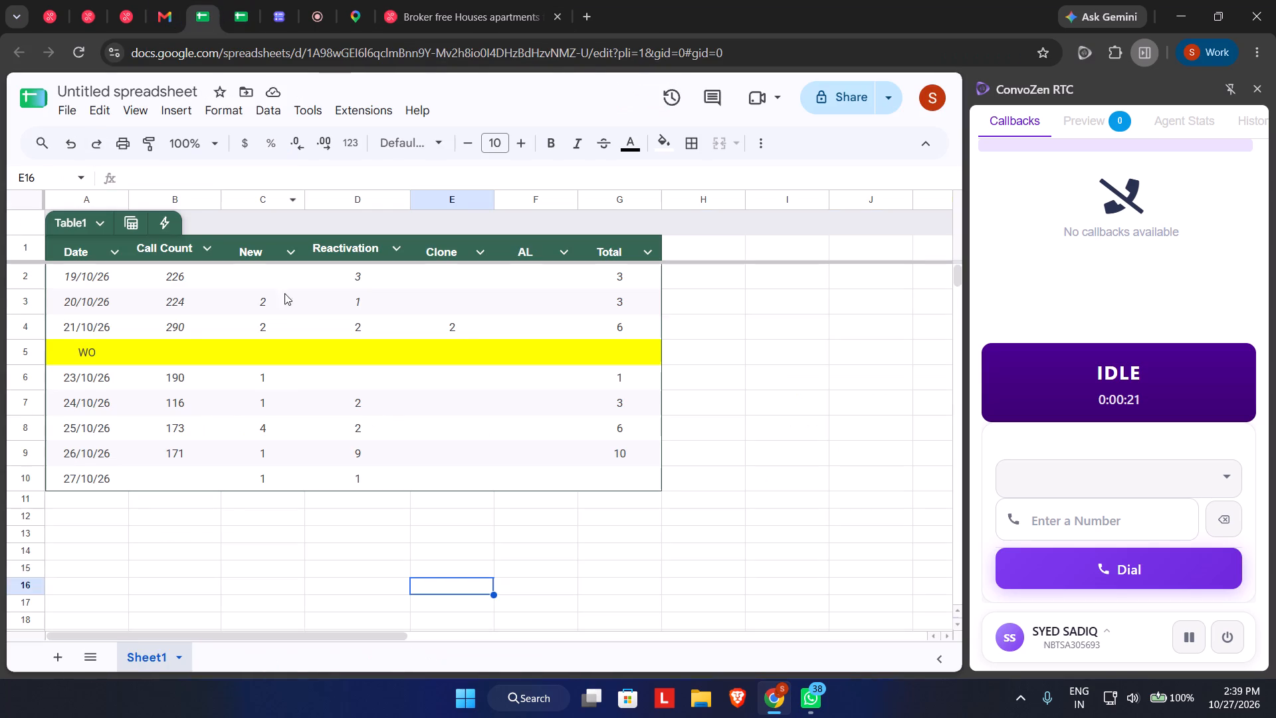
pyautogui.doubleClick(387, 483)
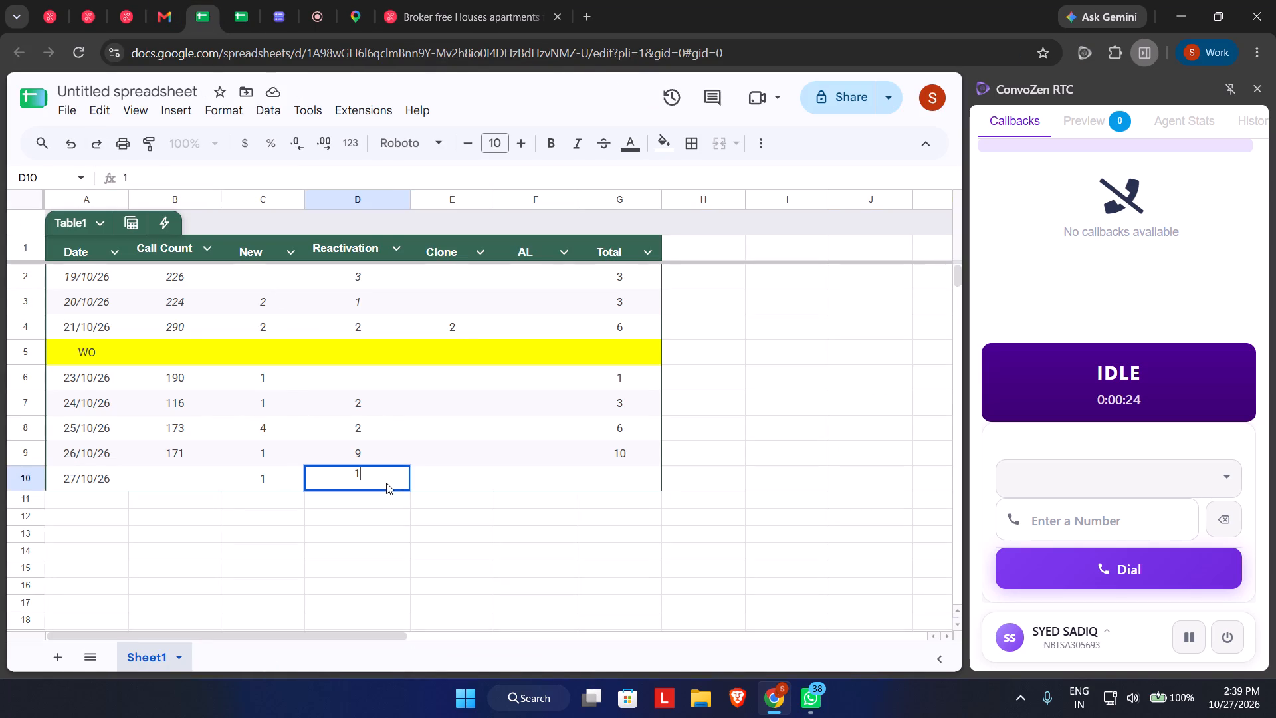
pyautogui.moveTo(368, 479); pyautogui.dragTo(342, 477)
pyautogui.press('2')
pyautogui.click(335, 558)
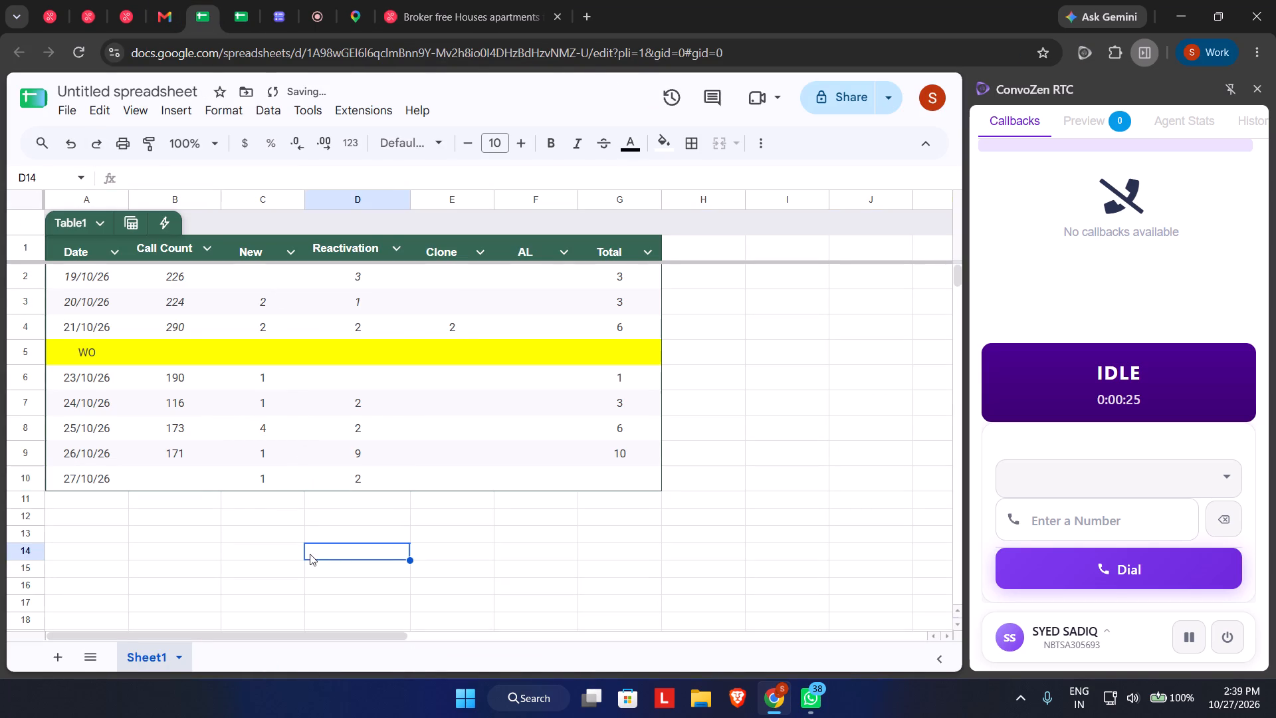
pyautogui.click(458, 0)
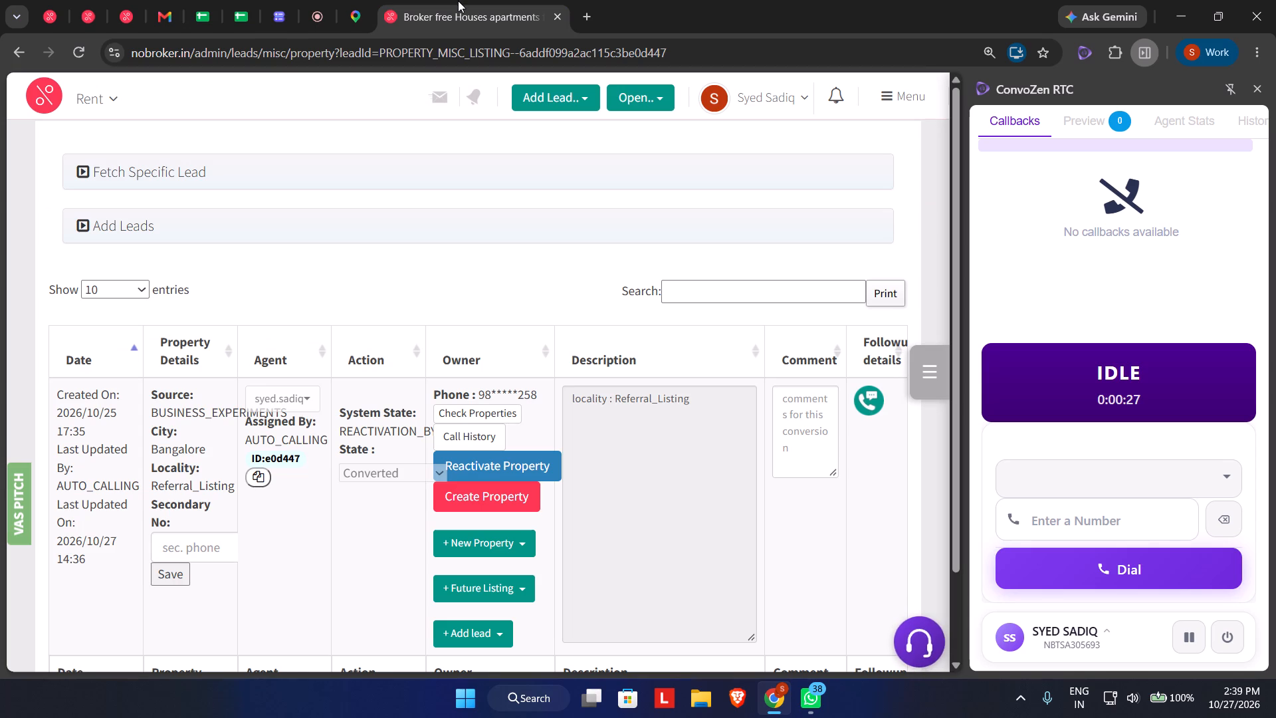
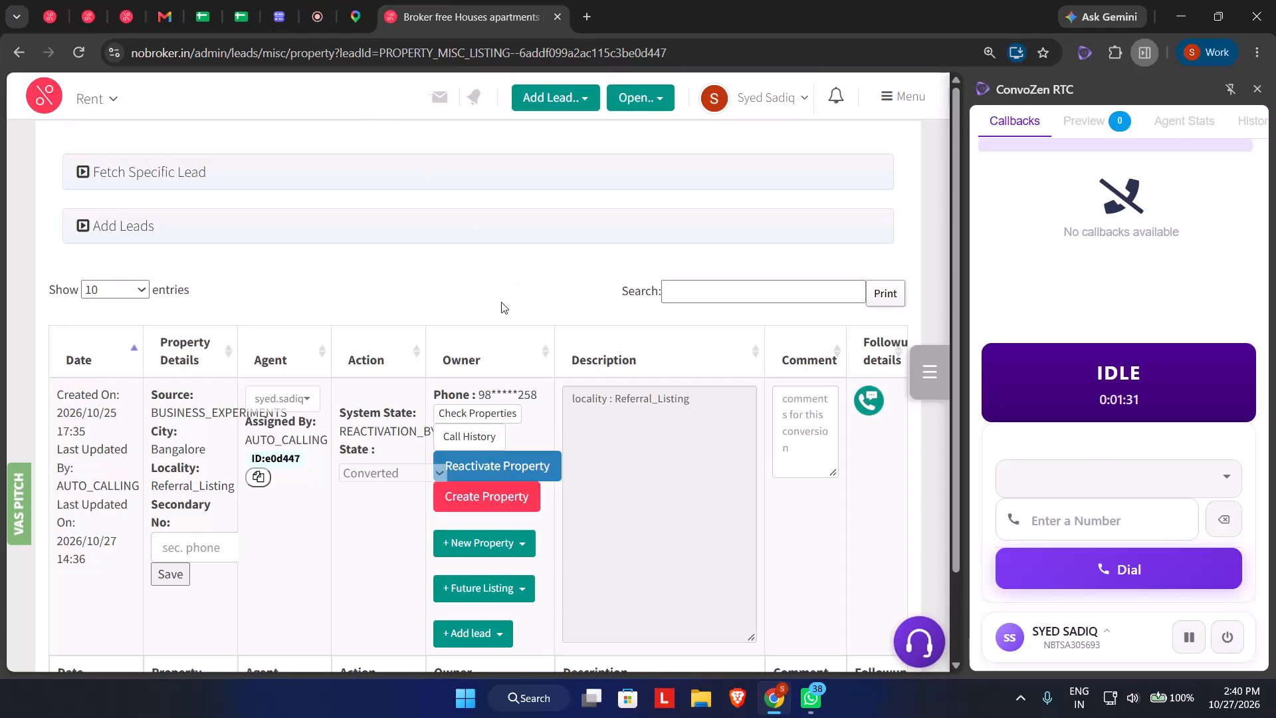
# Launch an app from Windows search.
pyautogui.click(532, 697)
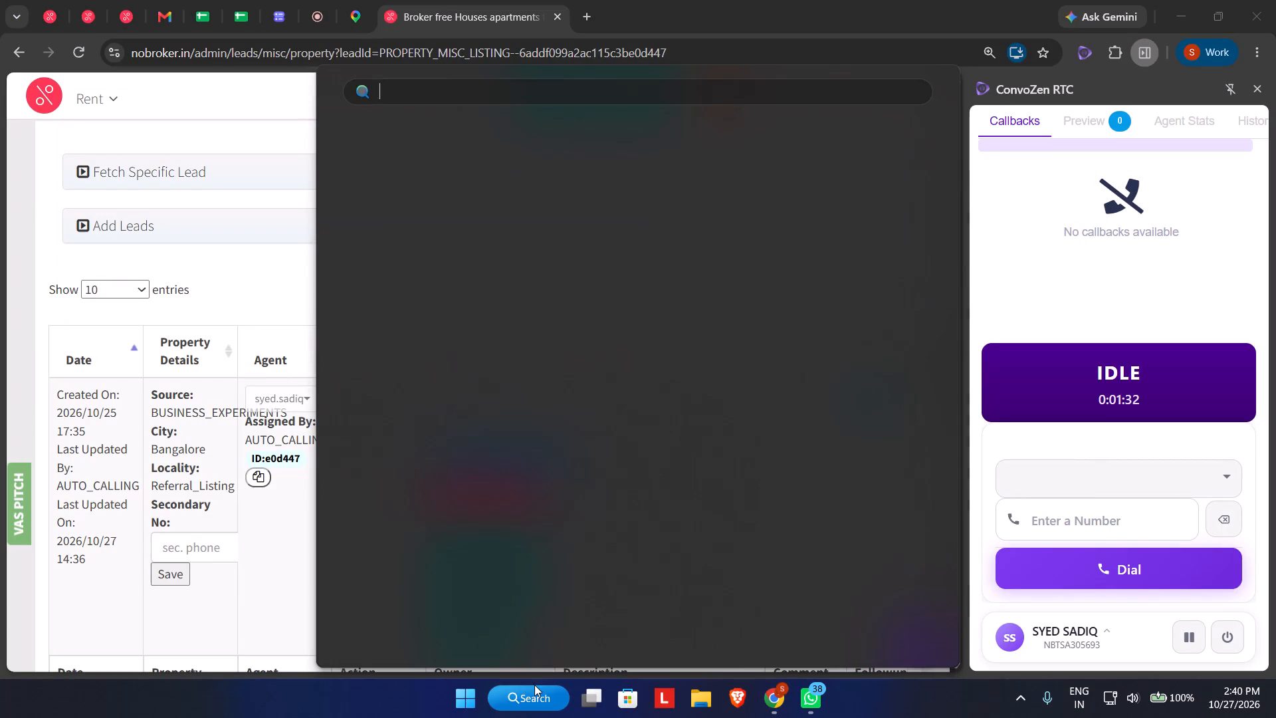
pyautogui.click(465, 191)
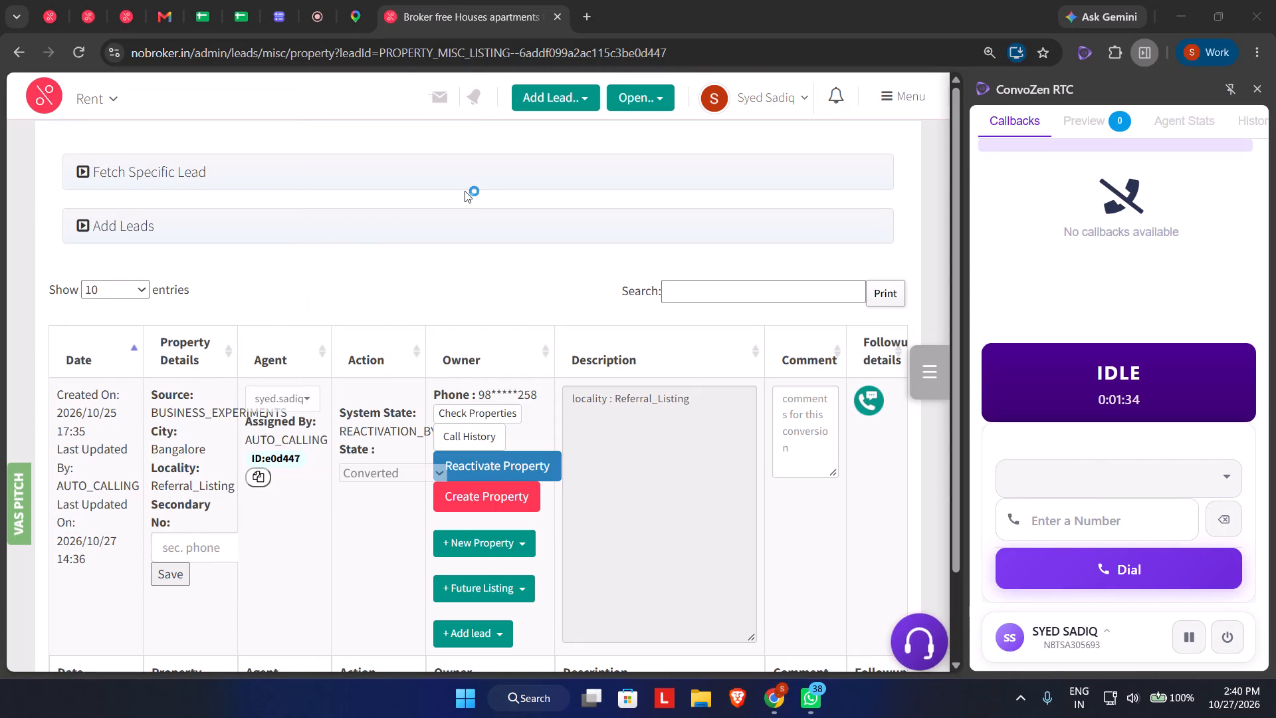
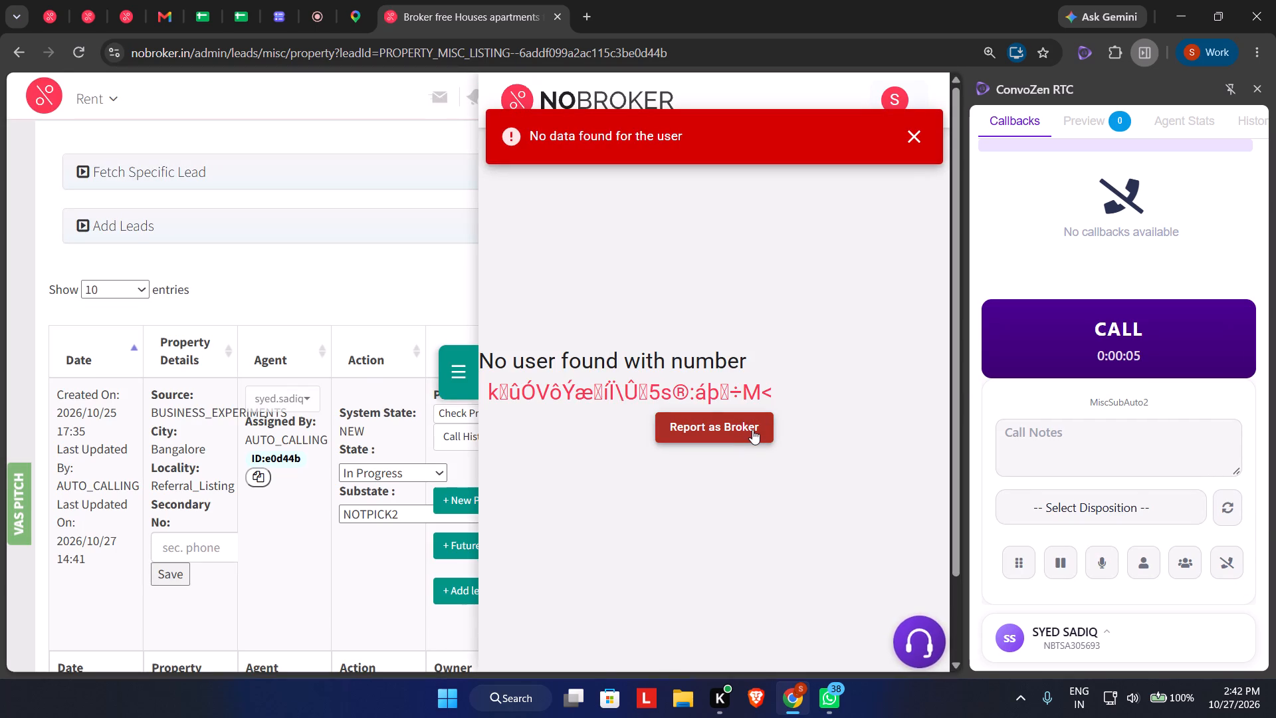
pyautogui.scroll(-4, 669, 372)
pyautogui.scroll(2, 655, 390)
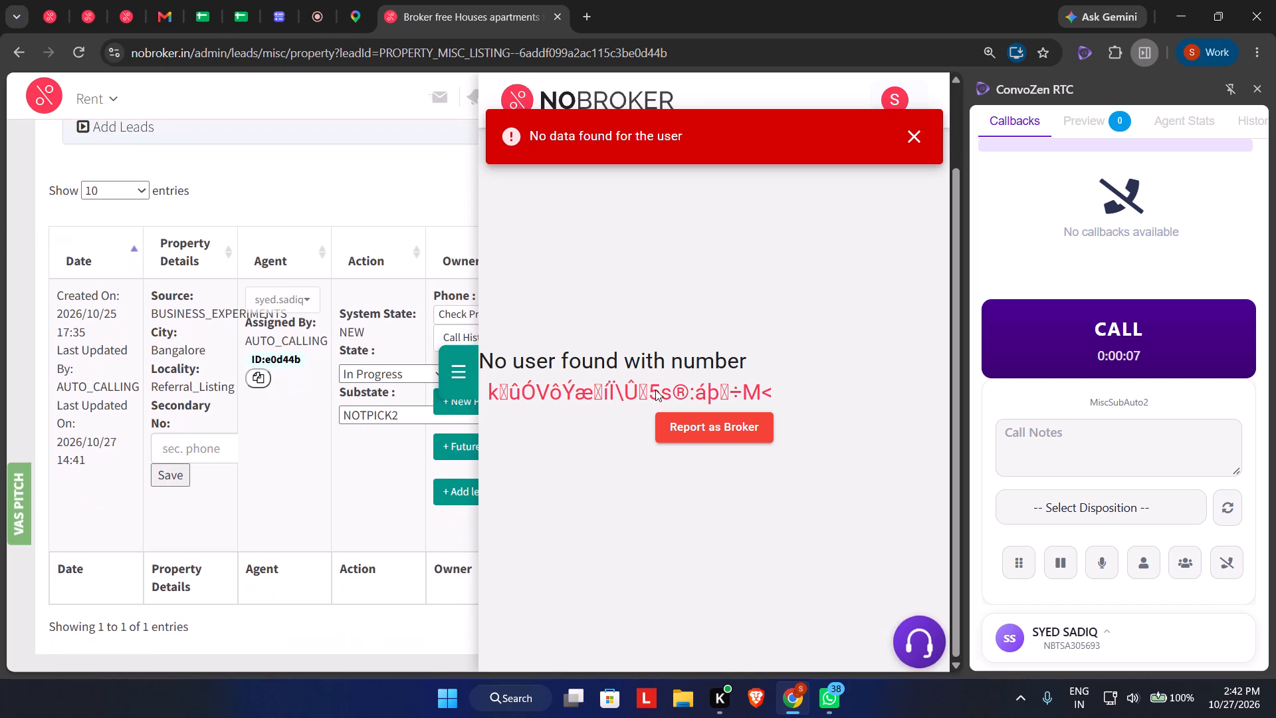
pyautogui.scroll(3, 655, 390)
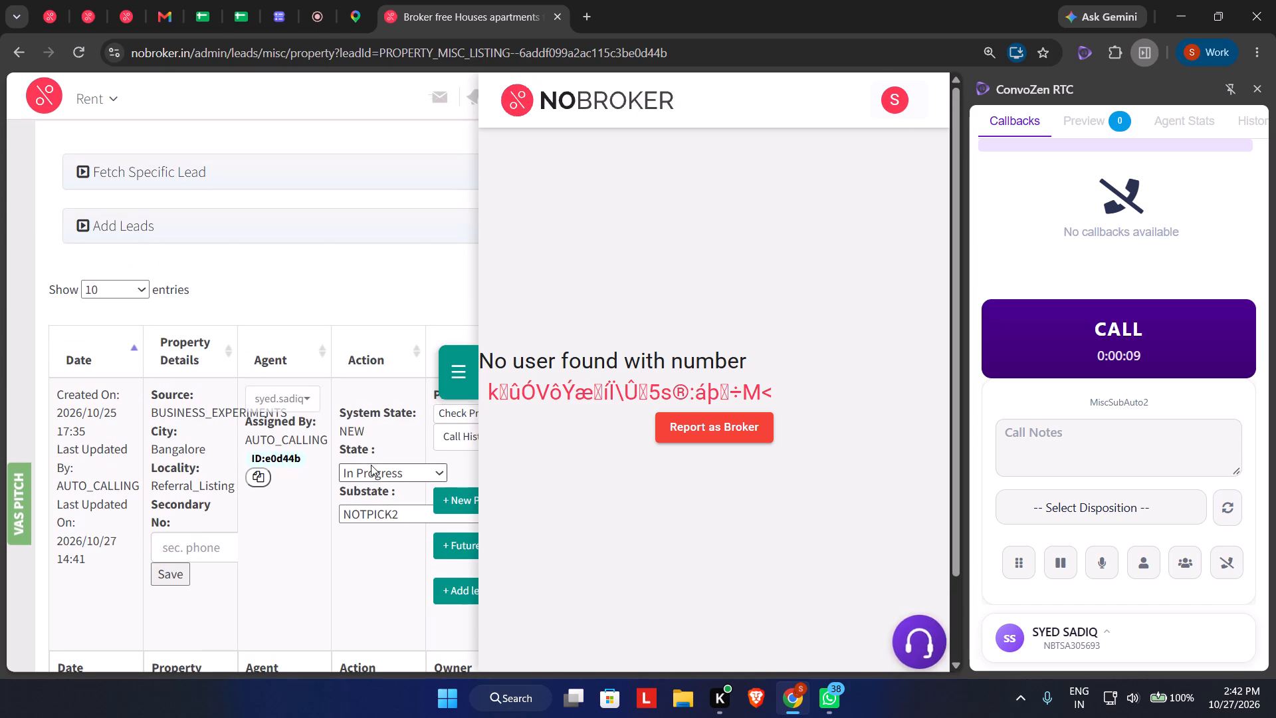
# Set the Referral_Listing lead's State to Rejected with the Substate Rented Out.
pyautogui.click(381, 475)
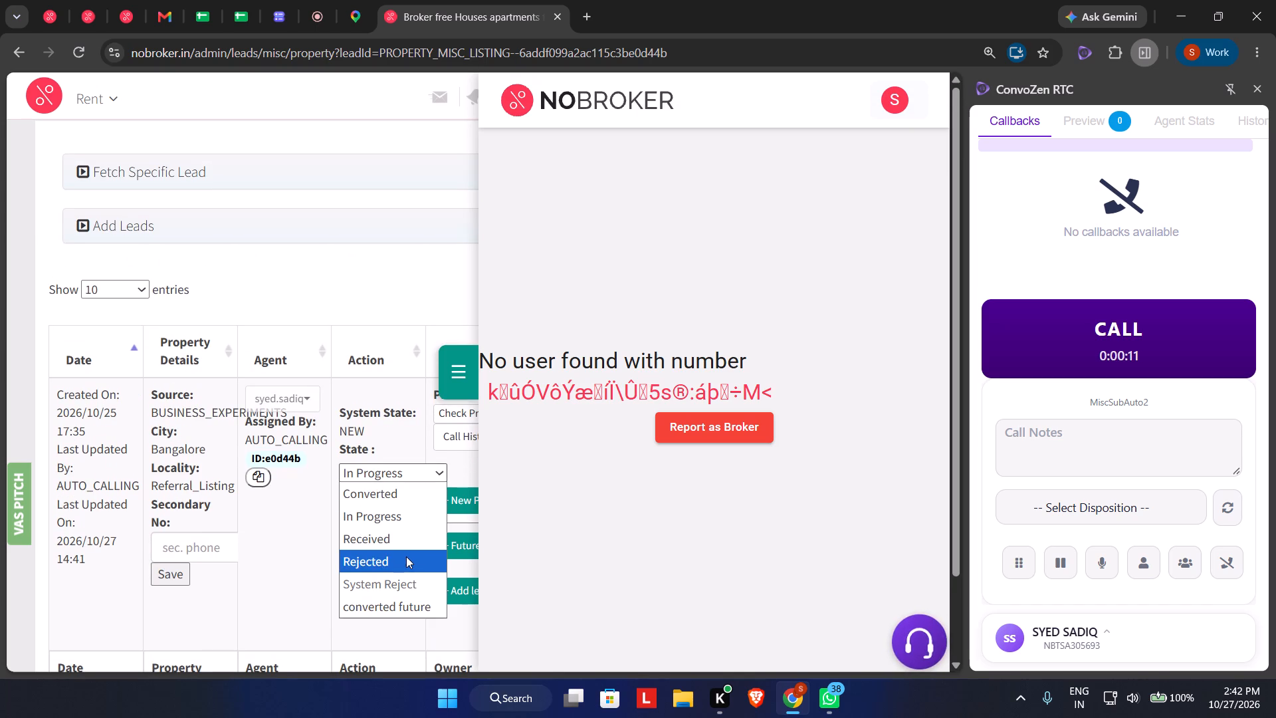
pyautogui.click(407, 560)
pyautogui.click(391, 509)
pyautogui.click(385, 498)
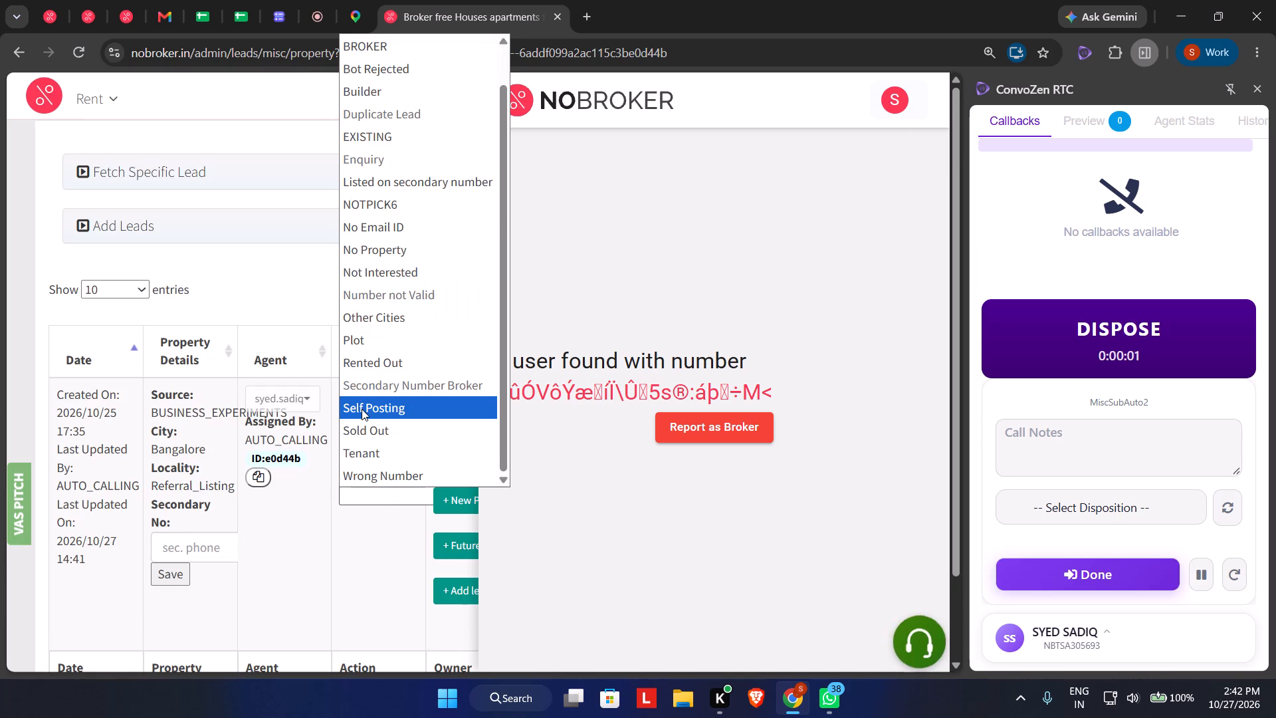
pyautogui.moveTo(362, 409); pyautogui.dragTo(360, 364)
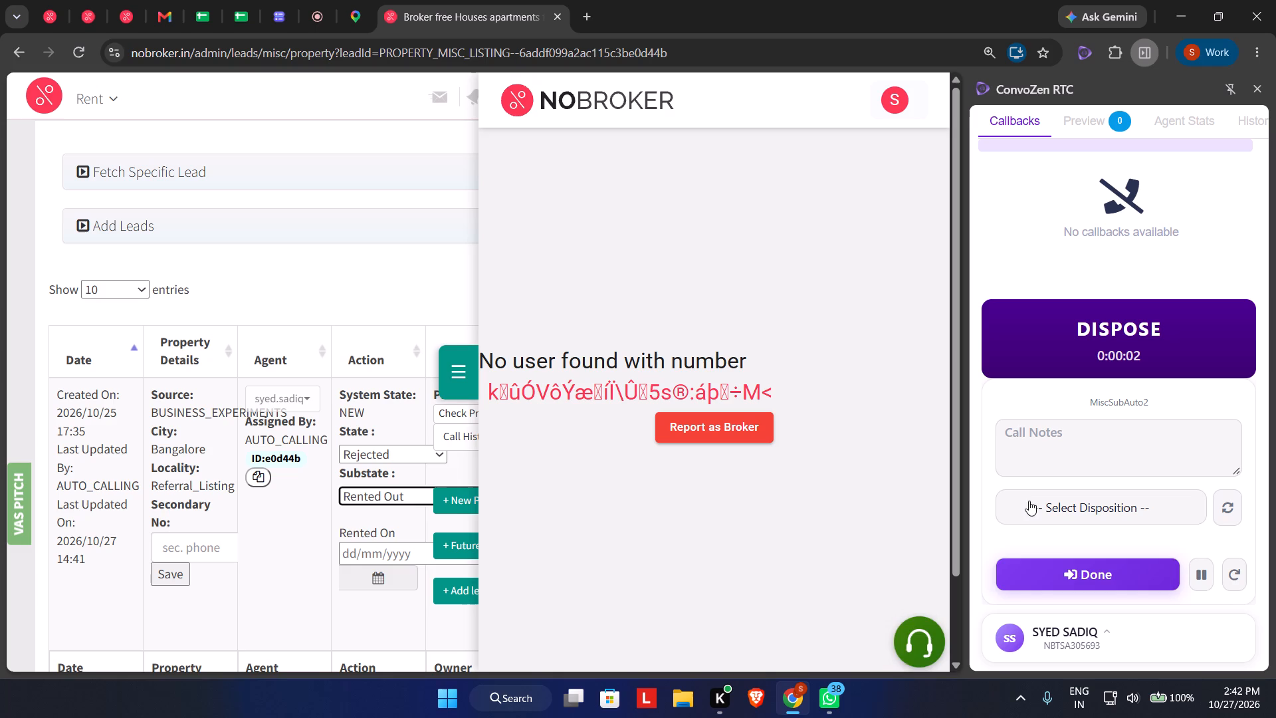
# Dispose of the call as Click Calling, Rejected, choose a third-level reason, and submit the disposition.
pyautogui.click(1027, 505)
pyautogui.click(1027, 553)
pyautogui.click(1029, 499)
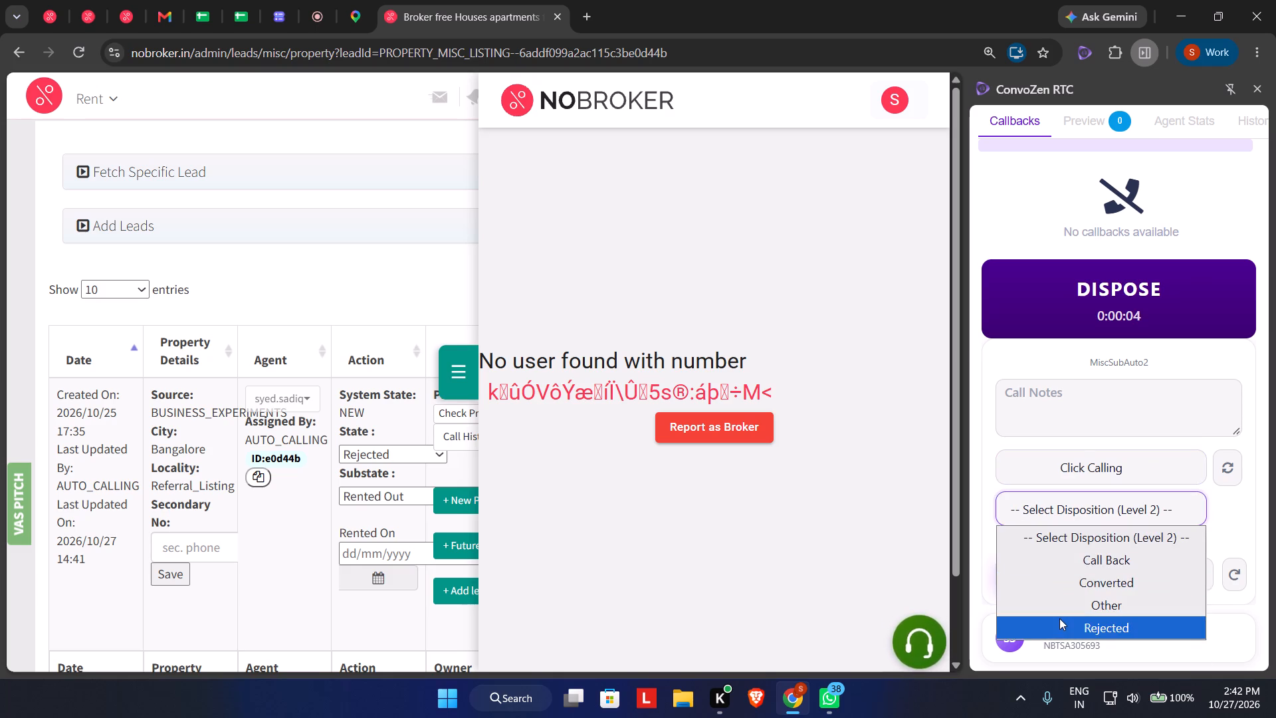
pyautogui.click(1059, 618)
pyautogui.click(1045, 504)
pyautogui.click(1063, 448)
pyautogui.click(1074, 564)
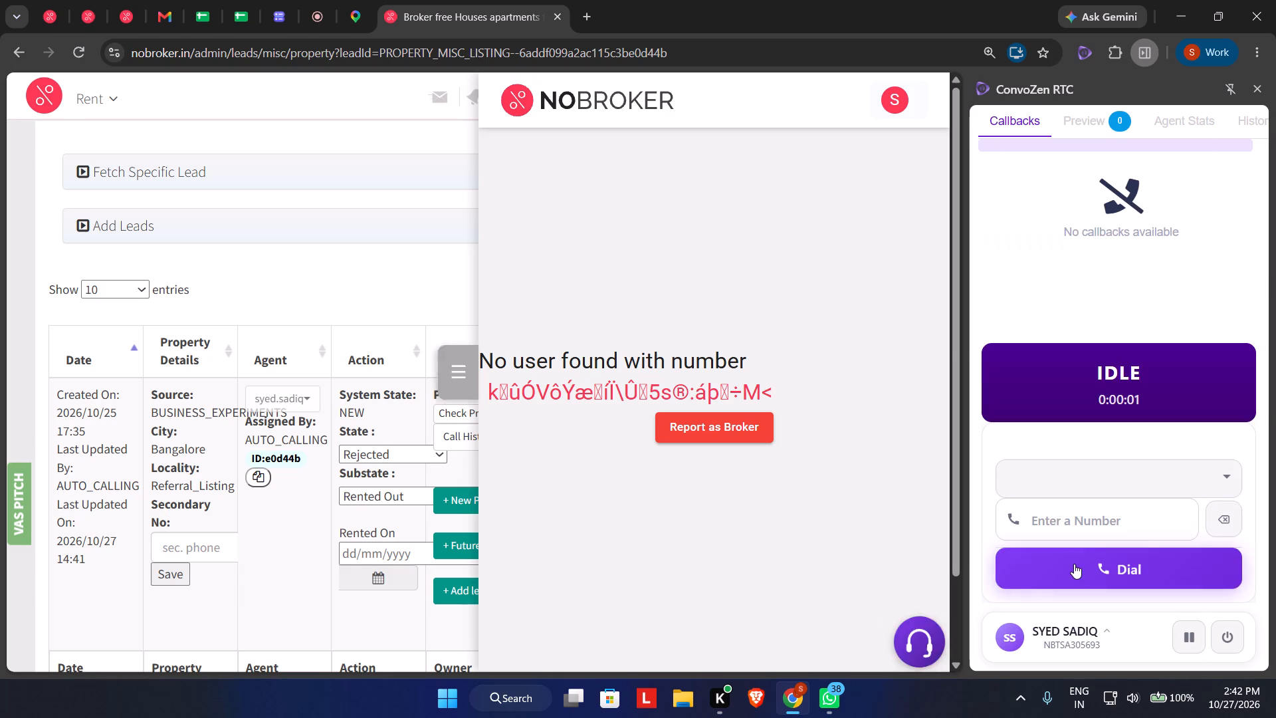
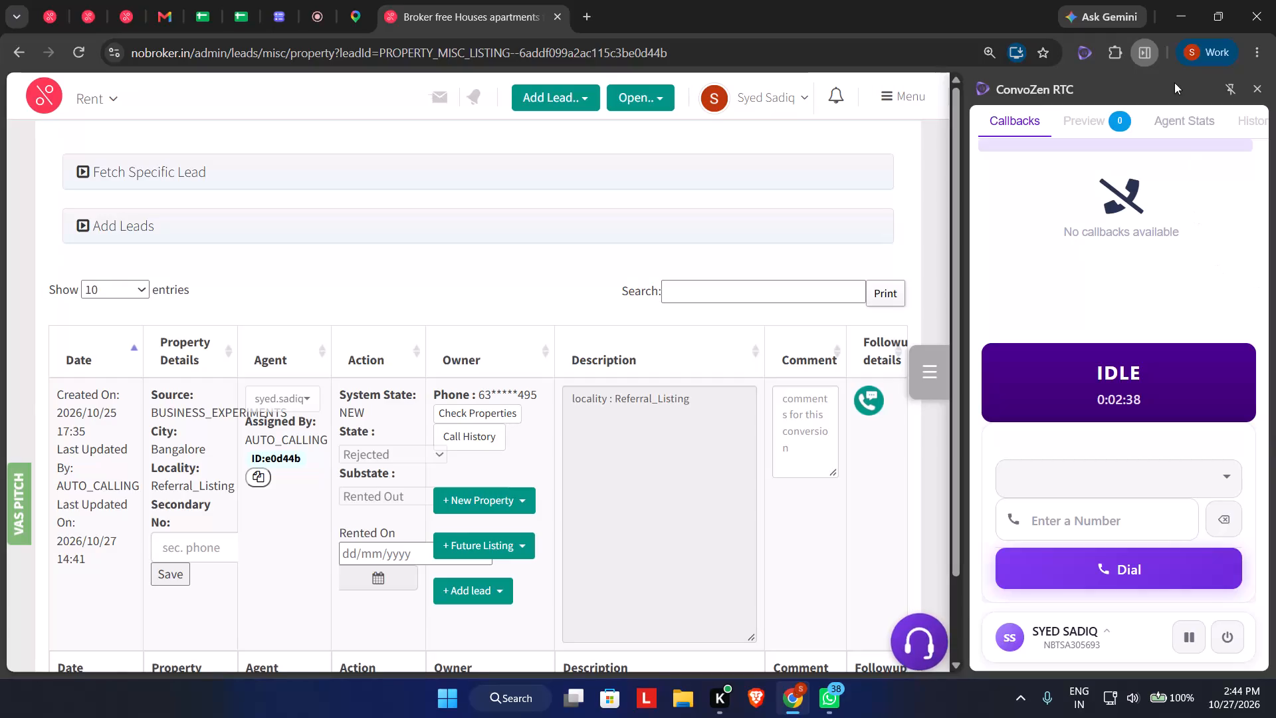
# Check the agent stats in the dialer, reviewing the State Summary of time spent in each state.
pyautogui.moveTo(1172, 104); pyautogui.dragTo(1174, 114)
pyautogui.click(1178, 118)
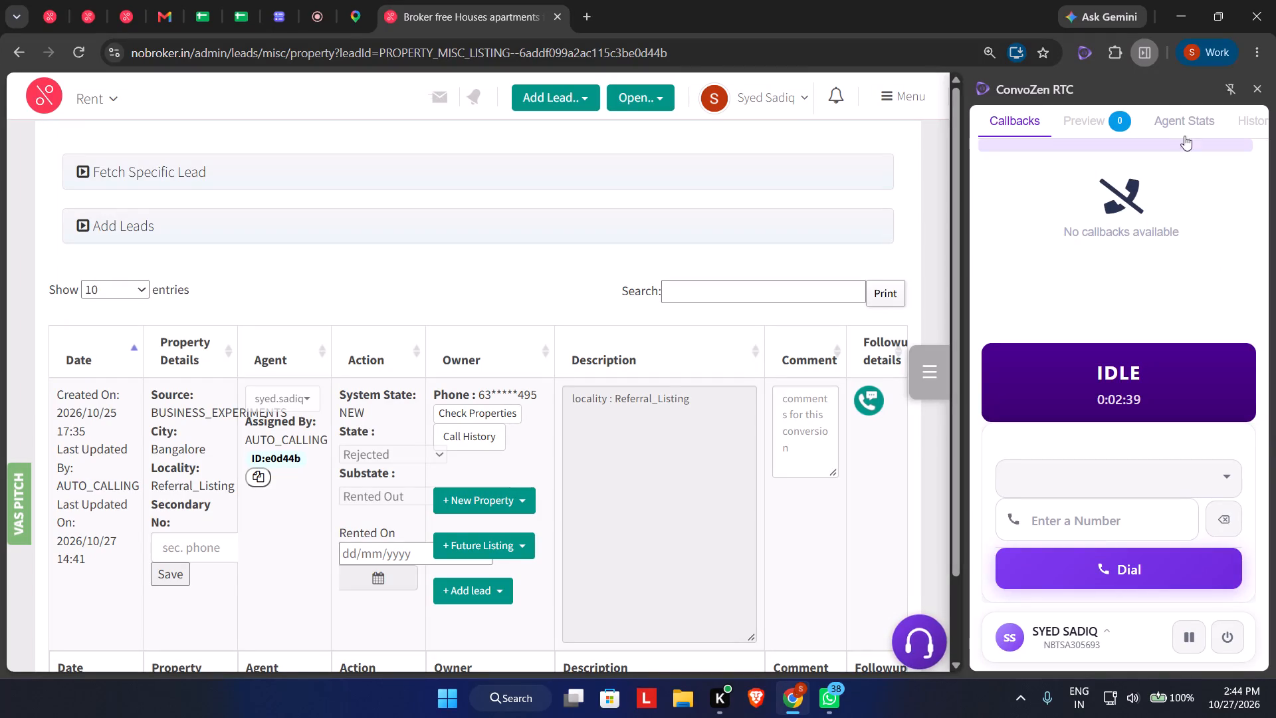
pyautogui.scroll(-5, 1180, 241)
pyautogui.scroll(2, 1185, 254)
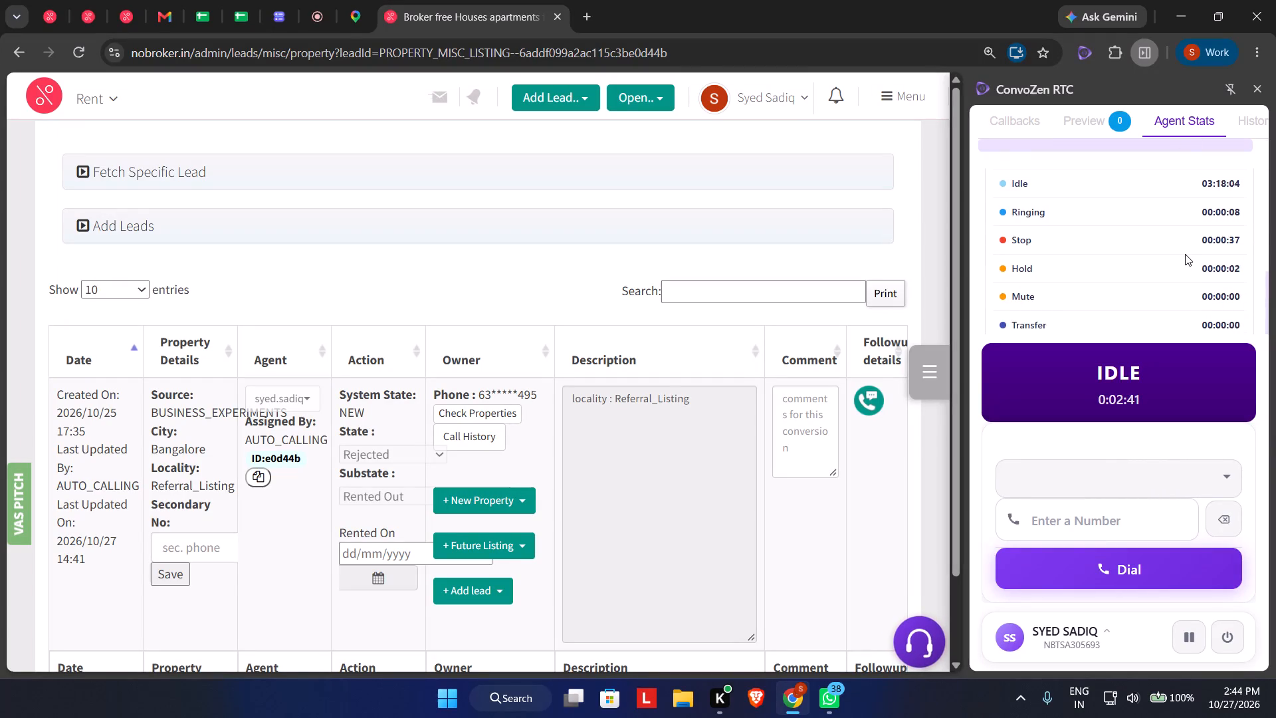
pyautogui.scroll(2, 1124, 249)
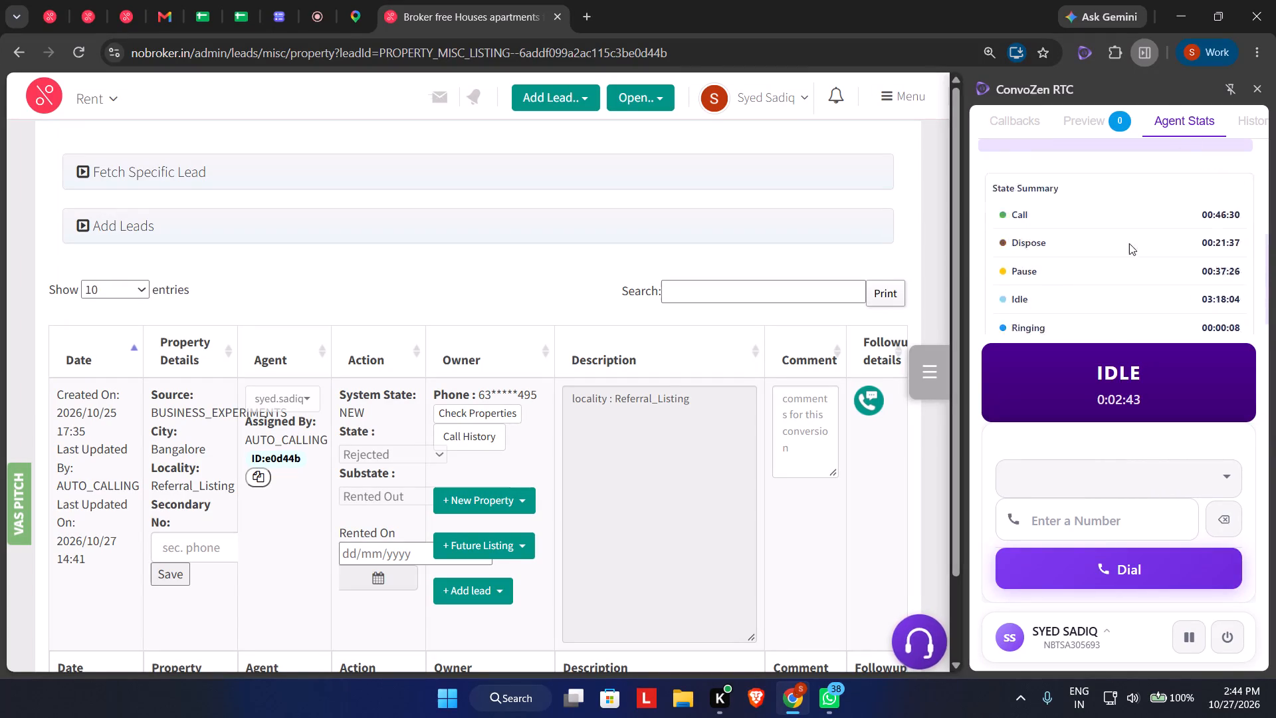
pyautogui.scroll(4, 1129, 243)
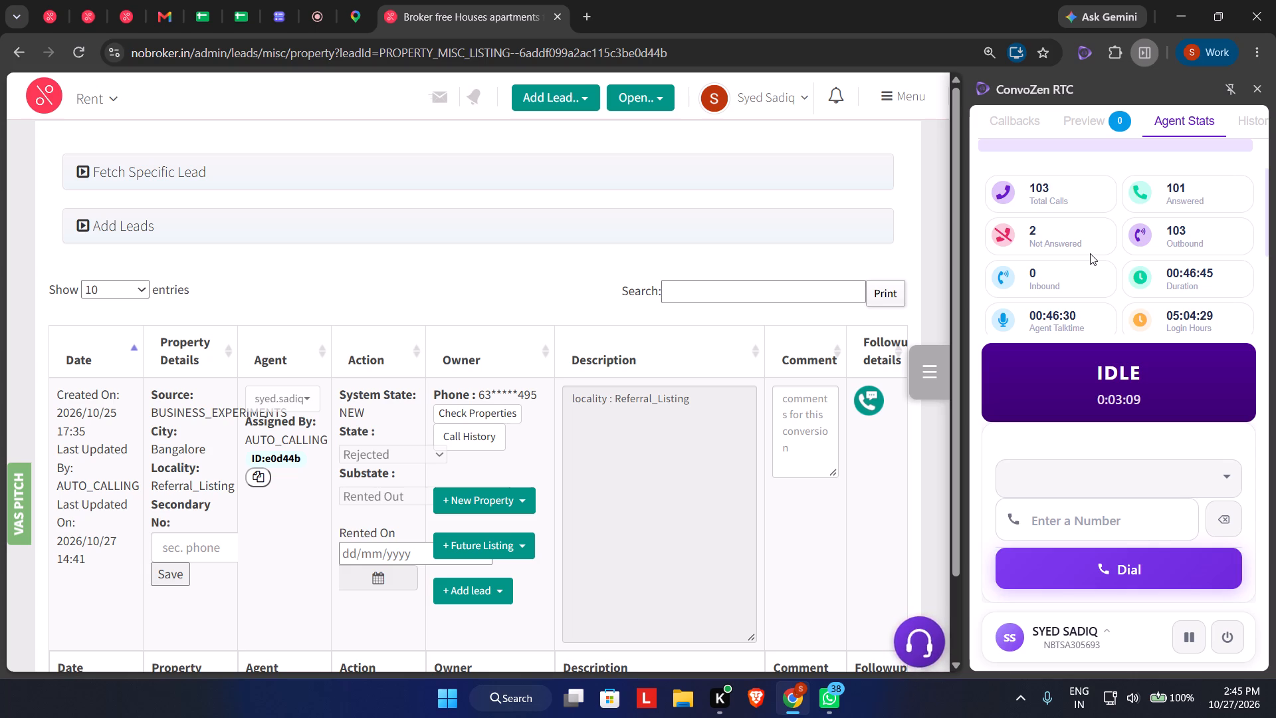
# Restart the computer's Wi-Fi by switching it off and on, and reconnect to the iPhone network.
pyautogui.click(1106, 704)
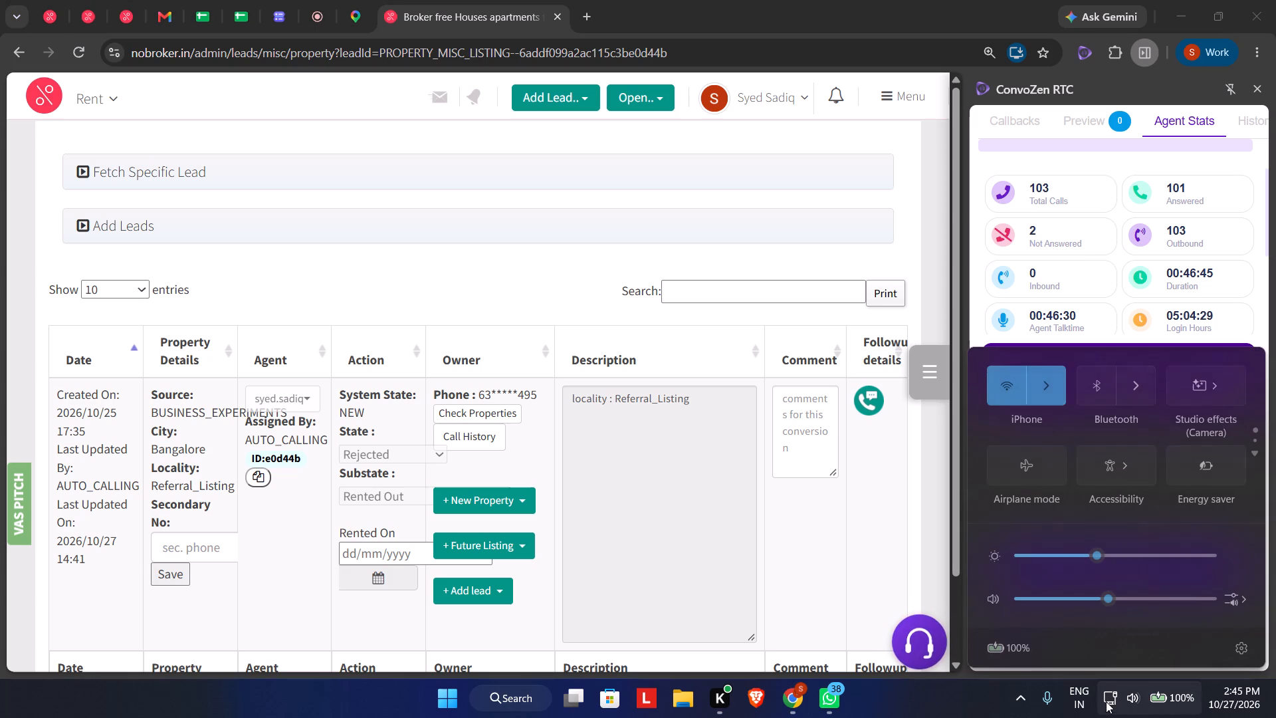
pyautogui.click(1041, 381)
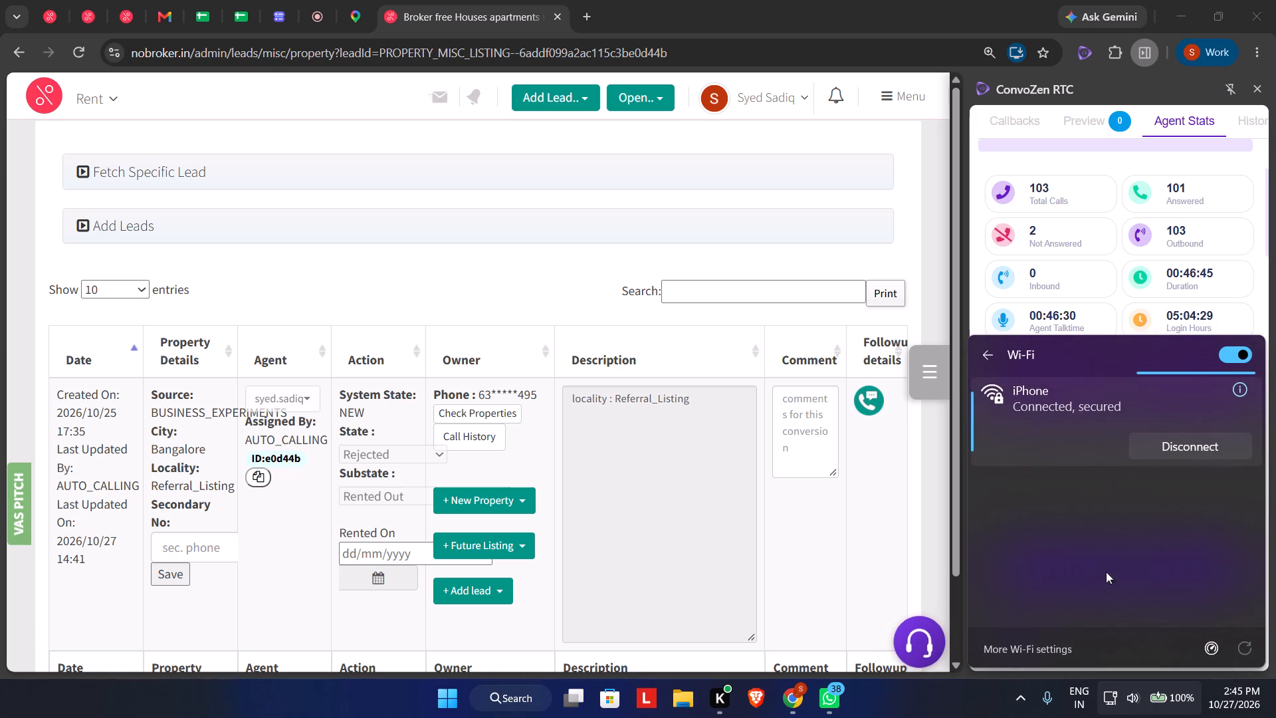
pyautogui.click(1235, 354)
pyautogui.click(1235, 354)
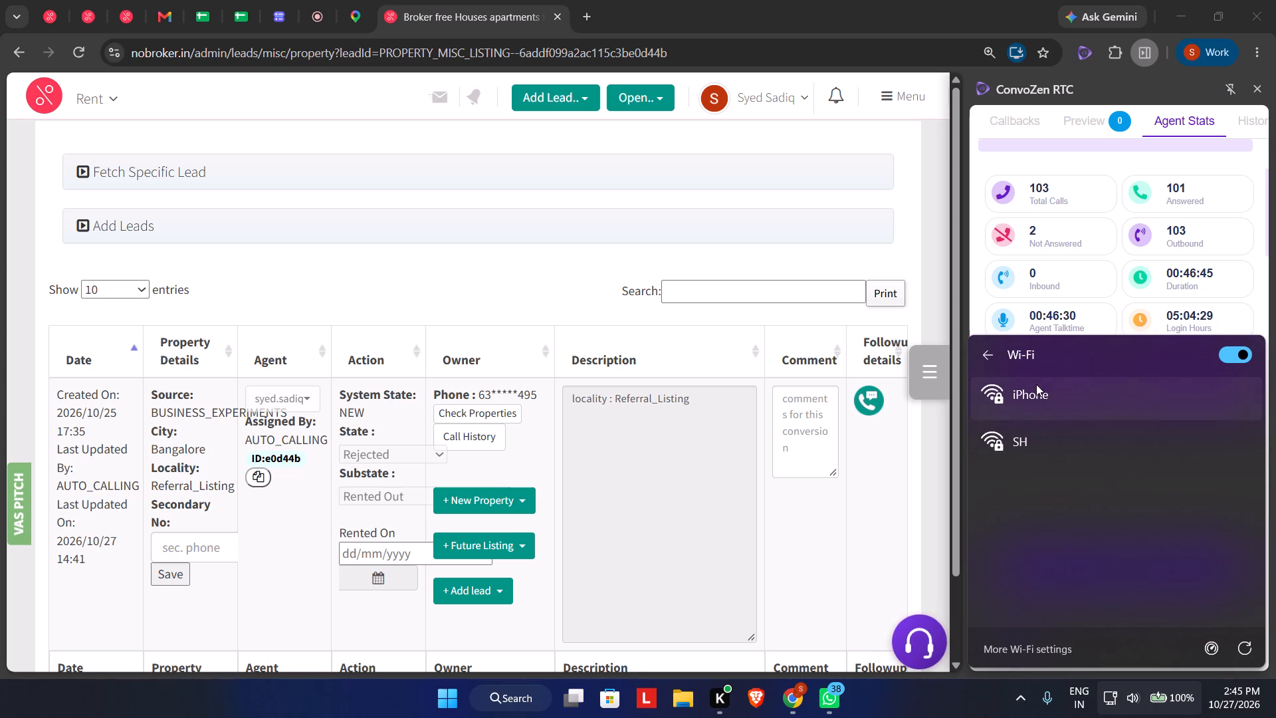
pyautogui.click(1036, 384)
pyautogui.click(1179, 481)
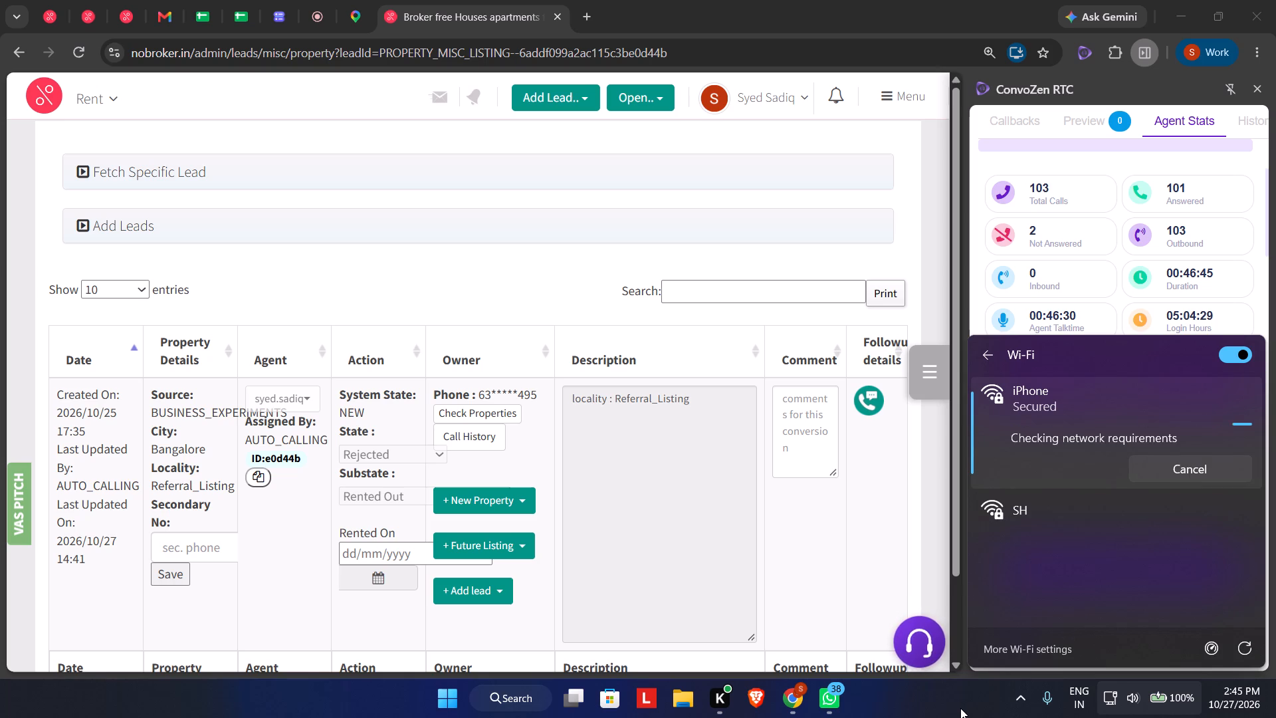
pyautogui.click(960, 708)
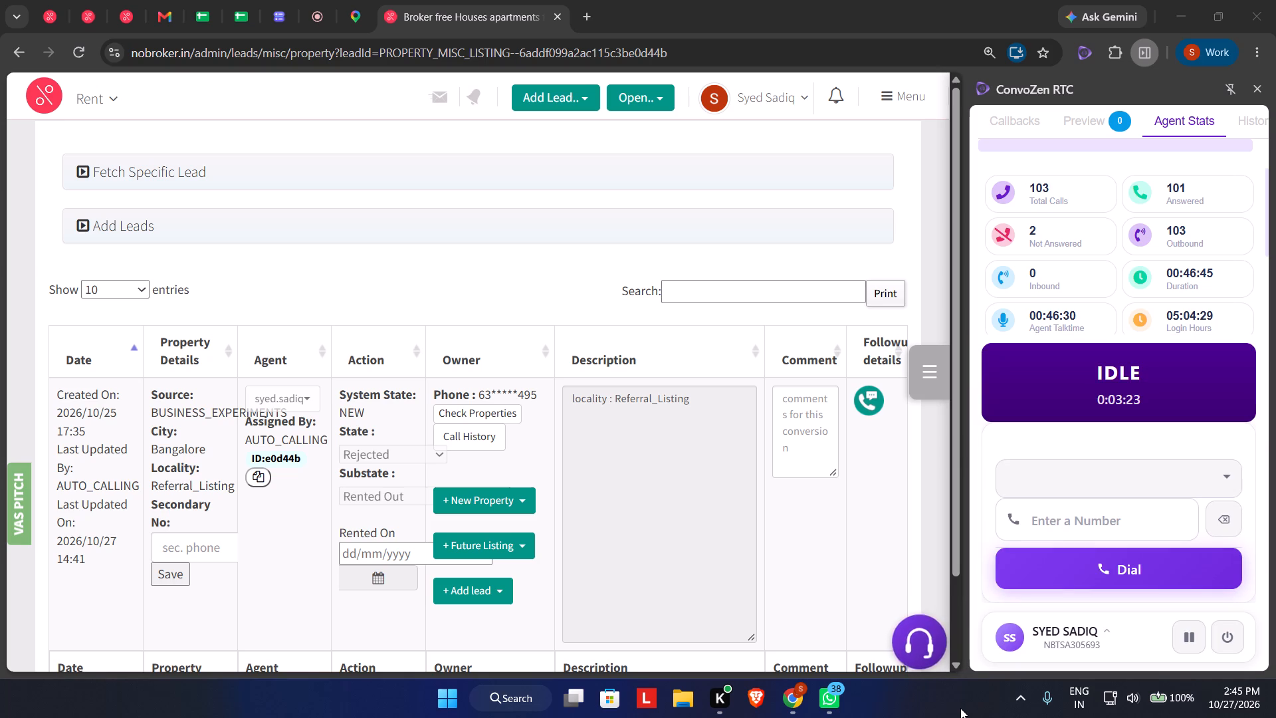
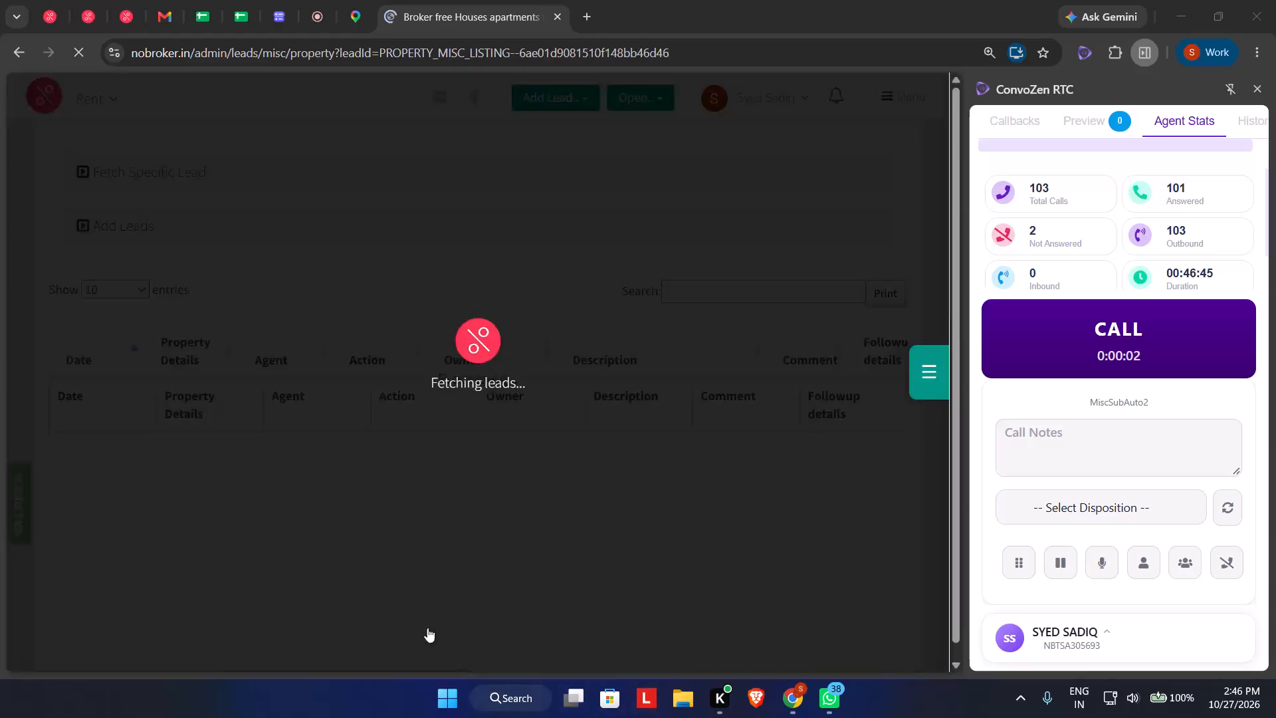
pyautogui.click(366, 518)
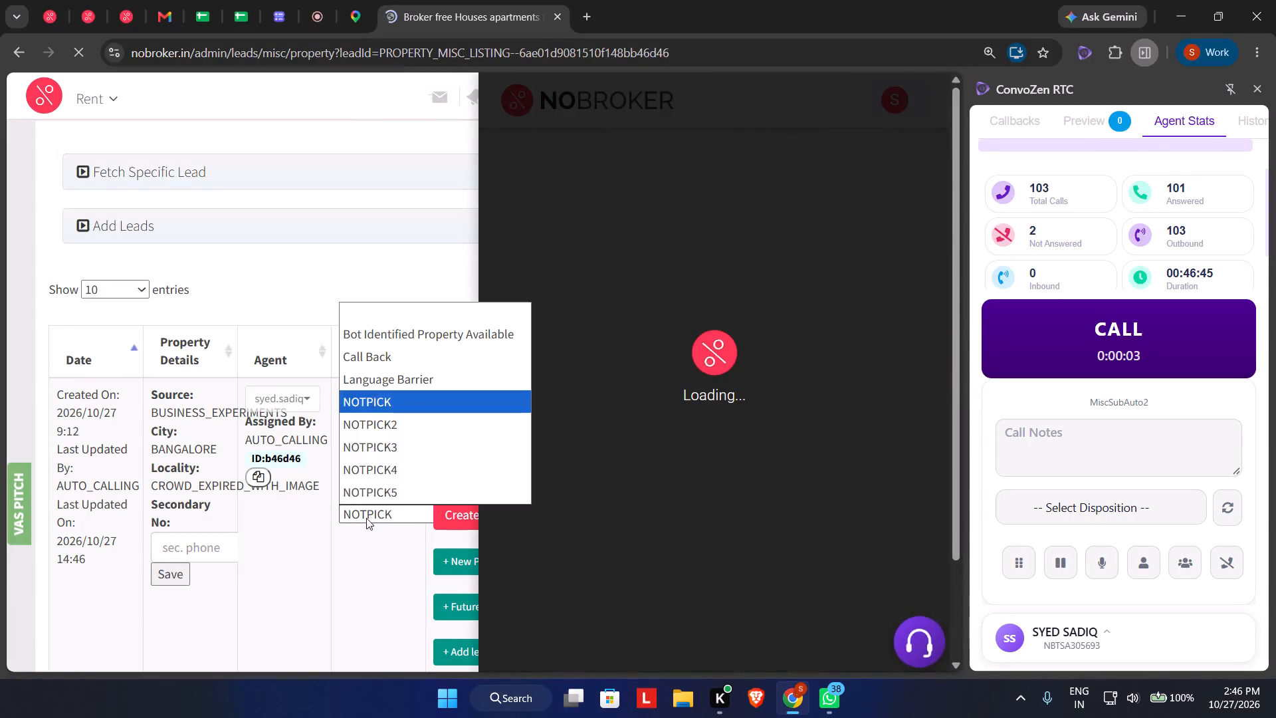
pyautogui.click(387, 423)
pyautogui.scroll(-6, 679, 443)
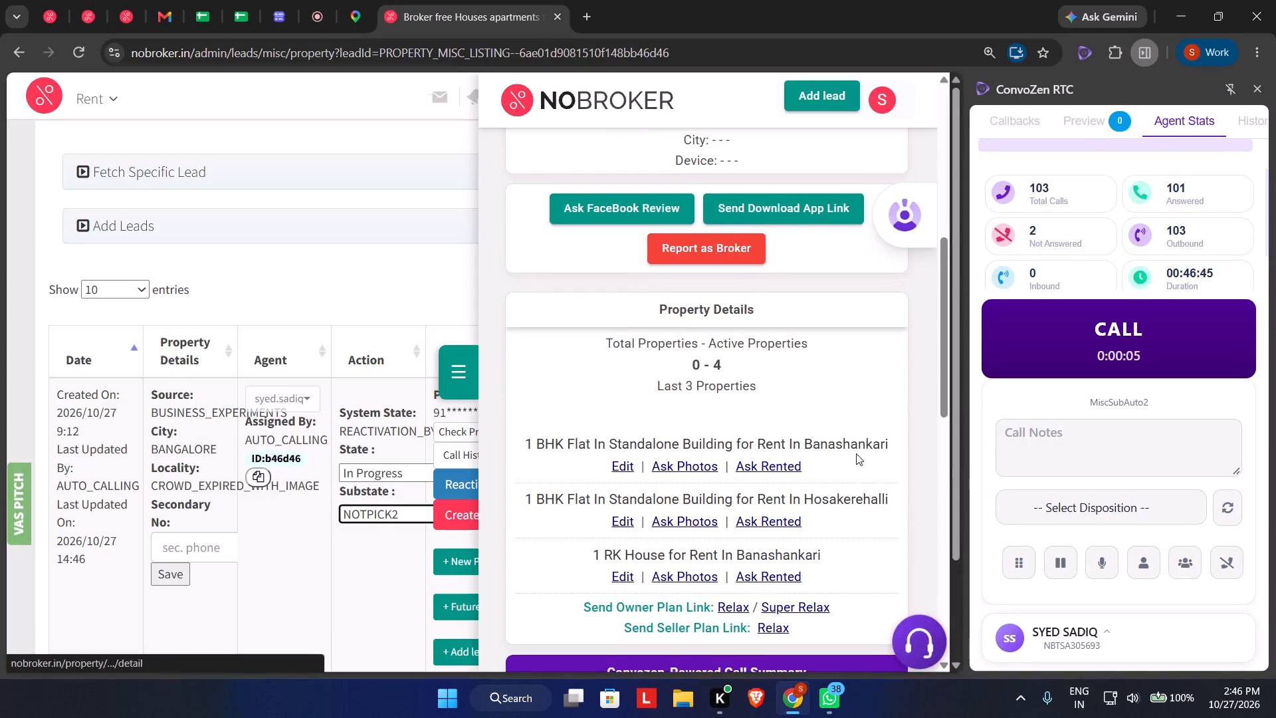
# Set the active call's disposition to Outbound, Not Picked, Voice Mail in the dialer.
pyautogui.click(1079, 513)
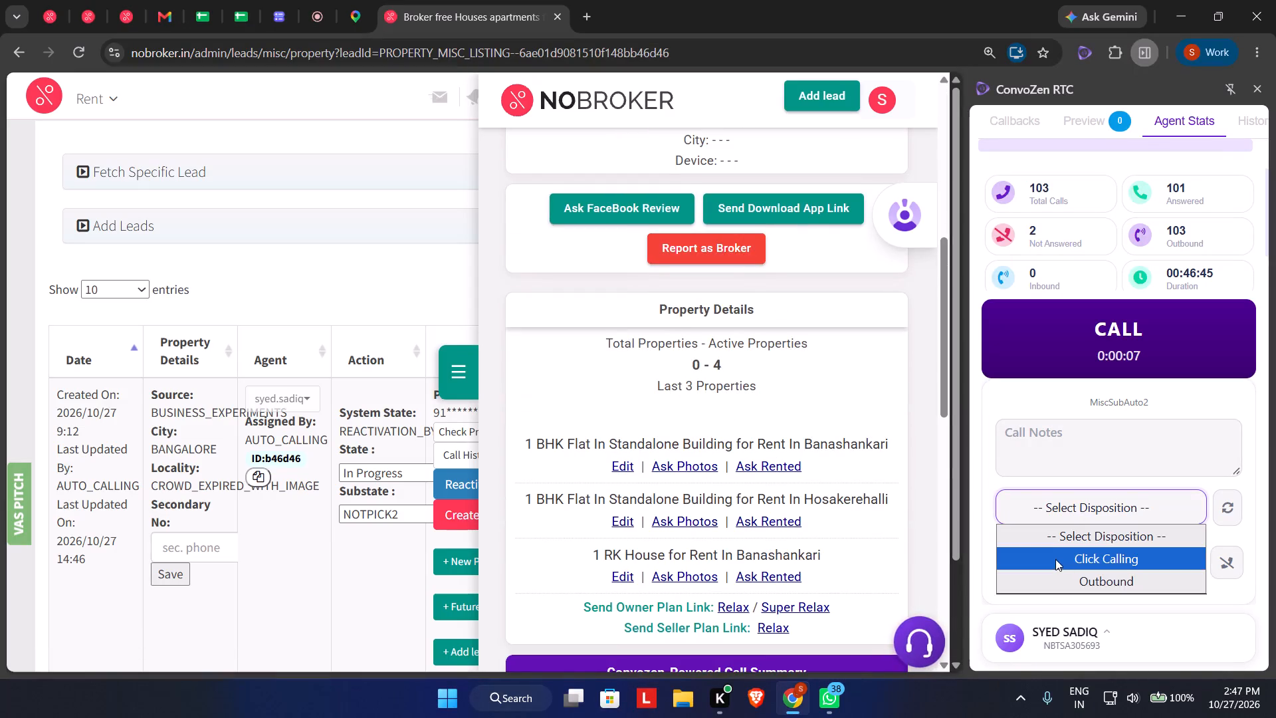
pyautogui.click(1059, 574)
pyautogui.click(1064, 489)
pyautogui.click(1053, 497)
pyautogui.click(1069, 558)
pyautogui.click(1063, 500)
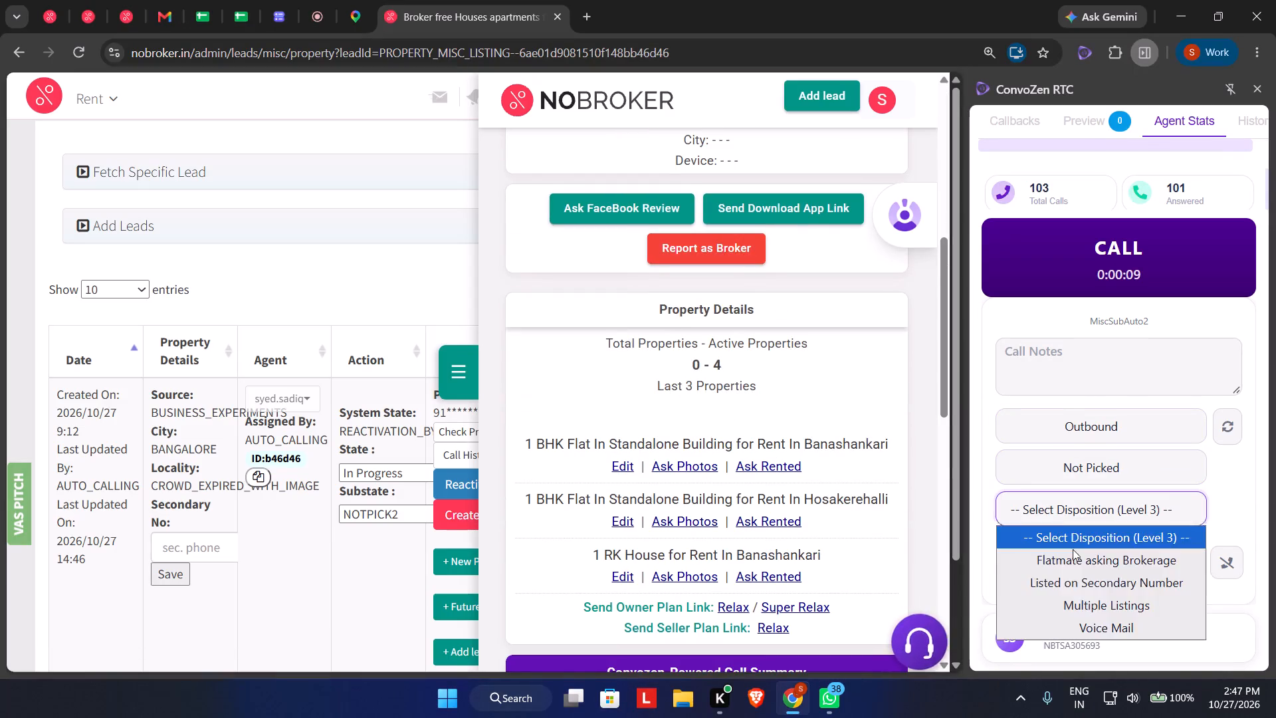
pyautogui.click(1073, 628)
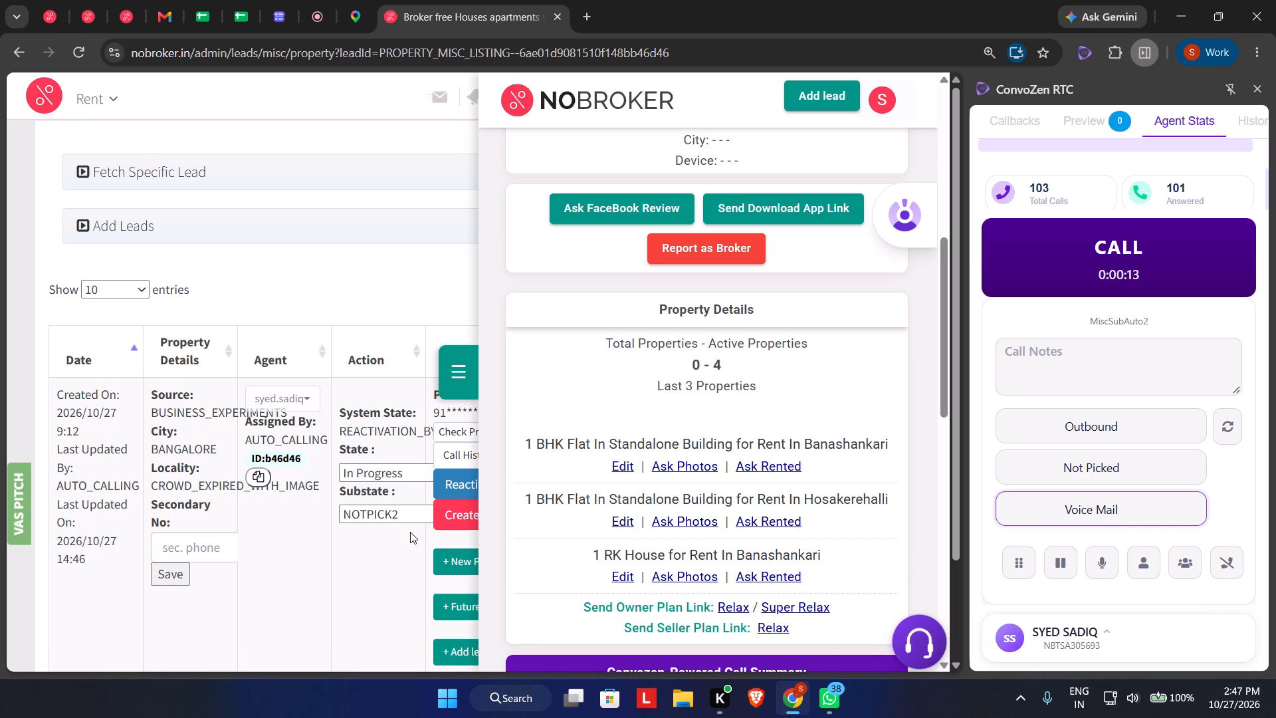
# End the call and submit its disposition to finish disposing of it.
pyautogui.click(1220, 574)
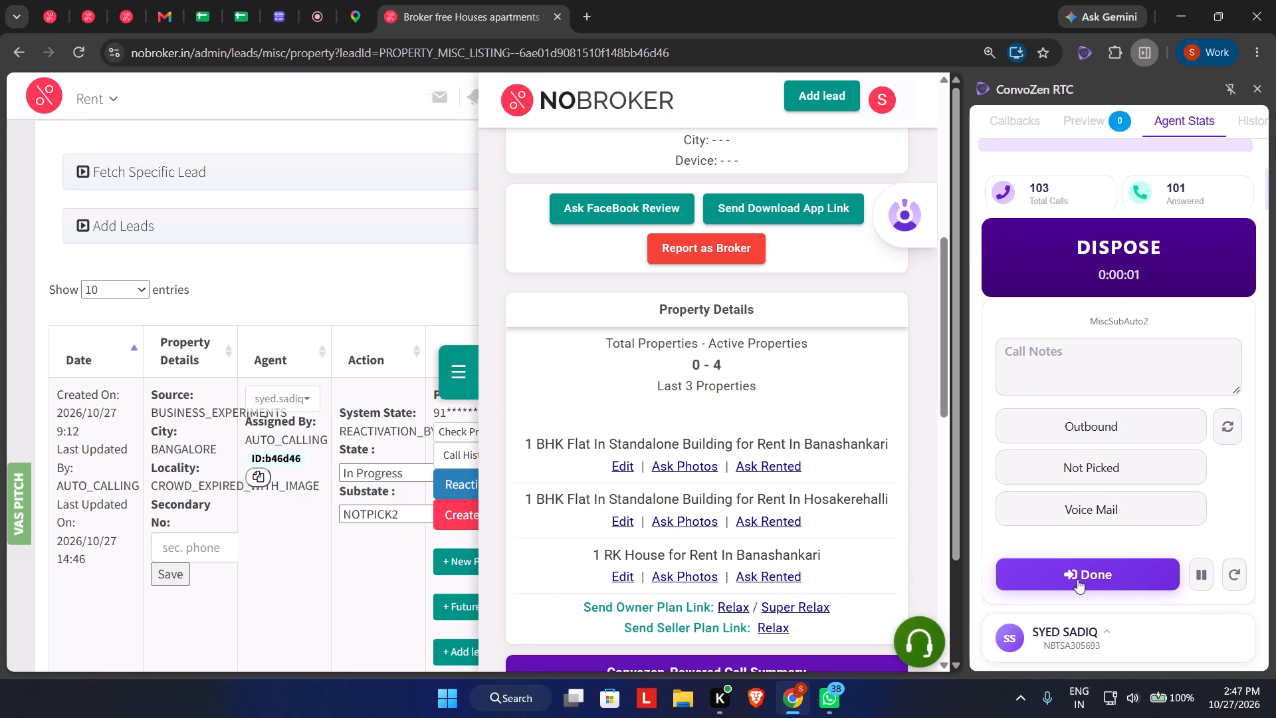
pyautogui.moveTo(1077, 579); pyautogui.dragTo(1077, 580)
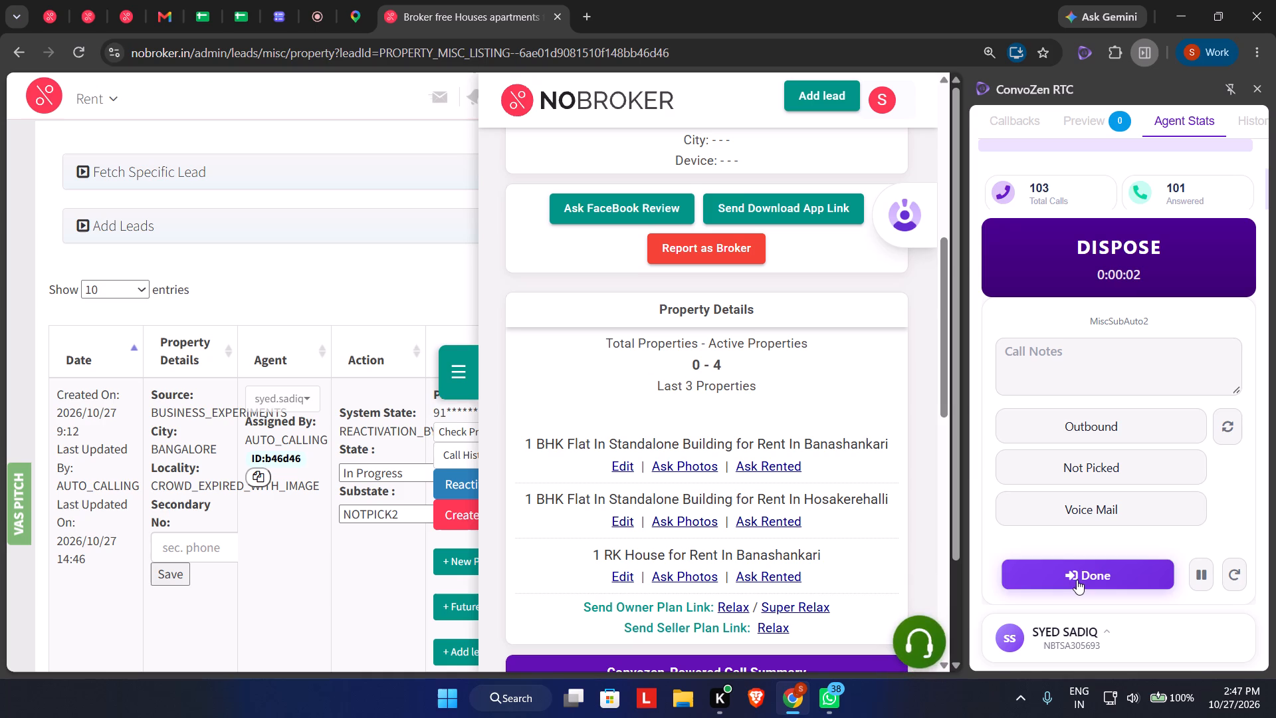
pyautogui.moveTo(1077, 580); pyautogui.dragTo(1078, 574)
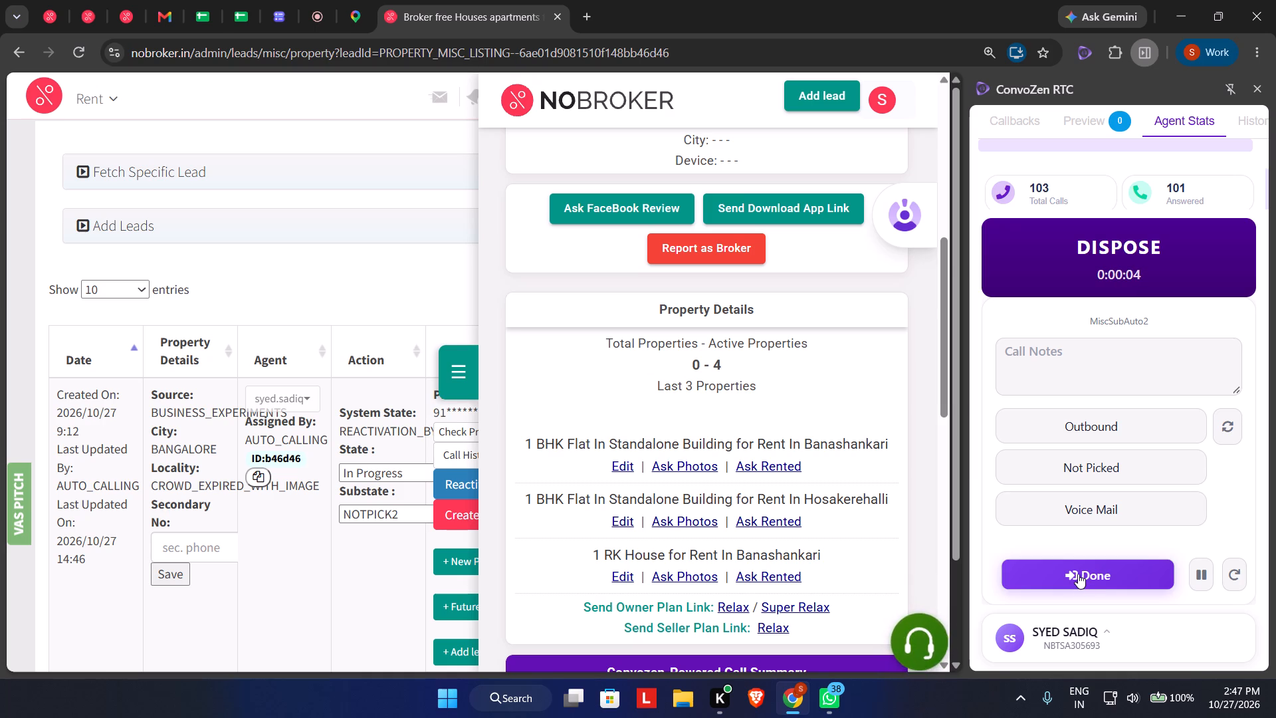
pyautogui.moveTo(1078, 574); pyautogui.dragTo(1089, 564)
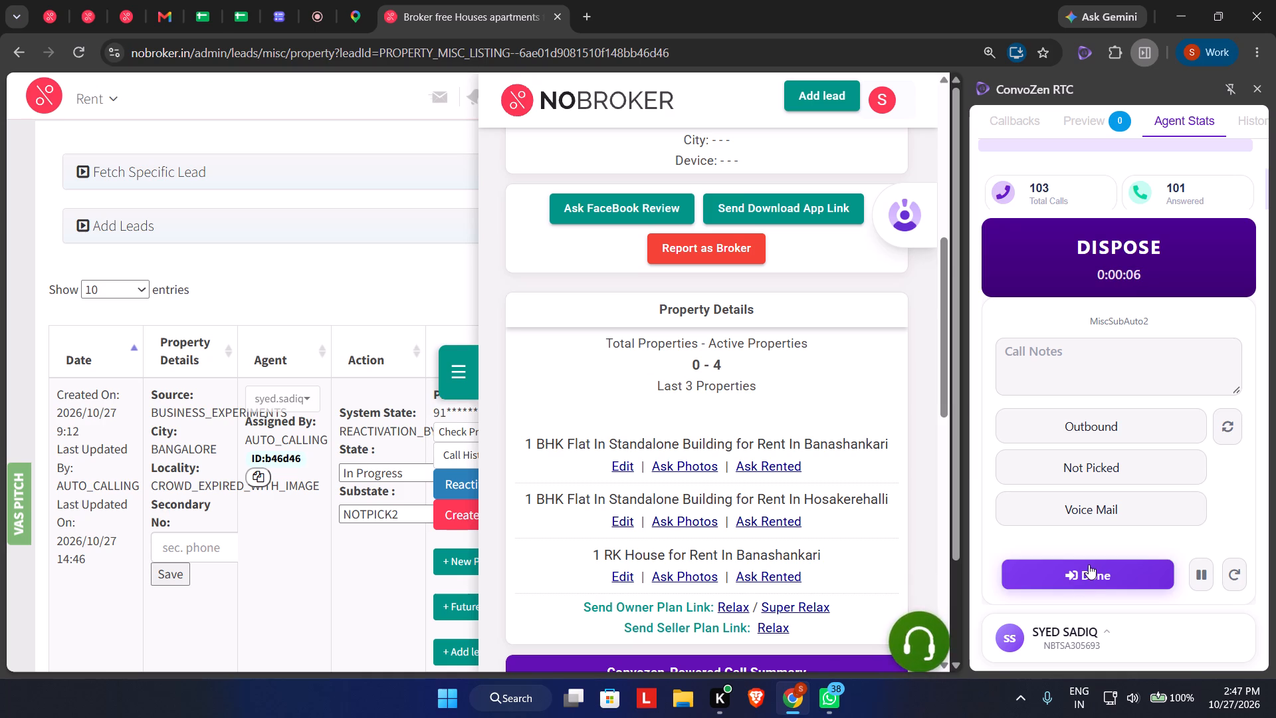
pyautogui.moveTo(1089, 564); pyautogui.dragTo(1086, 578)
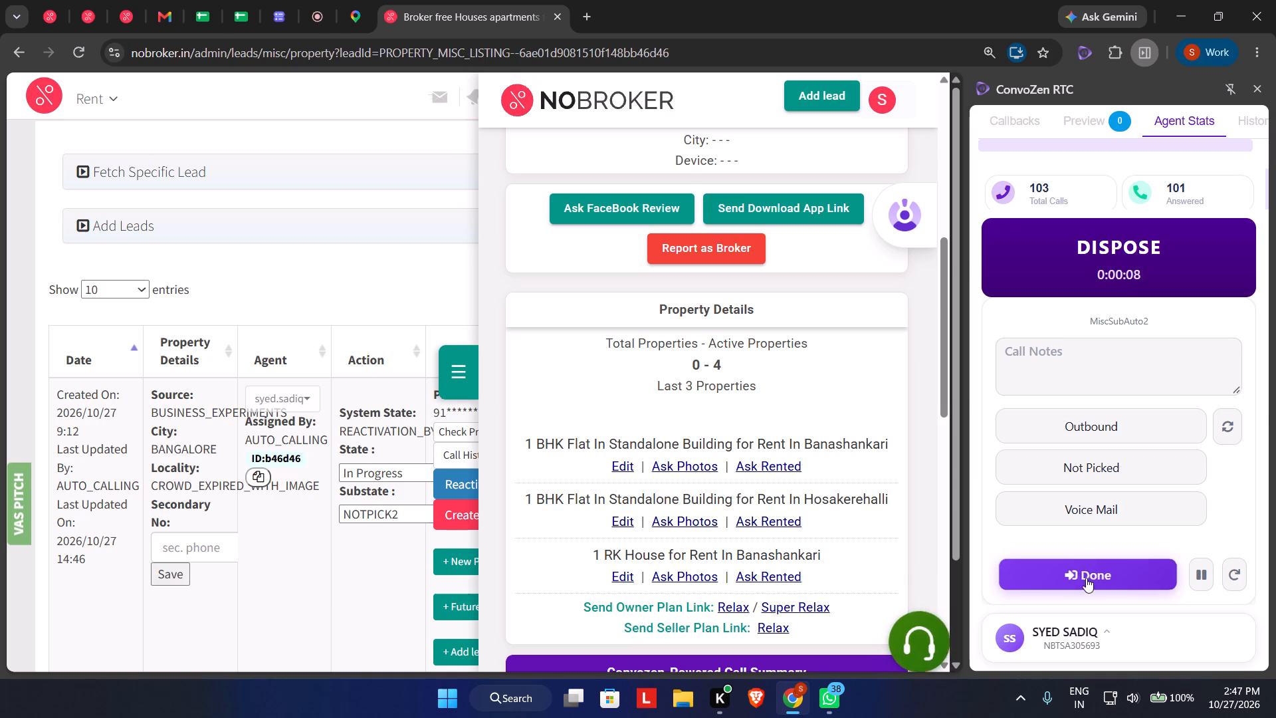
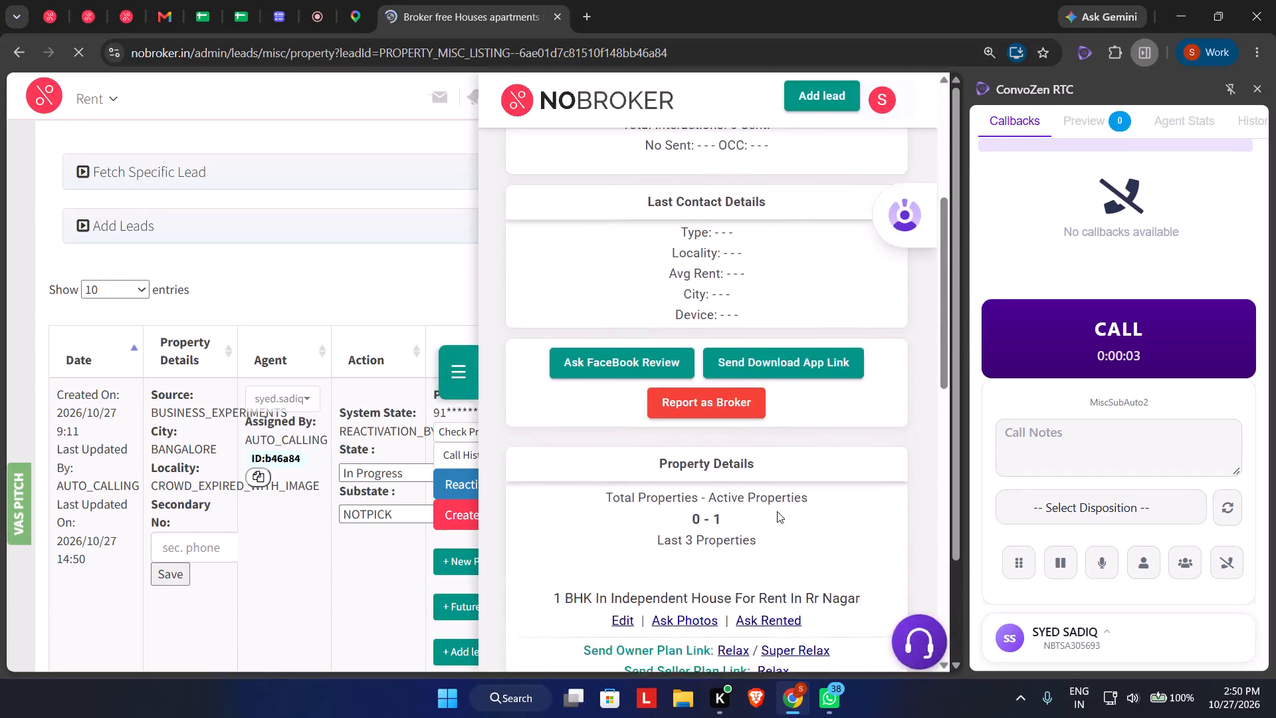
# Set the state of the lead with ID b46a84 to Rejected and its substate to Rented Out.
pyautogui.scroll(-4, 811, 550)
pyautogui.scroll(-3, 813, 473)
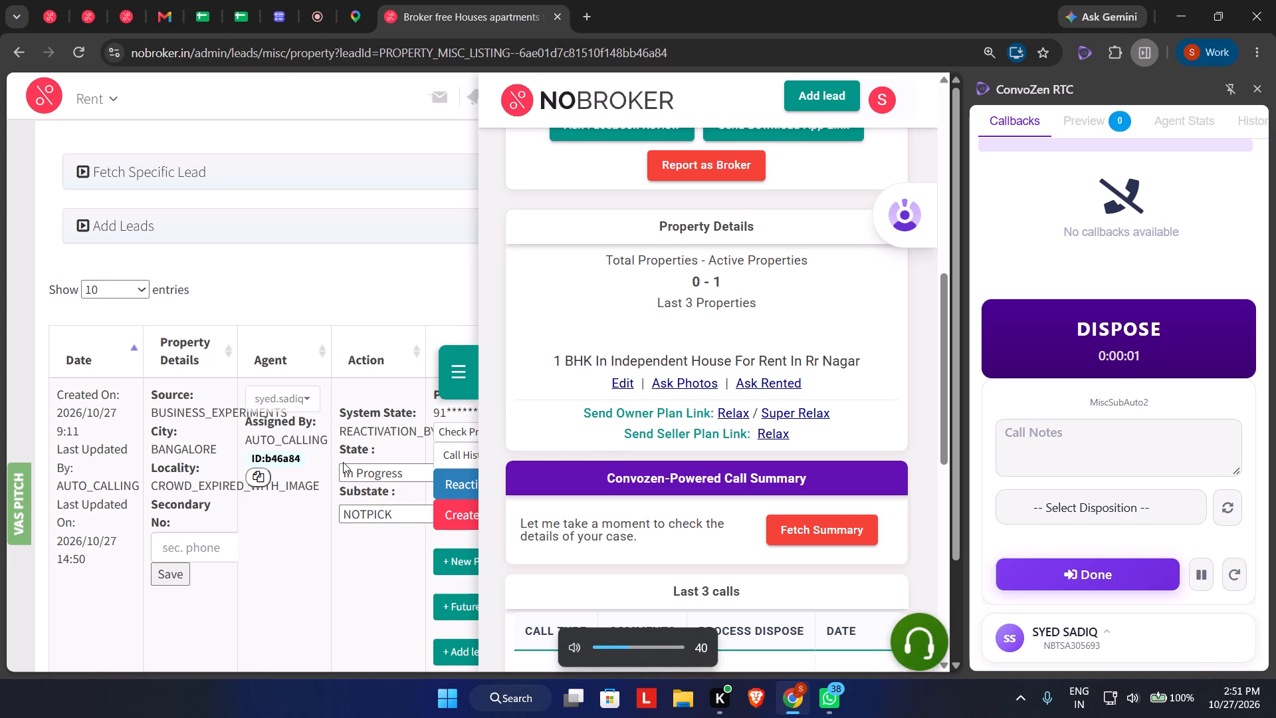
pyautogui.click(368, 472)
pyautogui.click(375, 556)
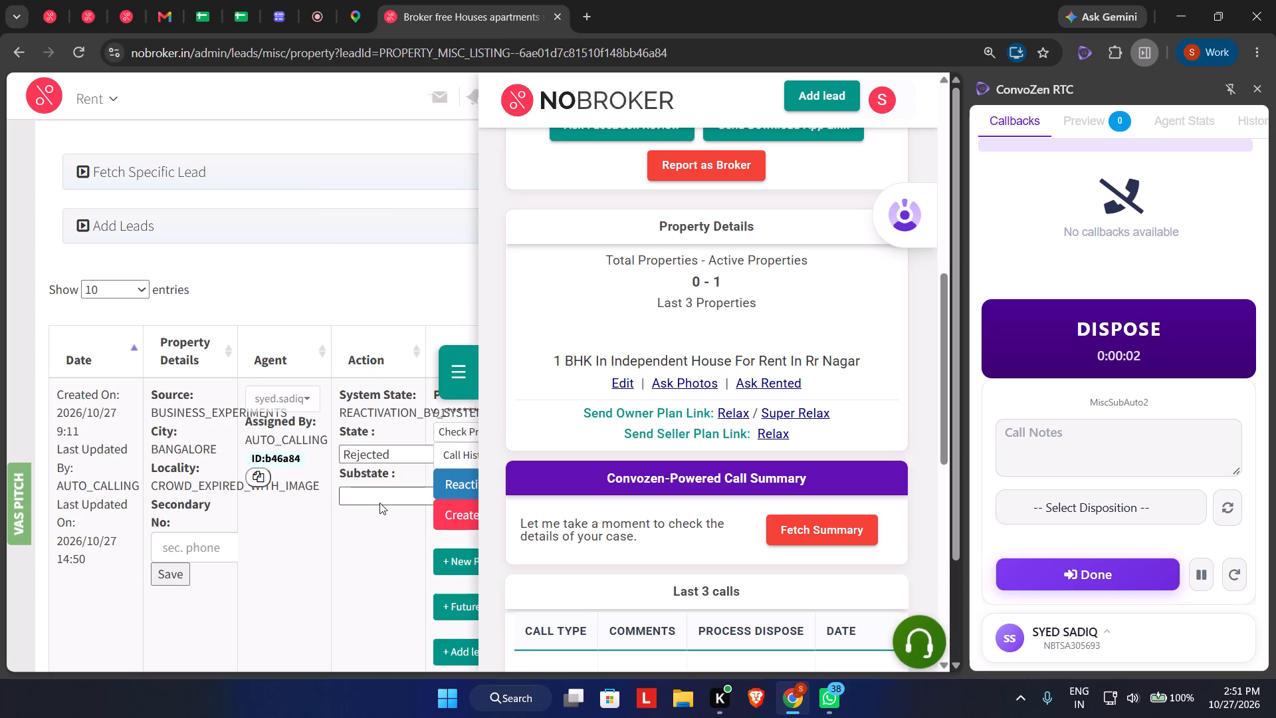
pyautogui.click(380, 503)
pyautogui.click(368, 379)
# Dispose of the ended call as Click Calling, Rejected, Rented Out in the dialer and submit it.
pyautogui.click(1052, 509)
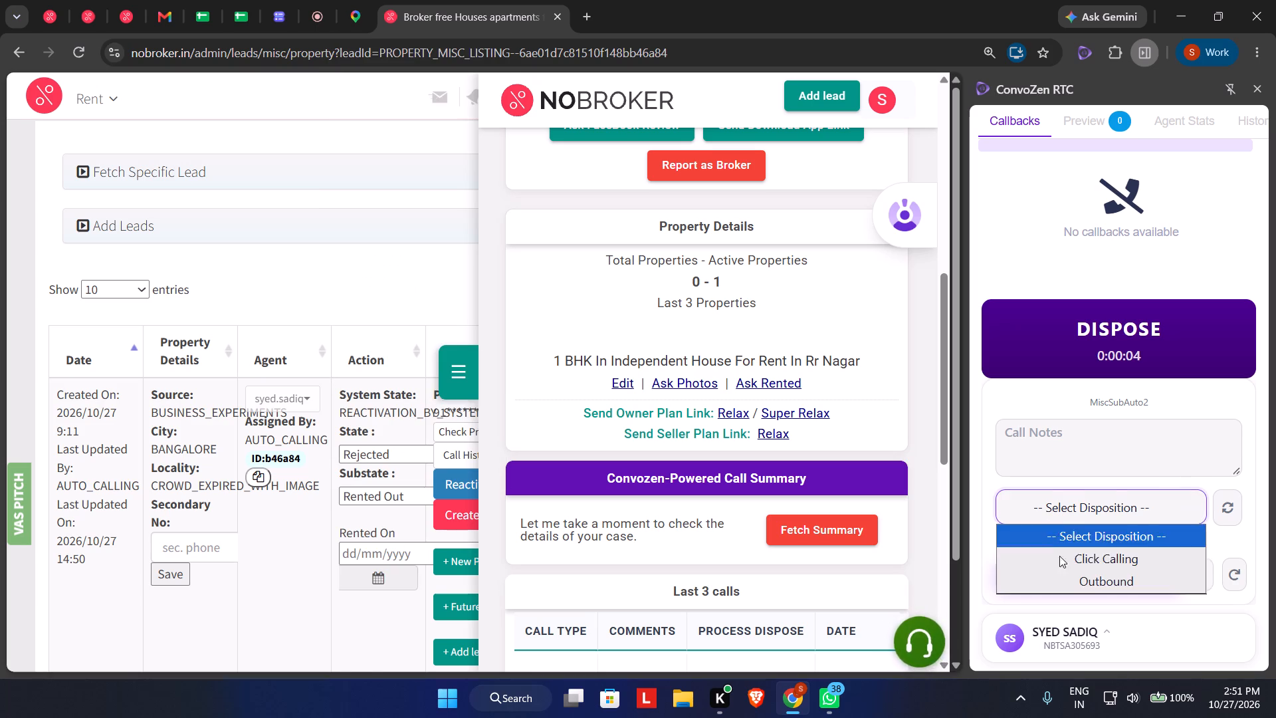
pyautogui.click(1056, 558)
pyautogui.click(1055, 511)
pyautogui.click(1077, 628)
pyautogui.click(1047, 509)
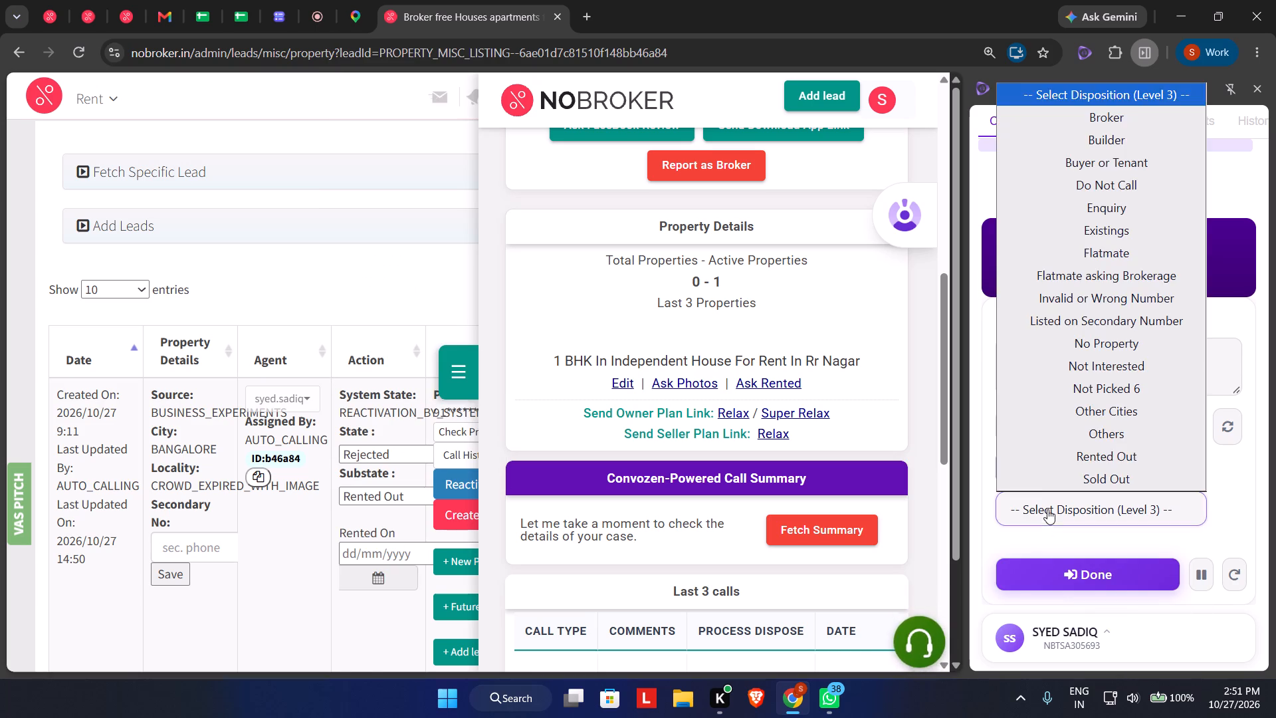
pyautogui.click(1068, 444)
pyautogui.click(1077, 505)
pyautogui.click(1064, 455)
pyautogui.click(1091, 569)
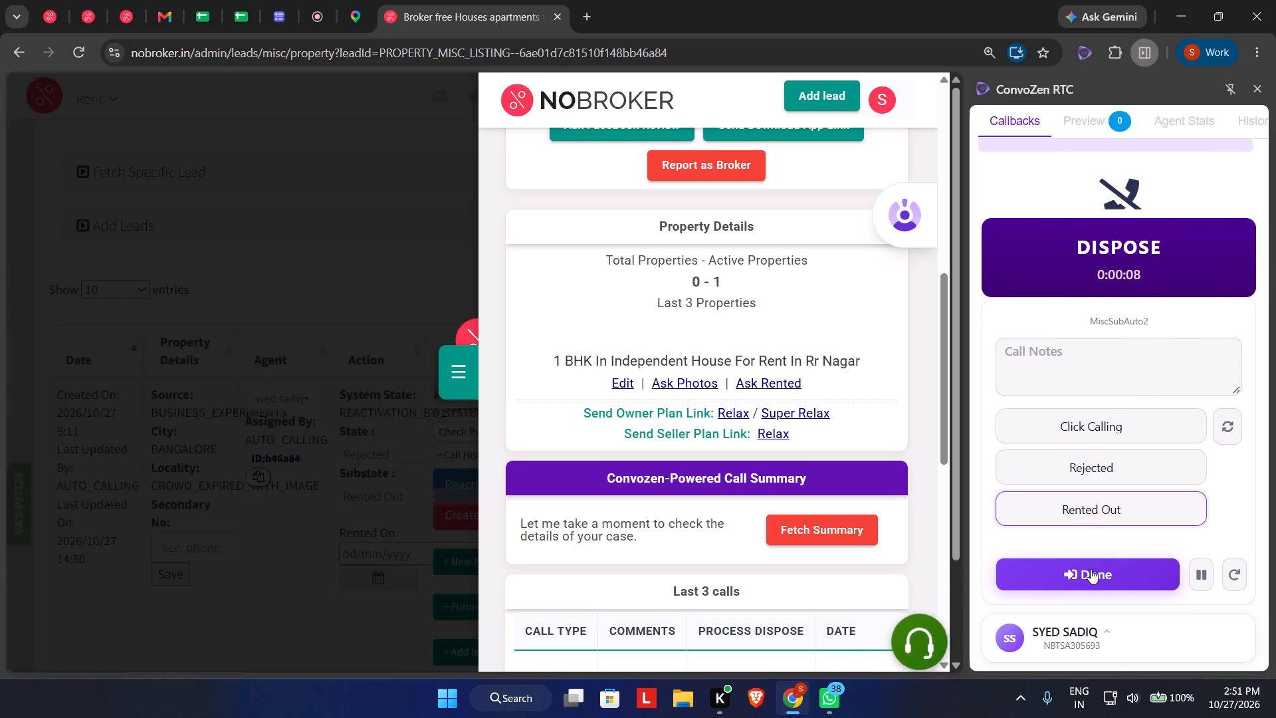
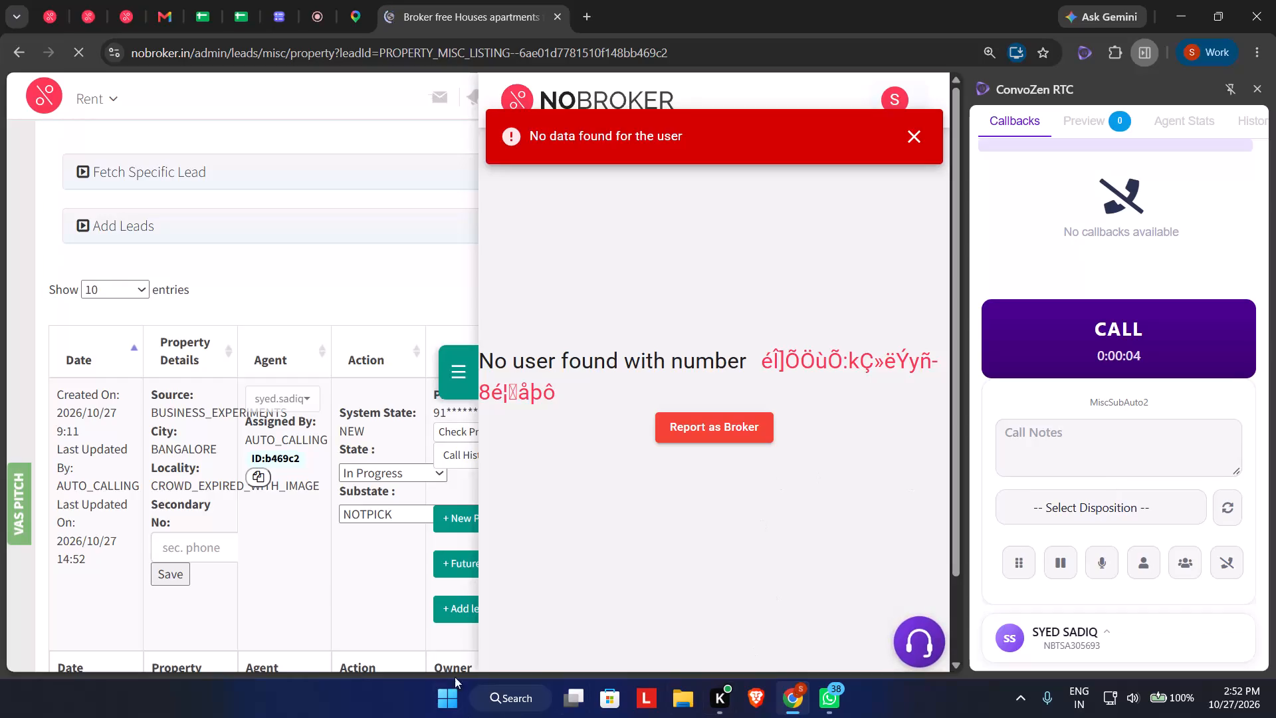
pyautogui.click(389, 526)
pyautogui.click(393, 516)
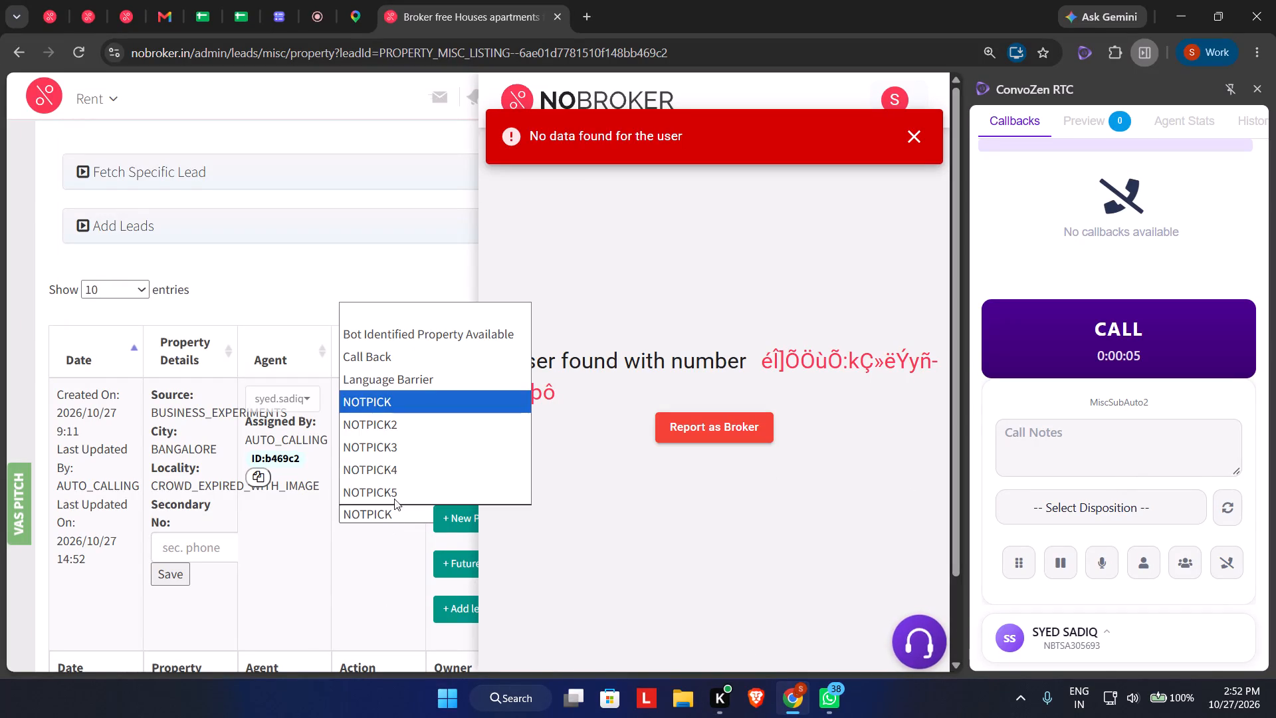
pyautogui.click(401, 427)
# Dispose of the active call as Outbound, Not Picked with a third-level reason, end the call and submit the disposition.
pyautogui.click(1125, 515)
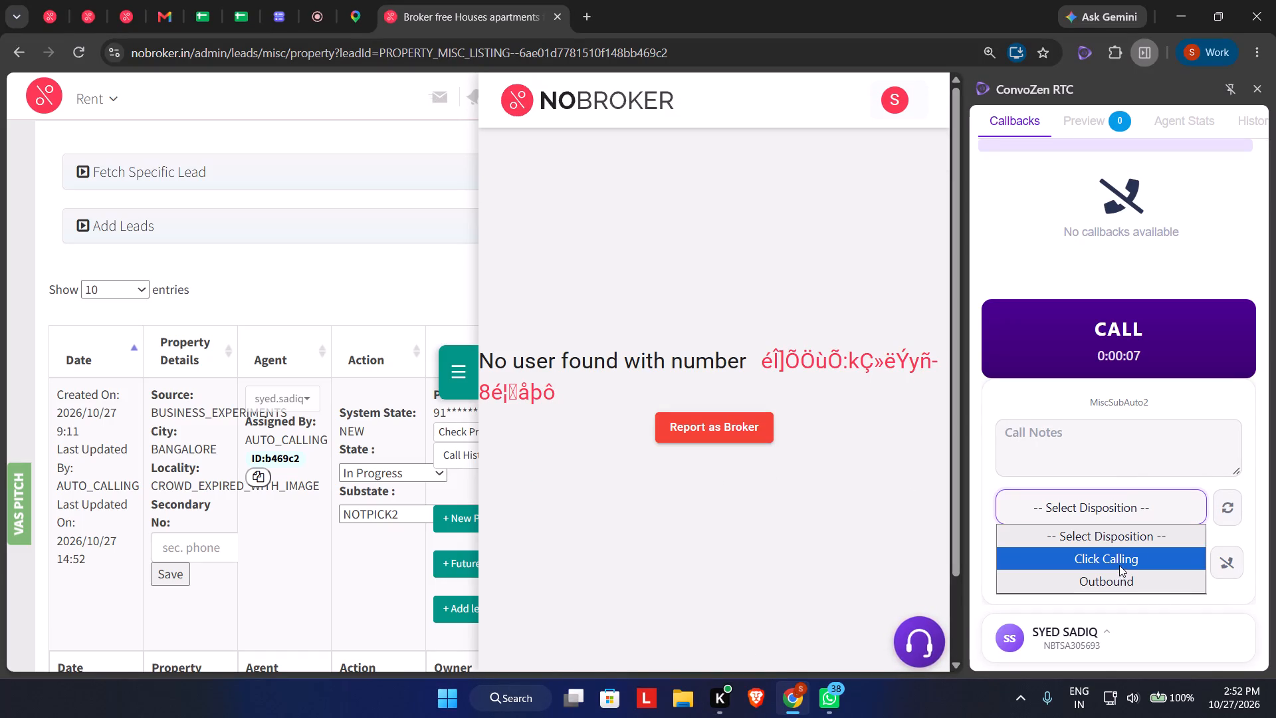
pyautogui.click(1117, 584)
pyautogui.click(1109, 505)
pyautogui.click(1128, 562)
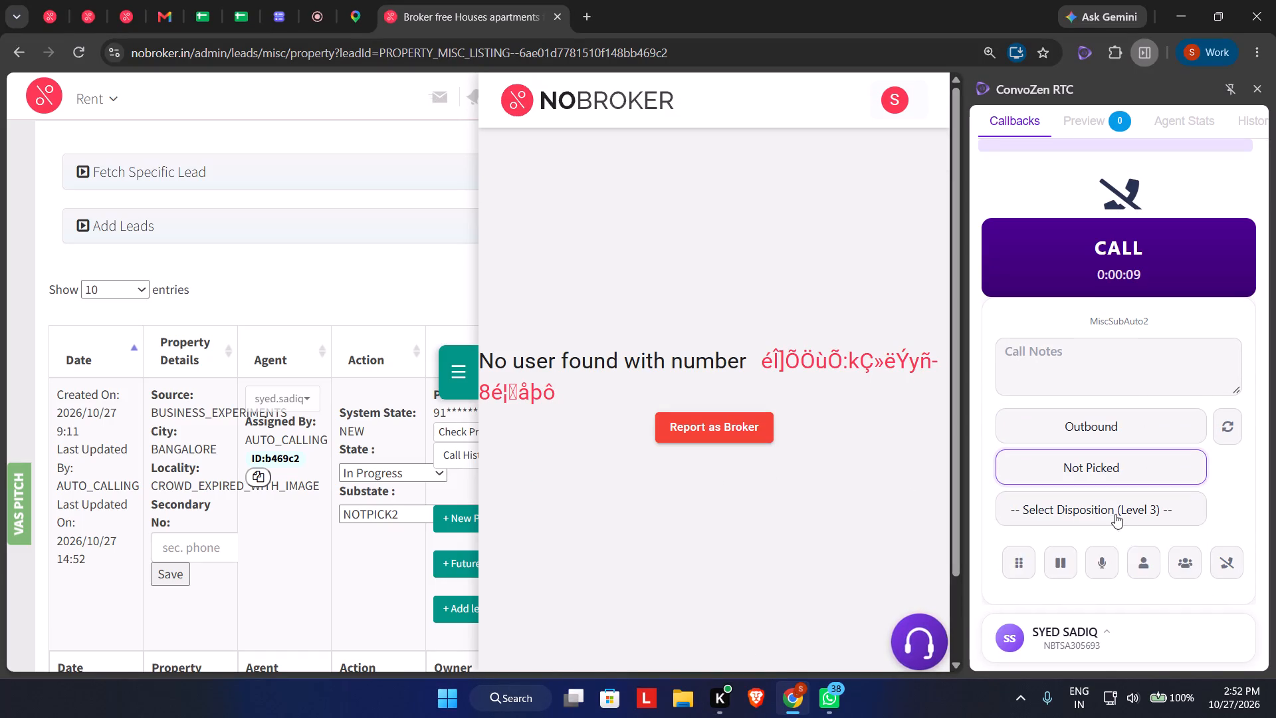
pyautogui.click(1114, 509)
pyautogui.click(1140, 618)
pyautogui.click(1230, 571)
pyautogui.click(1116, 578)
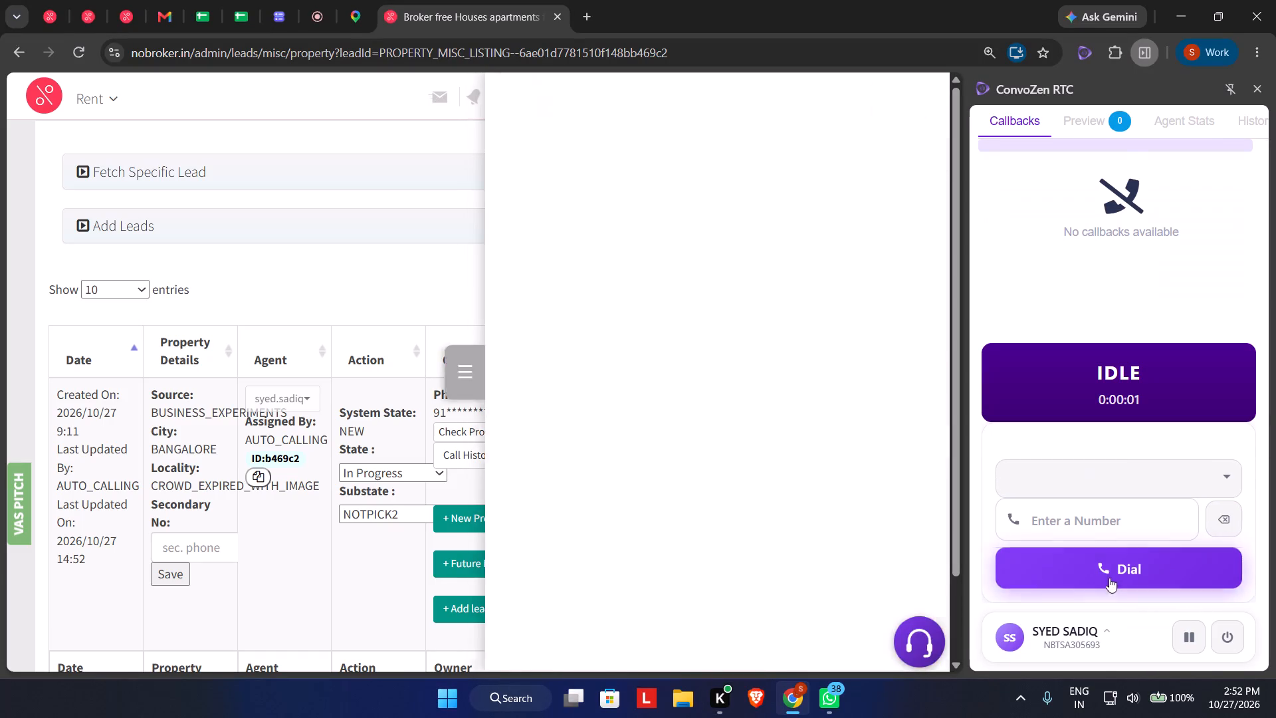
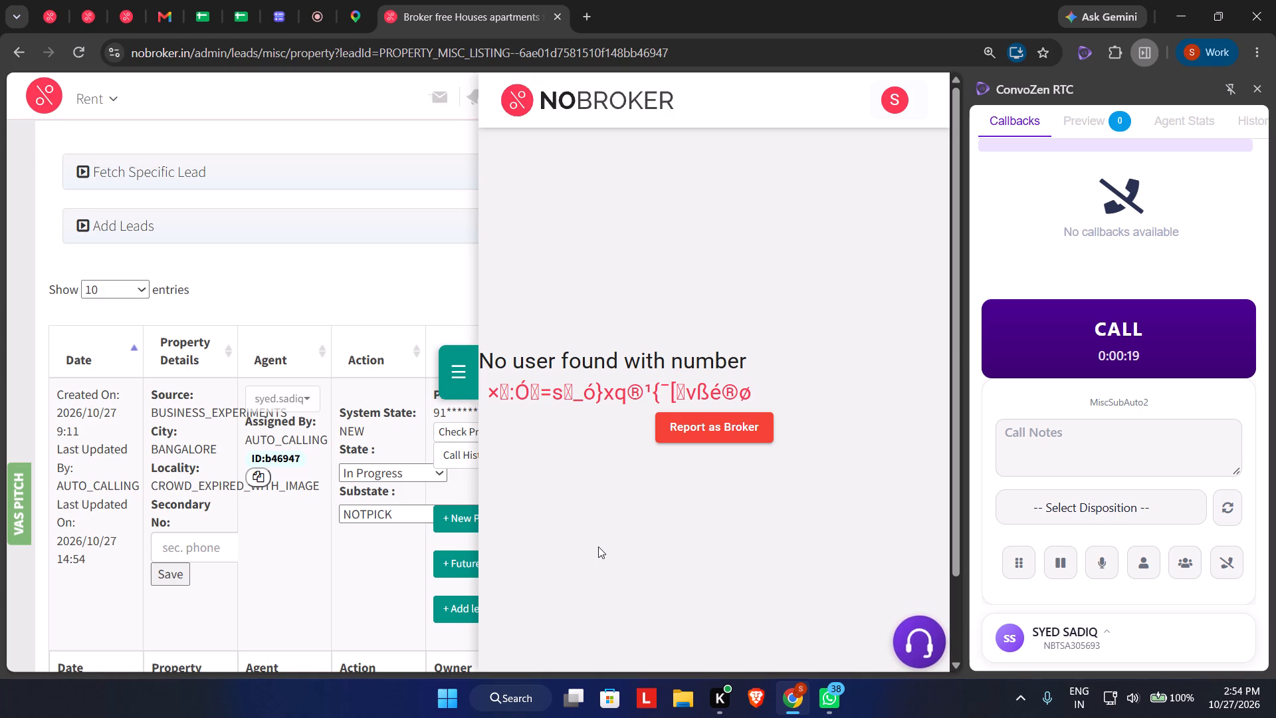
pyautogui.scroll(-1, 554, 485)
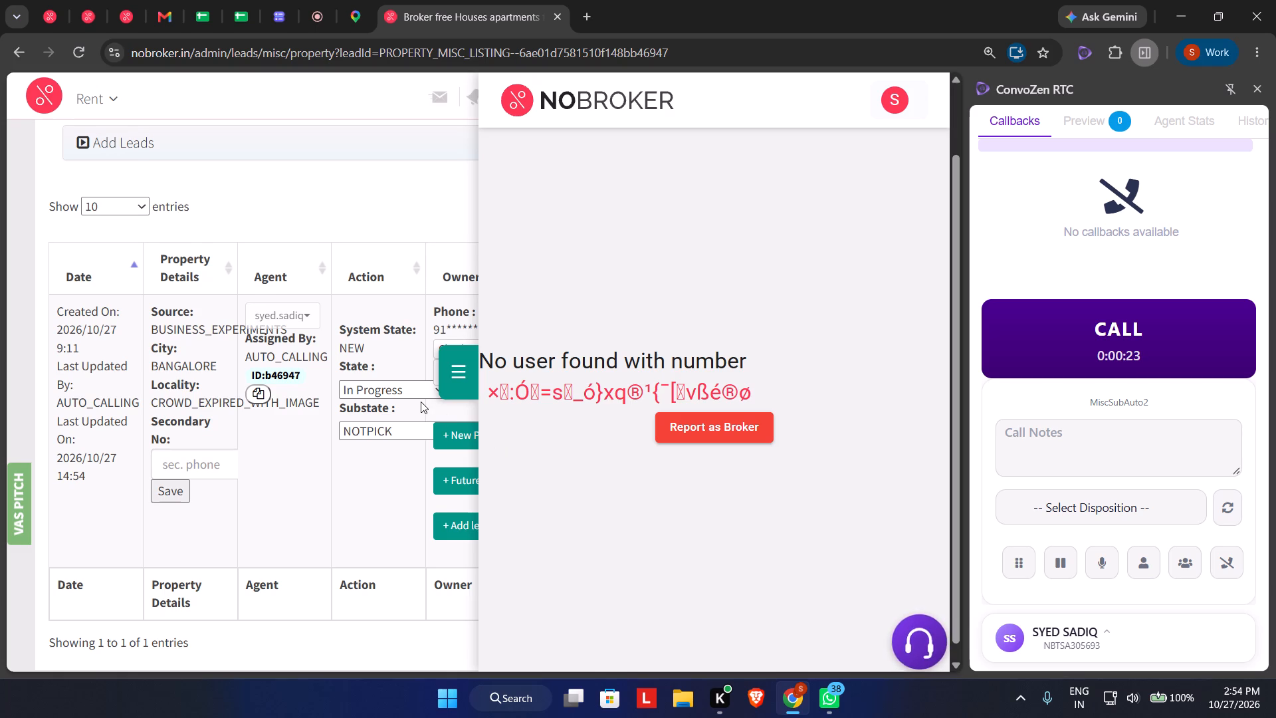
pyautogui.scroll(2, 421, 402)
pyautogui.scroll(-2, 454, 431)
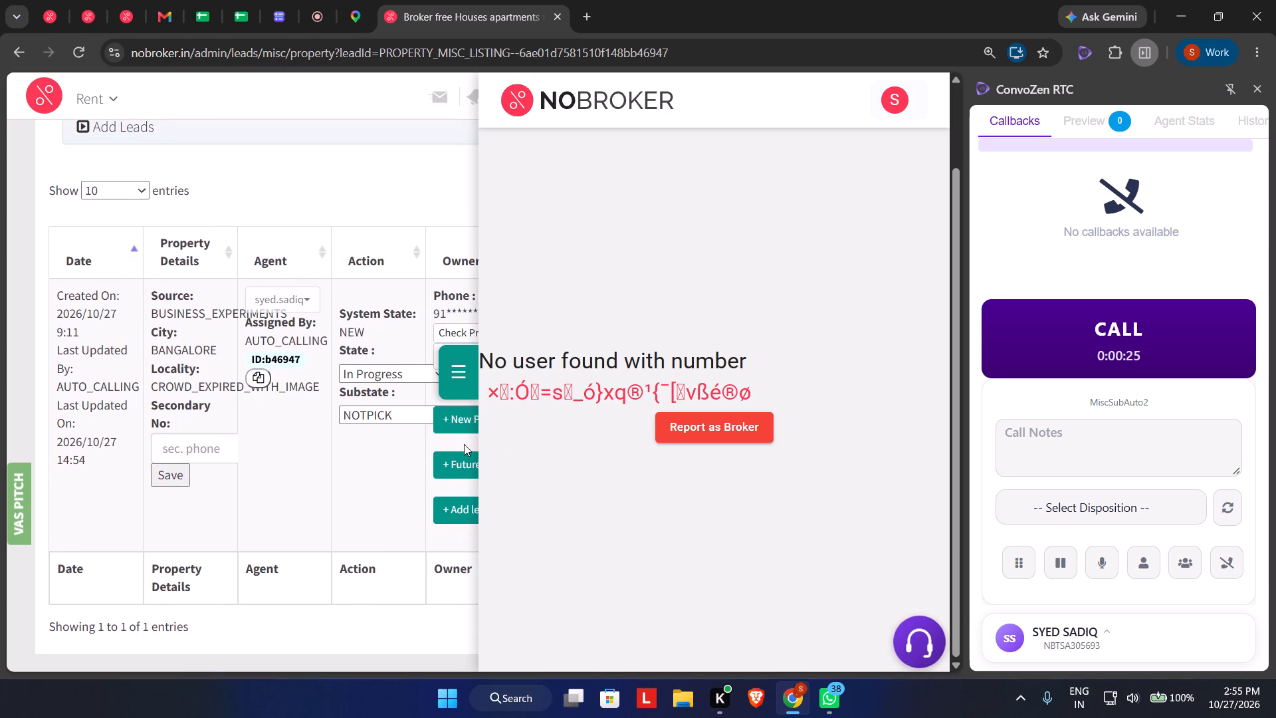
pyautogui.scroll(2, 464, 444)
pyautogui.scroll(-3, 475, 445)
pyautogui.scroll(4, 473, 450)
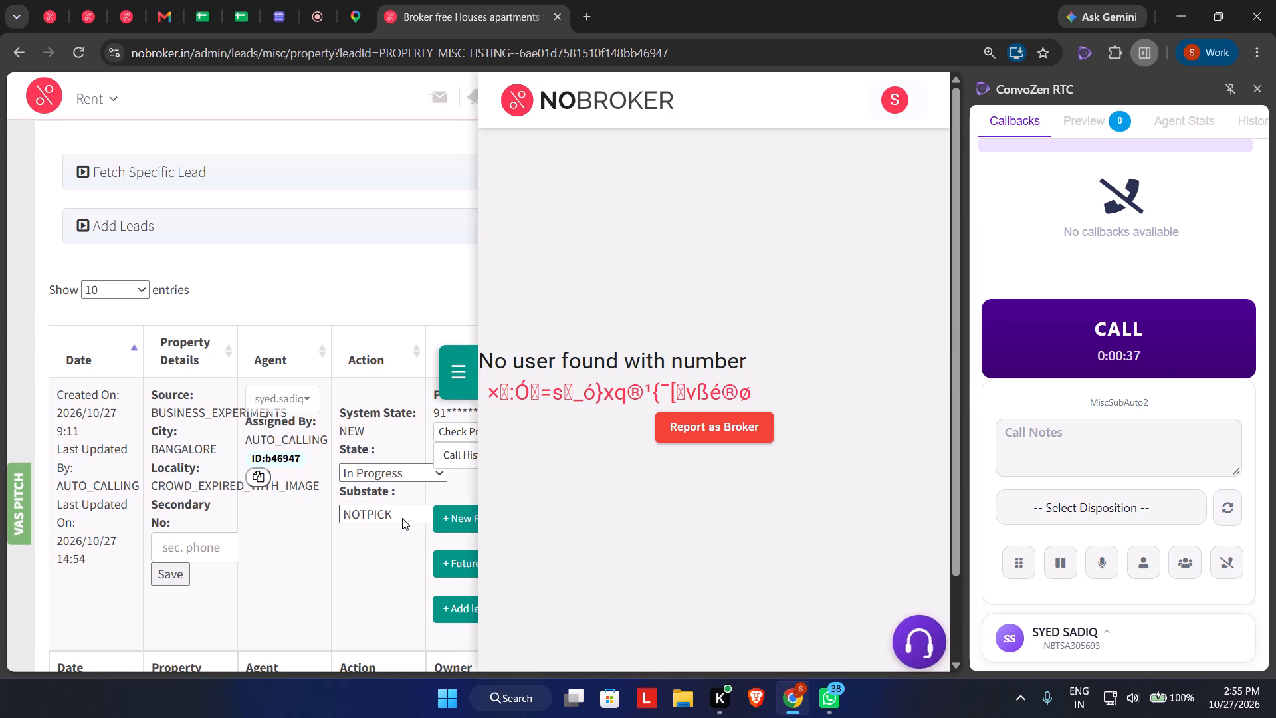
pyautogui.click(397, 479)
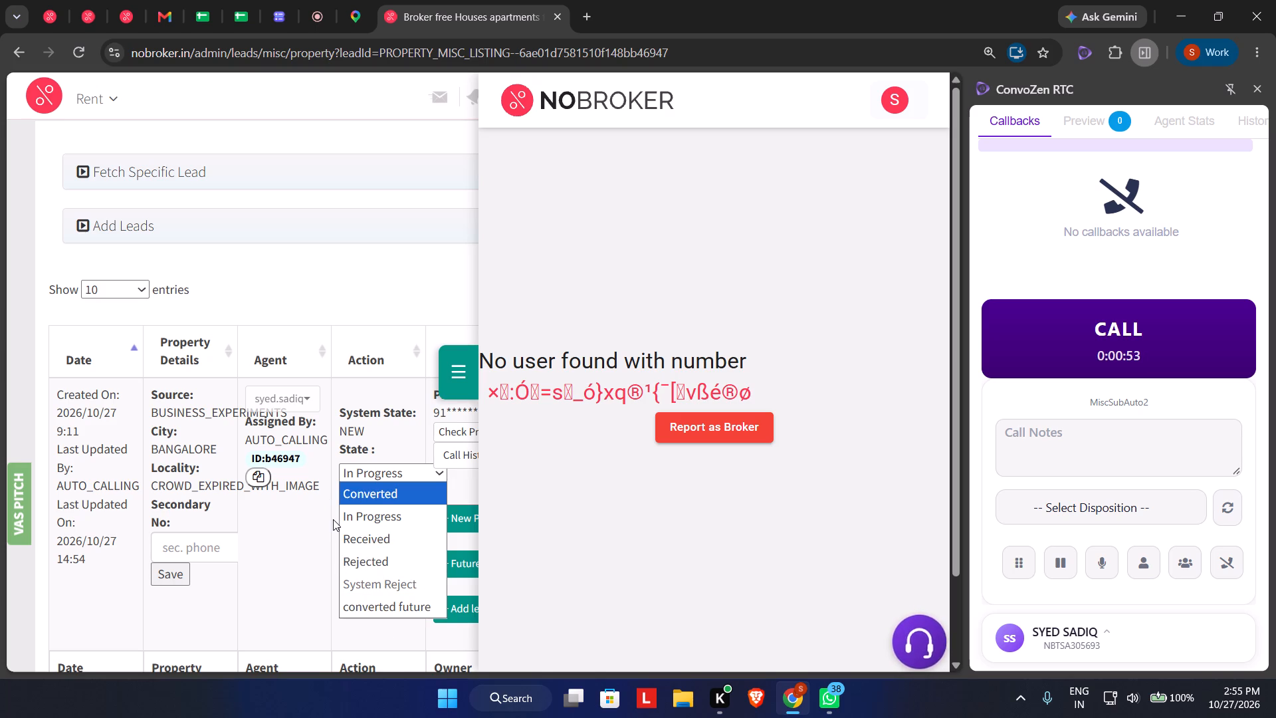
pyautogui.doubleClick(351, 516)
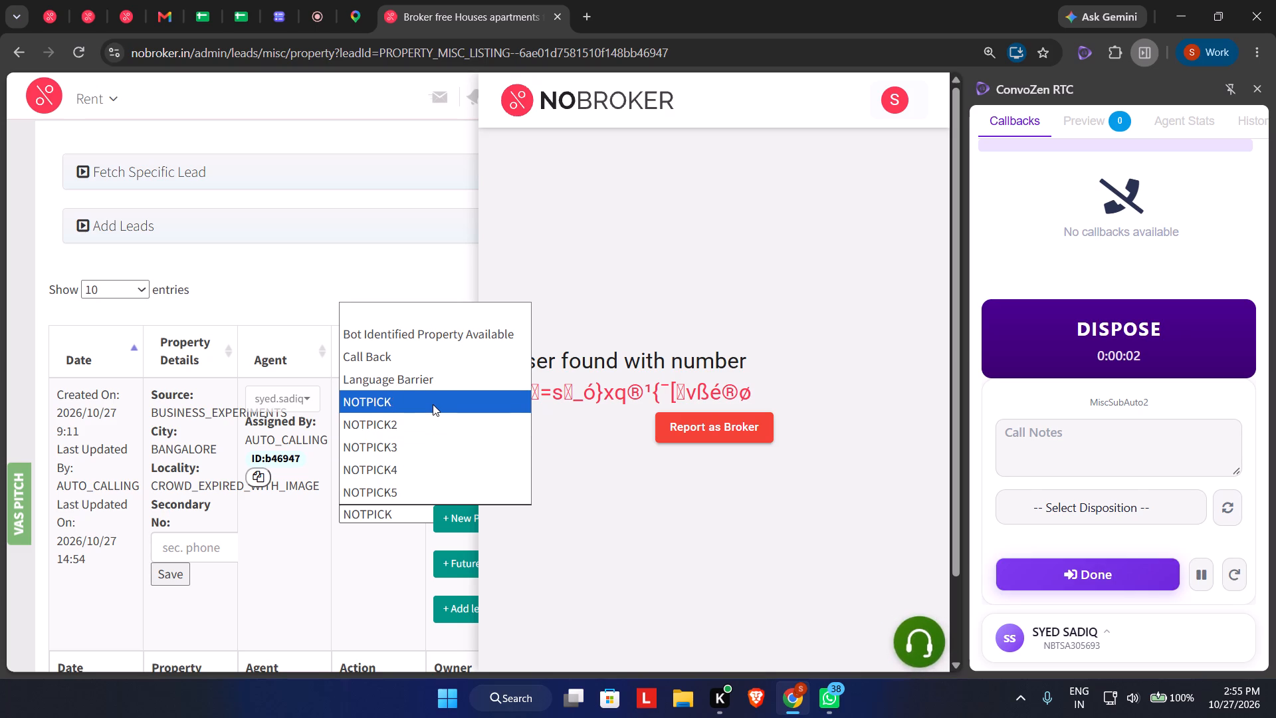
pyautogui.click(433, 404)
pyautogui.click(433, 404)
# Dispose of the ended call as Click Calling, Other, Voice Issue and submit the disposition.
pyautogui.doubleClick(1066, 490)
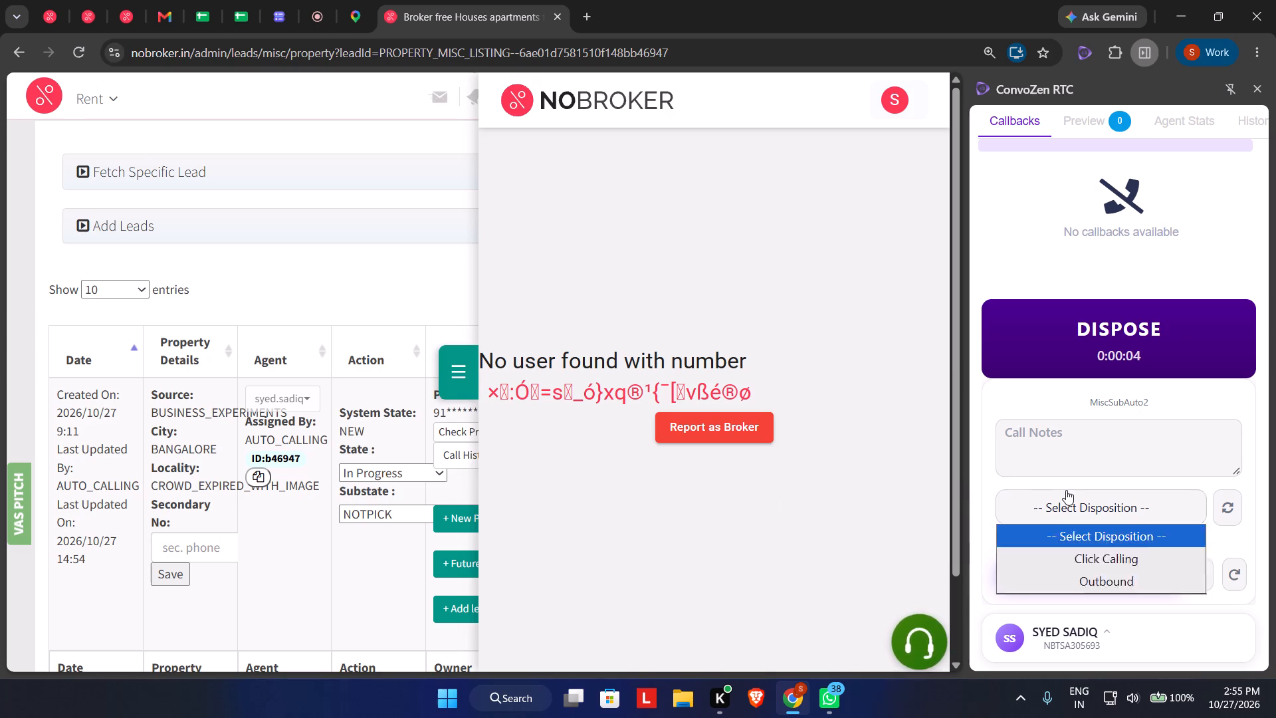
pyautogui.doubleClick(1069, 516)
pyautogui.tripleClick(1069, 519)
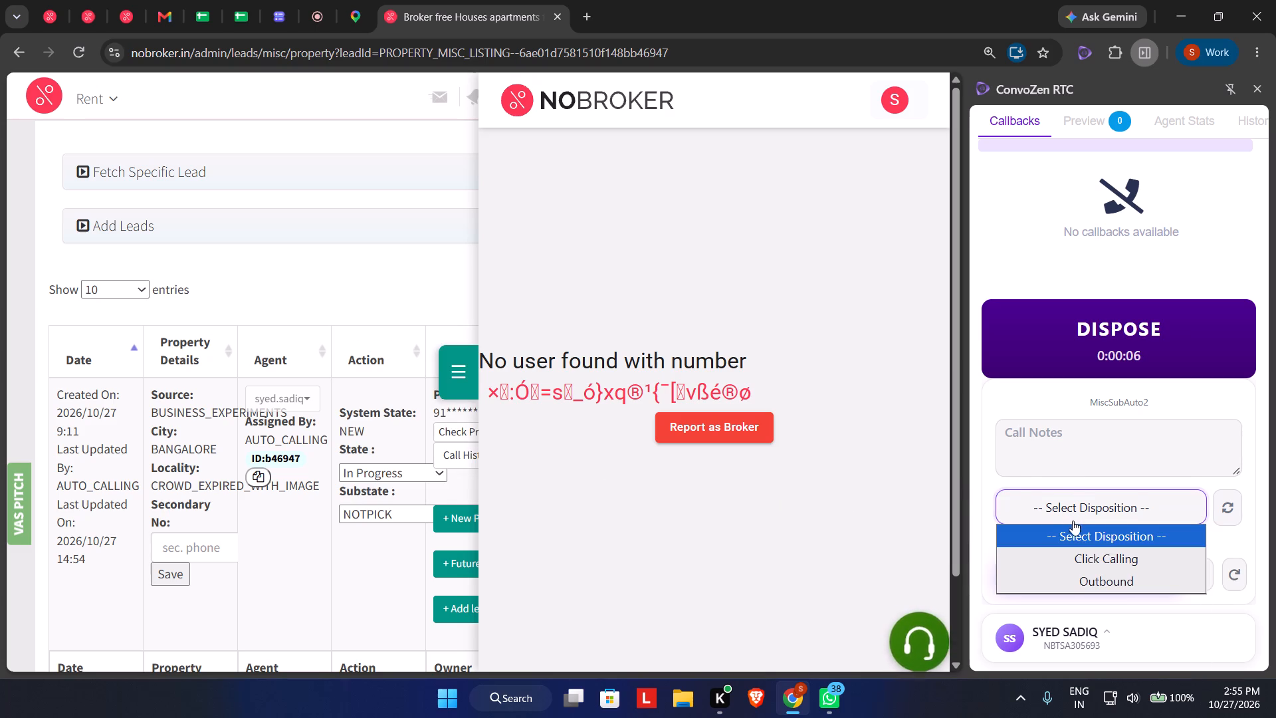
pyautogui.click(1112, 558)
pyautogui.doubleClick(1072, 495)
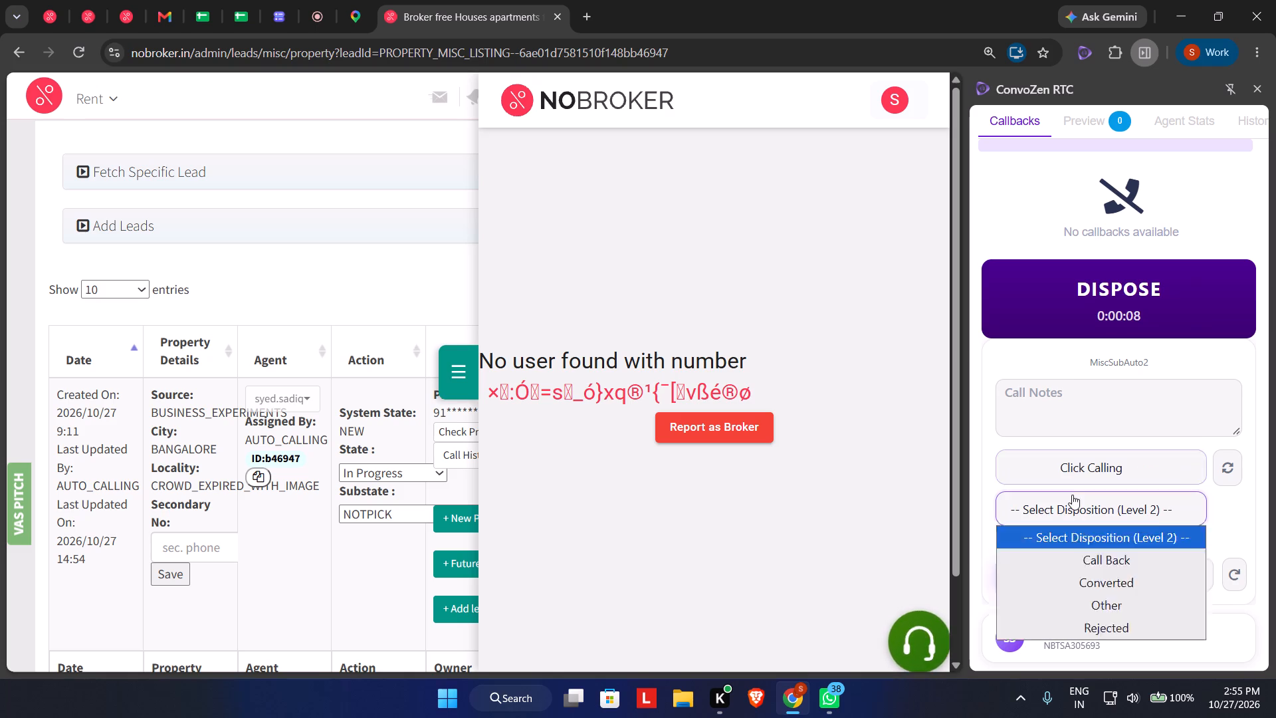
pyautogui.moveTo(1073, 518); pyautogui.dragTo(1120, 601)
pyautogui.click(1120, 601)
pyautogui.click(1049, 501)
pyautogui.click(1066, 601)
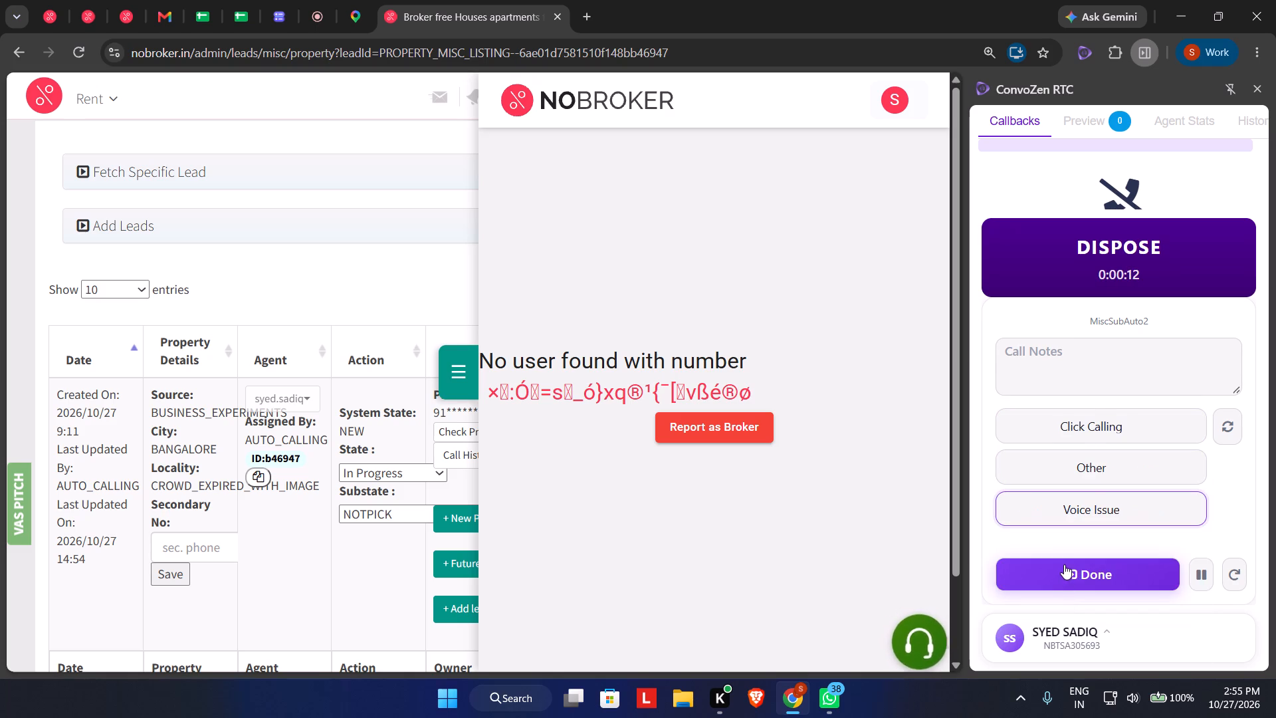
pyautogui.click(1064, 564)
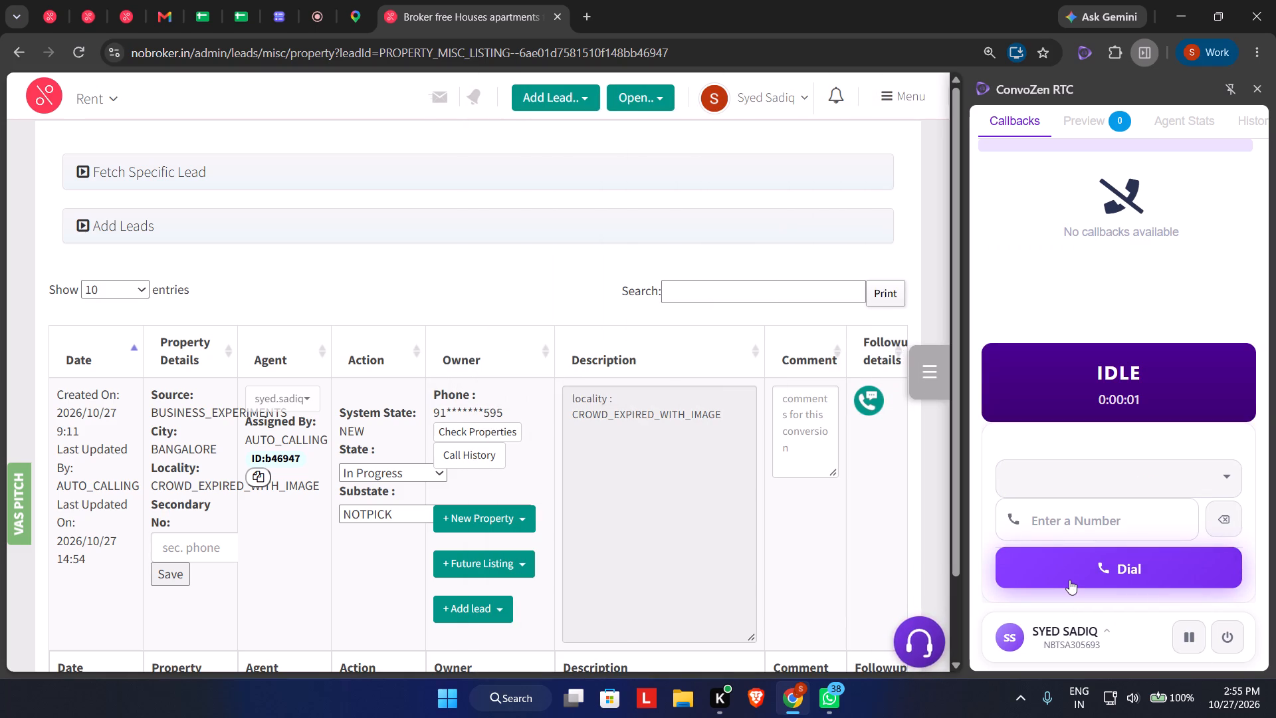
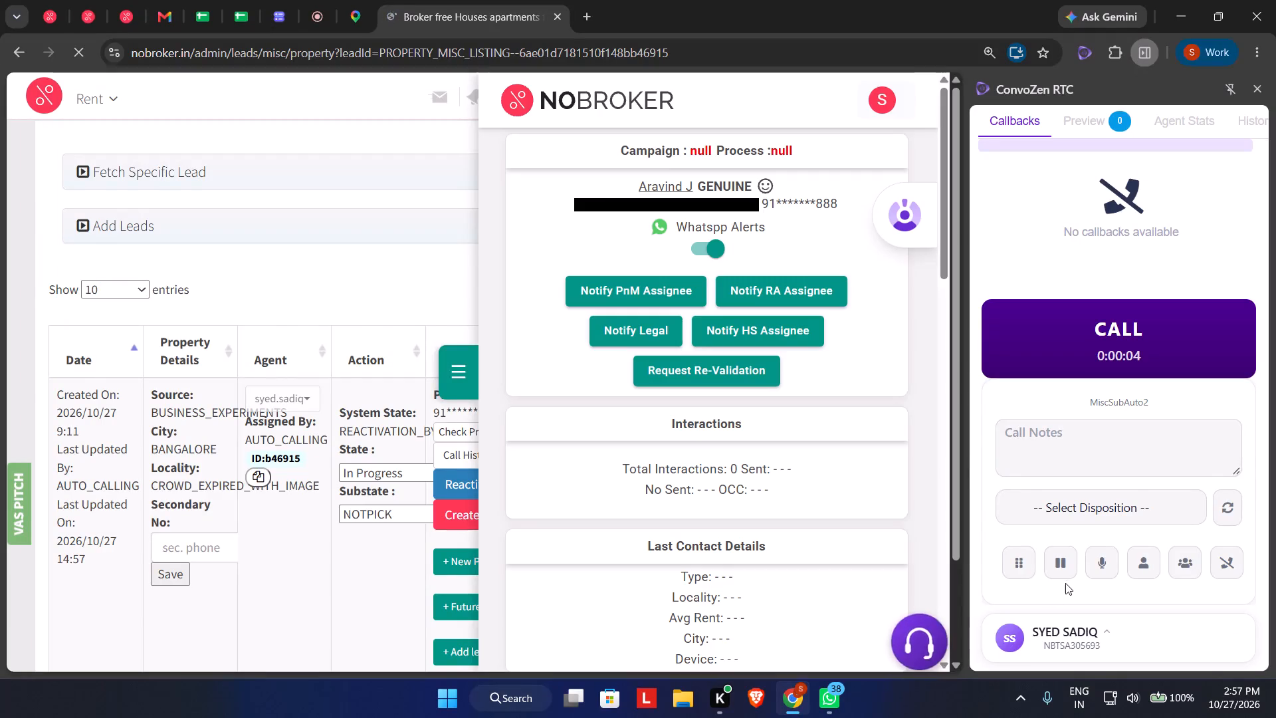
pyautogui.scroll(-4, 751, 536)
pyautogui.scroll(-4, 815, 538)
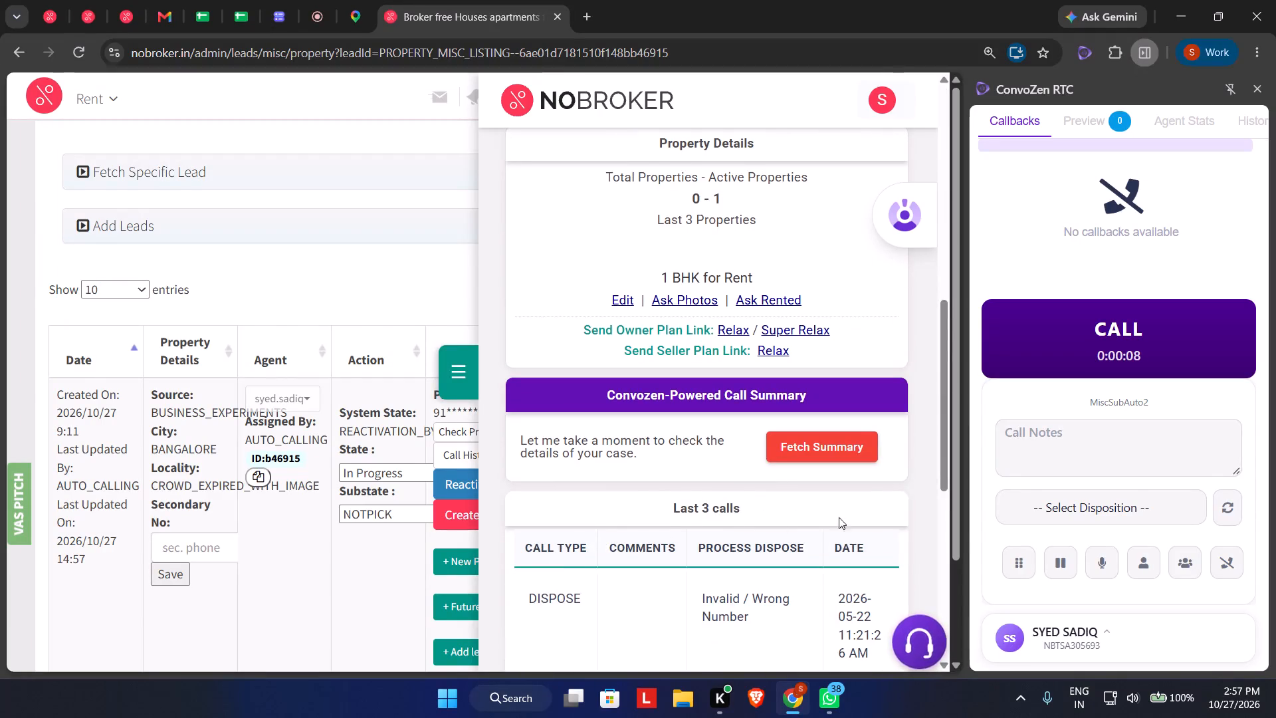
pyautogui.moveTo(945, 475); pyautogui.dragTo(953, 493)
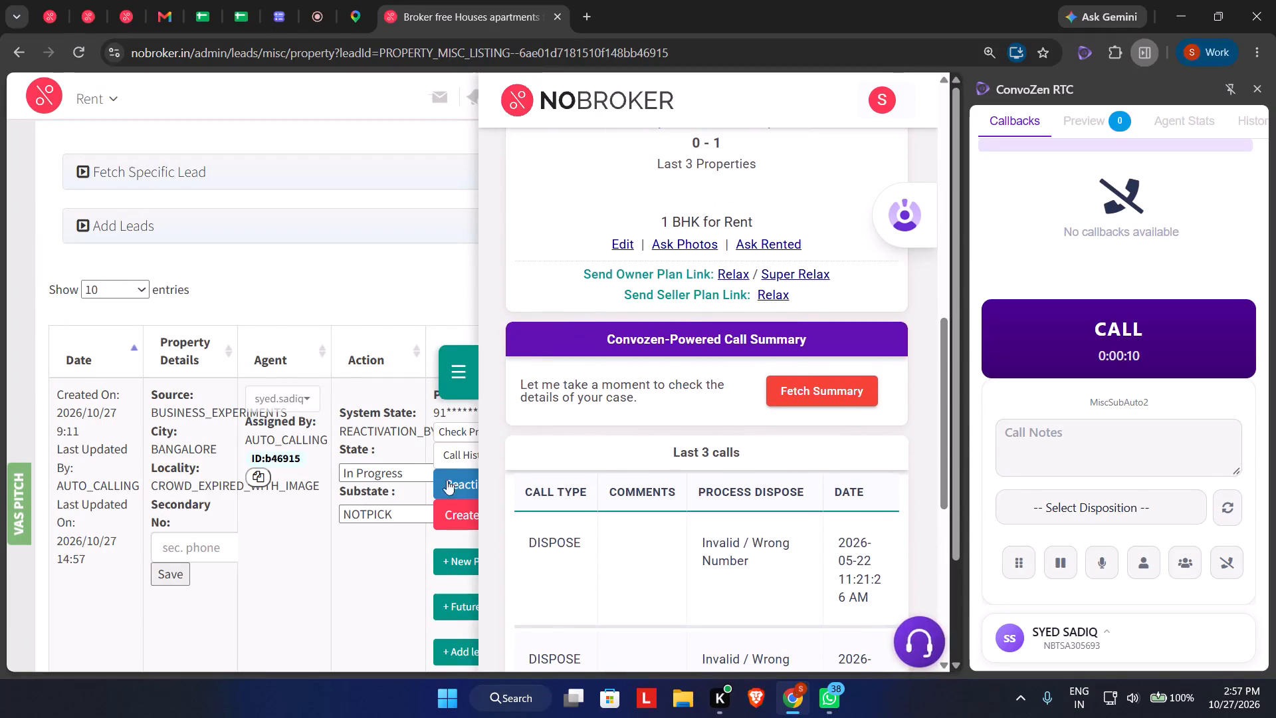
pyautogui.click(375, 475)
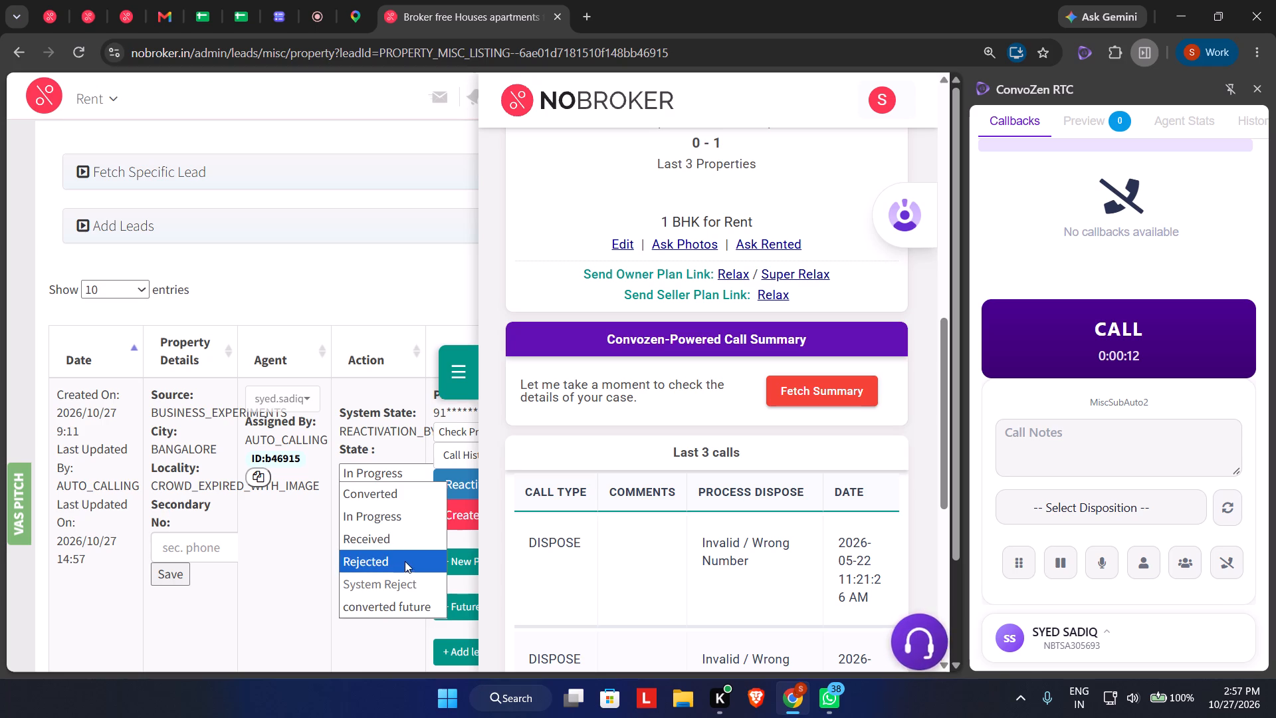
pyautogui.click(405, 561)
pyautogui.click(361, 506)
pyautogui.click(371, 498)
pyautogui.scroll(-2, 372, 459)
pyautogui.click(368, 480)
# Dispose of the ended call as Click Calling with level 3 reason Invalid or Wrong Number and submit the disposition.
pyautogui.click(1078, 507)
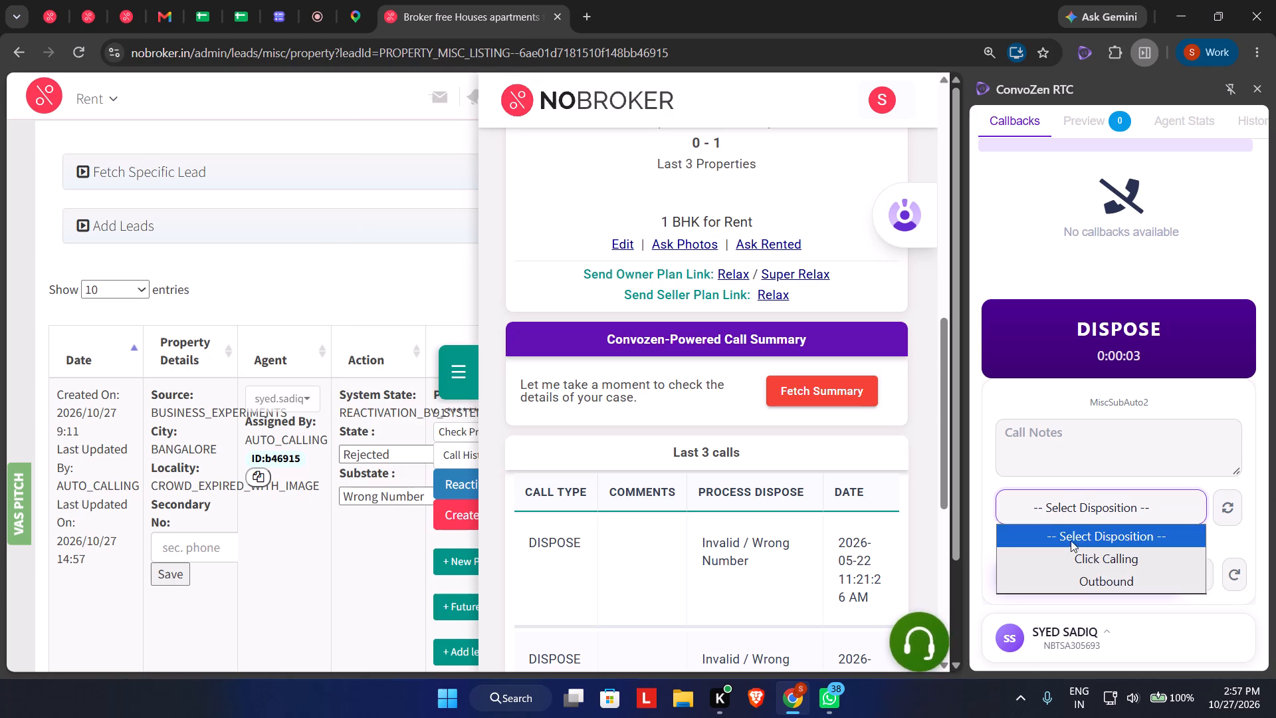
pyautogui.click(1071, 560)
pyautogui.click(1050, 523)
pyautogui.click(1108, 634)
pyautogui.click(1058, 522)
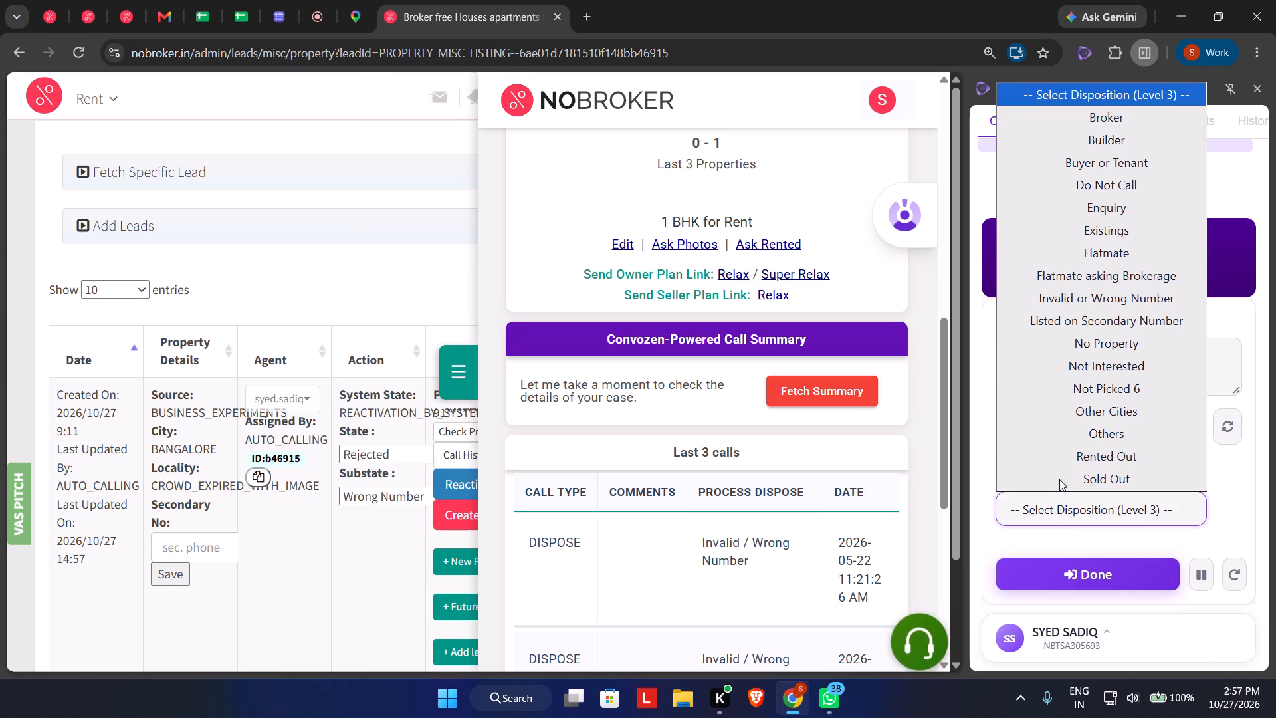
pyautogui.click(1103, 294)
pyautogui.click(1078, 582)
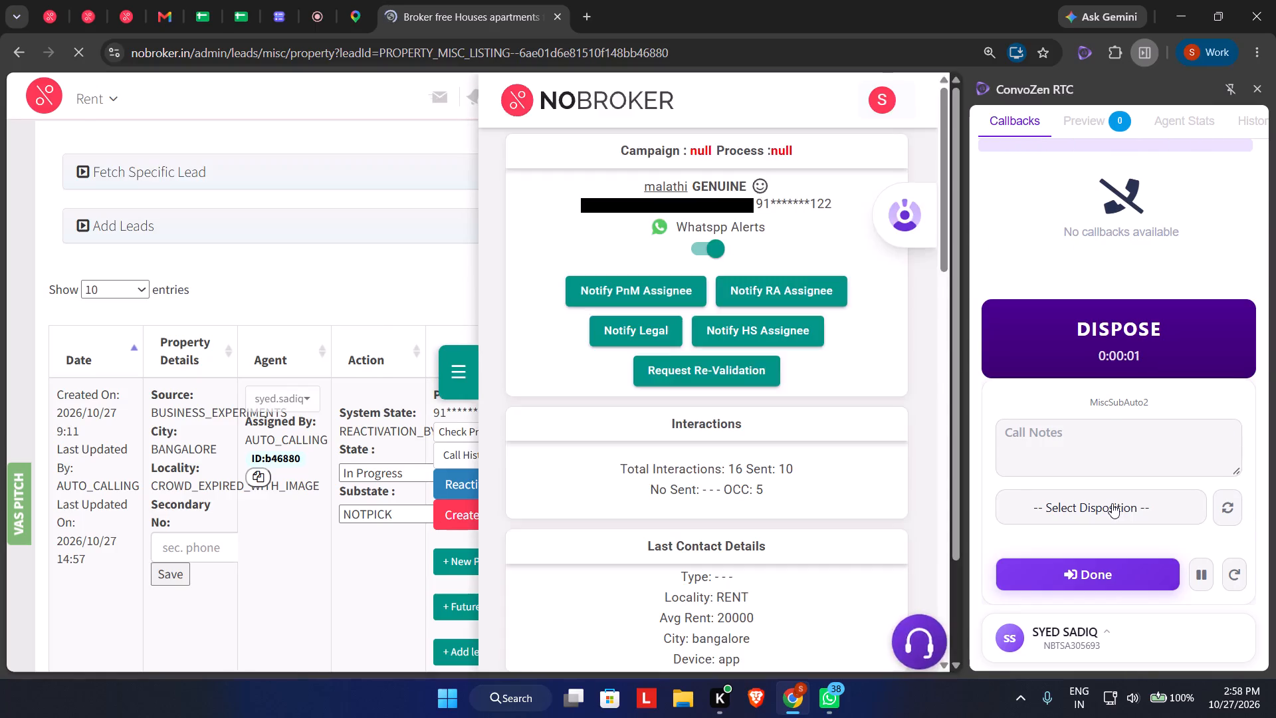
pyautogui.click(381, 514)
pyautogui.moveTo(405, 412); pyautogui.dragTo(409, 427)
# Dispose of the ended call as Click Calling, Other, Auto Dispose and submit the disposition.
pyautogui.click(1090, 506)
pyautogui.click(1099, 548)
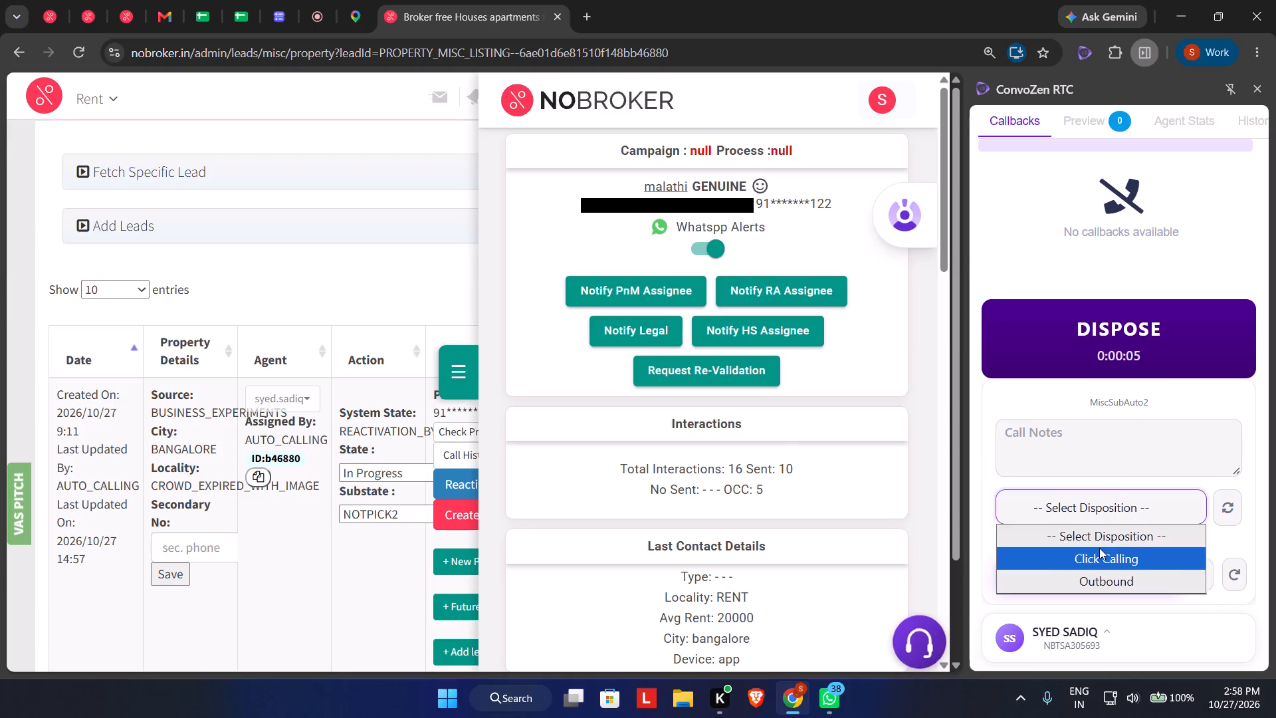
pyautogui.click(1074, 499)
pyautogui.click(1111, 613)
pyautogui.click(1077, 503)
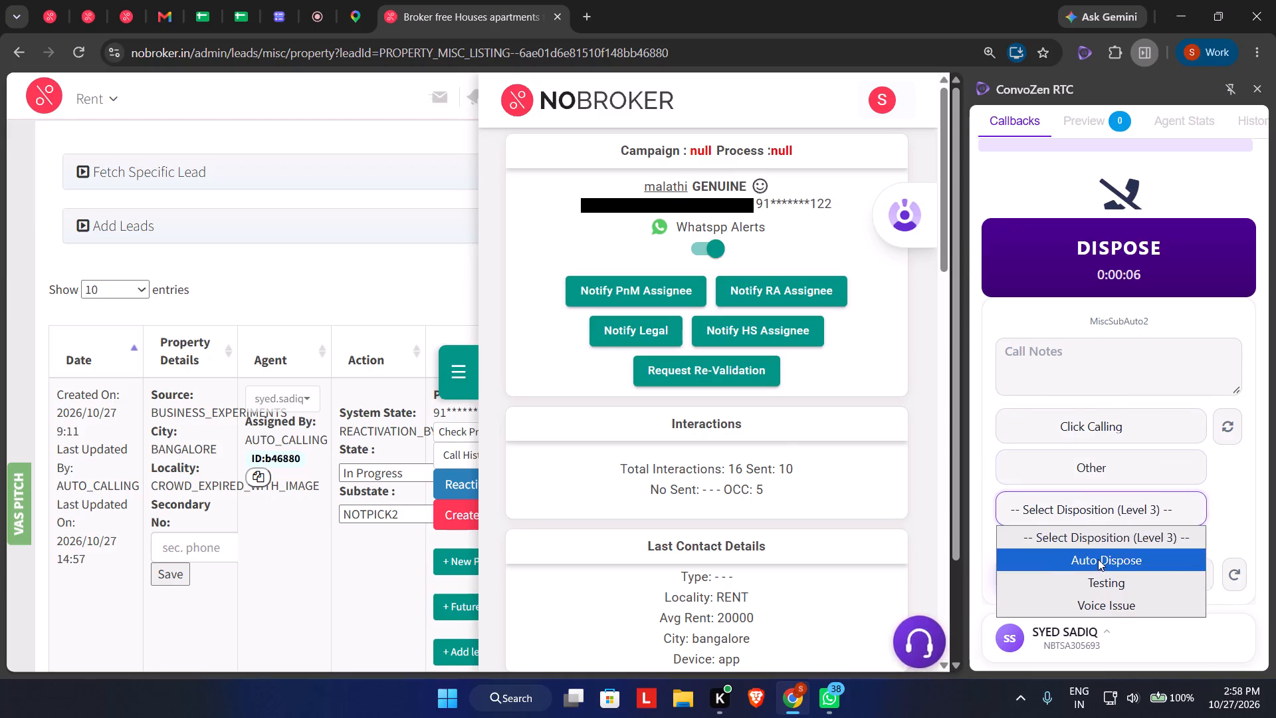
pyautogui.click(1098, 559)
pyautogui.click(1102, 574)
# Check the agent call statistics in the dialer, then return to the callbacks view.
pyautogui.click(1182, 110)
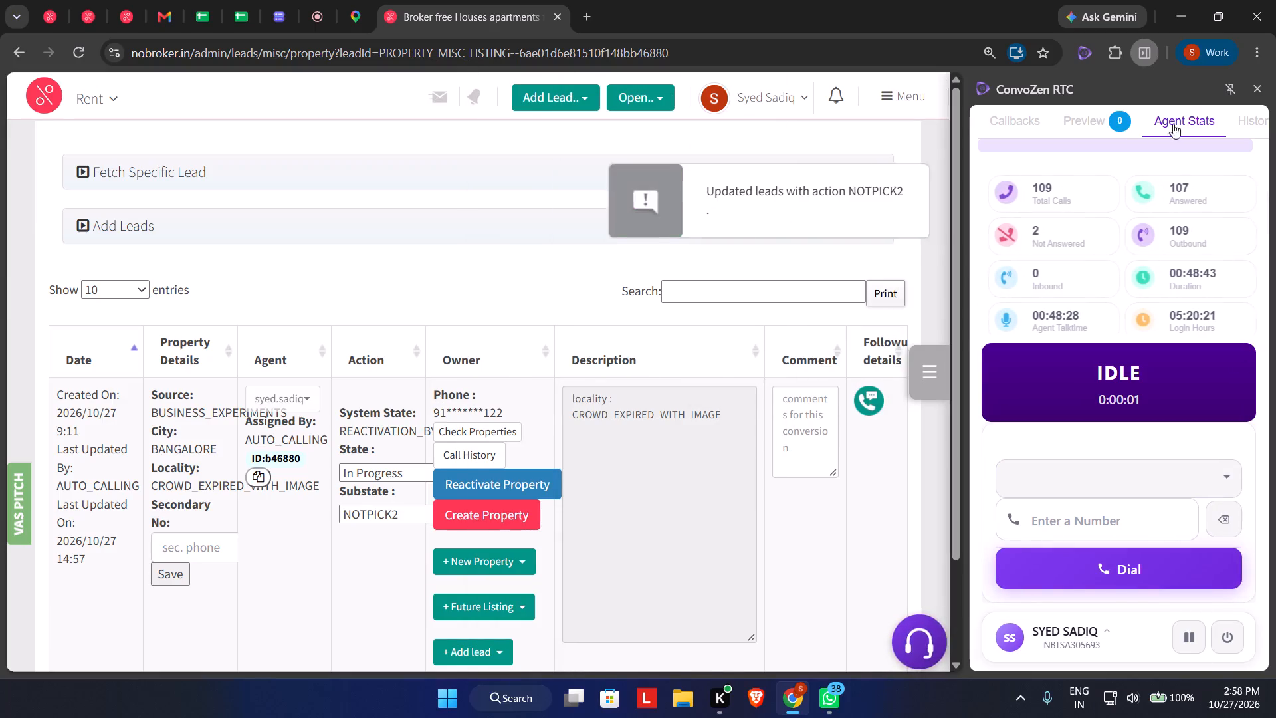
pyautogui.click(1027, 135)
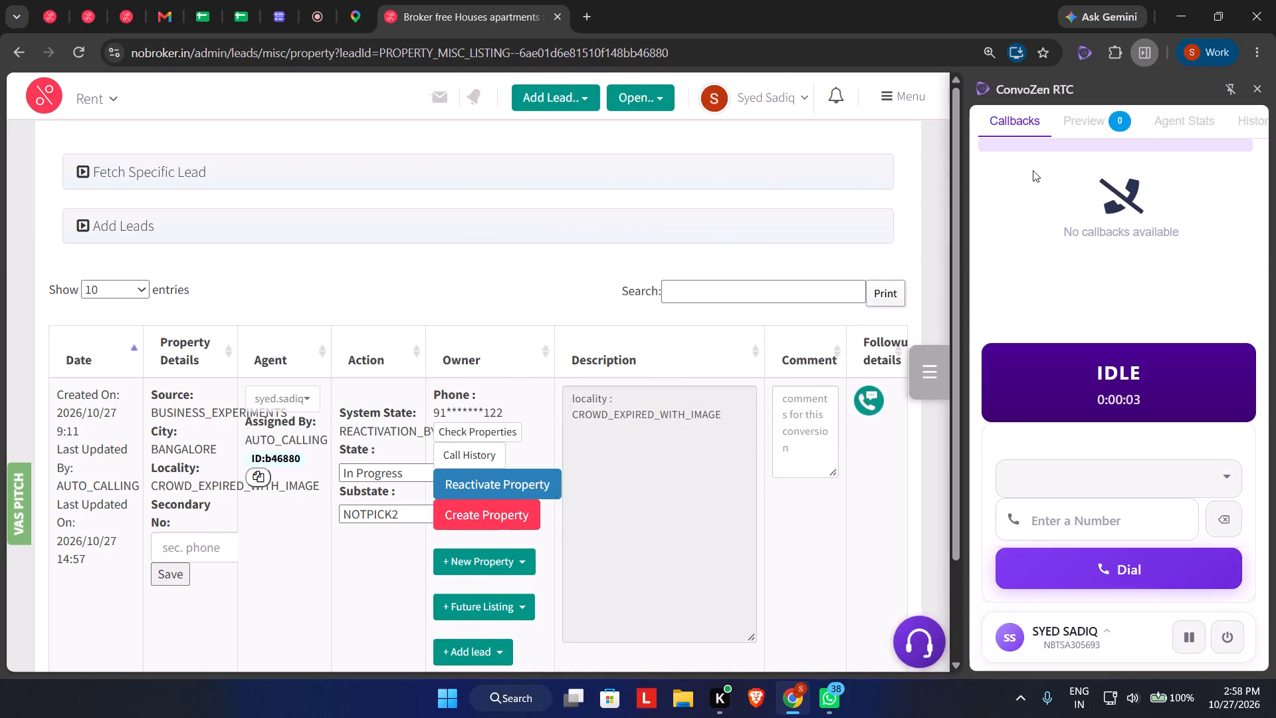
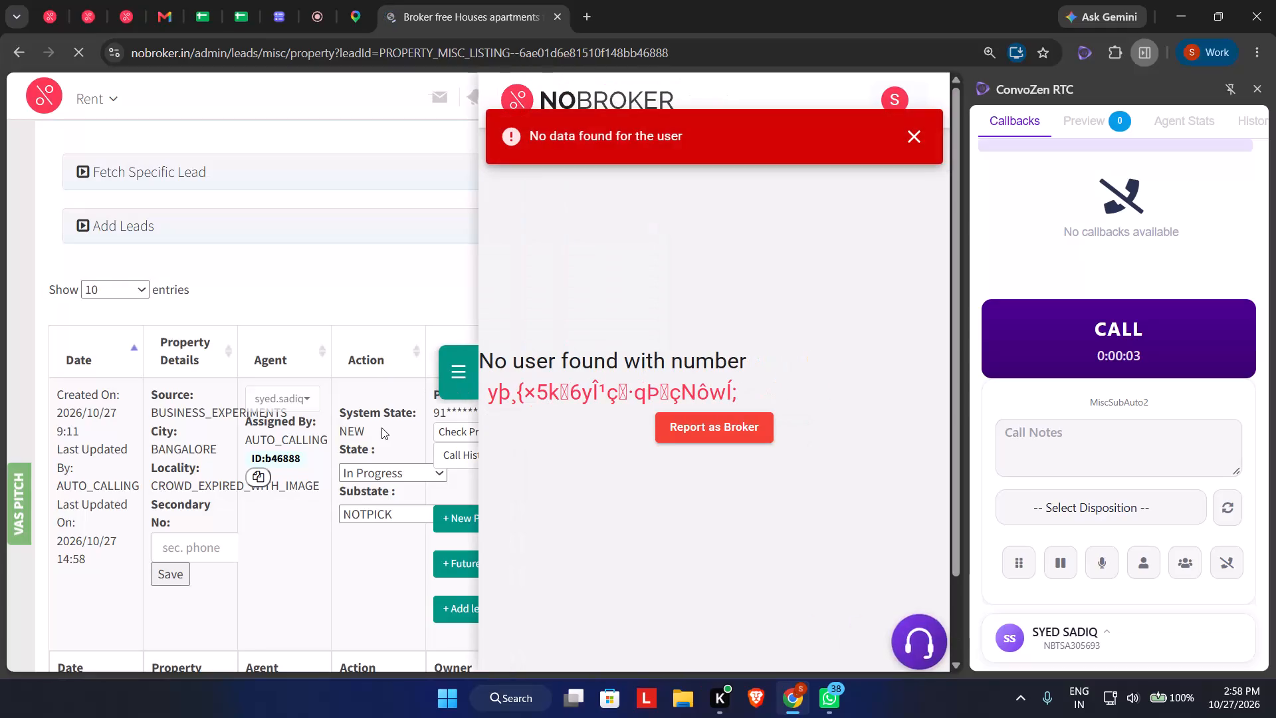
pyautogui.click(364, 518)
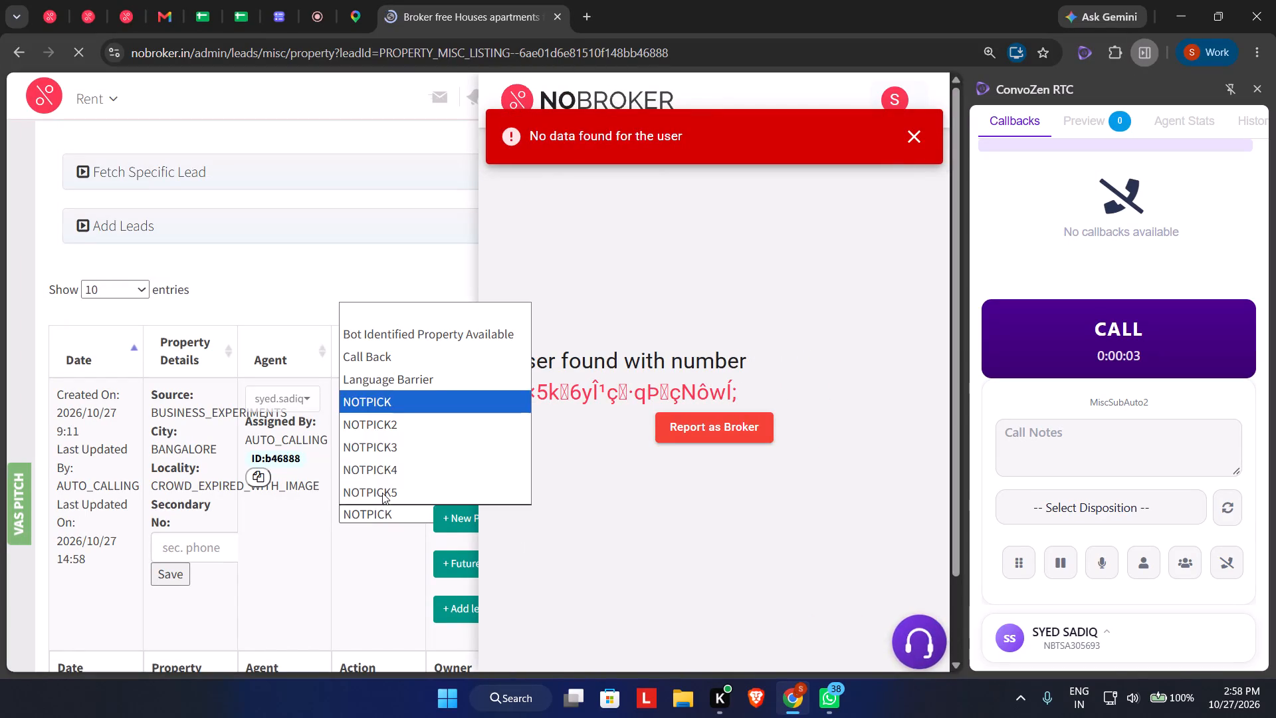
pyautogui.click(411, 424)
# Dispose of the active call as Outbound, Not Picked, Voice Mail, ending the call and submitting the disposition.
pyautogui.click(1101, 505)
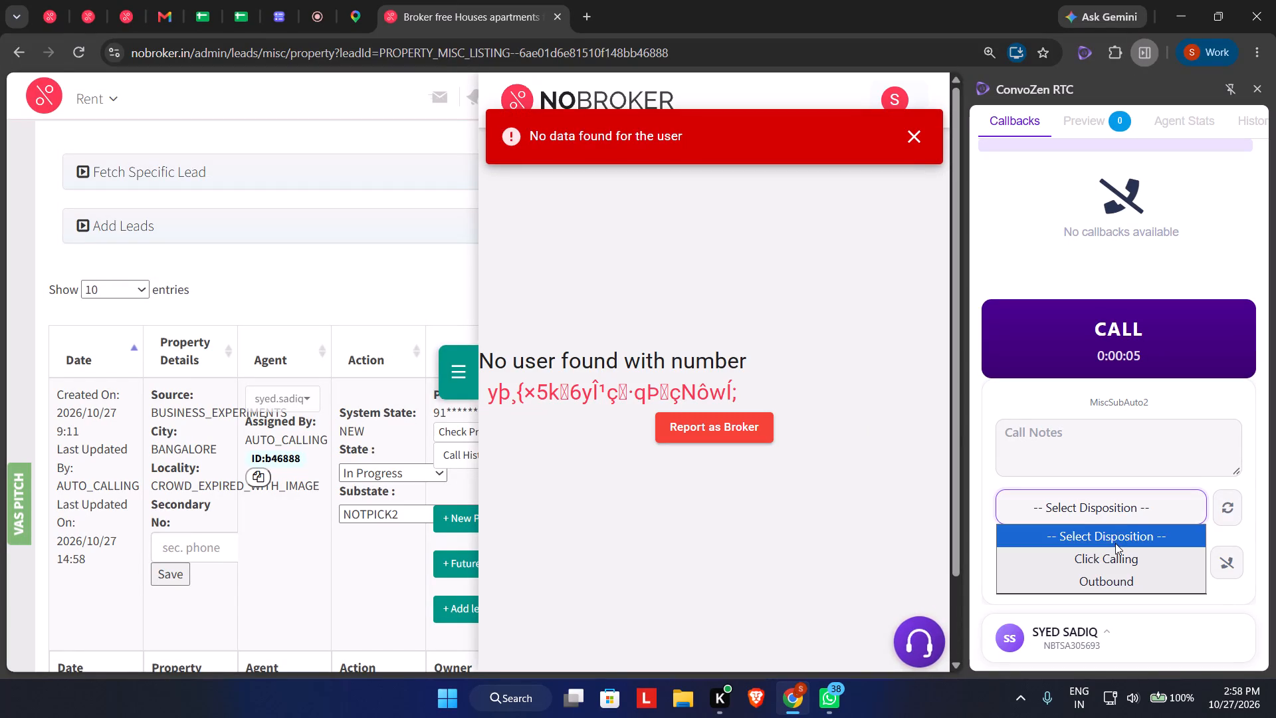
pyautogui.moveTo(1114, 550); pyautogui.dragTo(1116, 578)
pyautogui.click(1102, 503)
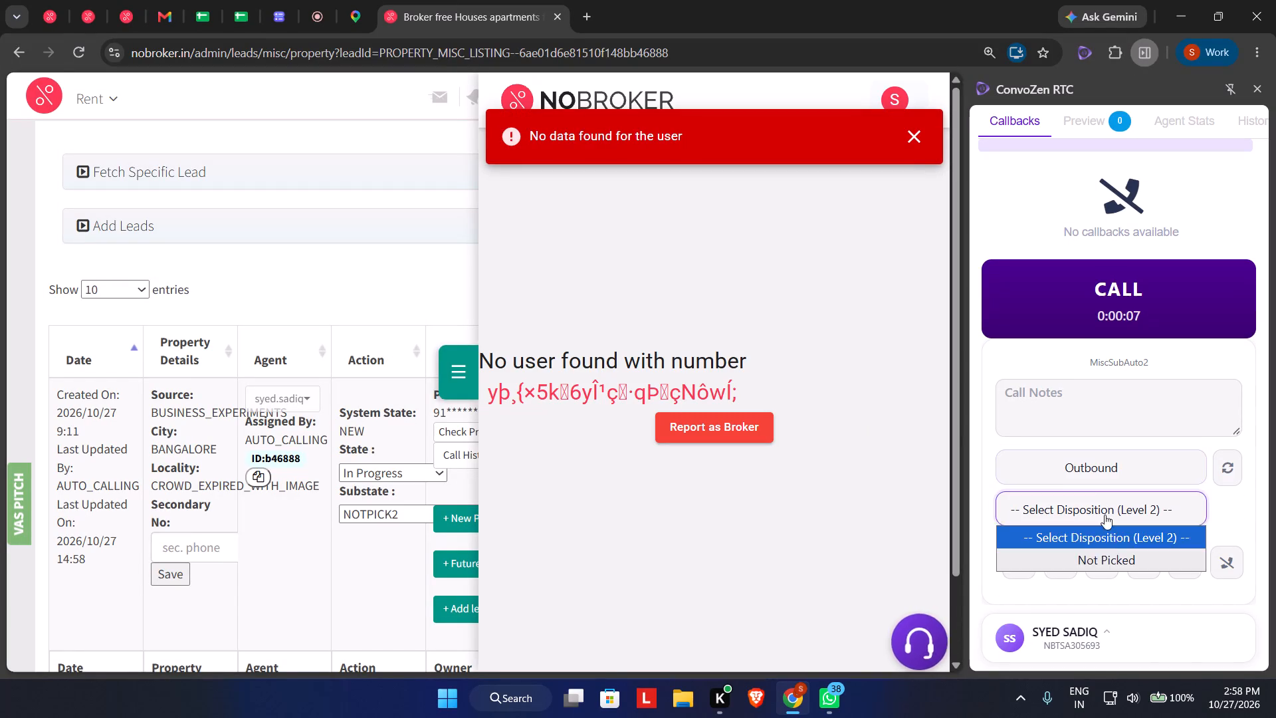
pyautogui.click(1113, 553)
pyautogui.click(1094, 489)
pyautogui.click(1102, 507)
pyautogui.click(1120, 620)
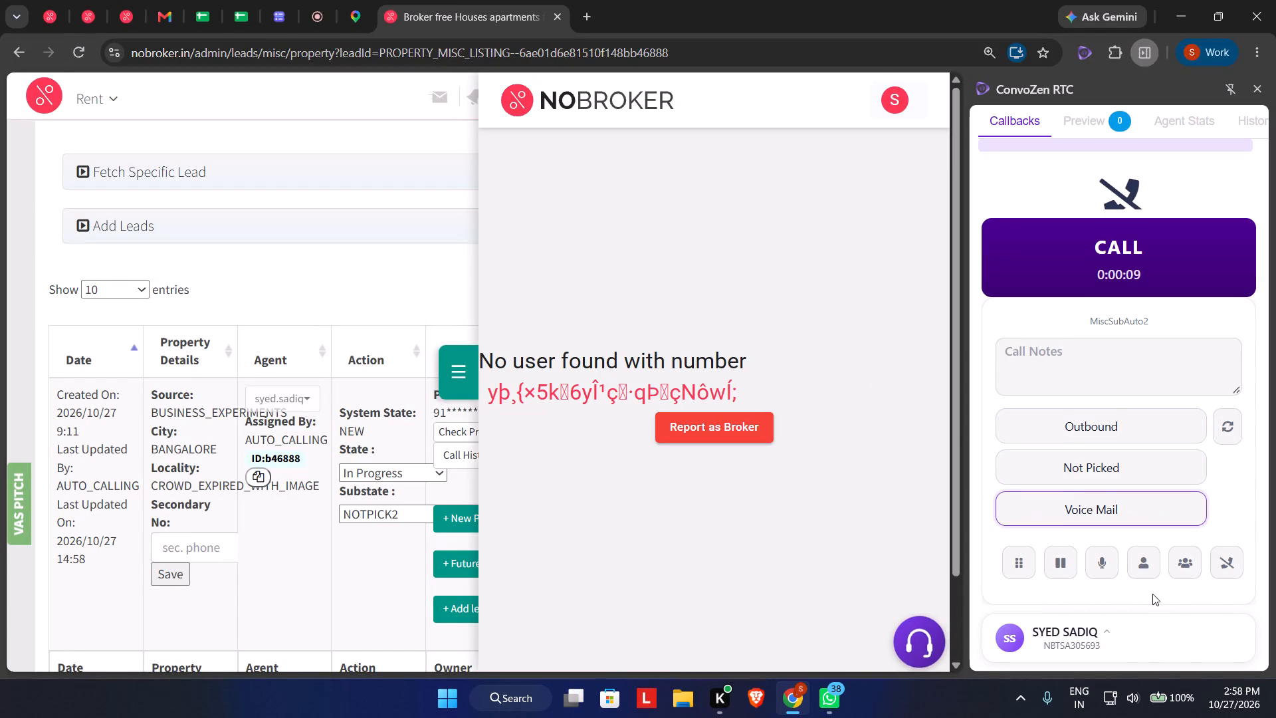
pyautogui.click(1229, 569)
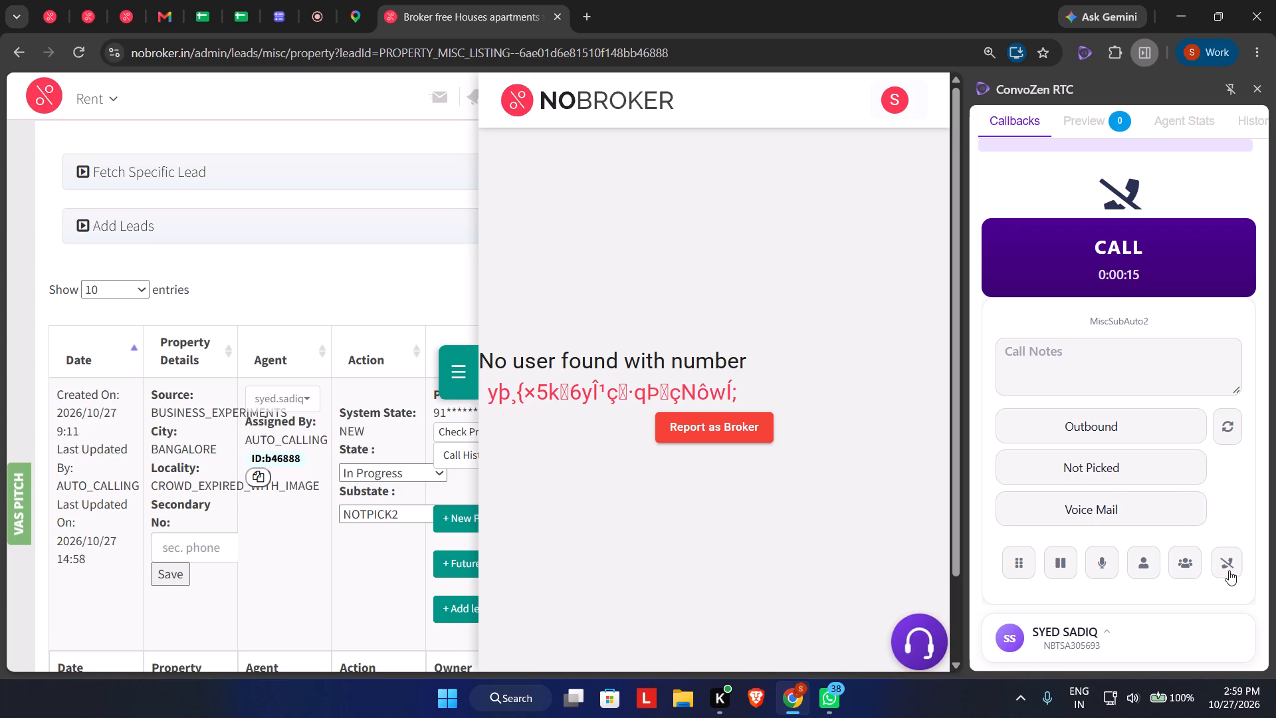
pyautogui.click(1229, 570)
pyautogui.click(1131, 578)
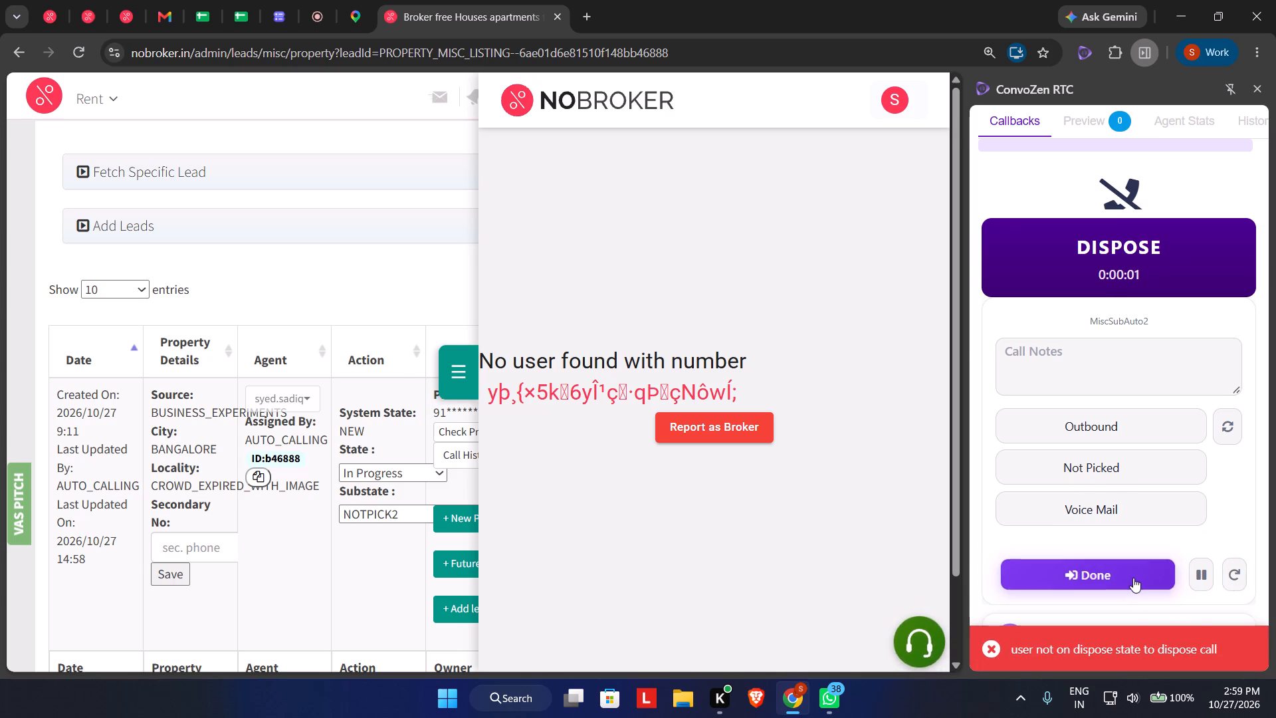
pyautogui.click(1130, 567)
# Dispose of the ended call as Click Calling, Other, Auto Dispose and submit the disposition.
pyautogui.click(1085, 481)
pyautogui.click(1101, 514)
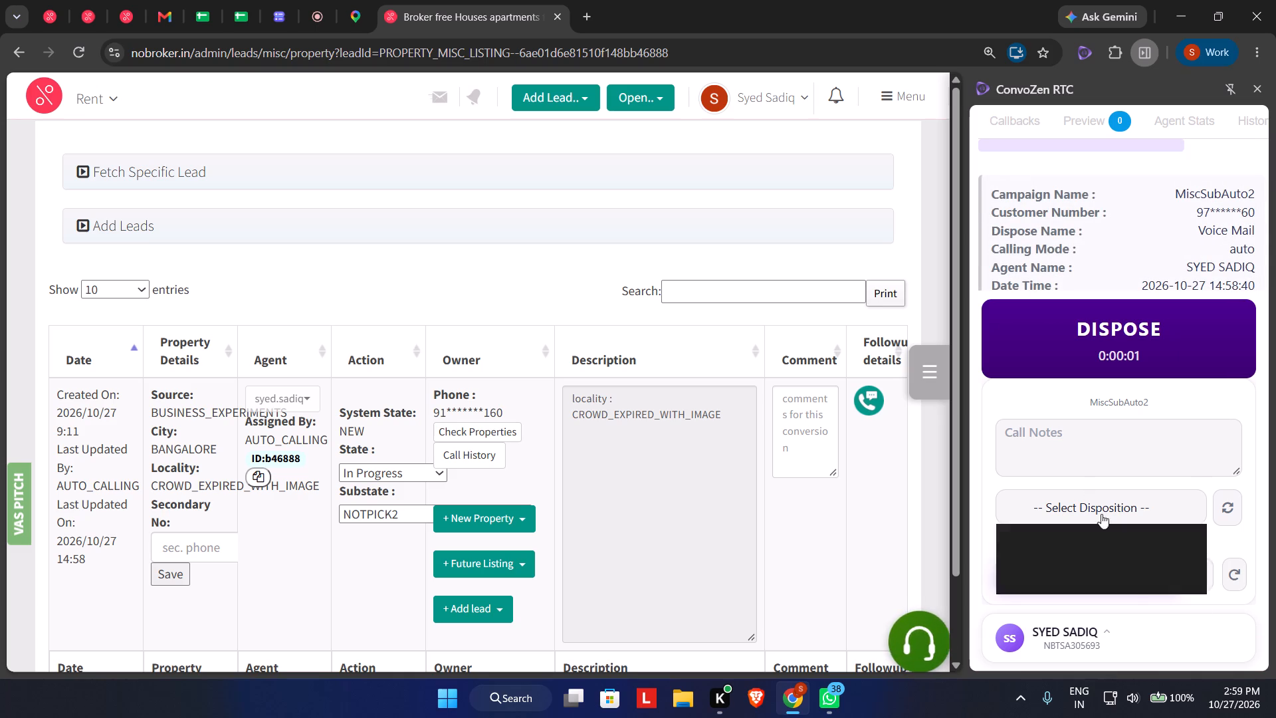
pyautogui.click(1128, 562)
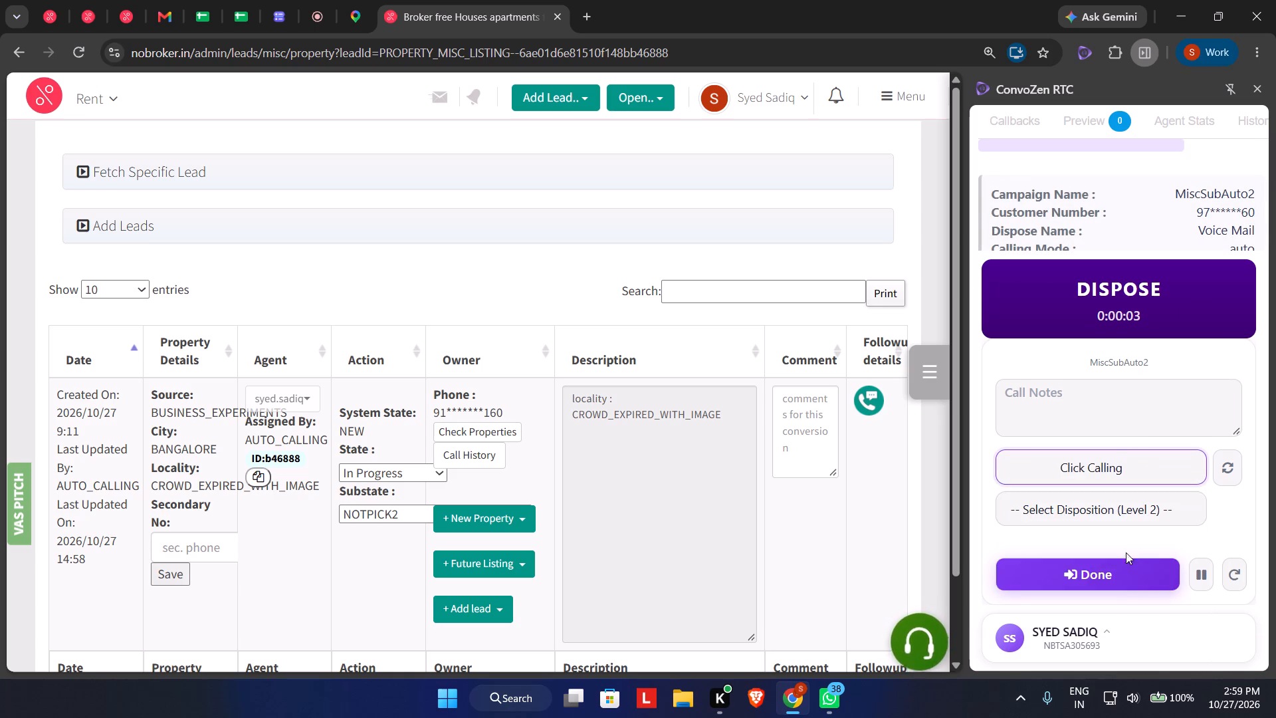
pyautogui.click(1120, 531)
pyautogui.click(1120, 516)
pyautogui.click(1129, 594)
pyautogui.click(1113, 514)
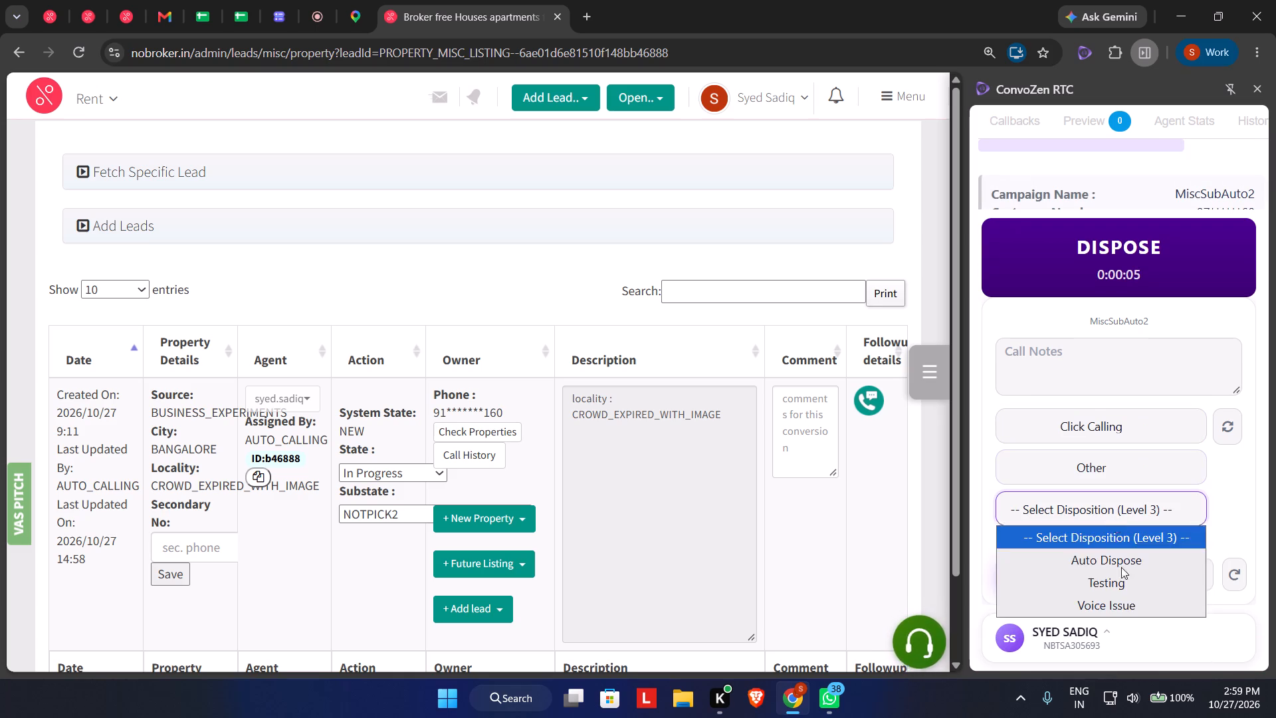
pyautogui.click(1119, 552)
pyautogui.click(1116, 581)
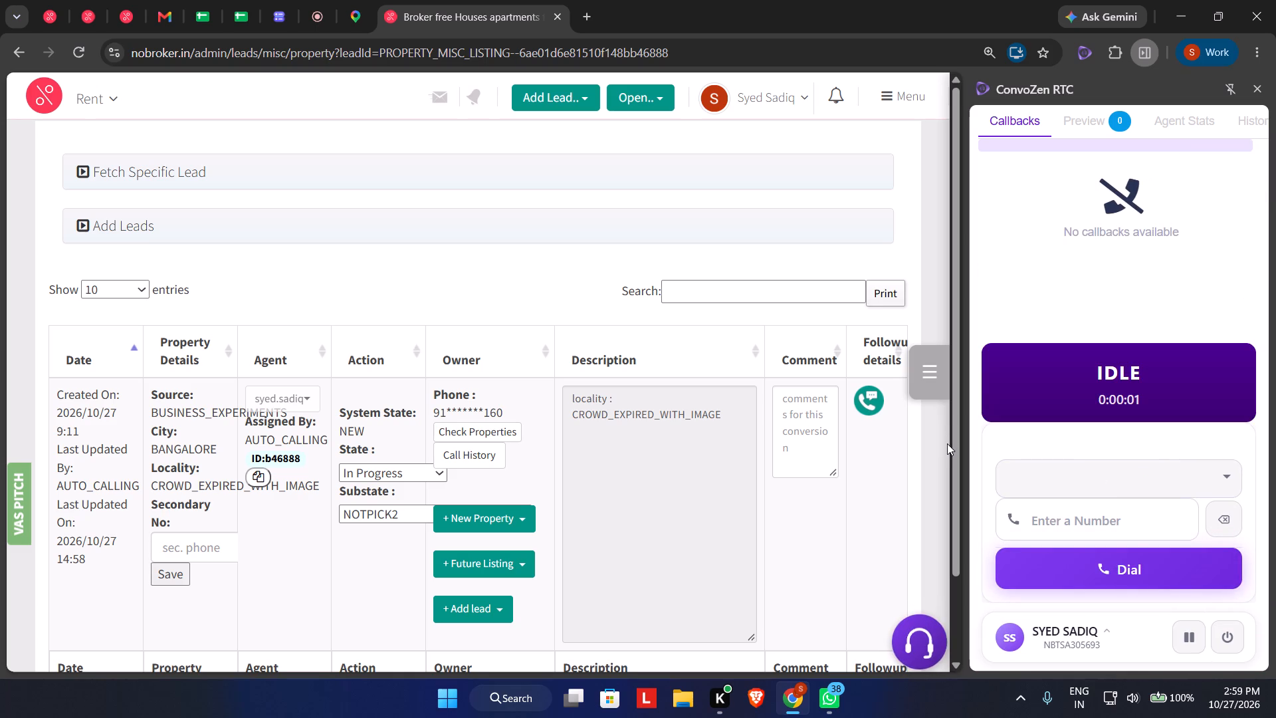
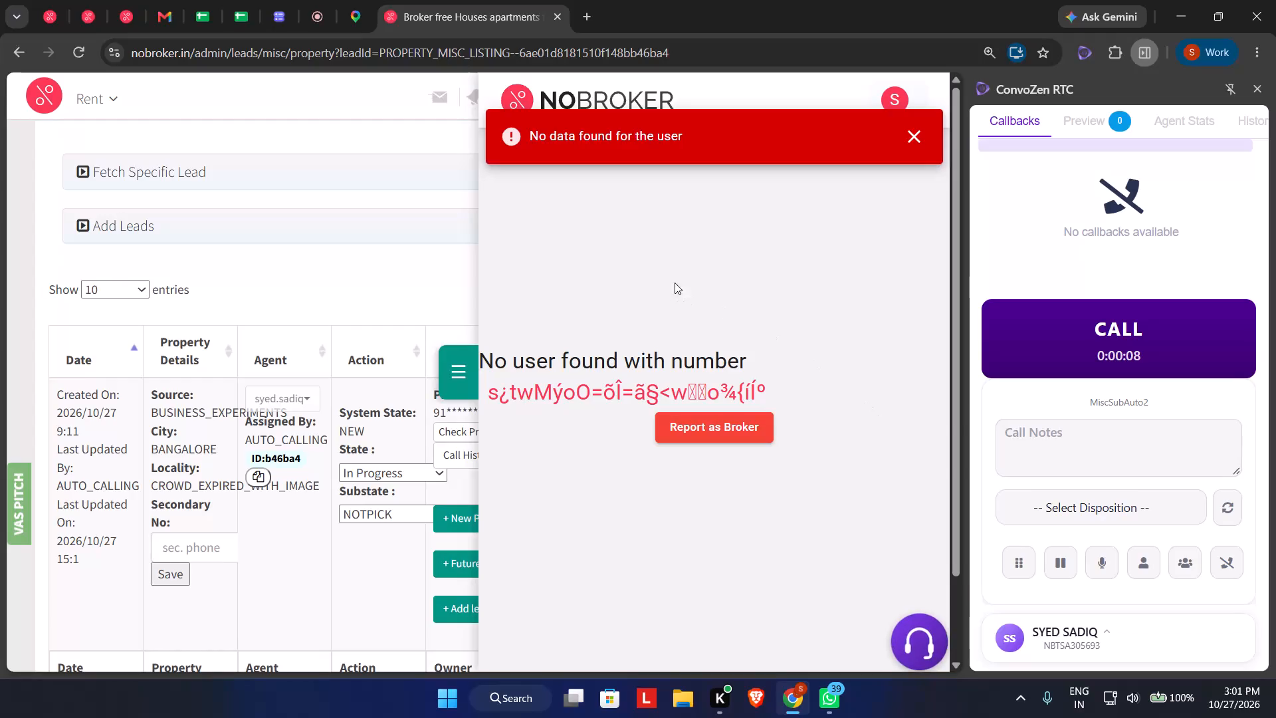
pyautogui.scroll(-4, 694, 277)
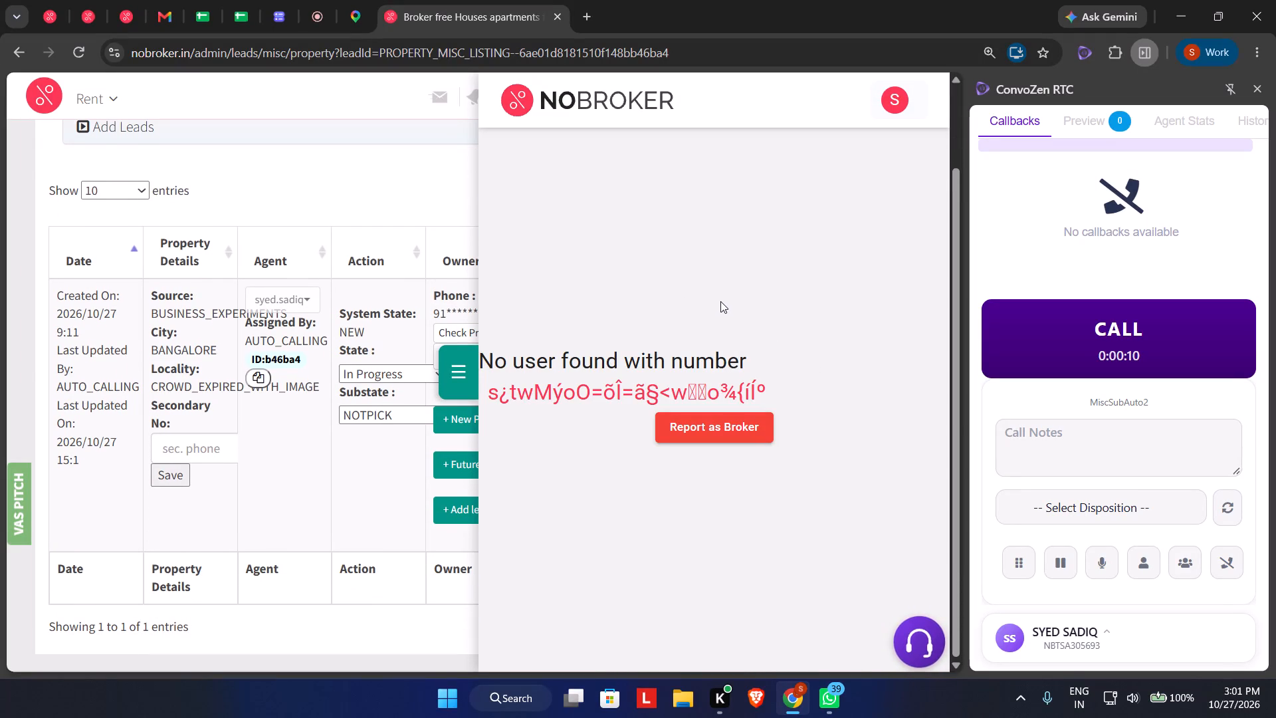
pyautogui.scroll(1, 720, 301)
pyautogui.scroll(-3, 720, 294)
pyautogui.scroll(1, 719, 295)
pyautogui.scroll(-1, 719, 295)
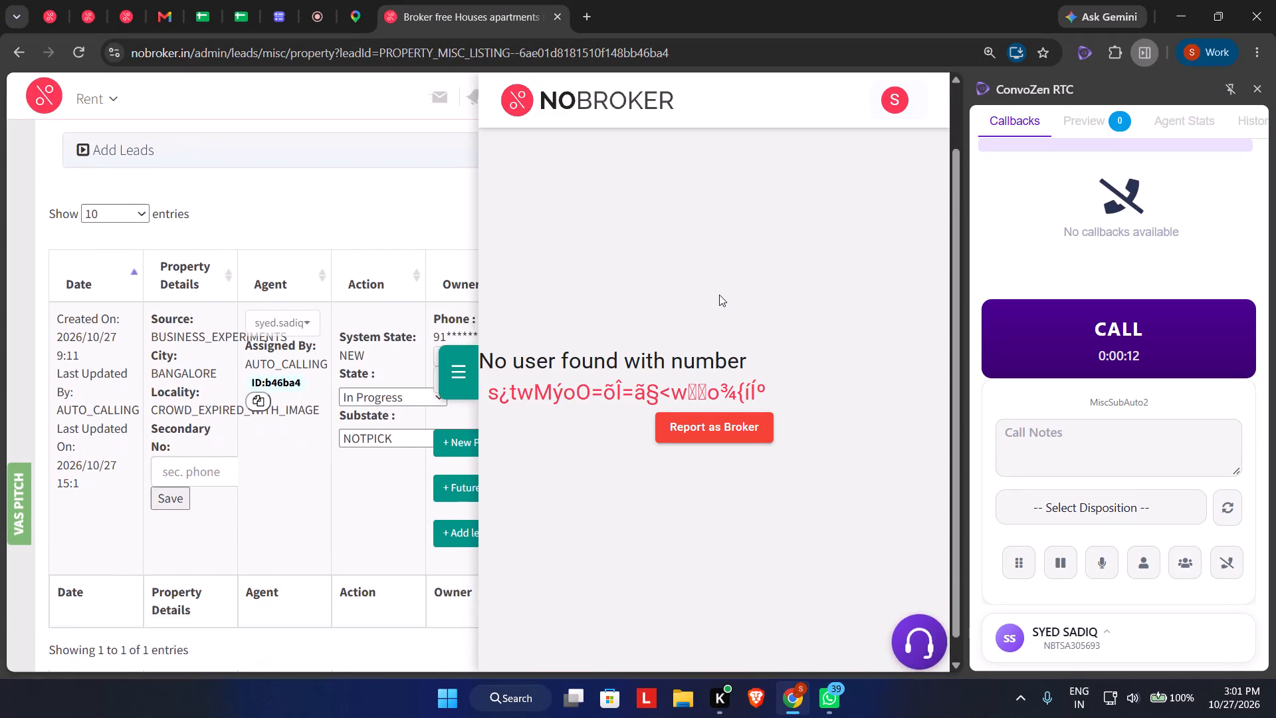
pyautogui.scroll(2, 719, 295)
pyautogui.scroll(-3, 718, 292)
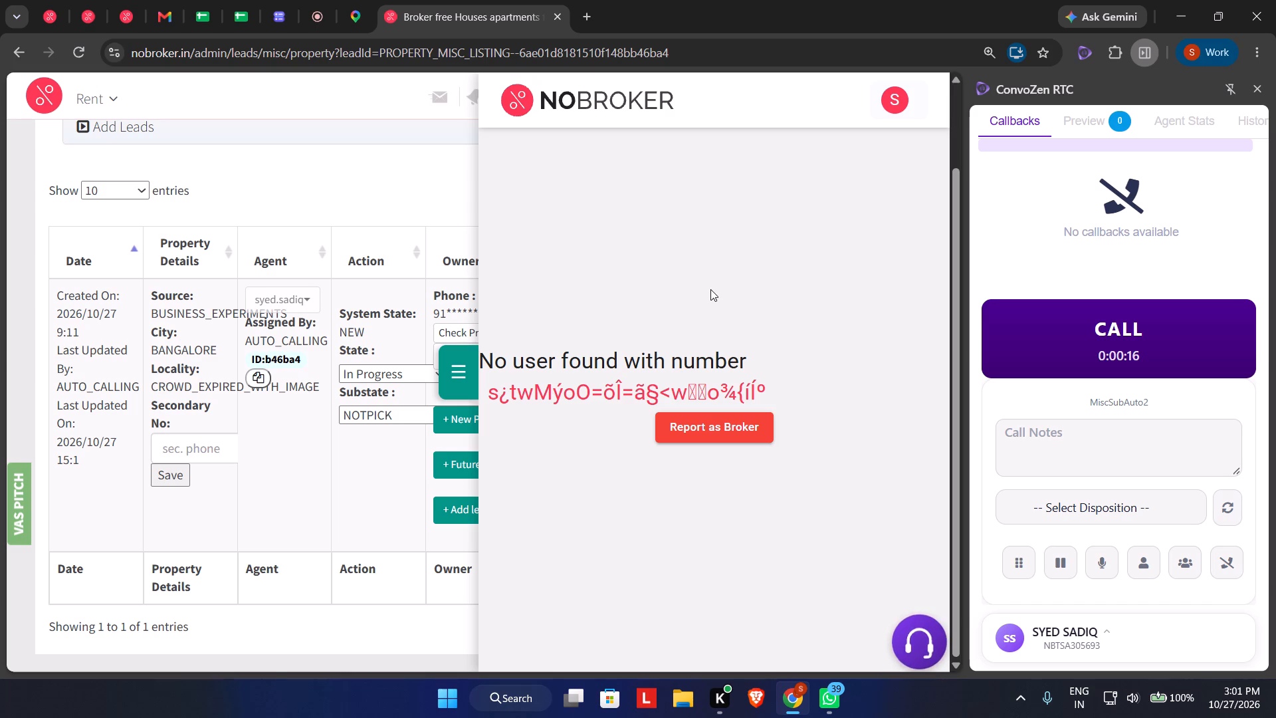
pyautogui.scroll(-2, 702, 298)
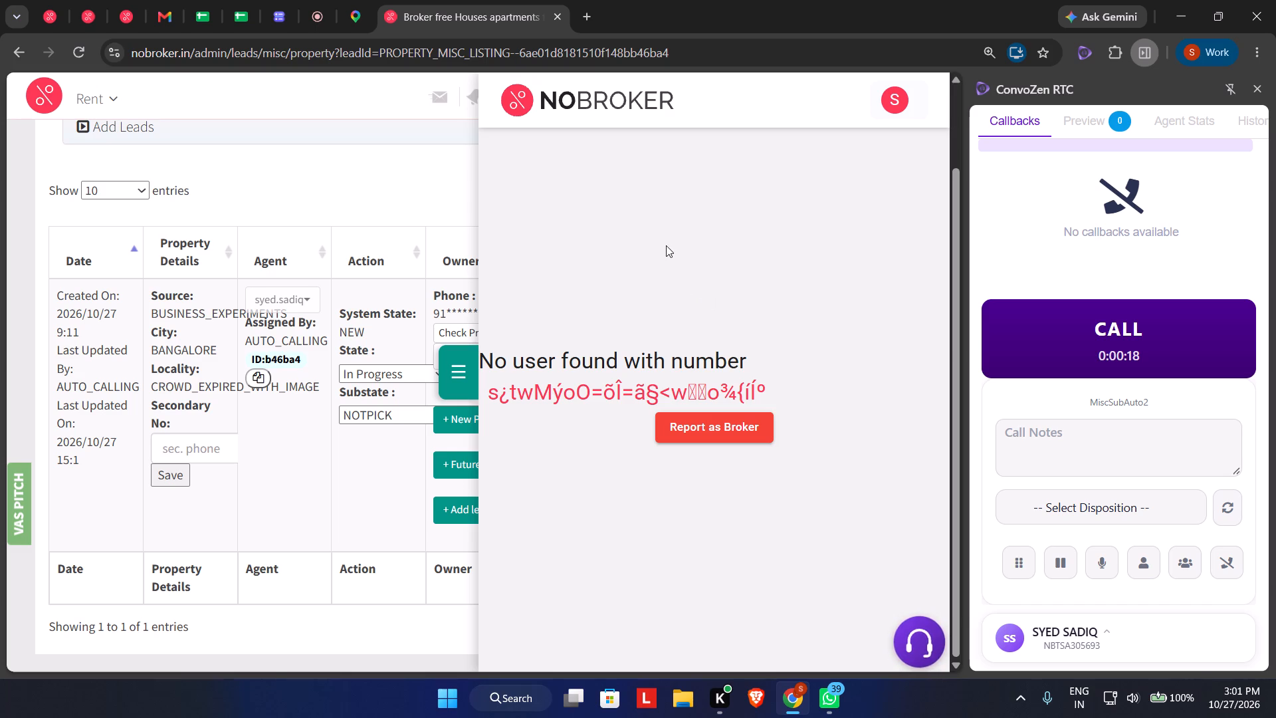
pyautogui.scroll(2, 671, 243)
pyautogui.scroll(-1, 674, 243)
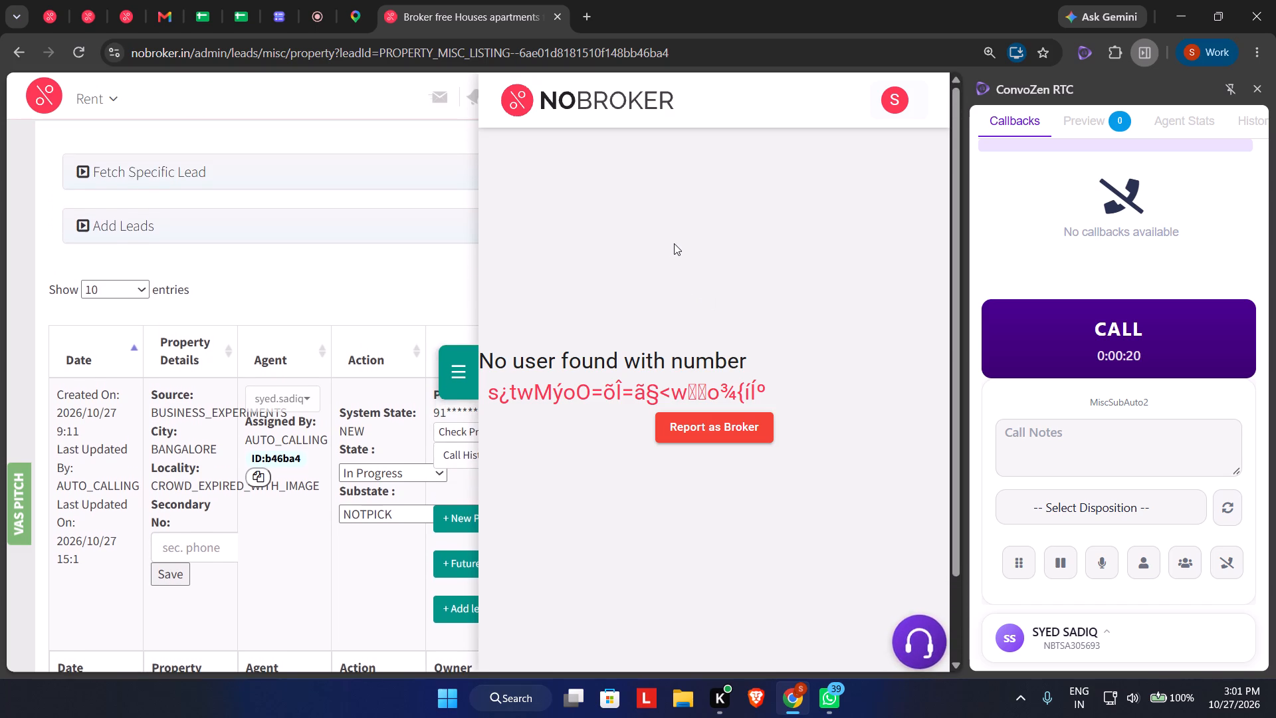
pyautogui.scroll(-3, 674, 243)
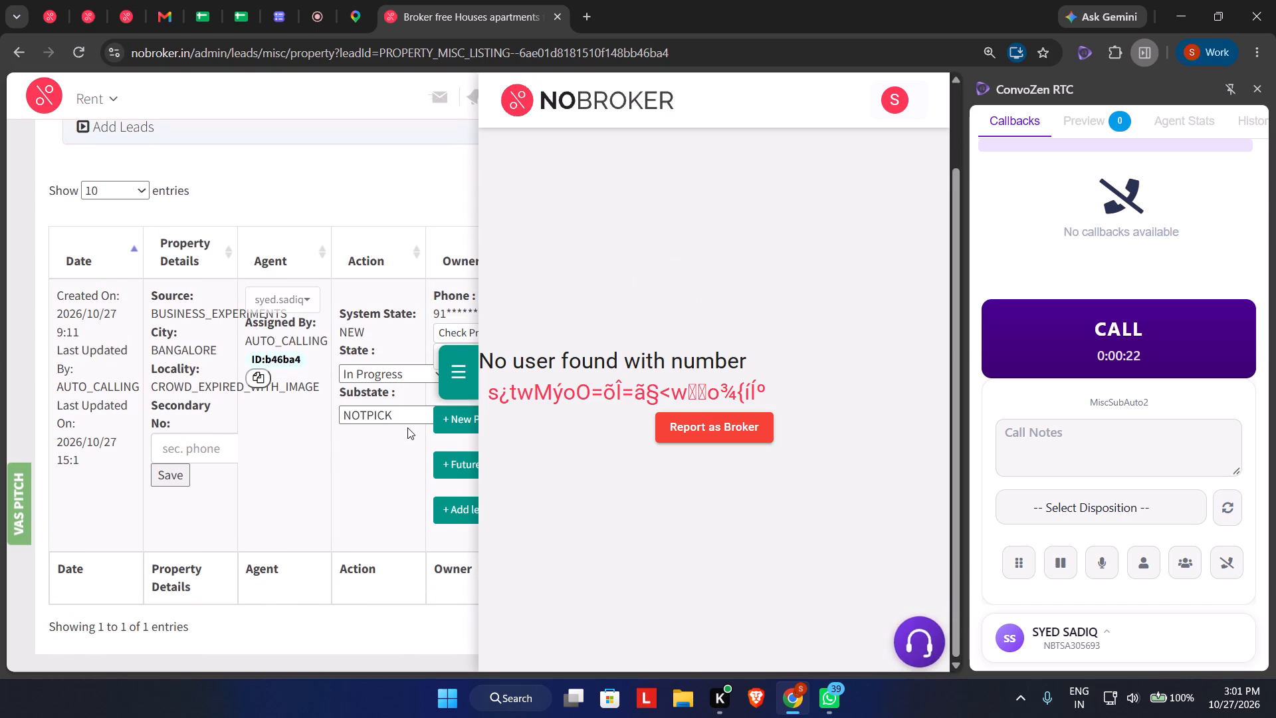
pyautogui.click(375, 370)
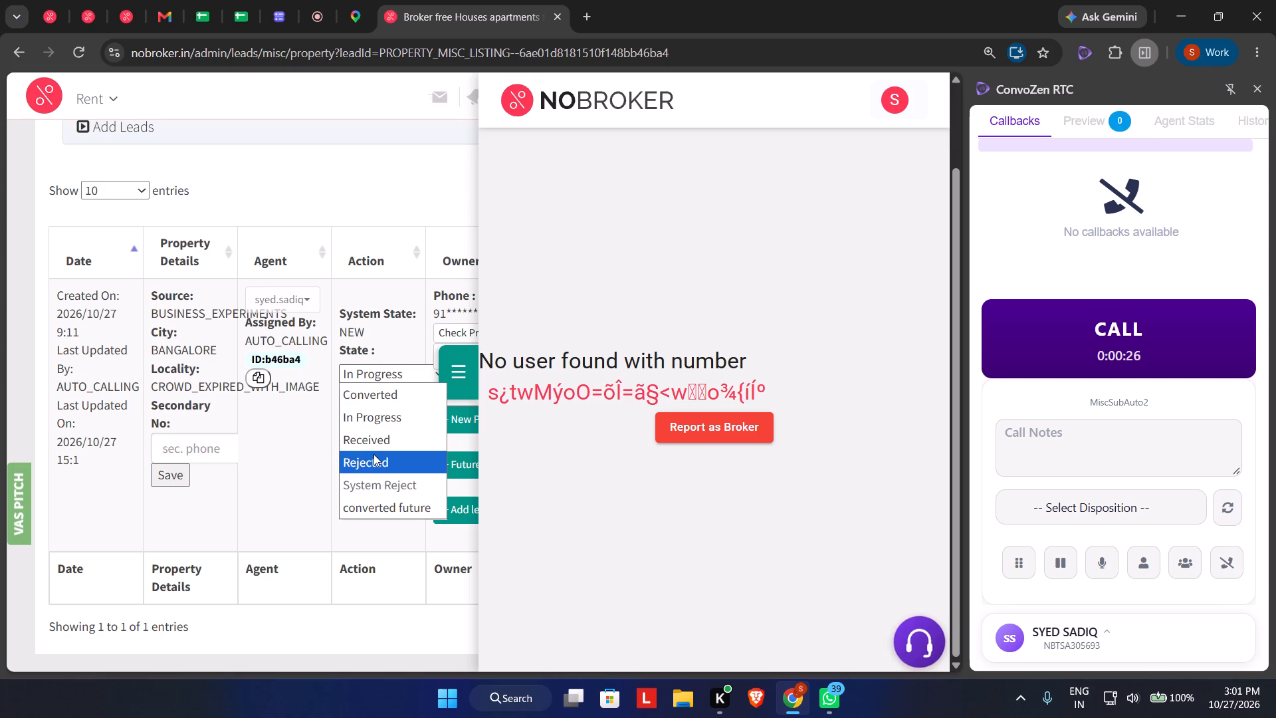
pyautogui.click(372, 453)
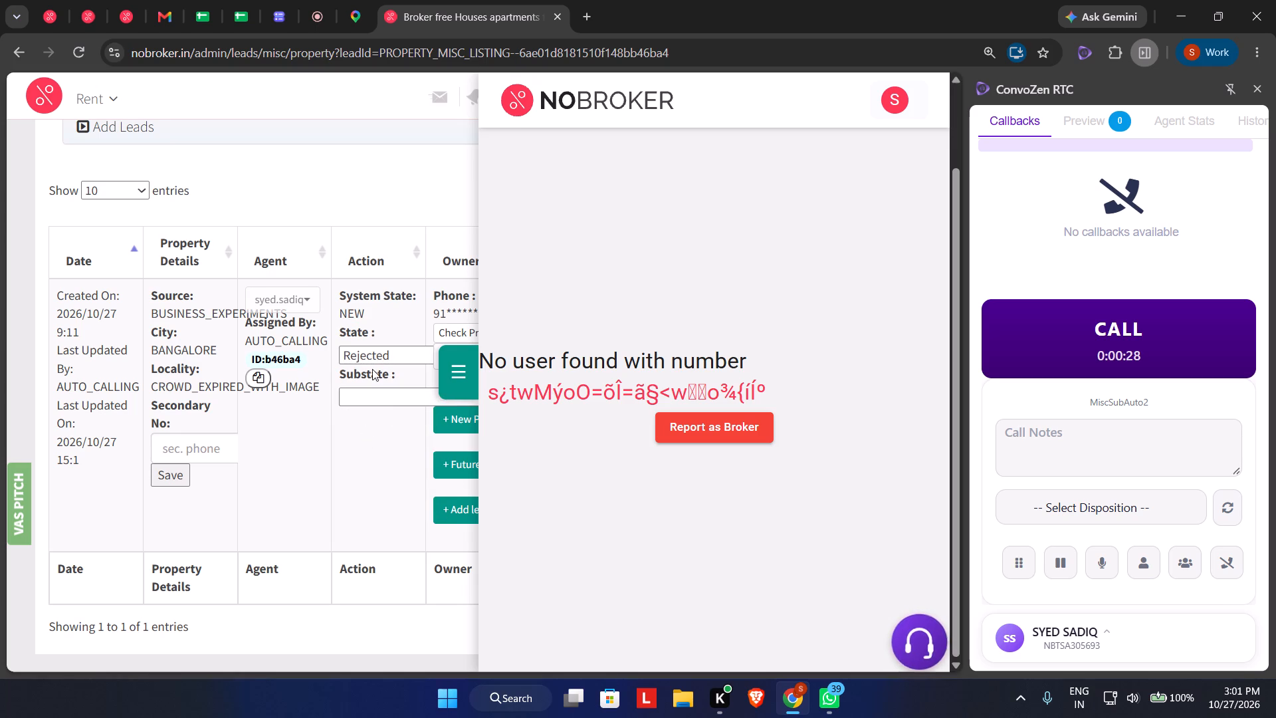
pyautogui.moveTo(373, 388); pyautogui.dragTo(391, 401)
pyautogui.click(377, 368)
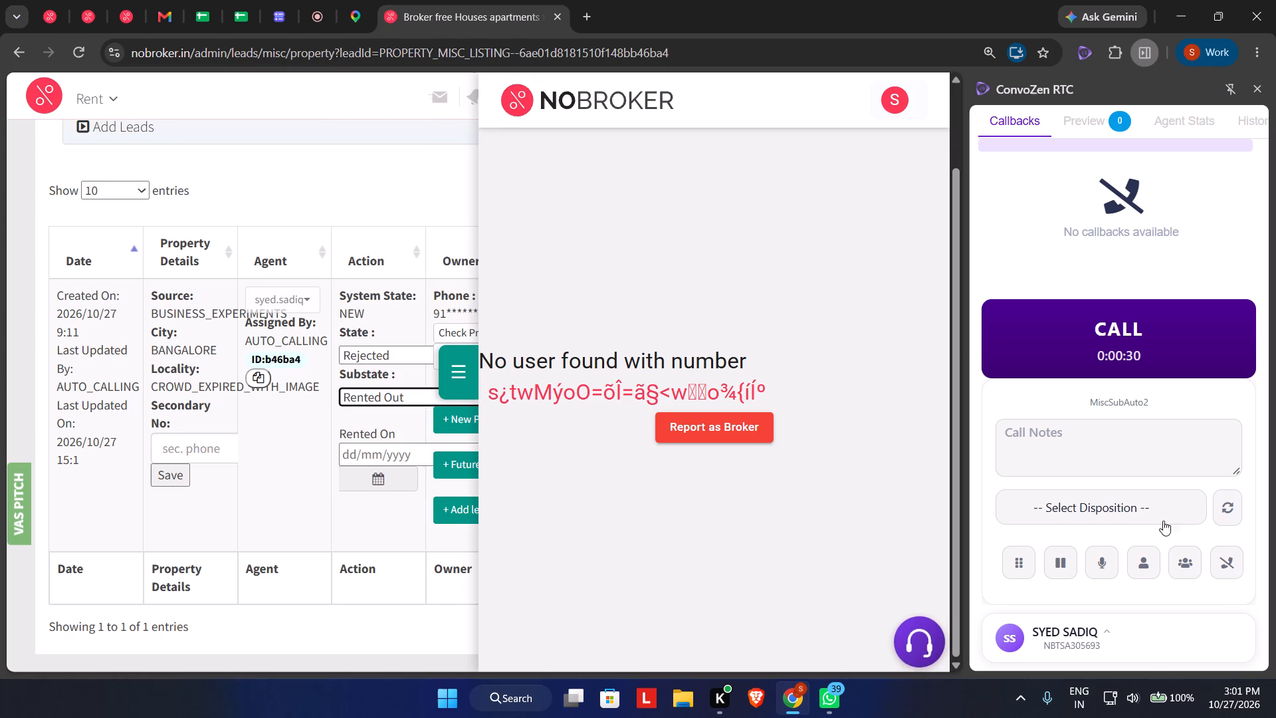
# End the active call, dispose of it under Click Calling with Rented Out as the level 3 disposition, and submit the disposition.
pyautogui.click(1224, 557)
pyautogui.click(1097, 513)
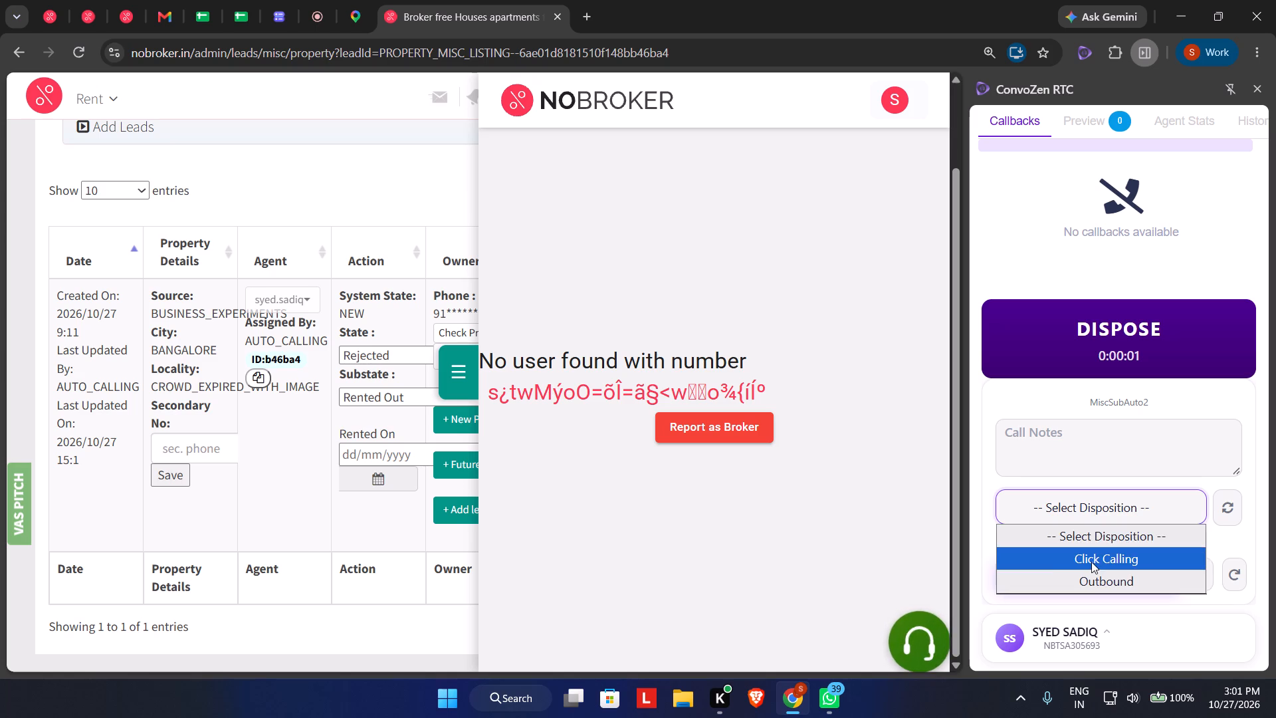
pyautogui.click(1091, 562)
pyautogui.click(1059, 519)
pyautogui.moveTo(1124, 644); pyautogui.dragTo(1116, 629)
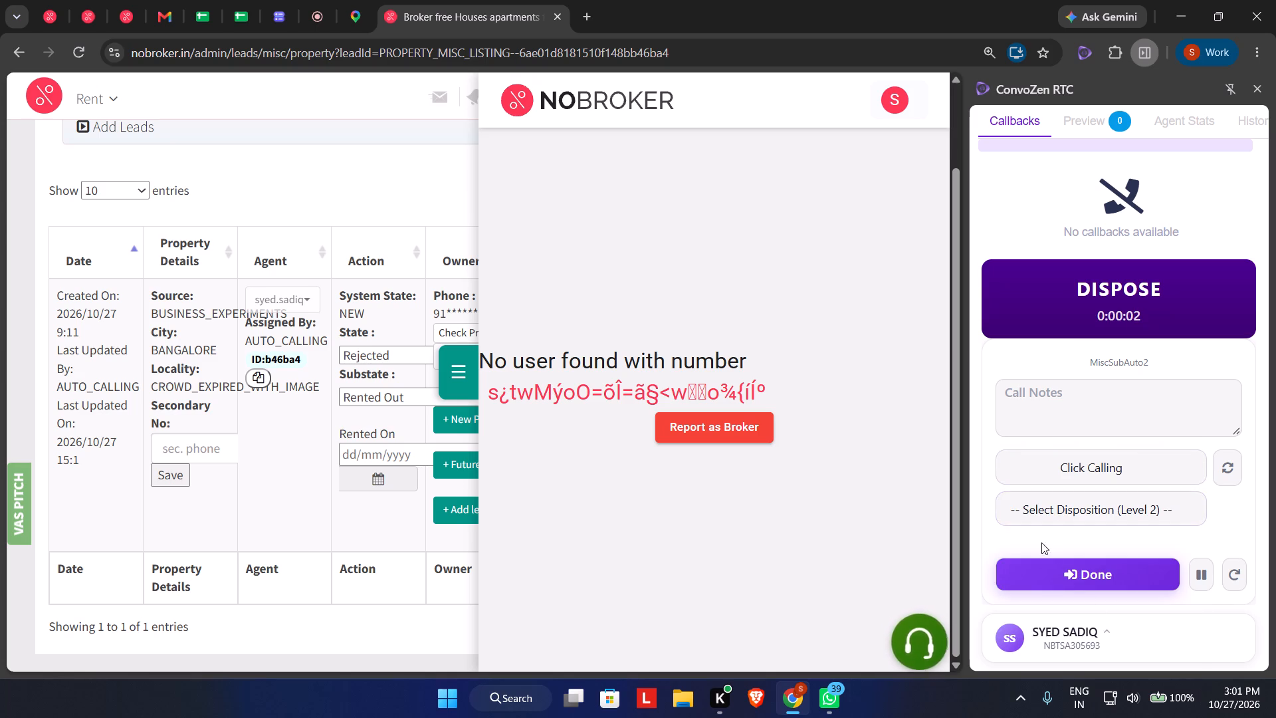
pyautogui.moveTo(1023, 523); pyautogui.dragTo(1123, 634)
pyautogui.click(1122, 632)
pyautogui.click(1046, 508)
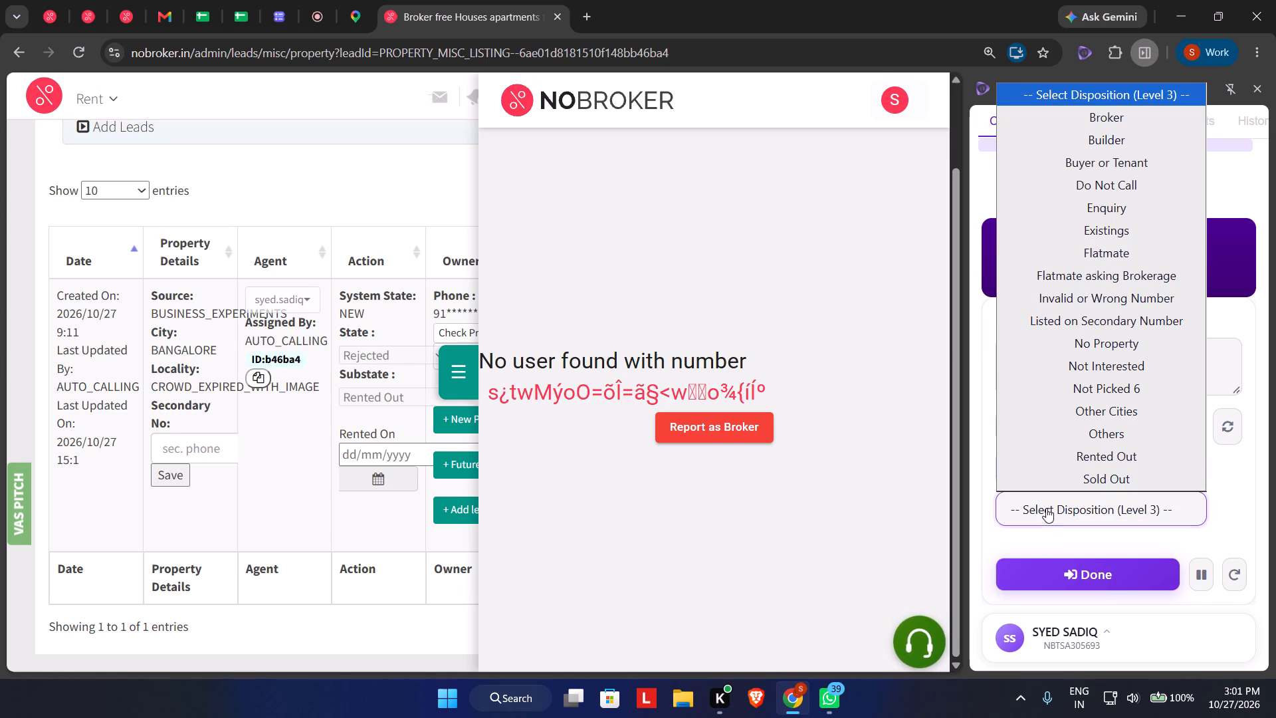
pyautogui.click(1026, 464)
pyautogui.moveTo(1103, 566); pyautogui.dragTo(1116, 580)
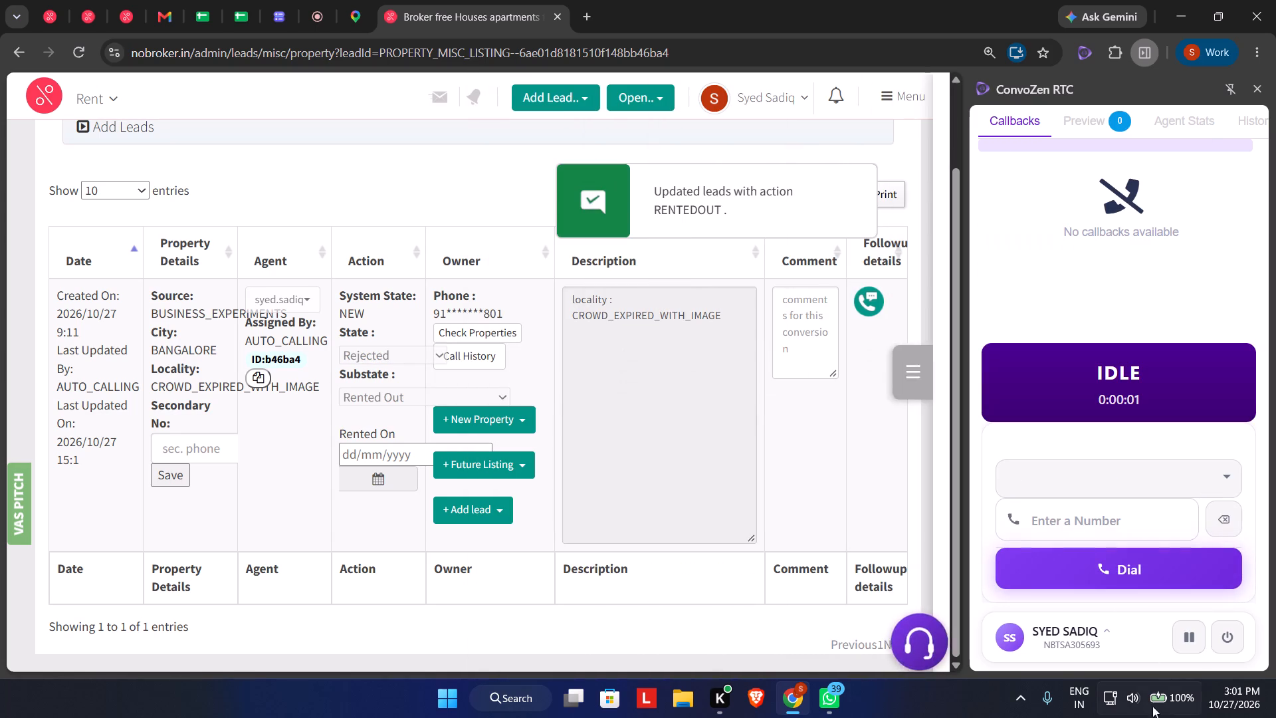
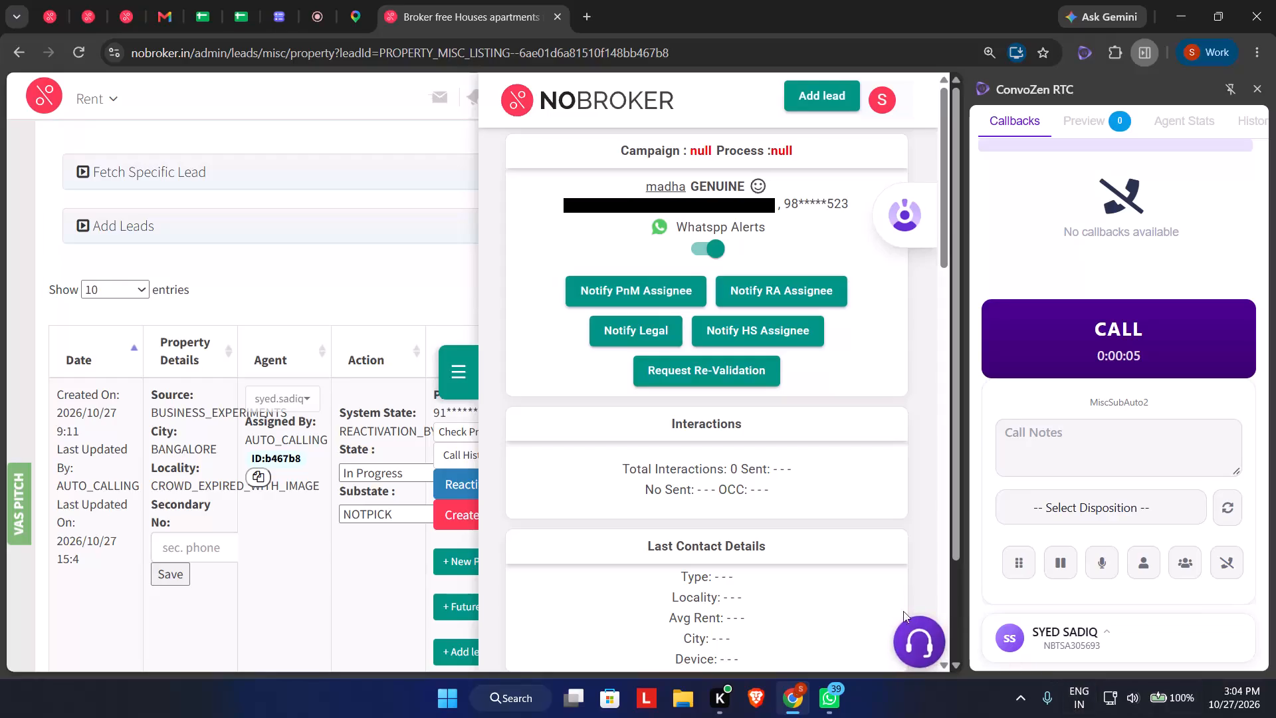
# Review the lead owner's property details, then examine all of the owner's properties in the listing dashboard.
pyautogui.scroll(-6, 794, 541)
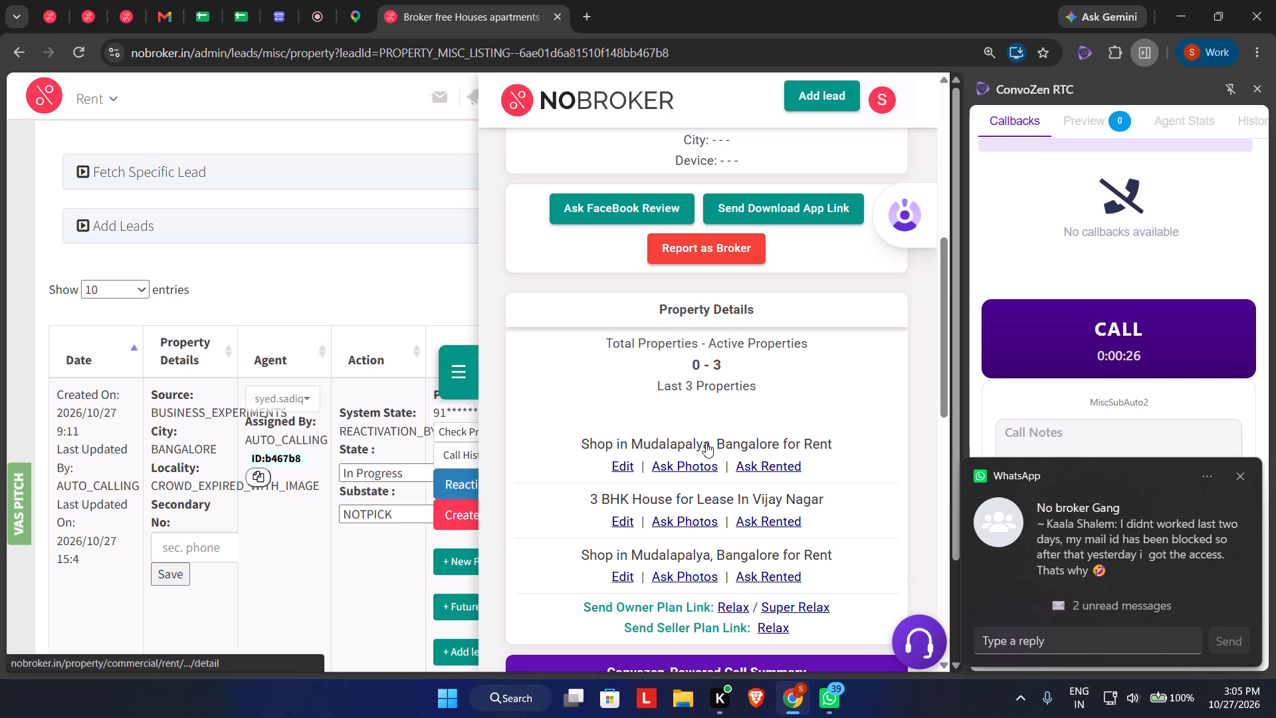
pyautogui.click(1239, 477)
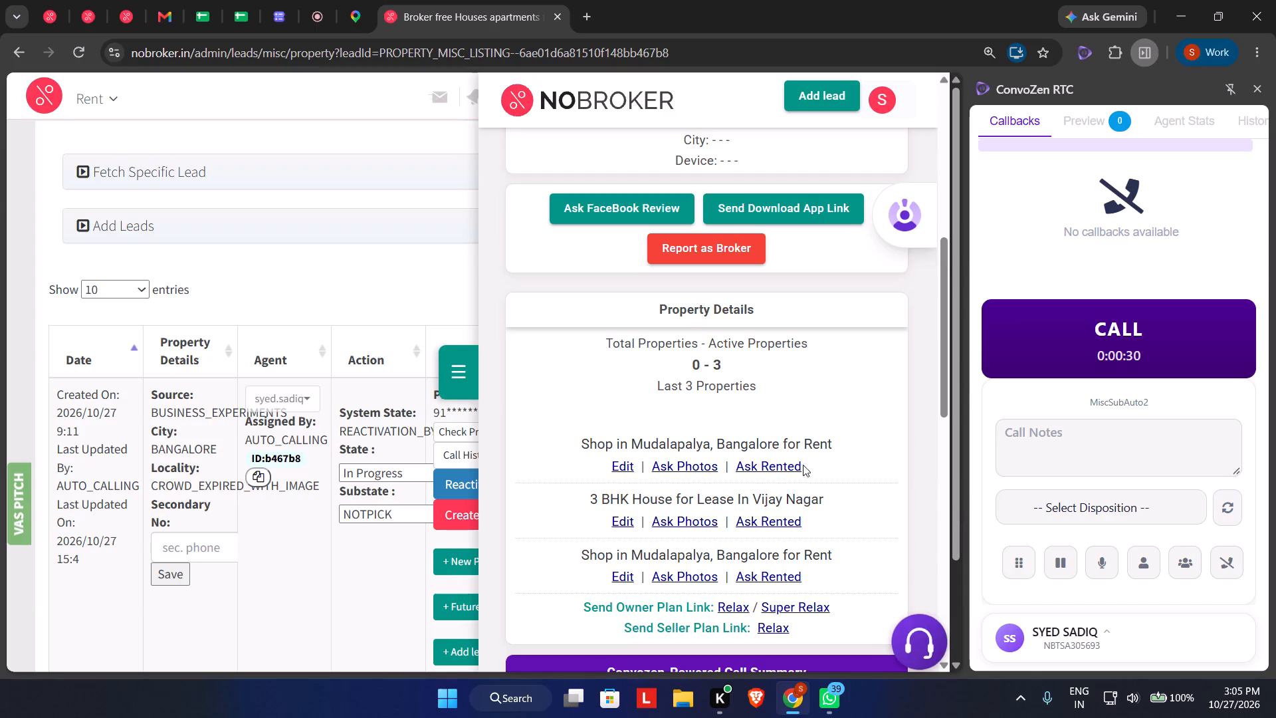
pyautogui.click(451, 433)
pyautogui.scroll(-5, 478, 410)
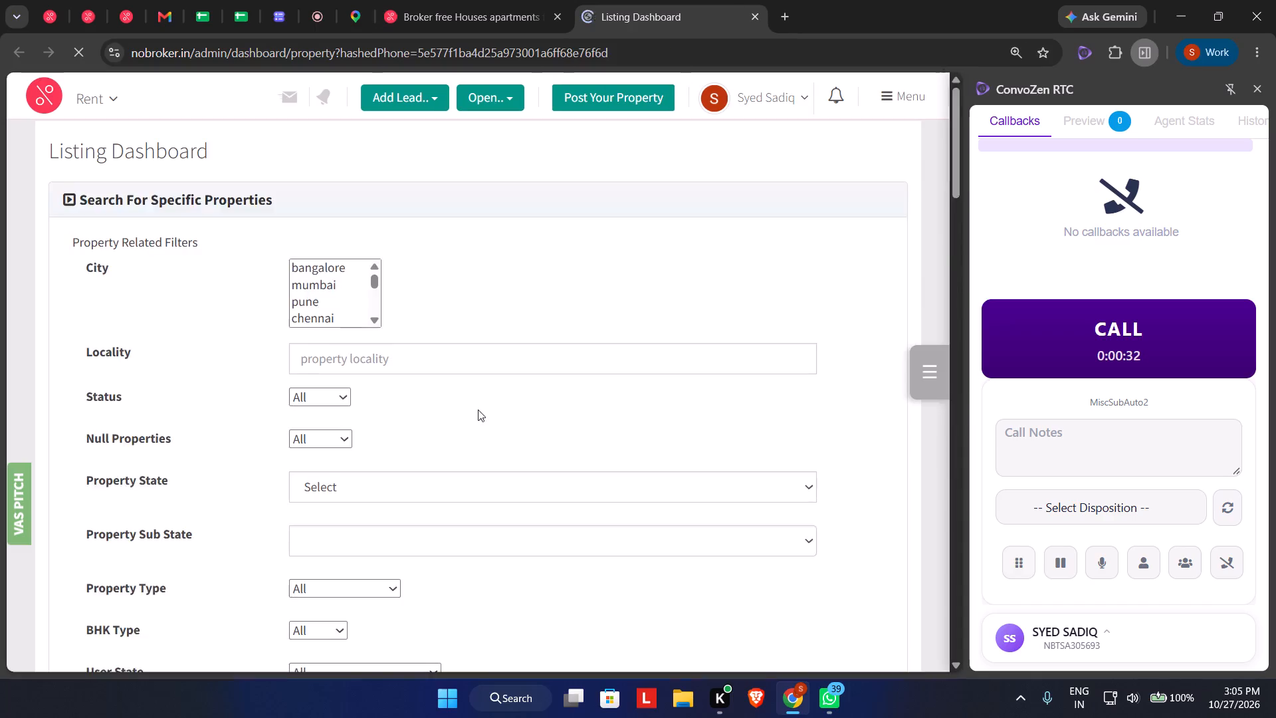
pyautogui.scroll(-19, 478, 410)
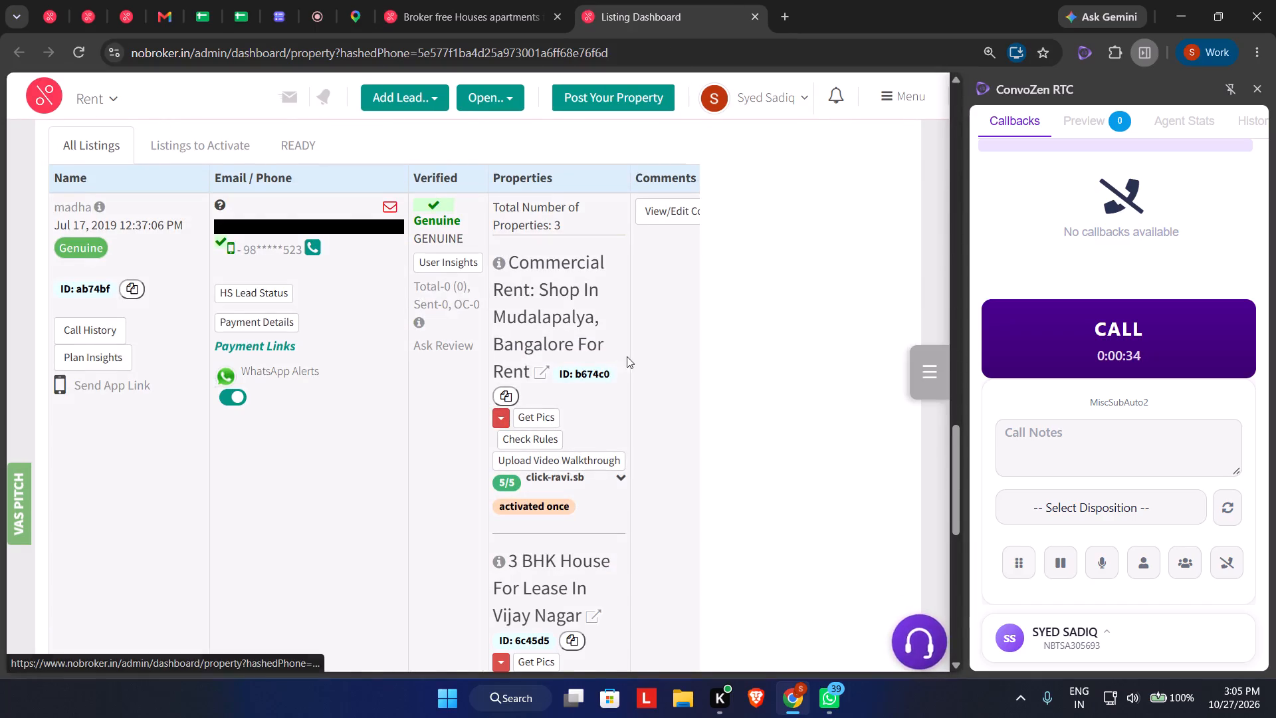
pyautogui.scroll(-6, 605, 367)
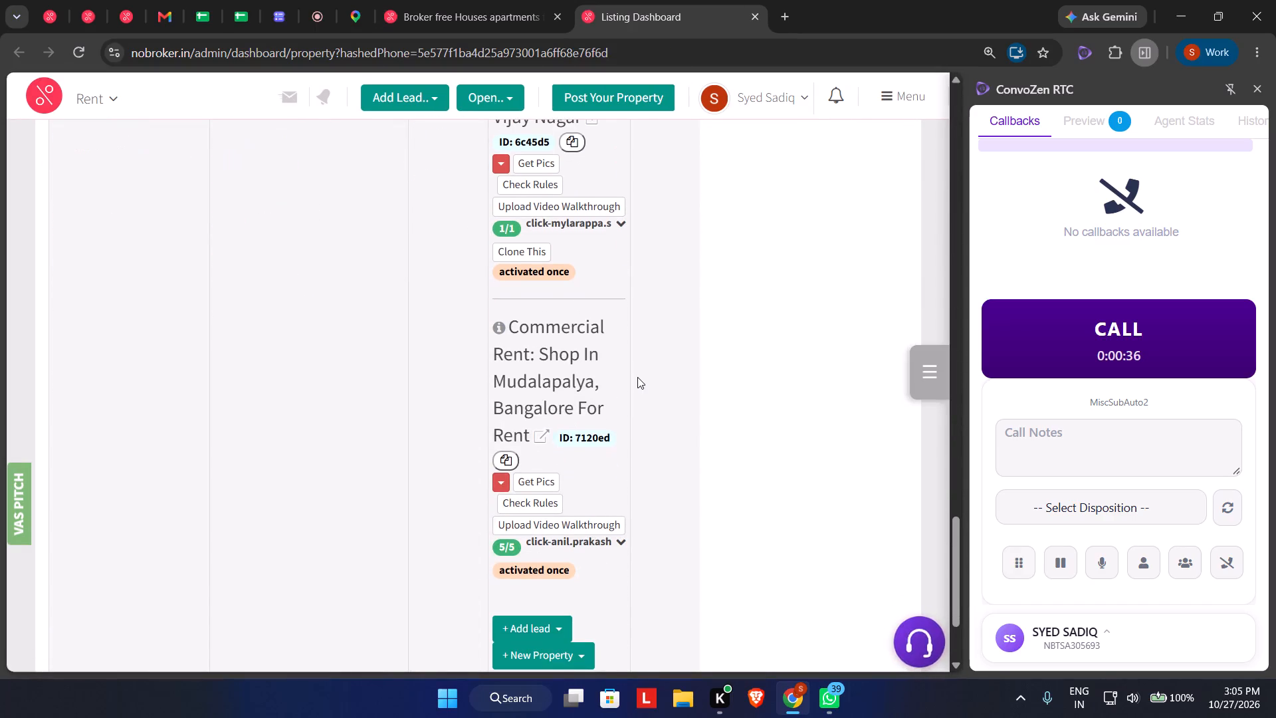
pyautogui.scroll(2, 637, 377)
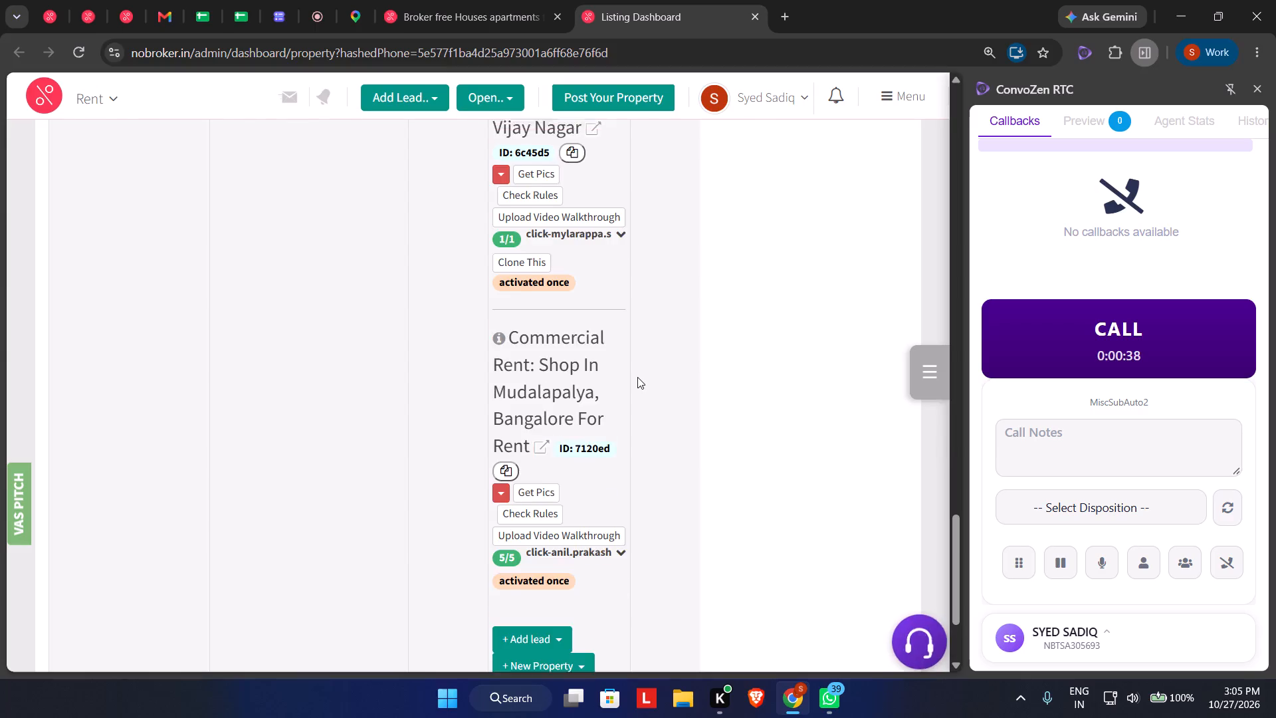
pyautogui.scroll(3, 637, 377)
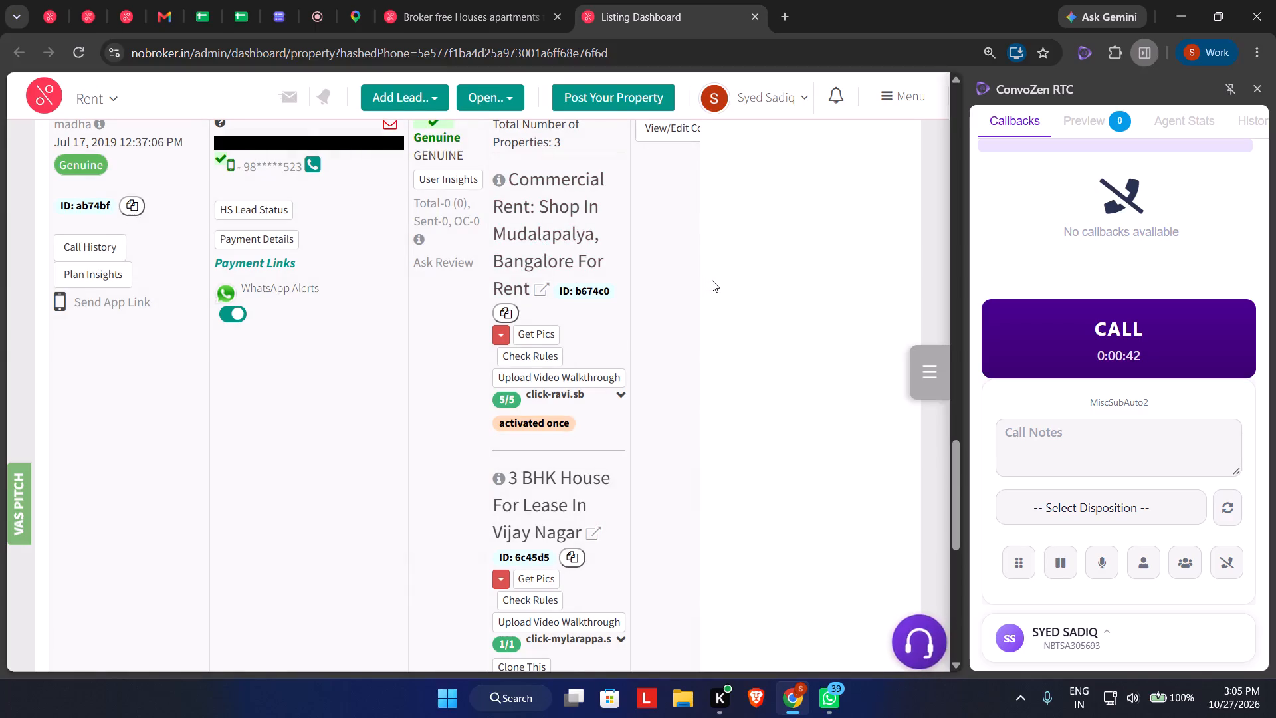
# Open the first Mudalapalya commercial shop listing for editing and clear the secondary number in its owner details.
pyautogui.click(564, 221)
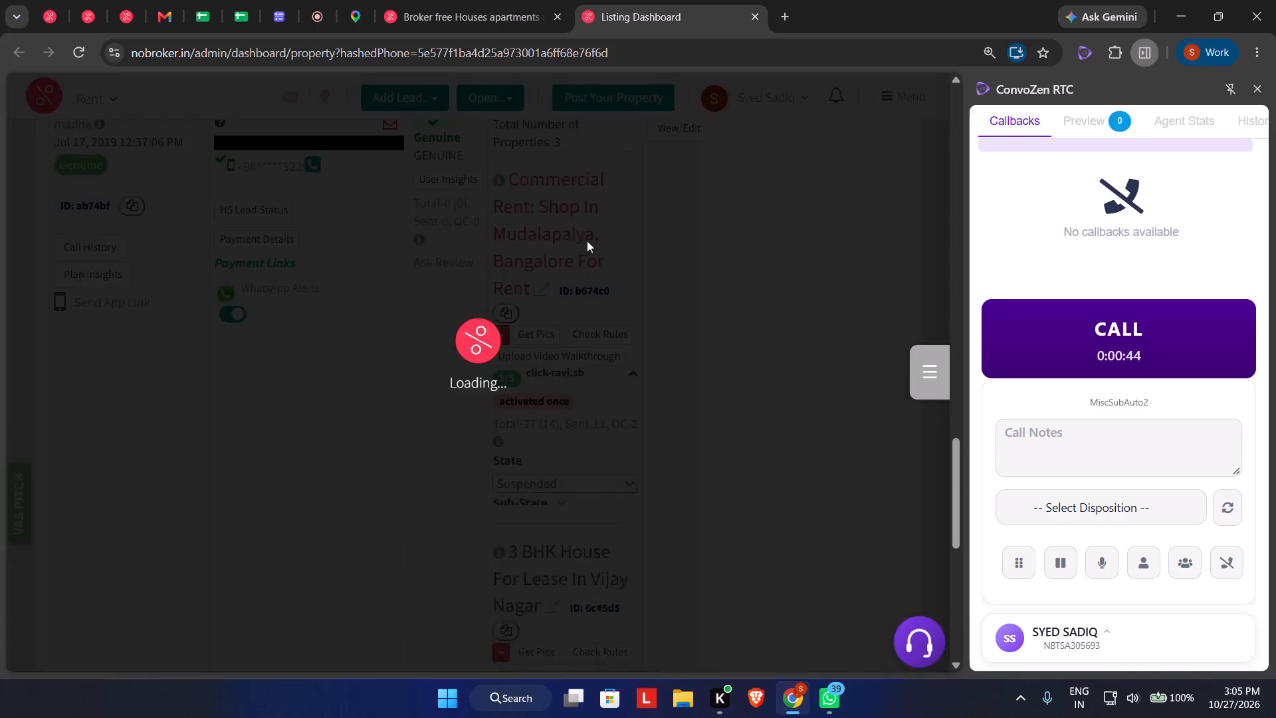
pyautogui.moveTo(183, 600); pyautogui.dragTo(118, 595)
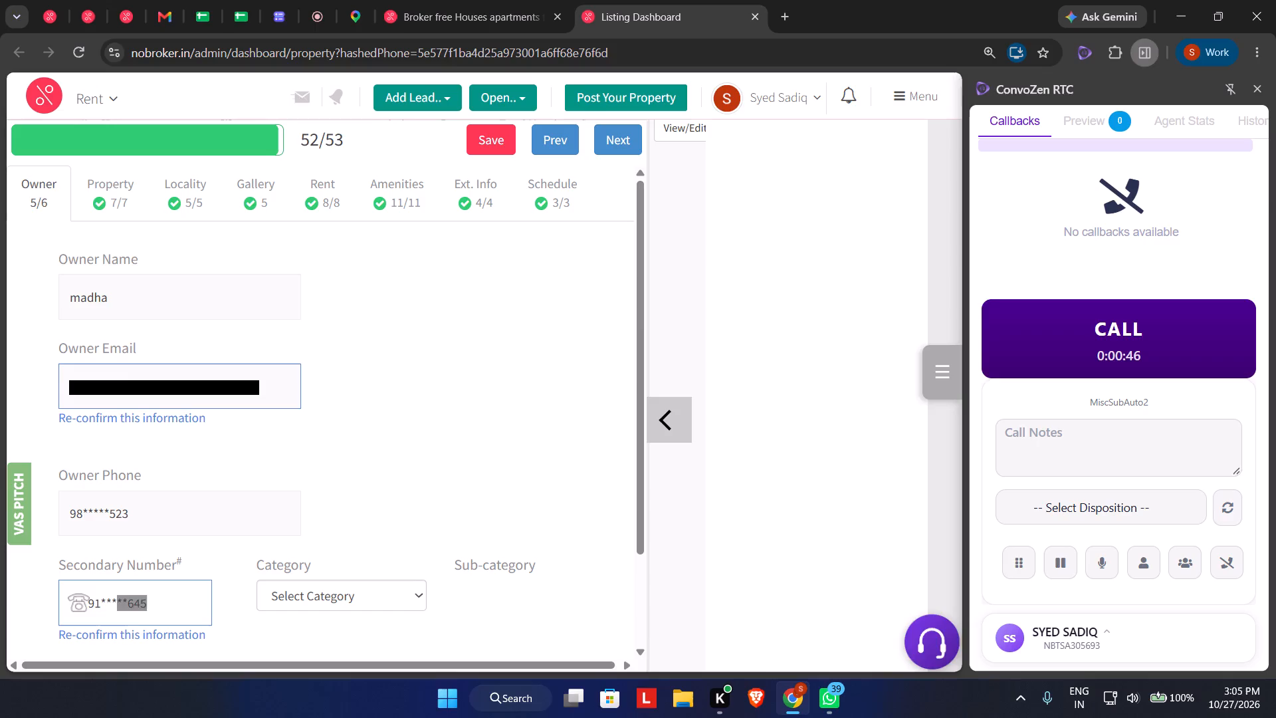
pyautogui.click(175, 590)
pyautogui.moveTo(179, 598); pyautogui.dragTo(75, 589)
pyautogui.press('BackSpace')
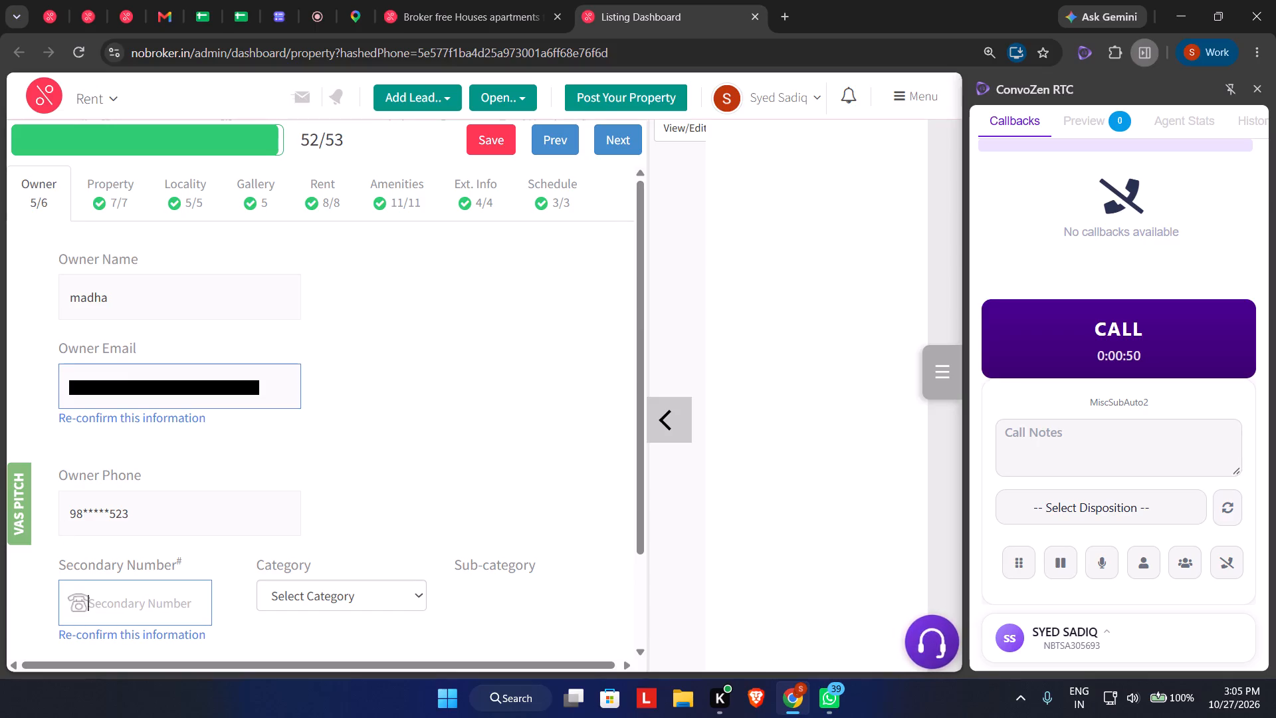
# Open the Rent section of the owner's listing and close the listing dashboard.
pyautogui.click(351, 401)
pyautogui.click(317, 205)
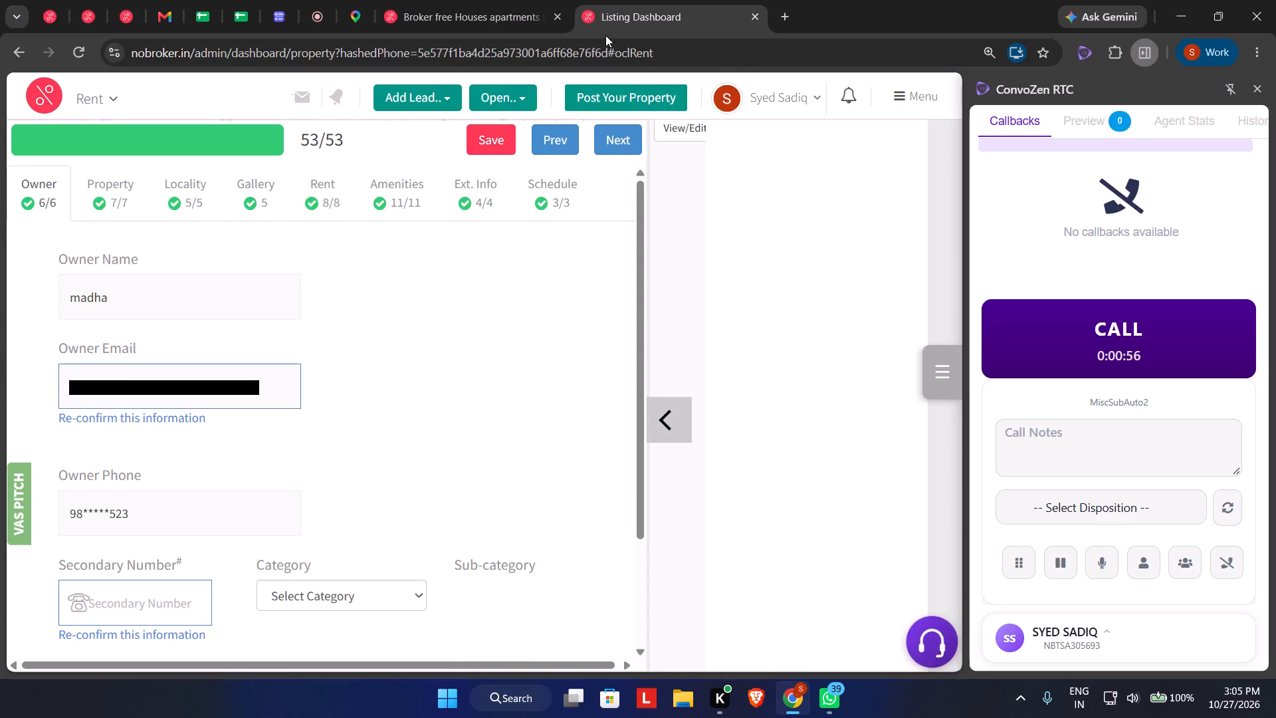
pyautogui.click(753, 15)
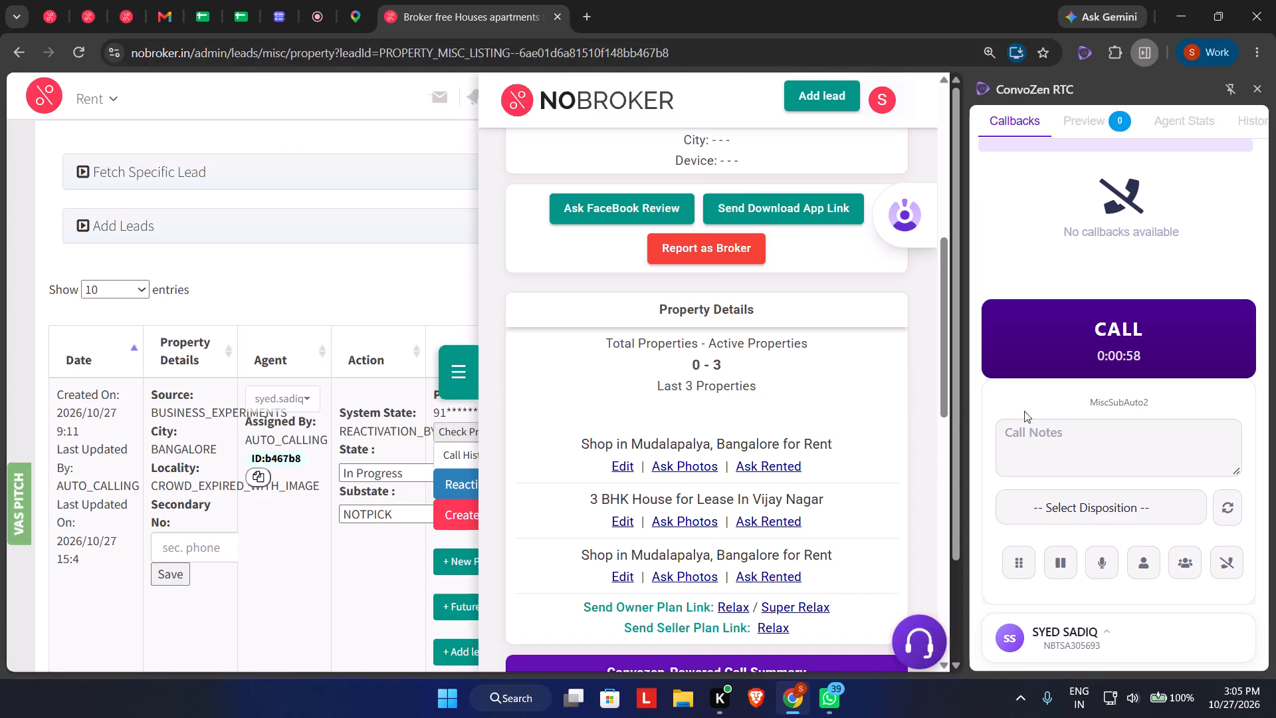
# Set the call disposition to Click Calling with Rejected at level 2, and end the active call.
pyautogui.doubleClick(1115, 497)
pyautogui.doubleClick(1100, 517)
pyautogui.click(1083, 529)
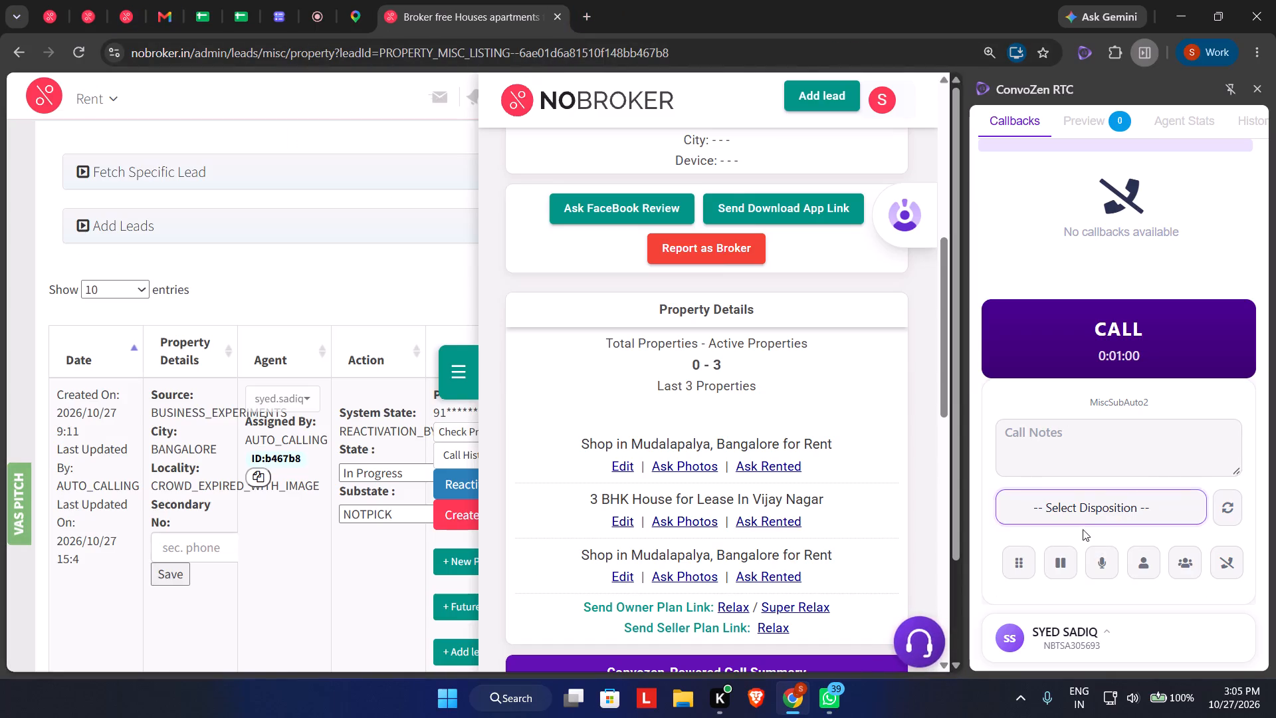
pyautogui.click(1069, 506)
pyautogui.click(1105, 551)
pyautogui.click(1071, 489)
pyautogui.moveTo(1079, 519); pyautogui.dragTo(1083, 527)
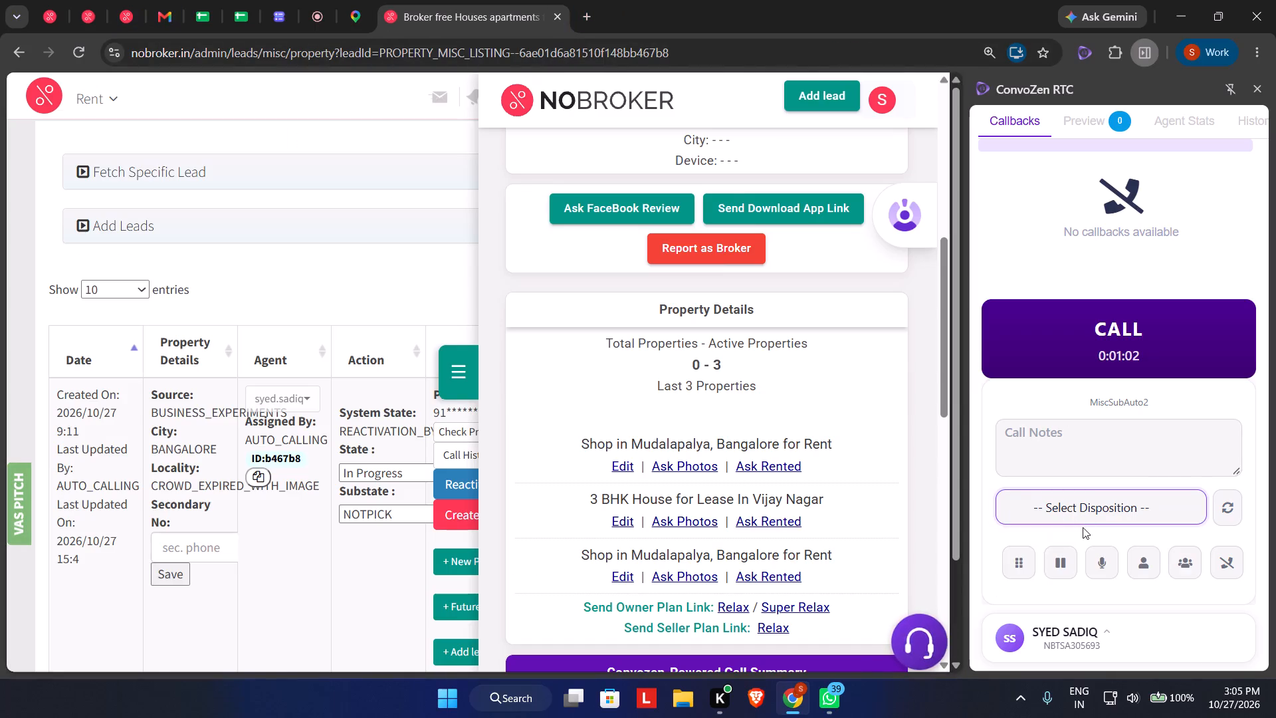
pyautogui.moveTo(1083, 527); pyautogui.dragTo(1083, 528)
pyautogui.moveTo(1081, 519); pyautogui.dragTo(1083, 531)
pyautogui.click(1096, 552)
pyautogui.moveTo(1132, 521); pyautogui.dragTo(1126, 507)
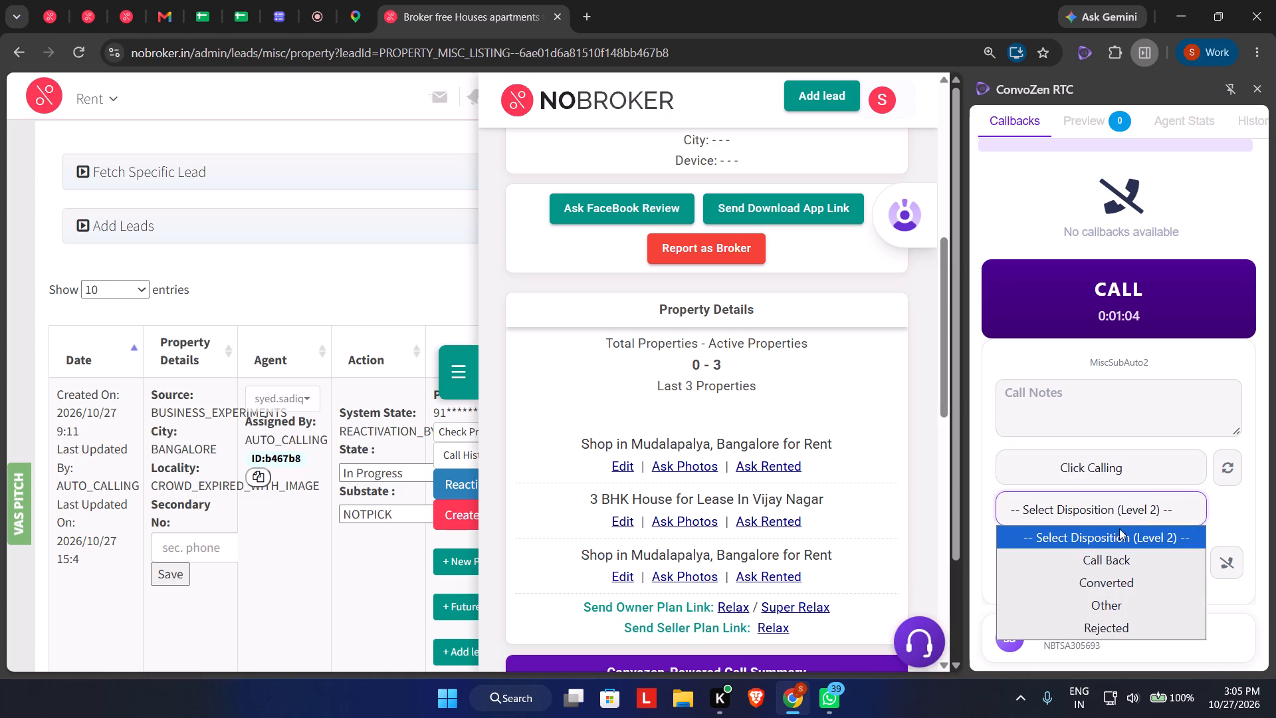
pyautogui.click(1155, 632)
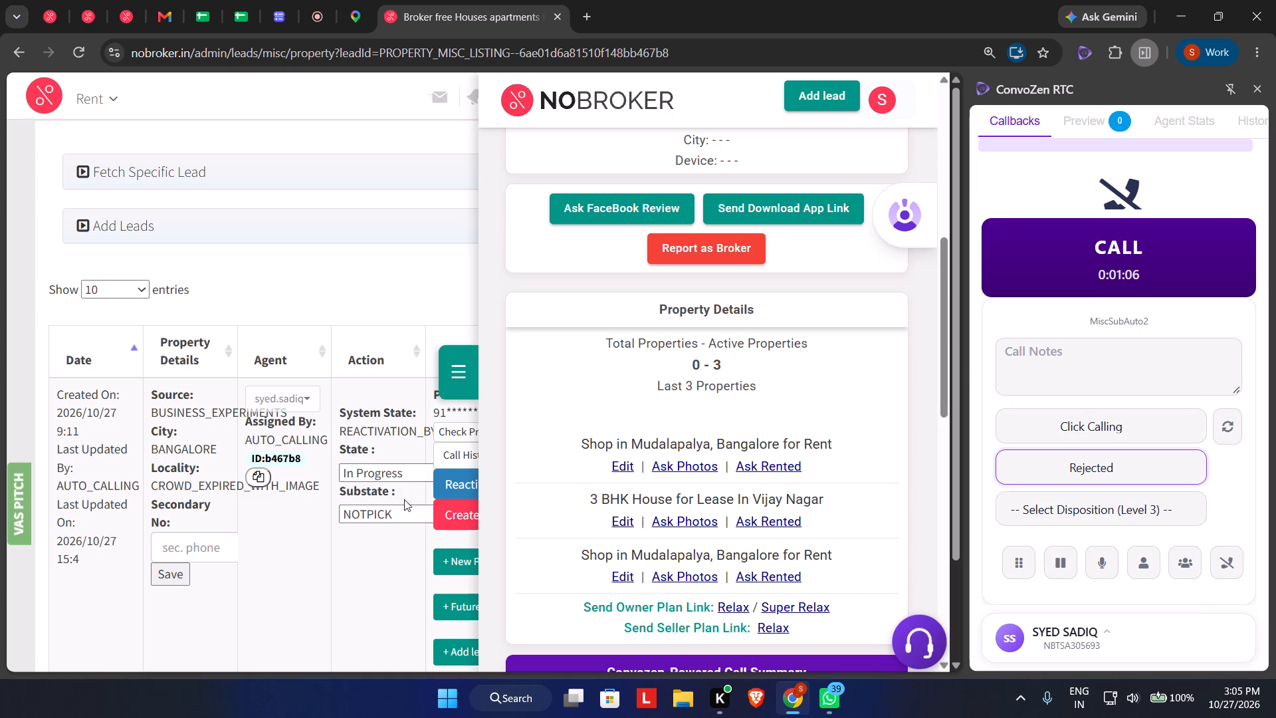
pyautogui.click(1231, 556)
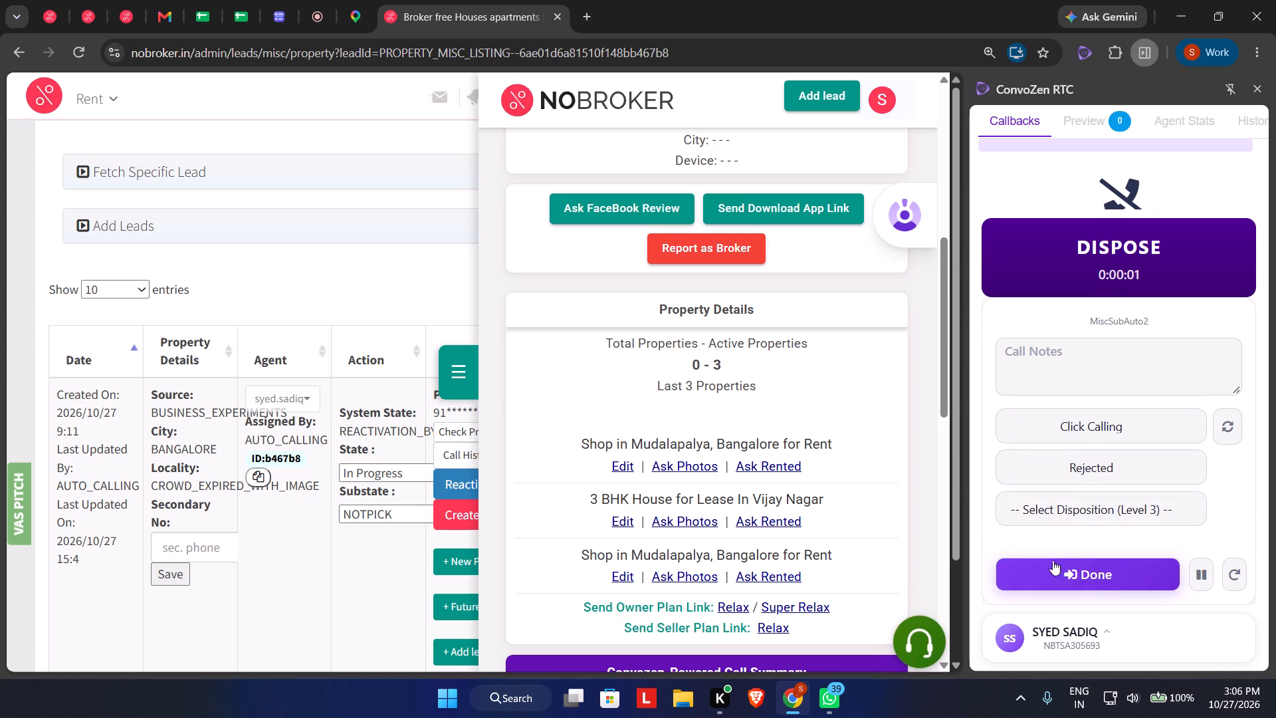
pyautogui.click(381, 490)
pyautogui.click(377, 481)
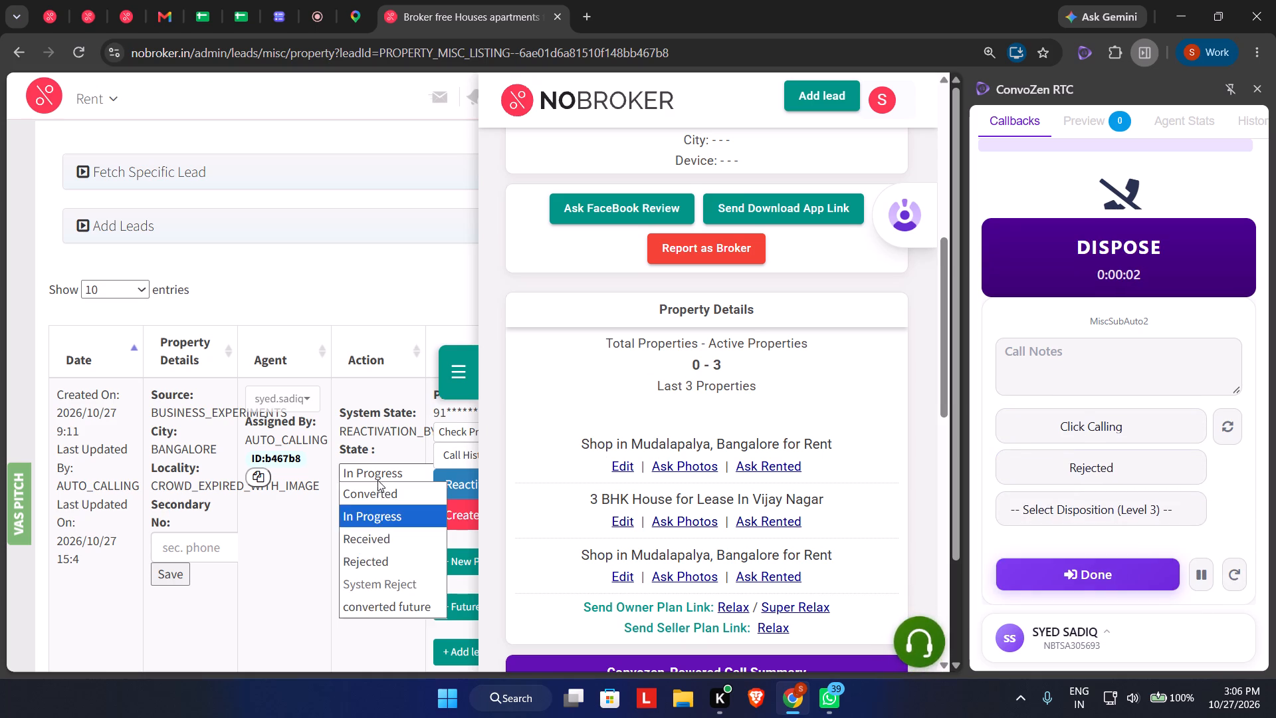
pyautogui.click(383, 550)
pyautogui.moveTo(393, 501); pyautogui.dragTo(393, 493)
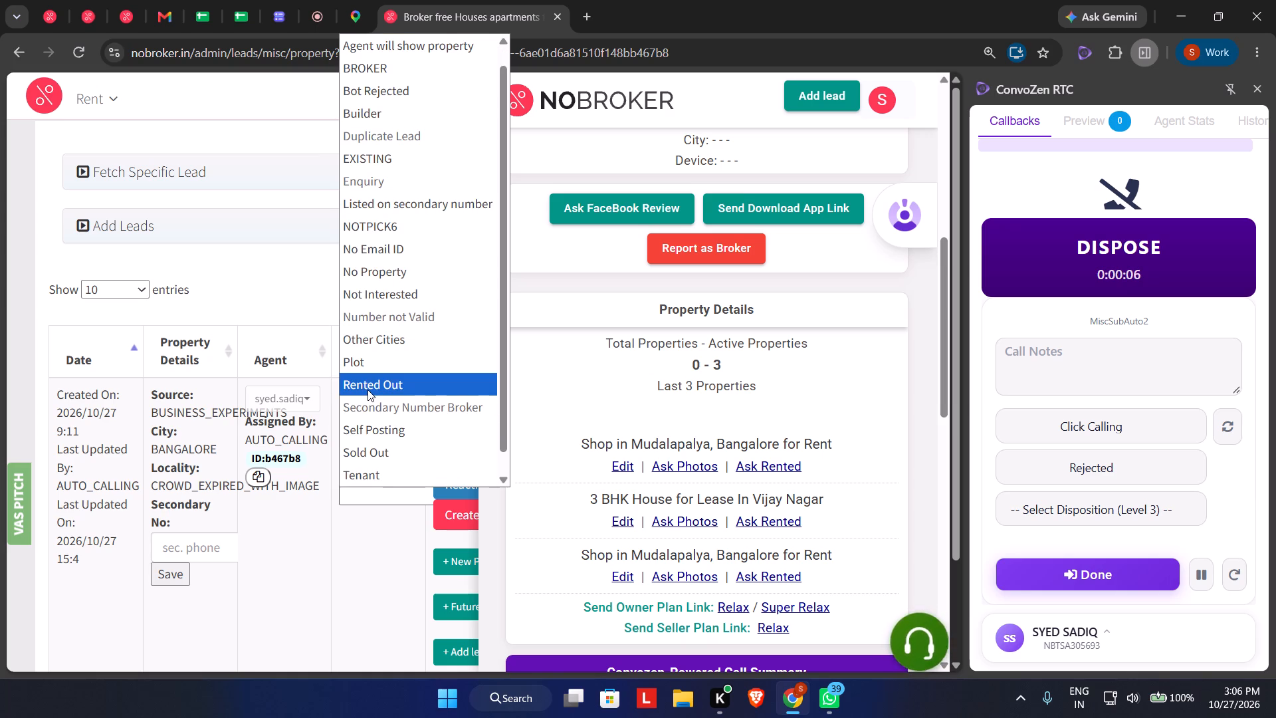
pyautogui.click(375, 297)
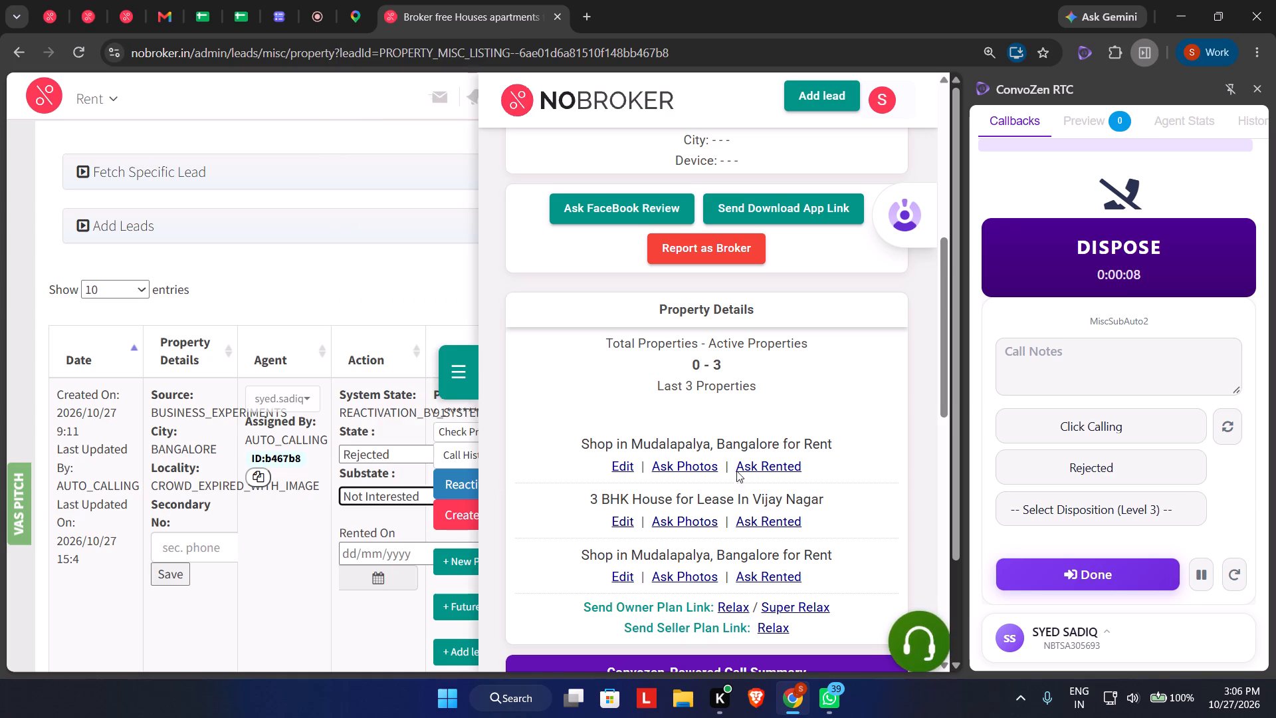
# Choose Not Interested as the level 3 disposition and submit the call's disposition.
pyautogui.click(1044, 496)
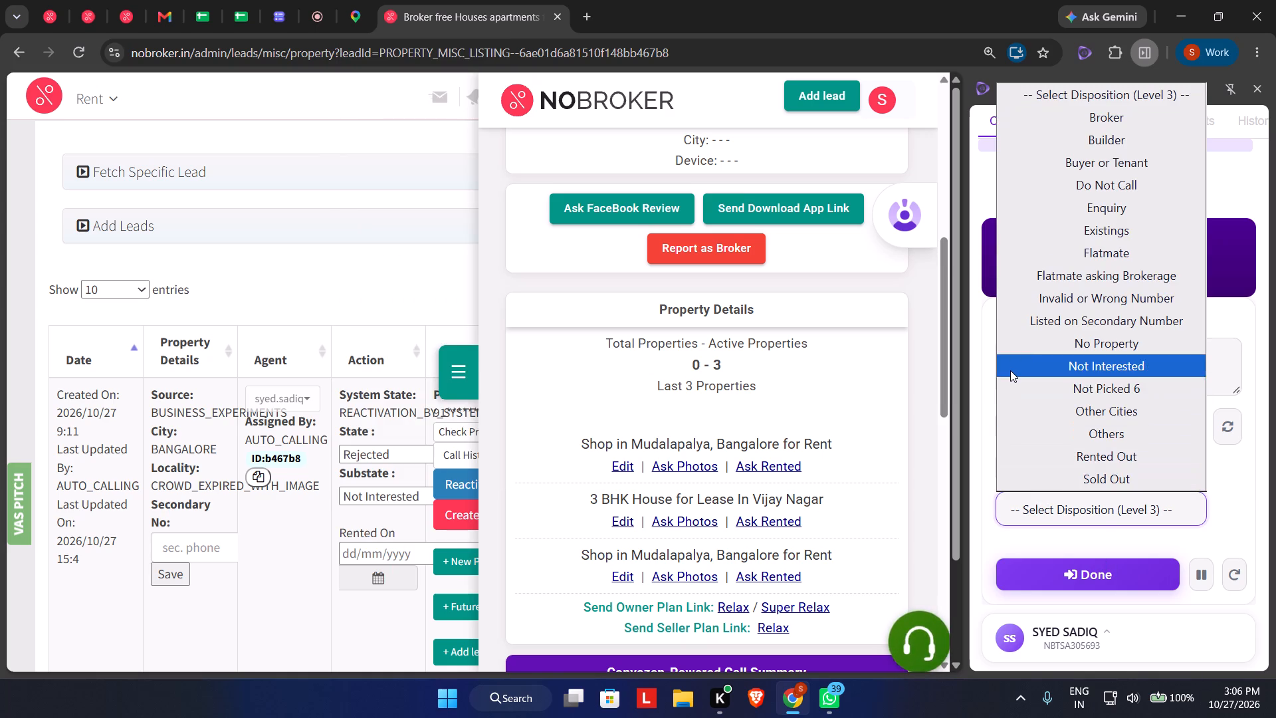
pyautogui.click(1010, 370)
pyautogui.moveTo(1084, 566); pyautogui.dragTo(1084, 577)
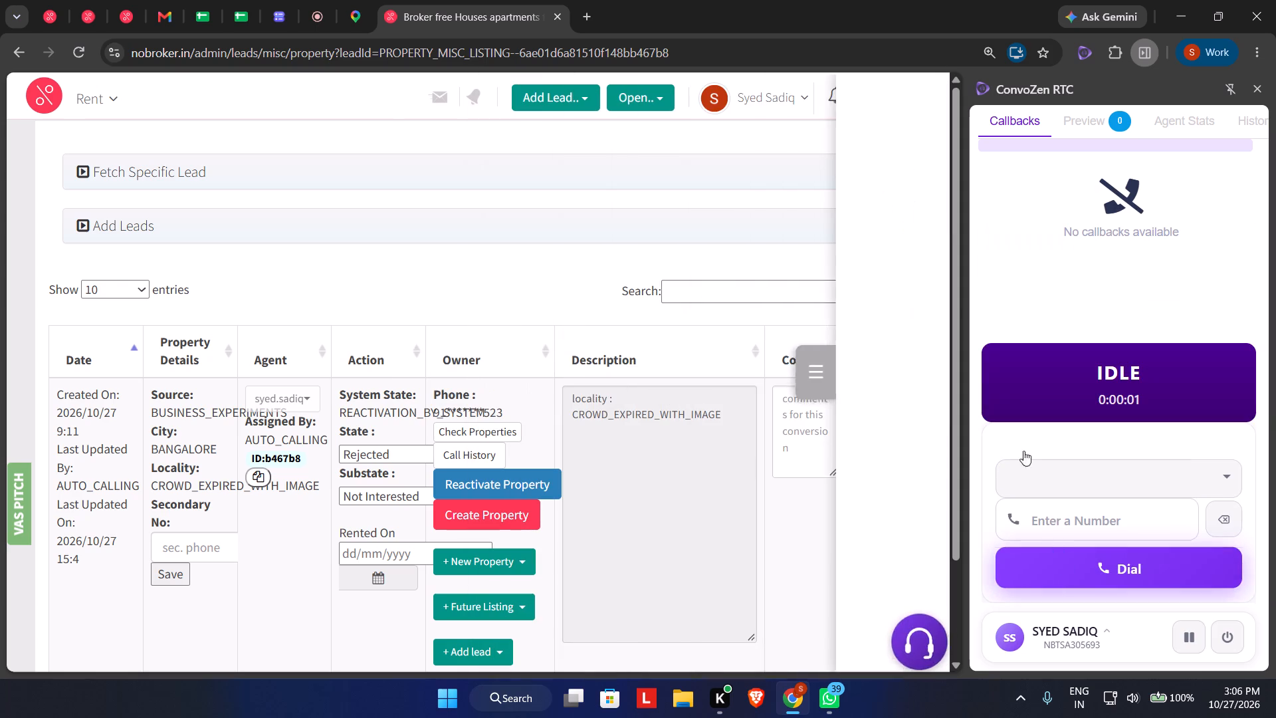
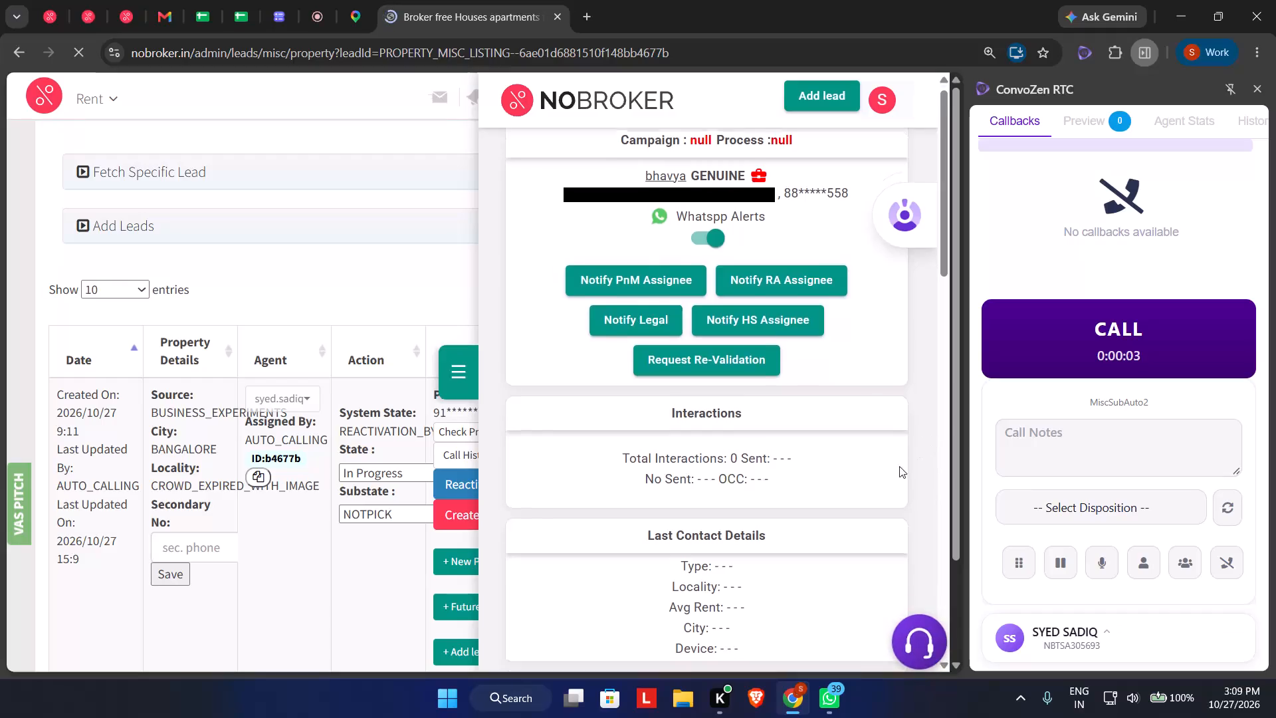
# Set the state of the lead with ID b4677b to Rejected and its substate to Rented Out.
pyautogui.scroll(-5, 876, 484)
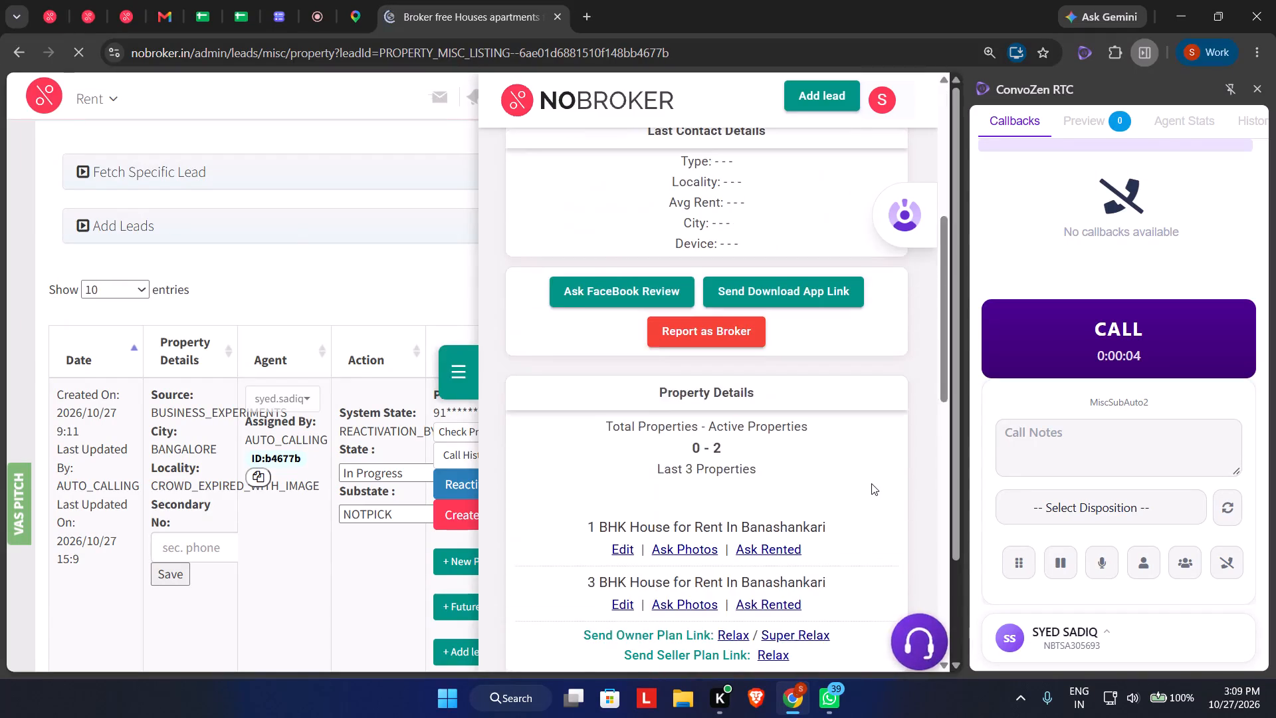
pyautogui.scroll(-1, 871, 483)
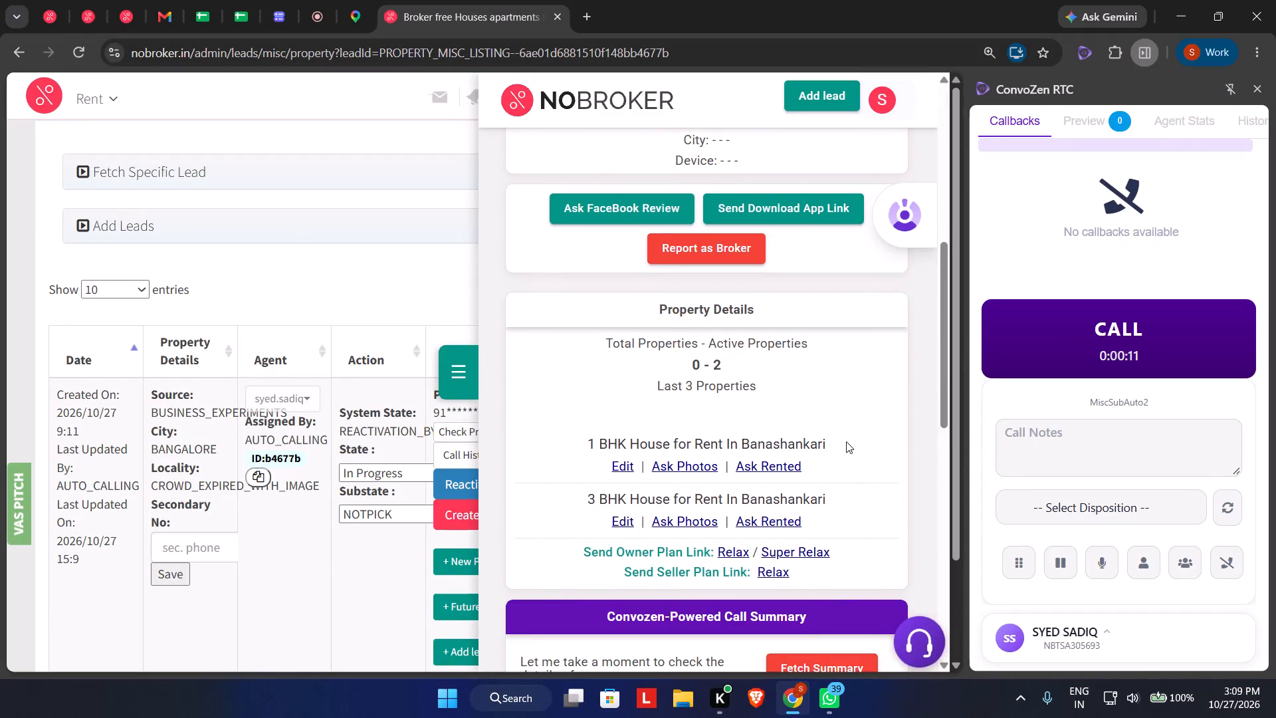
pyautogui.scroll(-1, 846, 441)
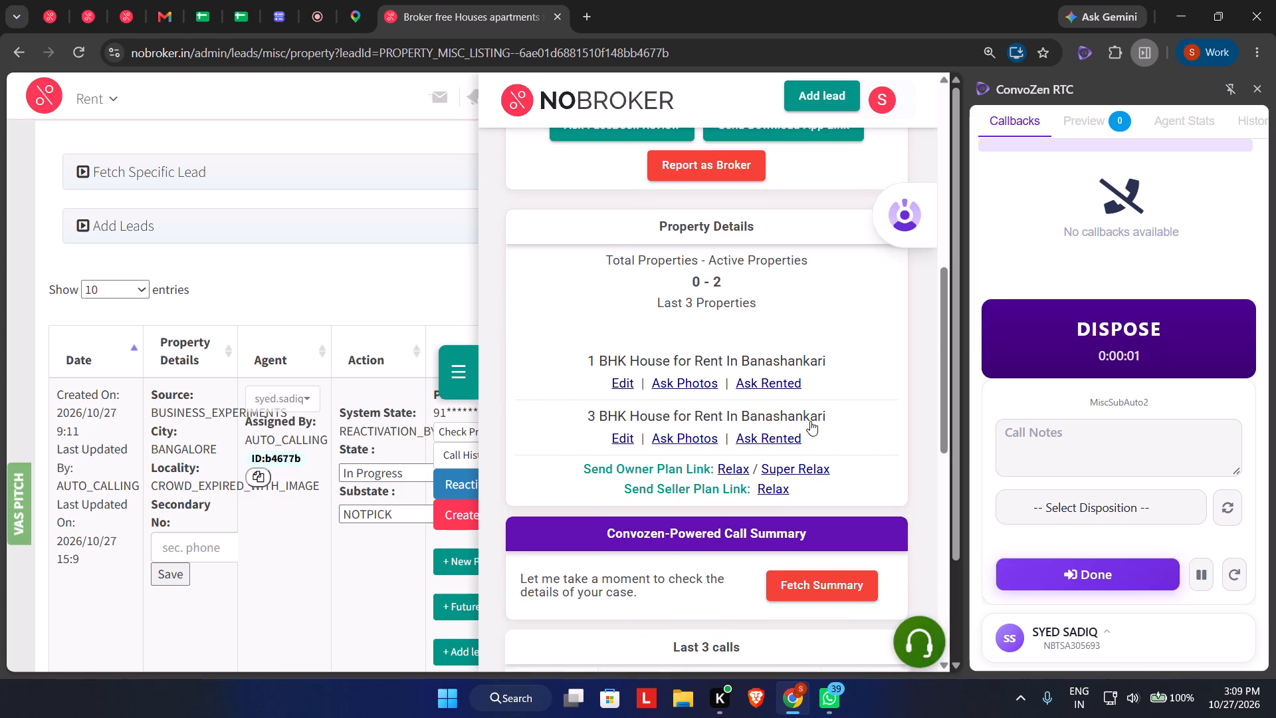
pyautogui.moveTo(356, 348); pyautogui.dragTo(380, 391)
pyautogui.click(380, 391)
pyautogui.click(384, 479)
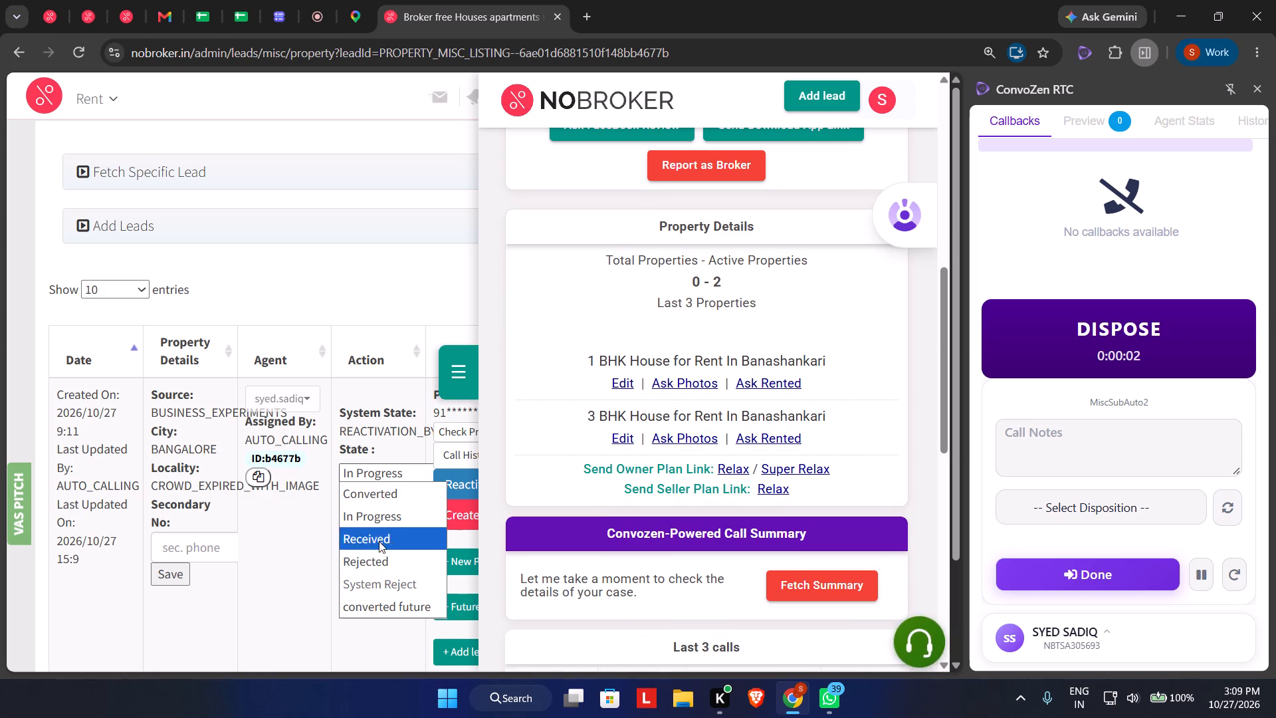
pyautogui.click(363, 558)
pyautogui.moveTo(357, 501); pyautogui.dragTo(364, 501)
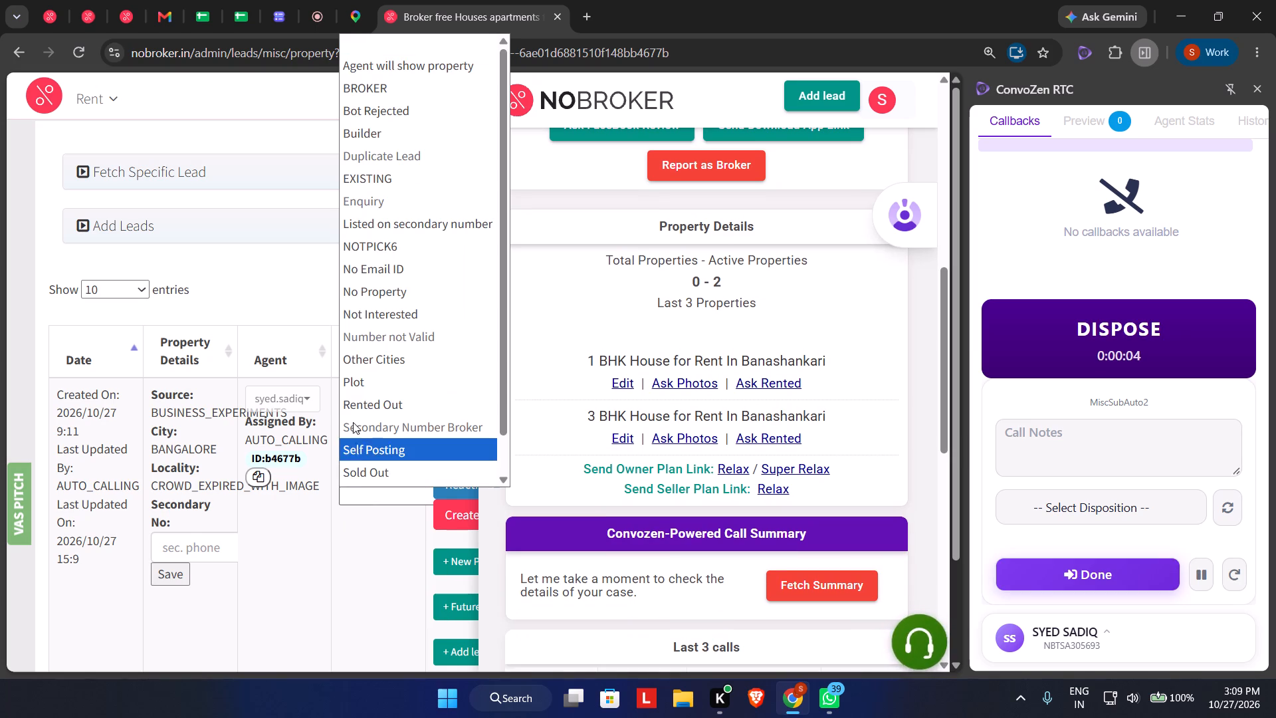
pyautogui.click(354, 400)
# Dispose of the call as Click Calling, with Rejected at level 2 and Rented Out at level 3, and submit it.
pyautogui.click(1012, 503)
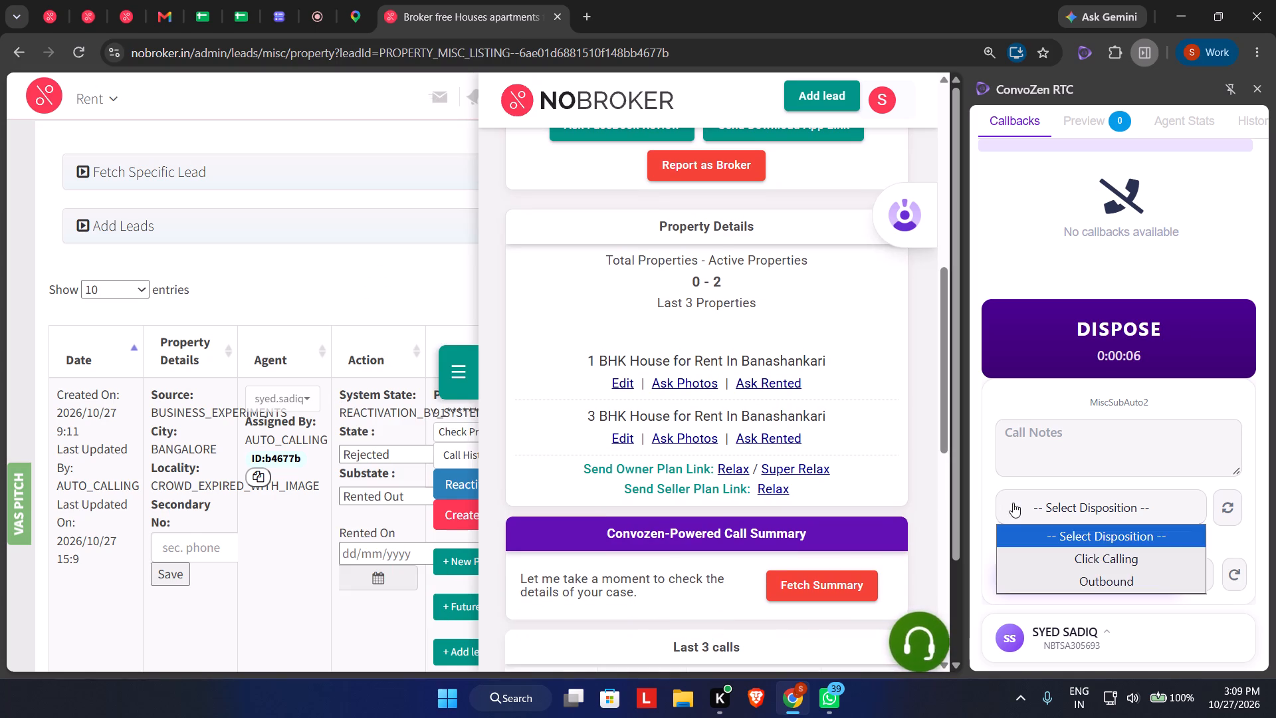
pyautogui.click(1046, 564)
pyautogui.click(1027, 512)
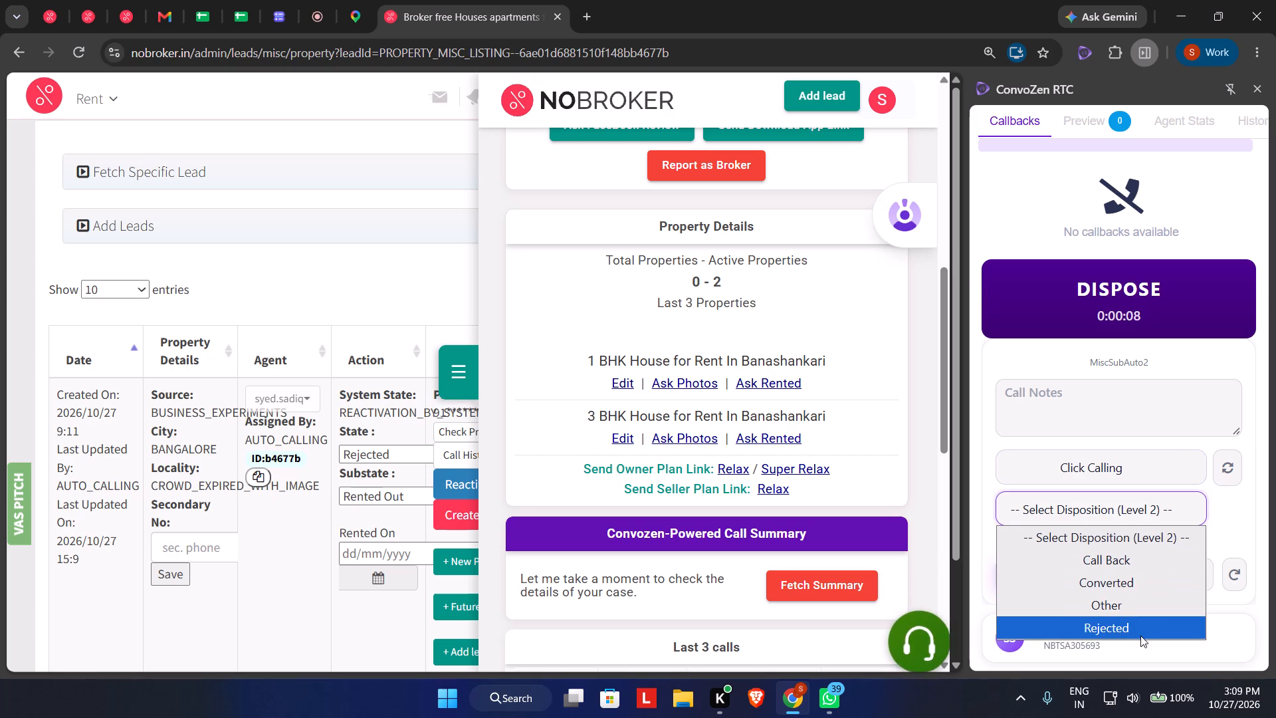
pyautogui.click(1140, 632)
pyautogui.click(1060, 521)
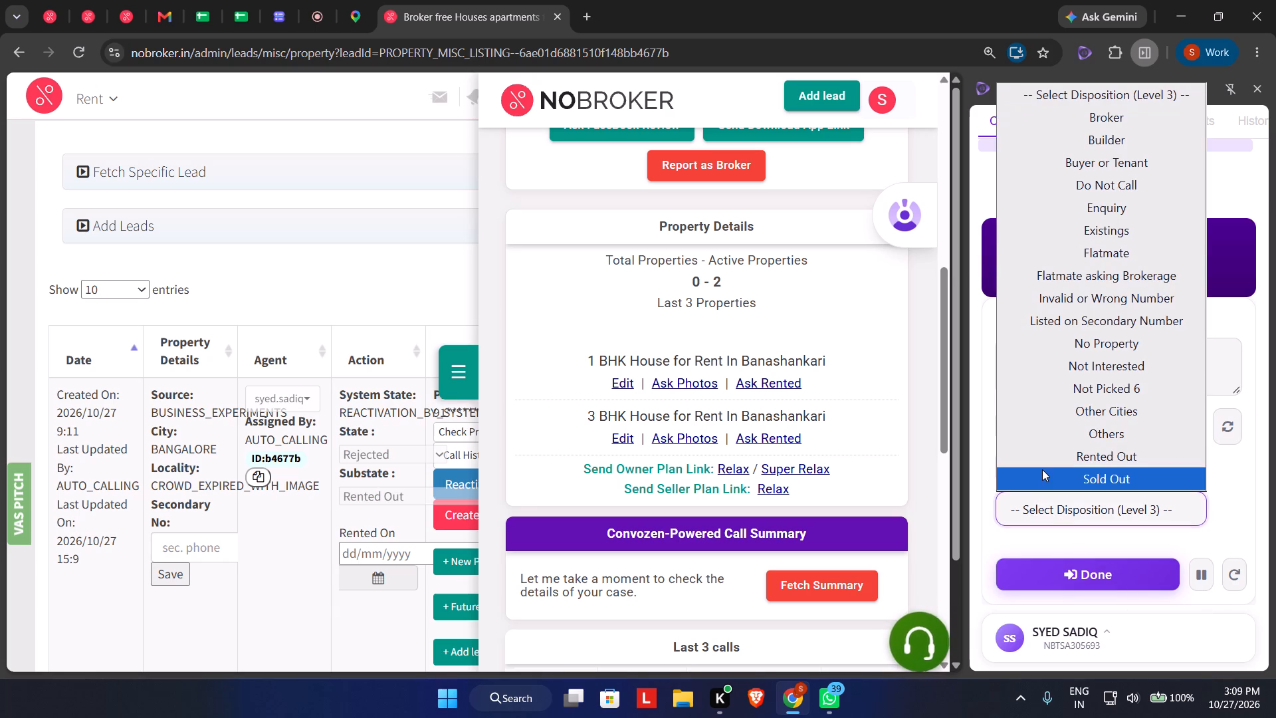
pyautogui.click(1042, 459)
pyautogui.click(1095, 584)
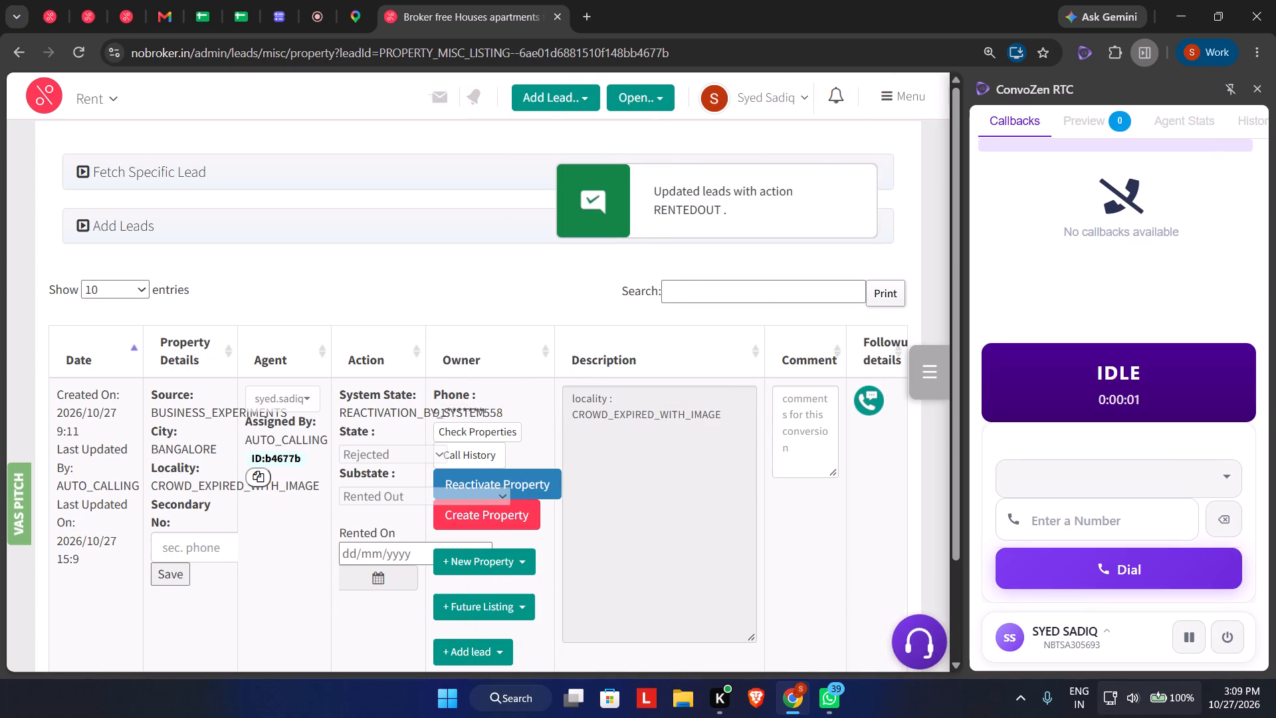
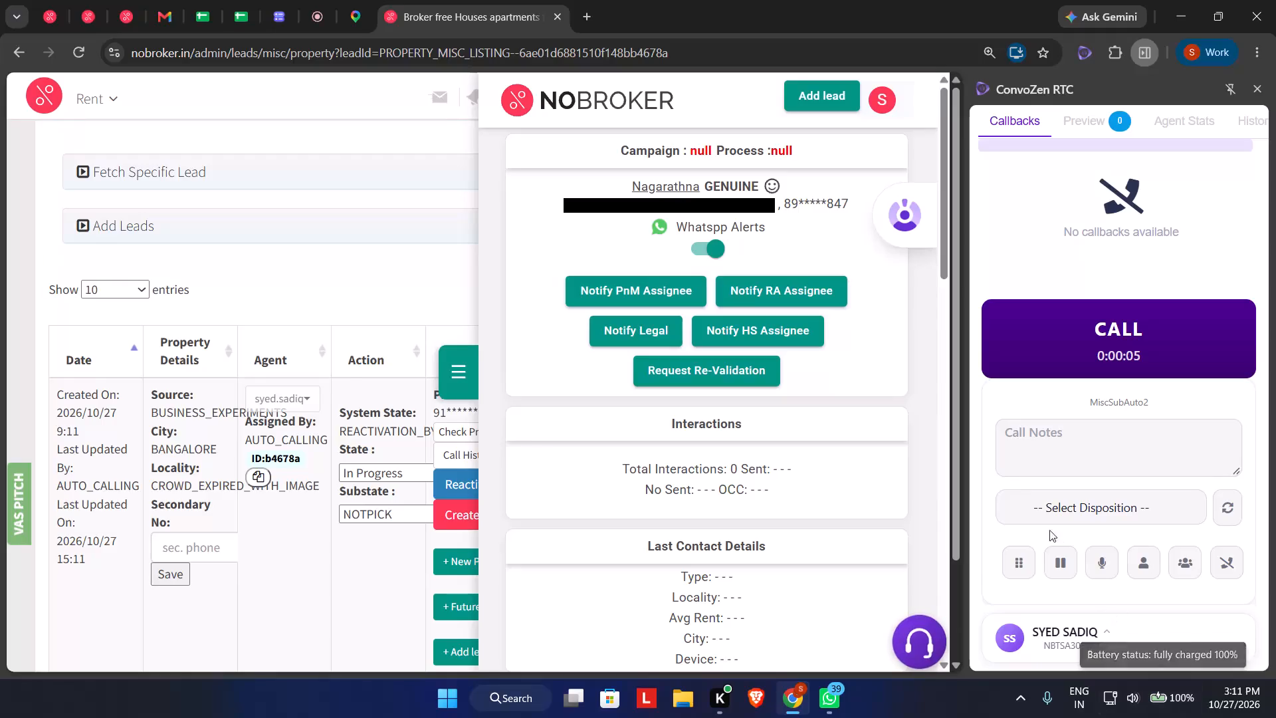
pyautogui.scroll(-3, 884, 487)
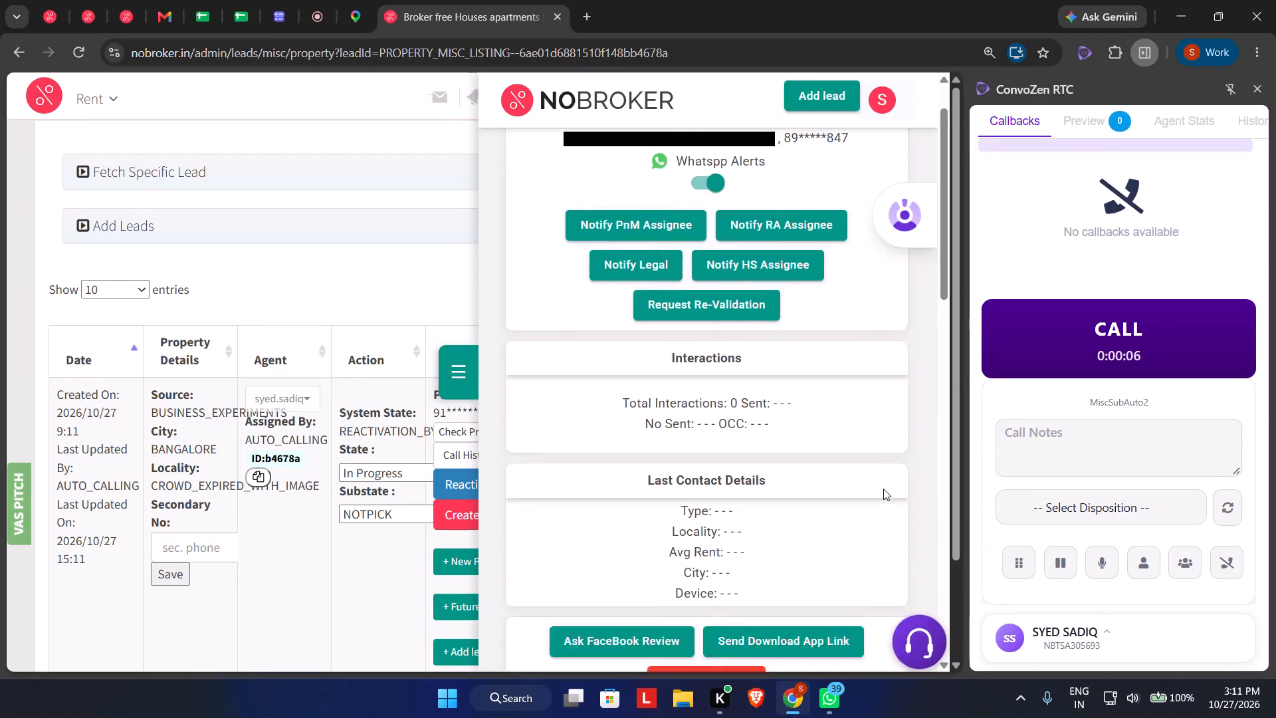
pyautogui.scroll(-3, 883, 489)
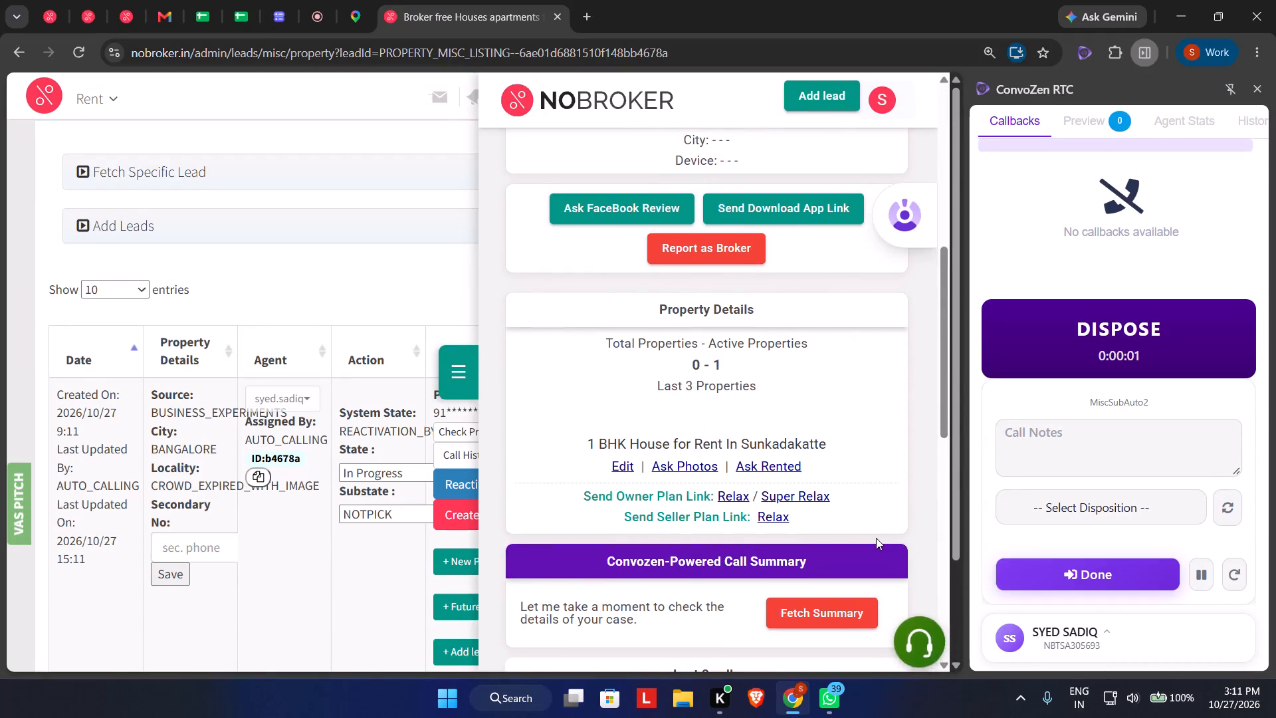
pyautogui.click(365, 467)
pyautogui.click(421, 557)
pyautogui.click(375, 494)
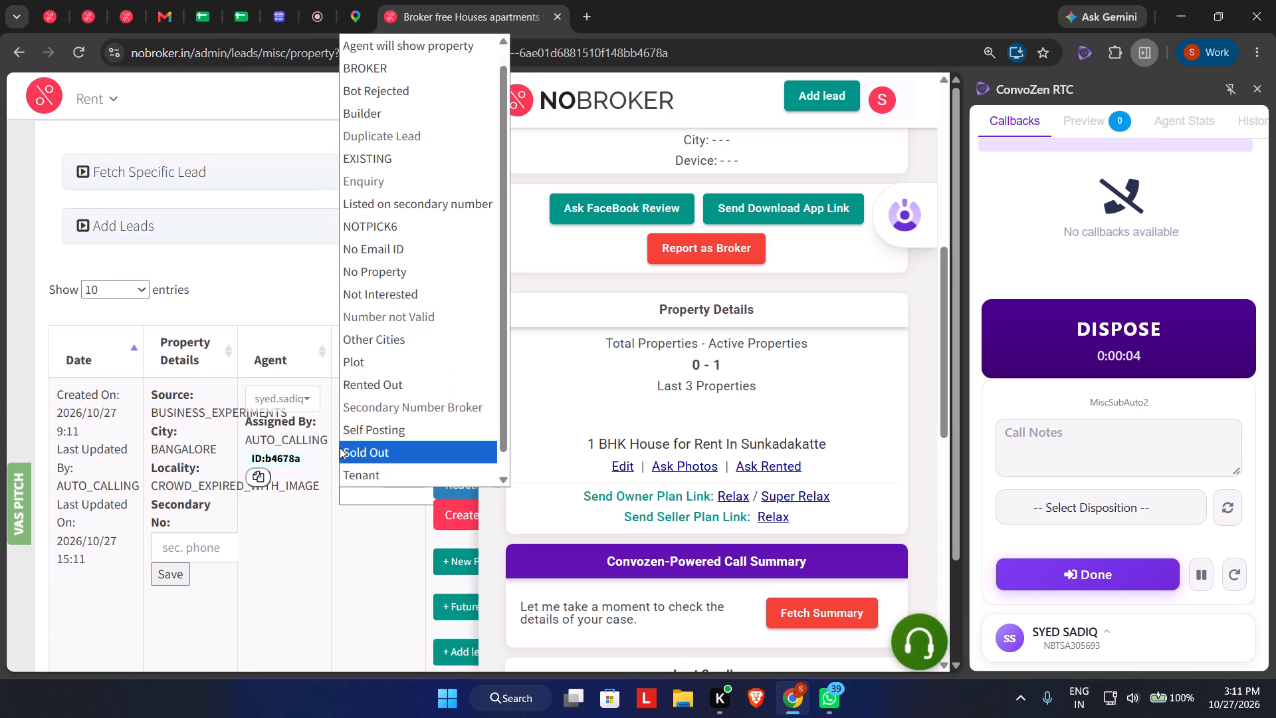
pyautogui.click(348, 383)
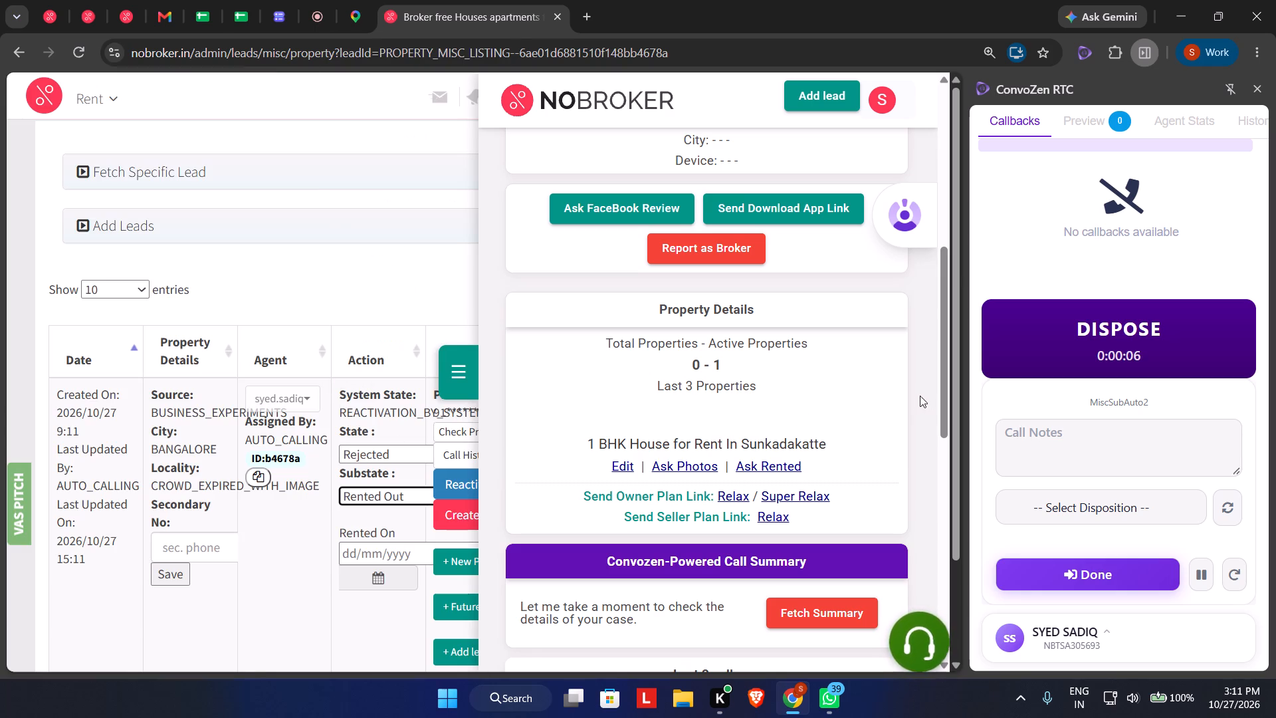
# Dispose of the call as Click Calling, with Rejected at level 2 and Rented Out at level 3, and submit it.
pyautogui.doubleClick(1029, 526)
pyautogui.doubleClick(1029, 512)
pyautogui.moveTo(1039, 505); pyautogui.dragTo(1069, 544)
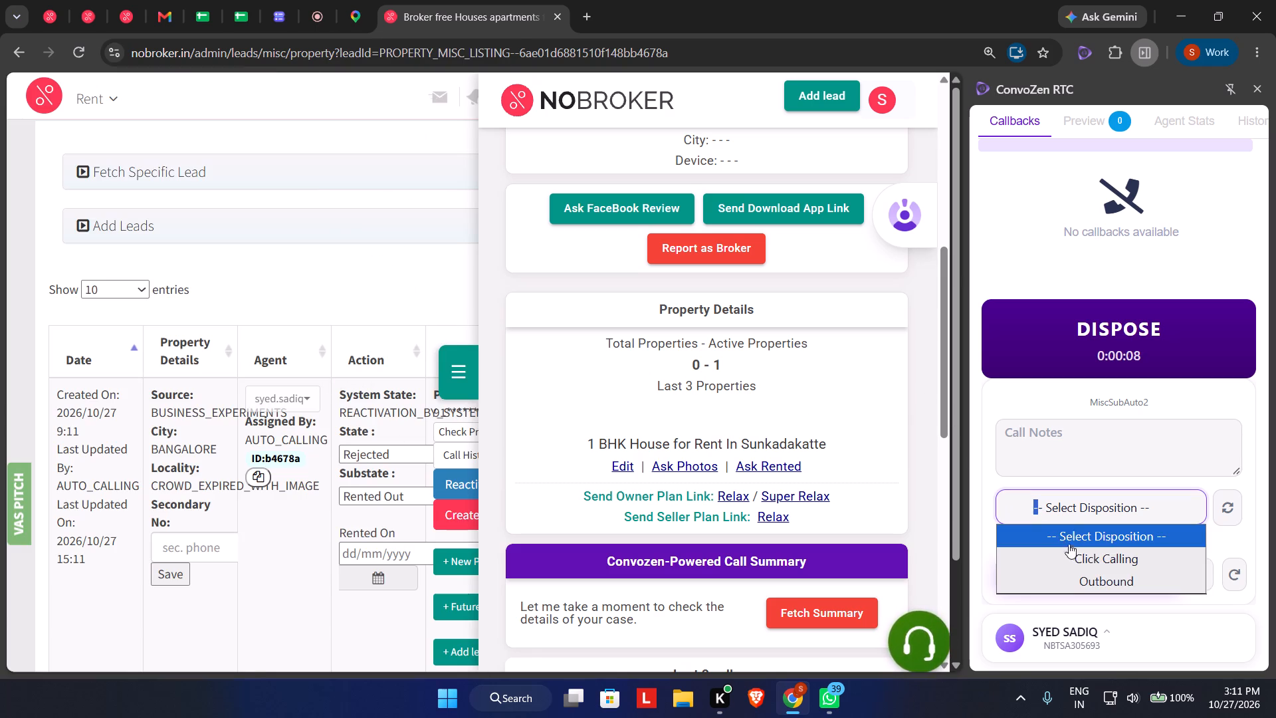
pyautogui.moveTo(1069, 544); pyautogui.dragTo(1085, 562)
pyautogui.doubleClick(1085, 550)
pyautogui.click(1059, 485)
pyautogui.click(1065, 499)
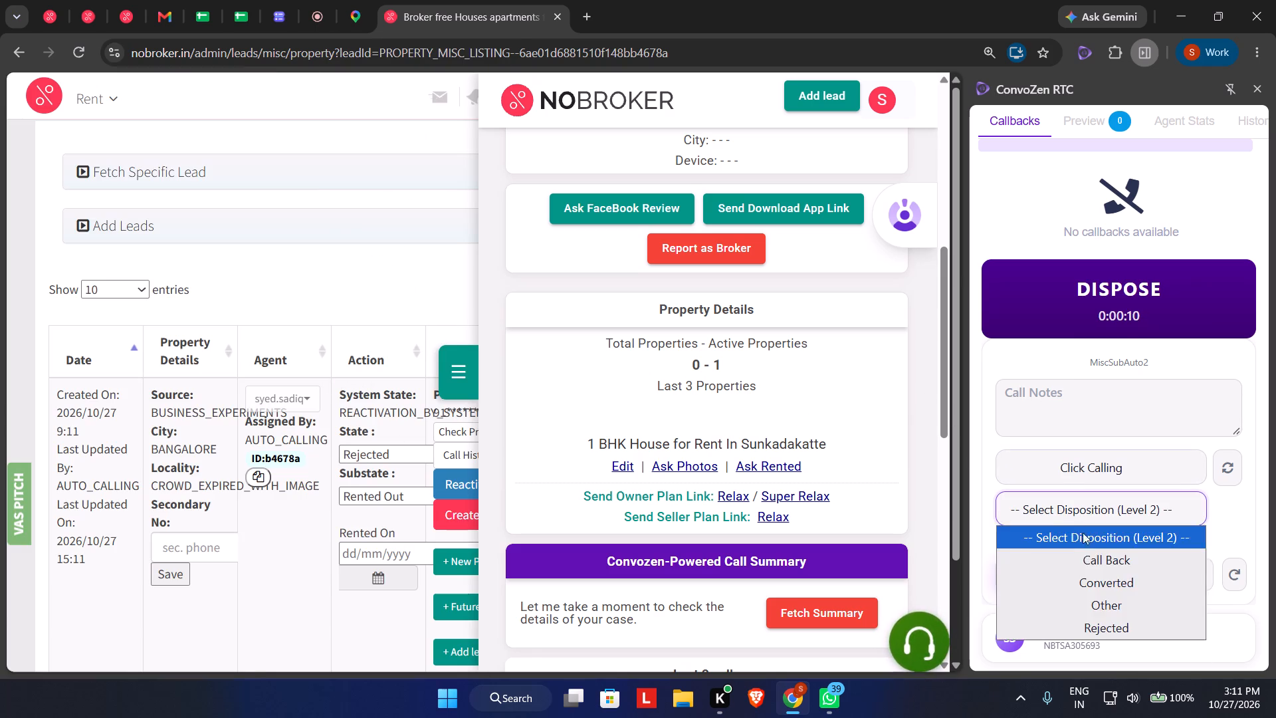
pyautogui.moveTo(1160, 614); pyautogui.dragTo(1166, 625)
pyautogui.click(1166, 625)
pyautogui.click(1110, 516)
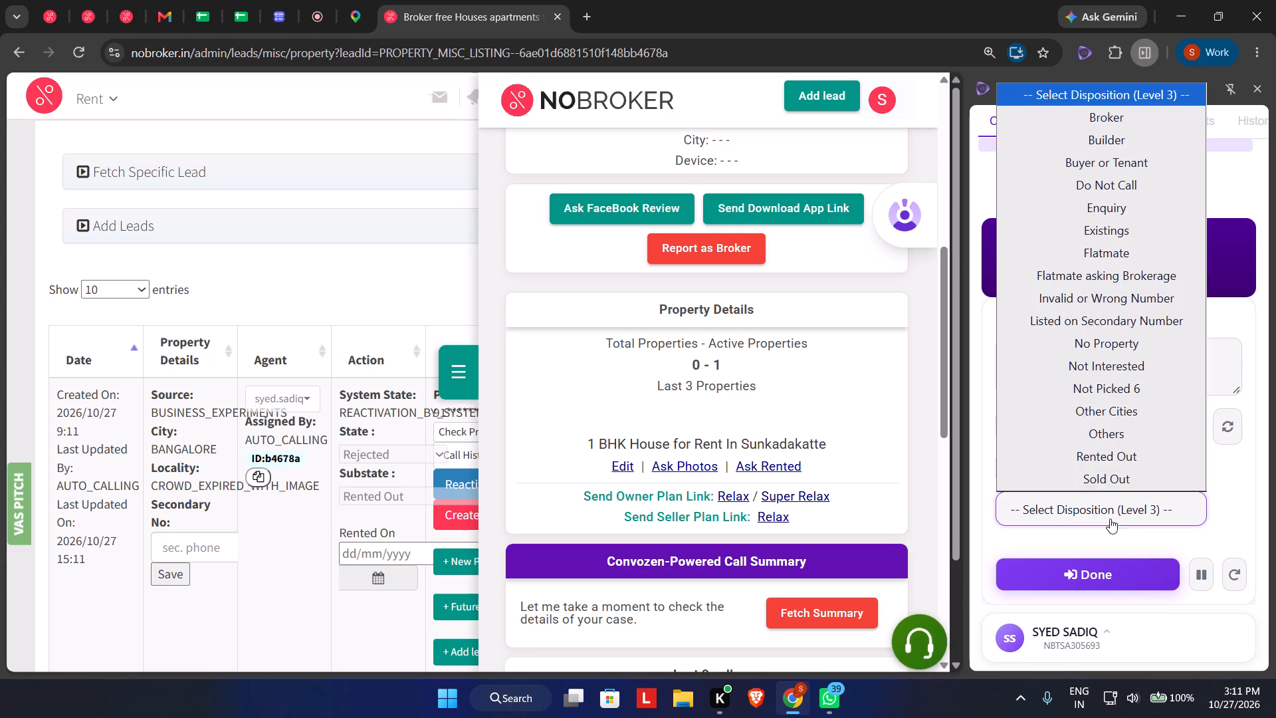
pyautogui.doubleClick(1097, 460)
pyautogui.moveTo(1126, 540); pyautogui.dragTo(1126, 569)
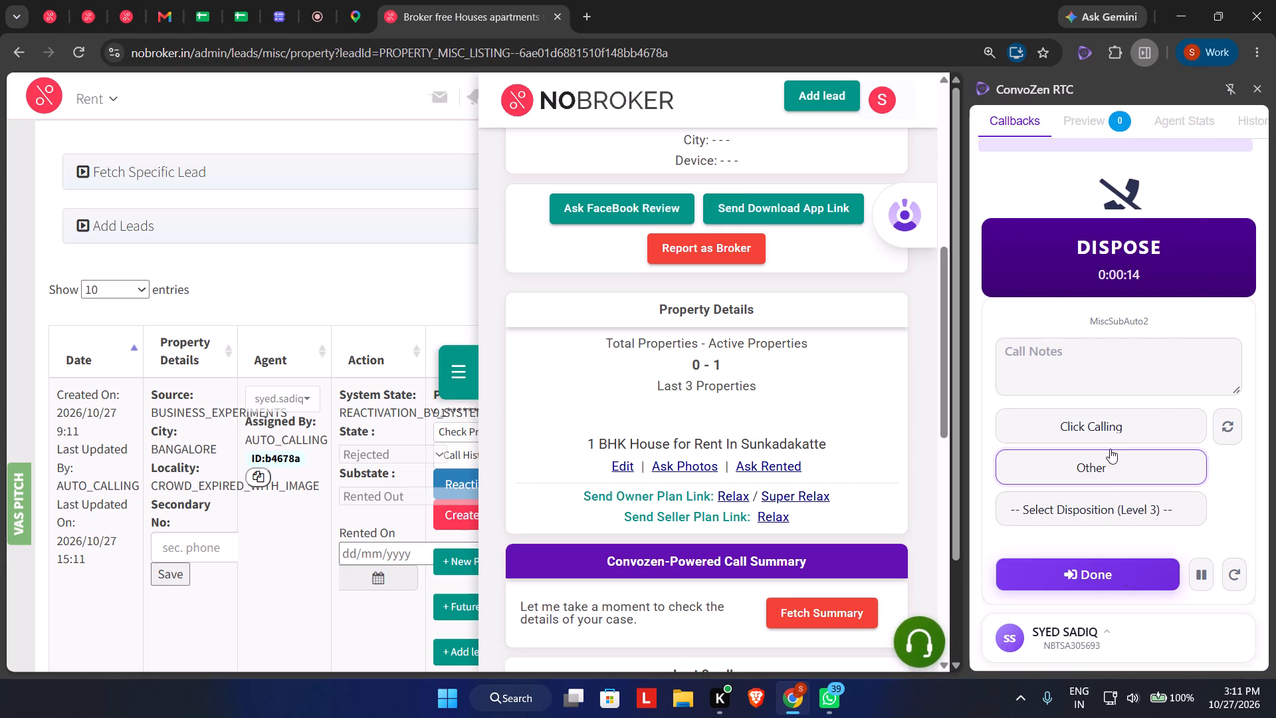
pyautogui.moveTo(1115, 471); pyautogui.dragTo(1116, 479)
pyautogui.click(1140, 585)
pyautogui.doubleClick(1126, 522)
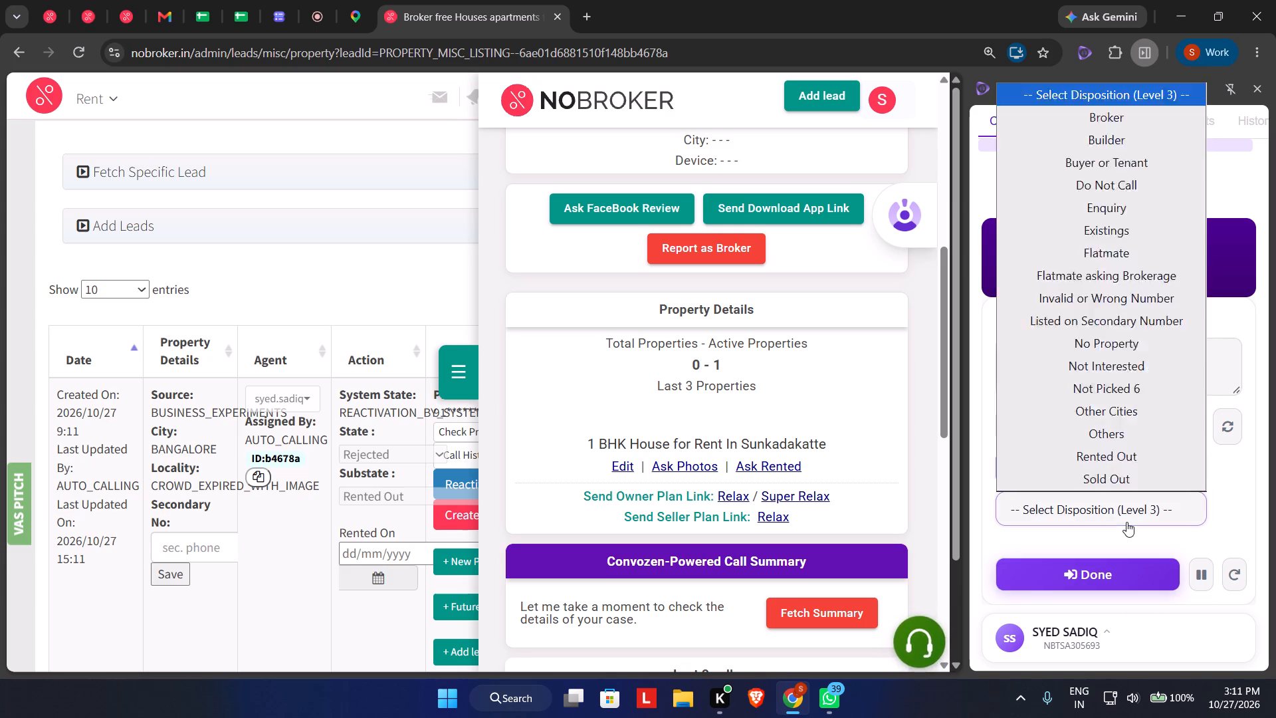
pyautogui.doubleClick(1113, 511)
pyautogui.moveTo(1115, 501); pyautogui.dragTo(1105, 457)
pyautogui.click(1105, 457)
pyautogui.click(1139, 568)
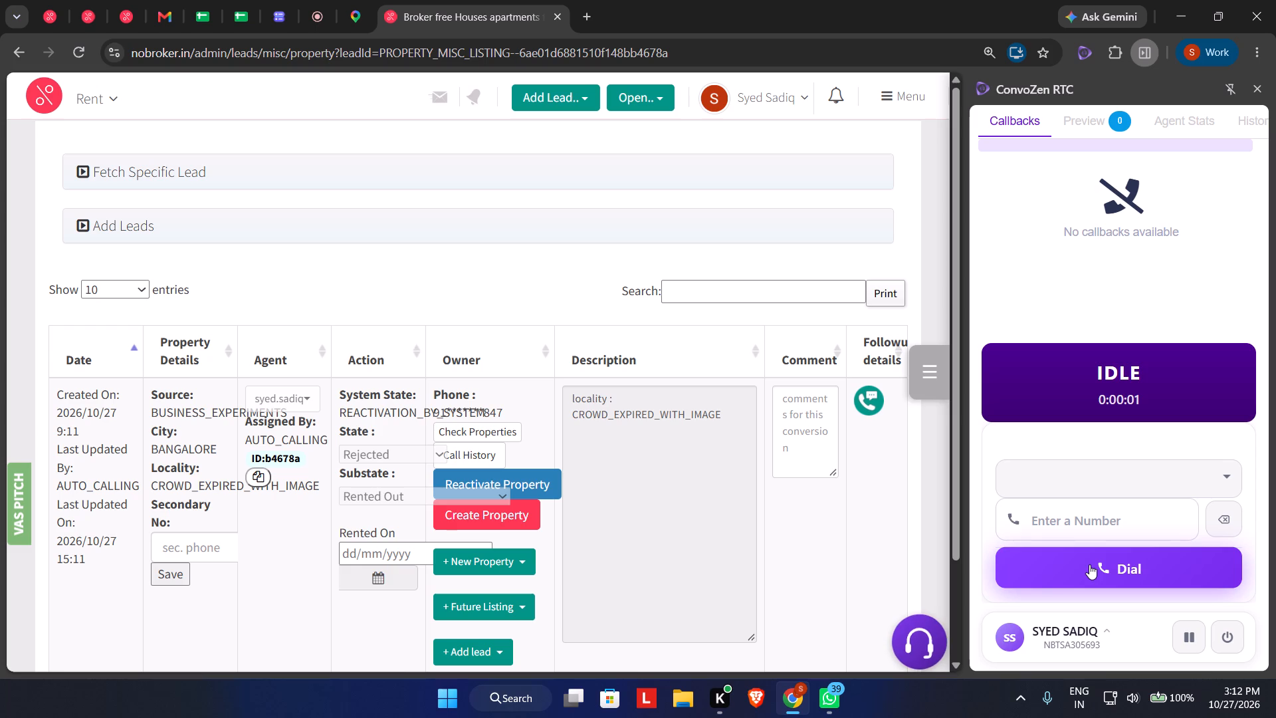
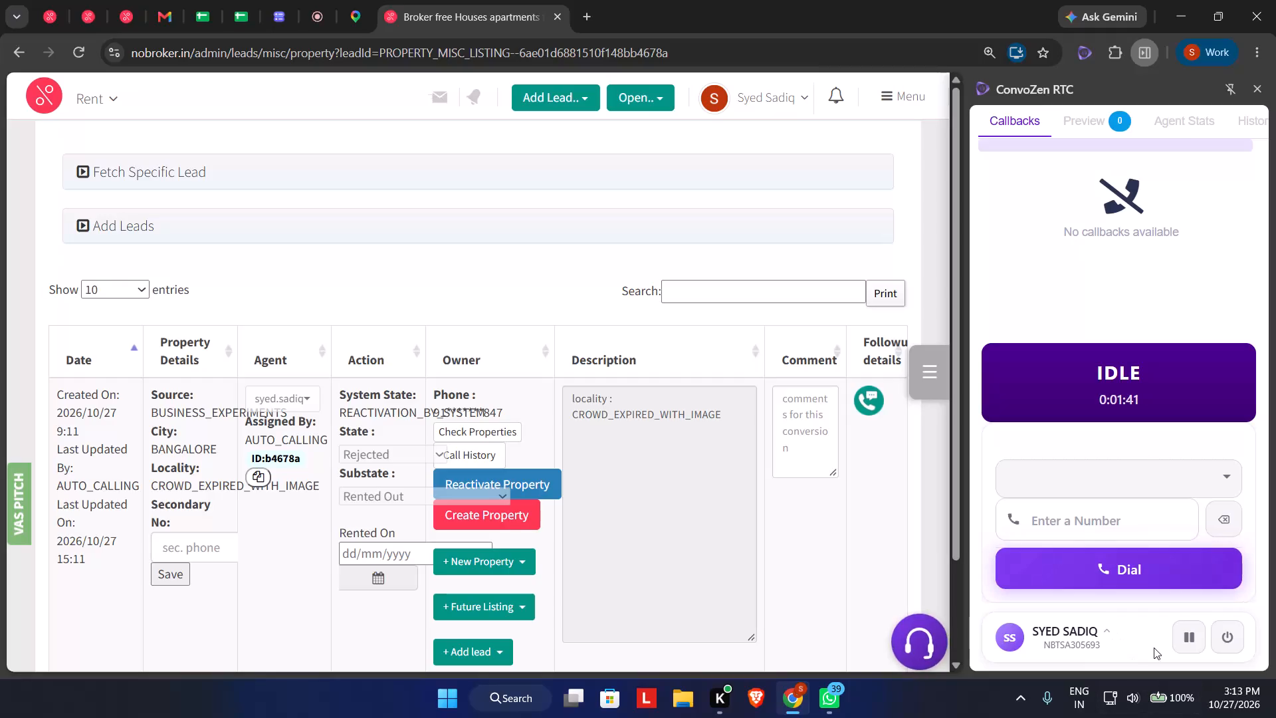
# Pause the dialer session with B Break as the pause reason.
pyautogui.click(1214, 645)
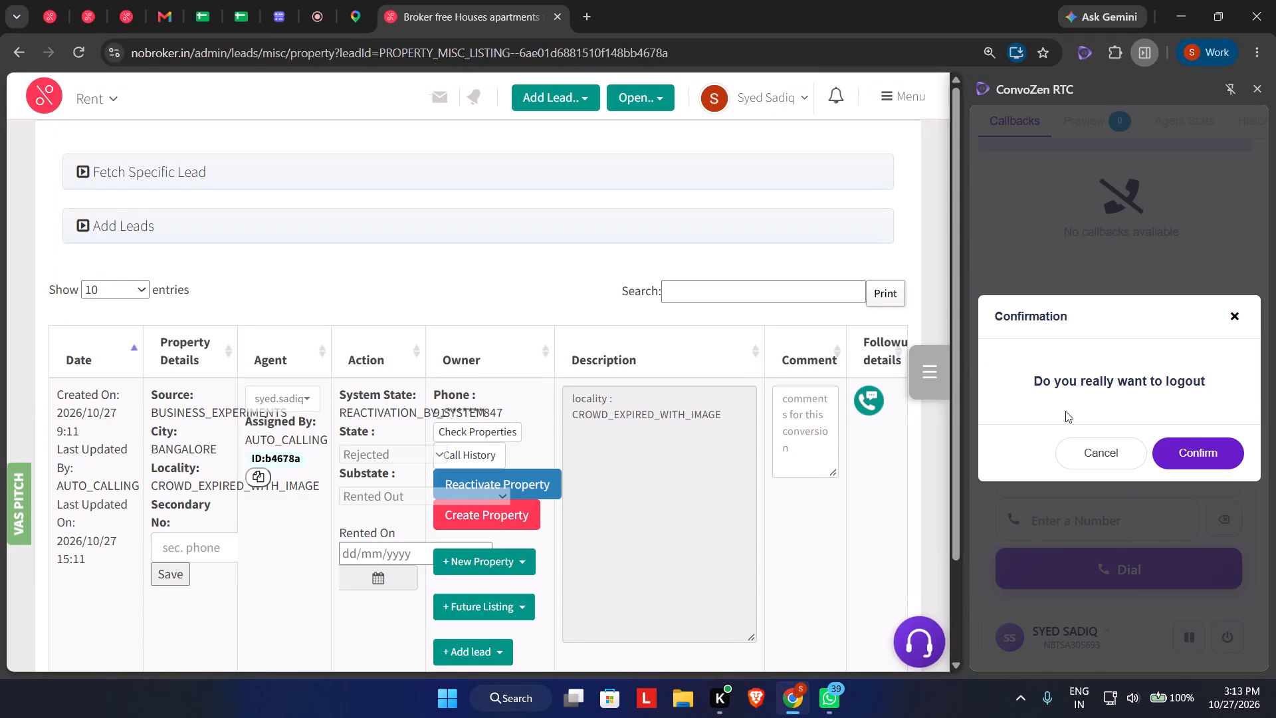
pyautogui.click(1097, 461)
pyautogui.click(1202, 649)
pyautogui.click(1077, 465)
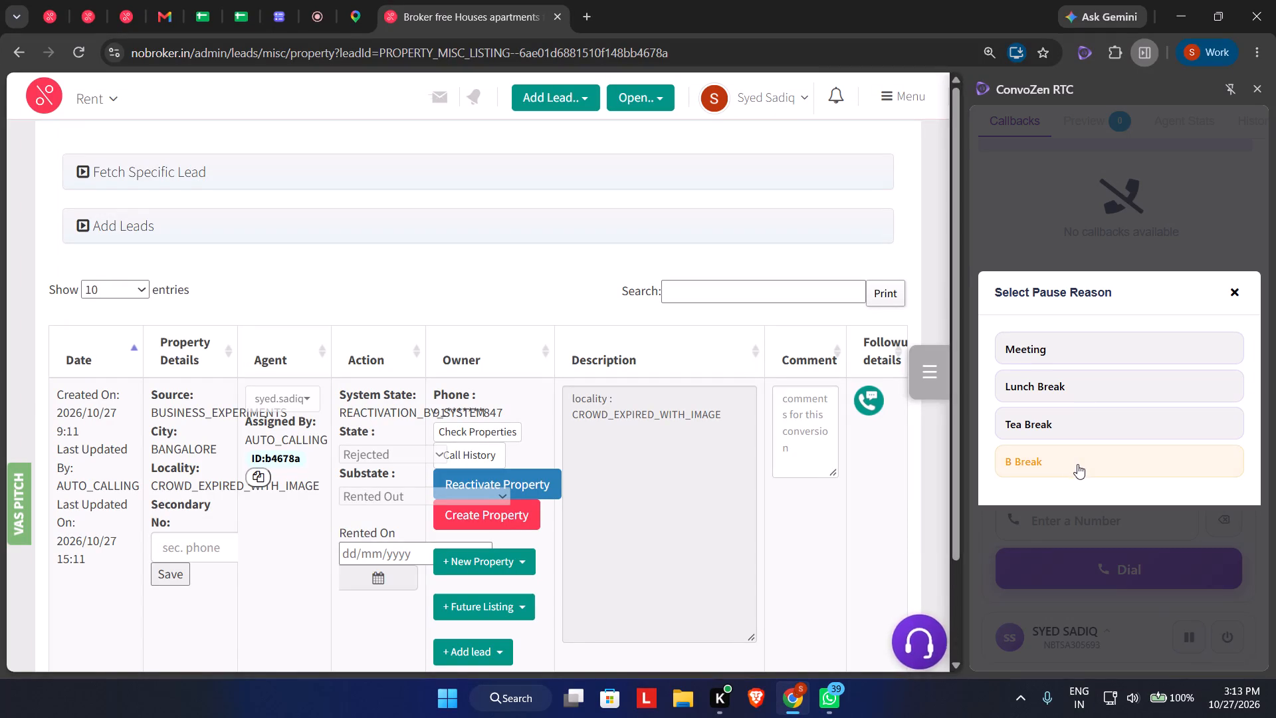
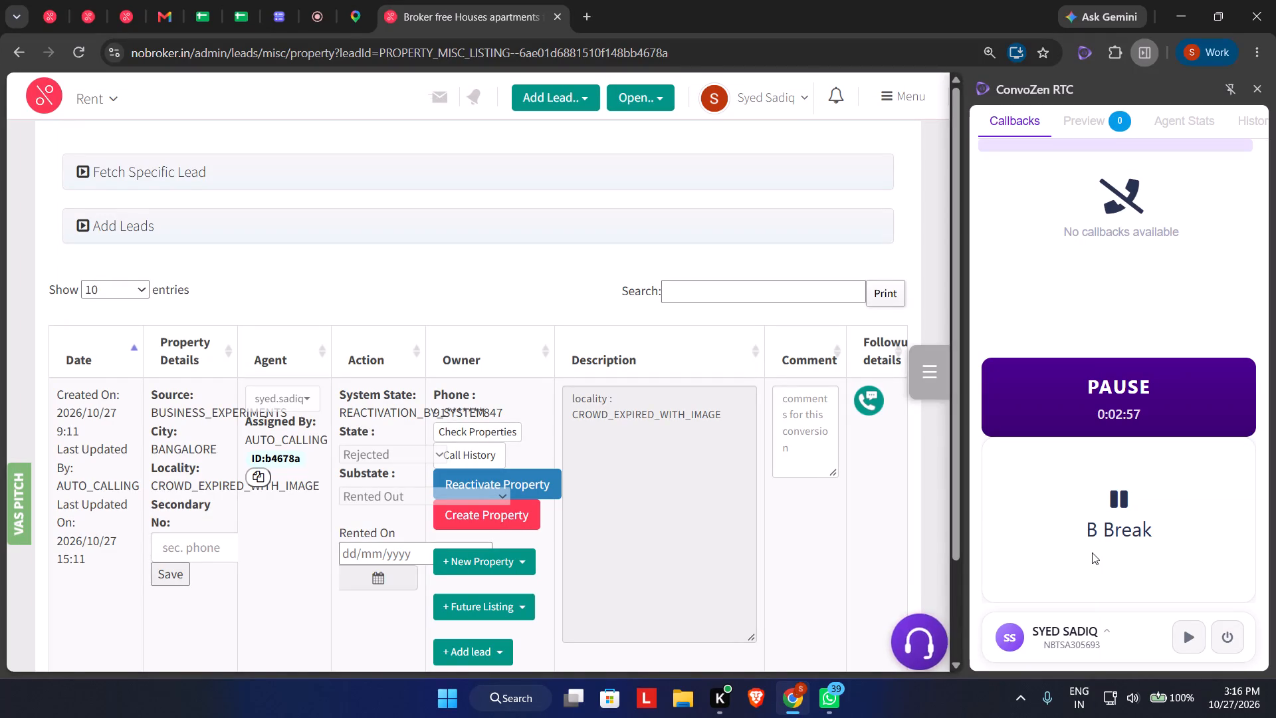
# Review the agent stats time breakdown for the call, dispose, pause and idle durations.
pyautogui.click(1173, 127)
pyautogui.scroll(-4, 1237, 232)
pyautogui.scroll(1, 1192, 235)
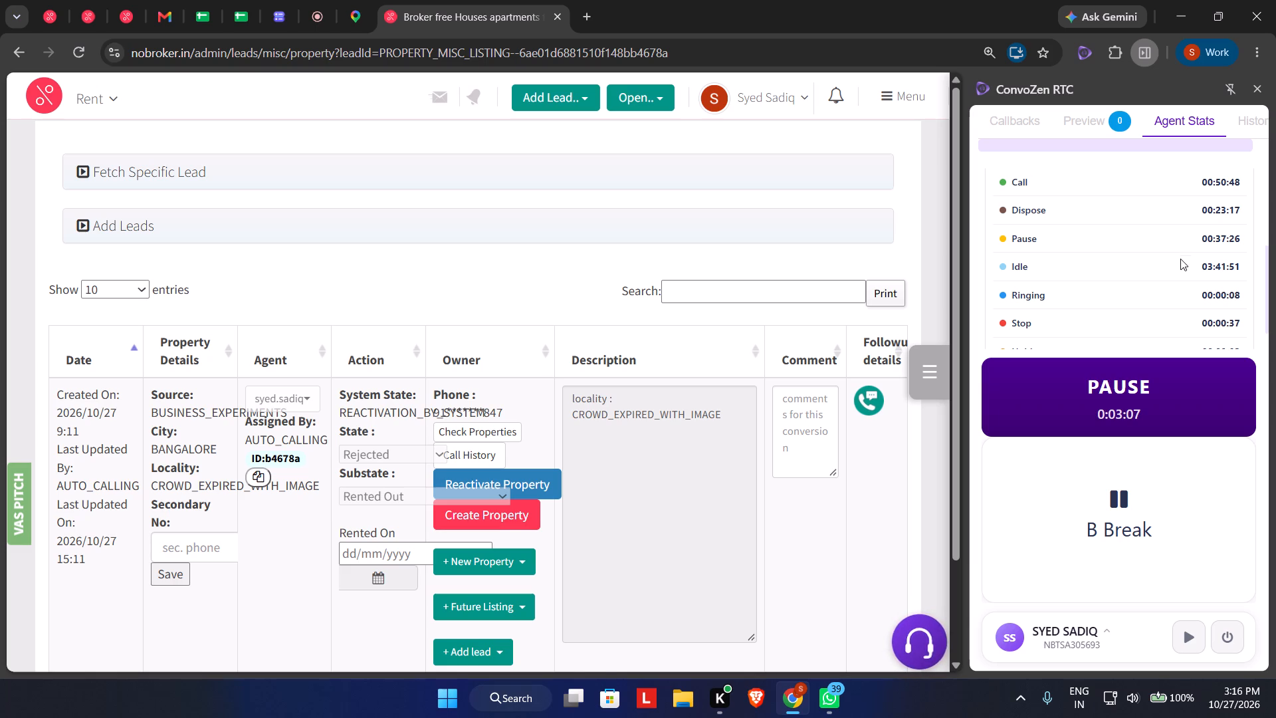
# Resume the dialer session from the B Break pause.
pyautogui.click(1174, 634)
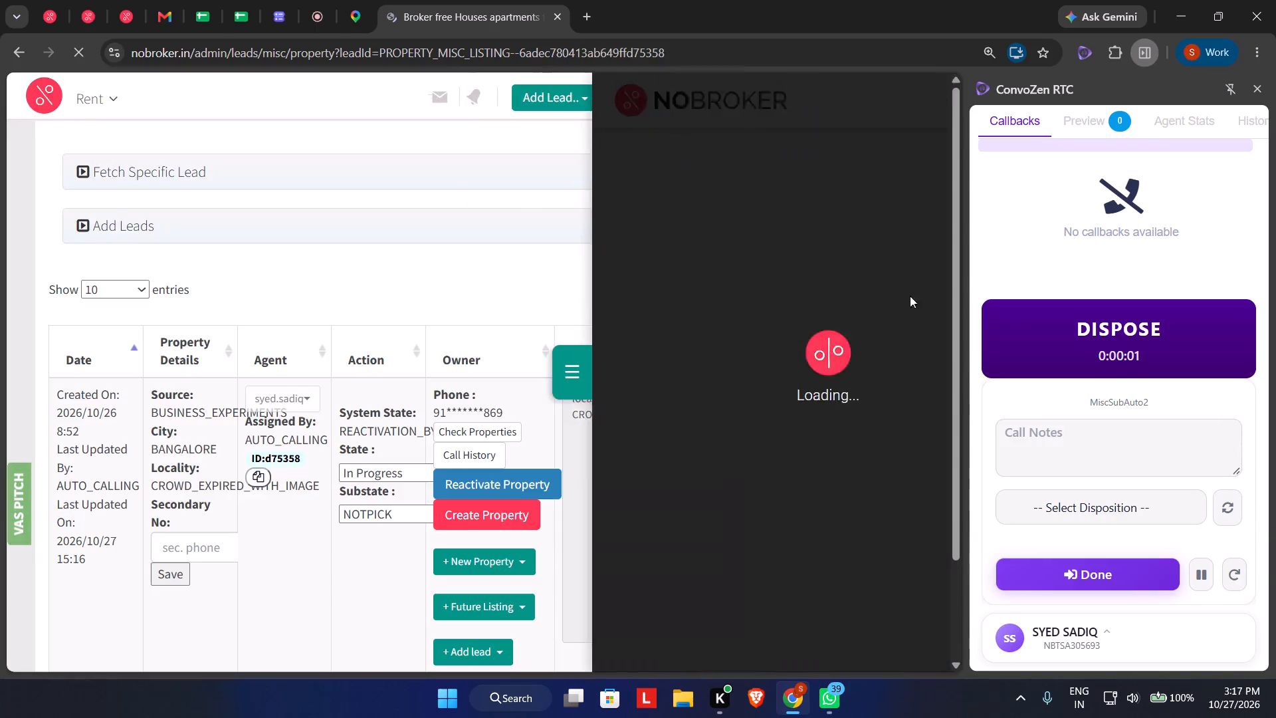
pyautogui.click(372, 512)
pyautogui.click(384, 416)
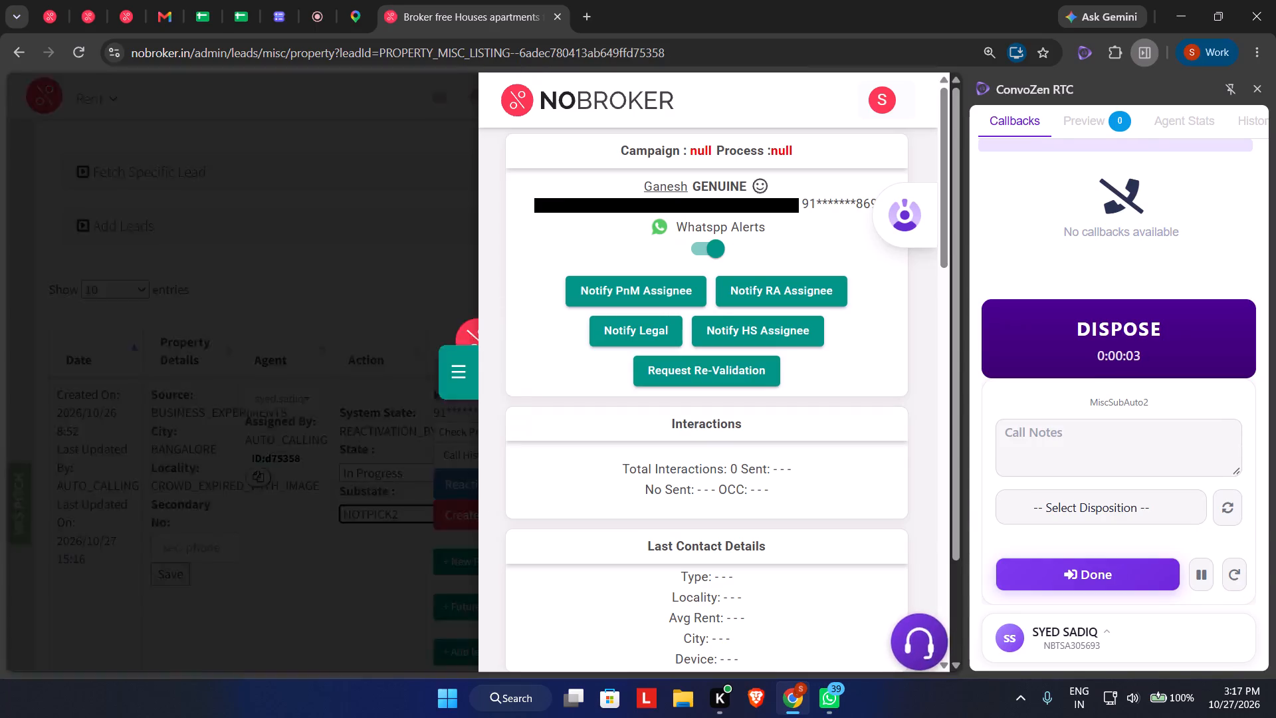
# Dispose of the call as Click Calling, Other, Auto Dispose and submit the disposition.
pyautogui.click(1079, 521)
pyautogui.click(1065, 554)
pyautogui.click(1061, 499)
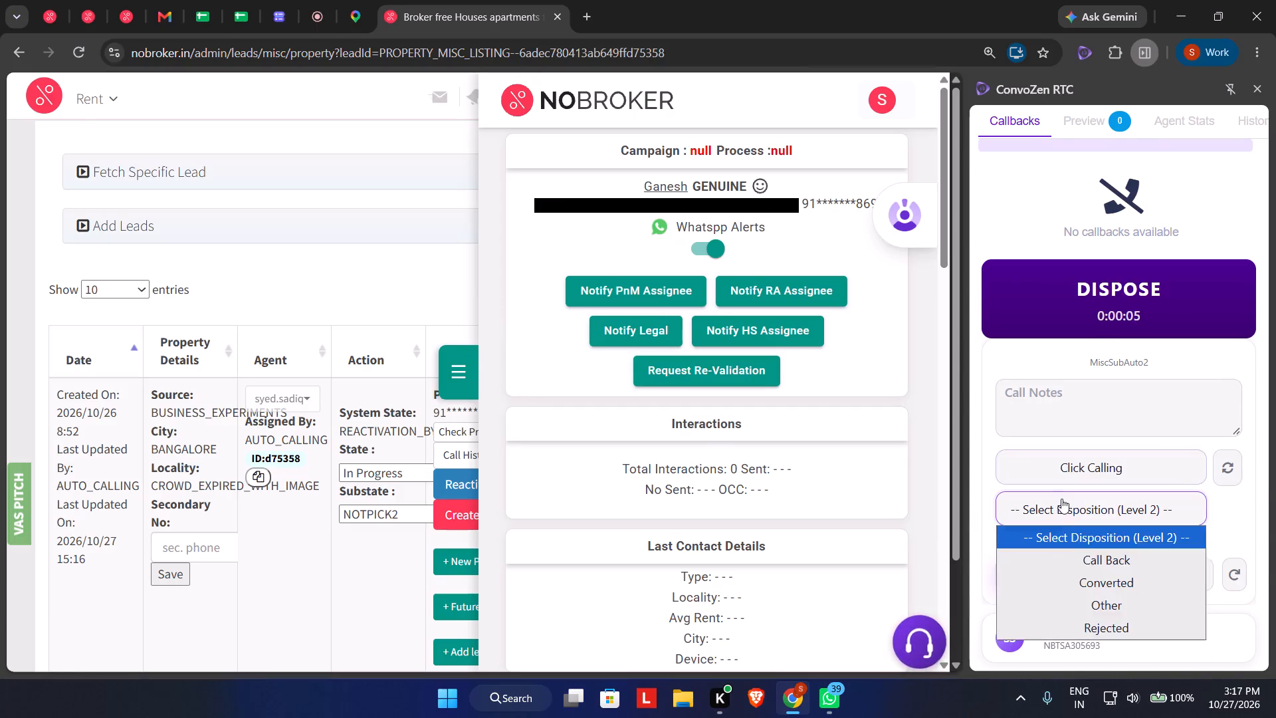
pyautogui.click(1061, 598)
pyautogui.click(1039, 516)
pyautogui.click(1058, 553)
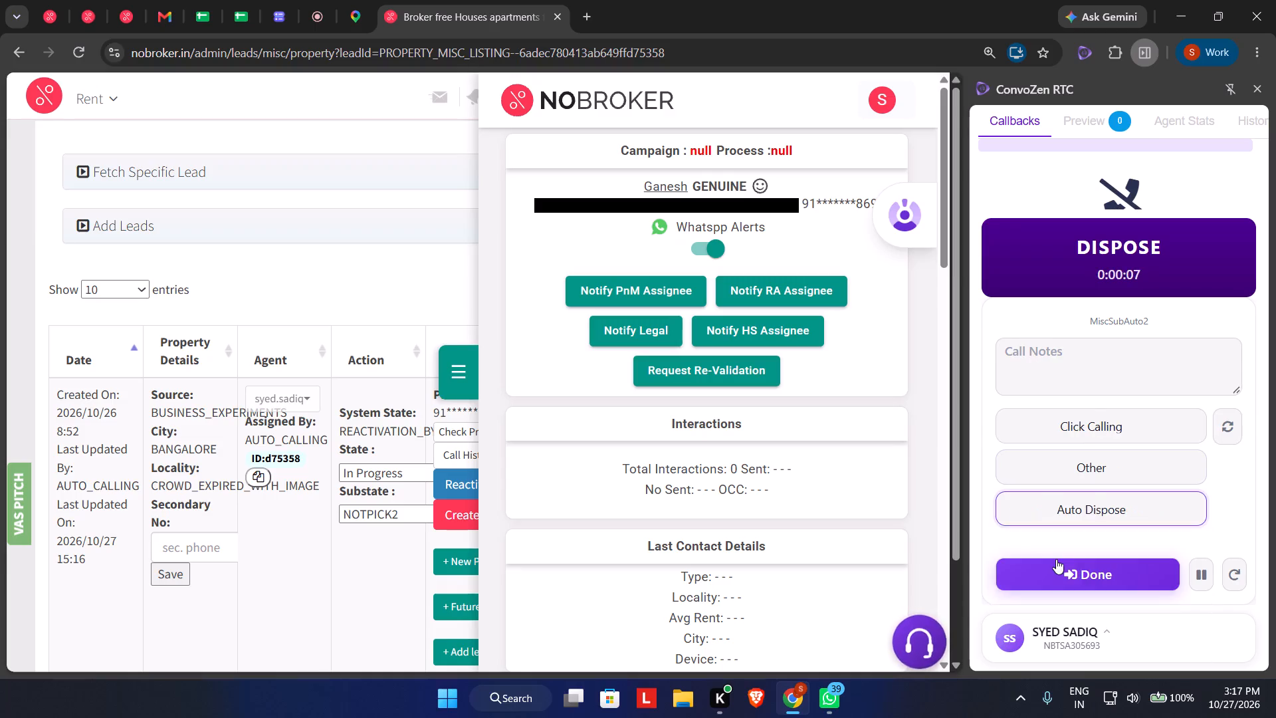
pyautogui.click(1056, 562)
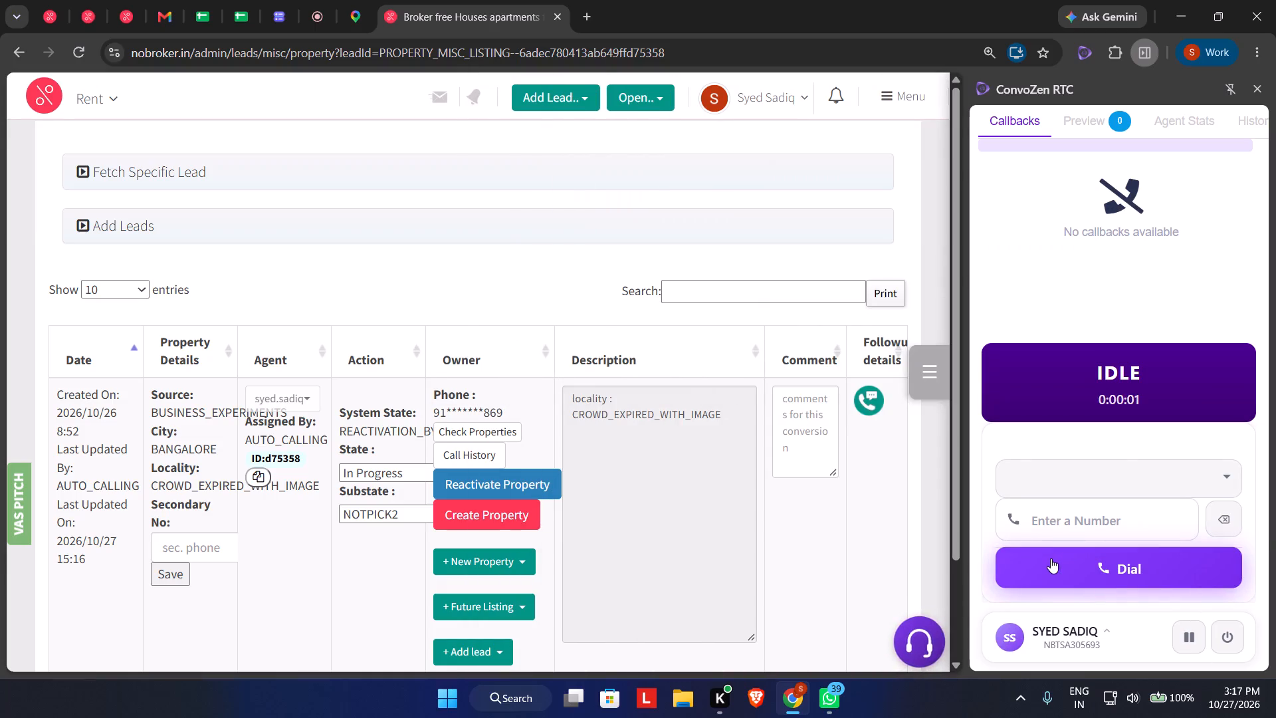
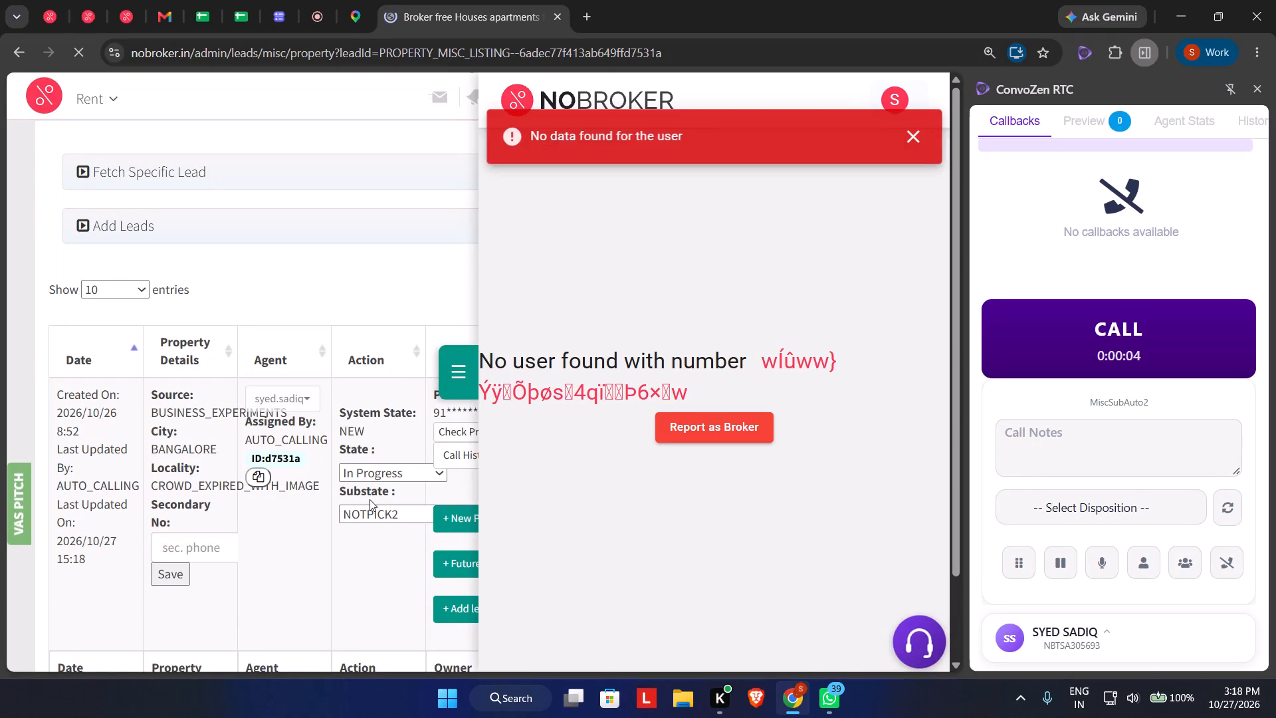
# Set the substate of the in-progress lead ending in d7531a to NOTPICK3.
pyautogui.click(375, 522)
pyautogui.click(398, 456)
# Dispose of the call as Outbound, Not Picked, Voice Mail, end the call and submit the disposition.
pyautogui.click(1078, 507)
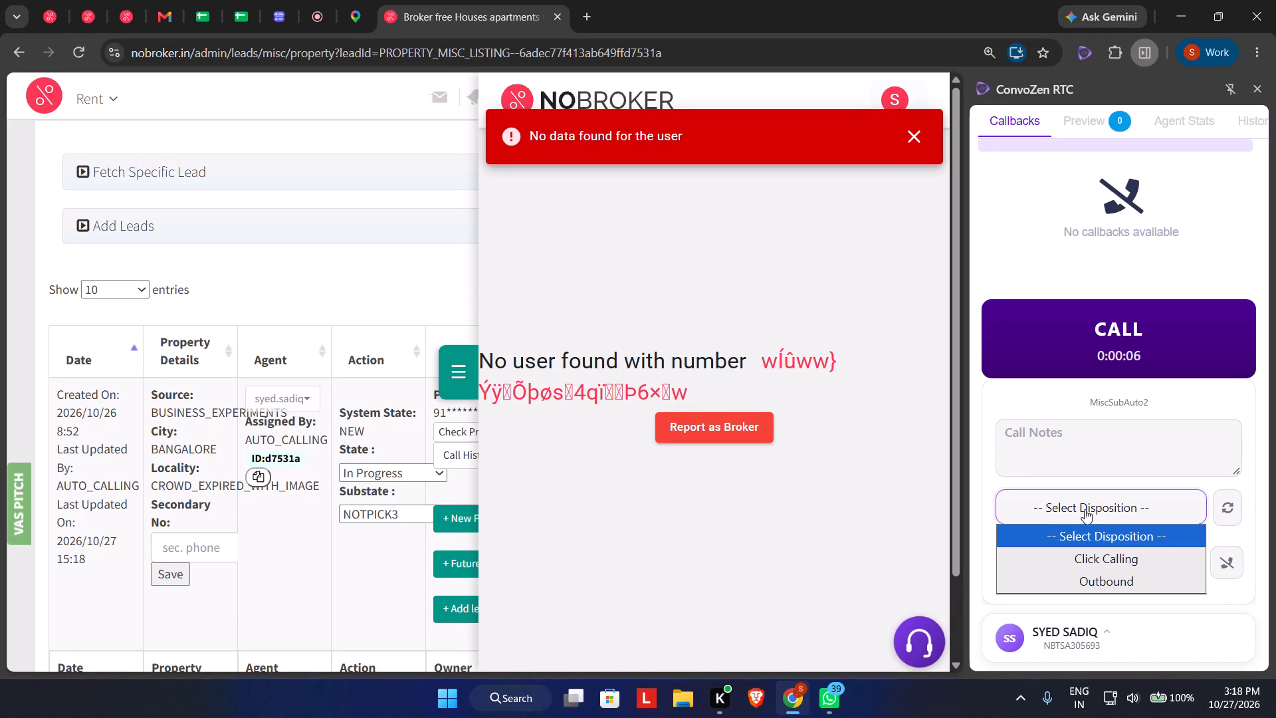
pyautogui.doubleClick(1112, 565)
pyautogui.click(1119, 474)
pyautogui.click(1111, 540)
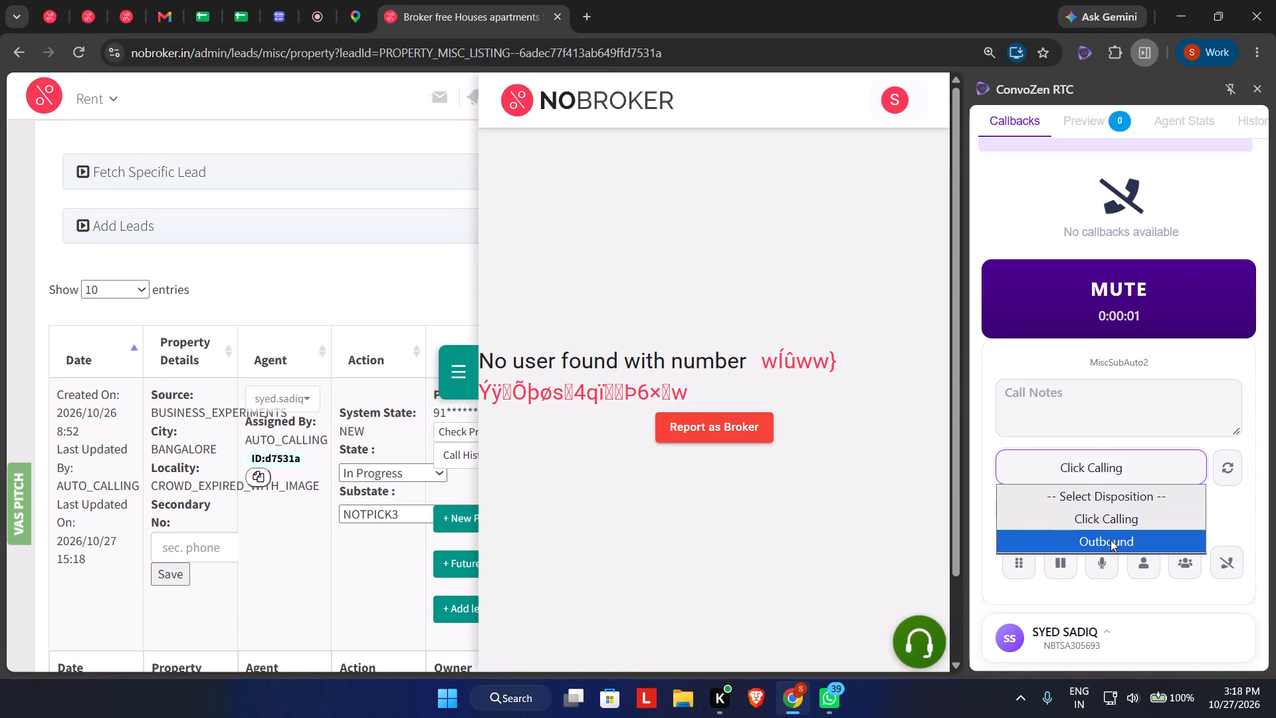
pyautogui.click(1107, 558)
pyautogui.click(1107, 510)
pyautogui.click(1105, 564)
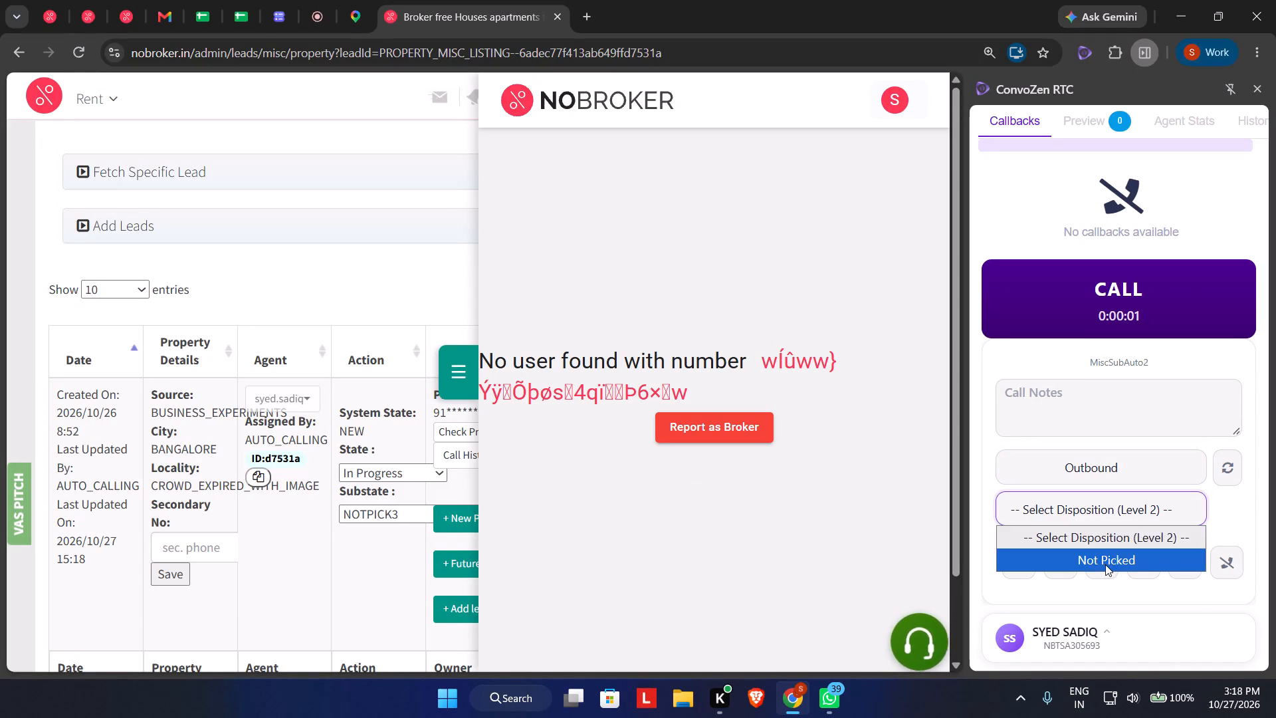
pyautogui.click(1109, 489)
pyautogui.click(1106, 515)
pyautogui.click(1122, 641)
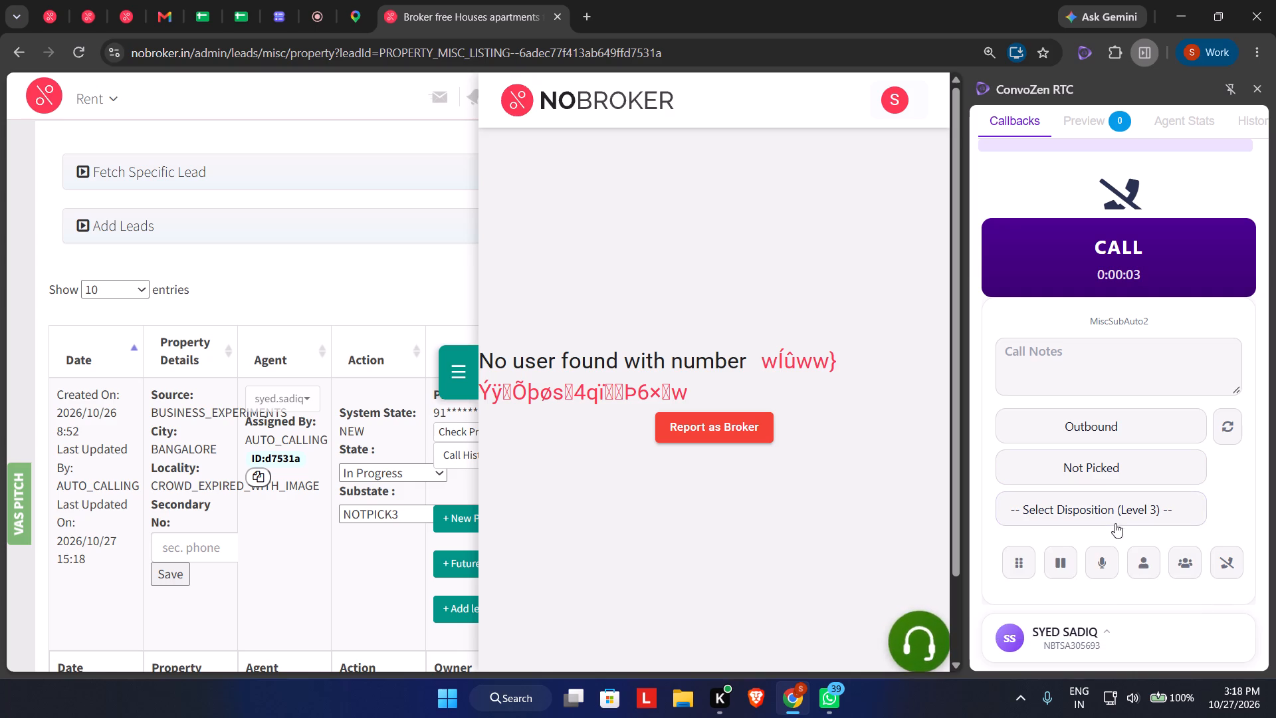
pyautogui.click(1115, 521)
pyautogui.click(1124, 640)
pyautogui.click(1116, 503)
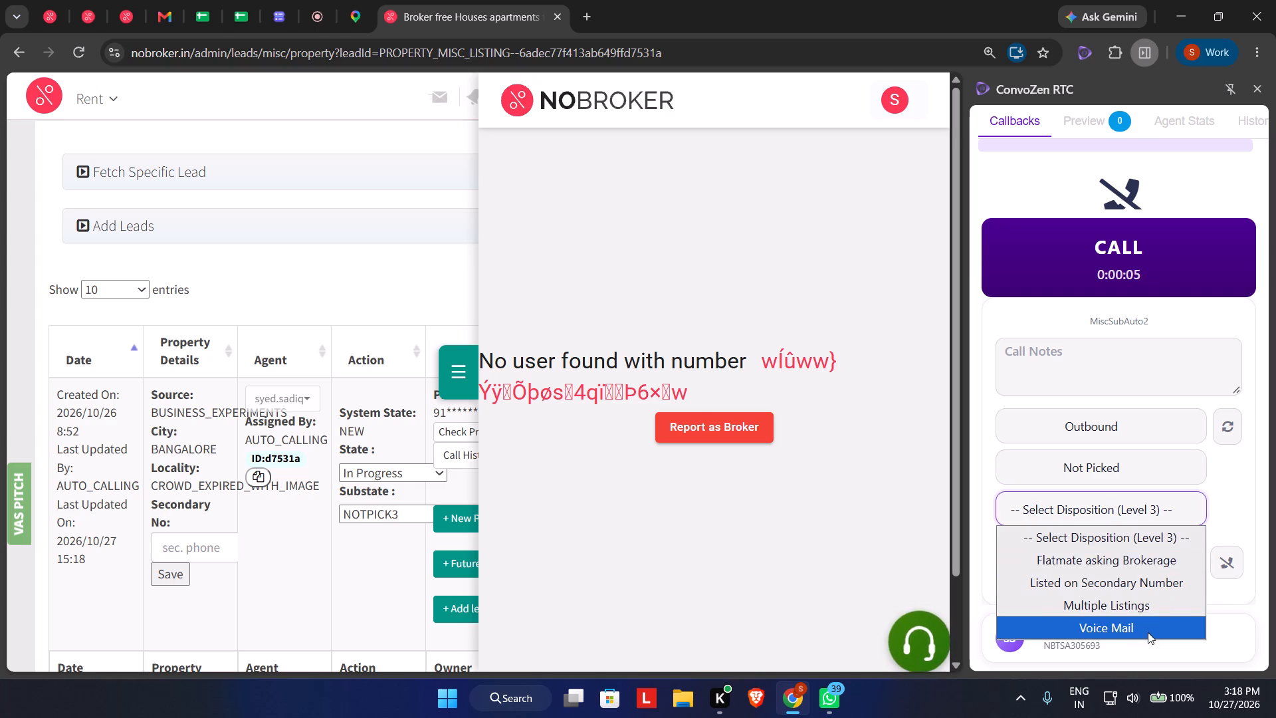
pyautogui.click(1150, 619)
pyautogui.click(1221, 566)
pyautogui.click(1166, 592)
pyautogui.click(1130, 572)
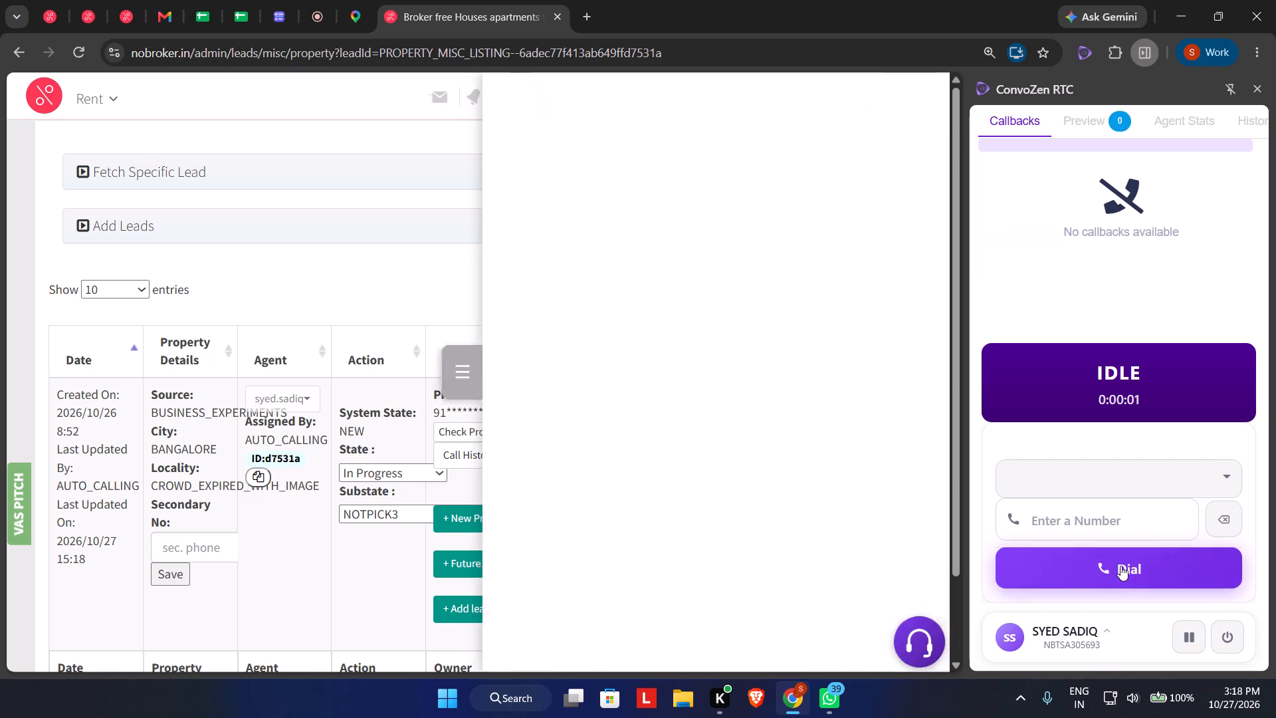
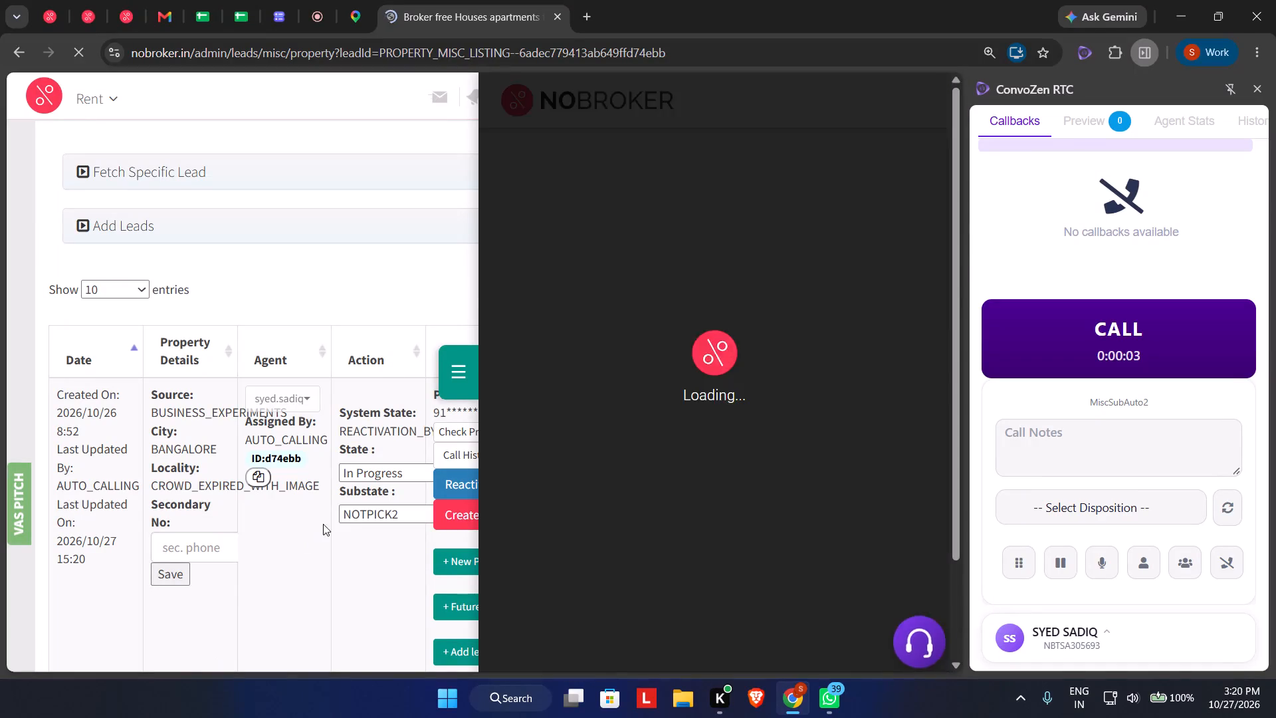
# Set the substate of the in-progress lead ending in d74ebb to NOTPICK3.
pyautogui.click(363, 513)
pyautogui.click(388, 451)
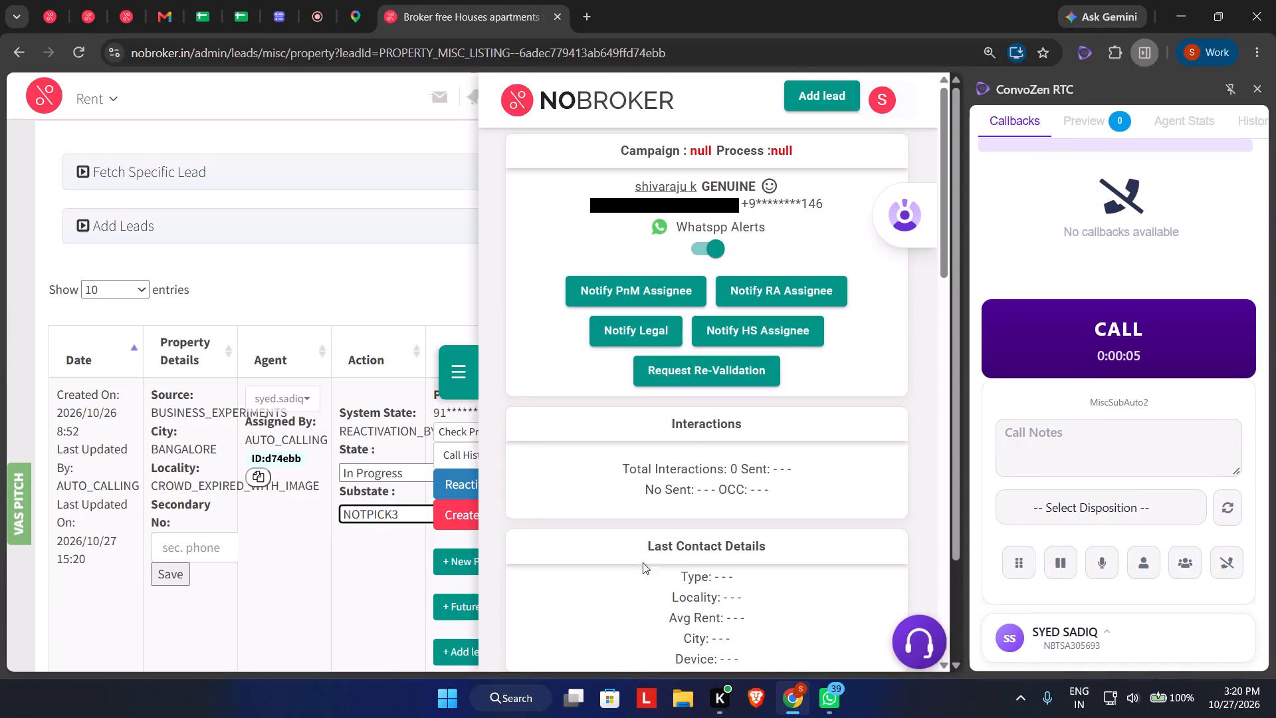
# Dispose of the call as Outbound, Not Picked, Voice Mail, end the call and submit the disposition.
pyautogui.click(1045, 509)
pyautogui.click(1059, 577)
pyautogui.click(1079, 509)
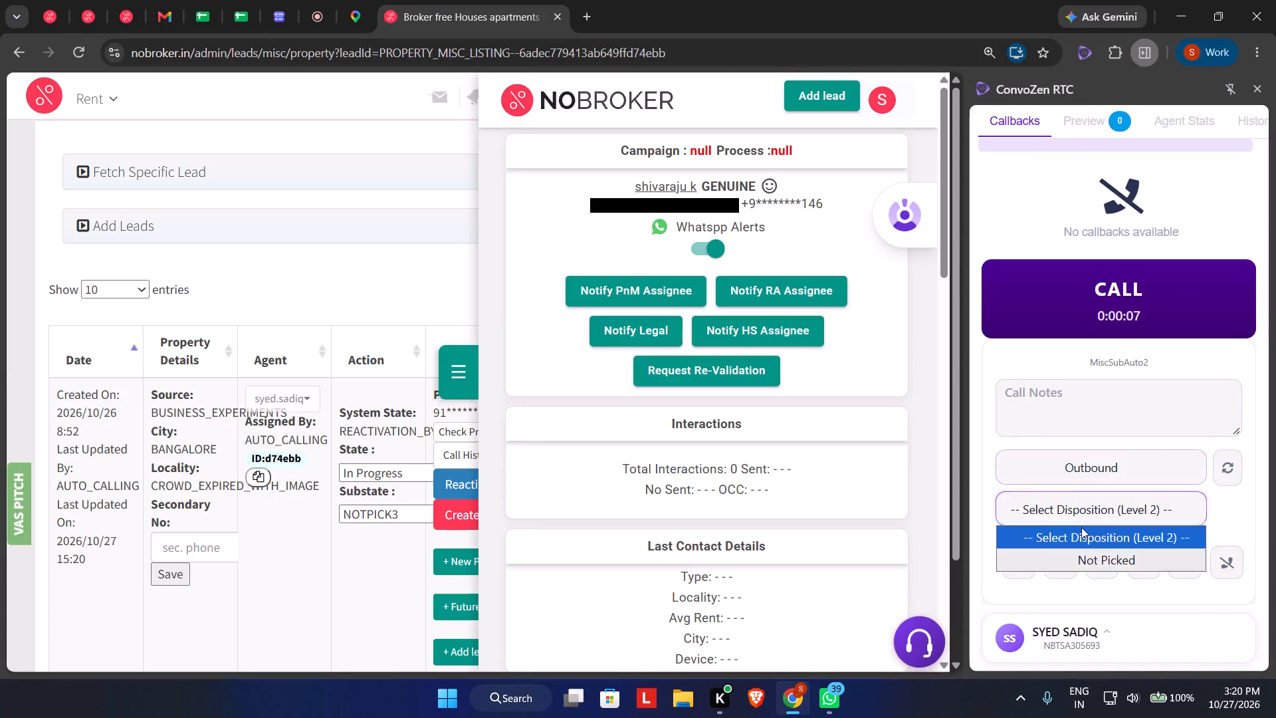
pyautogui.click(1090, 558)
pyautogui.click(1075, 489)
pyautogui.click(1082, 503)
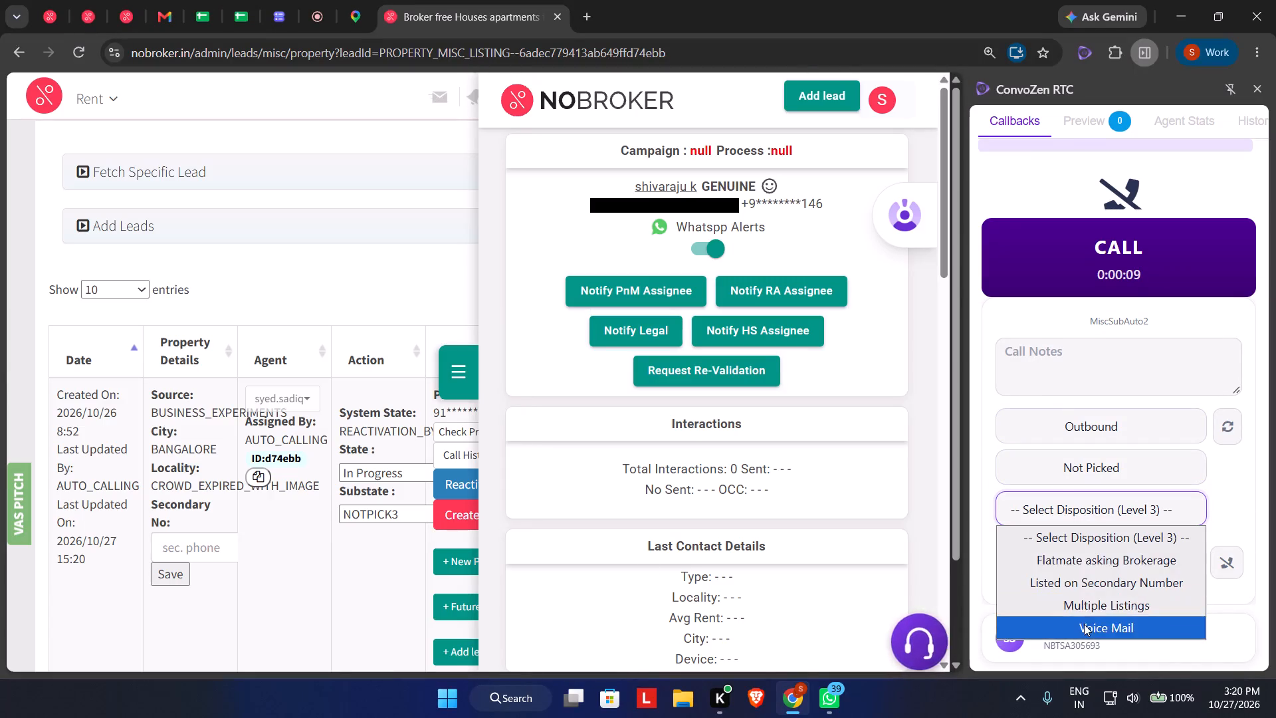
pyautogui.click(1084, 624)
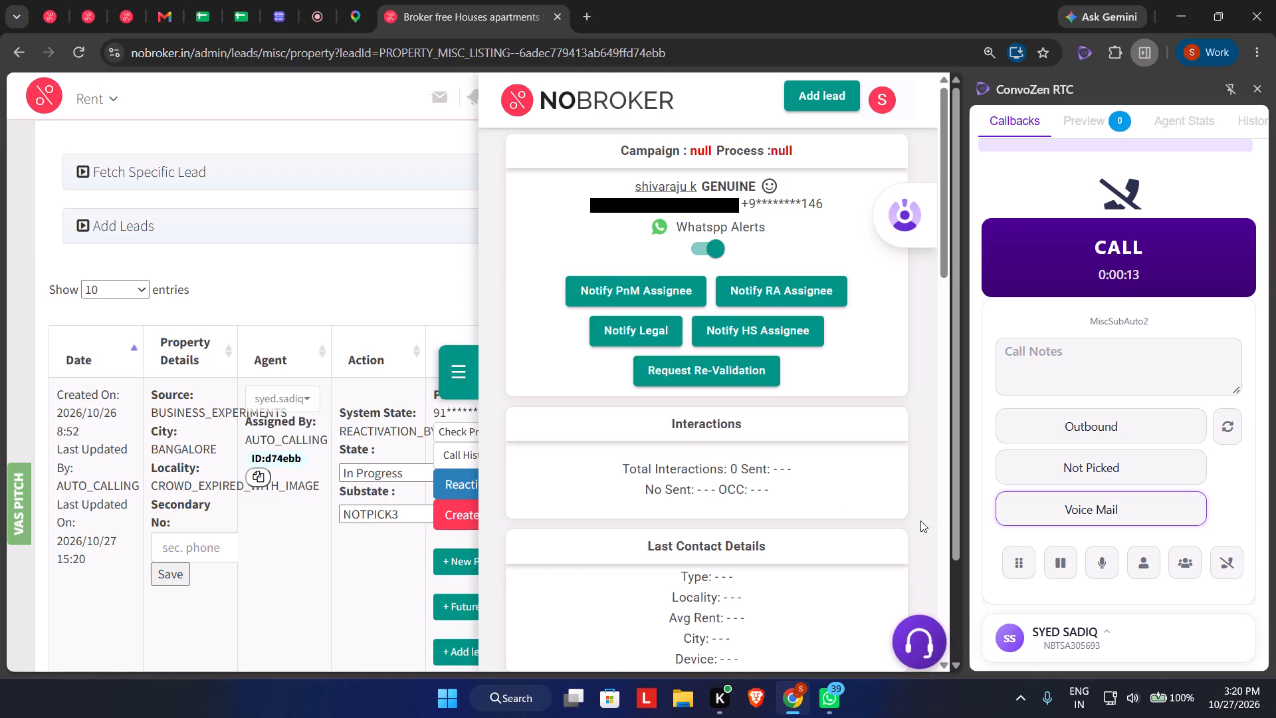
pyautogui.scroll(-5, 808, 499)
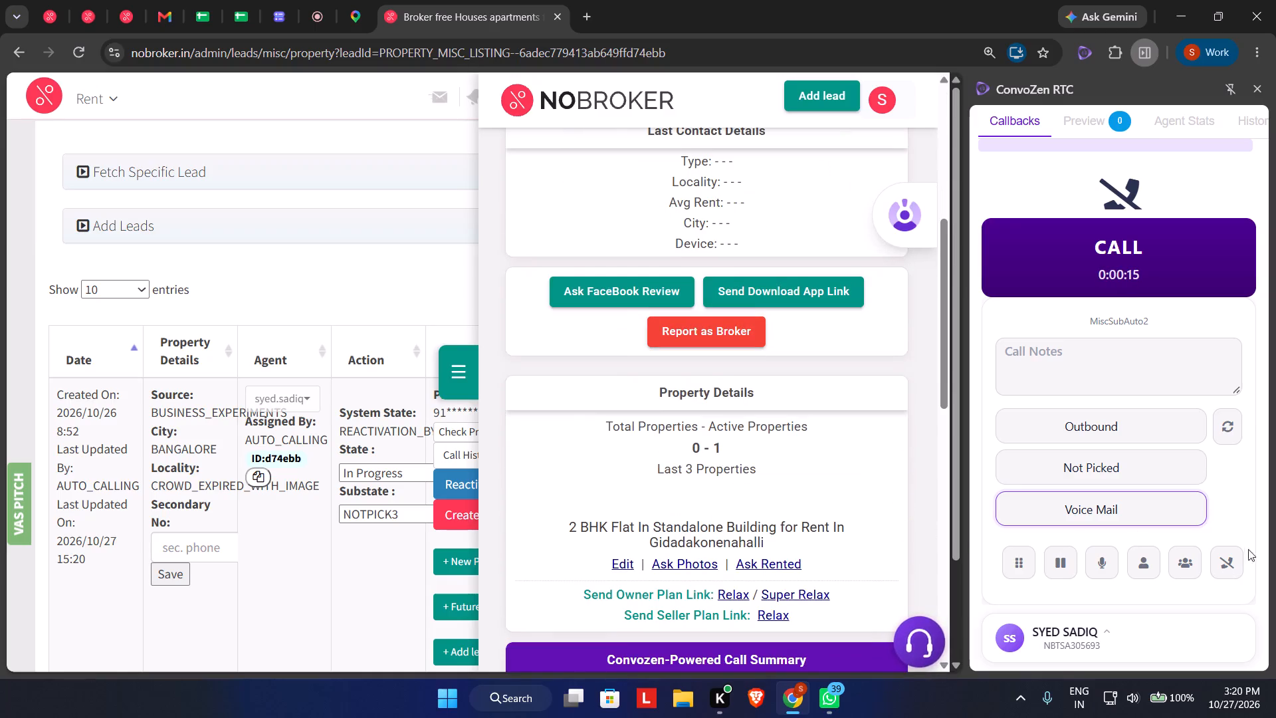
pyautogui.moveTo(1230, 564); pyautogui.dragTo(1227, 573)
pyautogui.click(1076, 558)
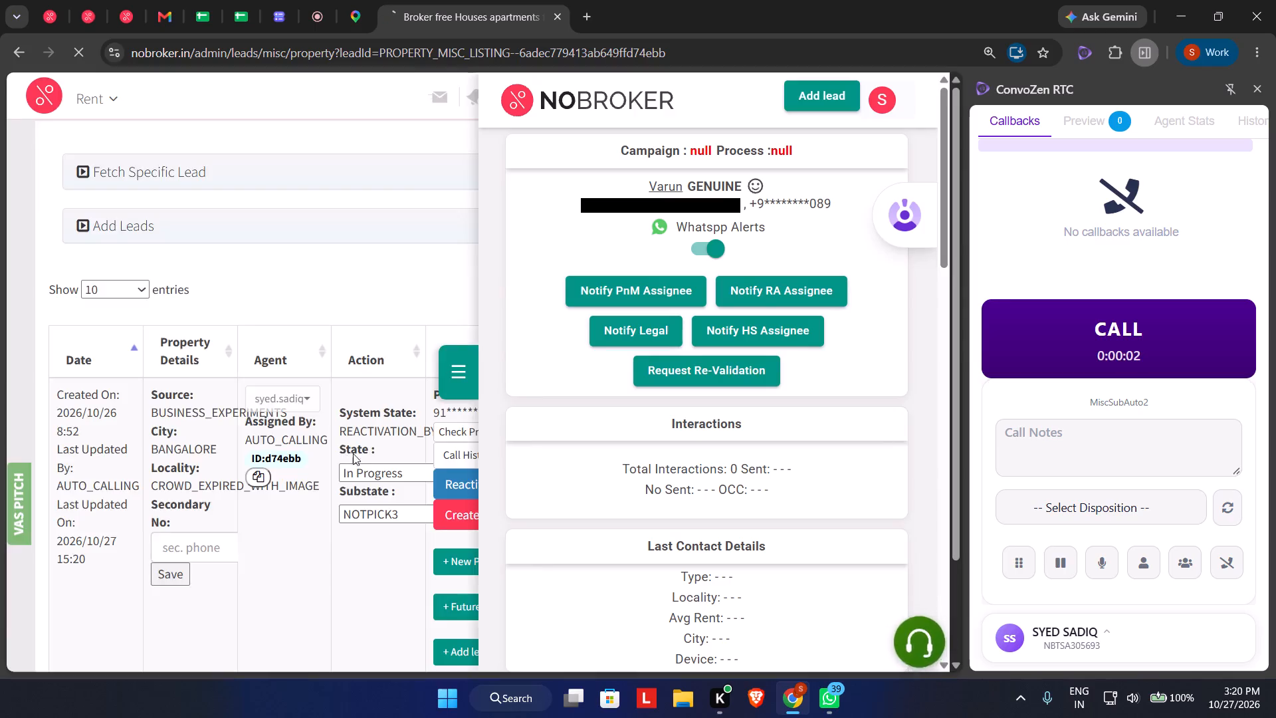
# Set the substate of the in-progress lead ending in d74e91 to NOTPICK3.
pyautogui.click(372, 519)
pyautogui.click(395, 444)
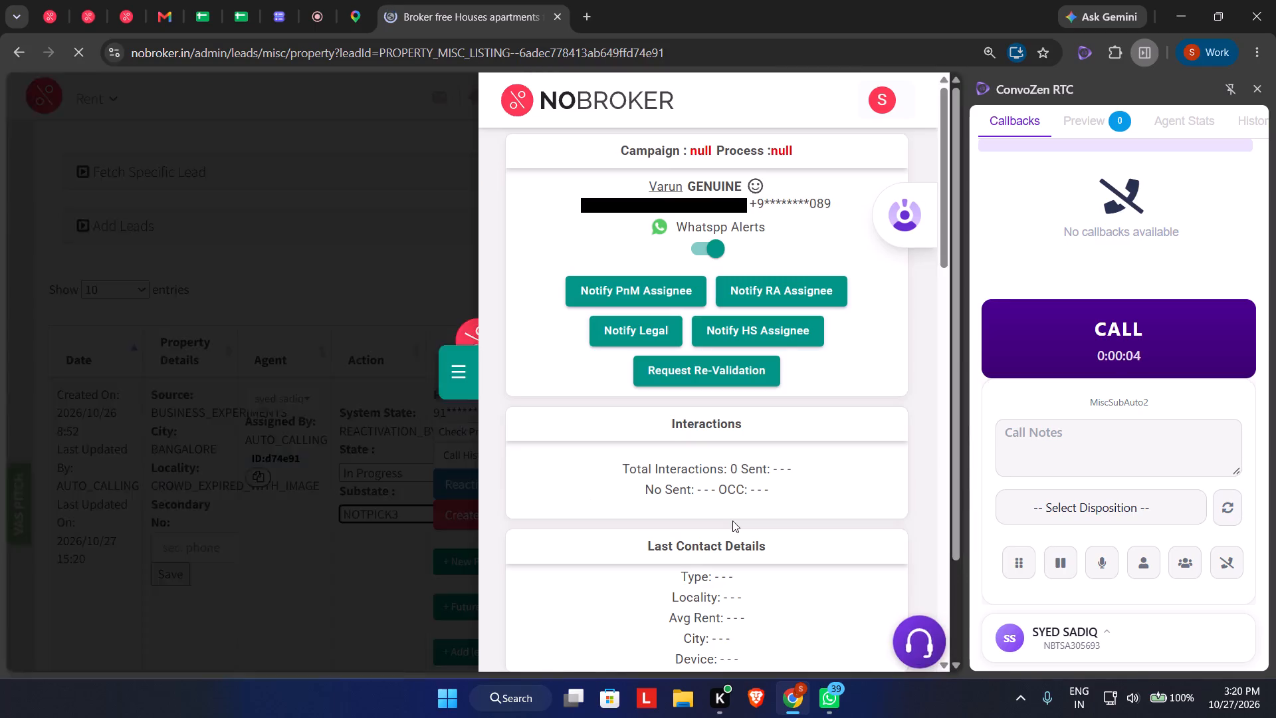
# Dispose of the call as Outbound, Not Picked, Voice Mail, end the call and submit the disposition.
pyautogui.click(1122, 513)
pyautogui.click(1138, 580)
pyautogui.click(1119, 512)
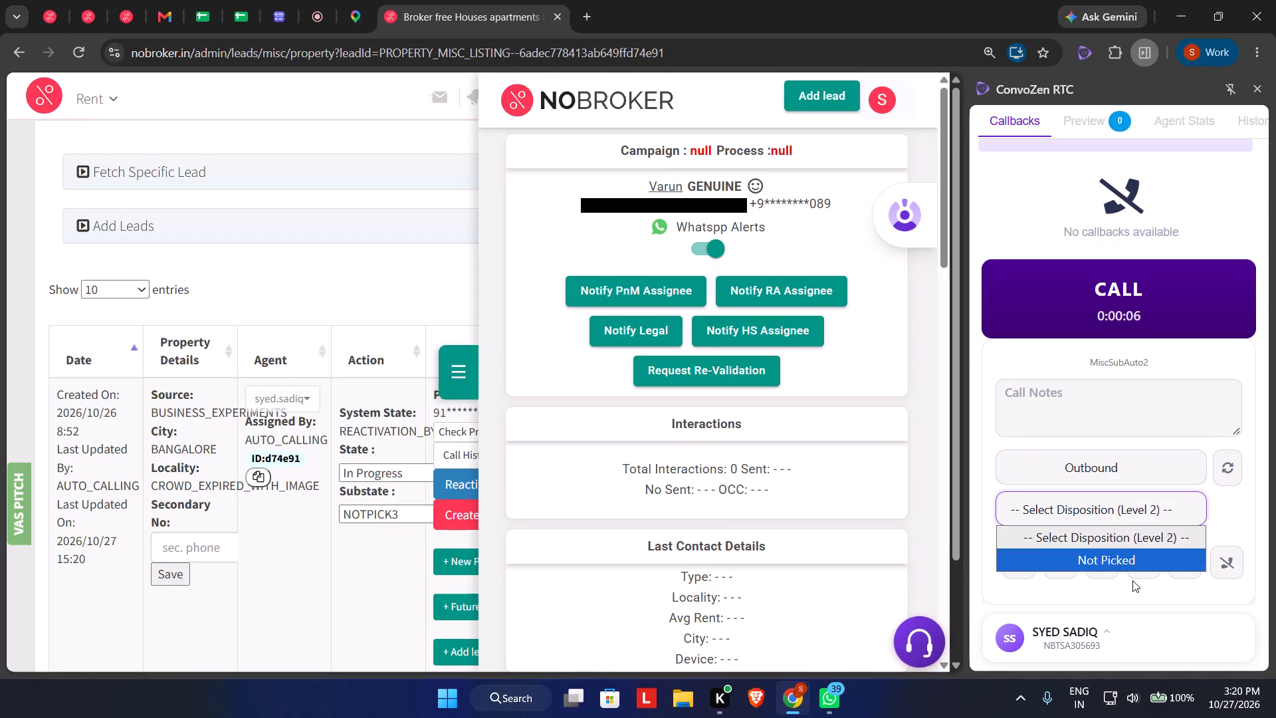
pyautogui.click(1125, 555)
pyautogui.click(1115, 498)
pyautogui.click(1117, 624)
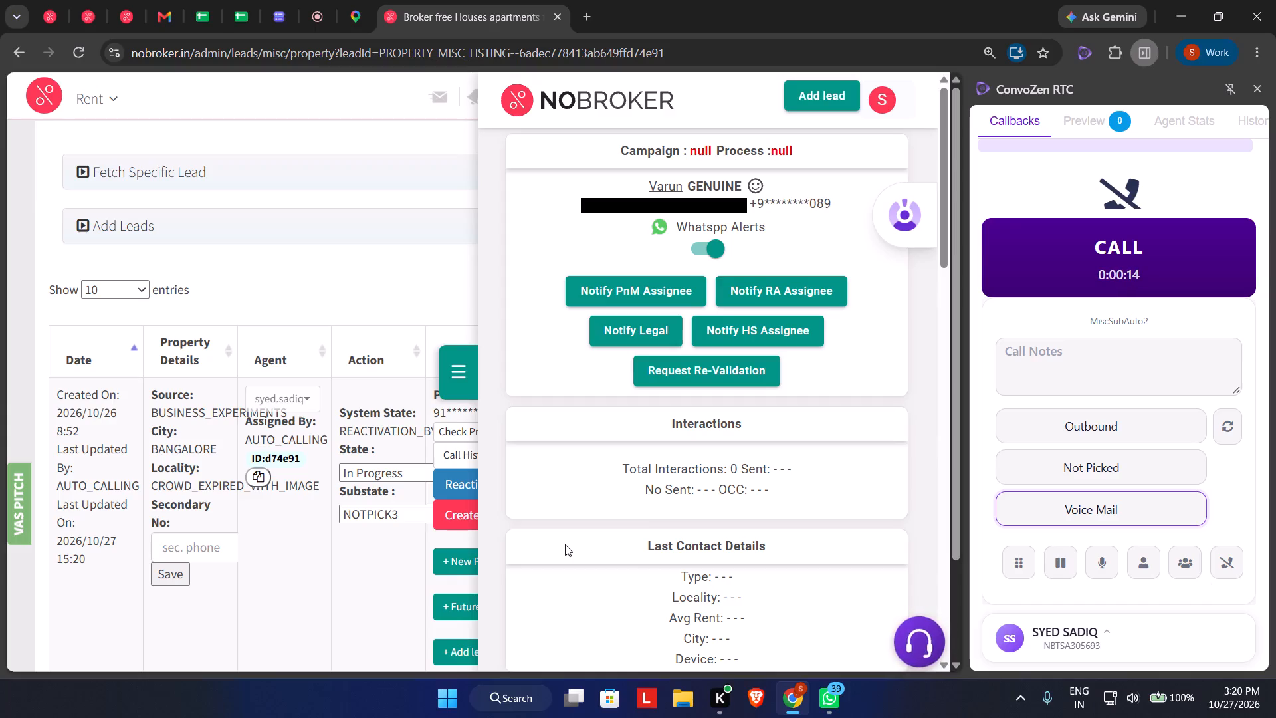
pyautogui.click(1225, 569)
pyautogui.click(1126, 584)
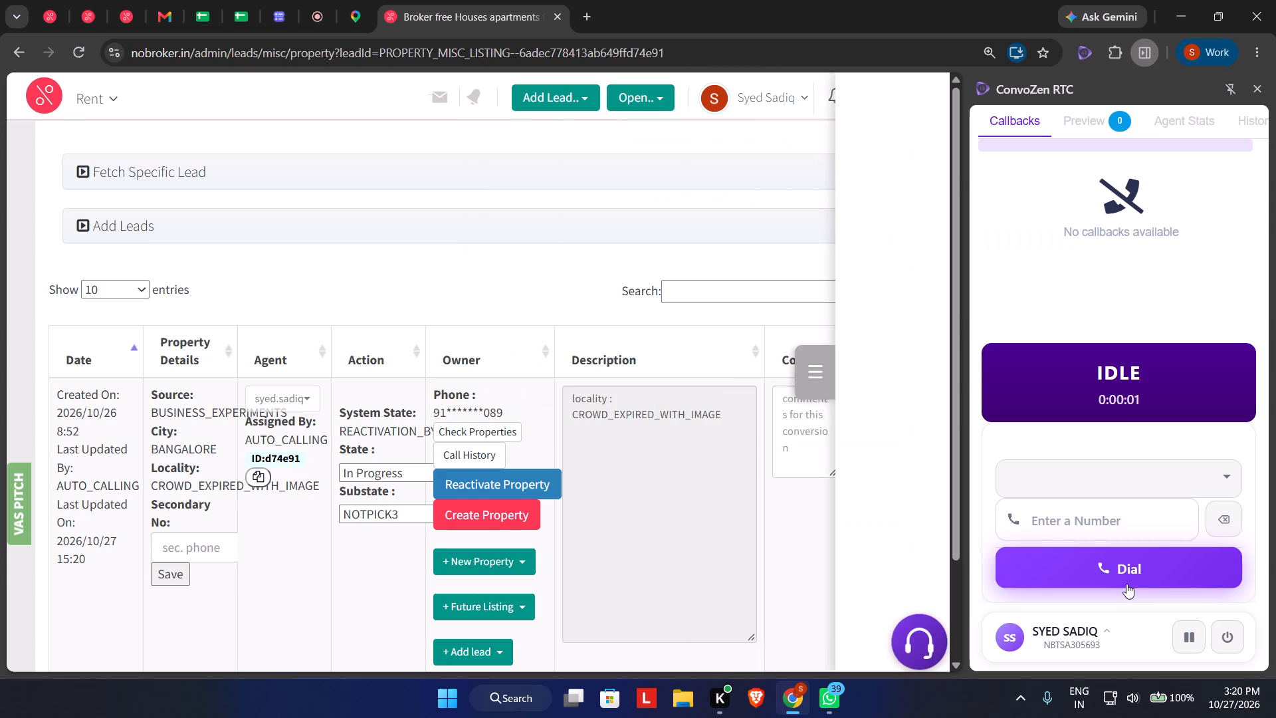
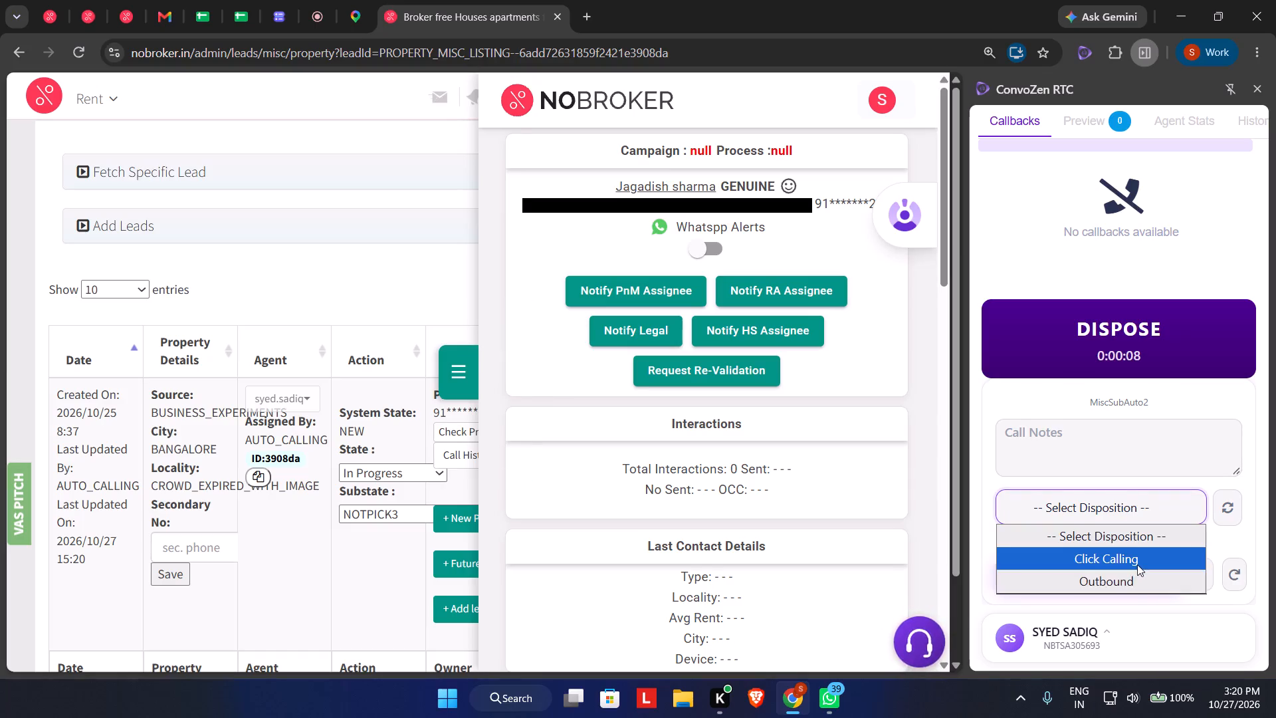
# Dispose of the call as Click Calling, Other, Auto Dispose and submit the disposition.
pyautogui.click(1137, 562)
pyautogui.click(1112, 508)
pyautogui.click(1112, 596)
pyautogui.click(1130, 501)
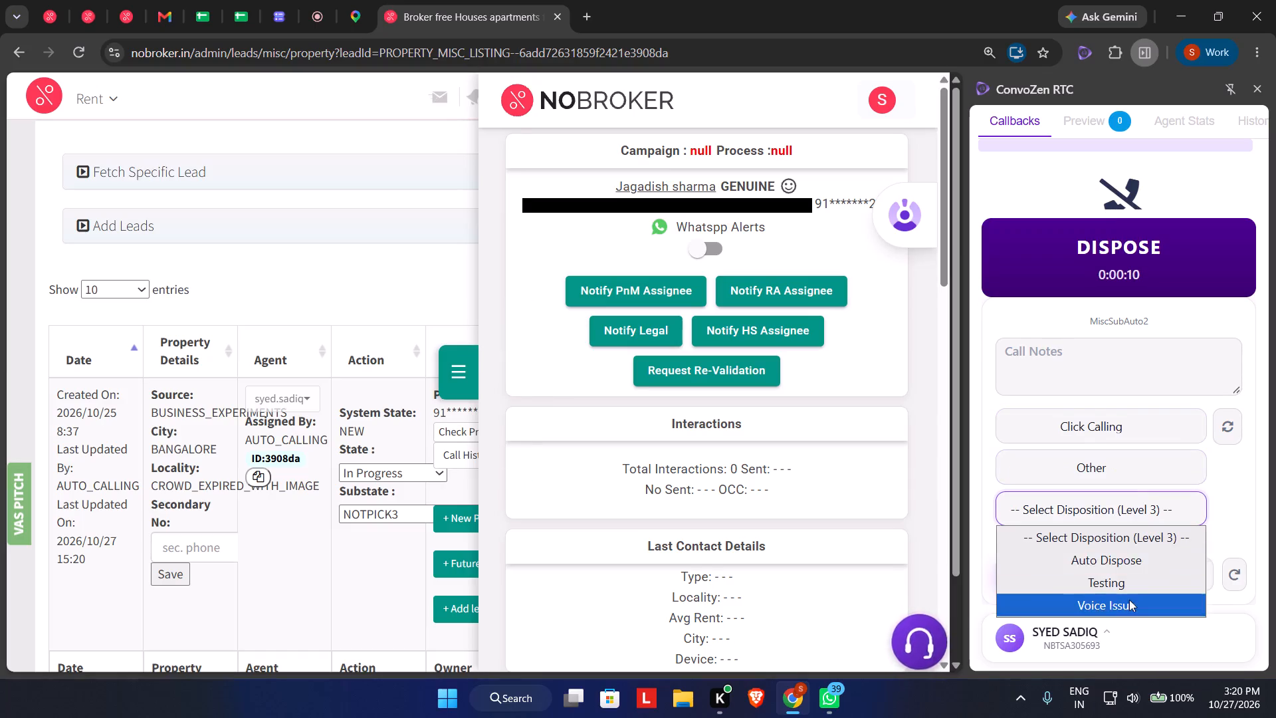
pyautogui.click(1113, 557)
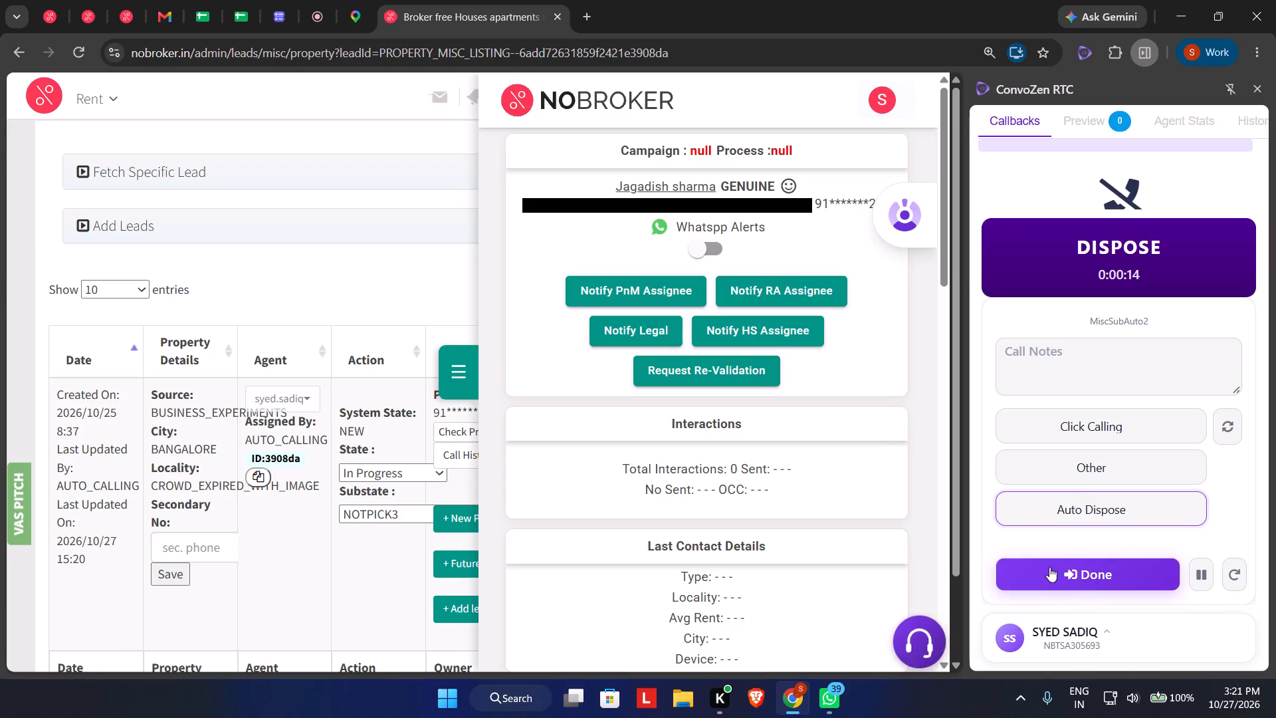
pyautogui.click(1037, 580)
# Review the agent's call statistics and the recent call history in the dialer.
pyautogui.moveTo(1193, 118); pyautogui.dragTo(1206, 114)
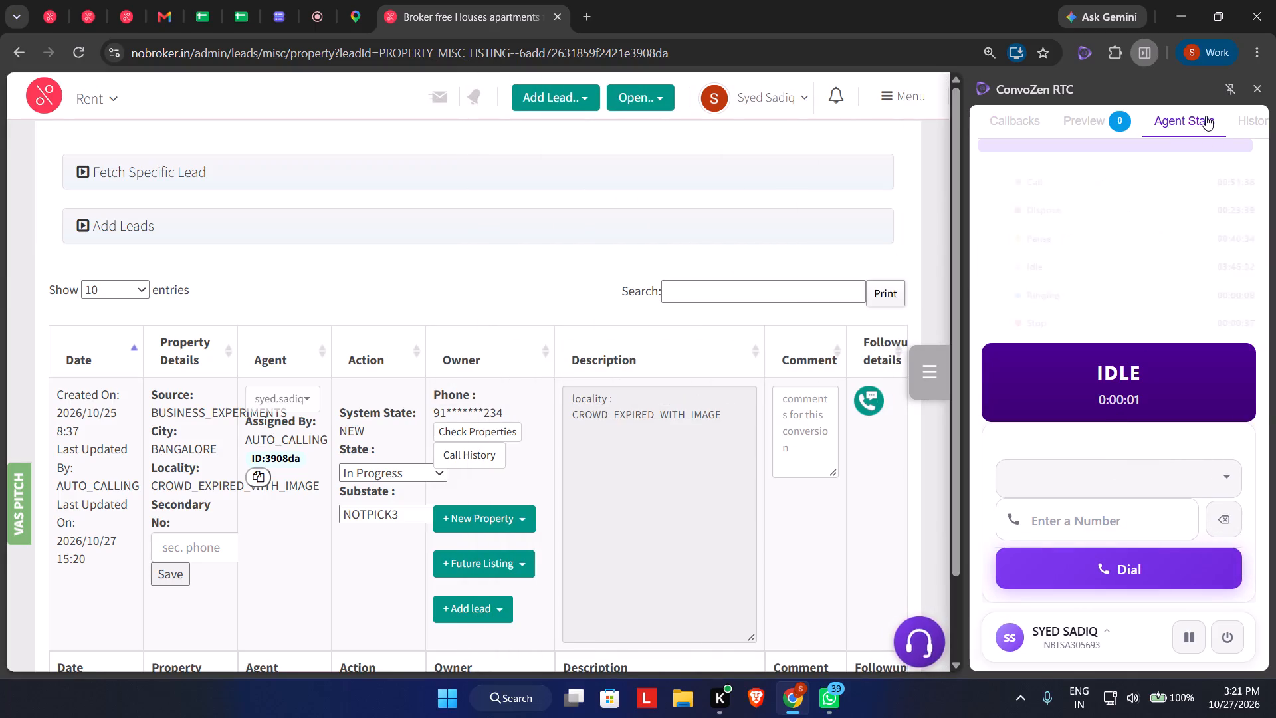
pyautogui.scroll(5, 1119, 241)
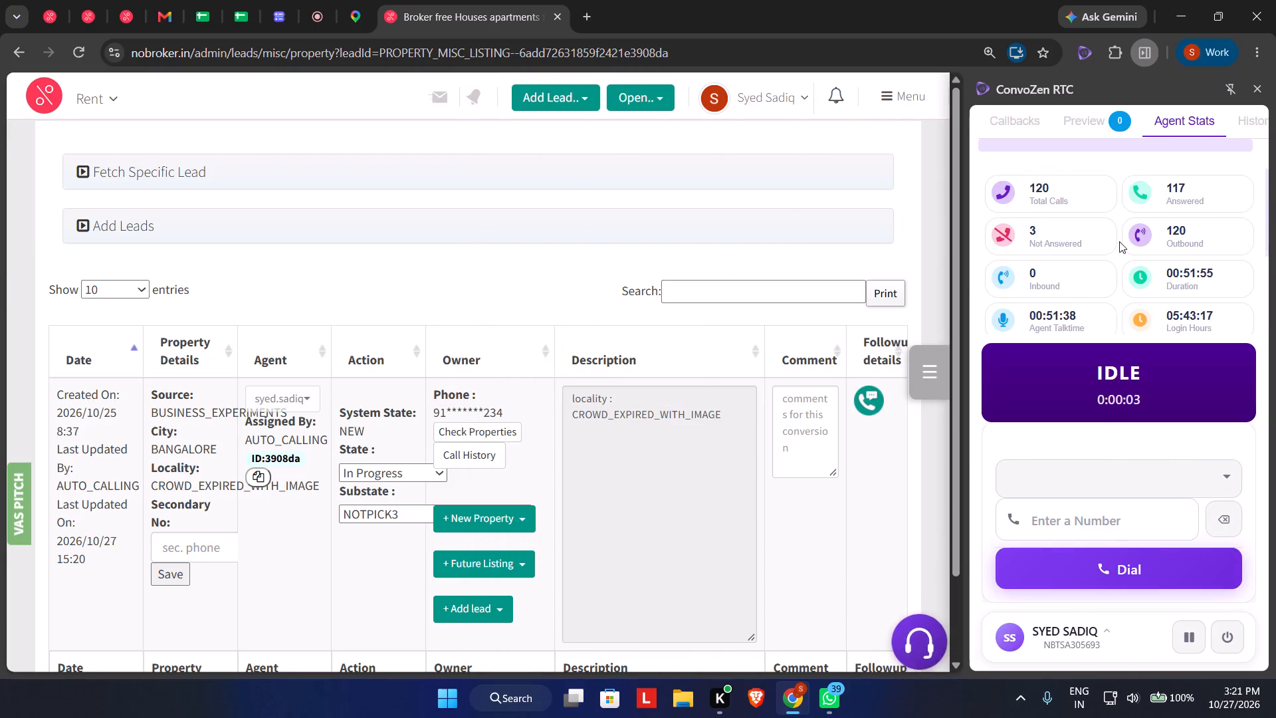
pyautogui.click(1251, 134)
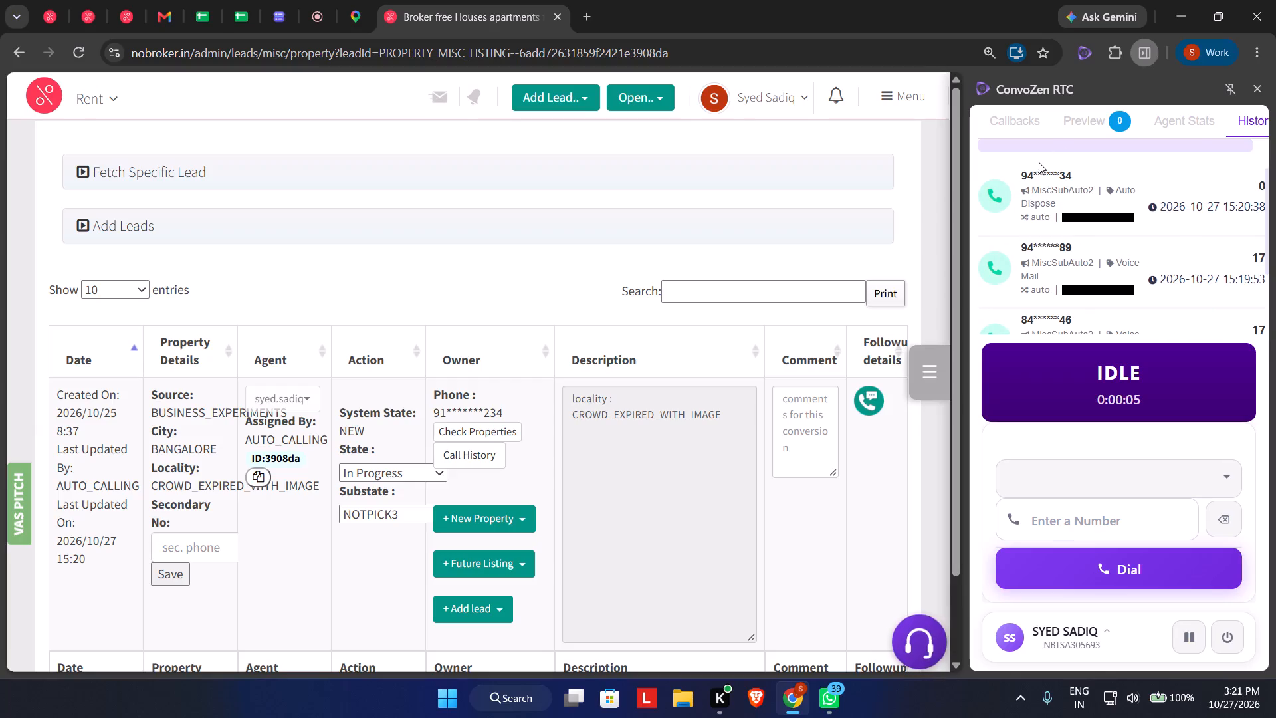
pyautogui.click(1184, 116)
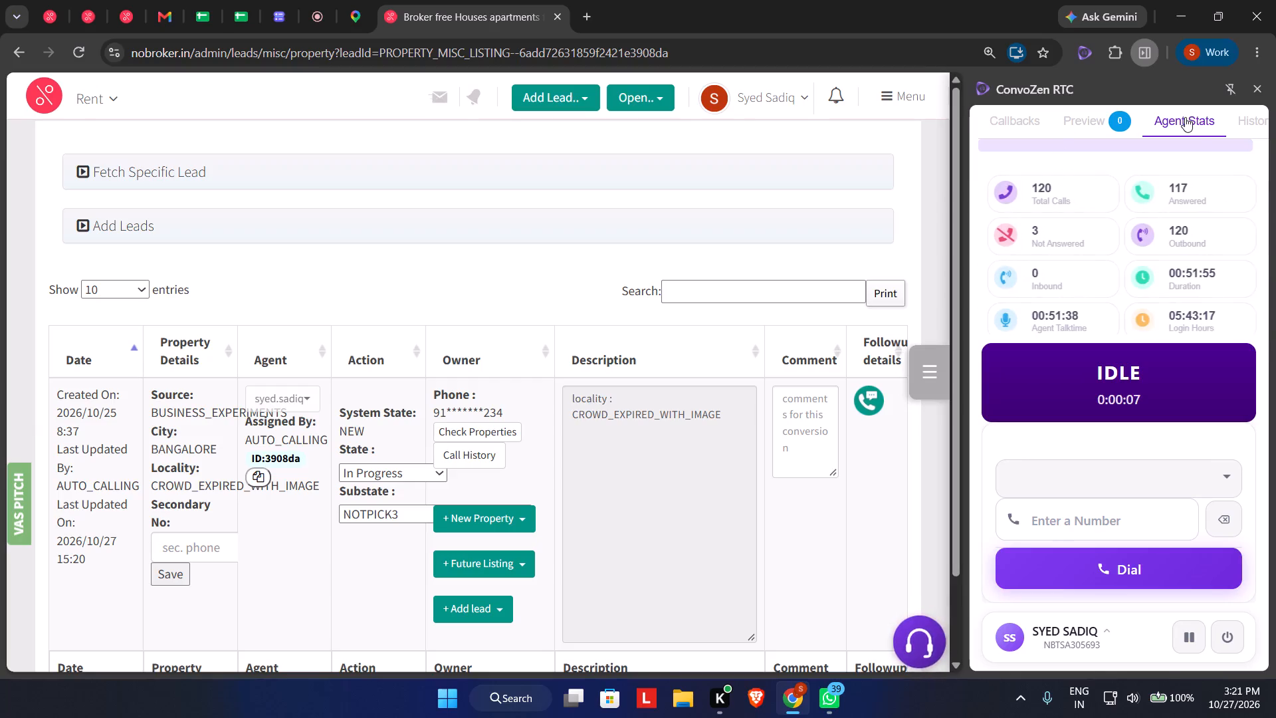
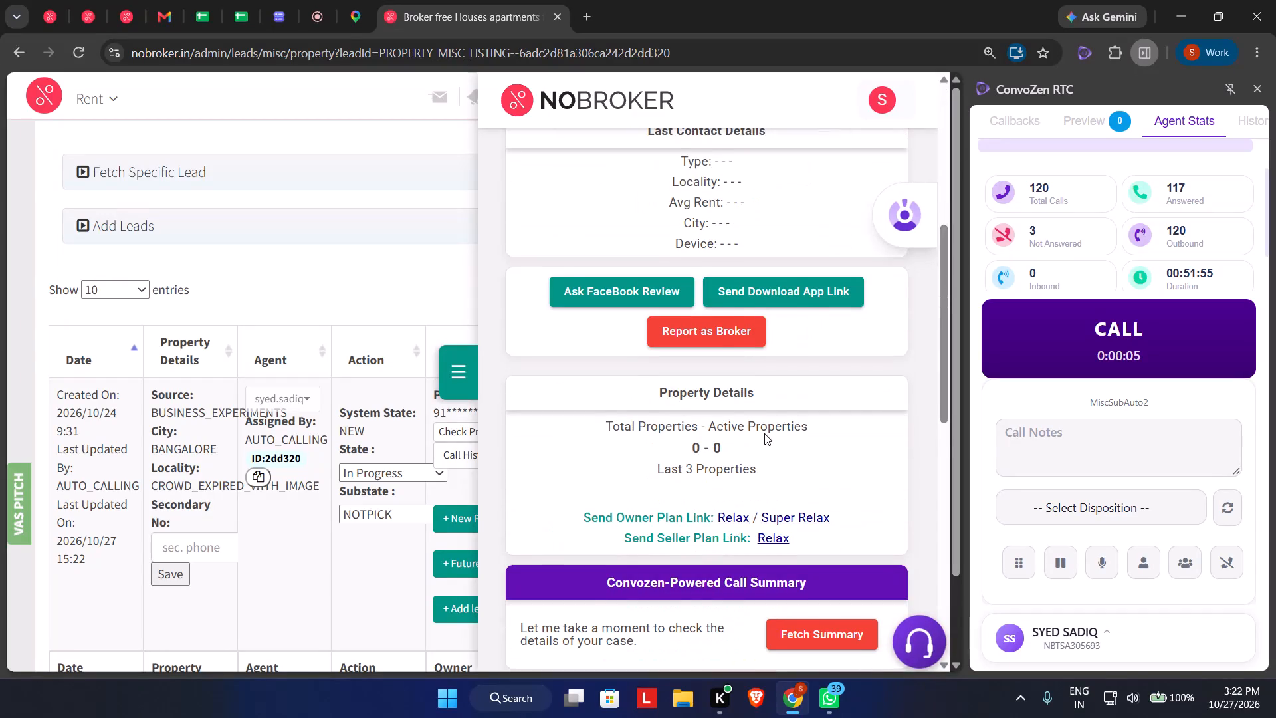
# Check the lead's properties in the listing dashboard, close it, and review the lead's property, contact and interaction details.
pyautogui.click(461, 434)
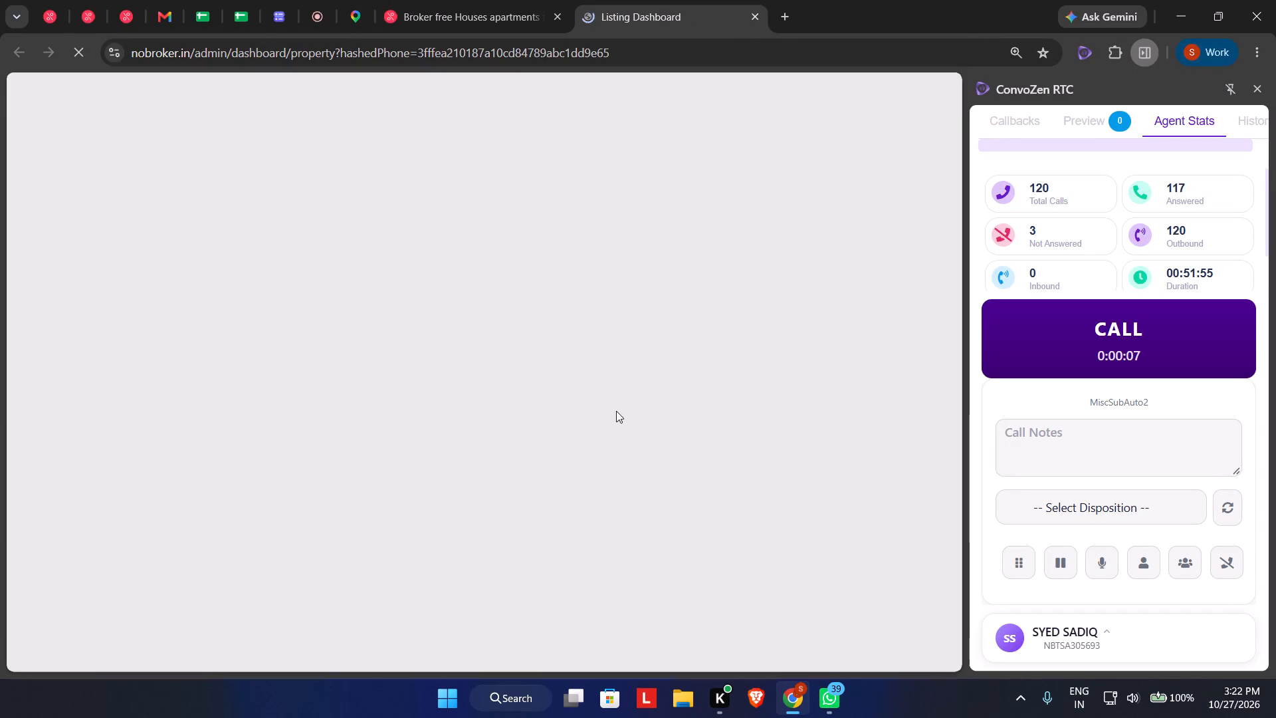
pyautogui.scroll(-20, 619, 411)
pyautogui.scroll(-9, 619, 411)
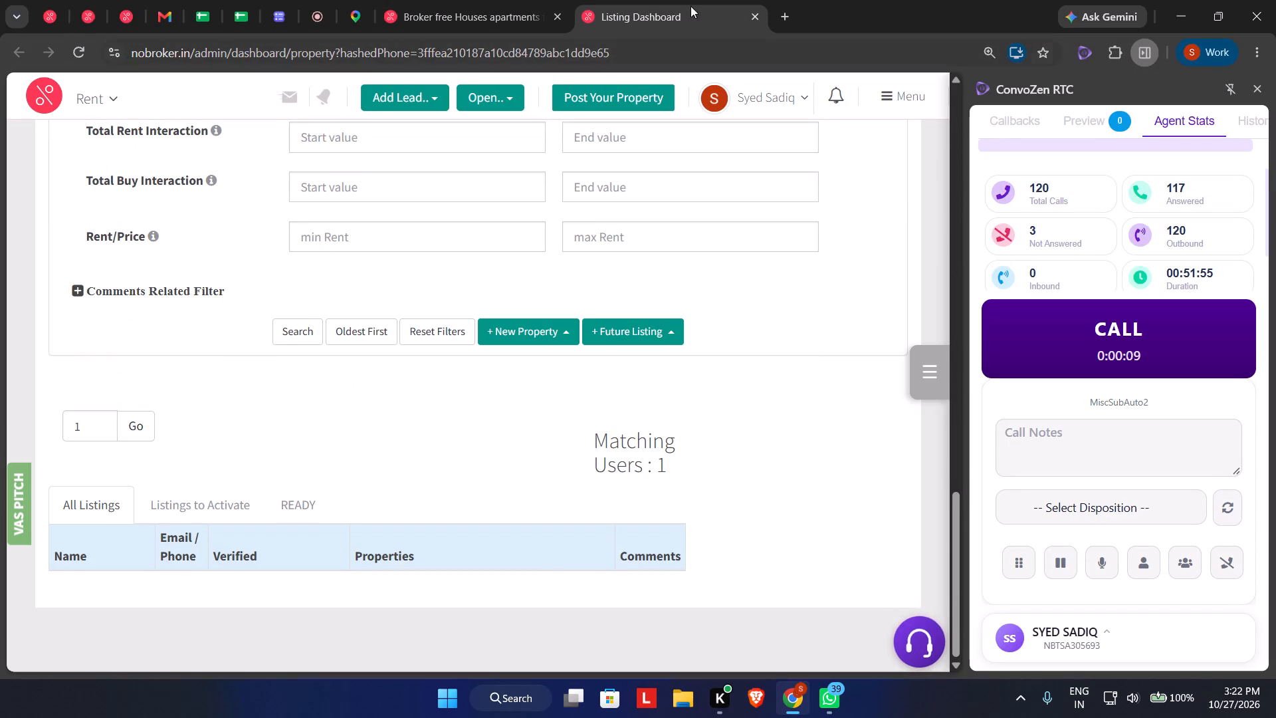
pyautogui.doubleClick(752, 17)
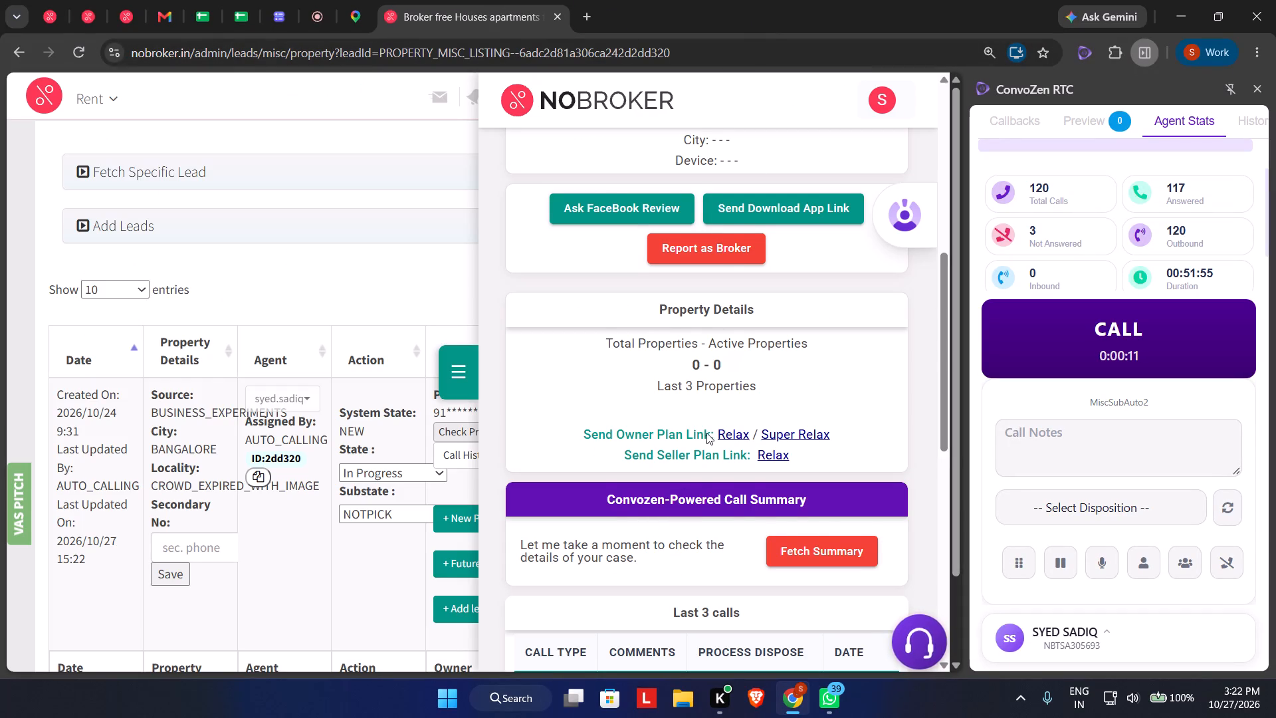
pyautogui.scroll(2, 712, 431)
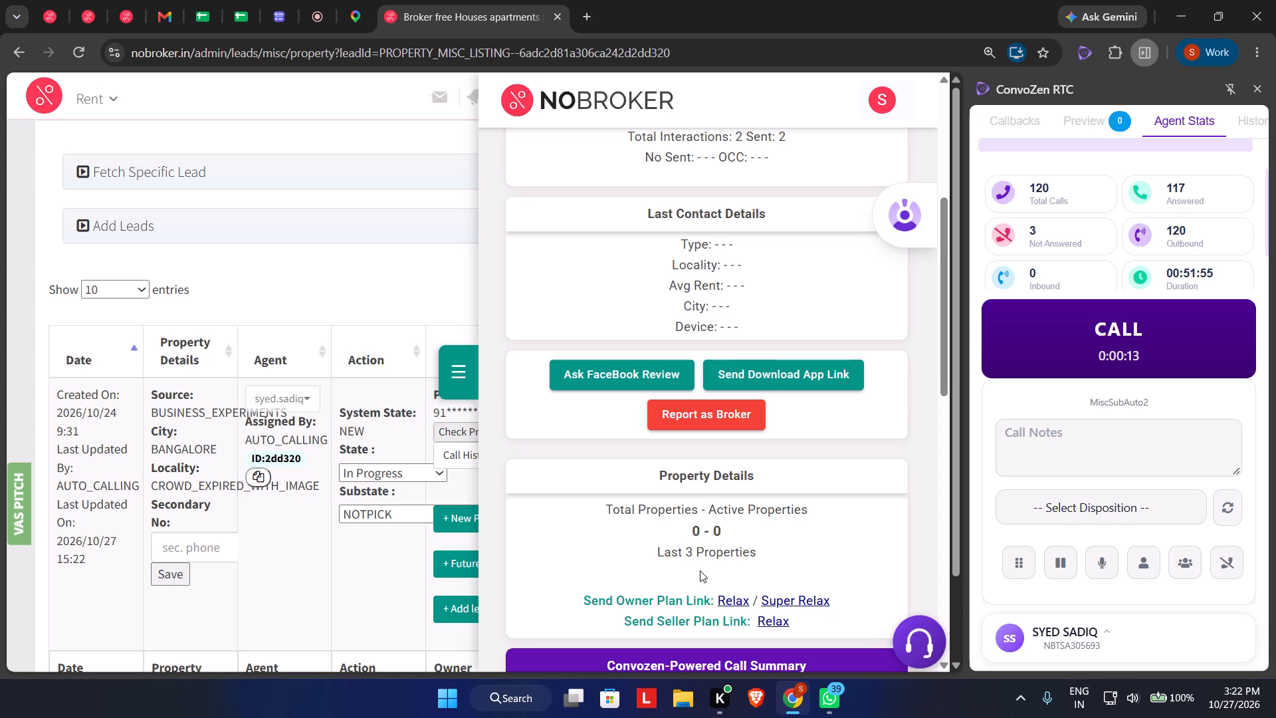
pyautogui.scroll(5, 695, 554)
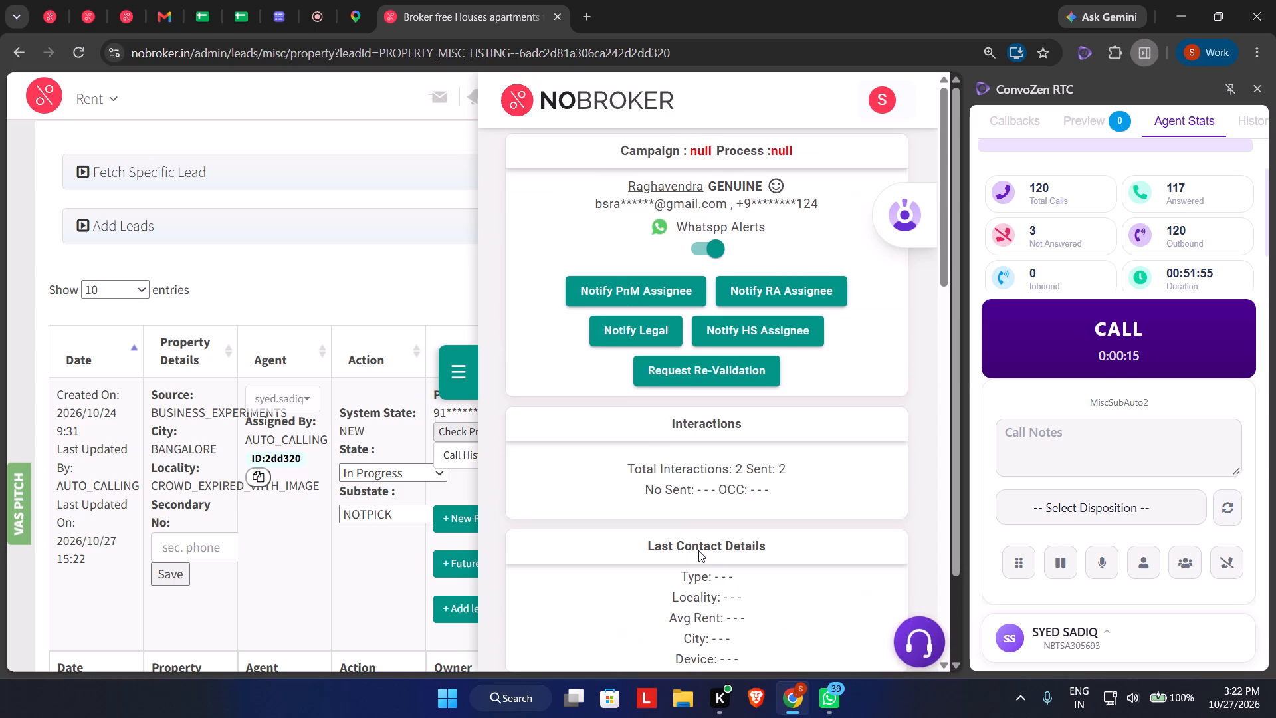
pyautogui.scroll(4, 698, 550)
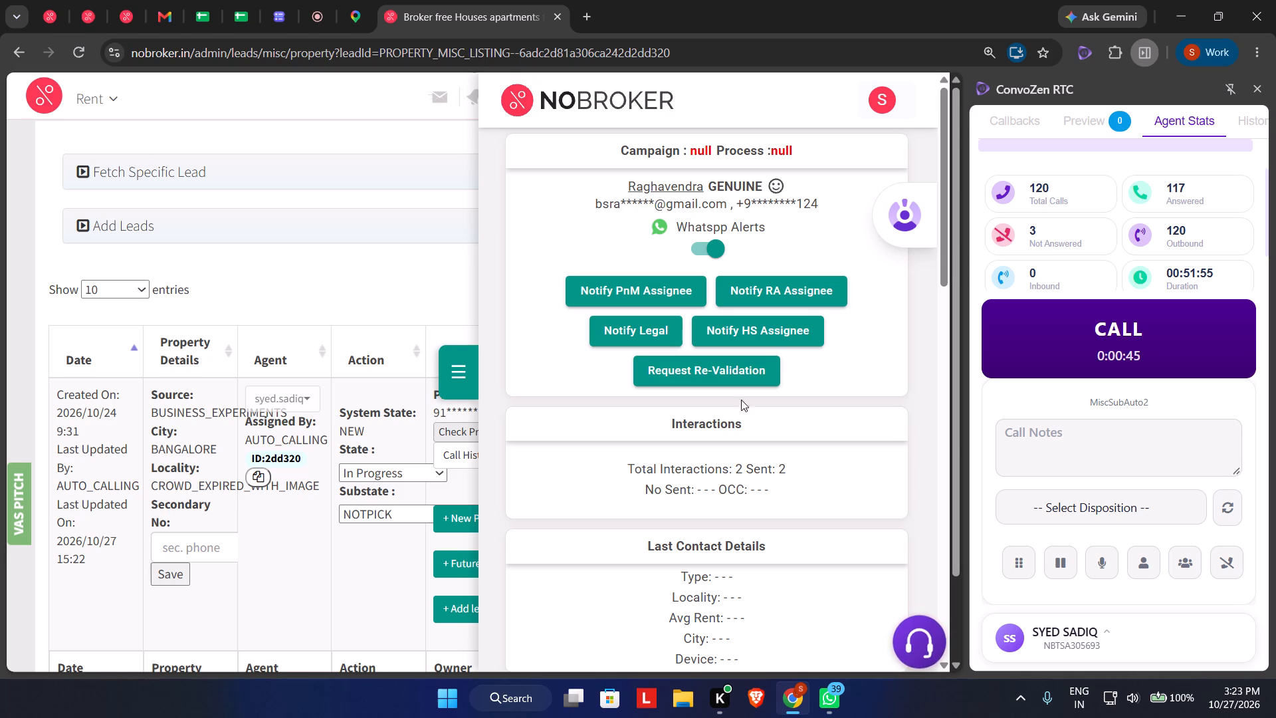
# Set the current lead's state to Rejected with the substate Rented Out.
pyautogui.click(397, 459)
pyautogui.click(404, 471)
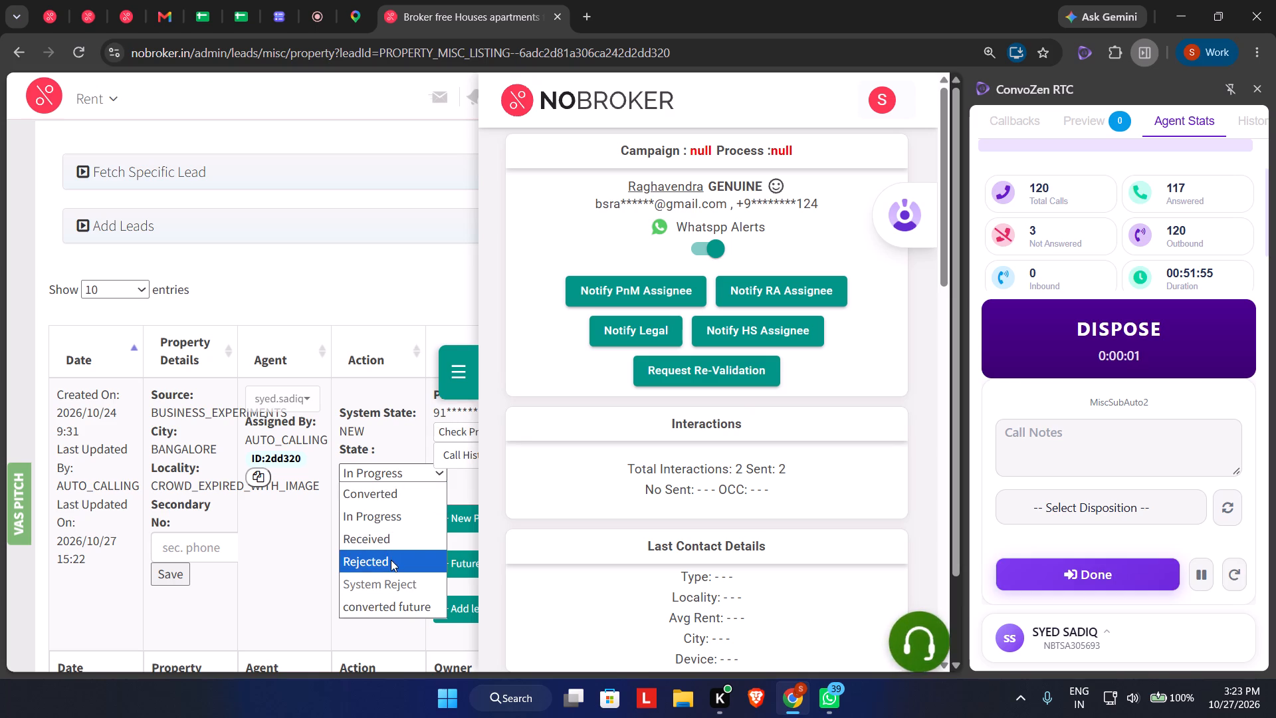
pyautogui.click(391, 560)
pyautogui.click(378, 501)
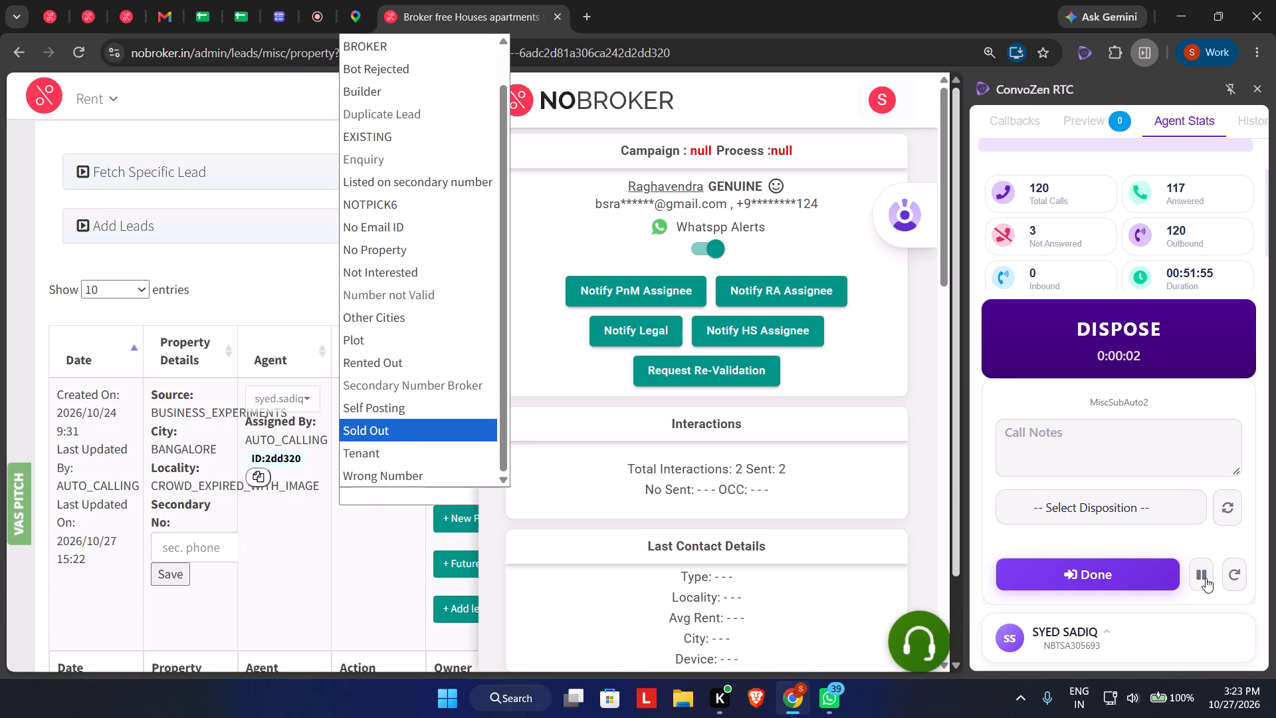
pyautogui.click(384, 355)
# Dispose of the call as Click Calling, Rejected, with a third-level reason, and submit the disposition.
pyautogui.click(1064, 510)
pyautogui.click(1071, 552)
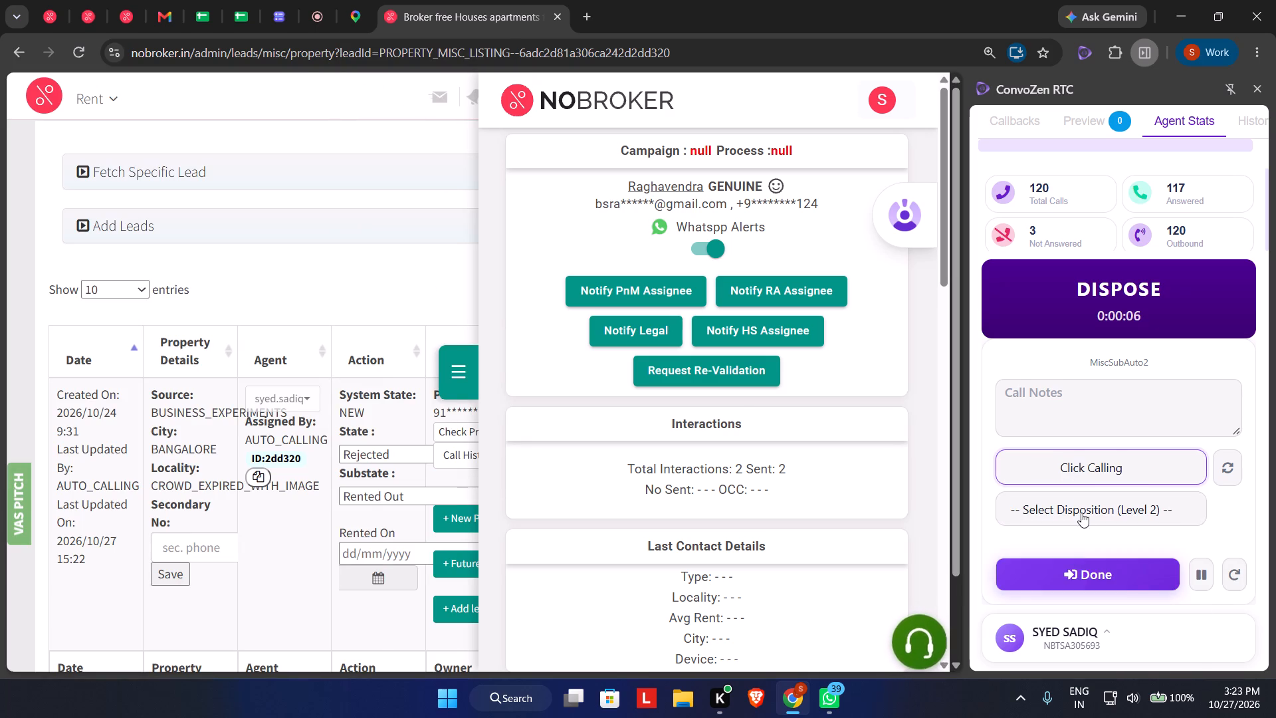
pyautogui.click(1081, 513)
pyautogui.click(1088, 623)
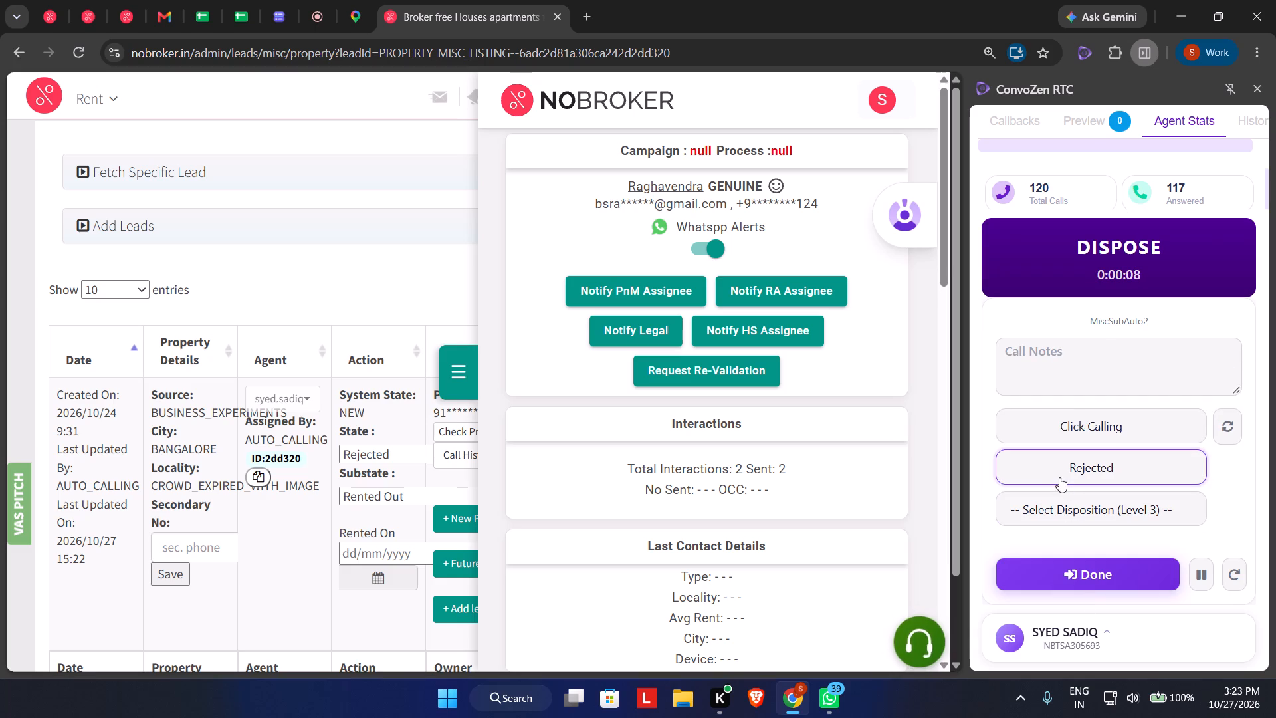
pyautogui.click(1089, 520)
pyautogui.click(1109, 449)
pyautogui.click(1095, 571)
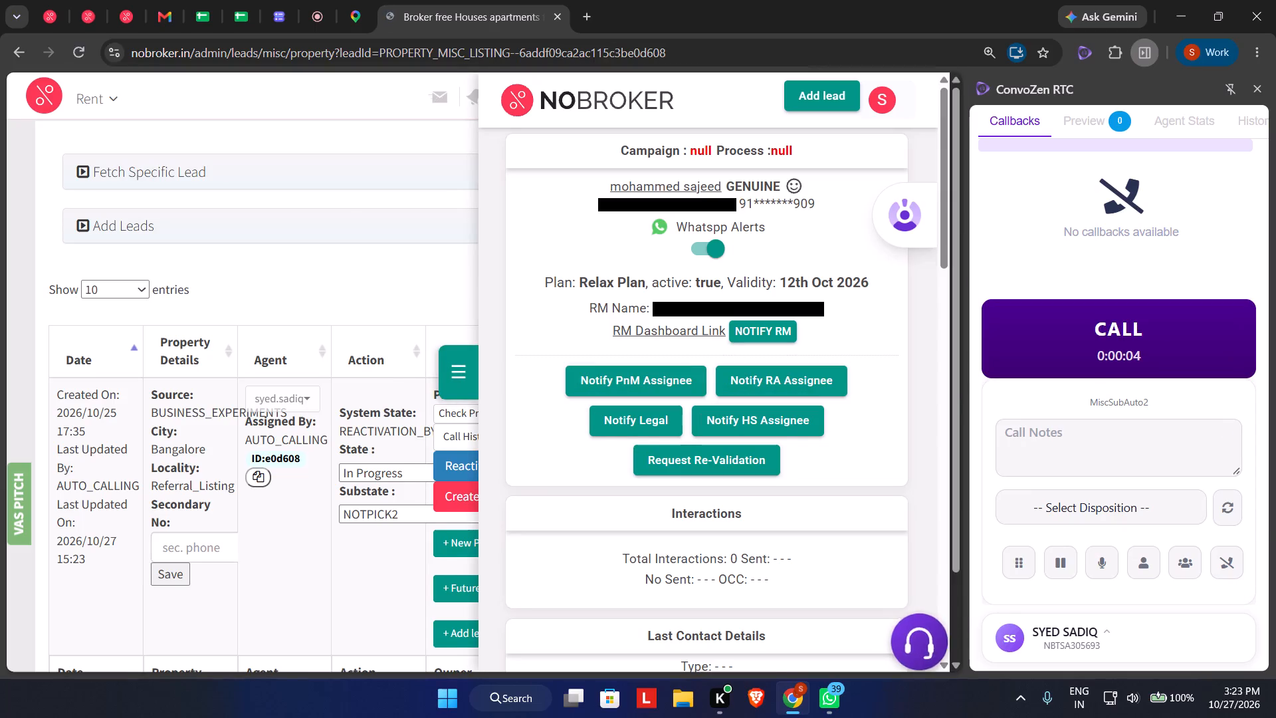
# Review the new lead's contact and property details for the 3 BHK flat in Jsons Tiara, J. P. Nagar.
pyautogui.scroll(-5, 667, 515)
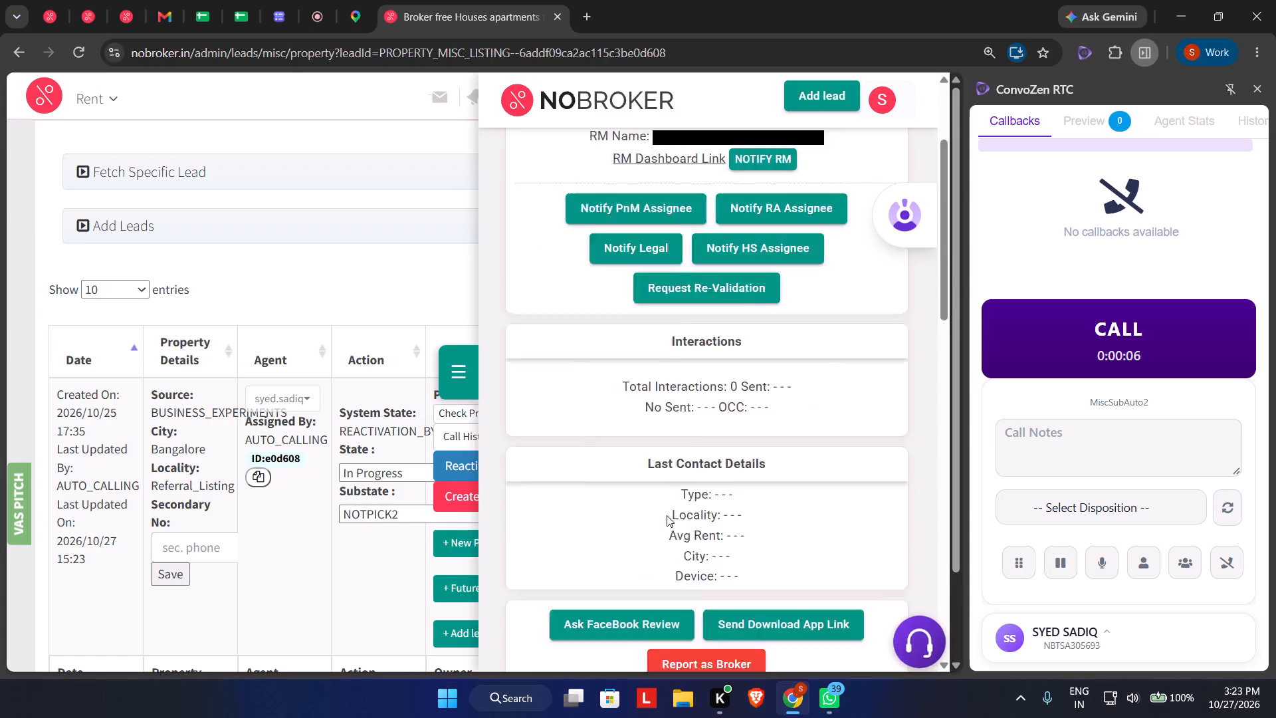
pyautogui.scroll(-2, 683, 511)
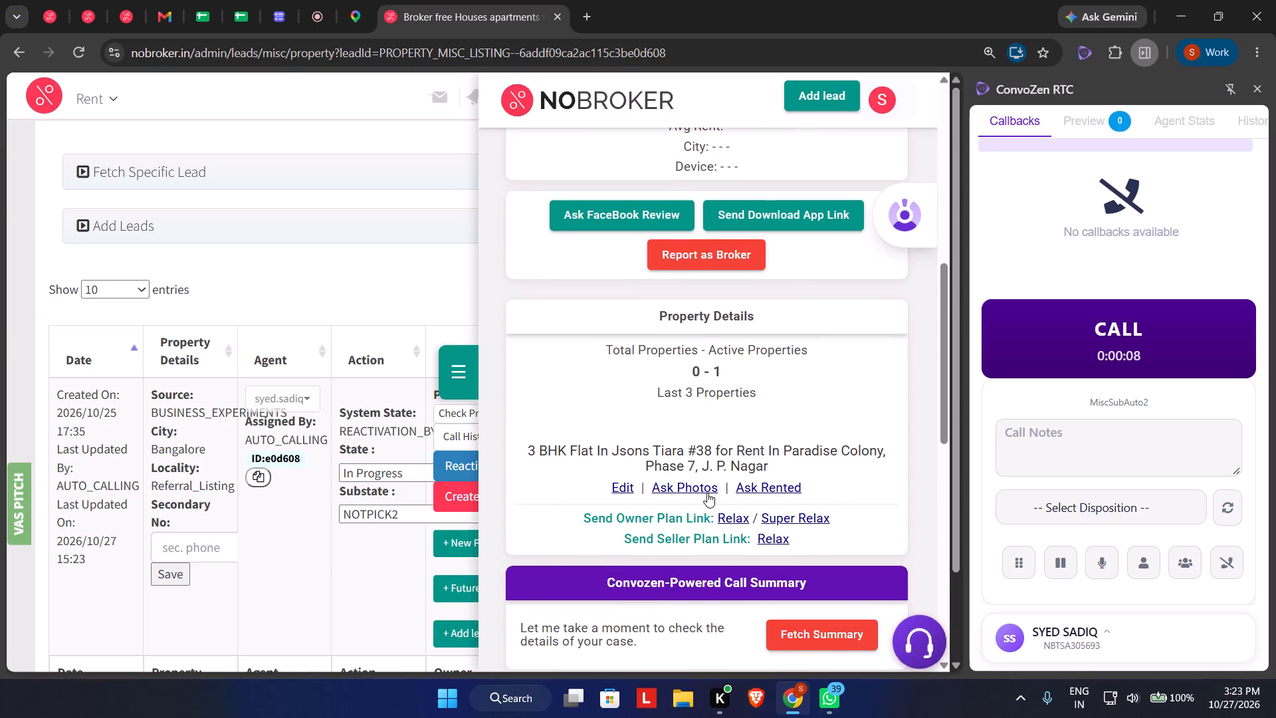
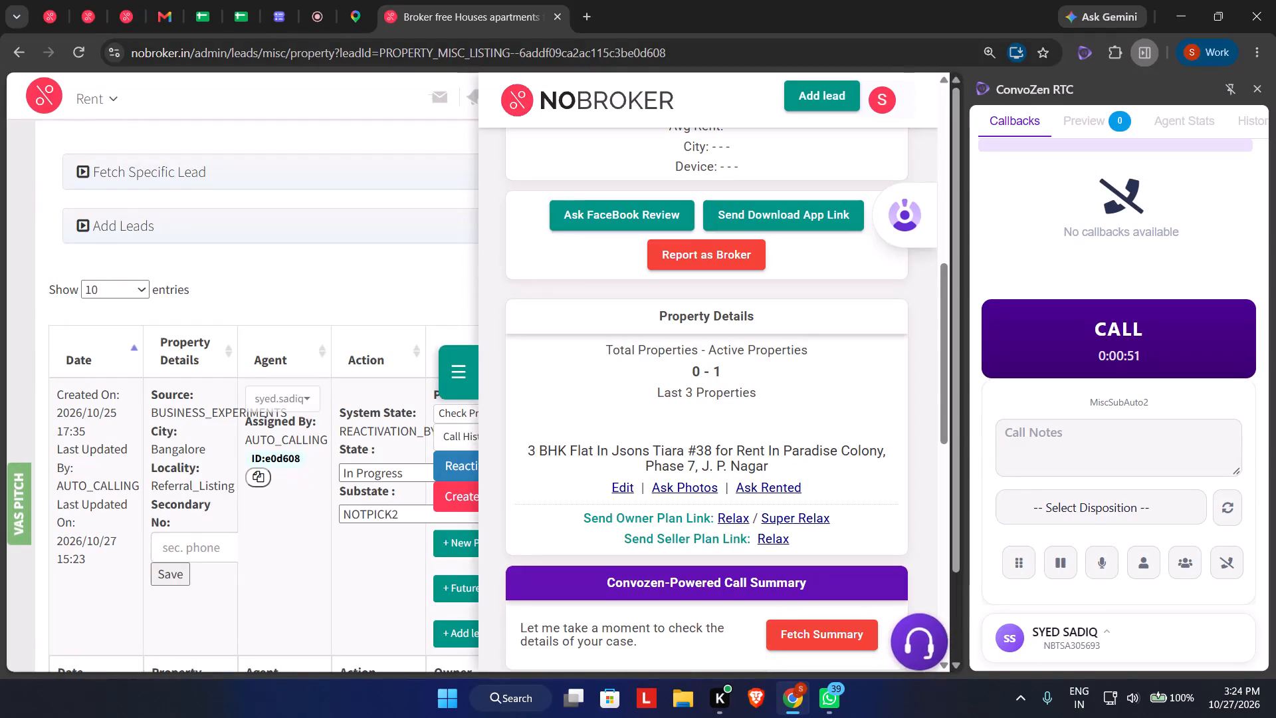
# Open the 3 BHK Jsons Tiara listing from the lead's listing dashboard and review its rent and property details.
pyautogui.click(458, 409)
pyautogui.scroll(-17, 519, 384)
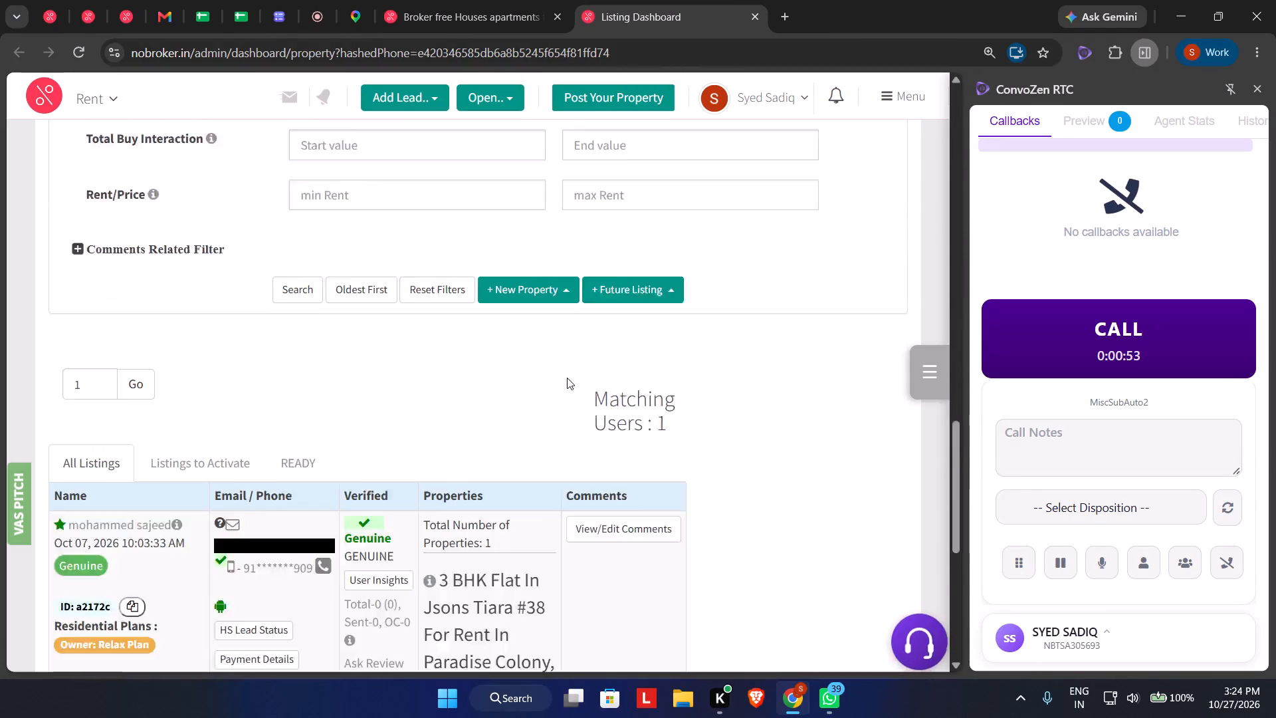
pyautogui.scroll(-7, 567, 378)
pyautogui.scroll(1, 574, 362)
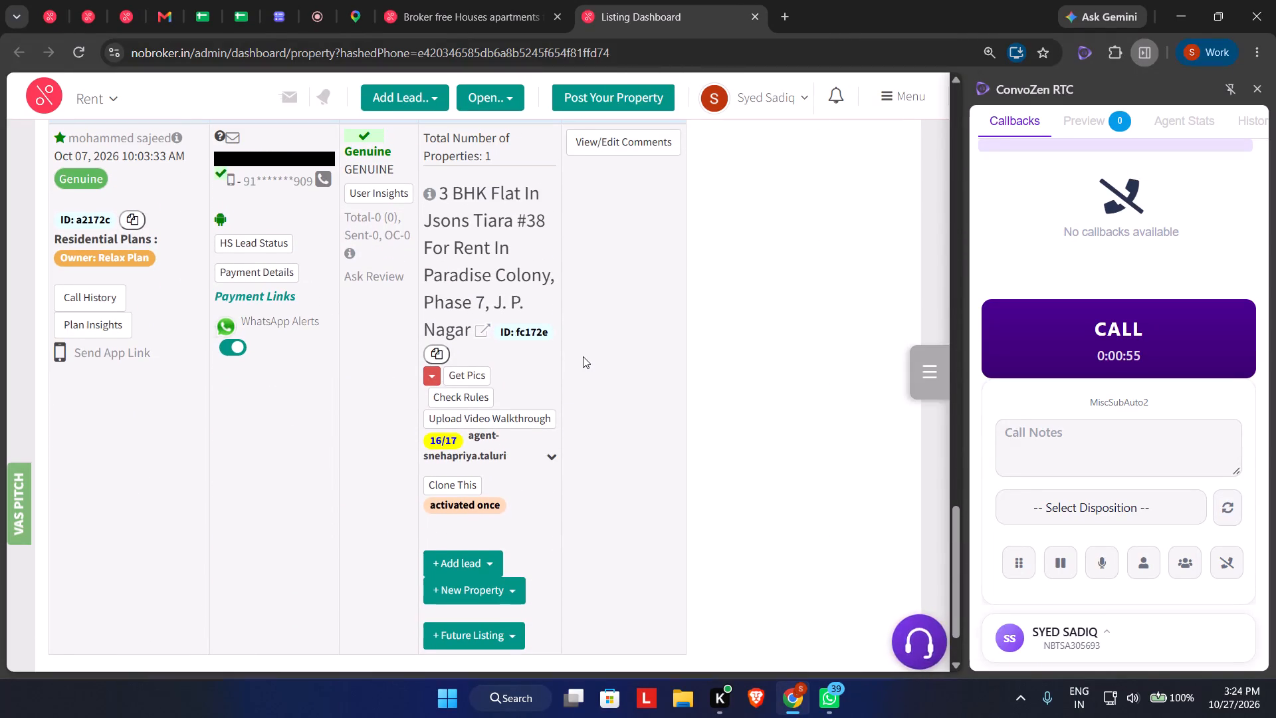
pyautogui.click(498, 243)
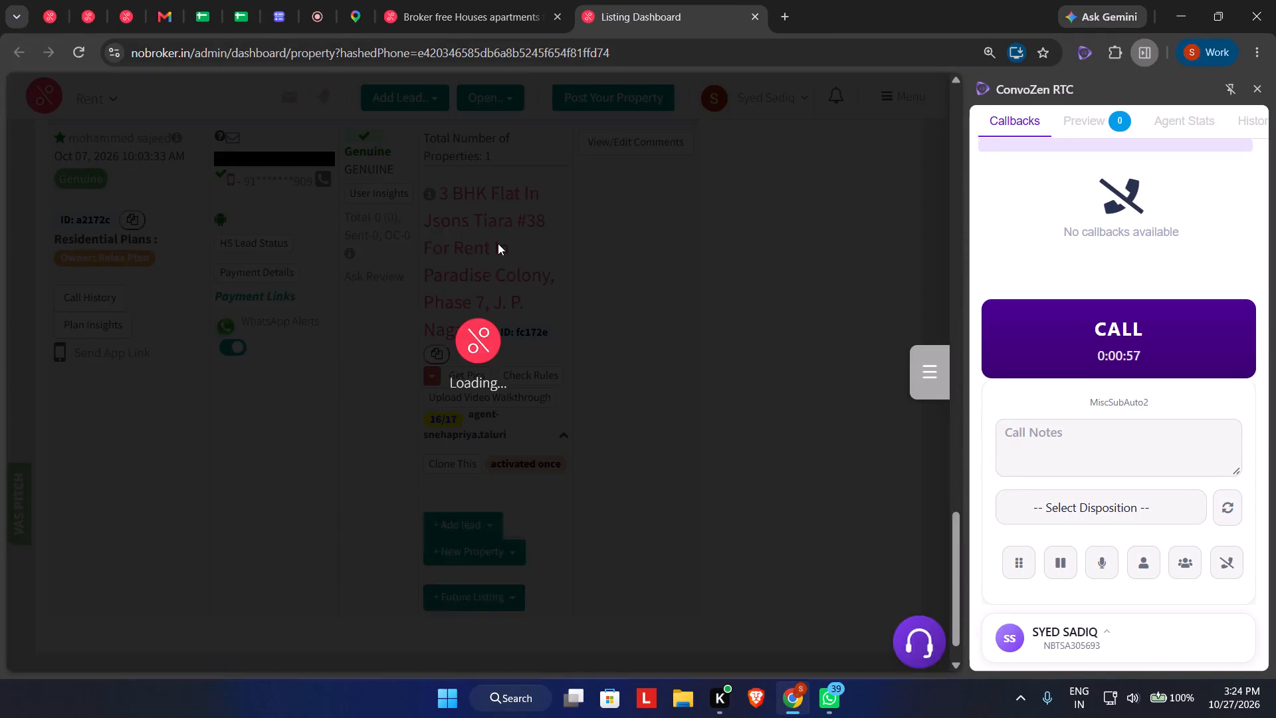
pyautogui.scroll(-3, 549, 263)
pyautogui.scroll(4, 549, 272)
pyautogui.click(338, 197)
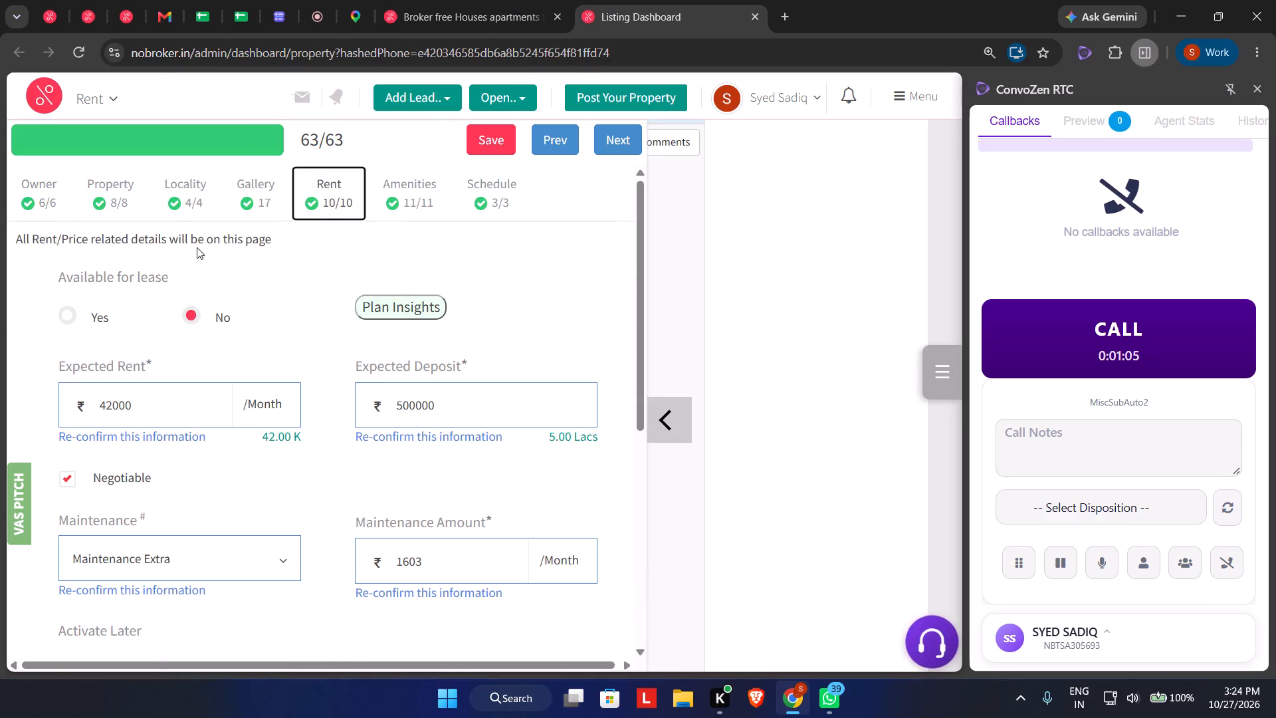
pyautogui.click(199, 186)
pyautogui.click(106, 197)
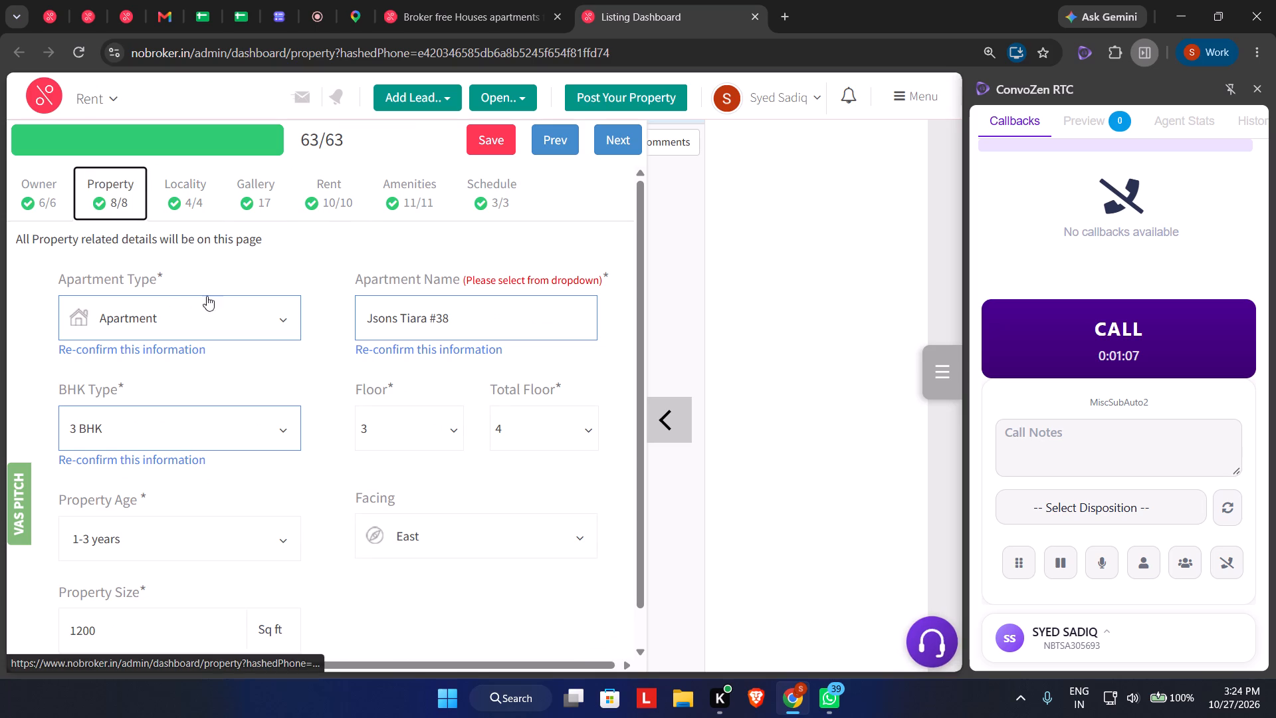
pyautogui.scroll(-4, 275, 257)
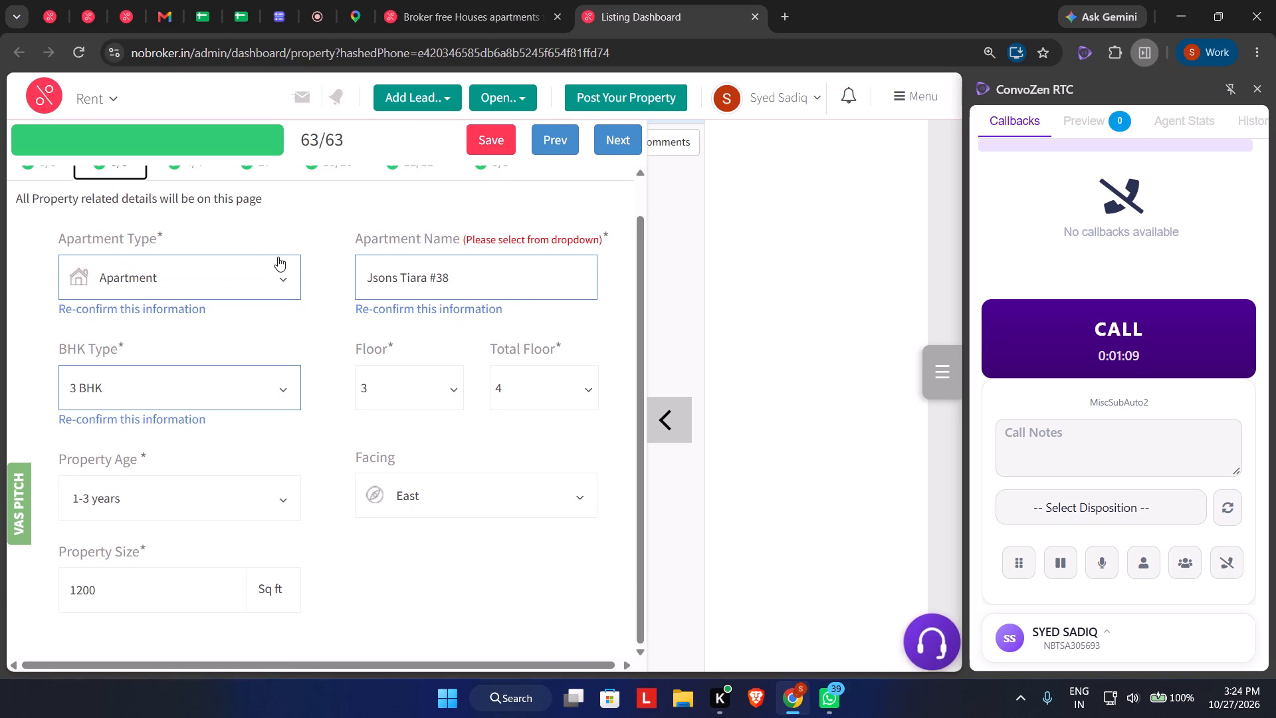
pyautogui.scroll(4, 278, 257)
pyautogui.click(393, 204)
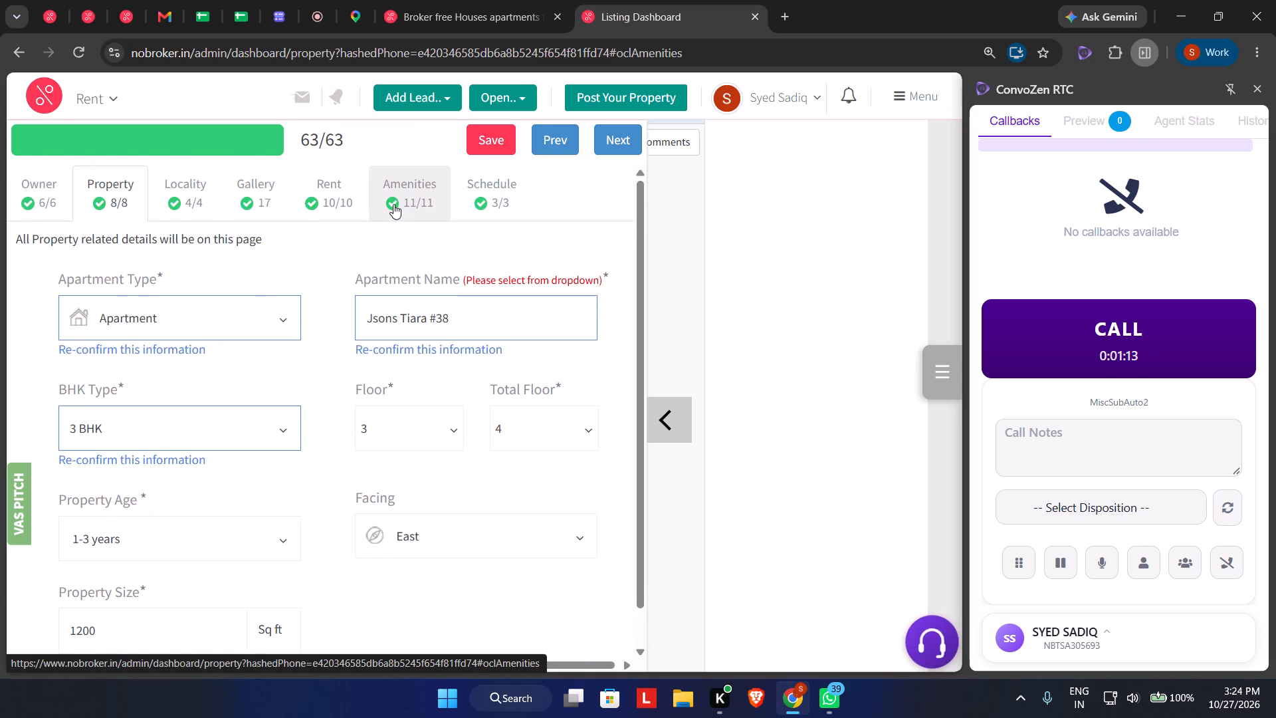
pyautogui.click(334, 191)
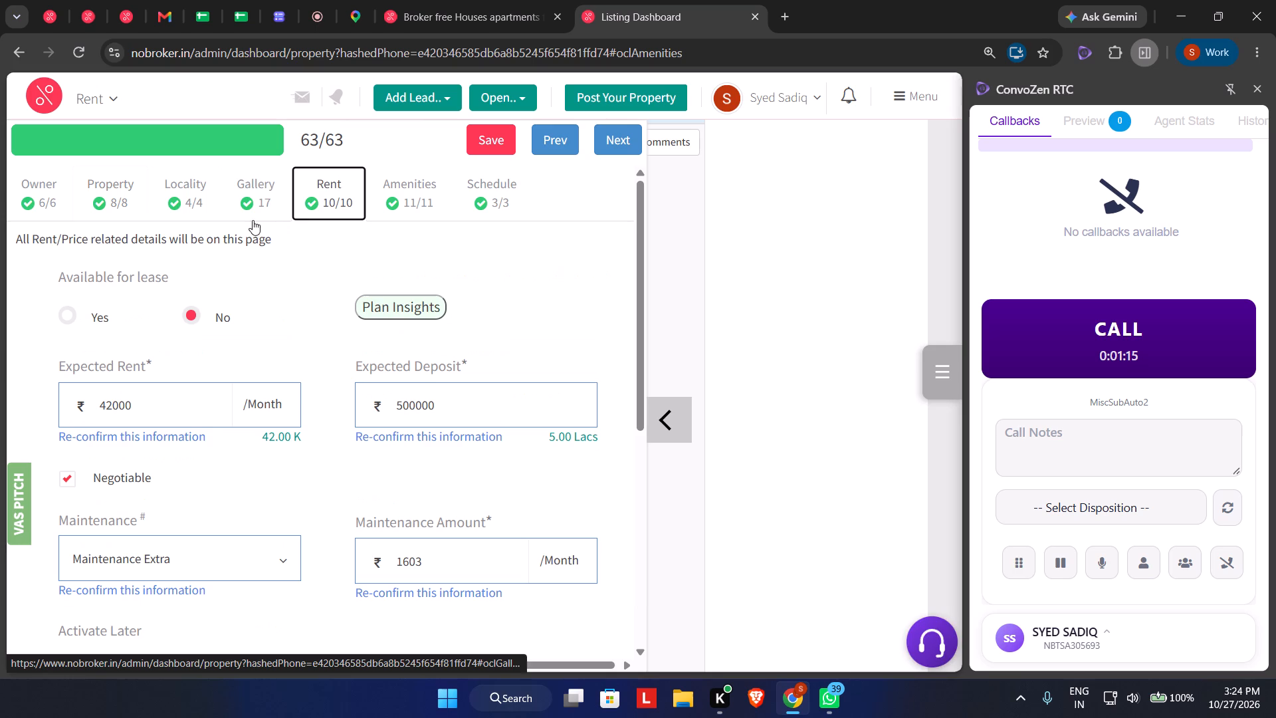
# Check the listing's locality details and read the full street/area address through to its end.
pyautogui.click(191, 191)
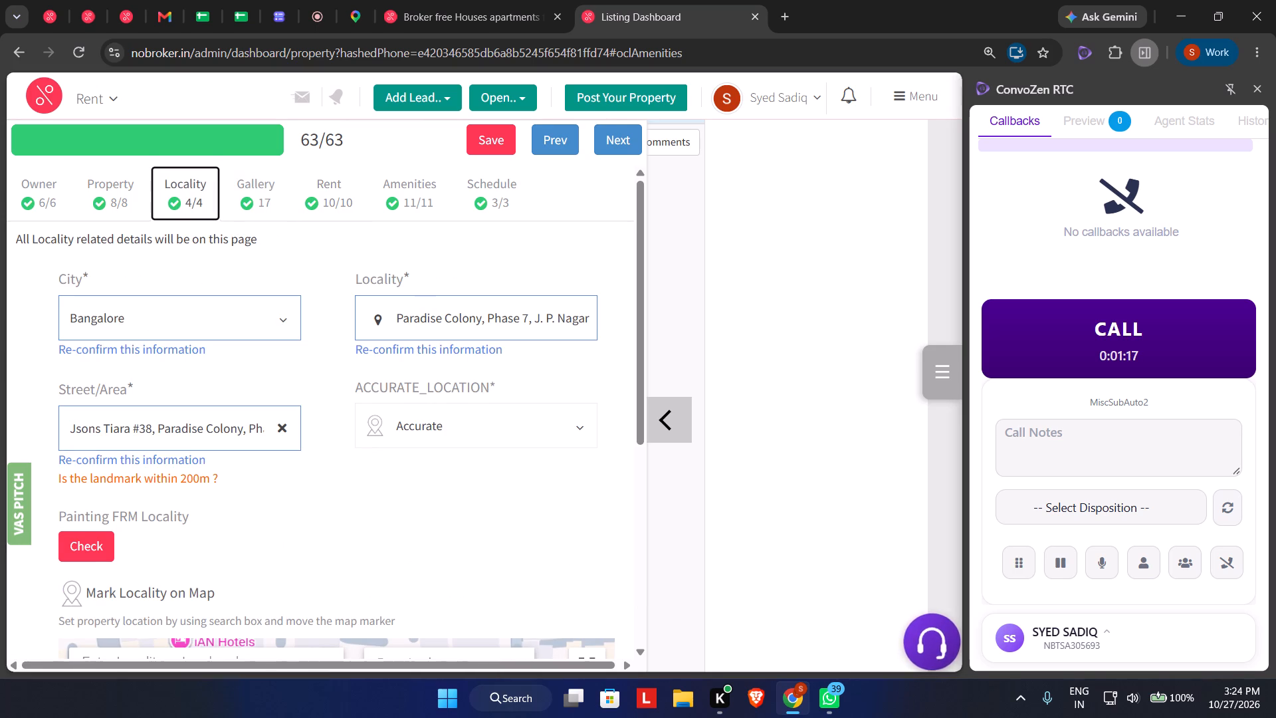
pyautogui.click(208, 439)
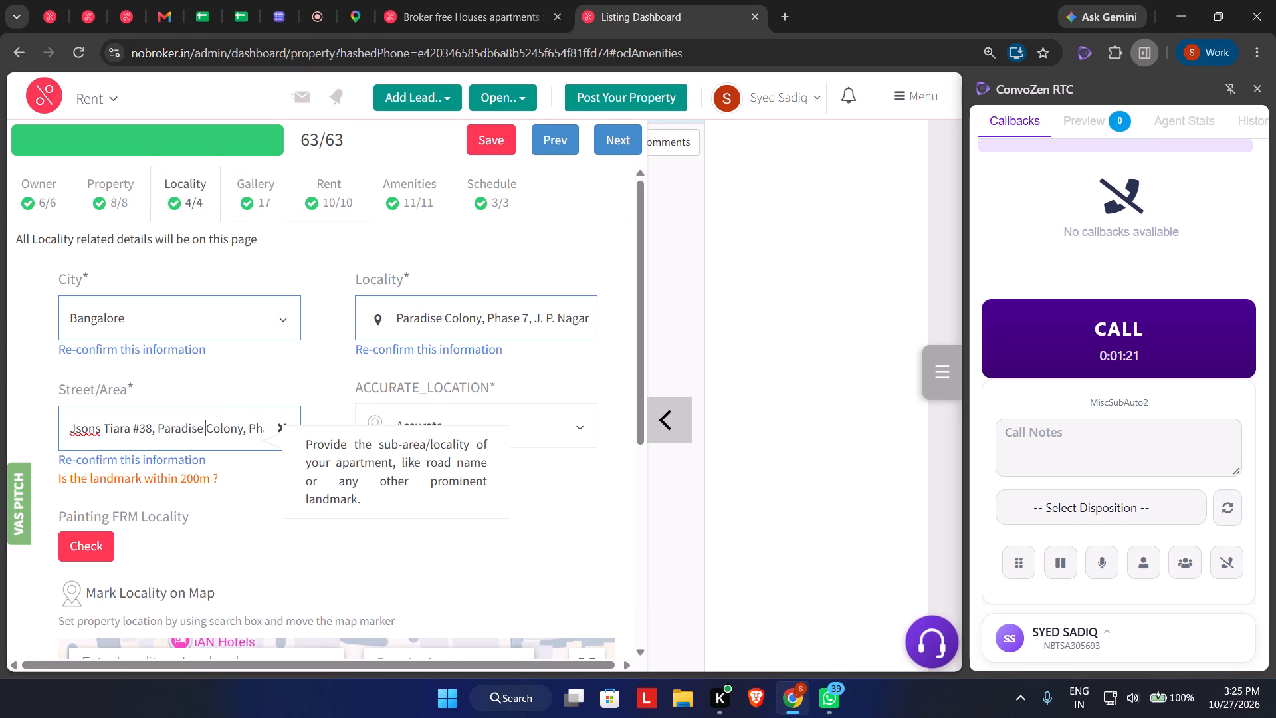
pyautogui.press('Right')
pyautogui.press('Right')
pyautogui.press('Right')
pyautogui.press('Right')
pyautogui.press('Right')
pyautogui.press('Right')
pyautogui.press('Right')
pyautogui.press('Right')
pyautogui.press('Right')
pyautogui.press('Right')
pyautogui.press('Right')
pyautogui.press('Right')
pyautogui.press('Right')
pyautogui.press('Right')
pyautogui.press('Right')
pyautogui.press('Right')
pyautogui.press('Right')
pyautogui.press('Right')
pyautogui.press('Right')
pyautogui.press('Right')
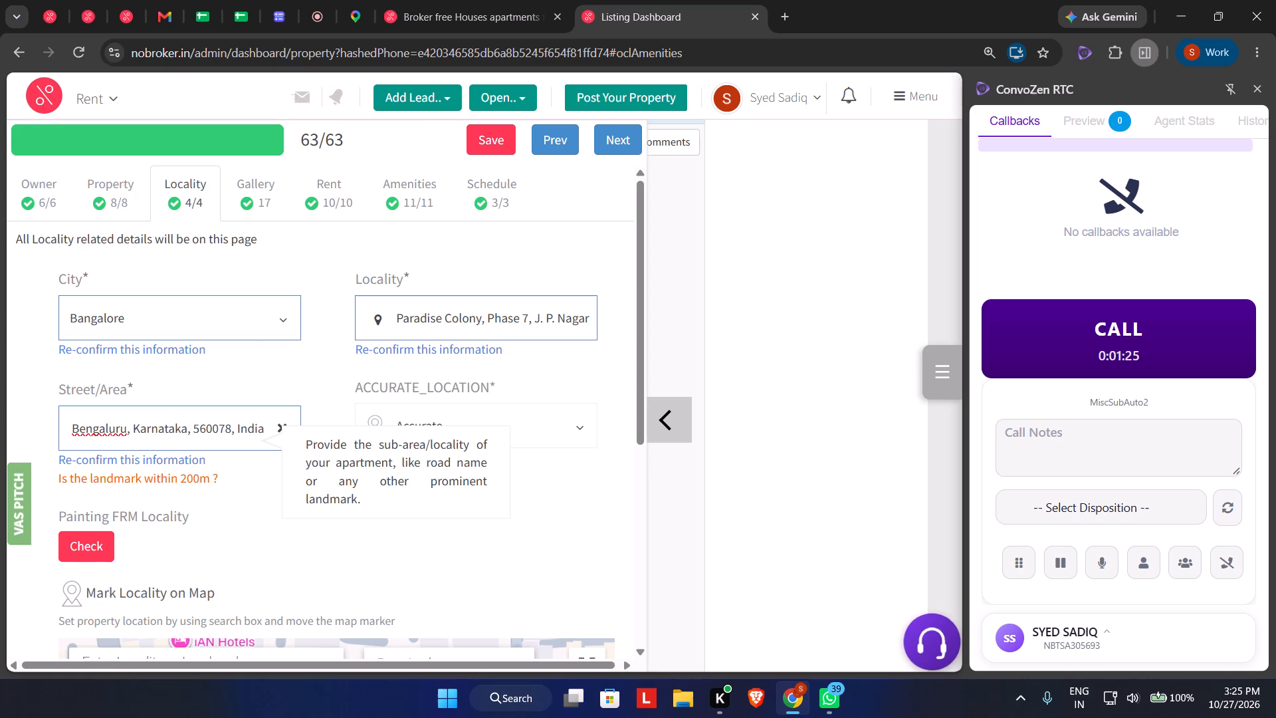
pyautogui.click(514, 249)
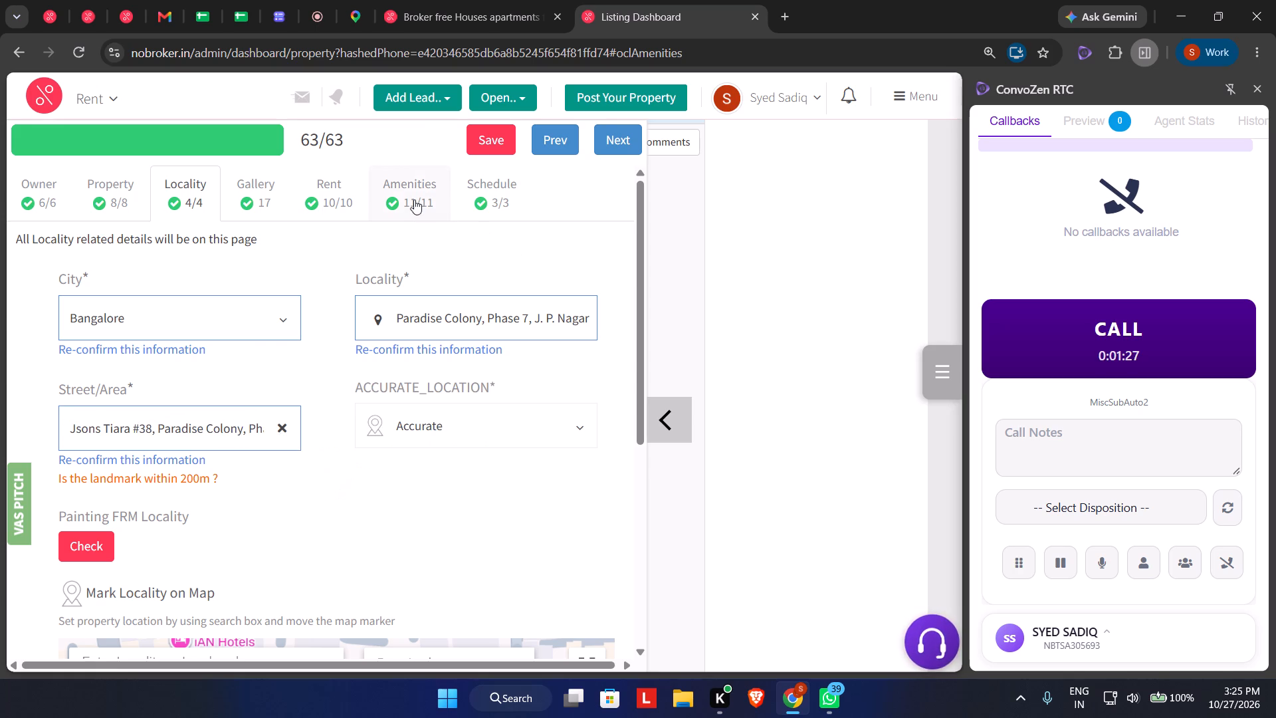
# Review the listing's amenities, who will show the property, and the owner details.
pyautogui.click(412, 189)
pyautogui.scroll(-2, 310, 316)
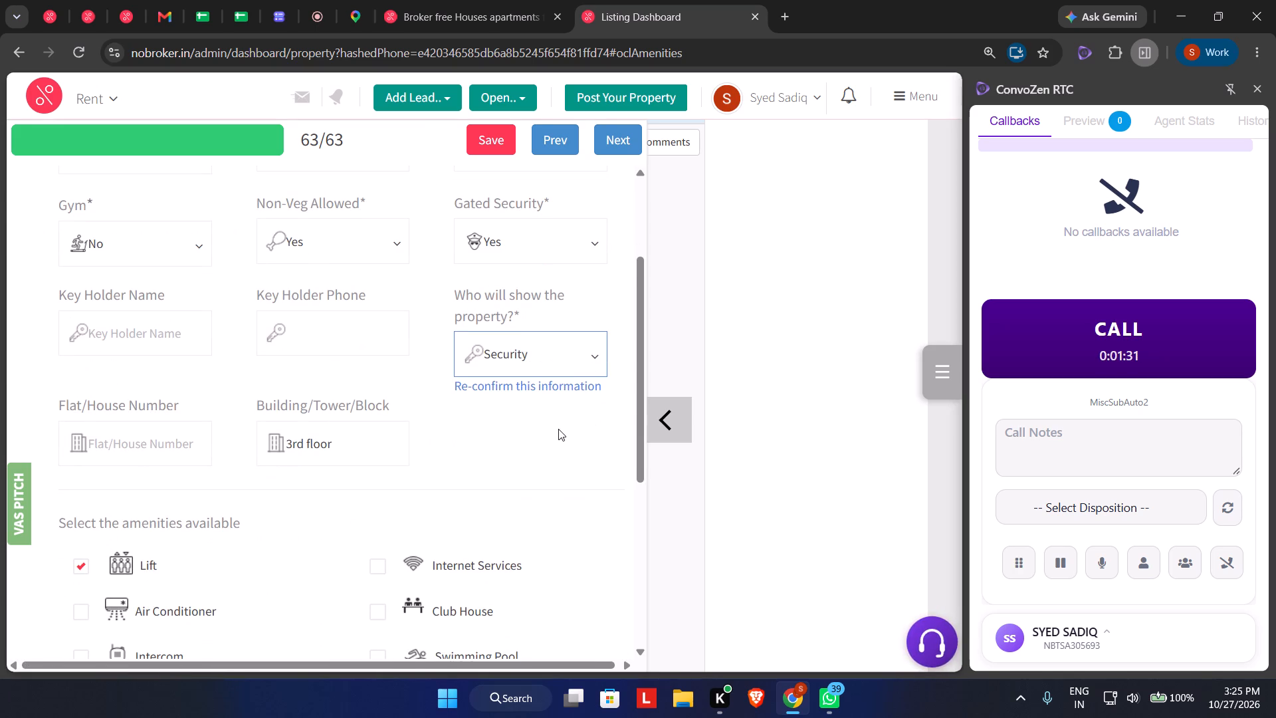
pyautogui.scroll(5, 558, 429)
pyautogui.click(33, 203)
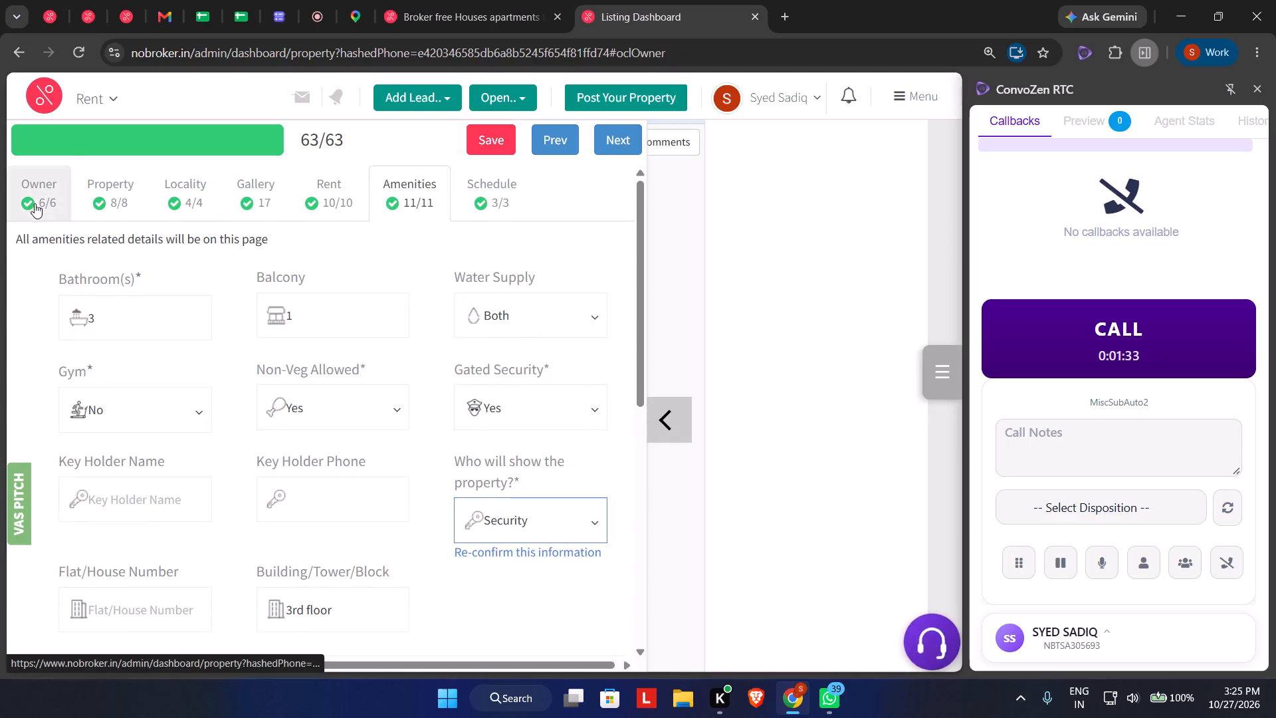
pyautogui.click(33, 191)
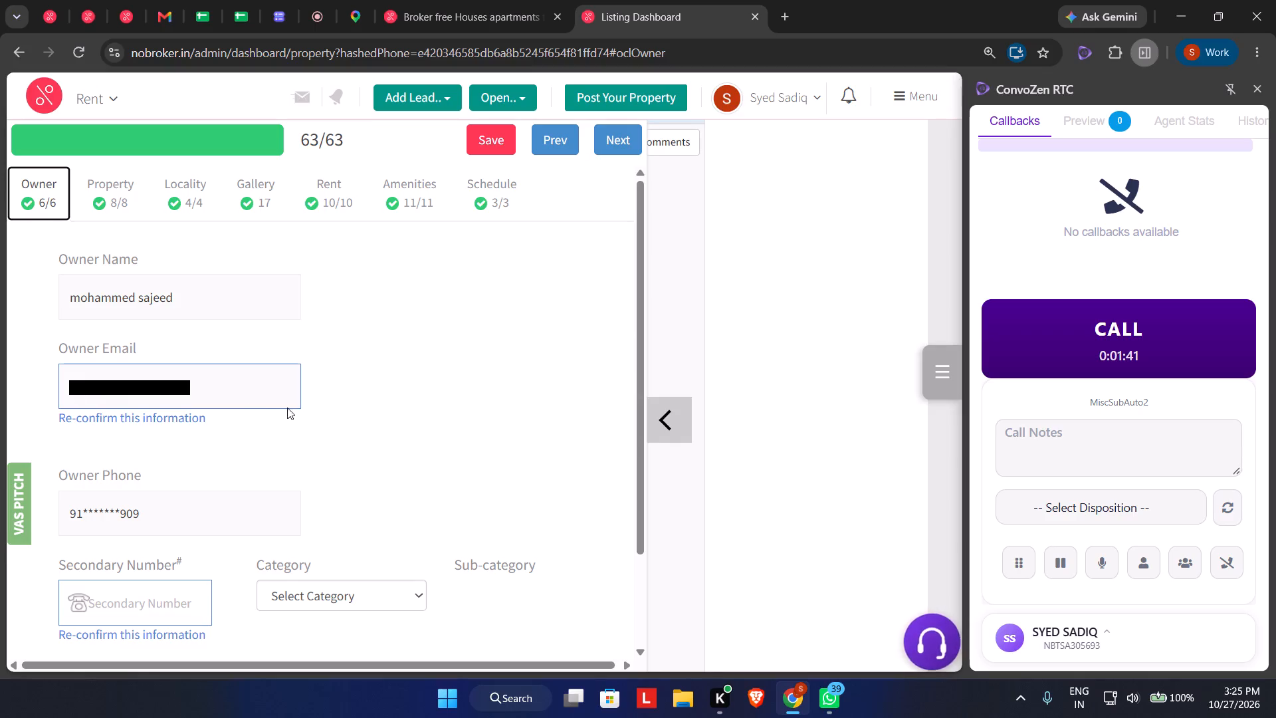
pyautogui.scroll(-1, 368, 386)
pyautogui.scroll(5, 395, 360)
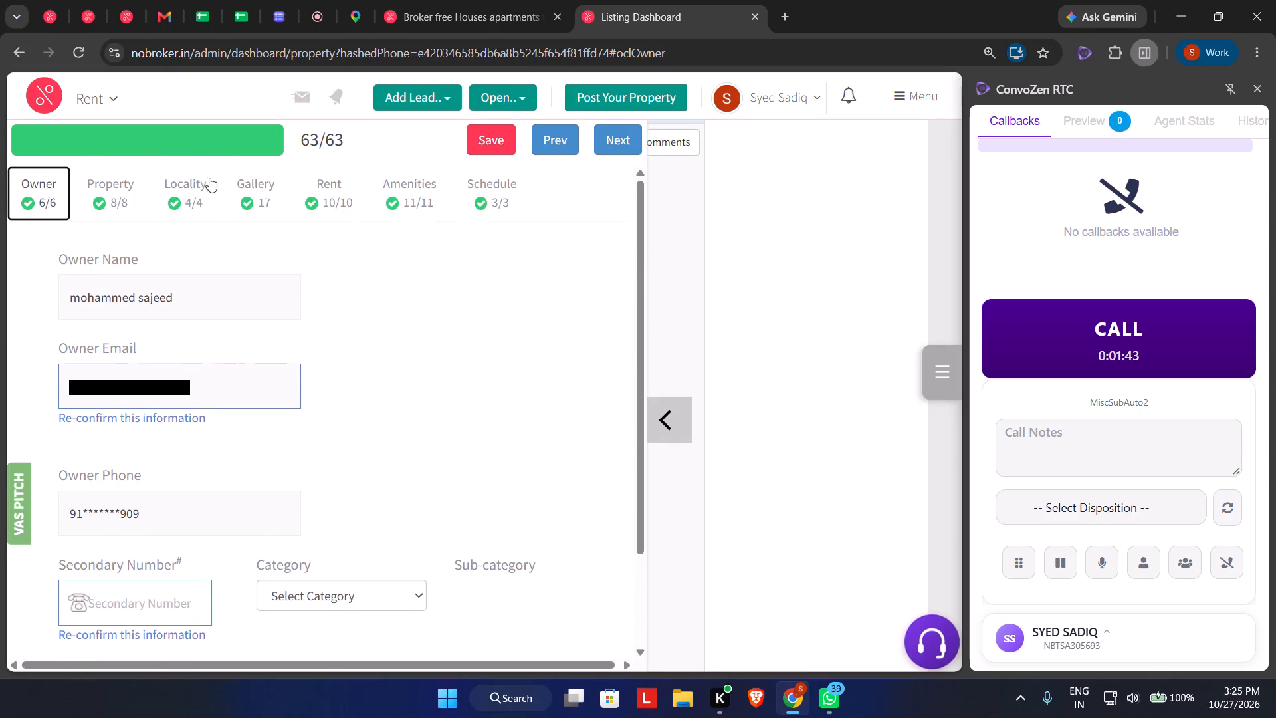
# Recheck the listing's rent details and save the property.
pyautogui.click(326, 191)
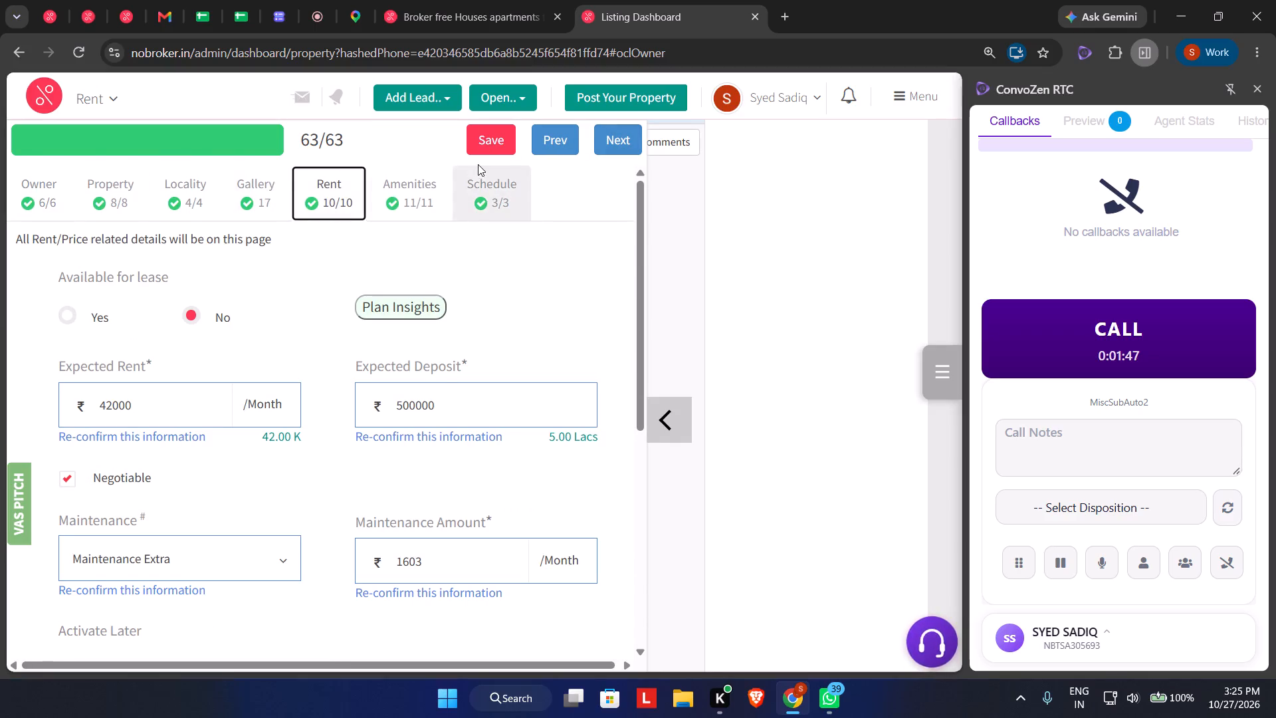
pyautogui.click(490, 144)
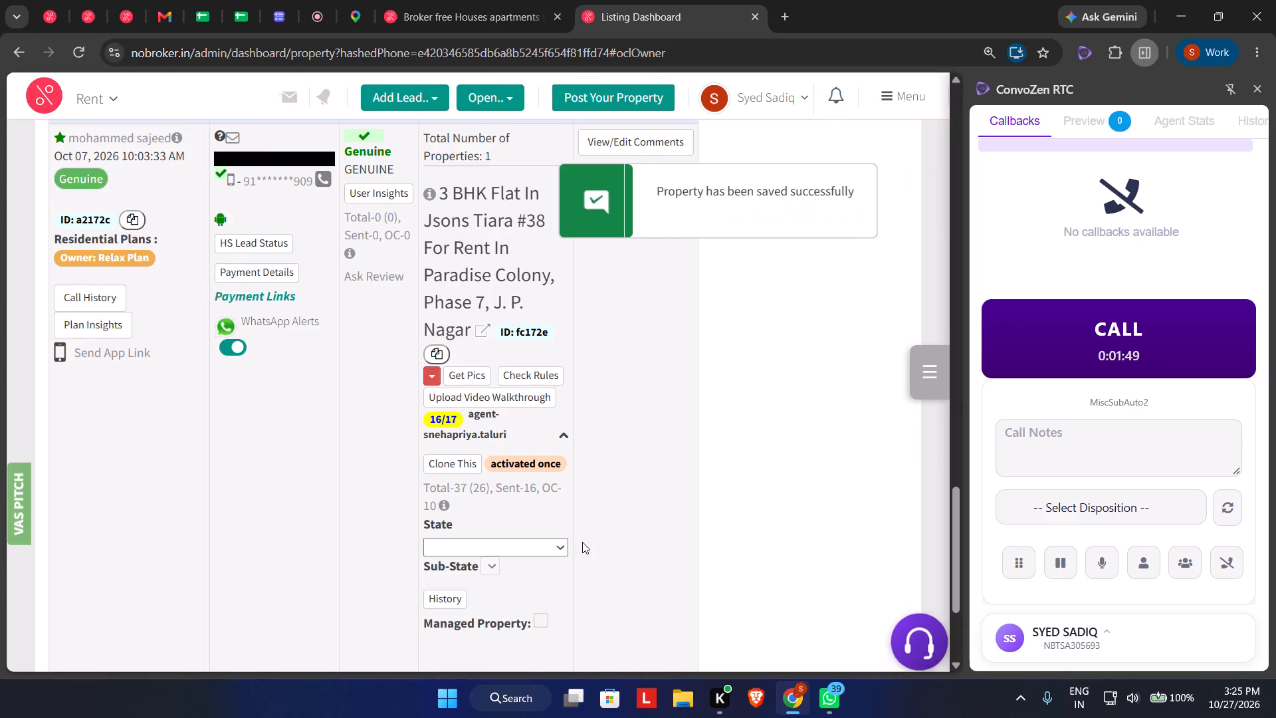
# Set the Jsons Tiara property's state to Reactivation in the listing dashboard.
pyautogui.click(562, 546)
pyautogui.scroll(-2, 651, 455)
pyautogui.click(565, 382)
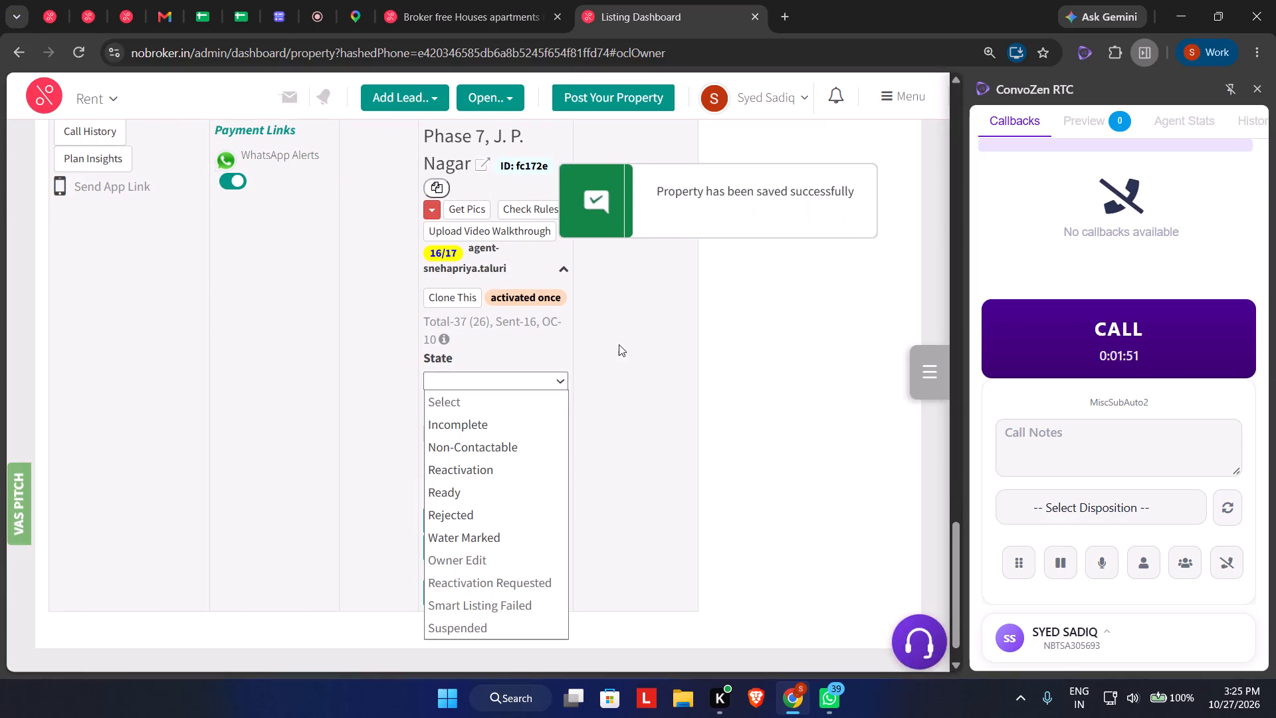
pyautogui.click(498, 466)
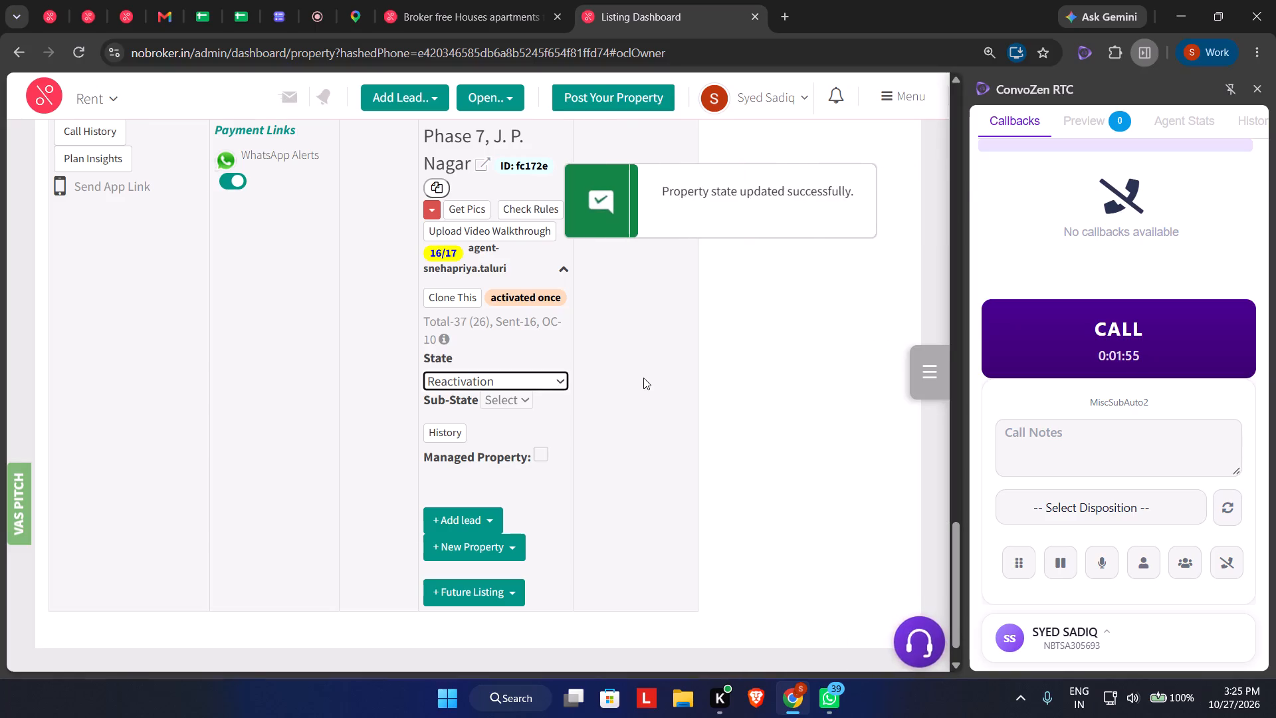
pyautogui.moveTo(955, 551); pyautogui.dragTo(962, 552)
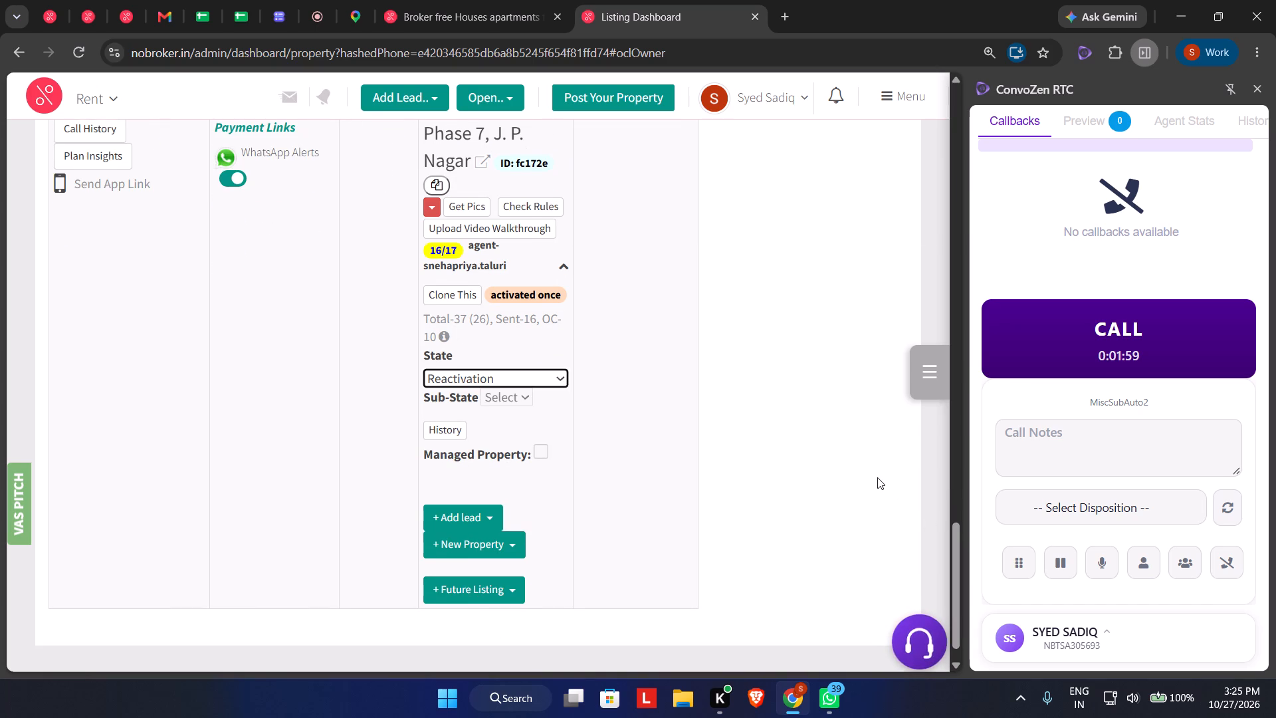
pyautogui.click(752, 533)
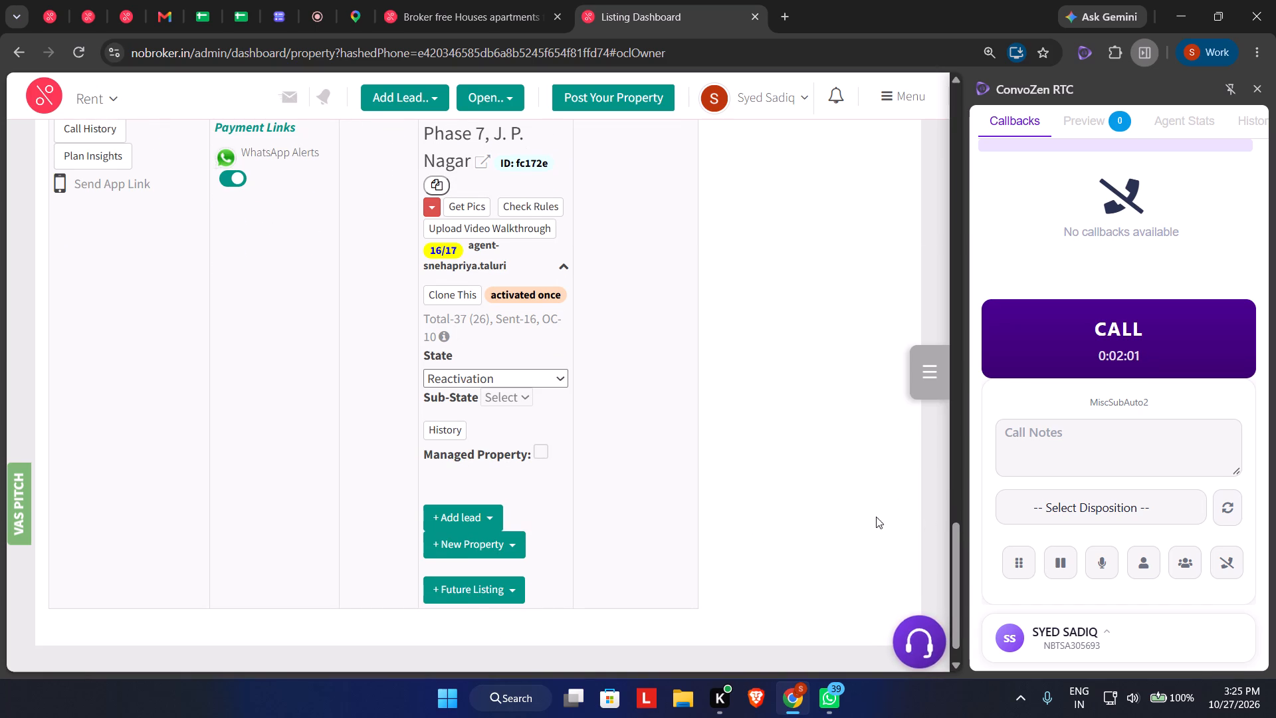
# Dispose of the call as Click Calling, Converted, Re Activation, refreshing the listing dashboard meanwhile, and submit the disposition.
pyautogui.click(1052, 506)
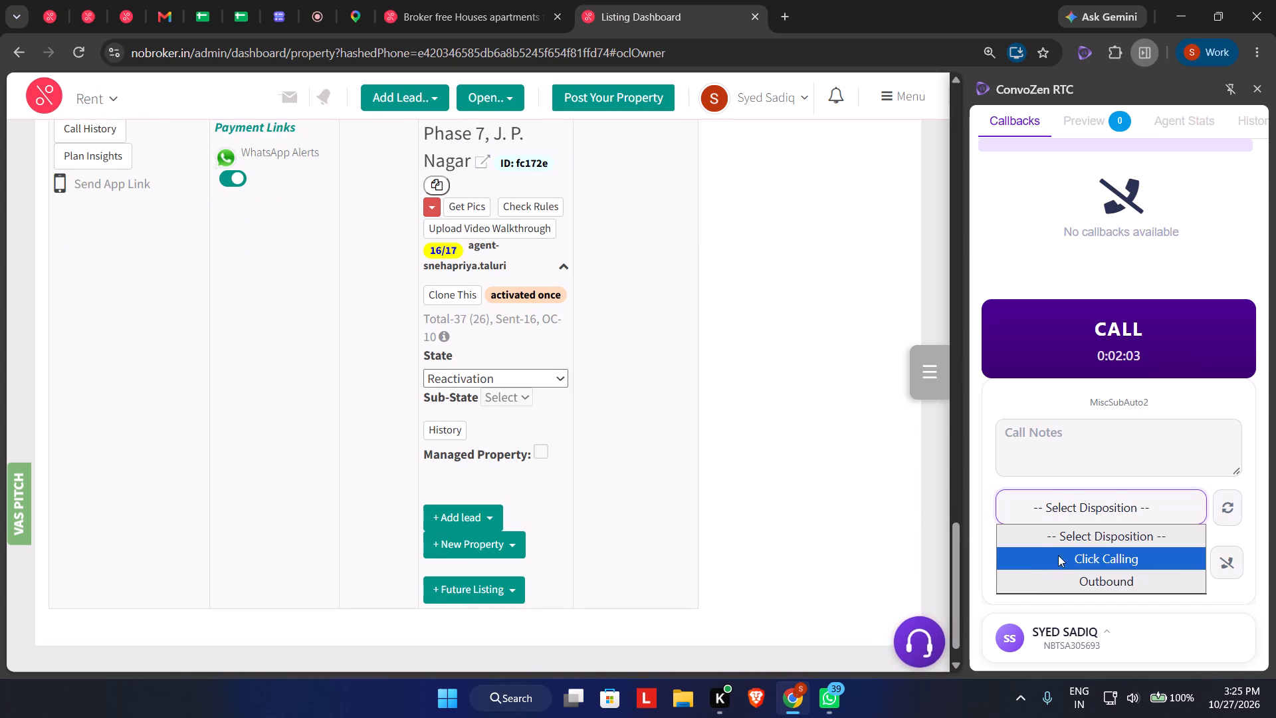
pyautogui.click(1059, 554)
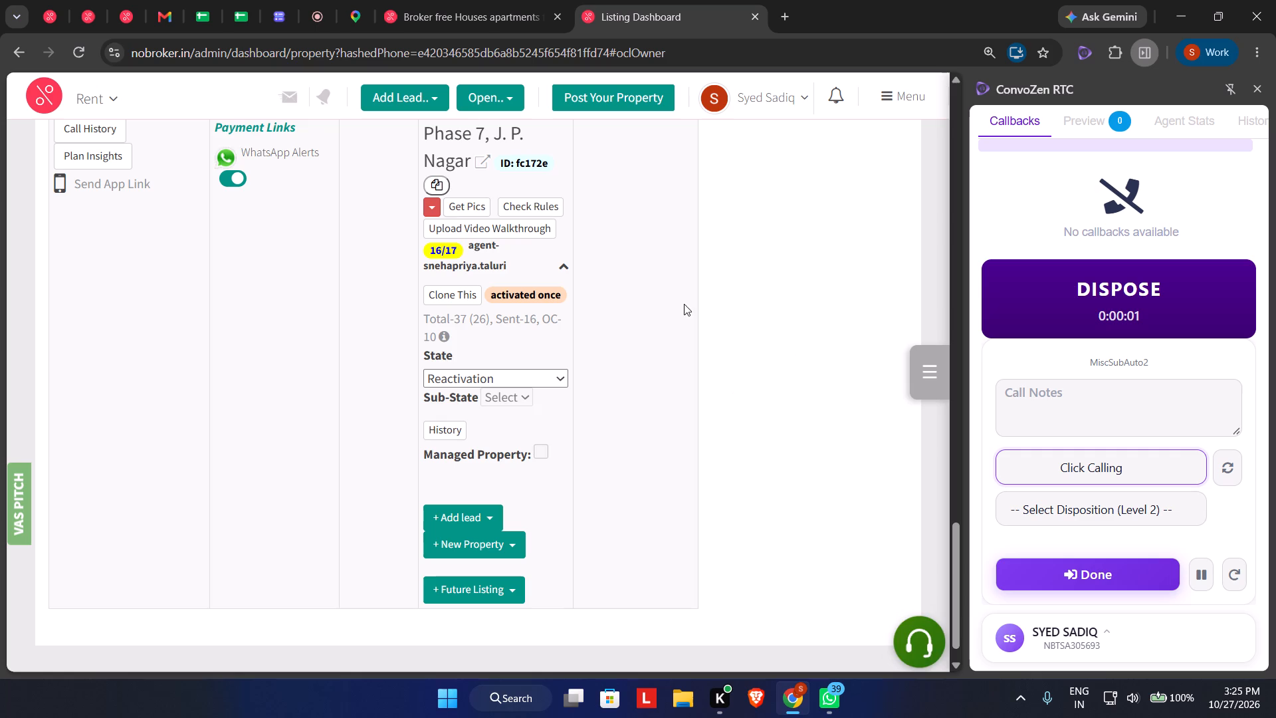
pyautogui.click(74, 53)
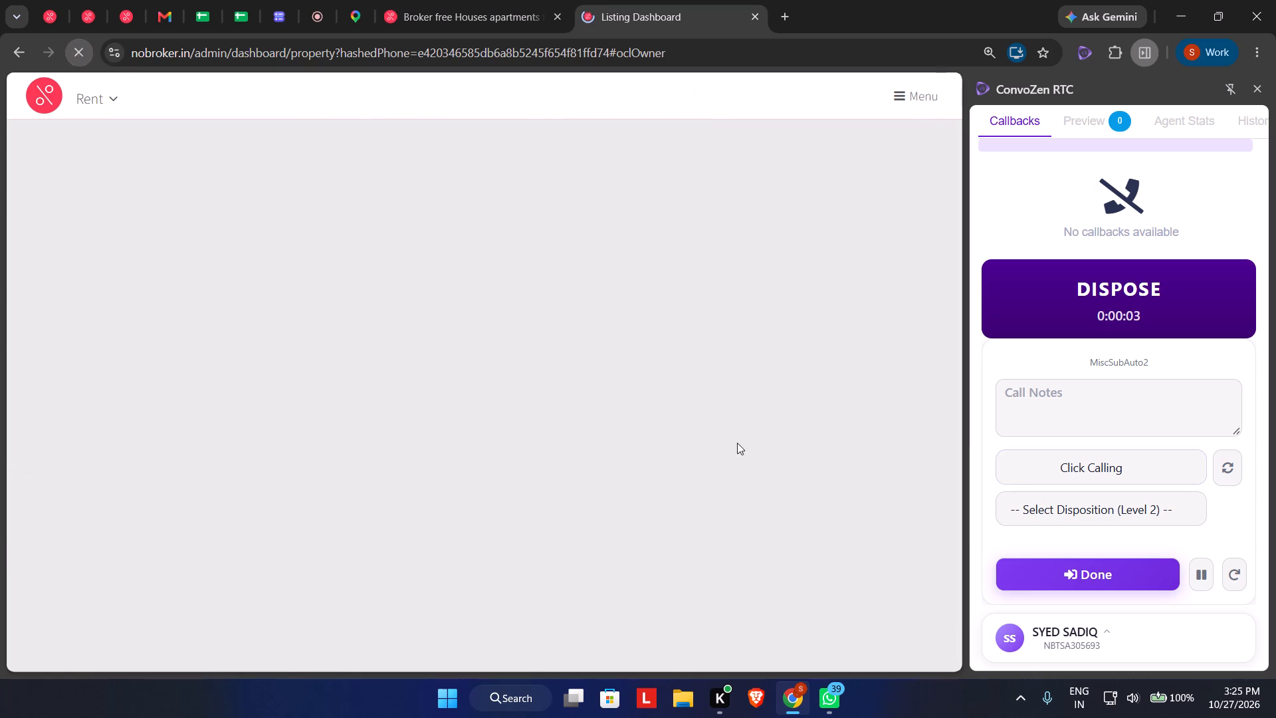
pyautogui.click(1160, 523)
pyautogui.click(1116, 580)
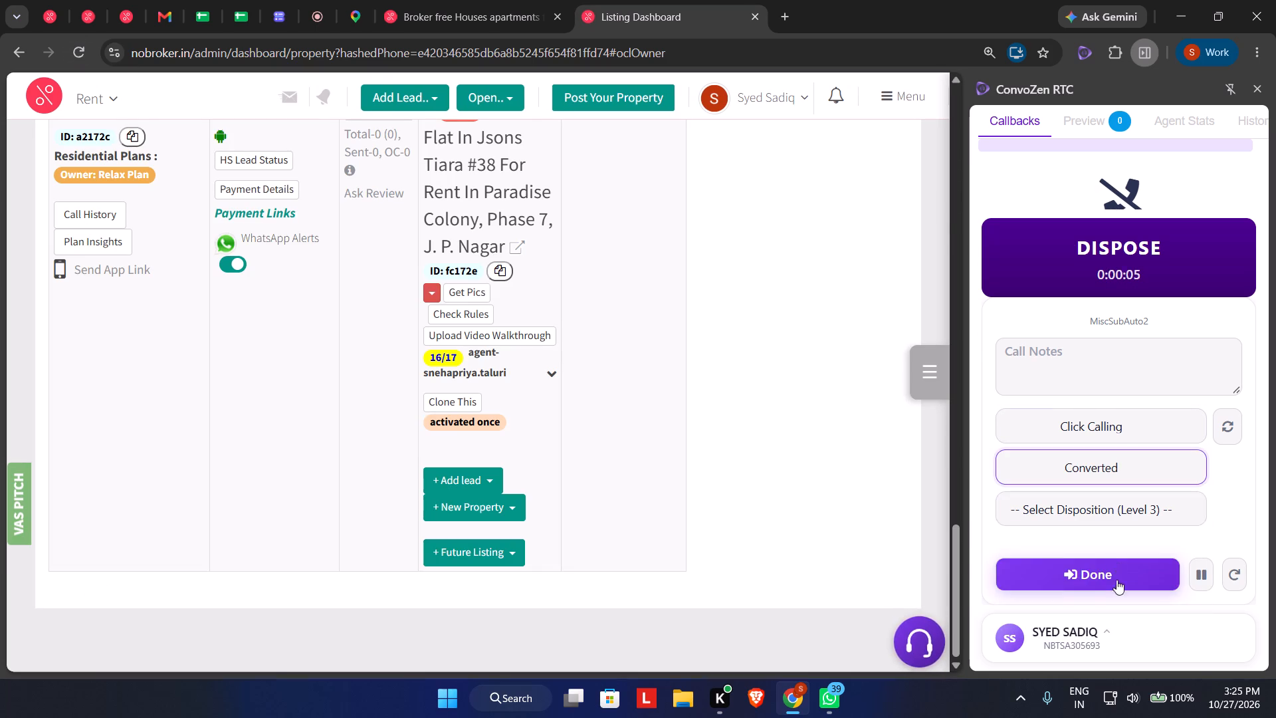
pyautogui.click(1111, 521)
pyautogui.click(1124, 624)
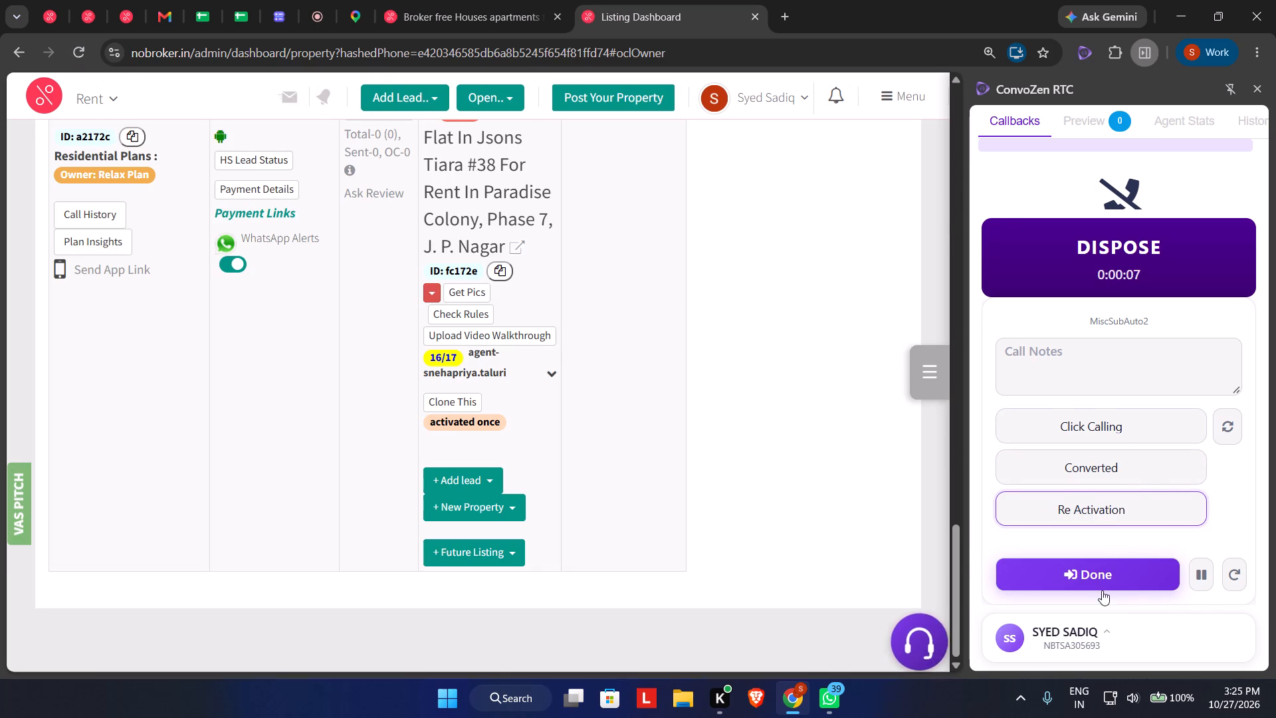
pyautogui.click(1107, 572)
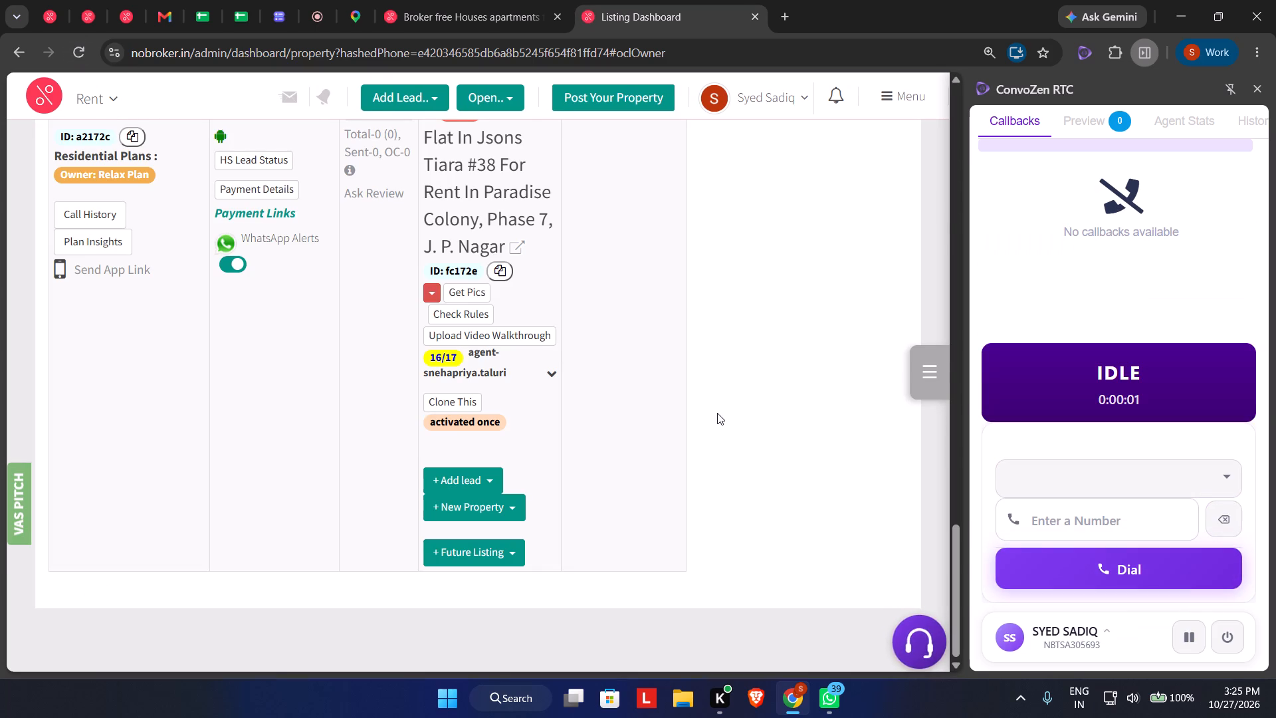
# Reload the listing dashboard, pin its browser tab and move it to the front of the pinned tabs.
pyautogui.click(80, 45)
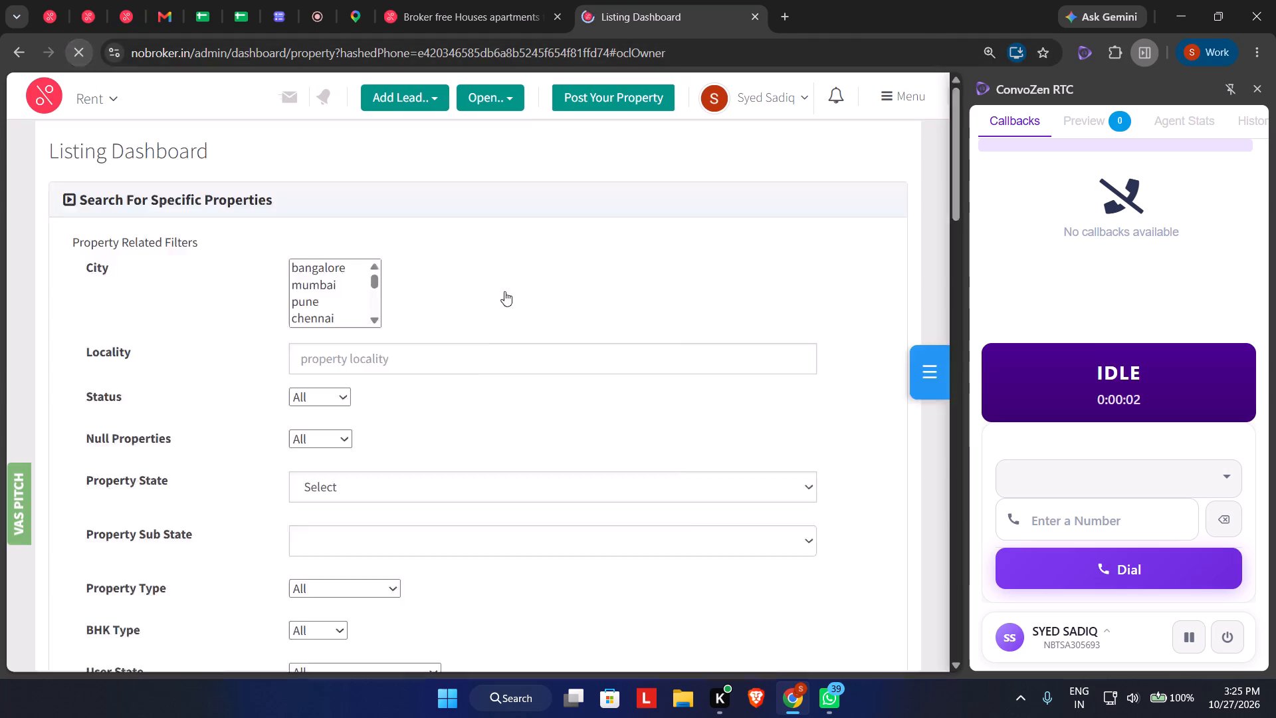
pyautogui.rightClick(638, 5)
pyautogui.click(683, 174)
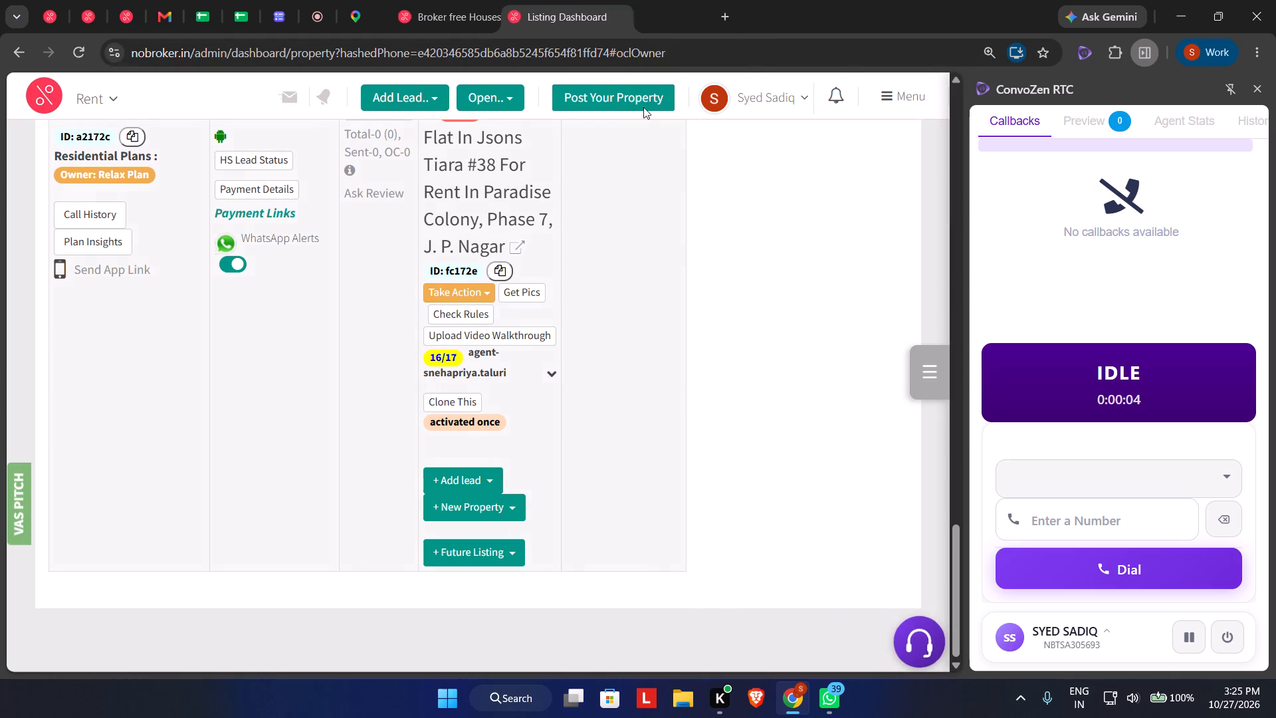
pyautogui.moveTo(384, 14); pyautogui.dragTo(24, 0)
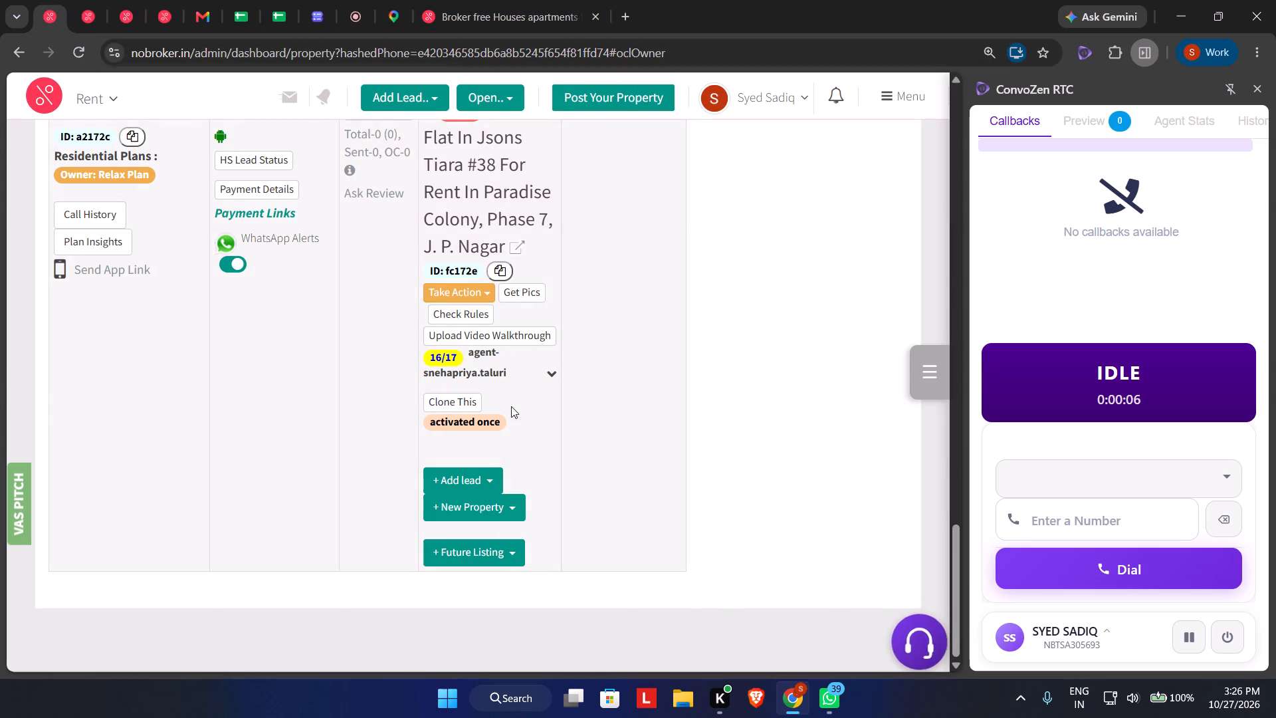
# Switch to the stats spreadsheet and set the Reactivation count for 27/10/26 to 3.
pyautogui.click(237, 0)
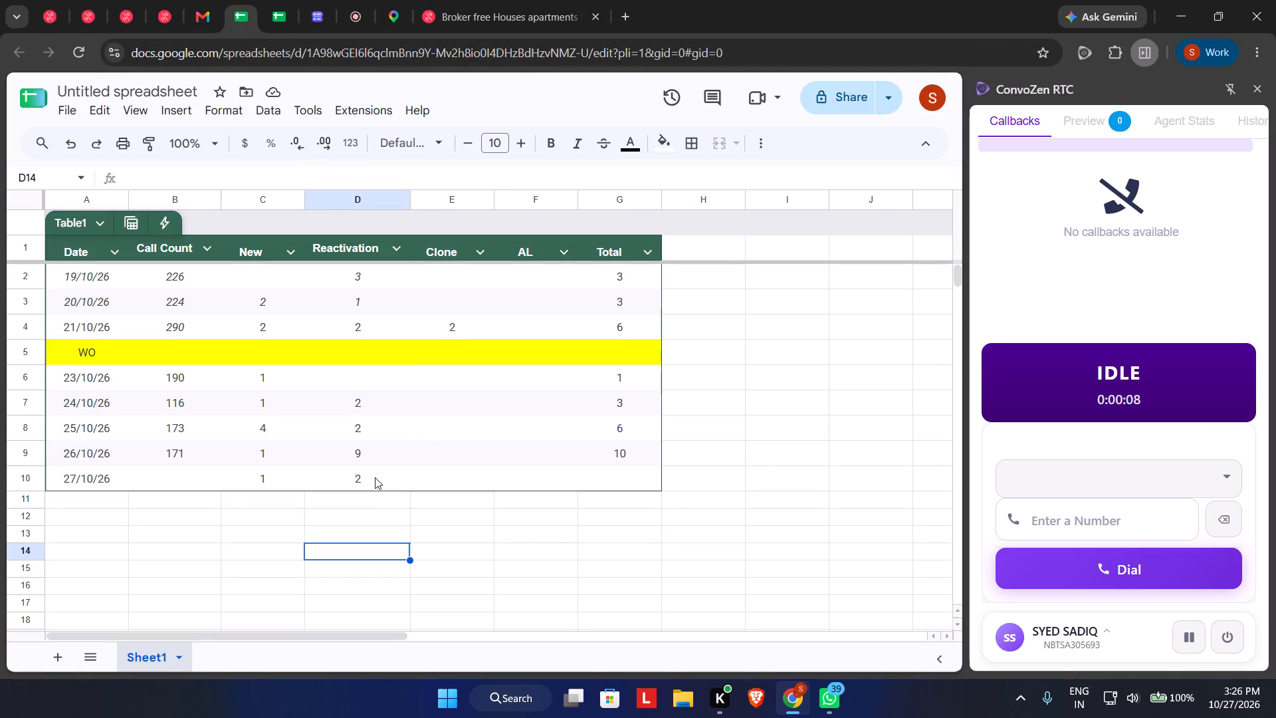
pyautogui.tripleClick(375, 477)
pyautogui.moveTo(368, 476); pyautogui.dragTo(356, 481)
pyautogui.press('3')
pyautogui.click(376, 543)
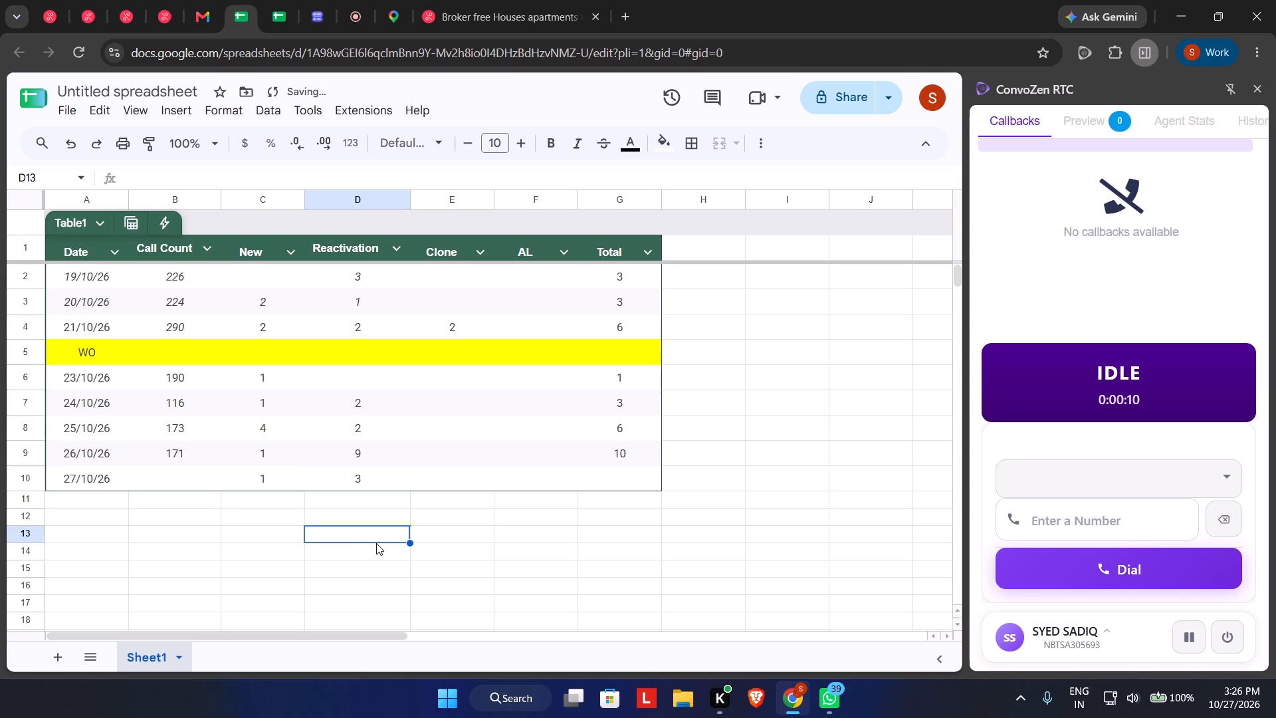
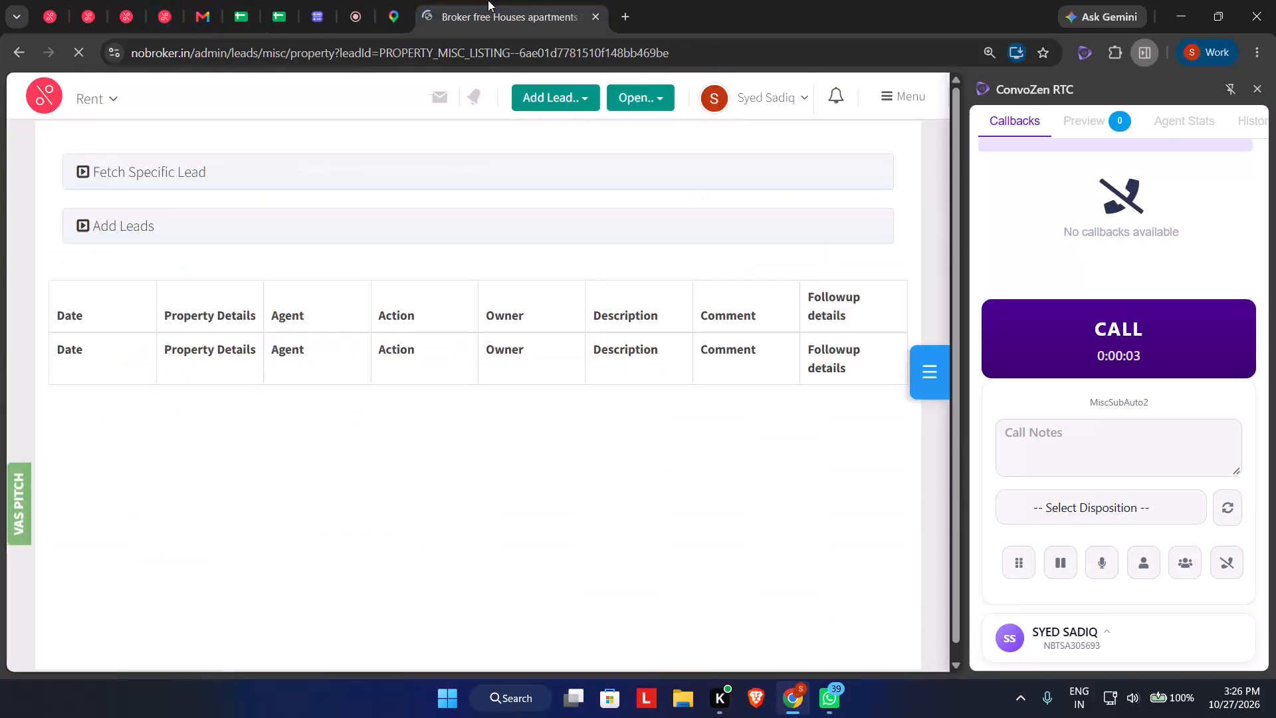
# Examine the lead's contact, interaction and property details for the 2 BHK house in Nagawara.
pyautogui.scroll(-4, 541, 238)
pyautogui.scroll(-2, 622, 378)
pyautogui.scroll(-4, 689, 455)
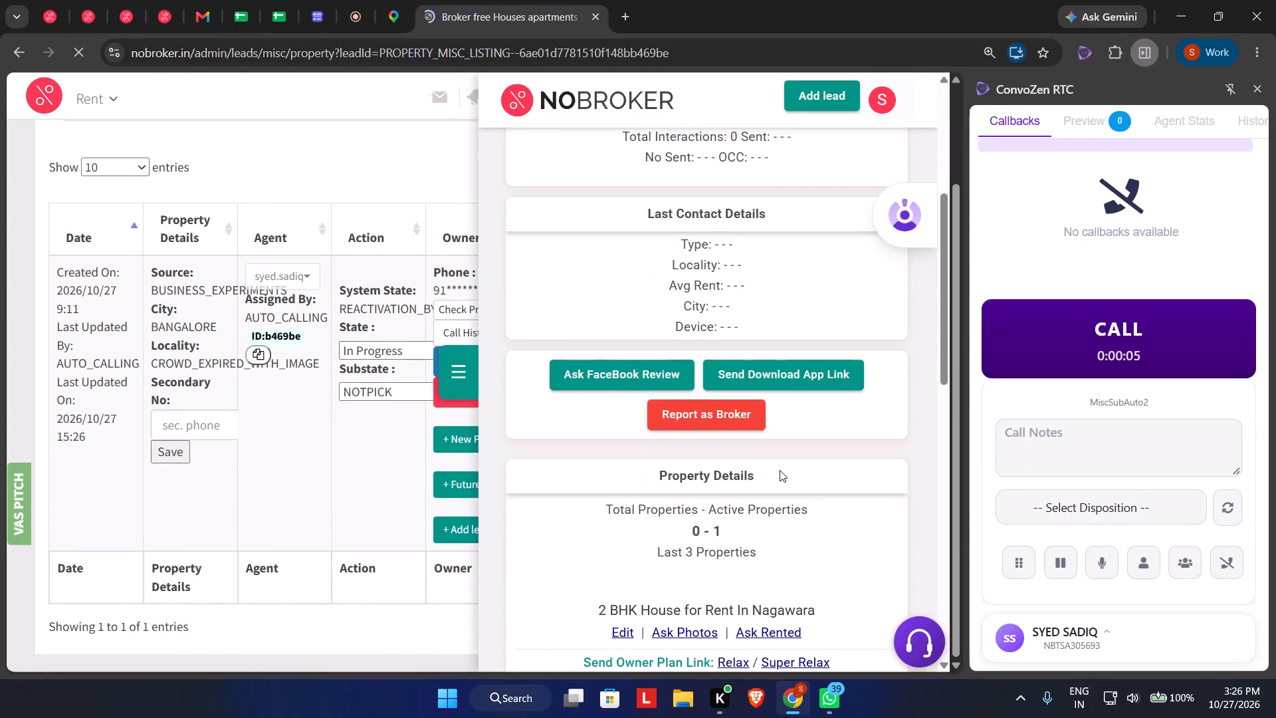
pyautogui.scroll(-1, 778, 479)
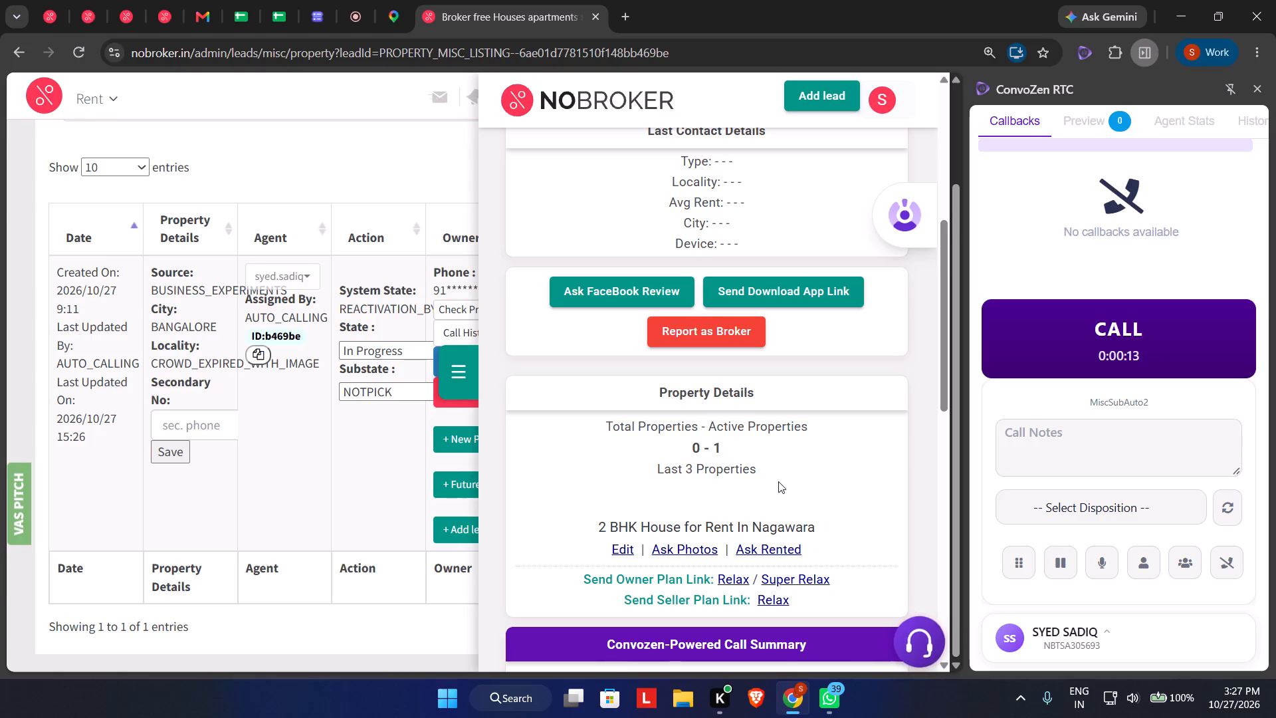
pyautogui.scroll(6, 778, 481)
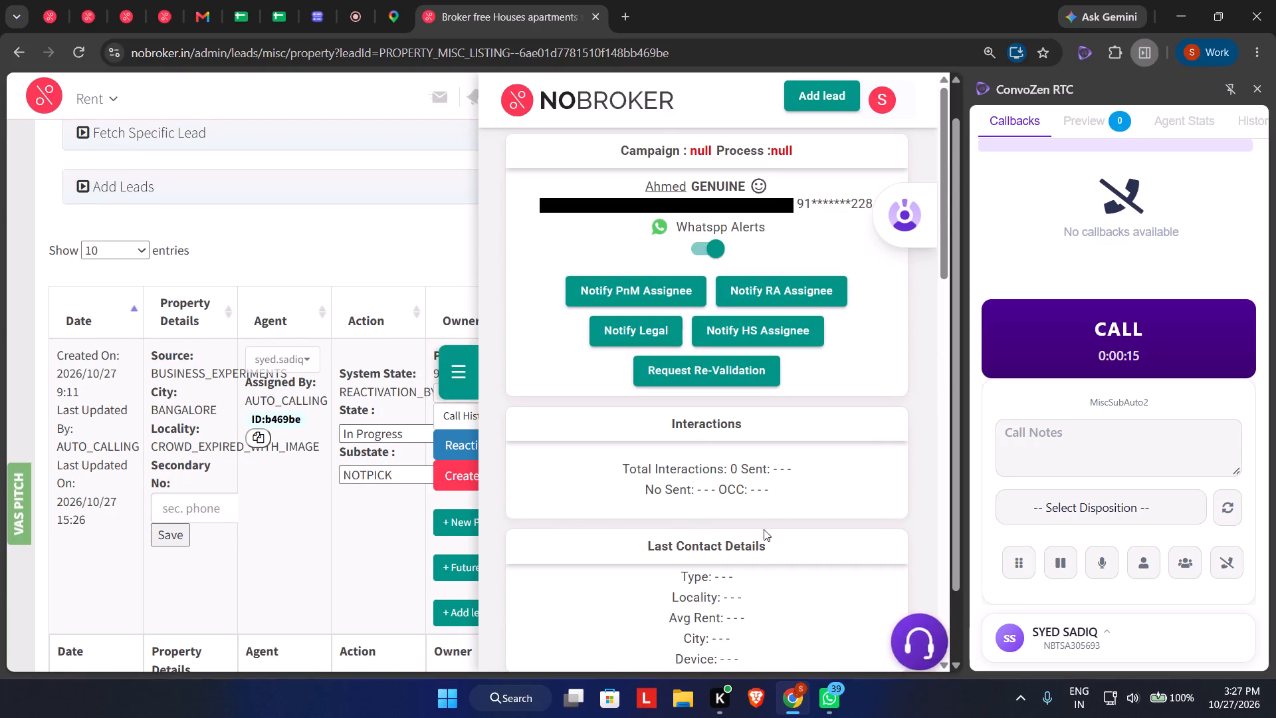
pyautogui.scroll(-5, 727, 531)
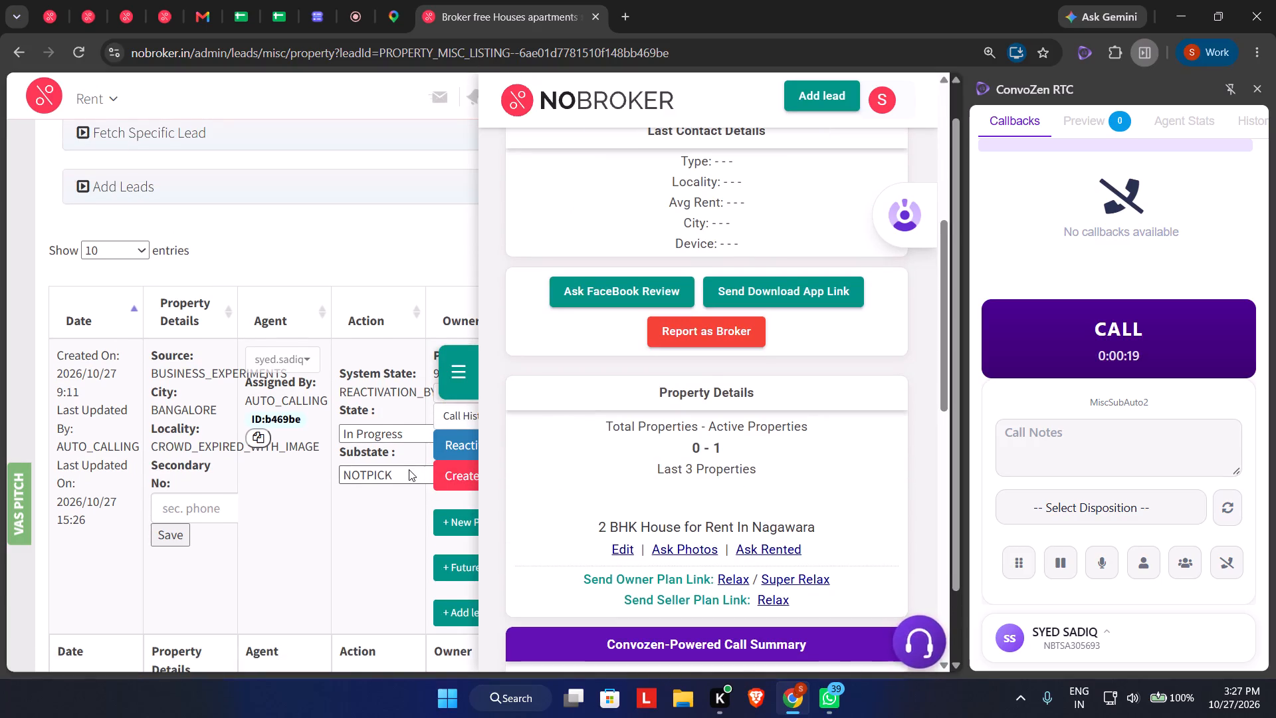
pyautogui.moveTo(593, 525); pyautogui.dragTo(843, 529)
pyautogui.click(843, 529)
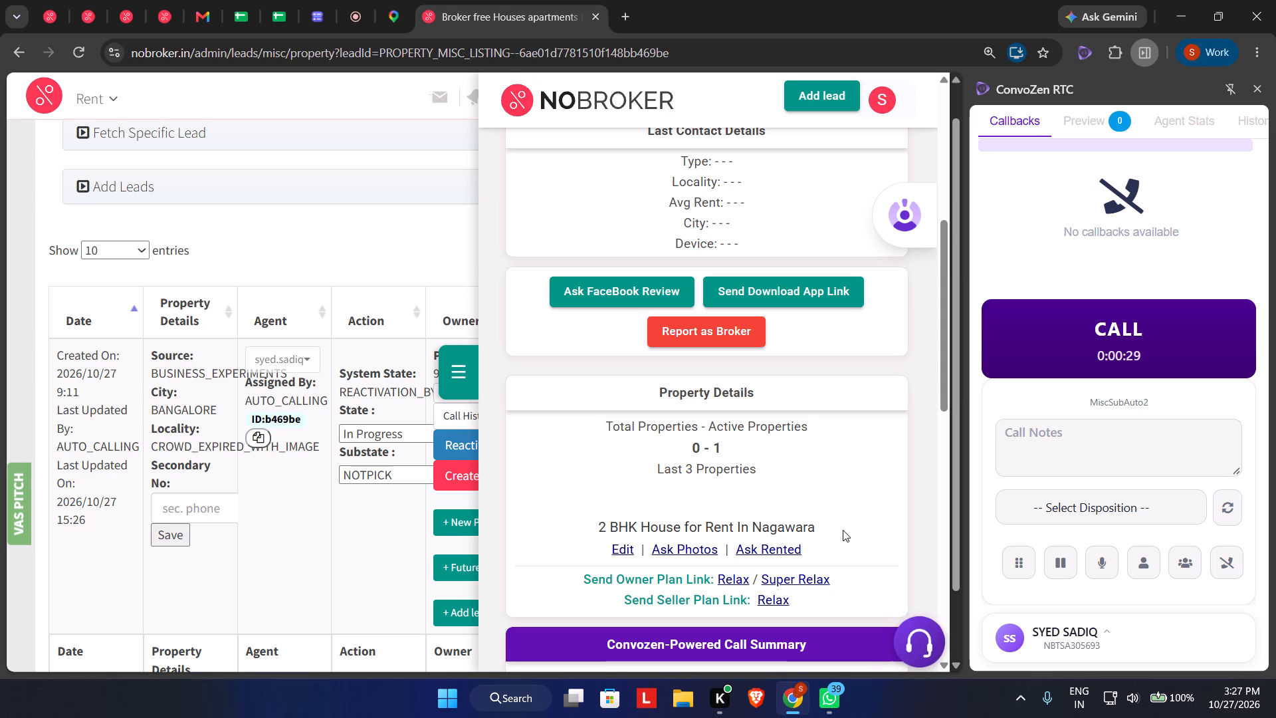
pyautogui.moveTo(821, 531); pyautogui.dragTo(527, 515)
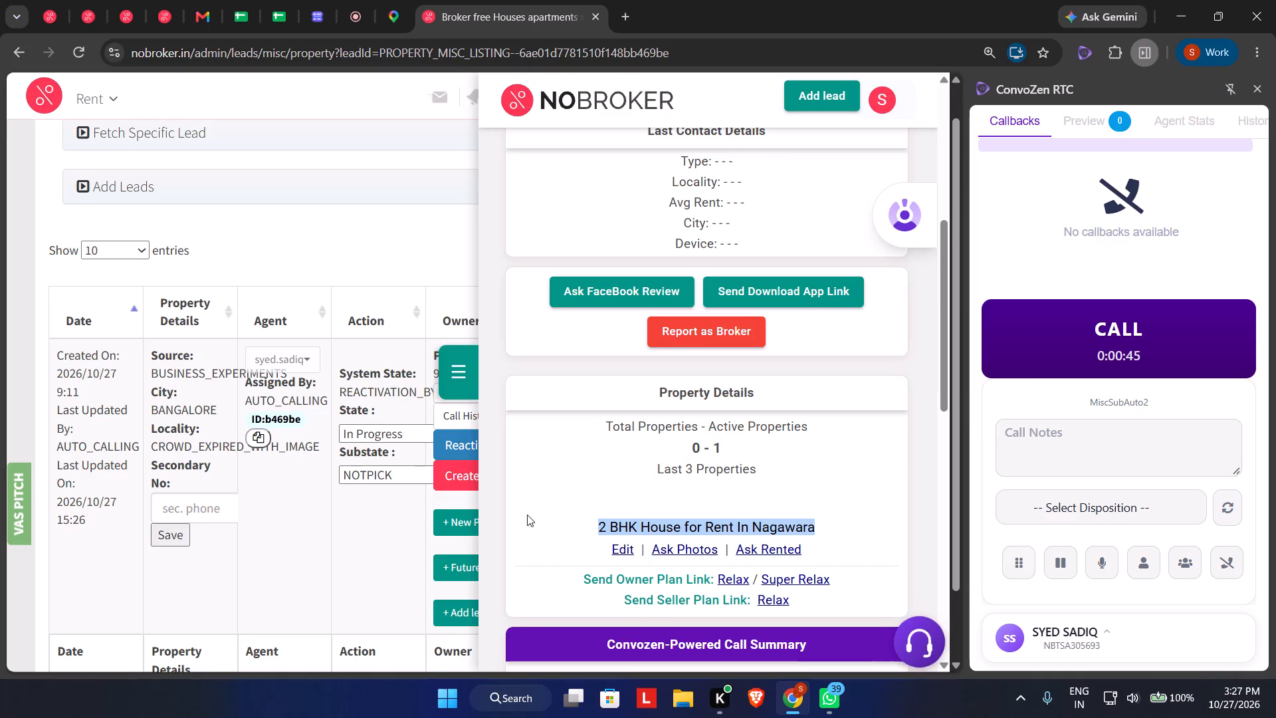
pyautogui.scroll(7, 494, 511)
# Open the lead's listing dashboard and bring up the 2 BHK Nagawara house for editing.
pyautogui.doubleClick(448, 434)
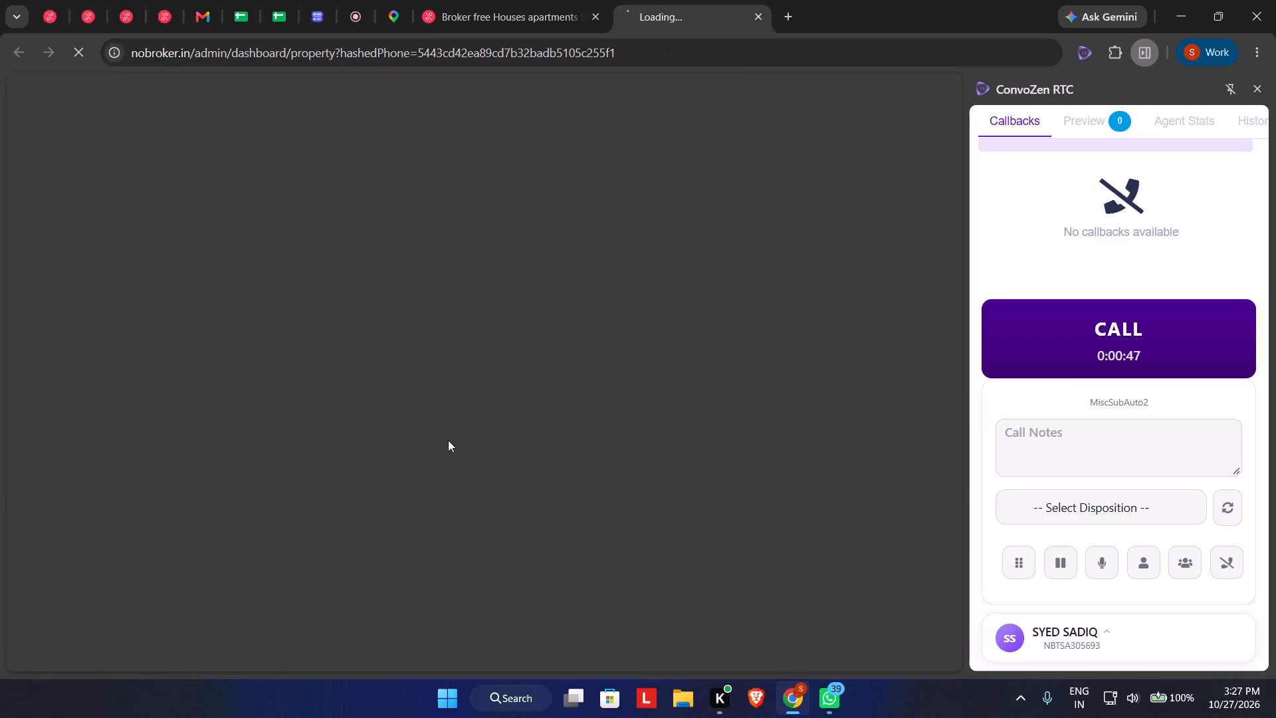
pyautogui.scroll(-18, 489, 488)
pyautogui.scroll(-3, 494, 544)
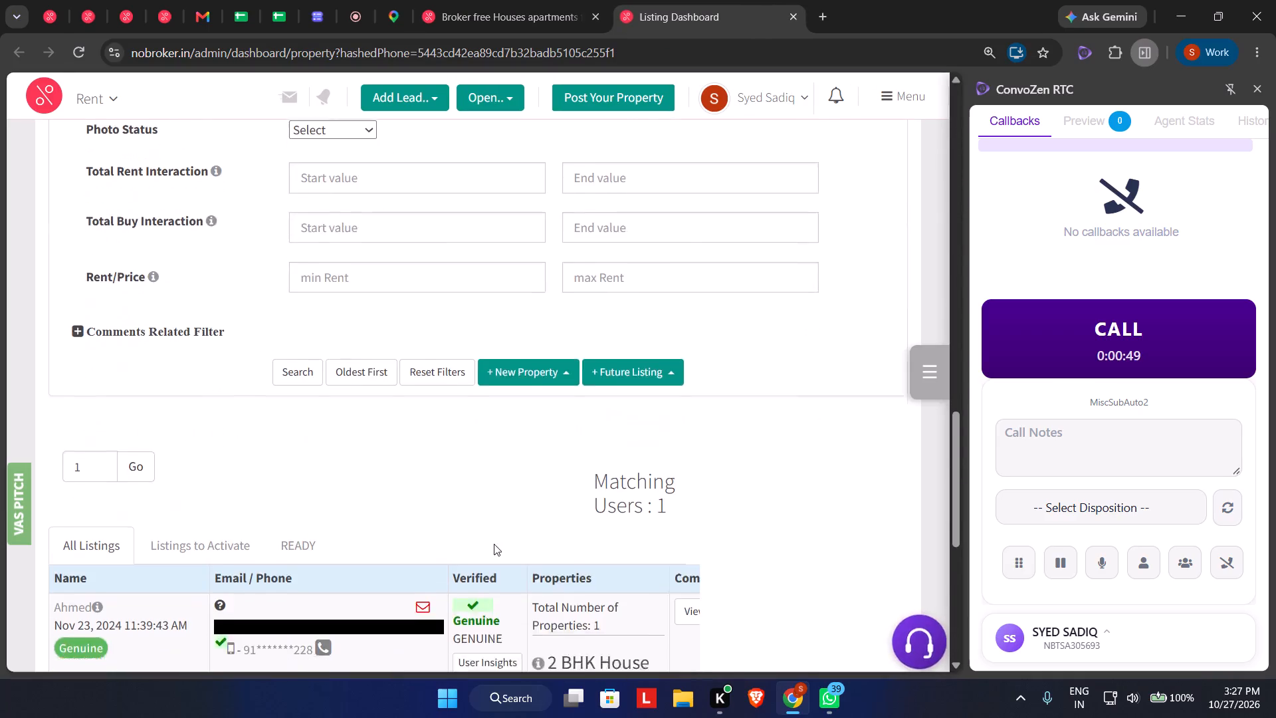
pyautogui.click(589, 447)
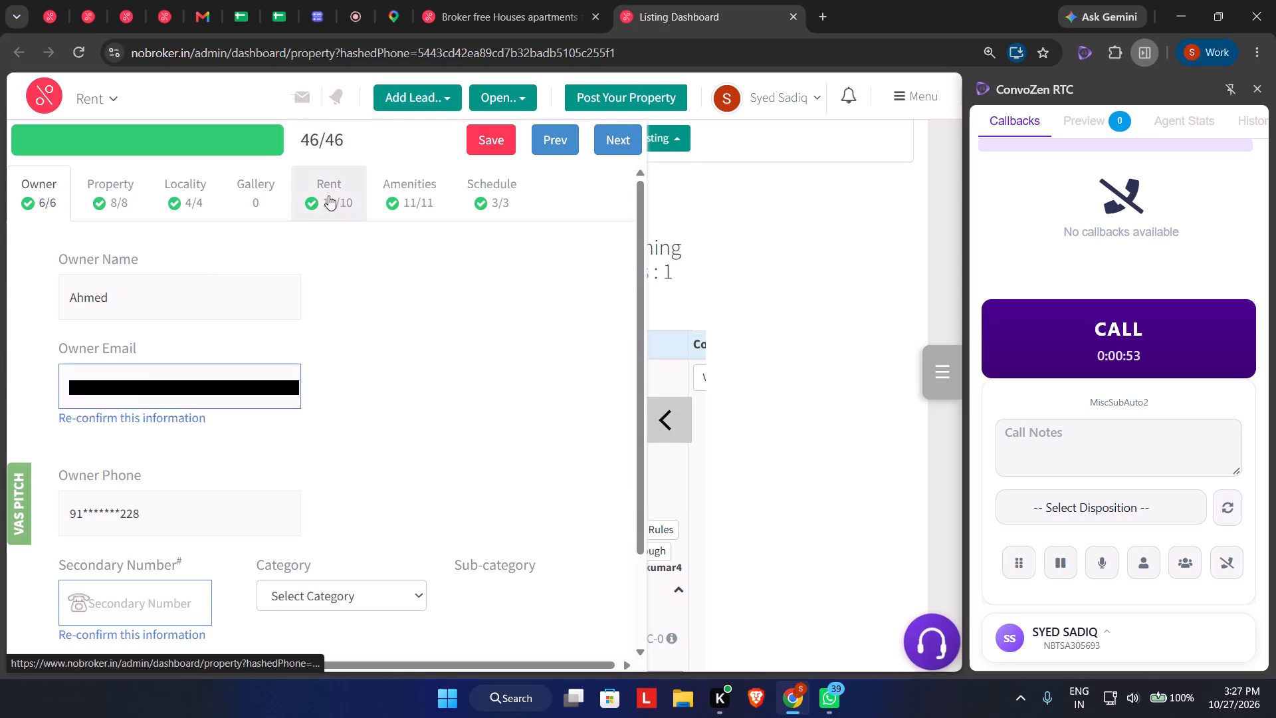
# Set the property's Available From date to 27-10-2026 in the rent details.
pyautogui.click(351, 185)
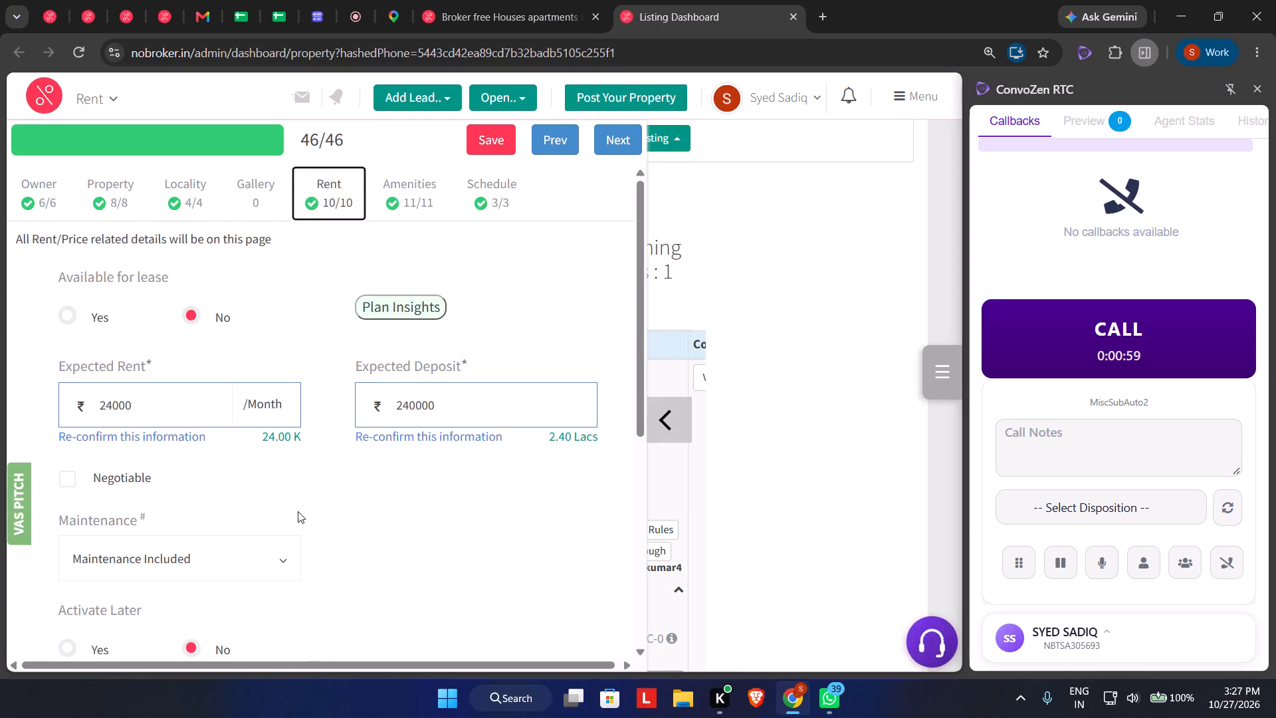
pyautogui.scroll(-4, 423, 503)
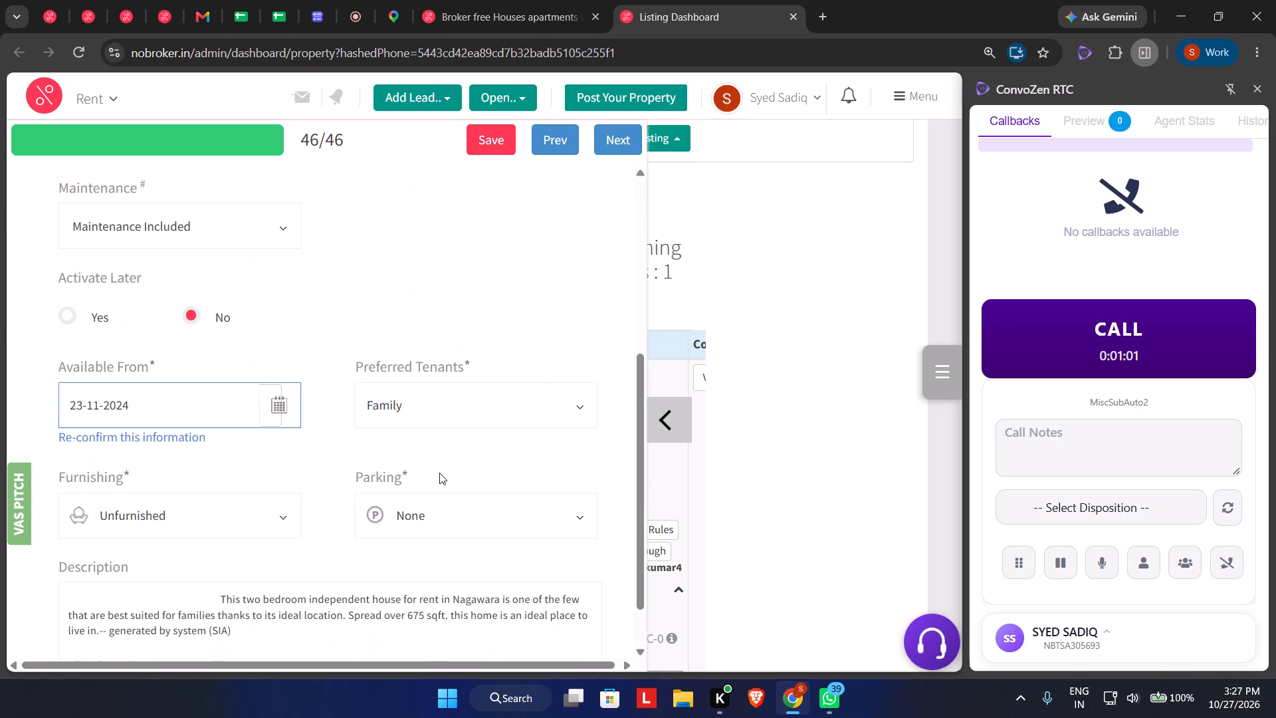
pyautogui.click(250, 416)
pyautogui.click(274, 412)
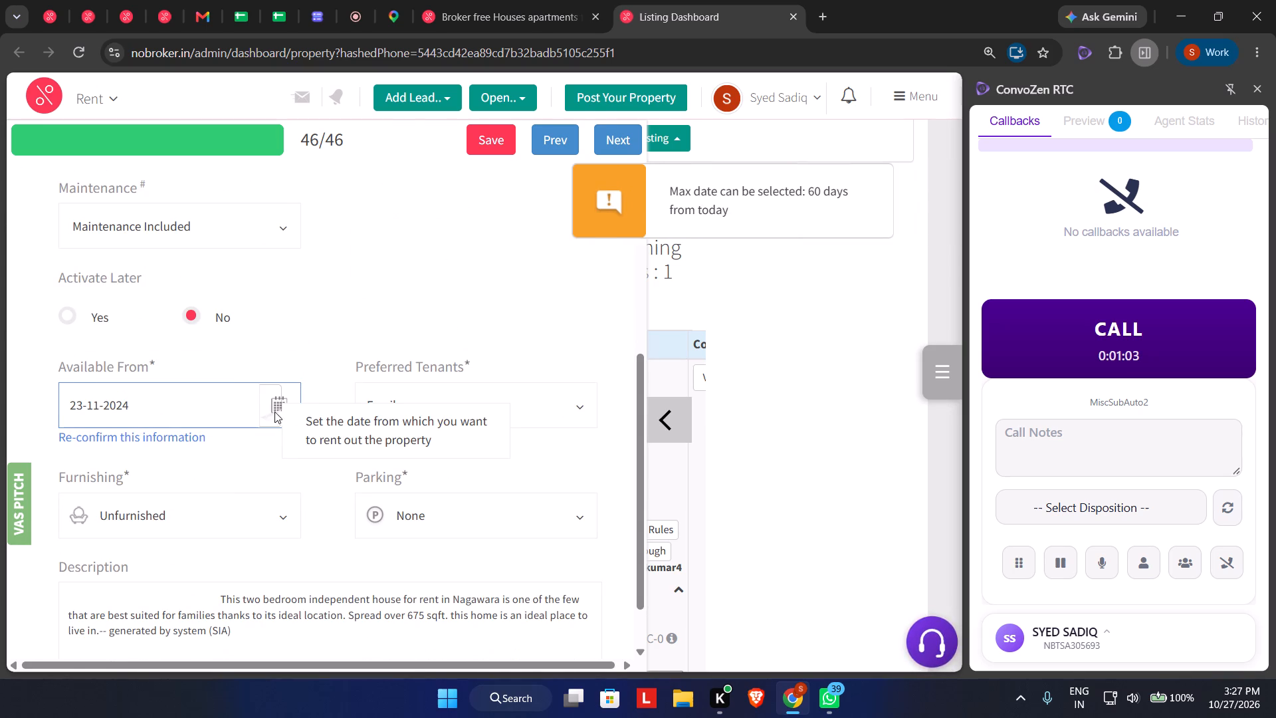
pyautogui.click(262, 396)
pyautogui.click(164, 342)
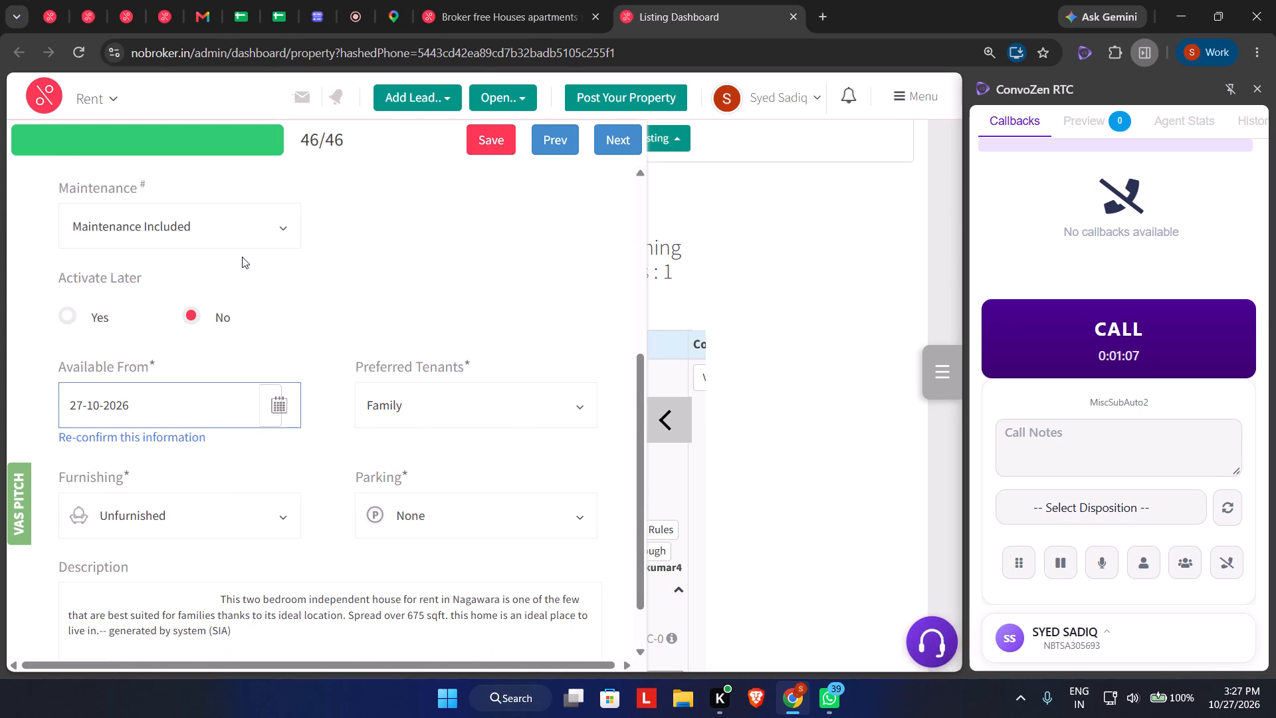
# Set who will show the property to Friends/Relatives in the amenities details.
pyautogui.scroll(2, 405, 291)
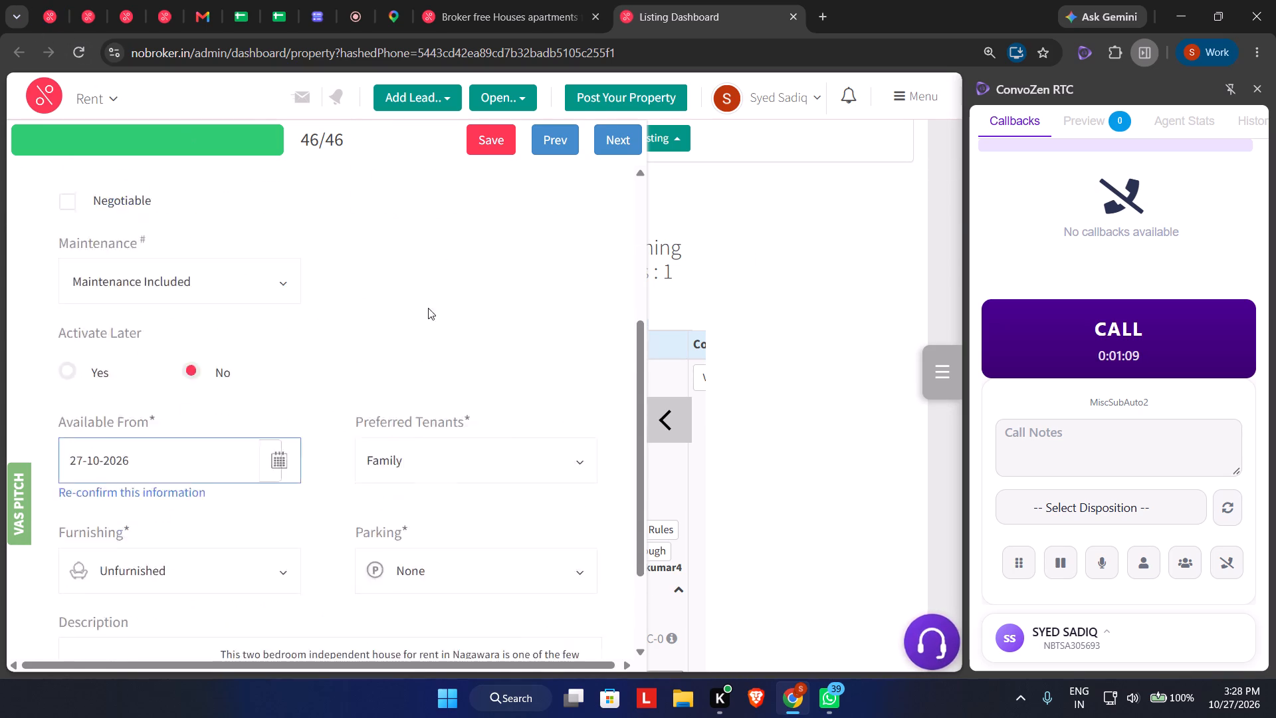
pyautogui.scroll(5, 387, 368)
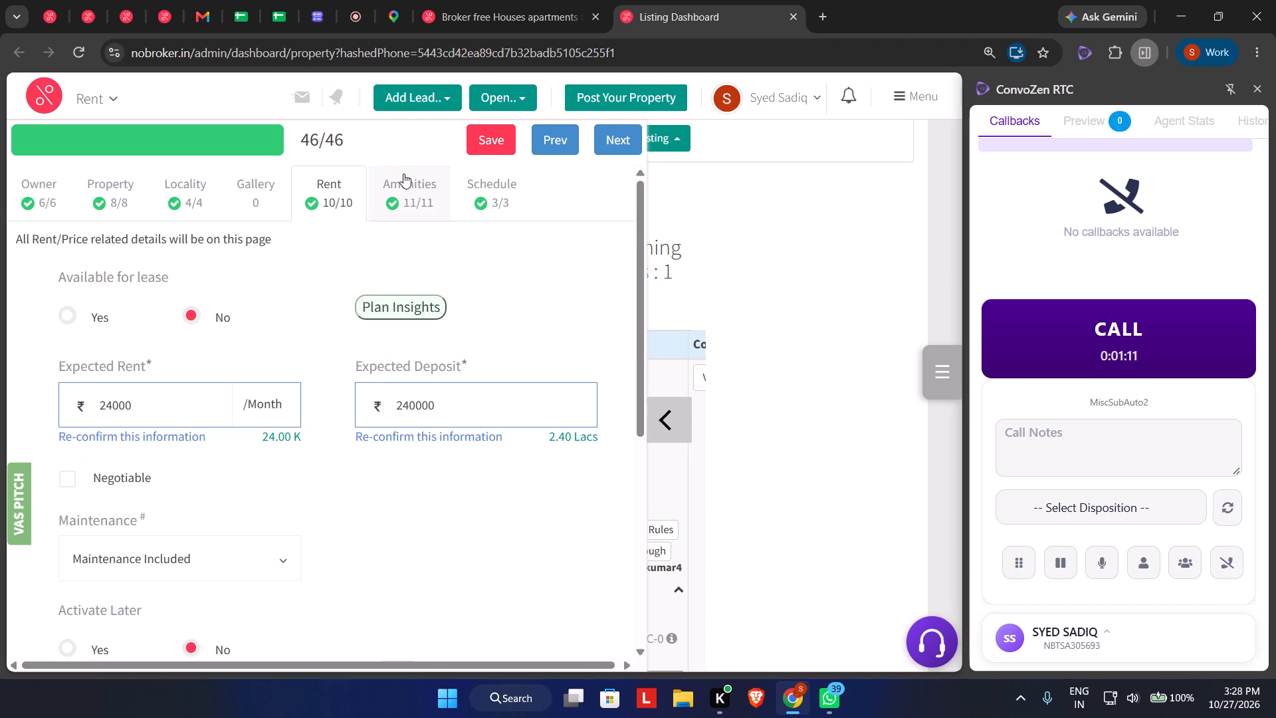
pyautogui.click(423, 193)
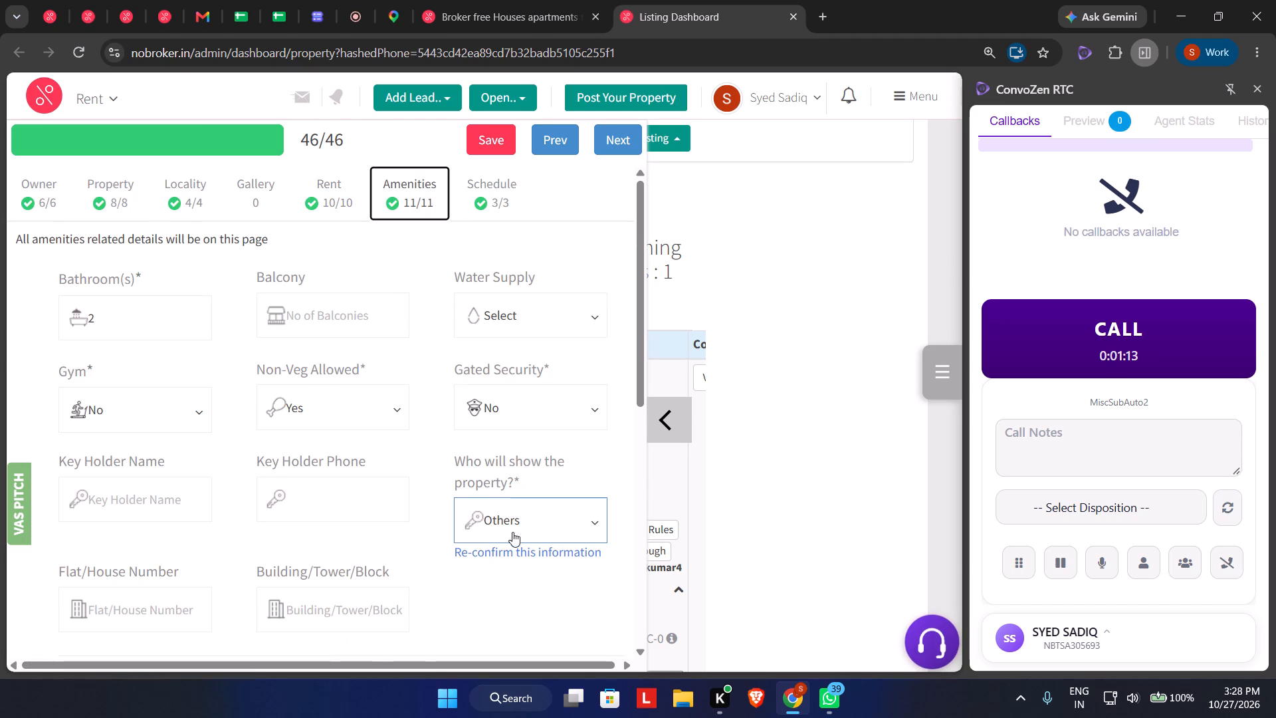
pyautogui.click(554, 518)
pyautogui.scroll(-1, 591, 500)
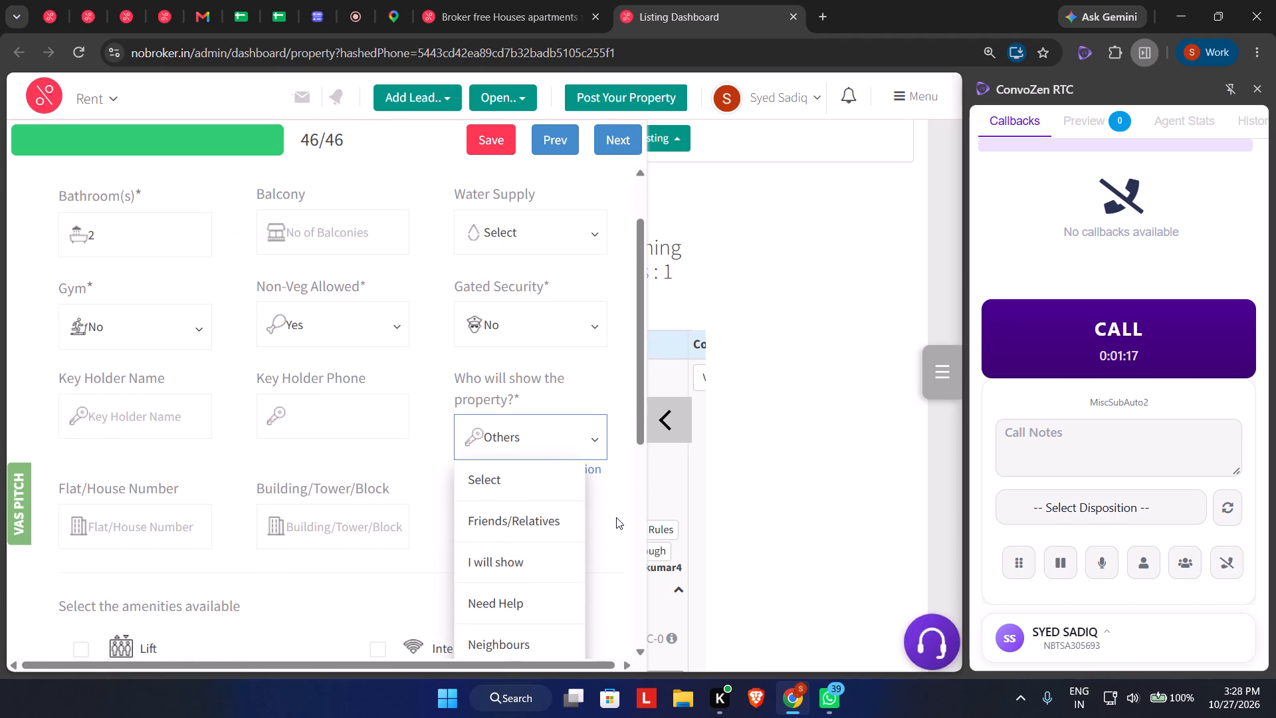
pyautogui.scroll(-1, 616, 517)
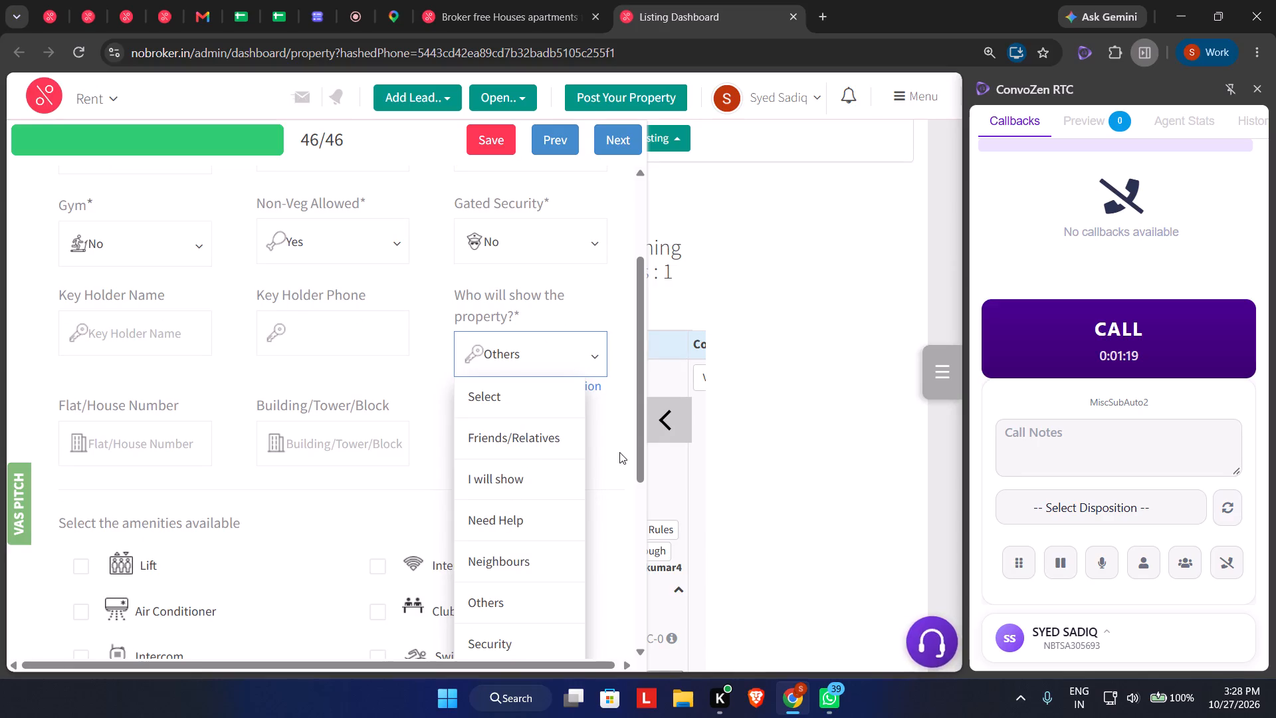
pyautogui.click(530, 446)
pyautogui.click(542, 436)
pyautogui.scroll(4, 472, 447)
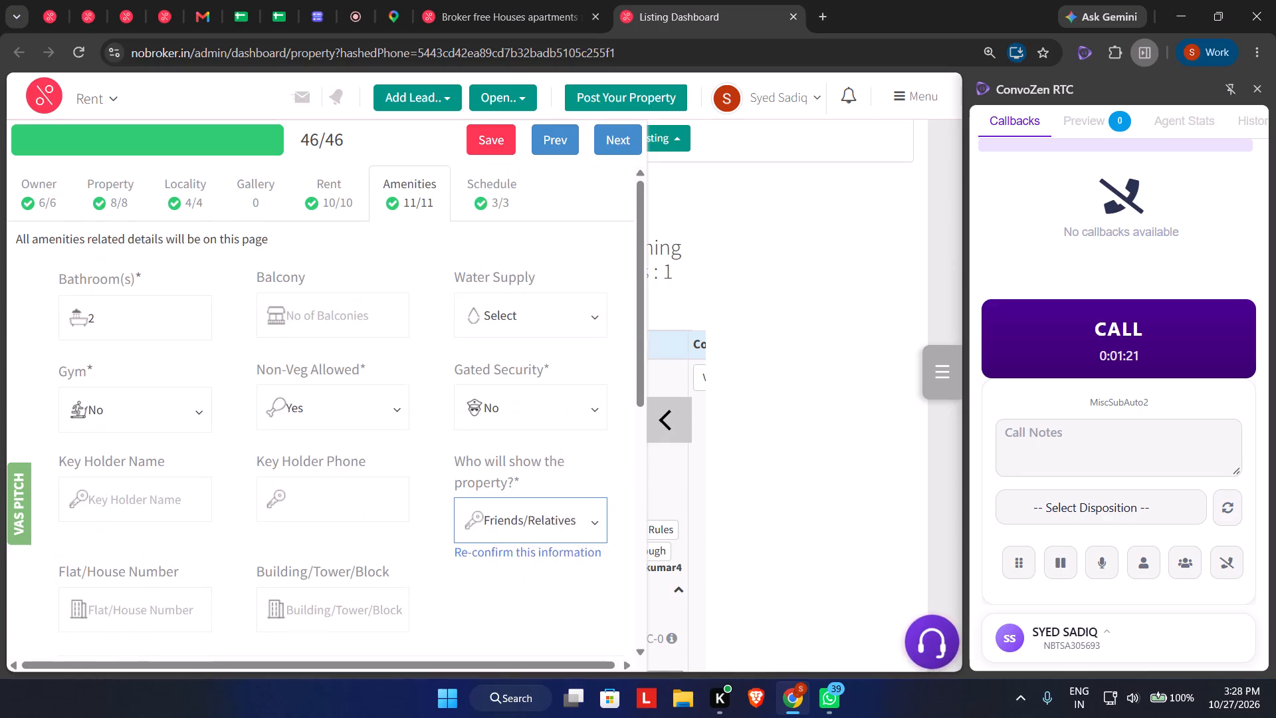
# Review the listing's owner and locality details and save the edited property.
pyautogui.click(34, 192)
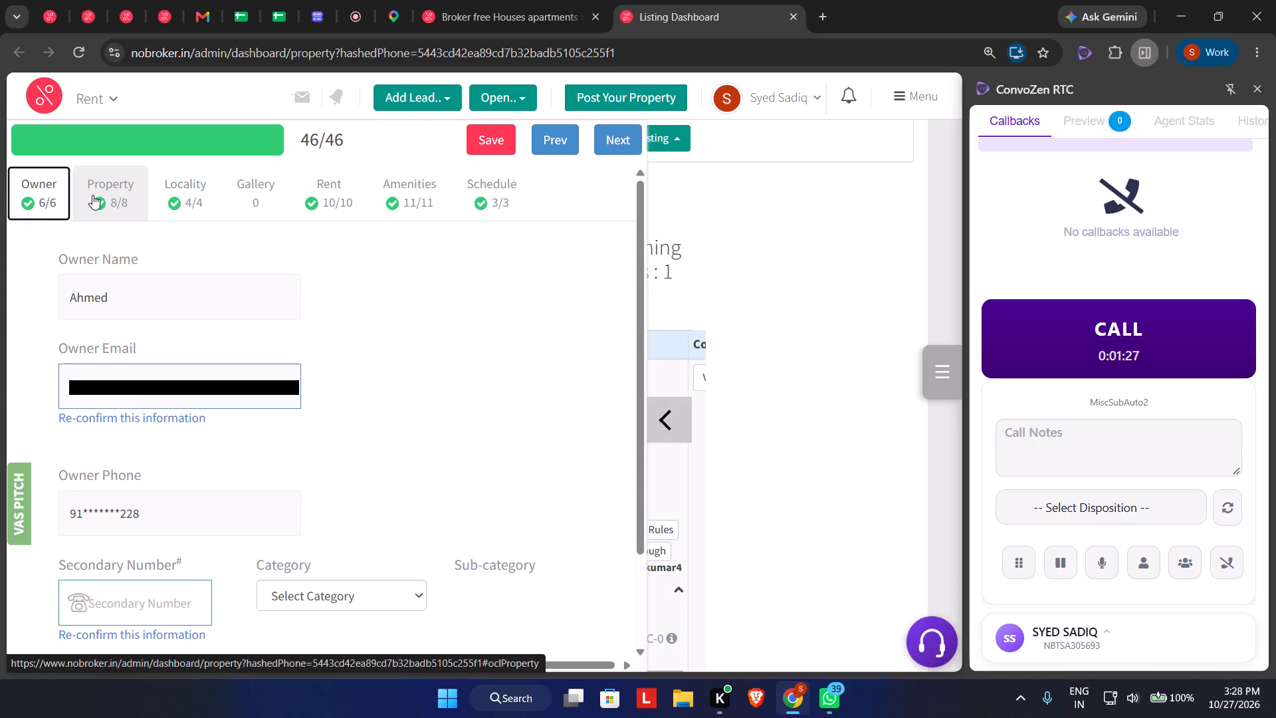
pyautogui.click(154, 189)
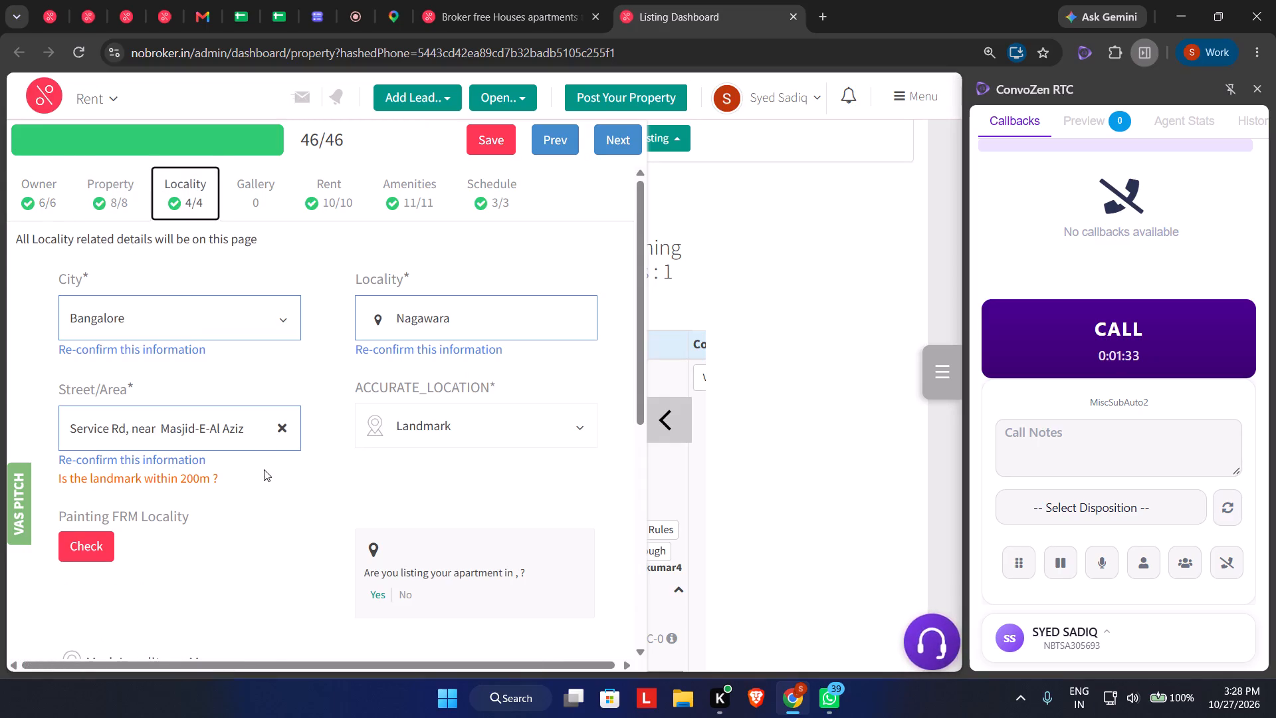
pyautogui.scroll(-2, 333, 466)
pyautogui.scroll(4, 333, 466)
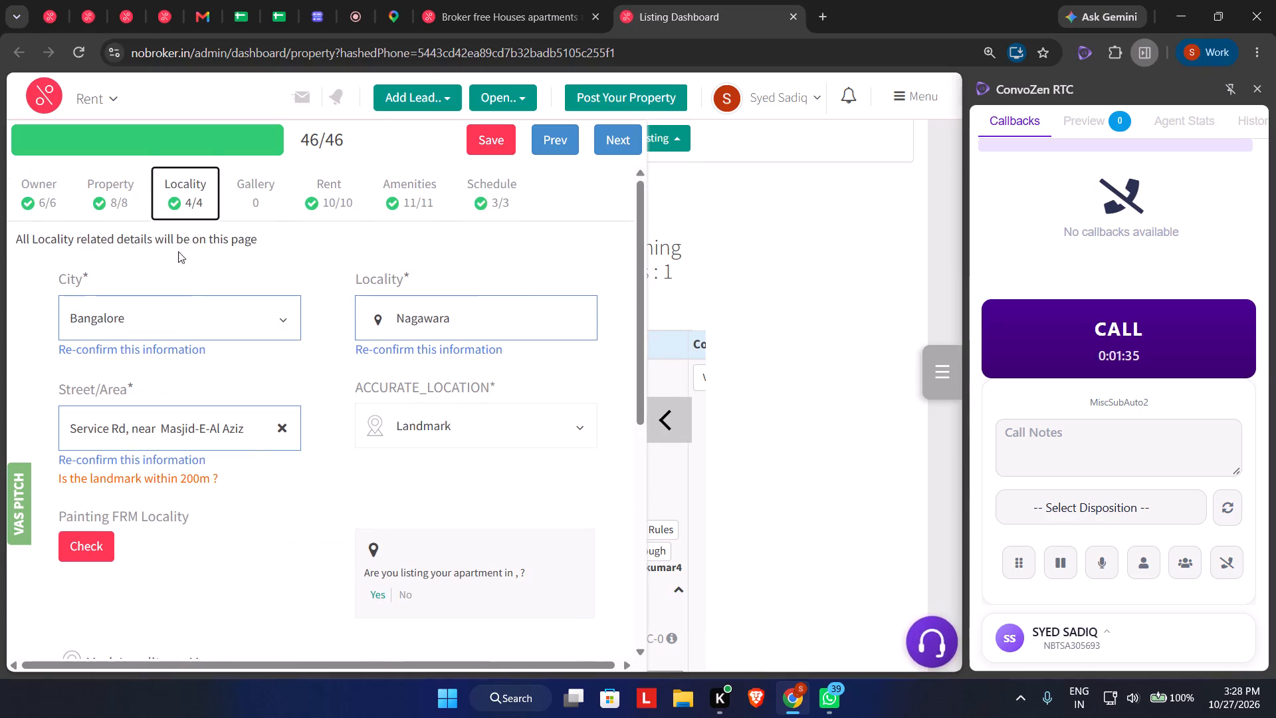
pyautogui.click(27, 188)
pyautogui.scroll(-1, 330, 429)
pyautogui.scroll(2, 375, 438)
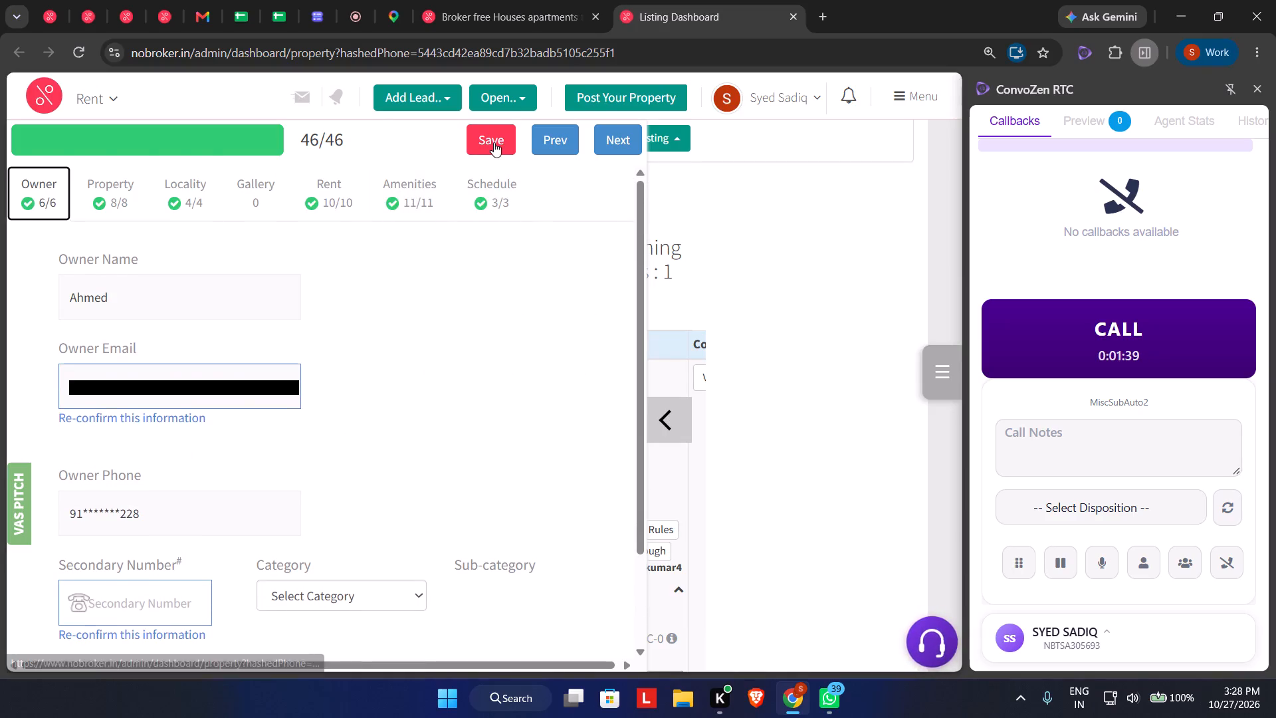
pyautogui.scroll(-3, 520, 410)
pyautogui.scroll(4, 520, 409)
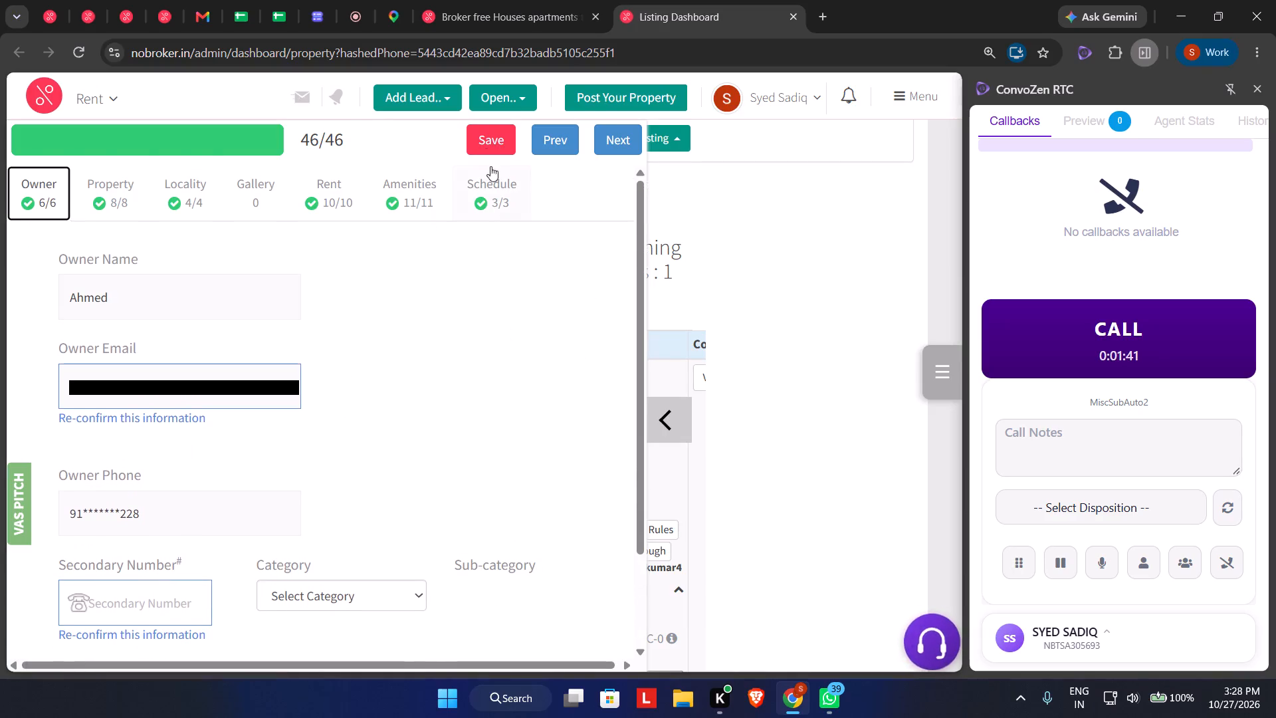
pyautogui.click(484, 142)
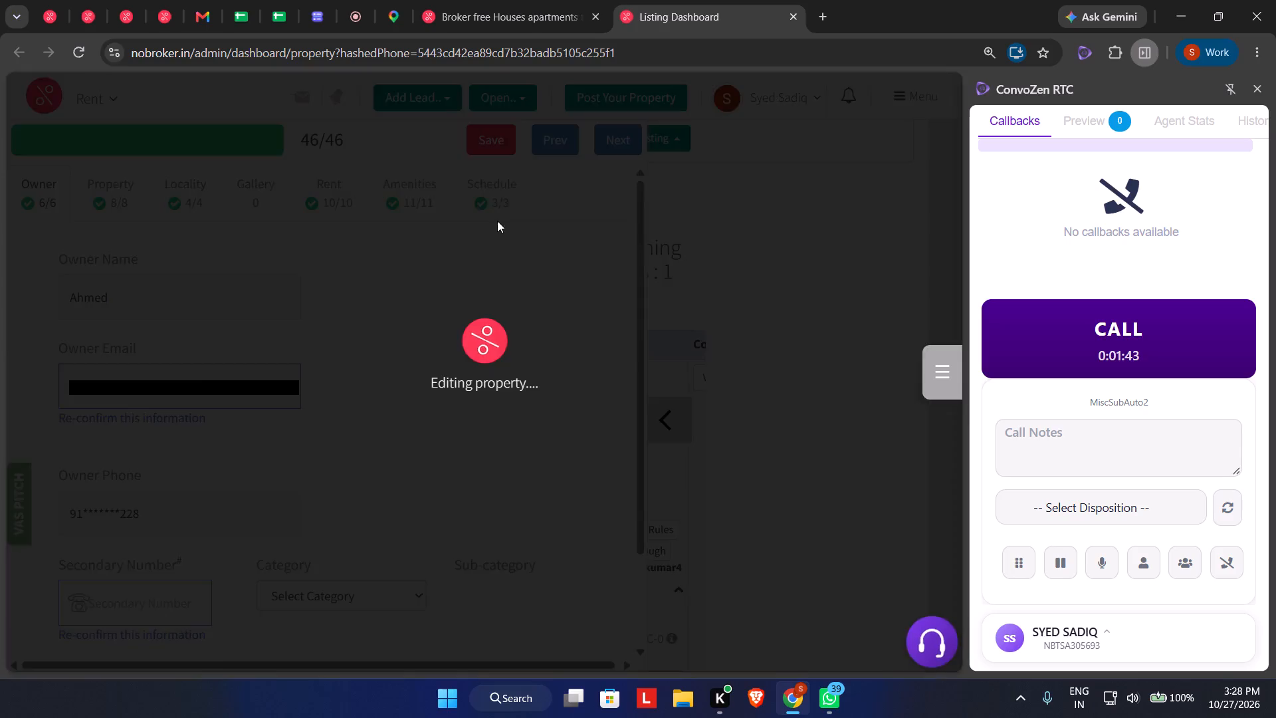
# Set the Nagawara property's state to Reactivation in the listing dashboard.
pyautogui.scroll(-2, 759, 498)
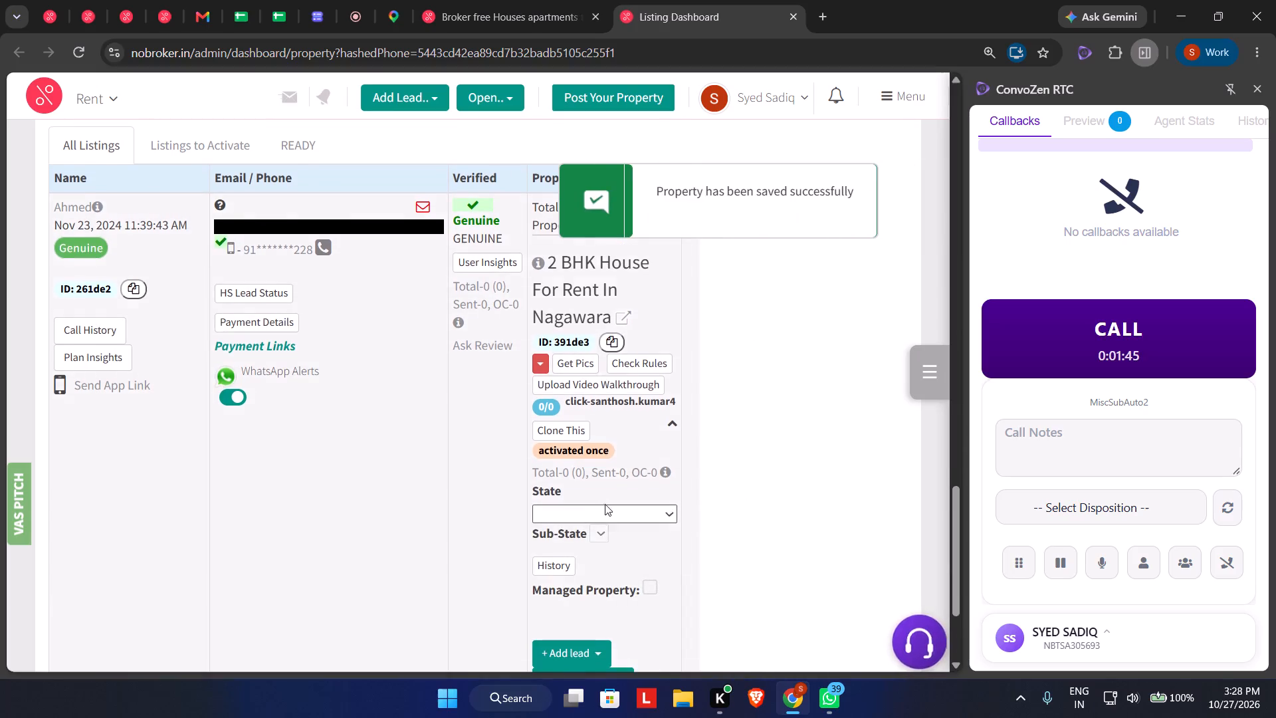
pyautogui.click(609, 517)
pyautogui.click(582, 338)
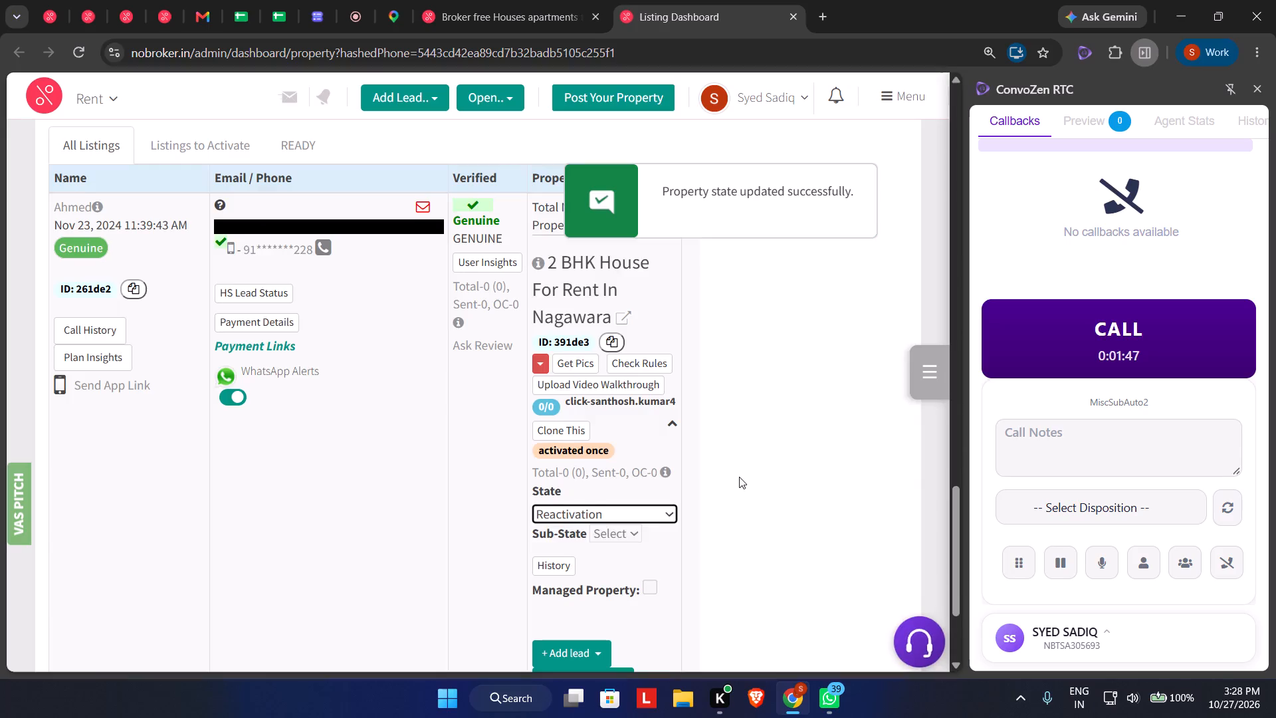
pyautogui.scroll(-2, 739, 476)
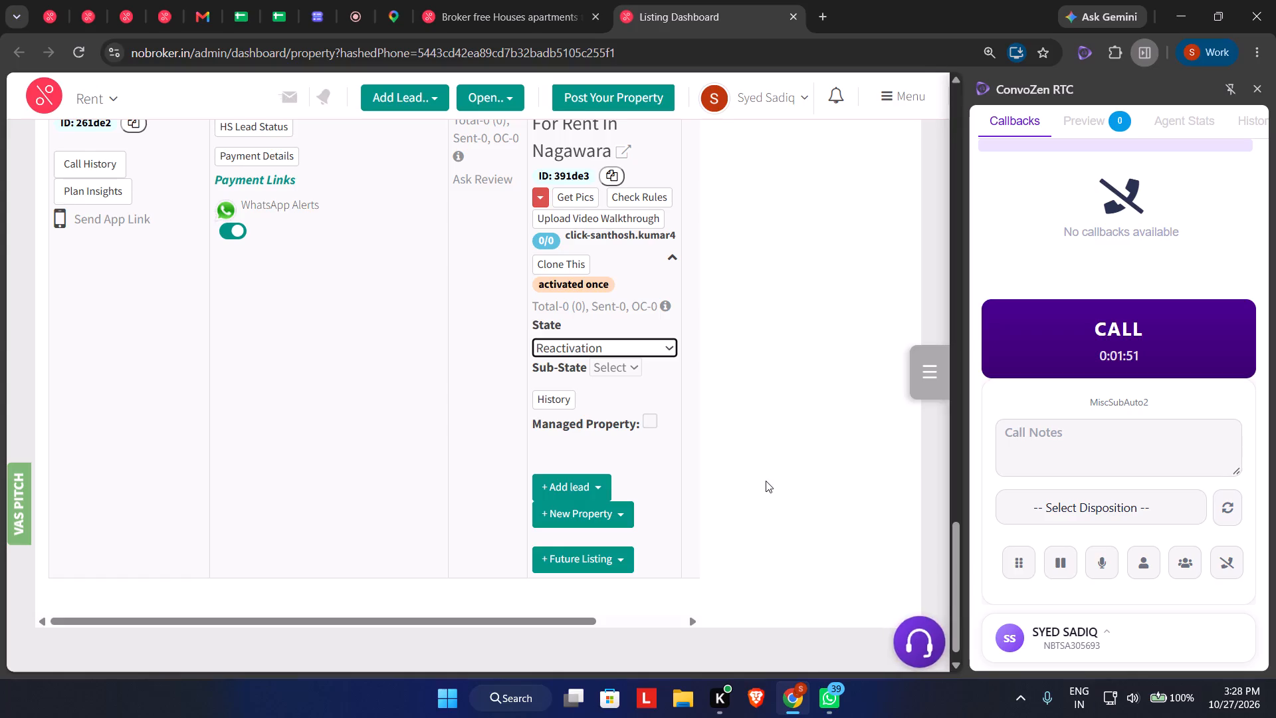
pyautogui.scroll(2, 731, 437)
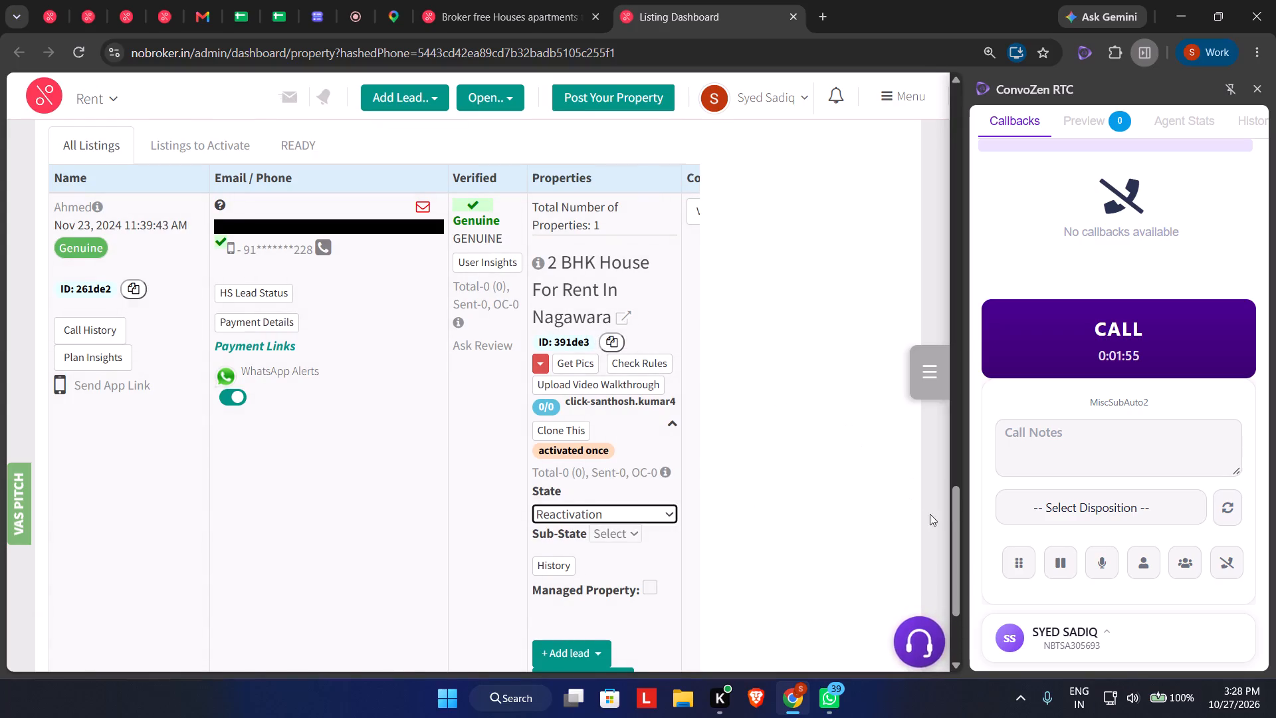
# Switch to the outbound call script spreadsheet to consult the closing-call points.
pyautogui.click(284, 7)
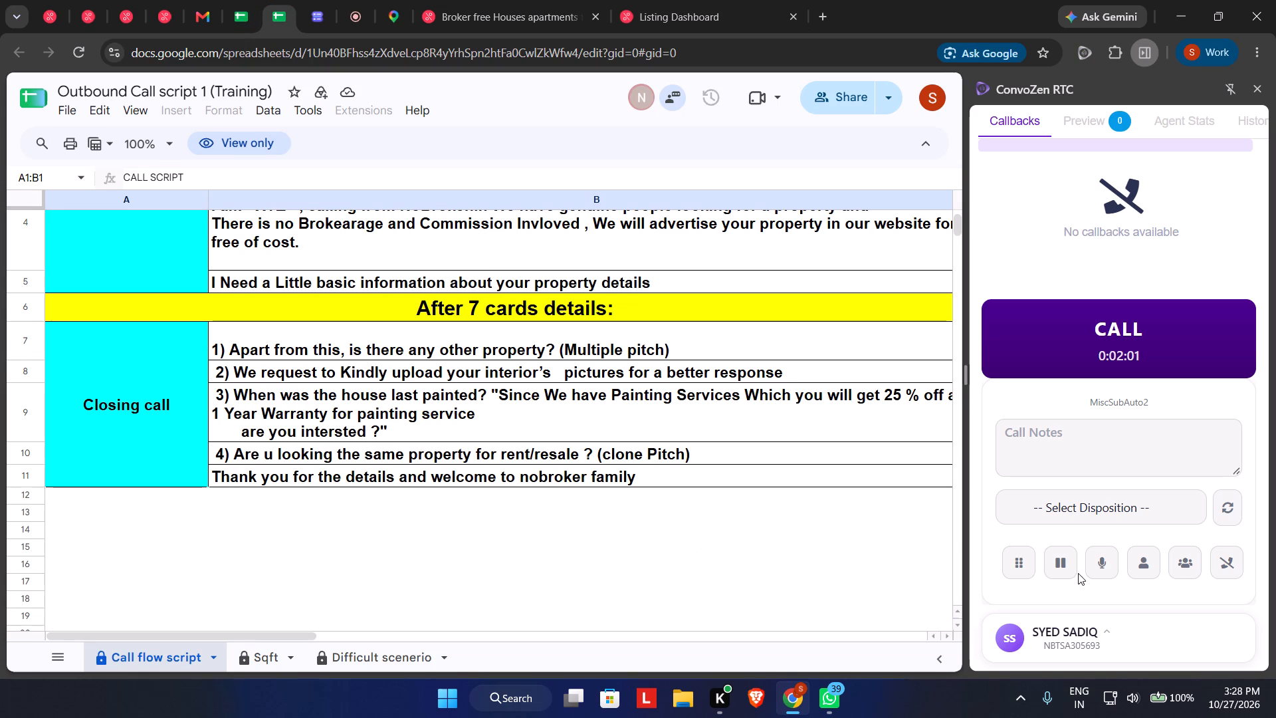
# Select Click Calling, Converted, Re Activation as the call's disposition.
pyautogui.click(1149, 507)
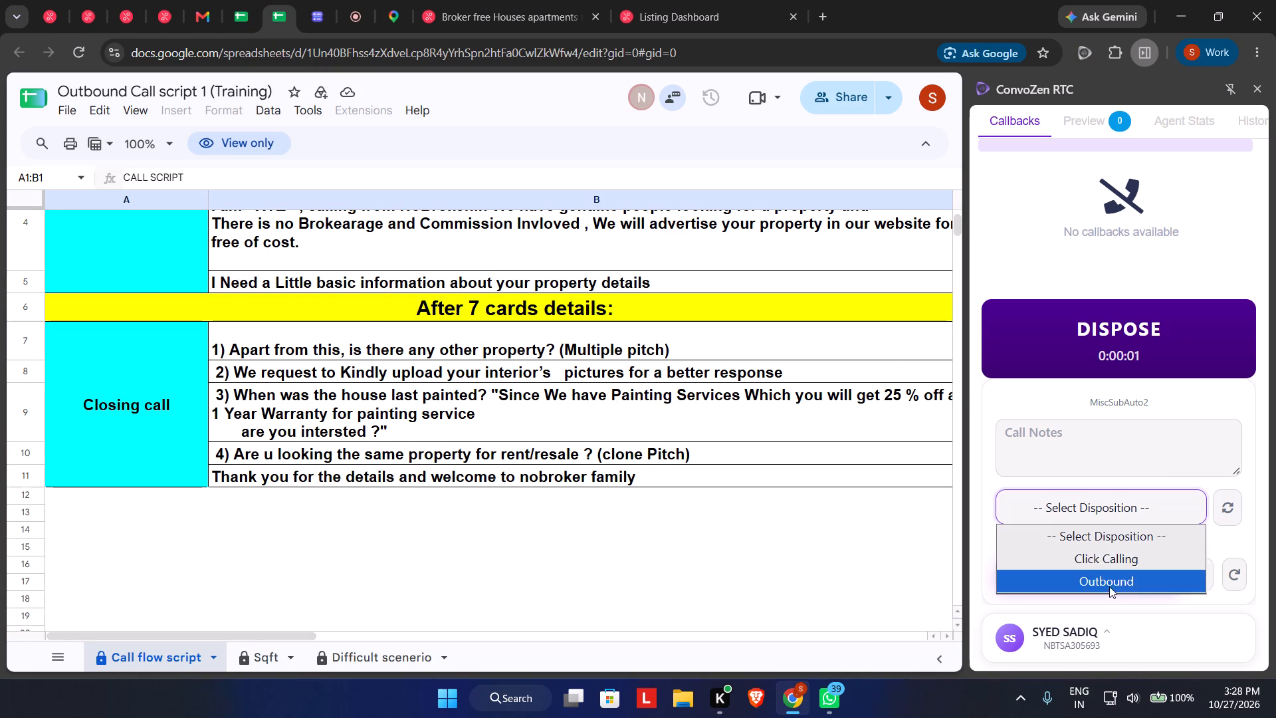
pyautogui.click(1100, 557)
pyautogui.click(1097, 521)
pyautogui.click(1116, 584)
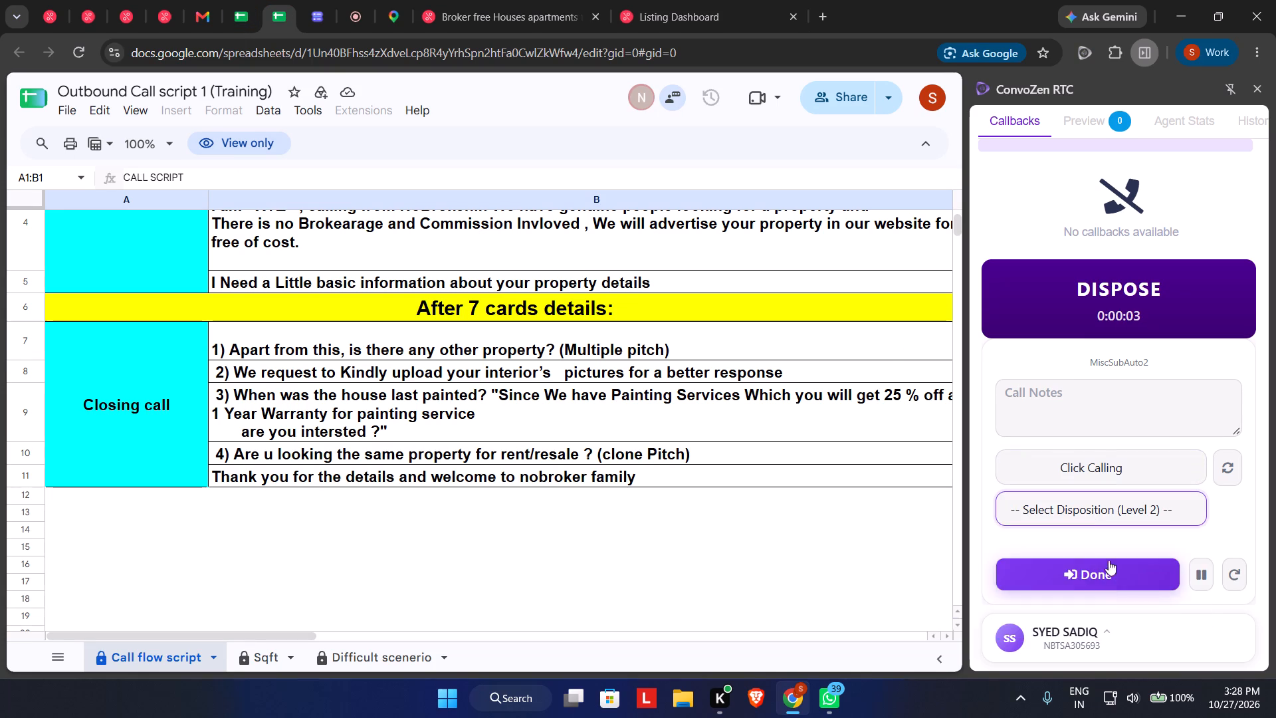
pyautogui.click(1096, 508)
pyautogui.click(1120, 624)
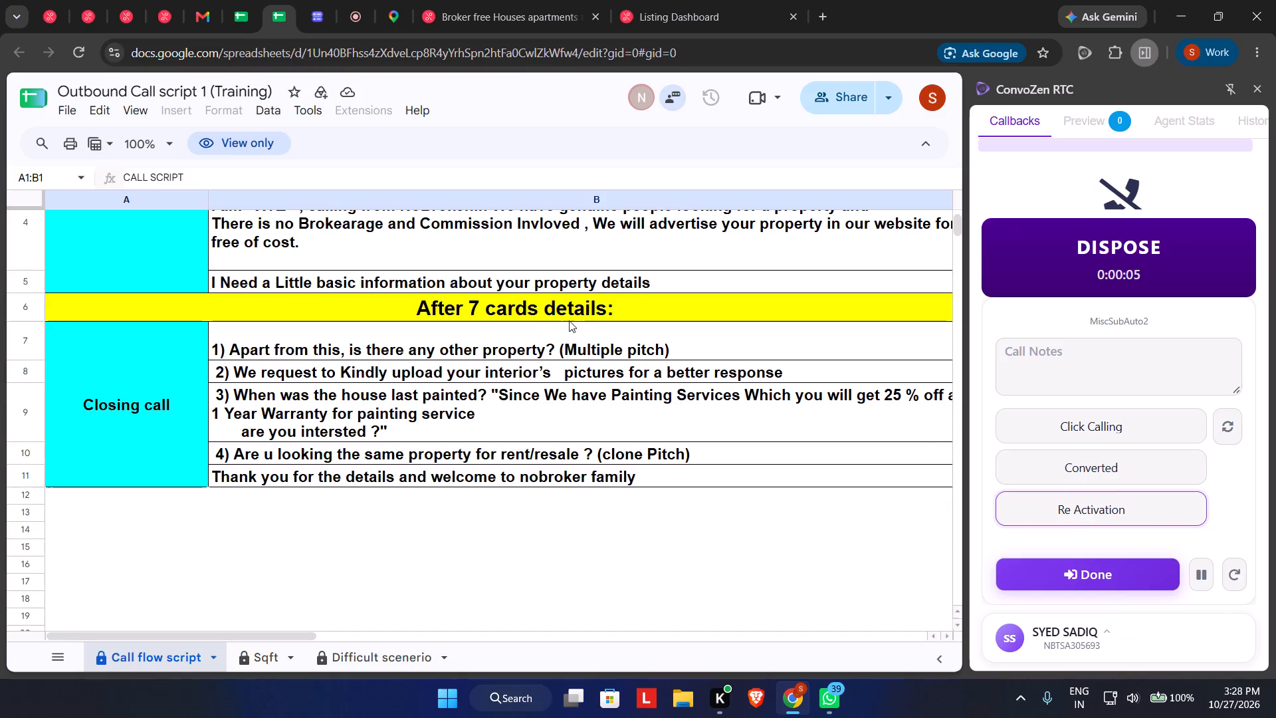
# Refresh the Nagawara property's listing dashboard and pin its browser tab.
pyautogui.click(686, 7)
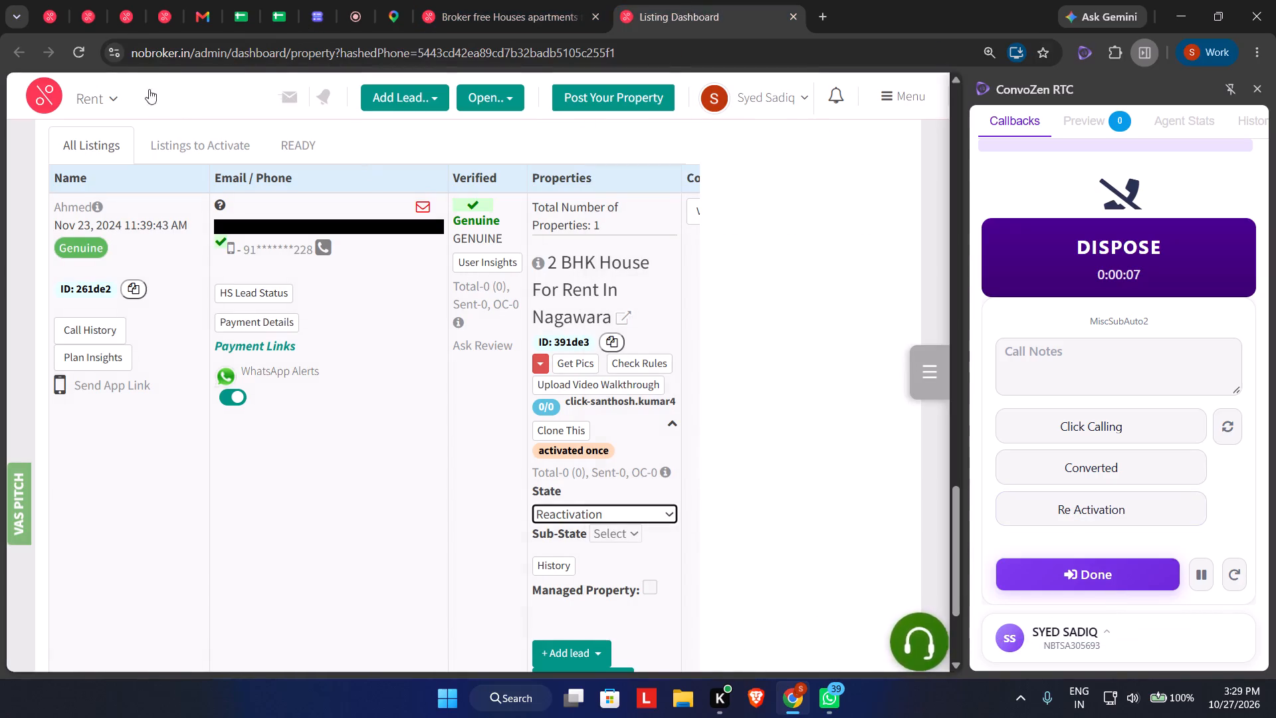
pyautogui.click(88, 58)
pyautogui.rightClick(669, 0)
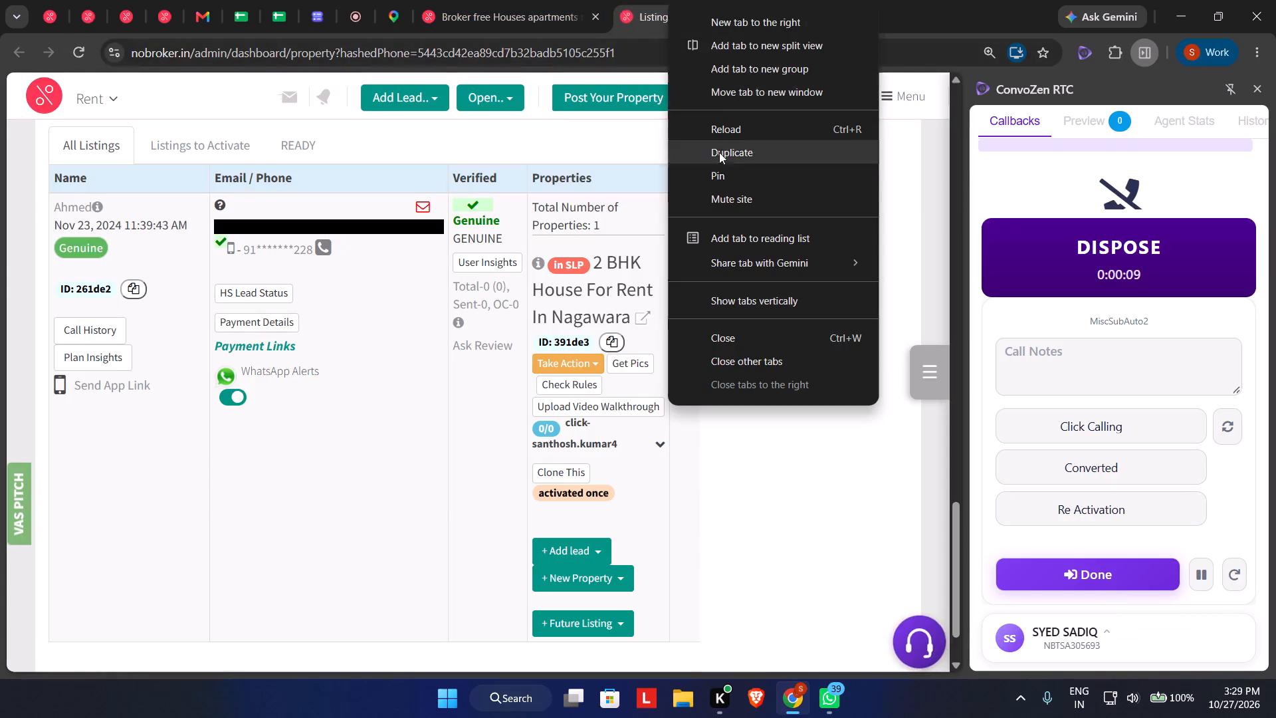
pyautogui.click(720, 168)
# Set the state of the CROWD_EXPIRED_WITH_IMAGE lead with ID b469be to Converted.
pyautogui.click(60, 0)
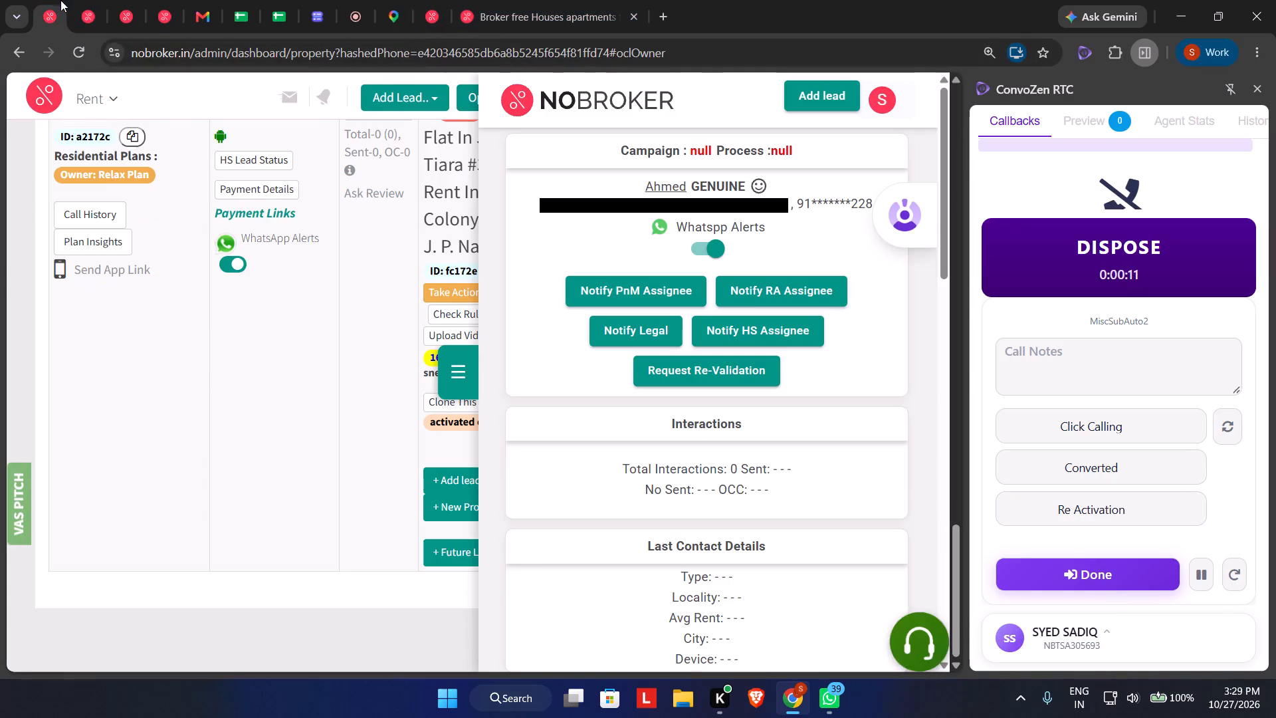
pyautogui.click(517, 0)
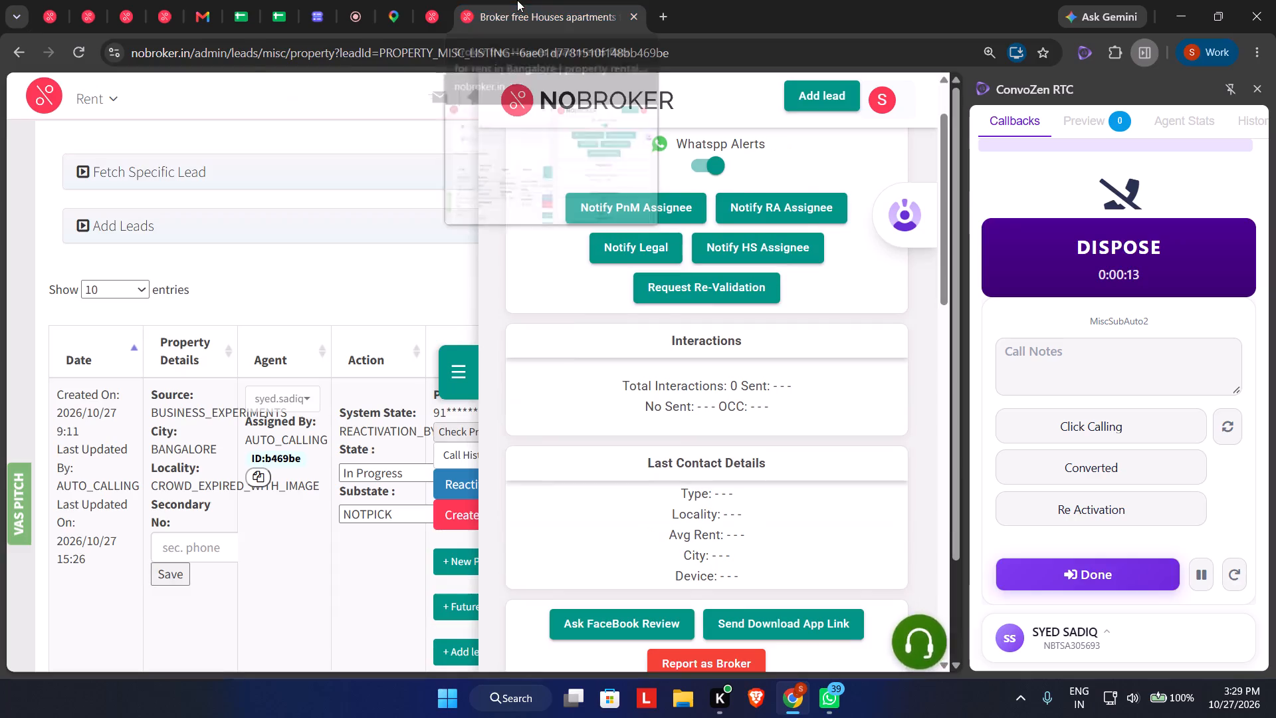
pyautogui.click(393, 471)
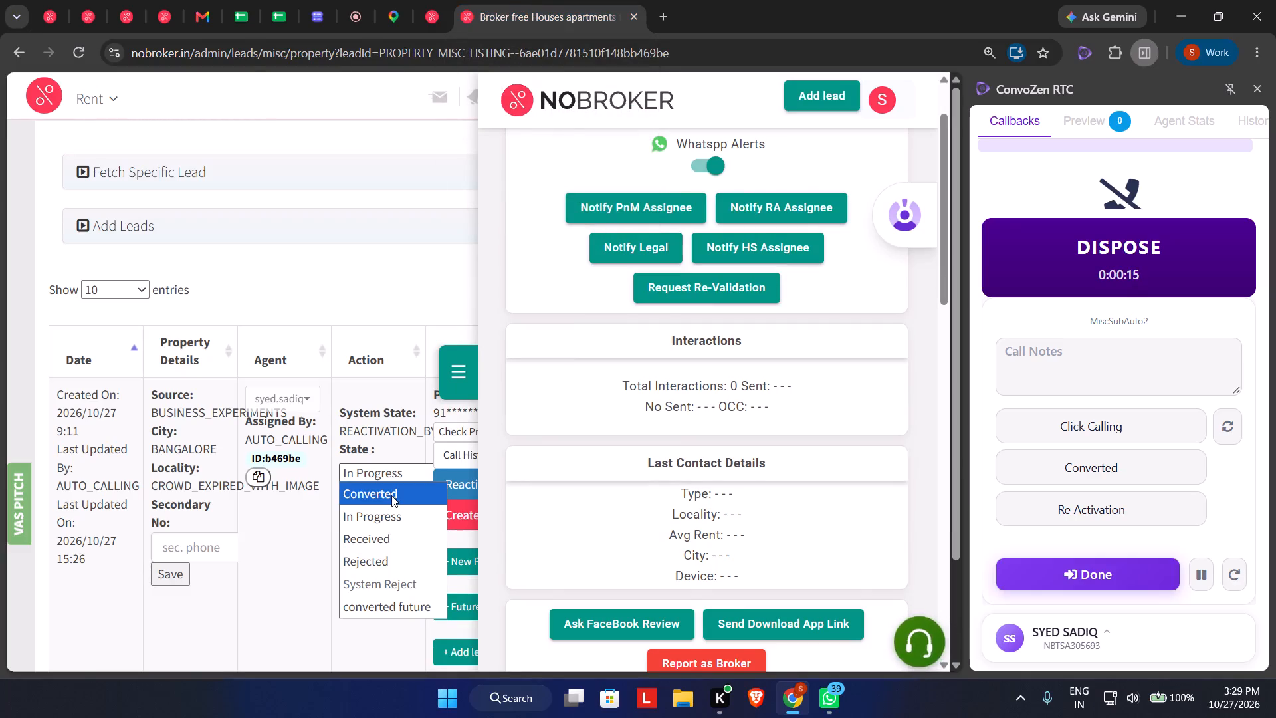
pyautogui.click(391, 495)
# Submit the selected disposition to close out the call.
pyautogui.click(1049, 577)
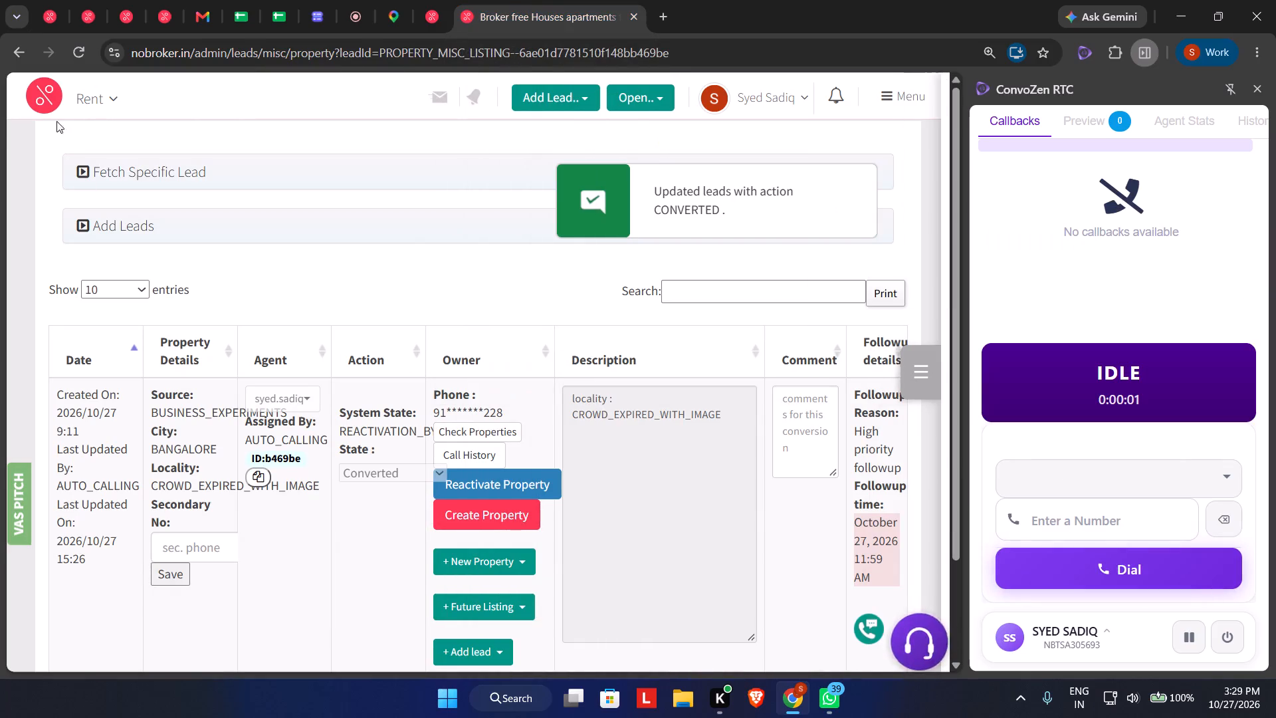
# Return to the earlier Referral_Listing lead and check its owner's properties in the listing dashboard.
pyautogui.doubleClick(19, 43)
pyautogui.click(19, 43)
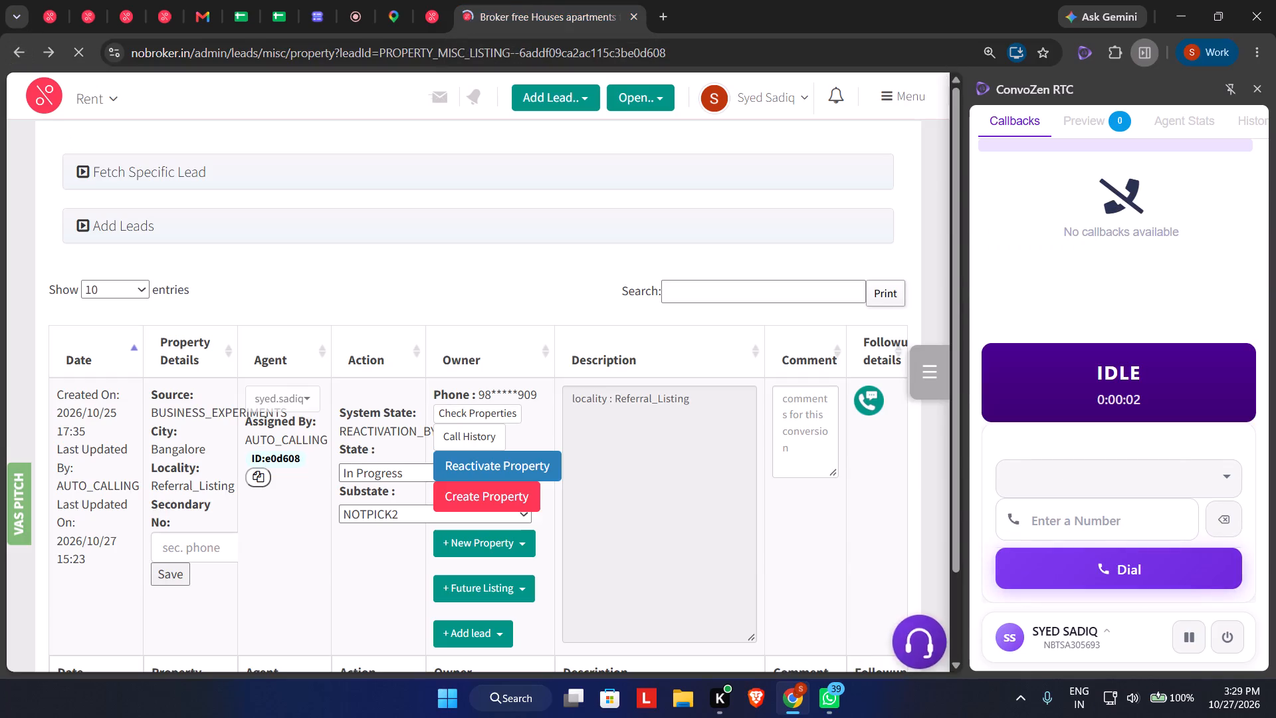
pyautogui.doubleClick(480, 412)
pyautogui.scroll(-18, 425, 425)
pyautogui.scroll(1, 467, 429)
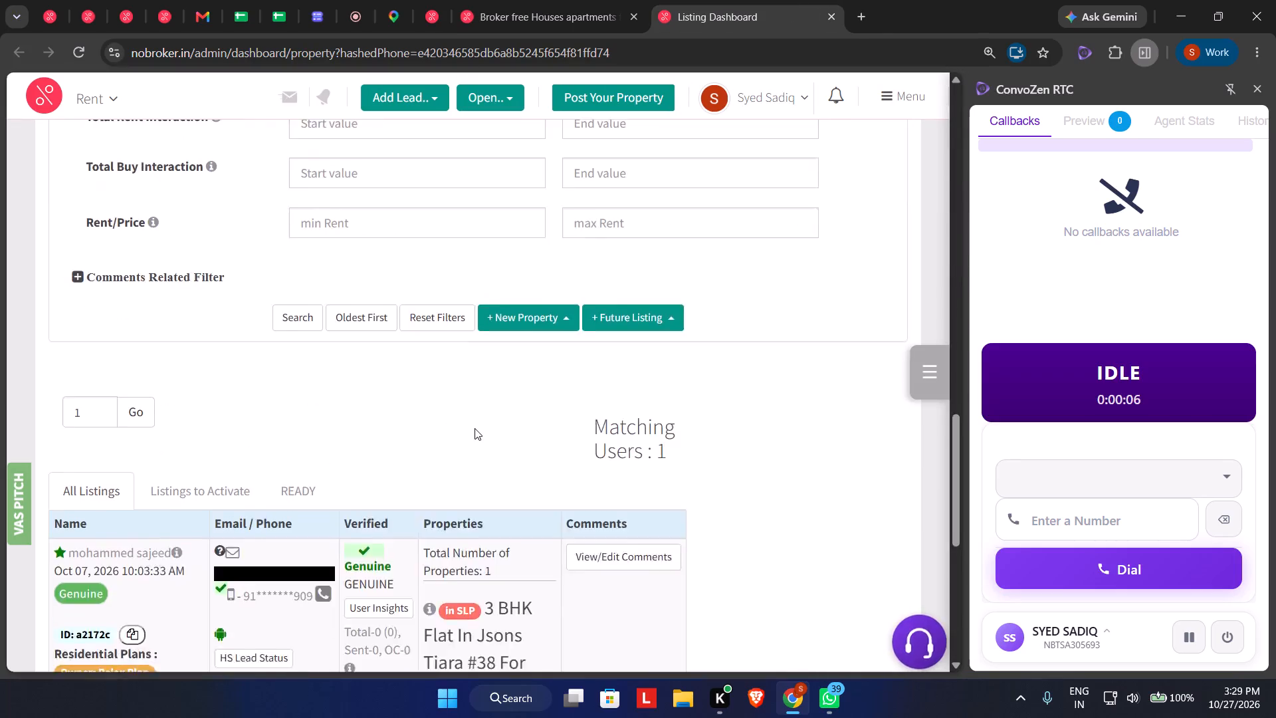
pyautogui.scroll(-4, 484, 425)
# Set the Referral_Listing lead's state to Converted.
pyautogui.click(530, 0)
pyautogui.click(399, 471)
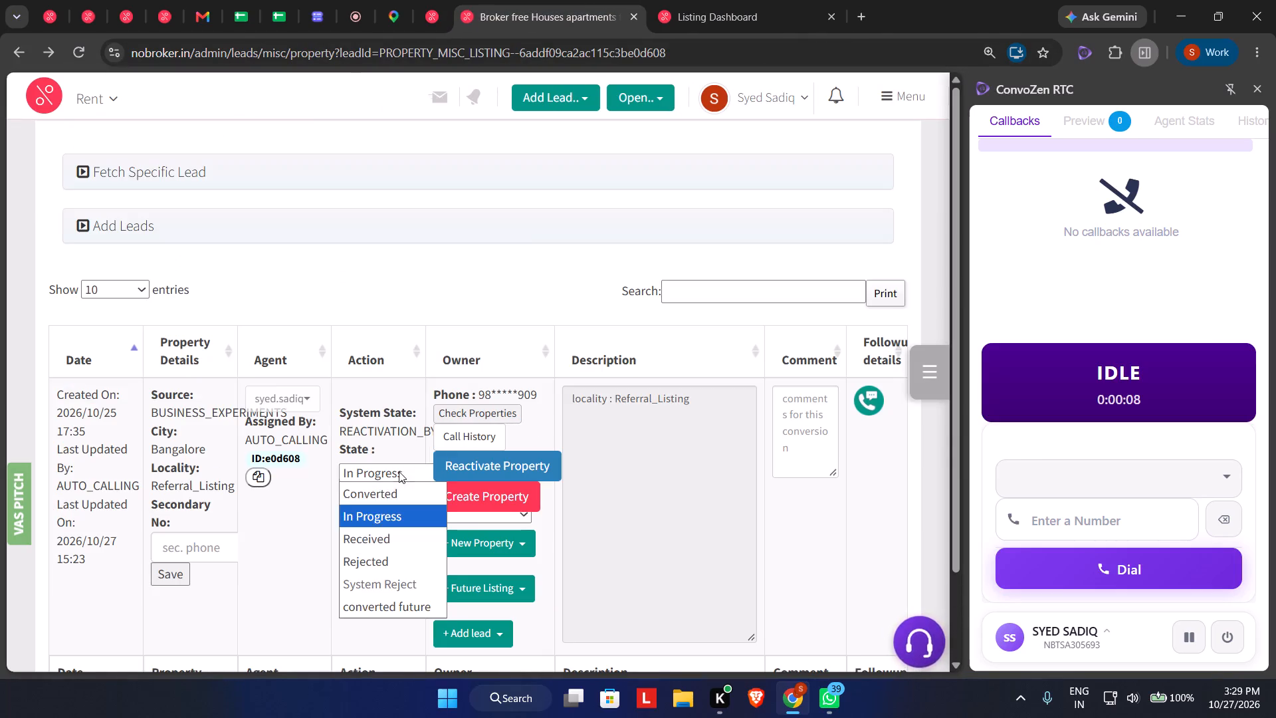
pyautogui.click(387, 497)
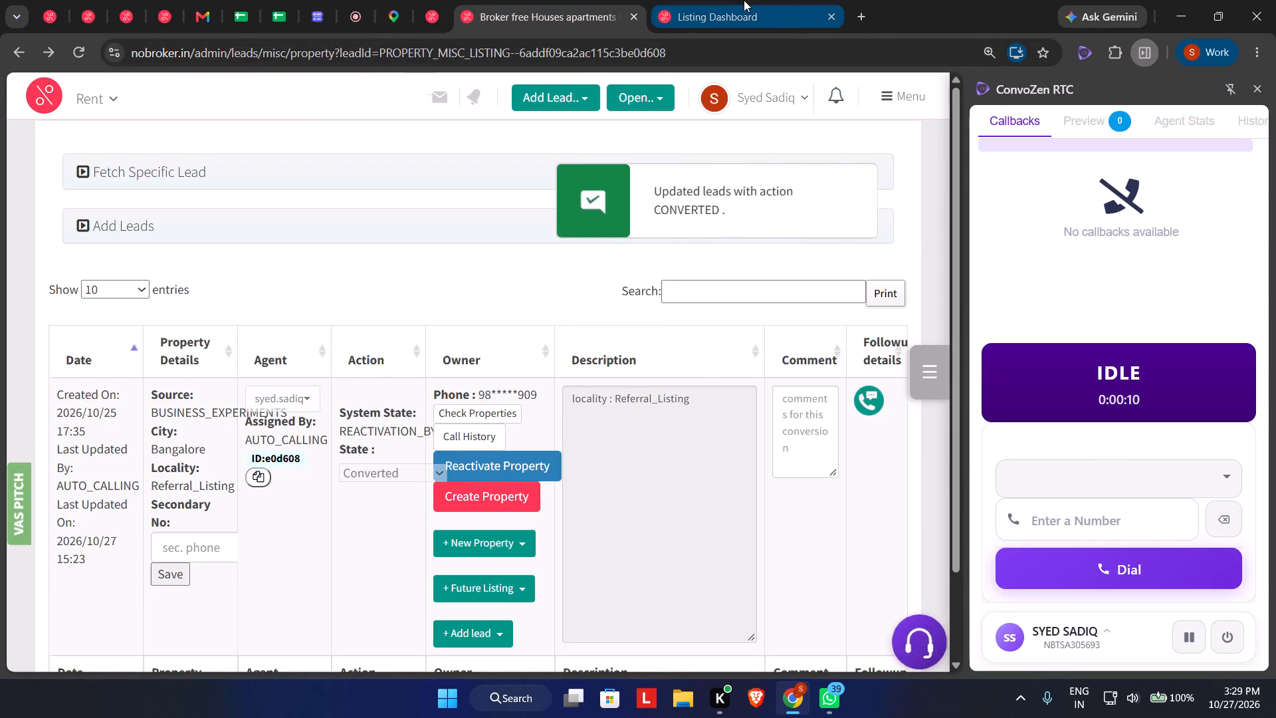
# Recheck the J. P. Nagar listing, close its extra dashboard, and look over the pinned J. P. Nagar and Jayanagar listings.
pyautogui.click(744, 0)
pyautogui.scroll(-1, 613, 491)
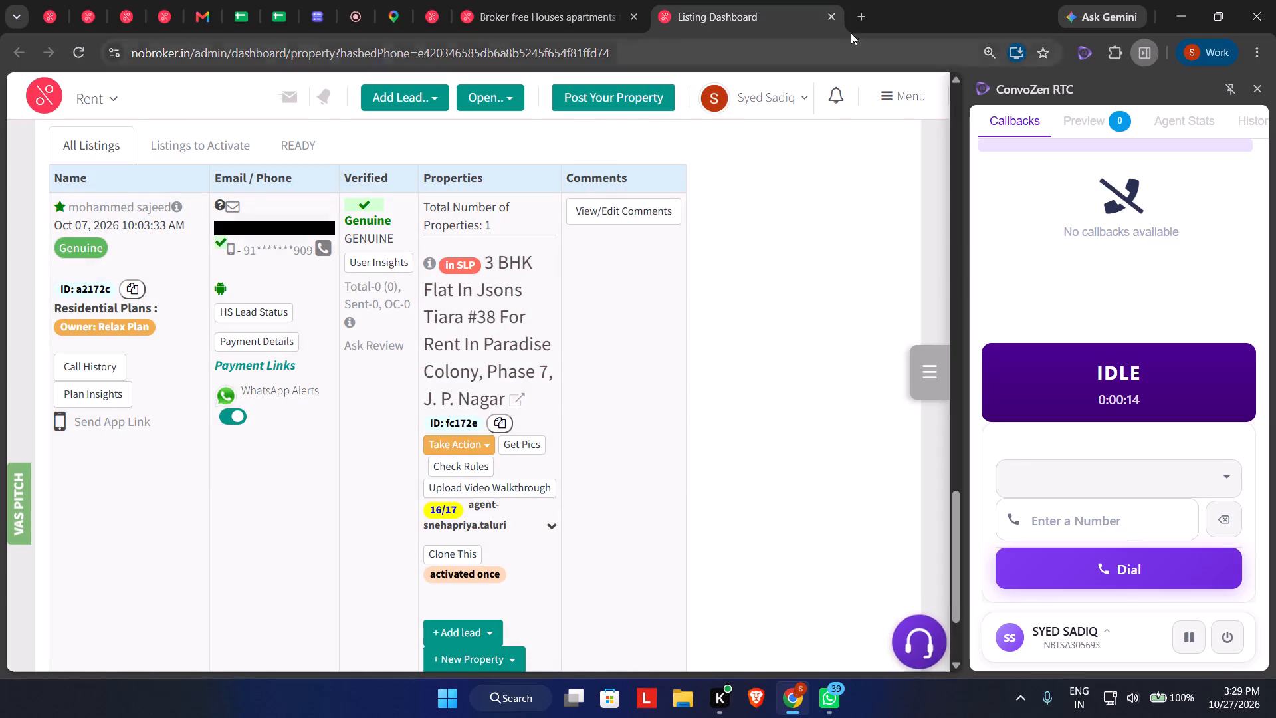
pyautogui.click(837, 14)
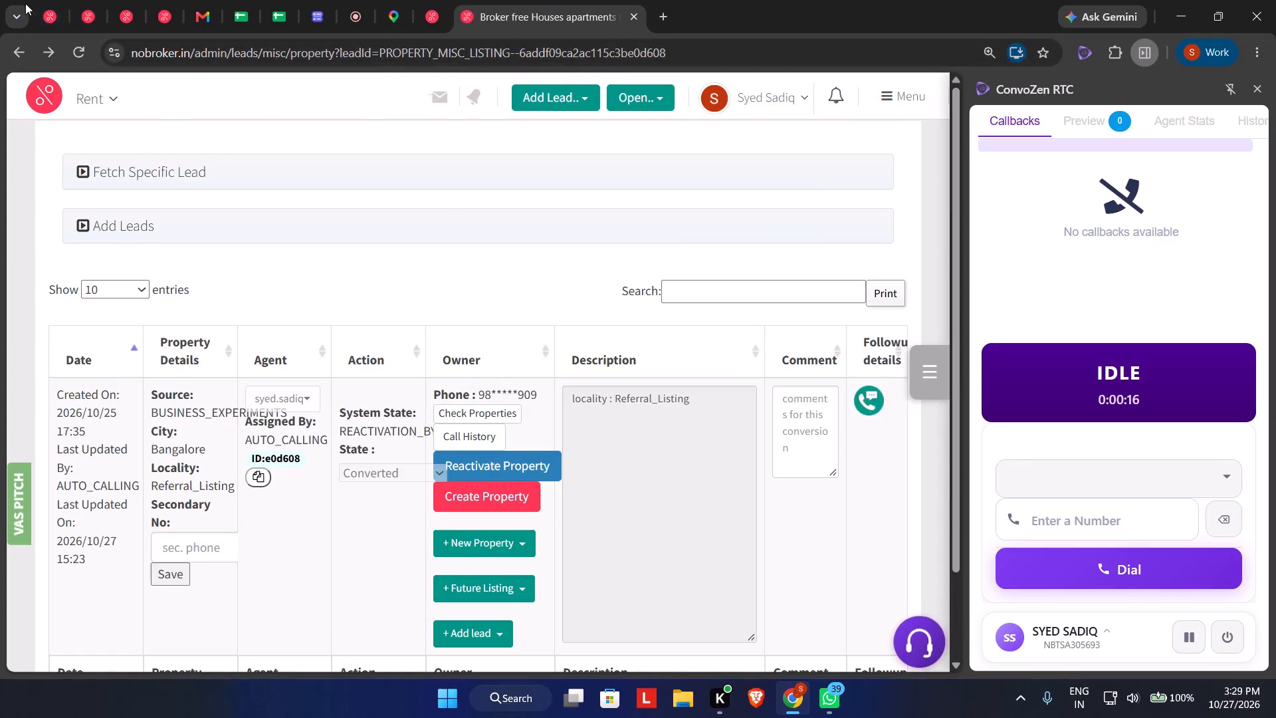
pyautogui.click(47, 9)
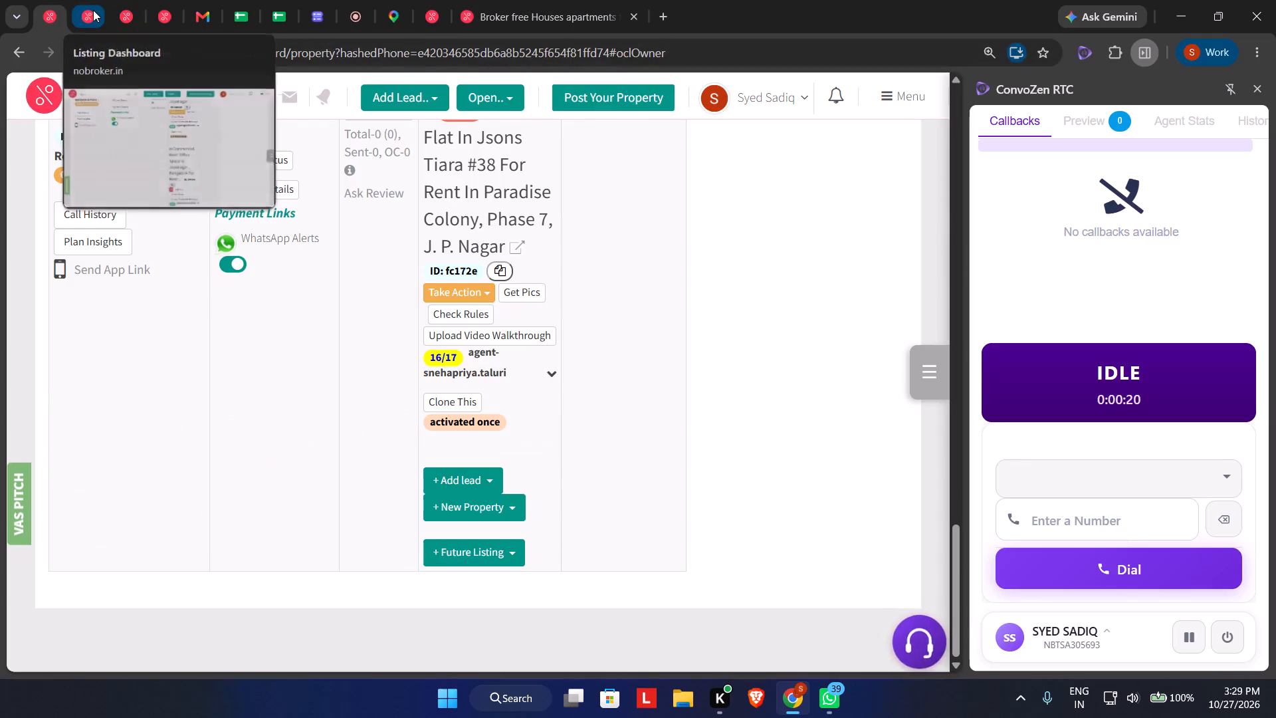
pyautogui.click(93, 10)
pyautogui.scroll(3, 360, 300)
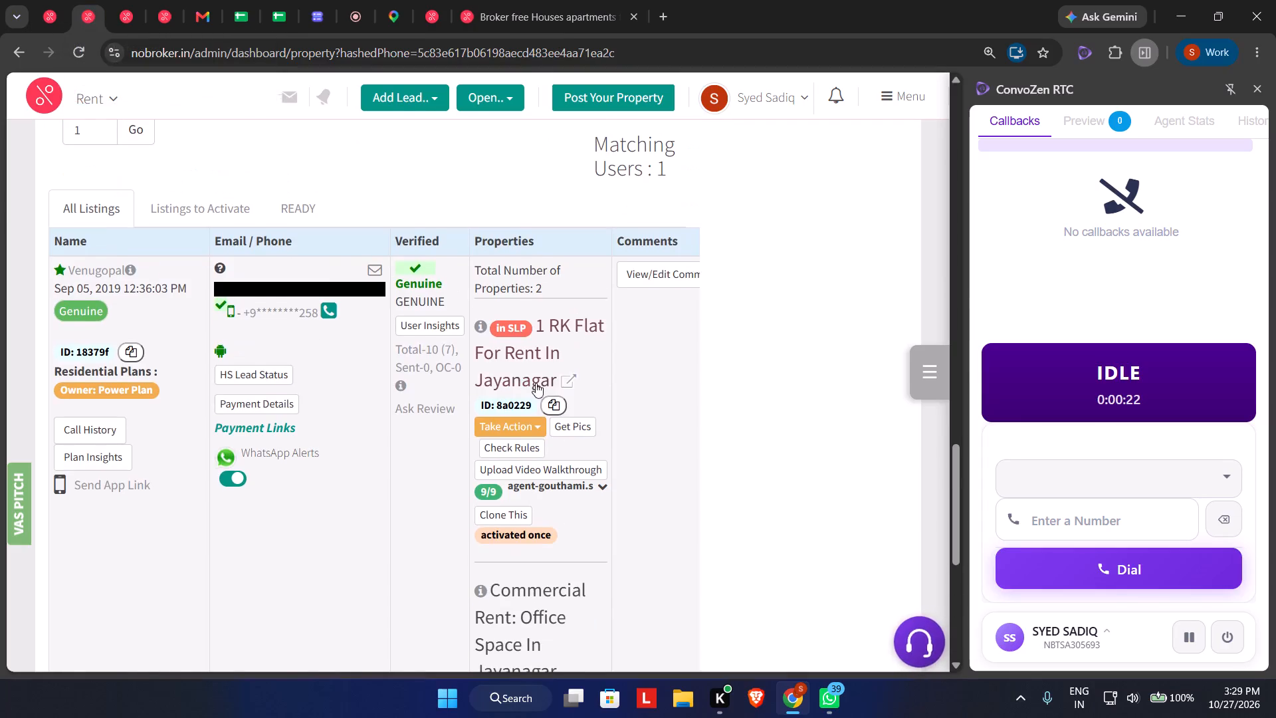
pyautogui.scroll(-1, 425, 435)
pyautogui.scroll(2, 414, 426)
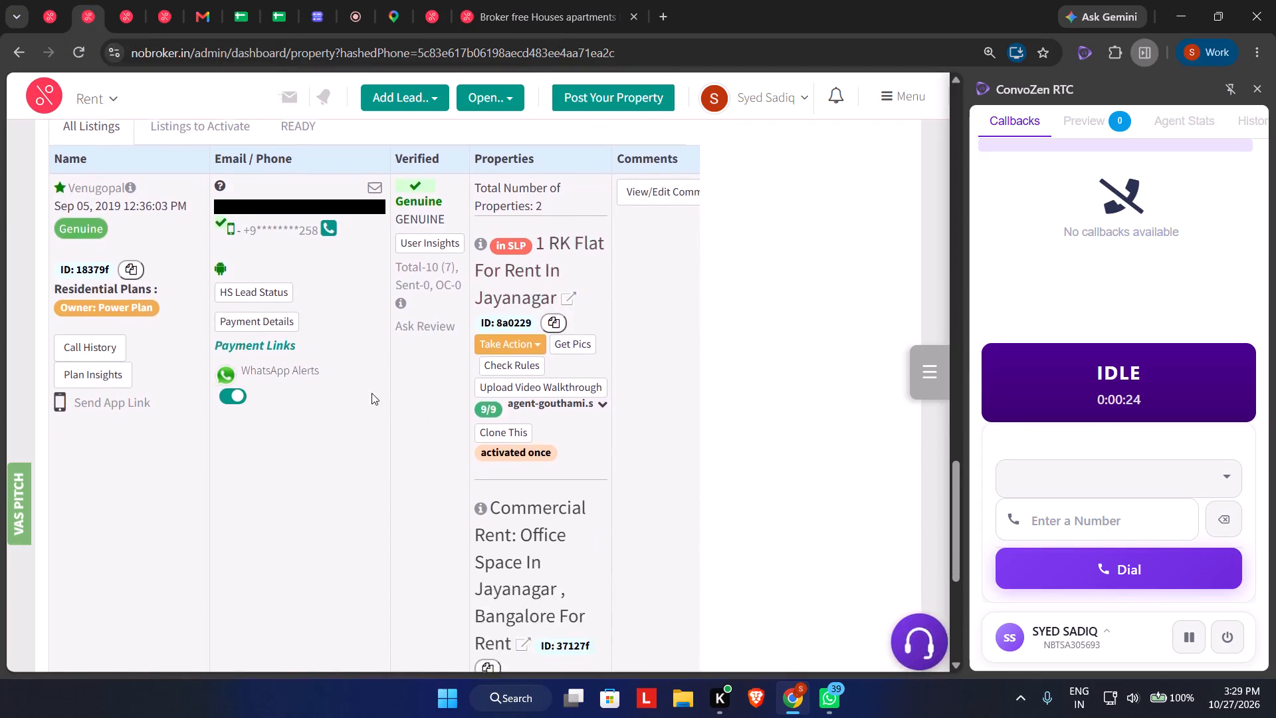
# Open the Nagawara house's property editor, review its owner details, and collapse the editor.
pyautogui.click(448, 10)
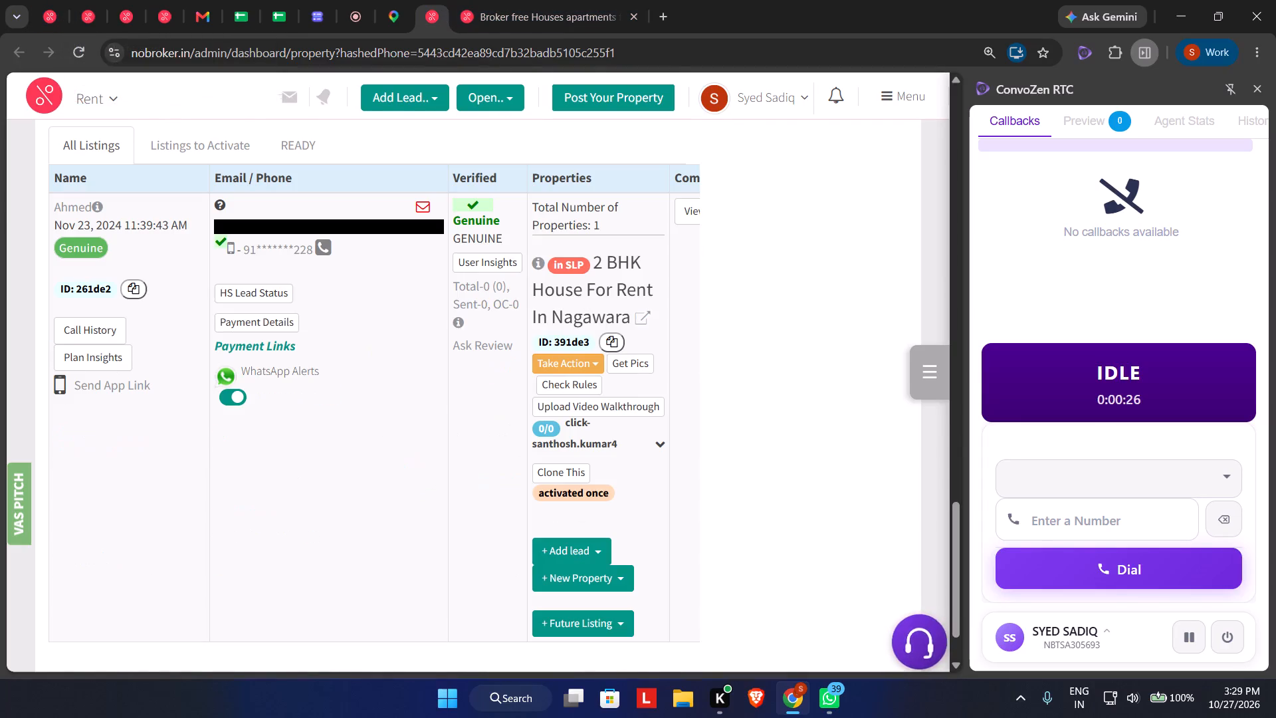
pyautogui.click(621, 288)
pyautogui.scroll(-4, 431, 356)
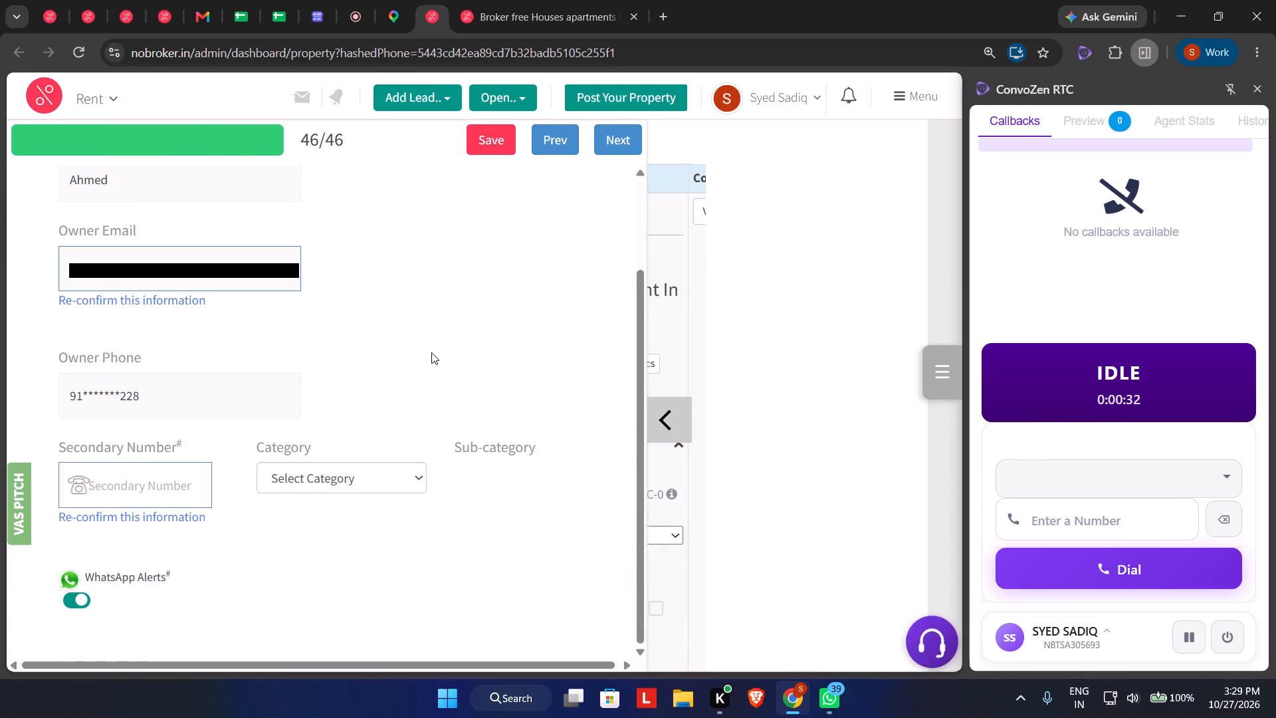
pyautogui.scroll(2, 434, 351)
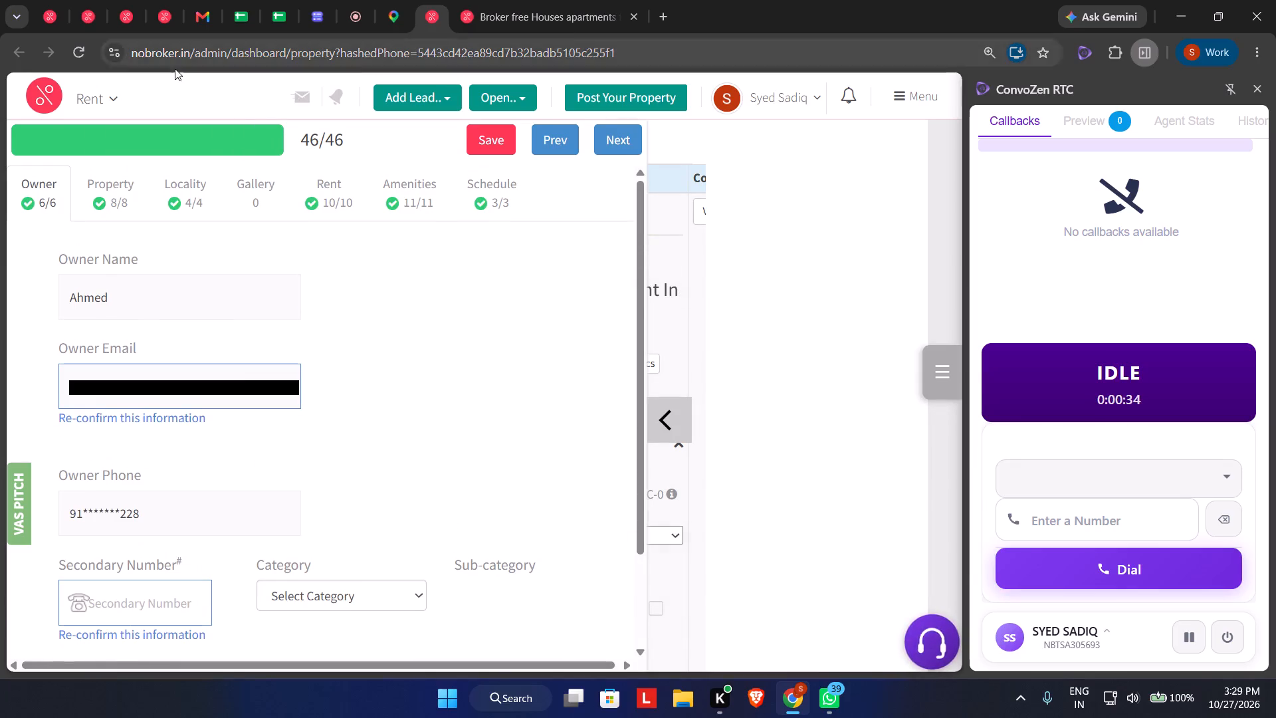
pyautogui.click(676, 410)
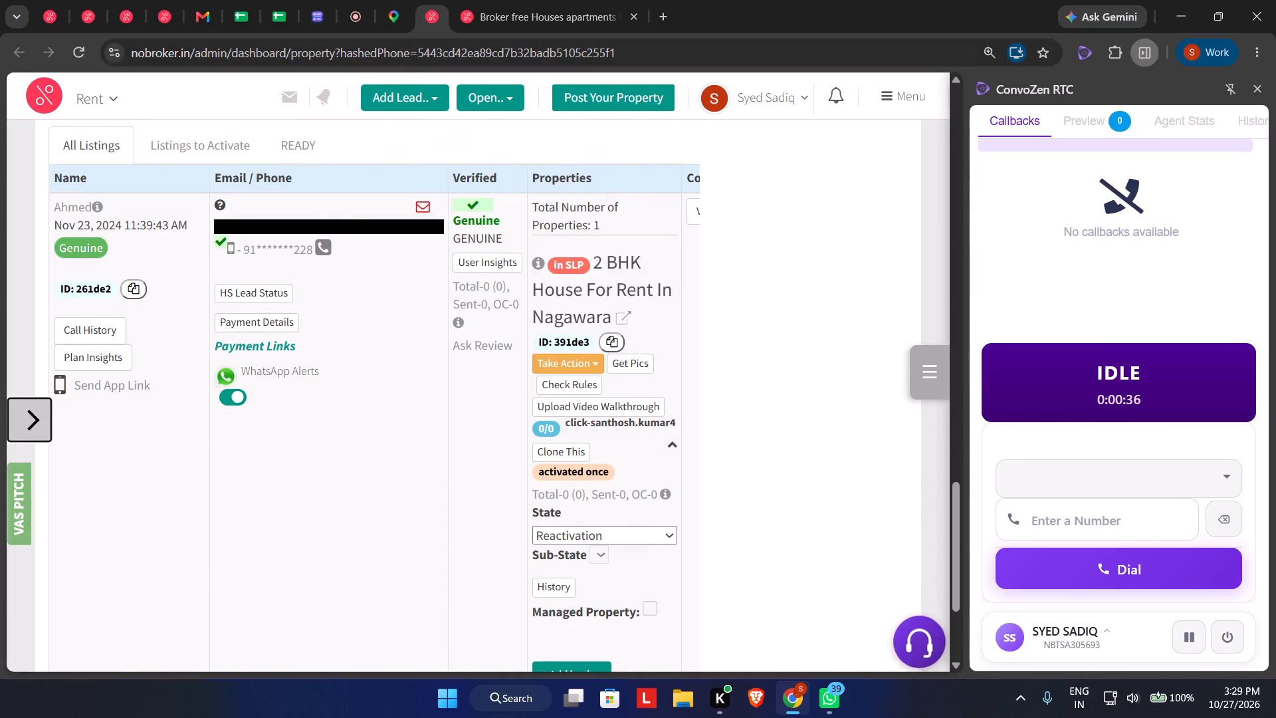
# Set the J. P. Nagar flat's Available From date to 27-10-2026 in its rent details and save the property.
pyautogui.click(56, 1)
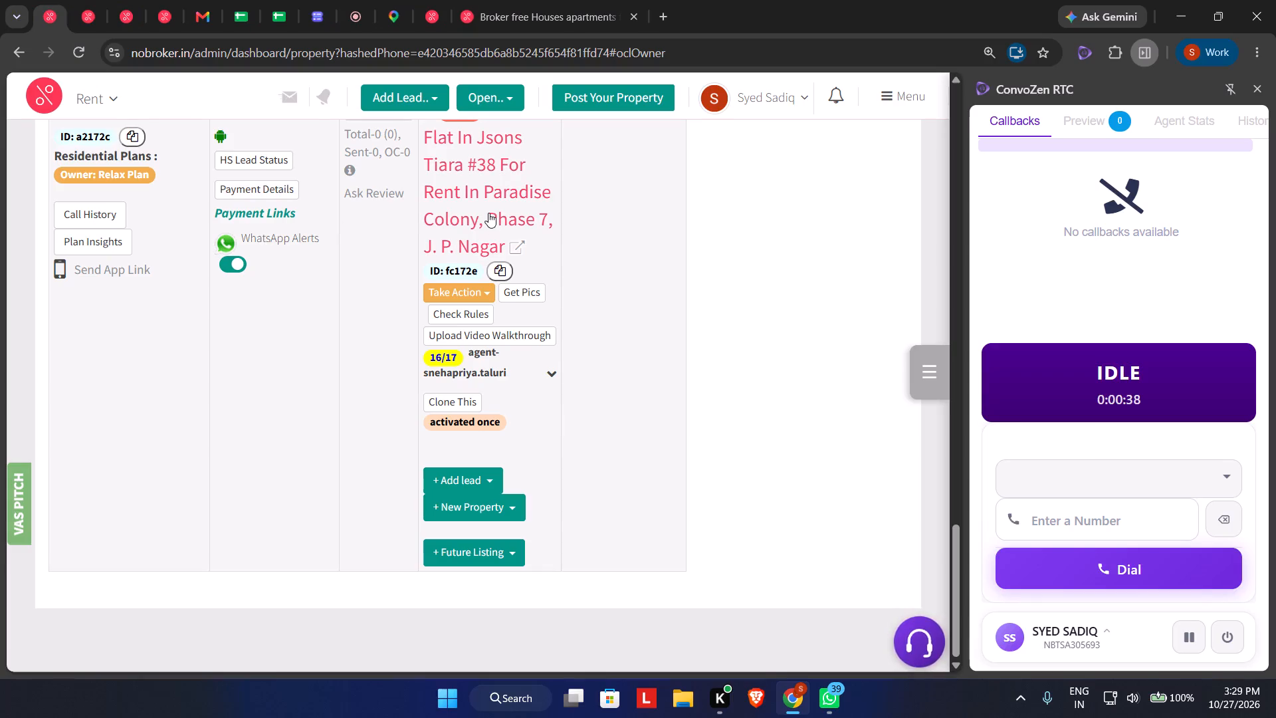
pyautogui.click(488, 213)
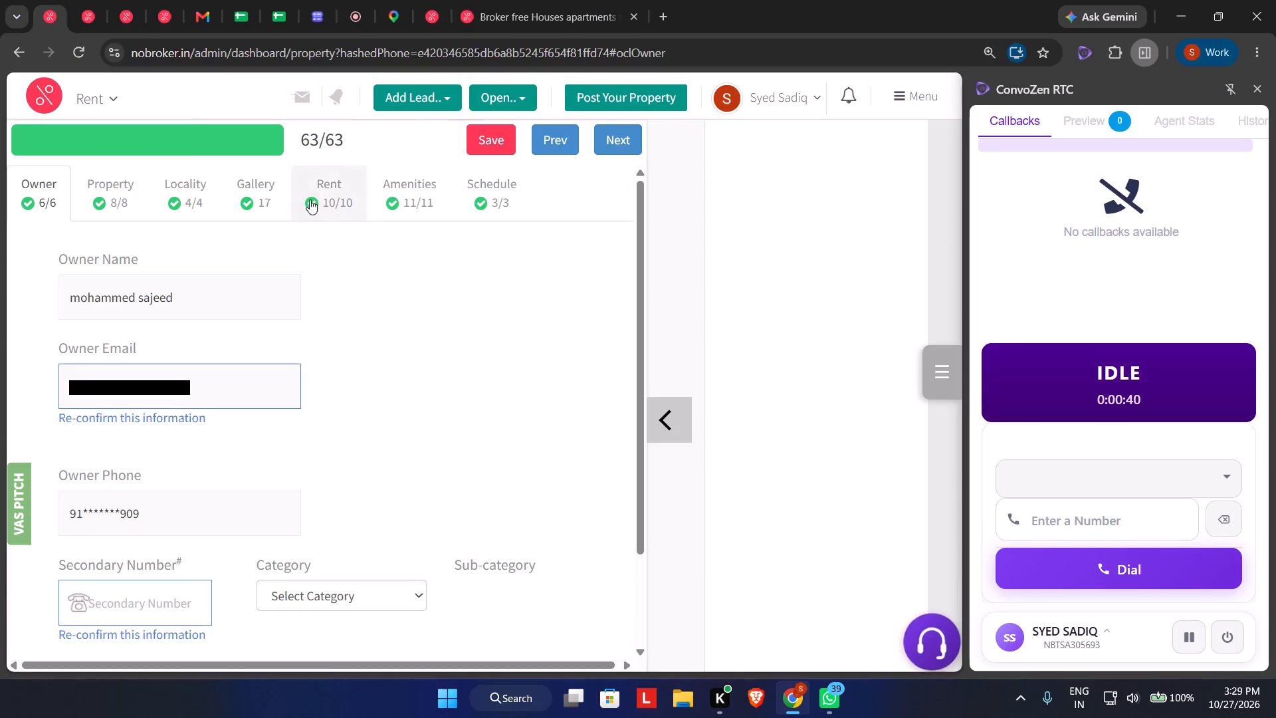
pyautogui.click(336, 203)
pyautogui.scroll(-3, 280, 360)
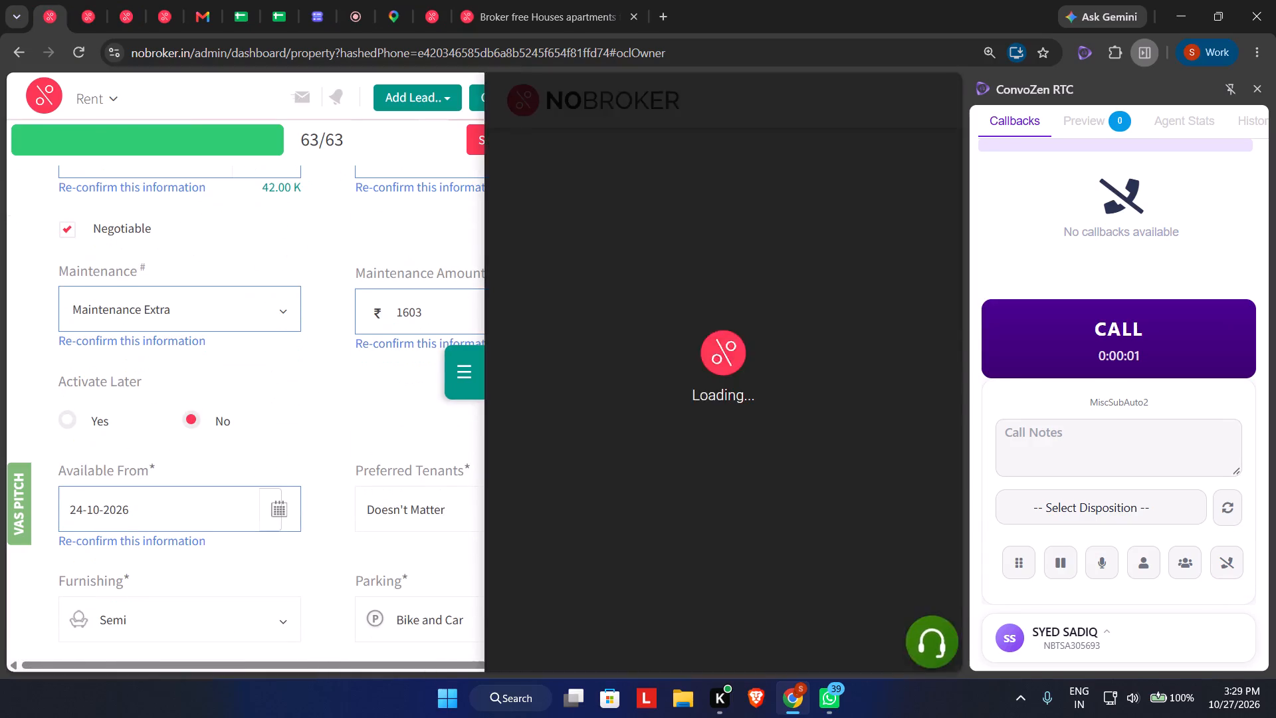
pyautogui.click(270, 520)
pyautogui.click(279, 509)
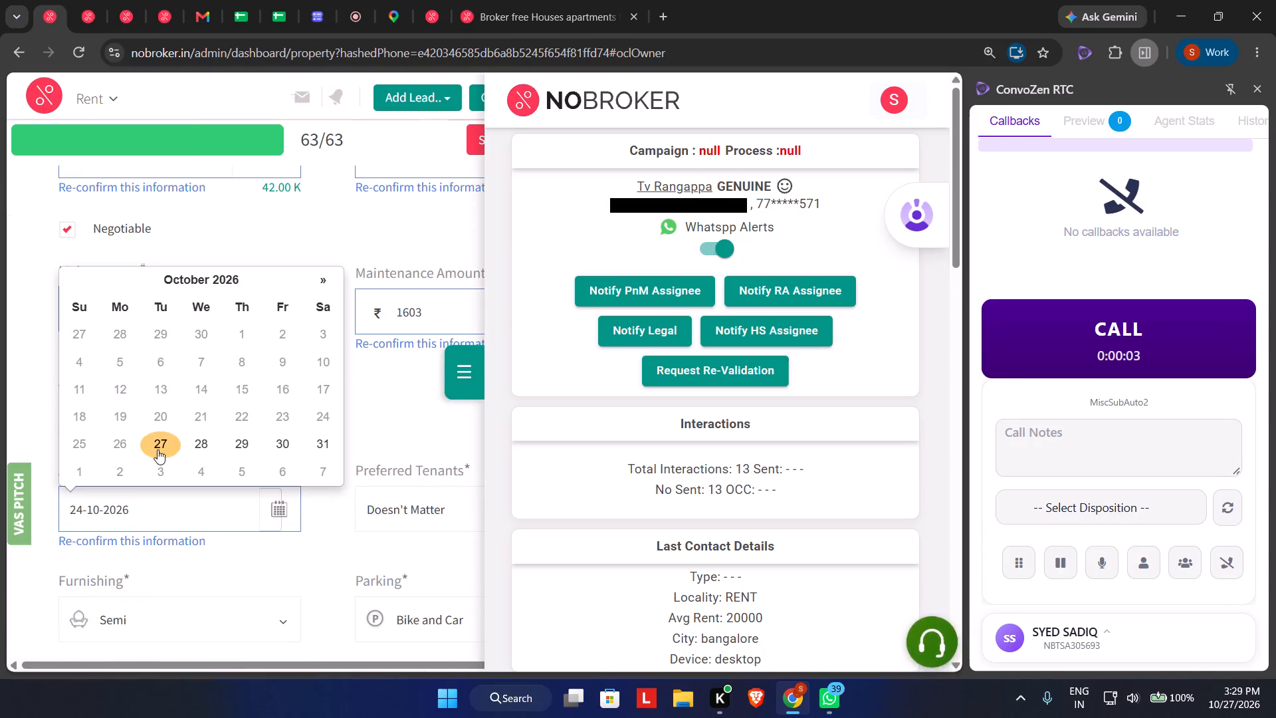
pyautogui.click(163, 446)
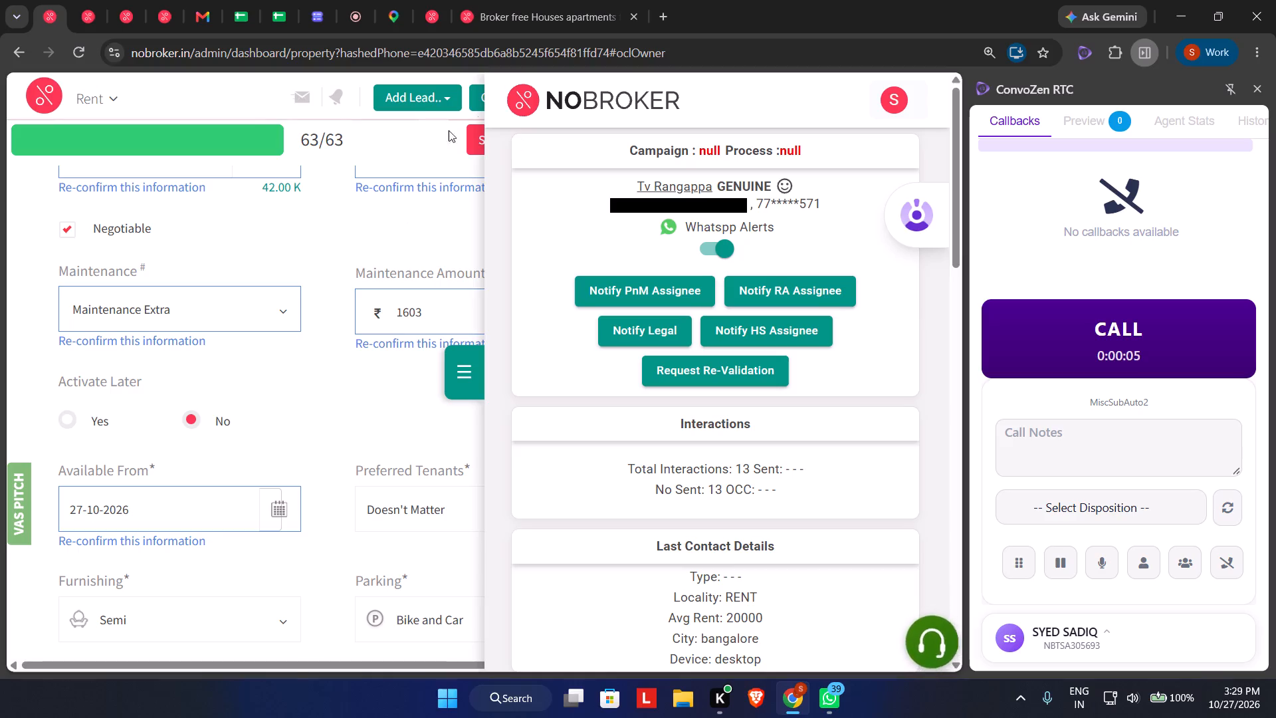
pyautogui.click(485, 138)
pyautogui.click(474, 142)
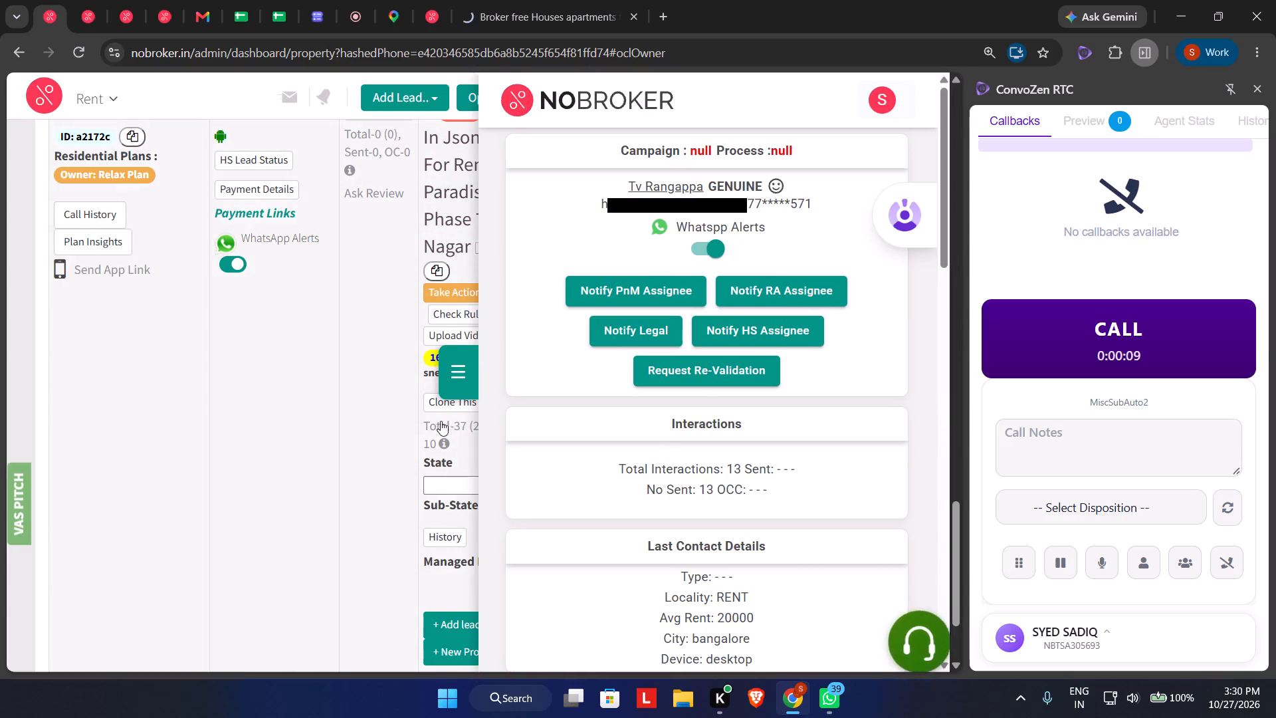
pyautogui.click(513, 0)
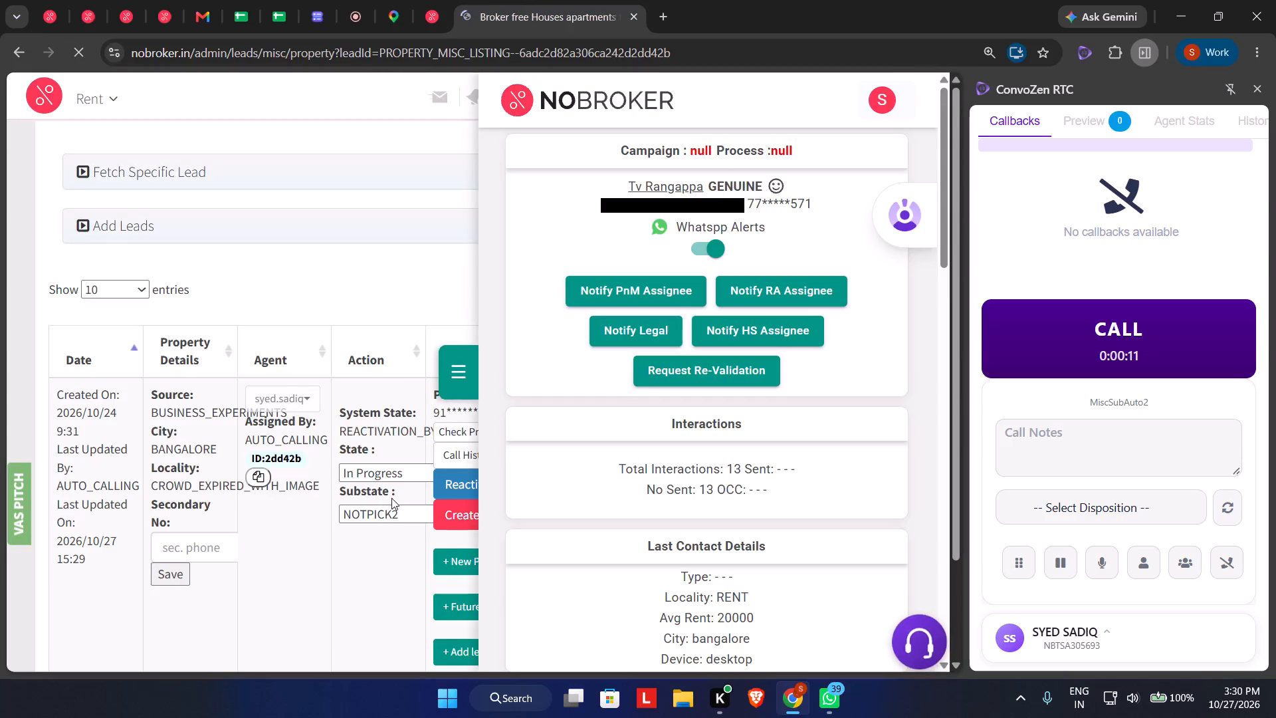
pyautogui.click(384, 519)
pyautogui.click(400, 442)
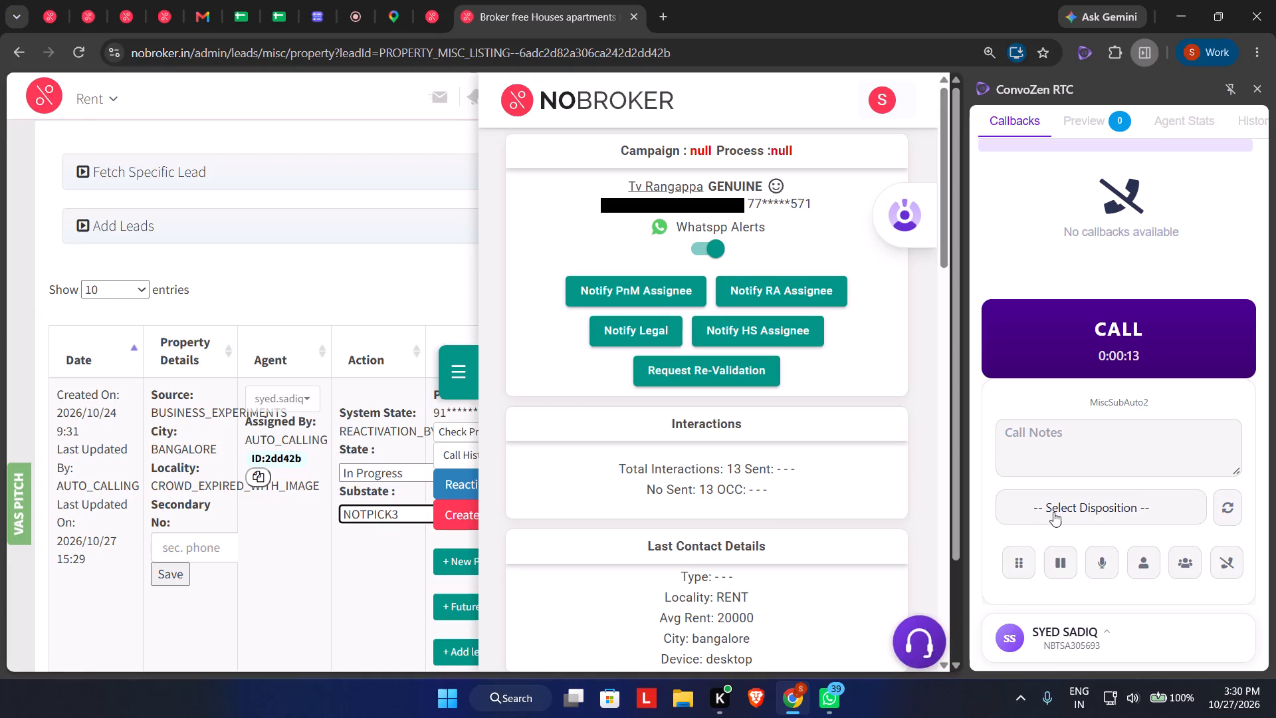
# Dispose of the current call as Outbound, Not Picked, Voice Mail.
pyautogui.click(1053, 512)
pyautogui.click(1083, 574)
pyautogui.click(1080, 518)
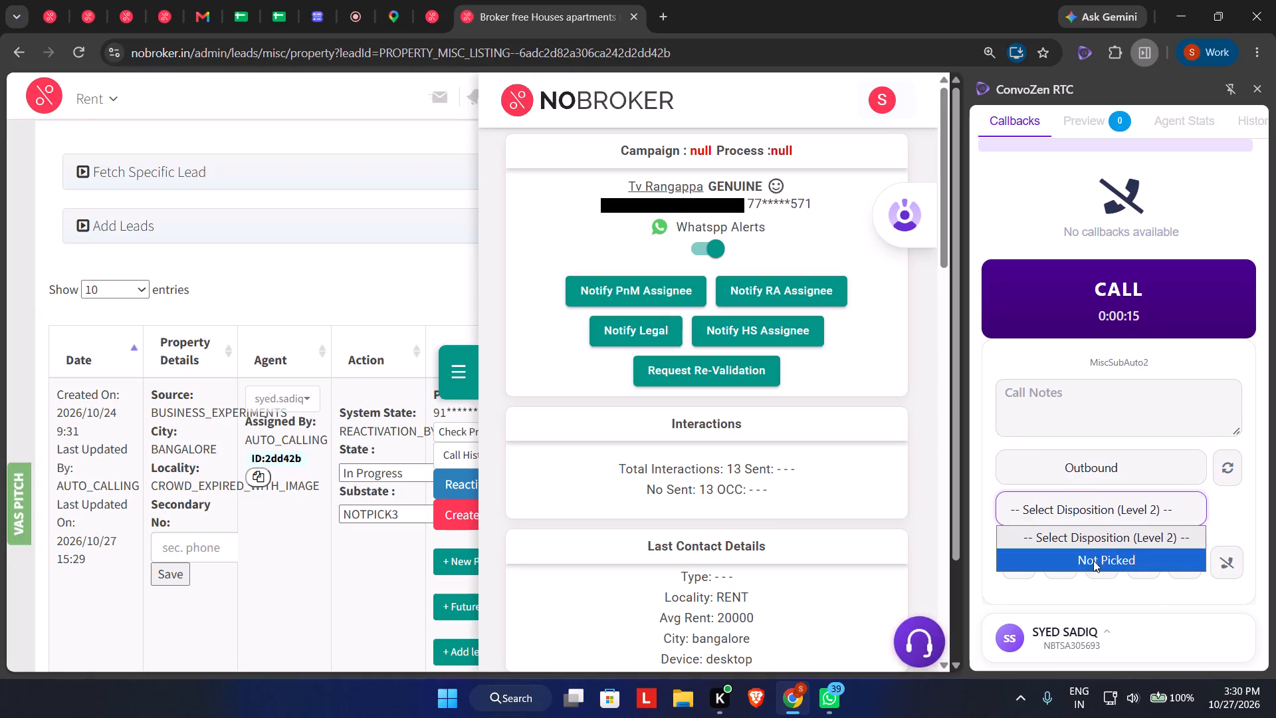
pyautogui.click(1093, 560)
pyautogui.click(1099, 515)
pyautogui.click(1109, 628)
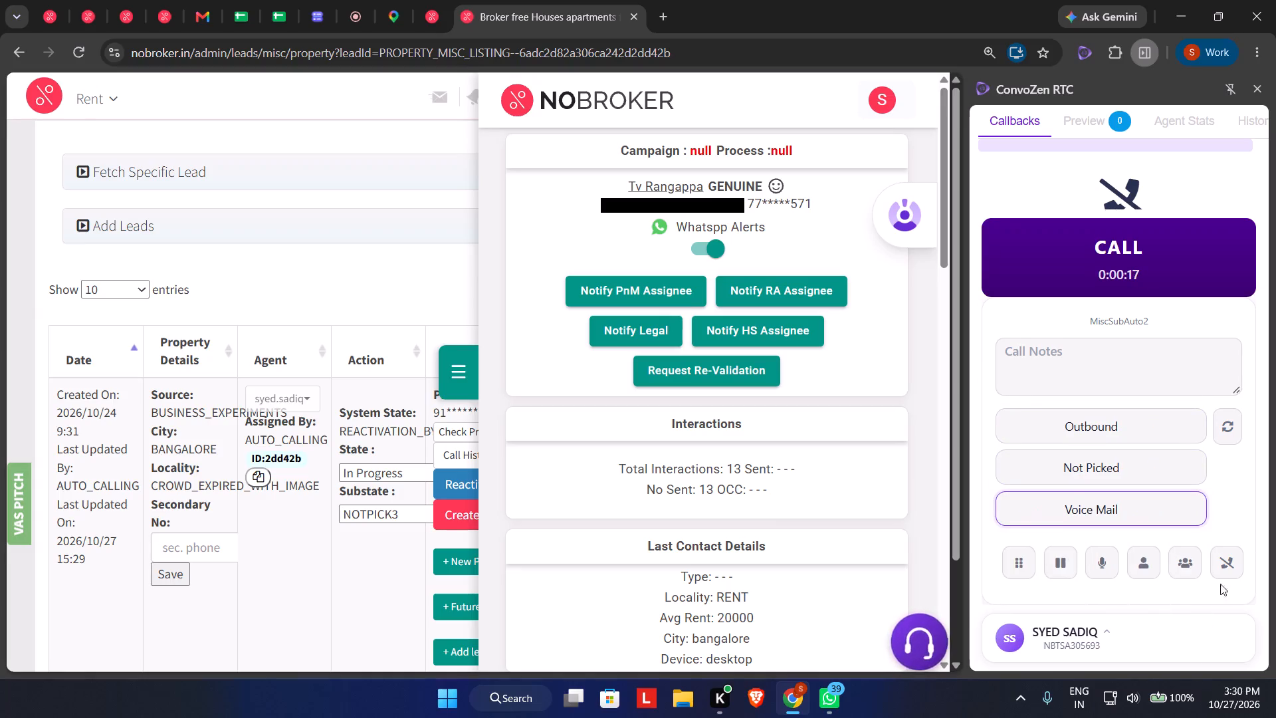
pyautogui.click(1122, 580)
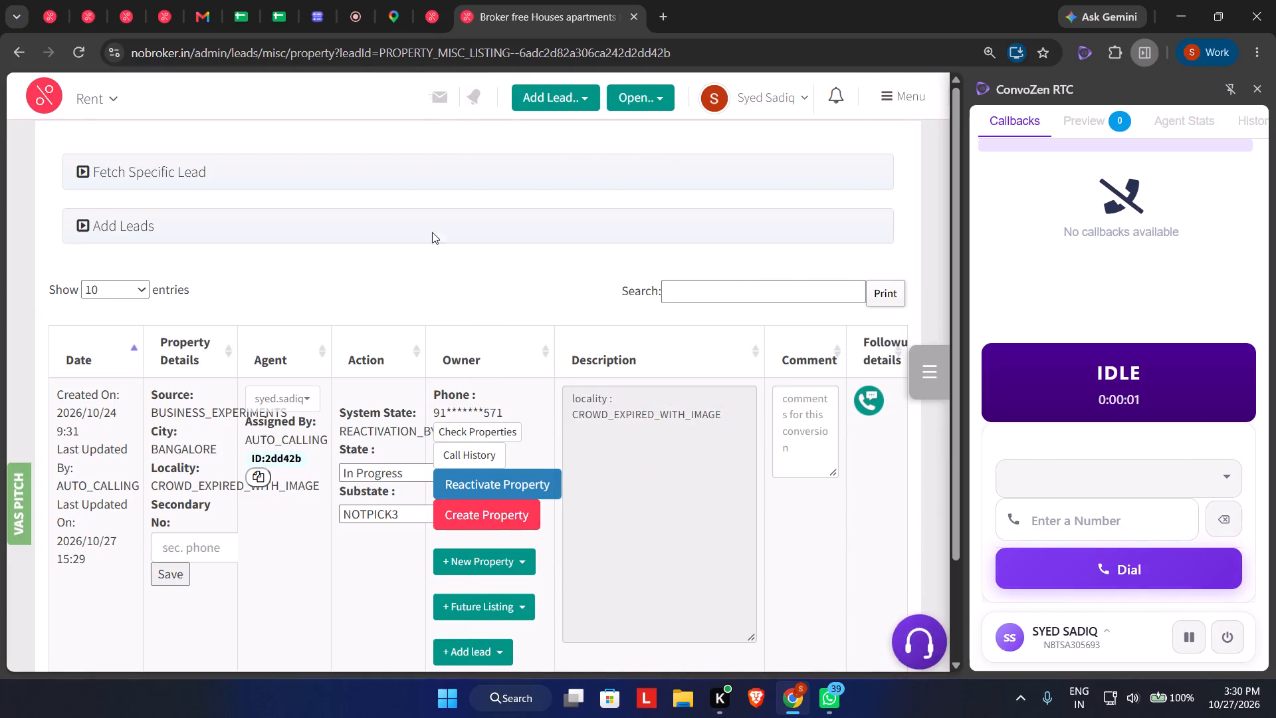
# Move the Nagawara listing dashboard to the front of the pinned tabs.
pyautogui.click(415, 6)
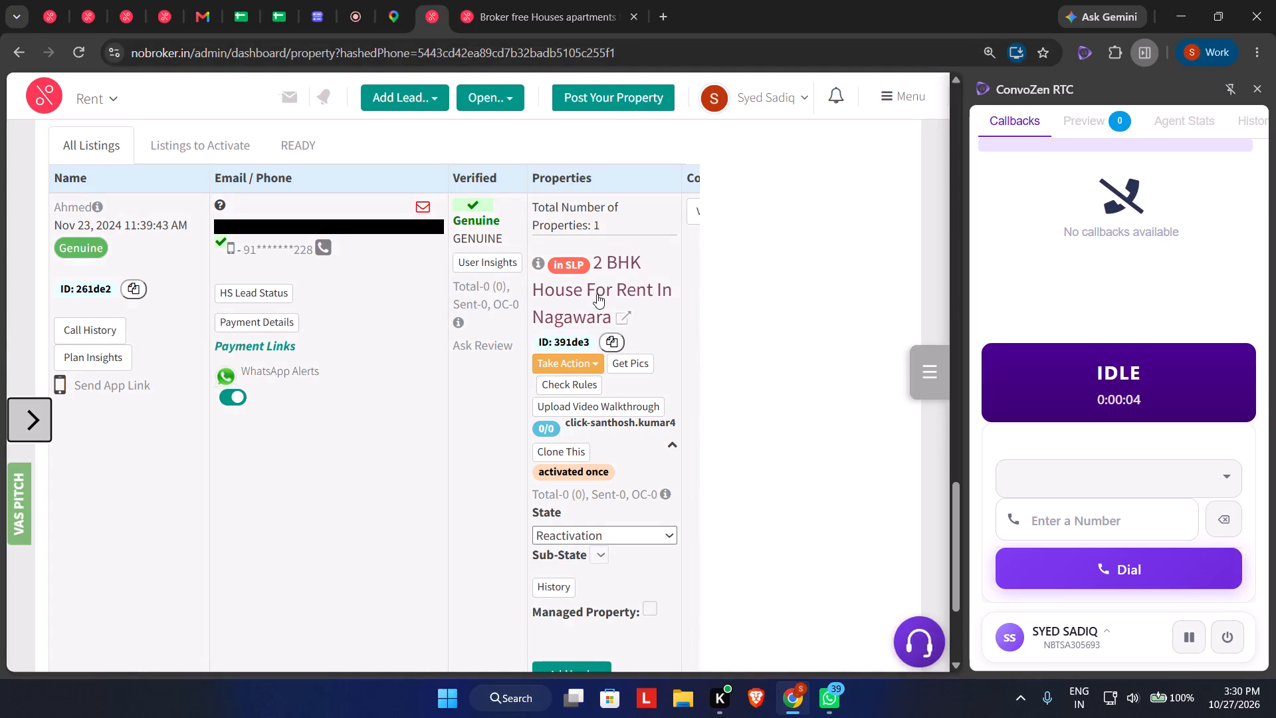
pyautogui.moveTo(439, 22); pyautogui.dragTo(78, 10)
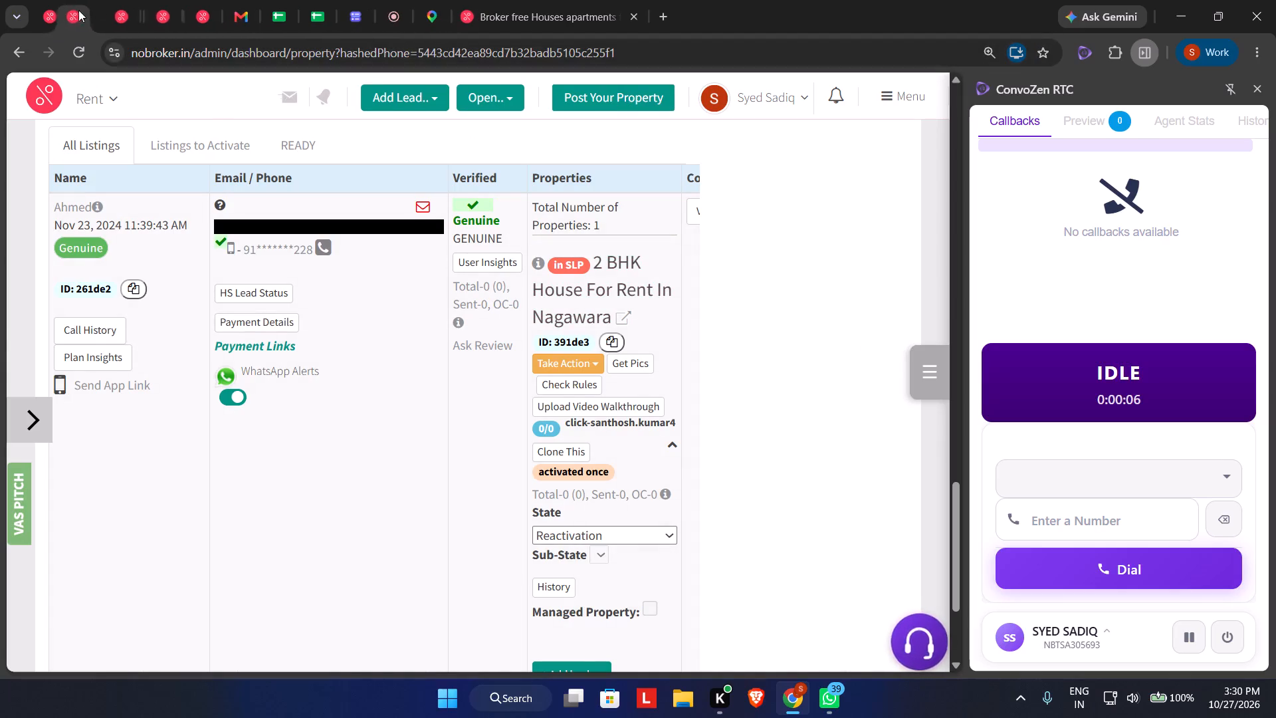
pyautogui.moveTo(78, 10); pyautogui.dragTo(68, 3)
# Set the J. P. Nagar flat's state to Reactivation in its listing dashboard.
pyautogui.click(92, 1)
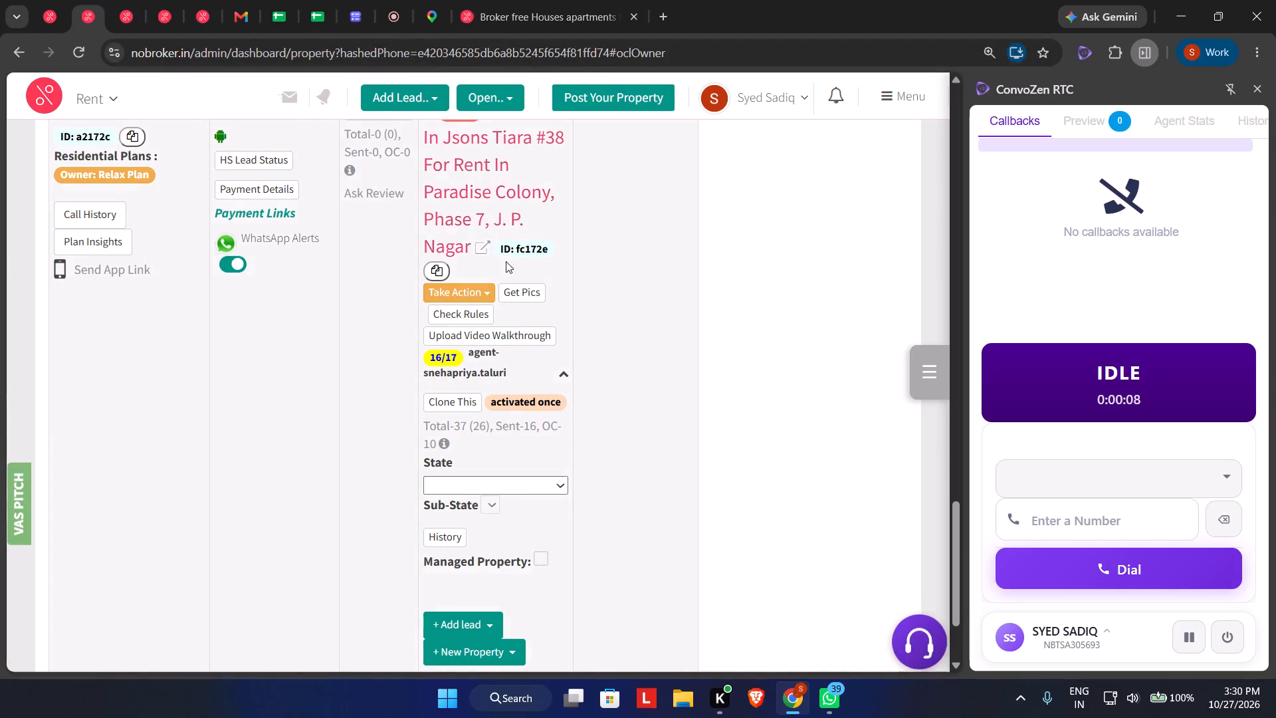
pyautogui.click(542, 477)
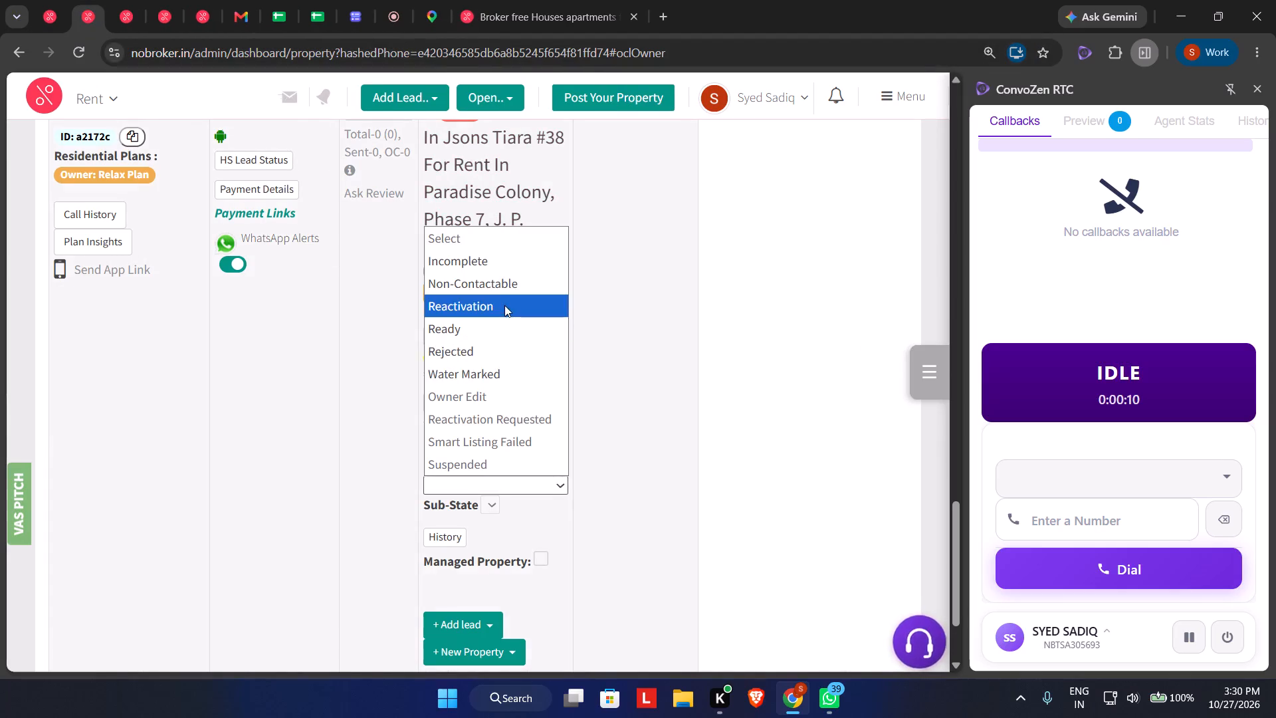
pyautogui.click(504, 305)
pyautogui.click(786, 438)
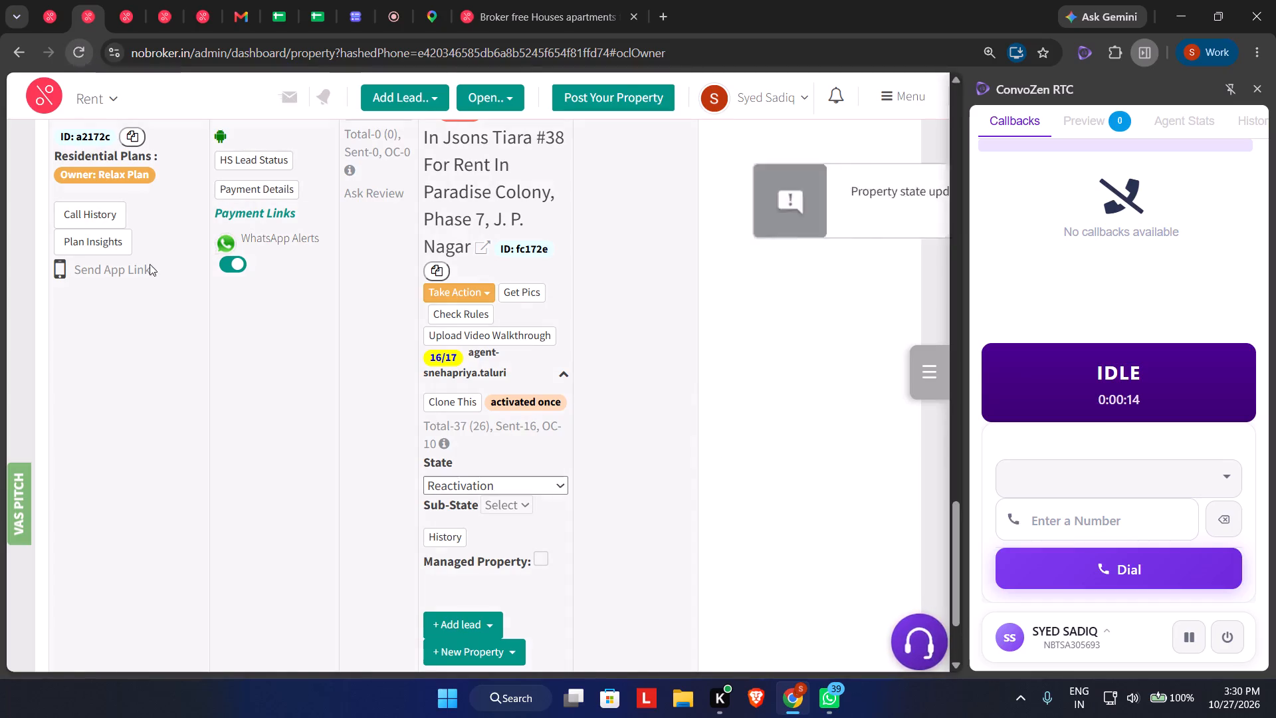
# Review the pinned listing dashboards, from the J. P. Nagar and Nagawara properties to the Jayanagar and Syndicate Bank Layout flats, for their activation status.
pyautogui.click(201, 390)
pyautogui.scroll(1, 215, 373)
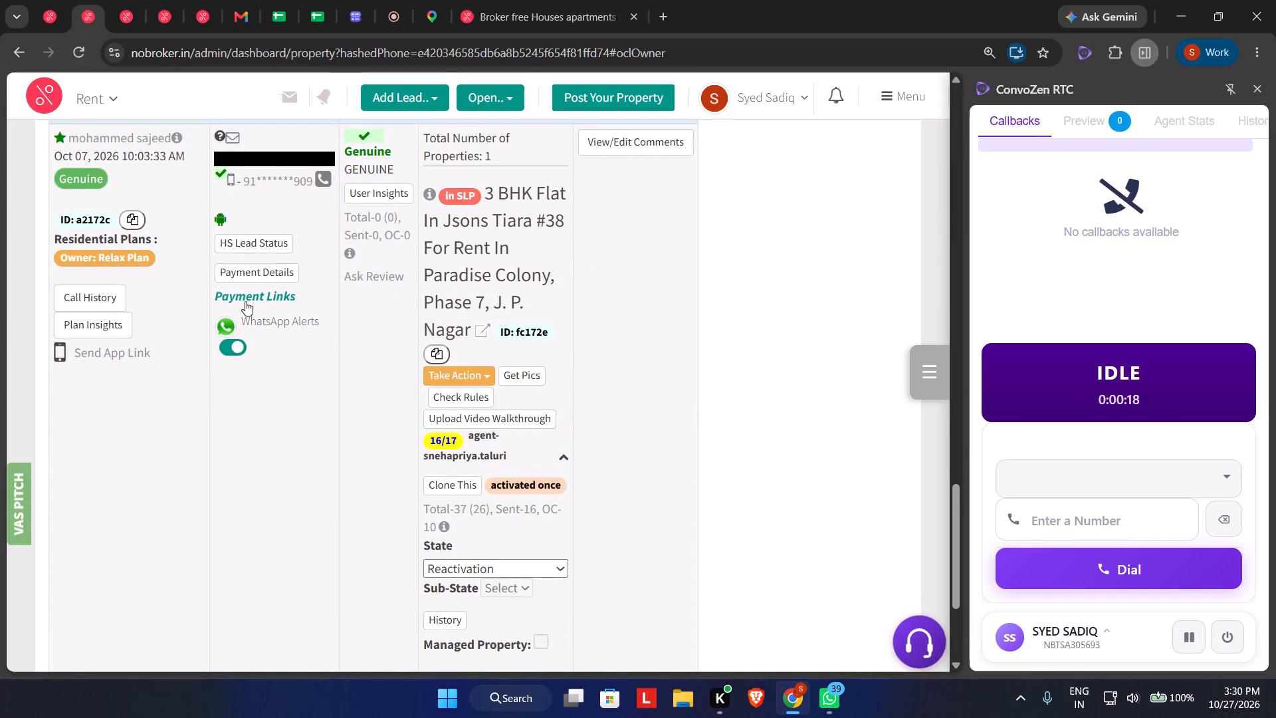
pyautogui.scroll(1, 149, 260)
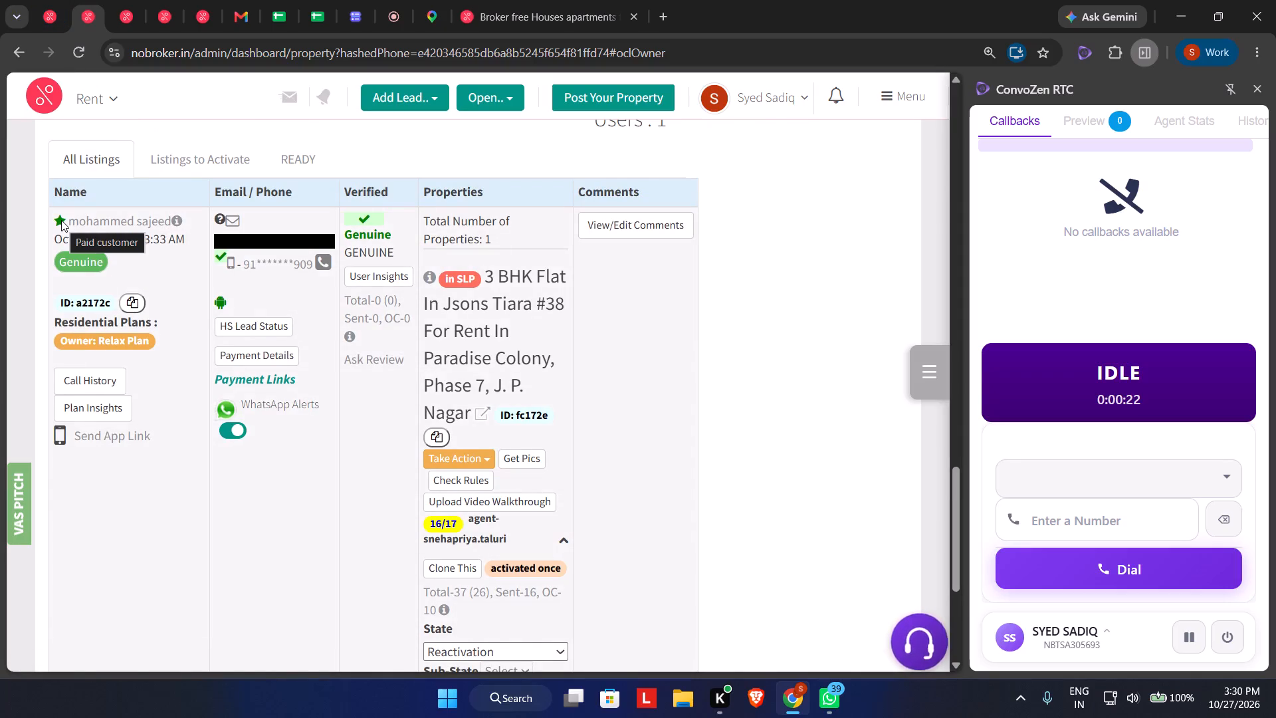
pyautogui.click(42, 6)
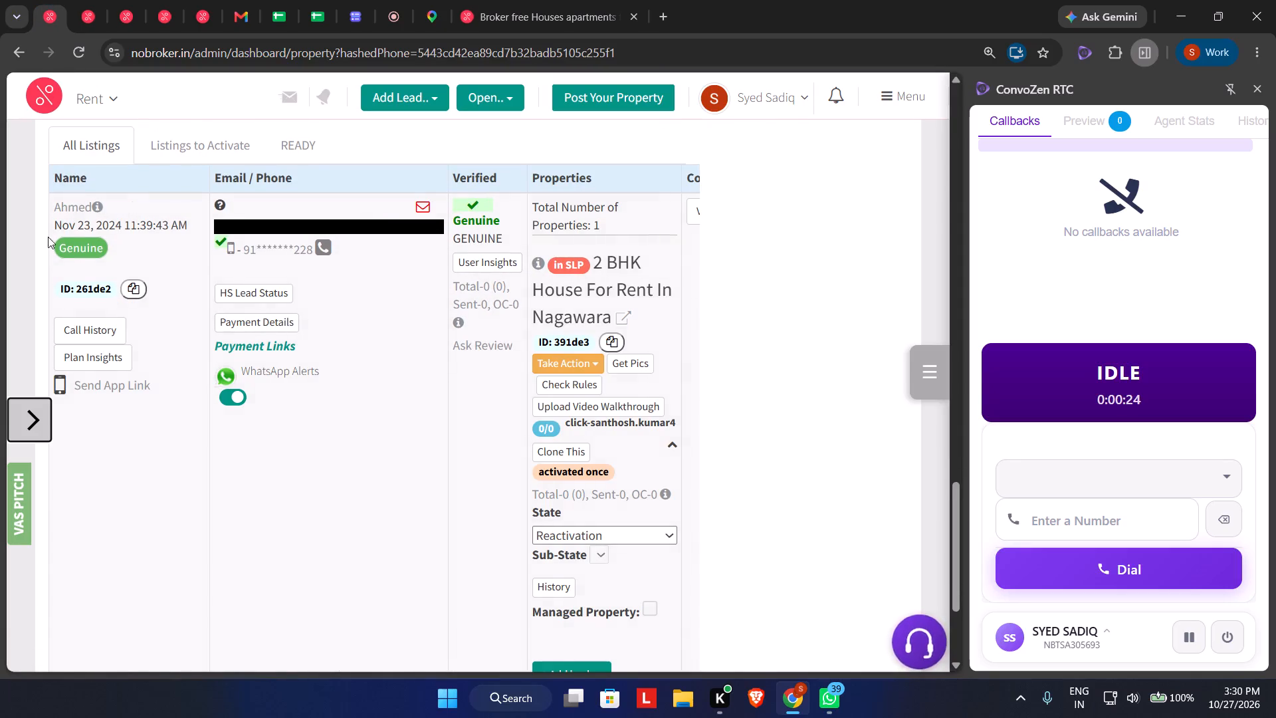
pyautogui.click(88, 0)
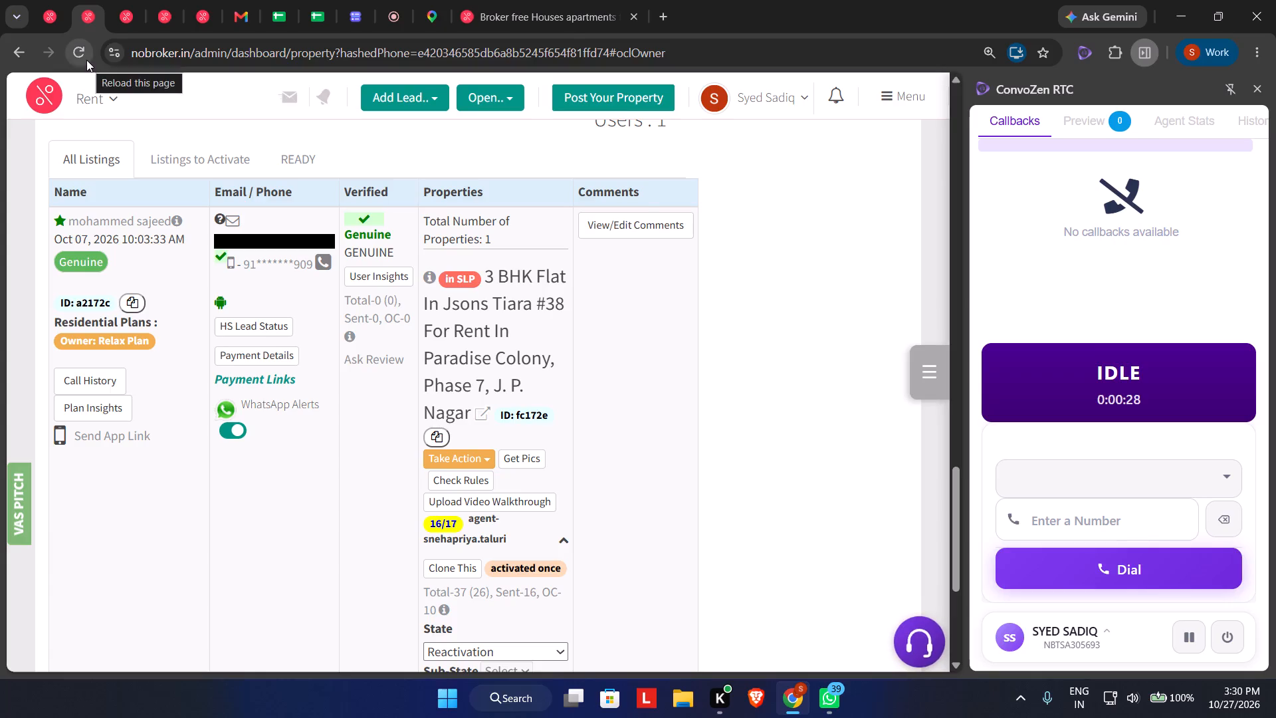
pyautogui.click(124, 17)
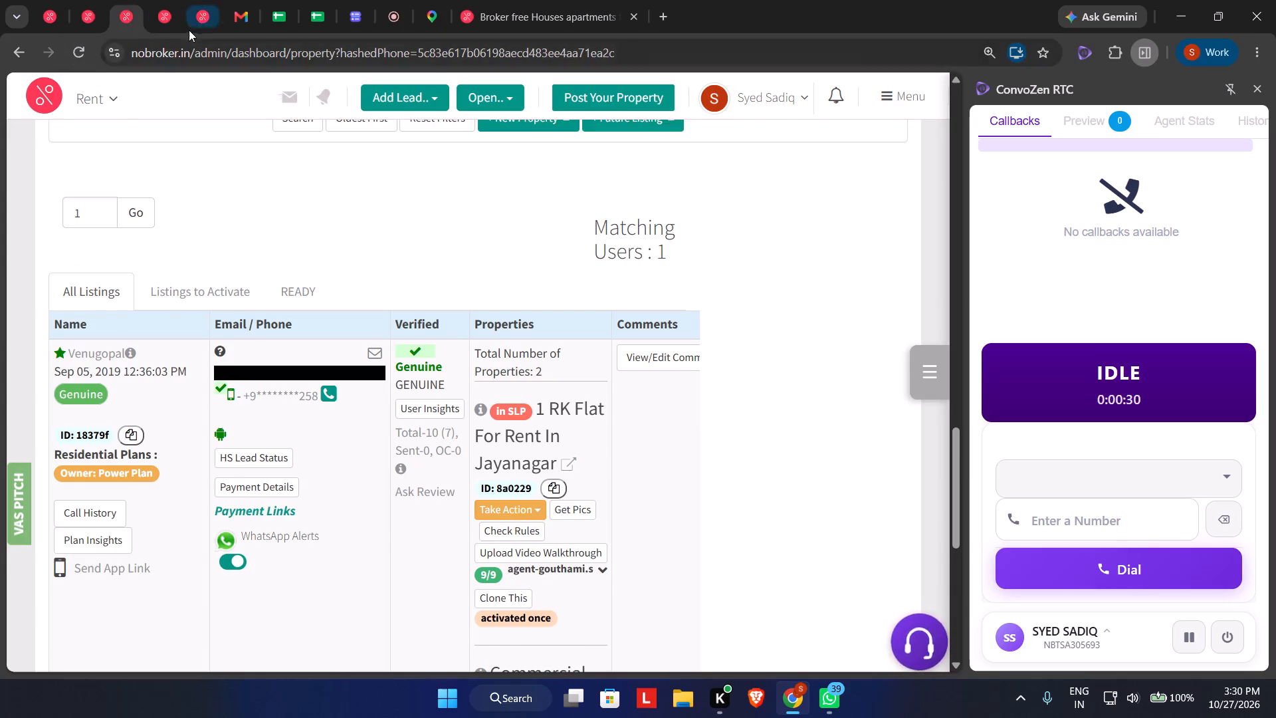
pyautogui.click(162, 21)
pyautogui.click(203, 10)
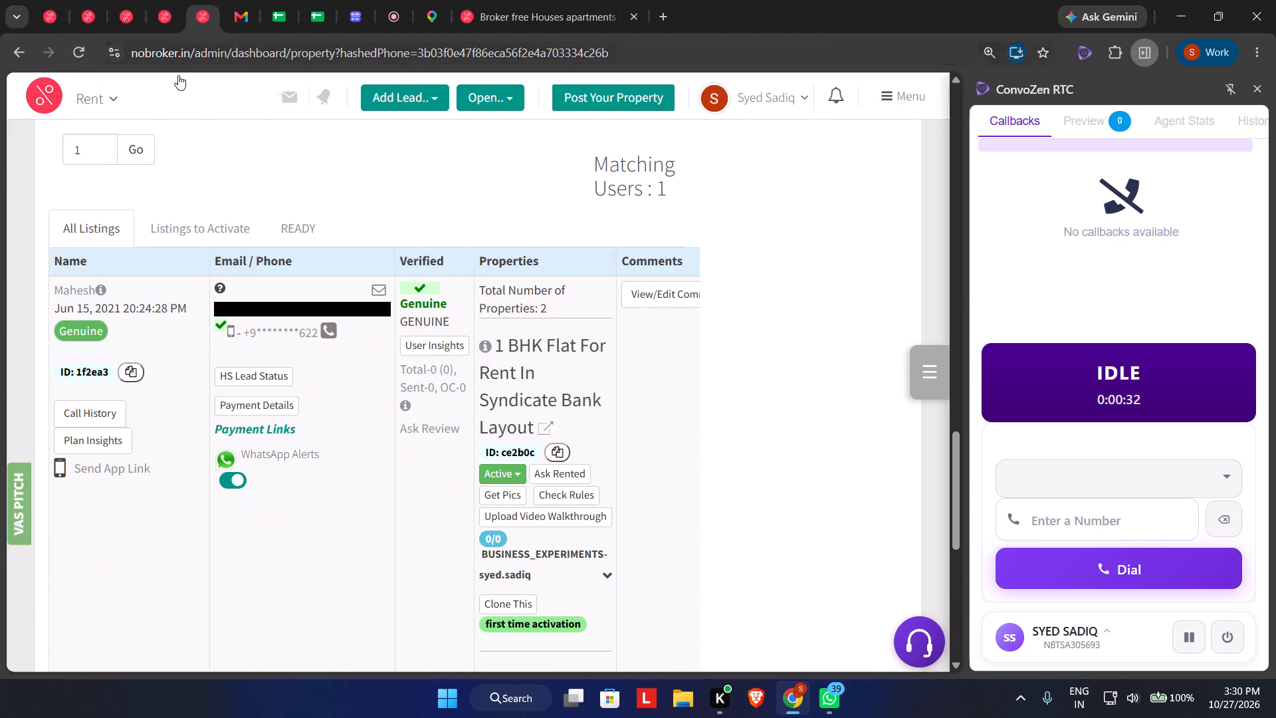
pyautogui.click(38, 0)
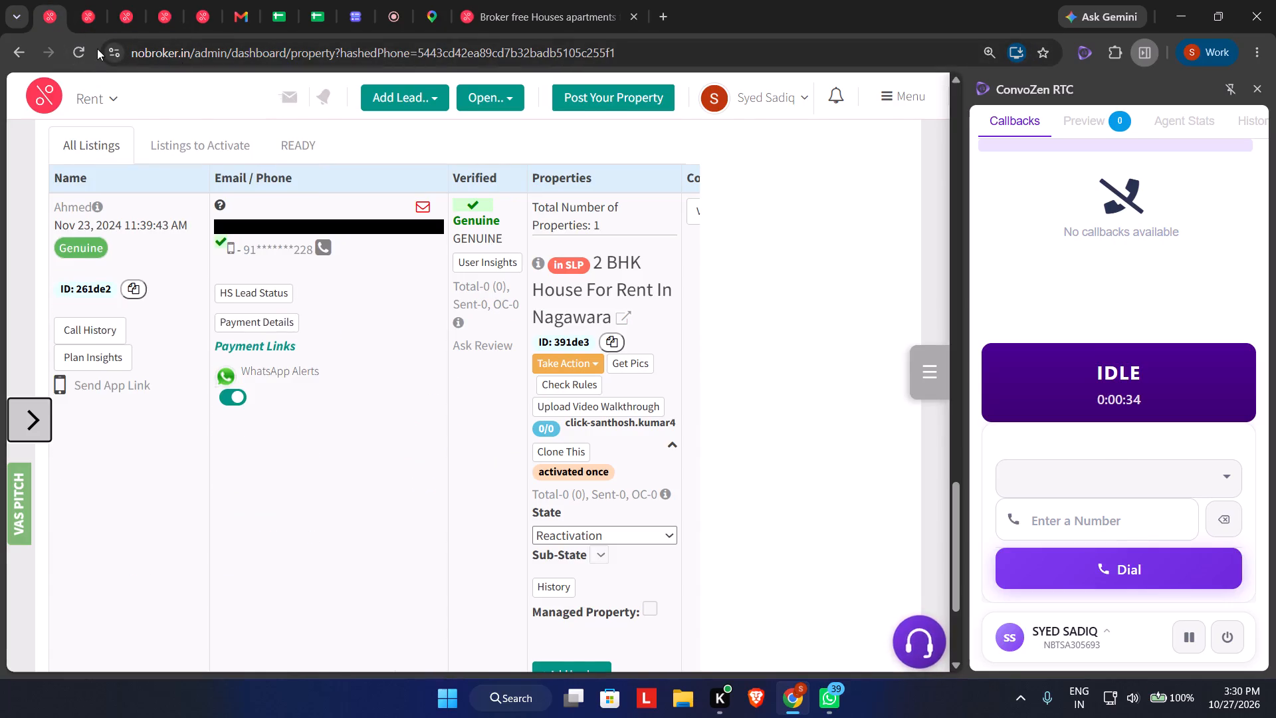
# Reload the J. P. Nagar and Nagawara listing dashboards to check their current property status.
pyautogui.click(85, 17)
pyautogui.click(81, 53)
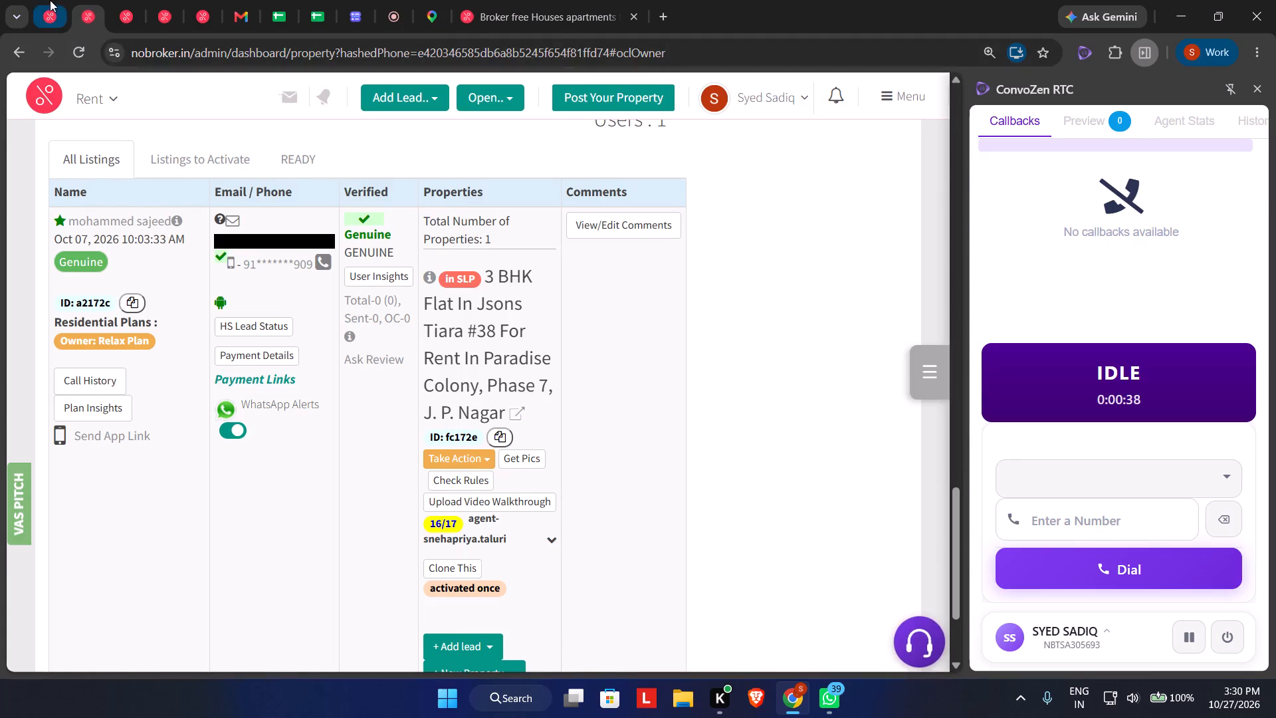
pyautogui.click(50, 0)
pyautogui.click(81, 53)
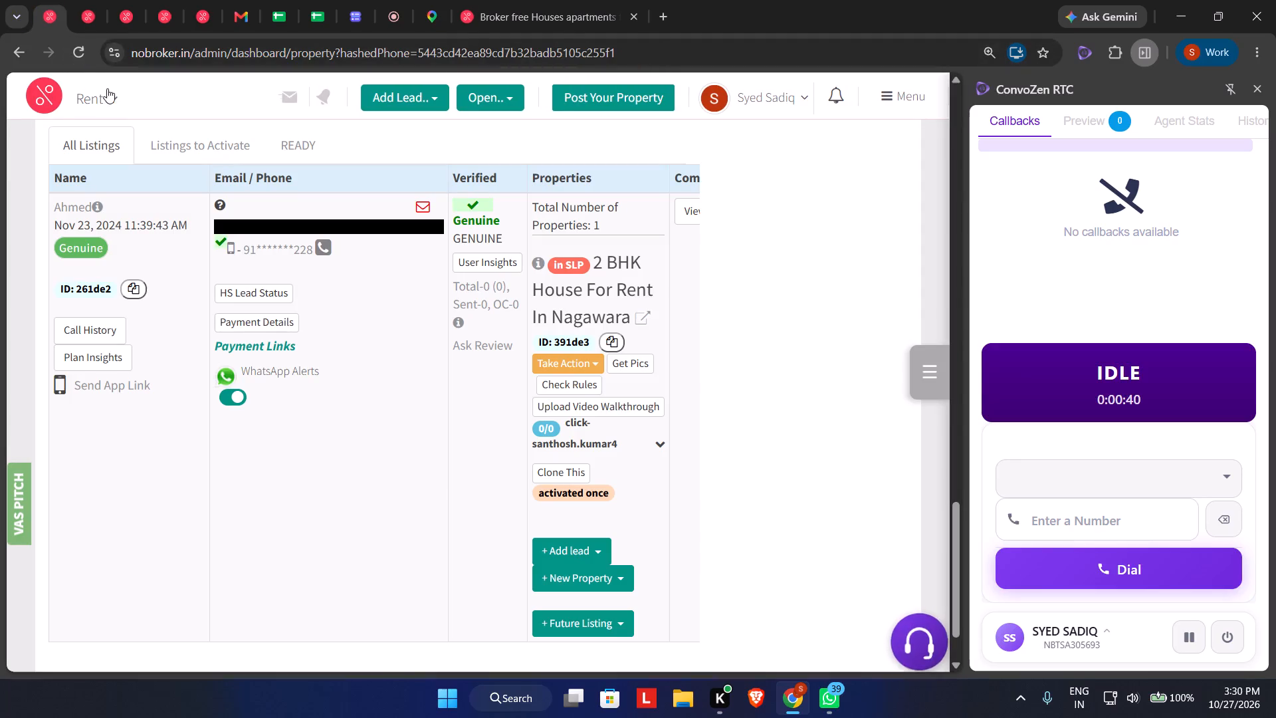
# Recheck the Banashankari, J. P. Nagar and Syndicate Bank Layout listings, and reload the Jayanagar dashboard to check its current status.
pyautogui.doubleClick(165, 14)
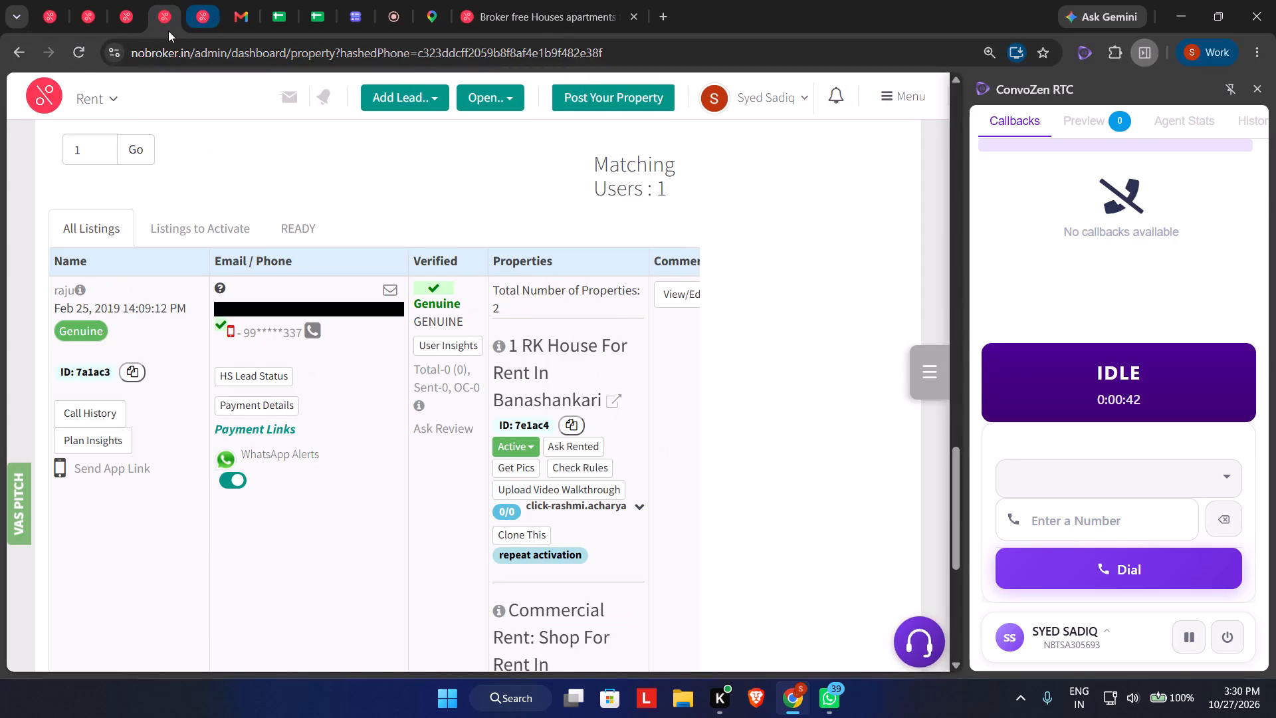
pyautogui.click(126, 20)
pyautogui.doubleClick(93, 11)
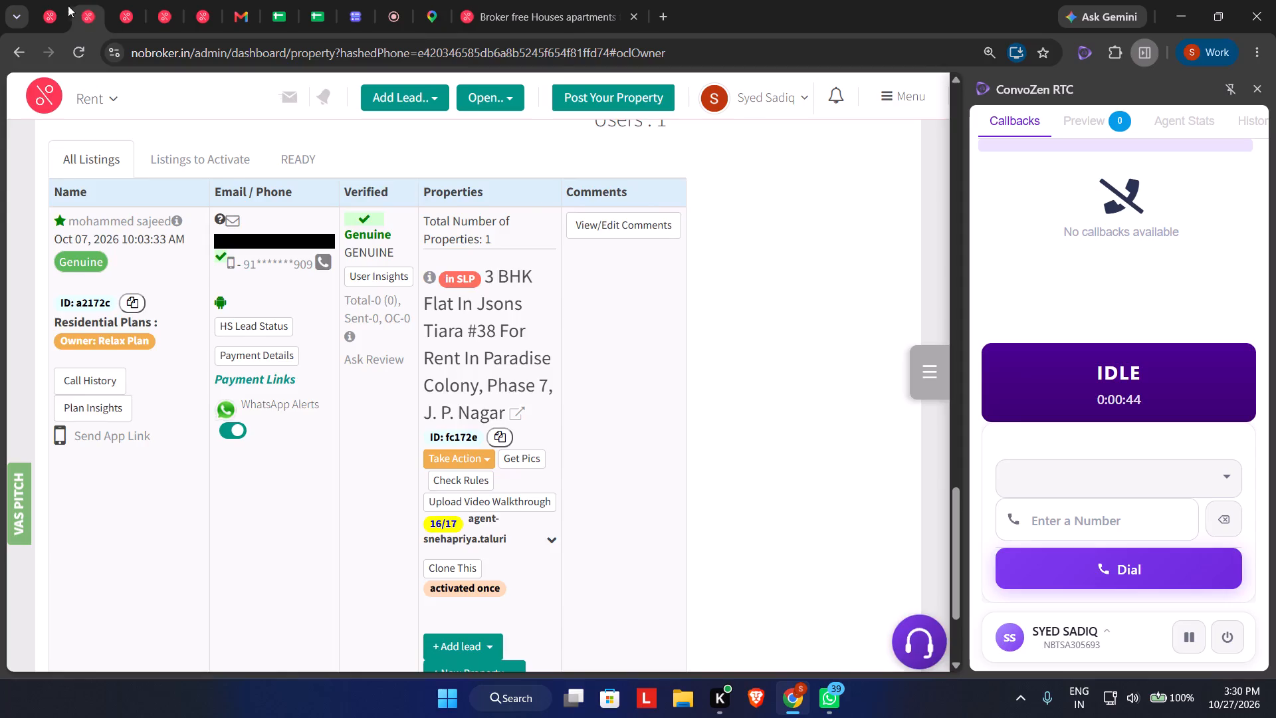
pyautogui.click(52, 0)
pyautogui.doubleClick(196, 12)
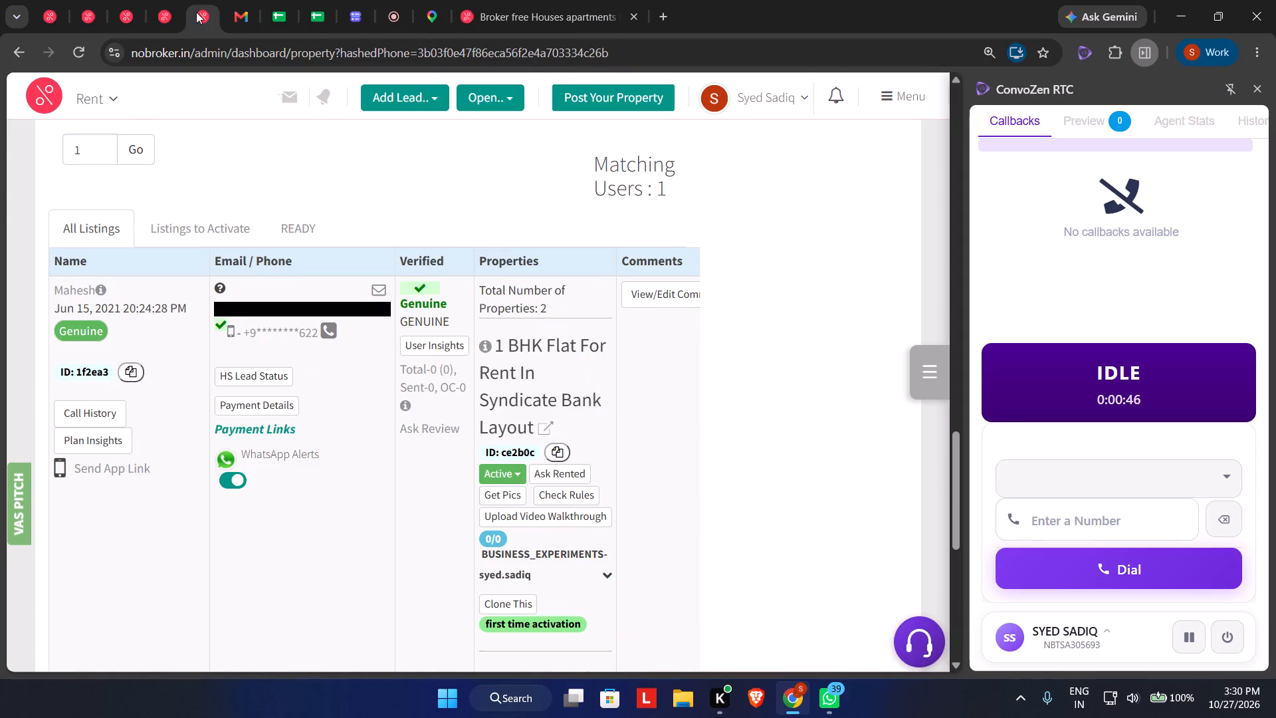
pyautogui.click(124, 17)
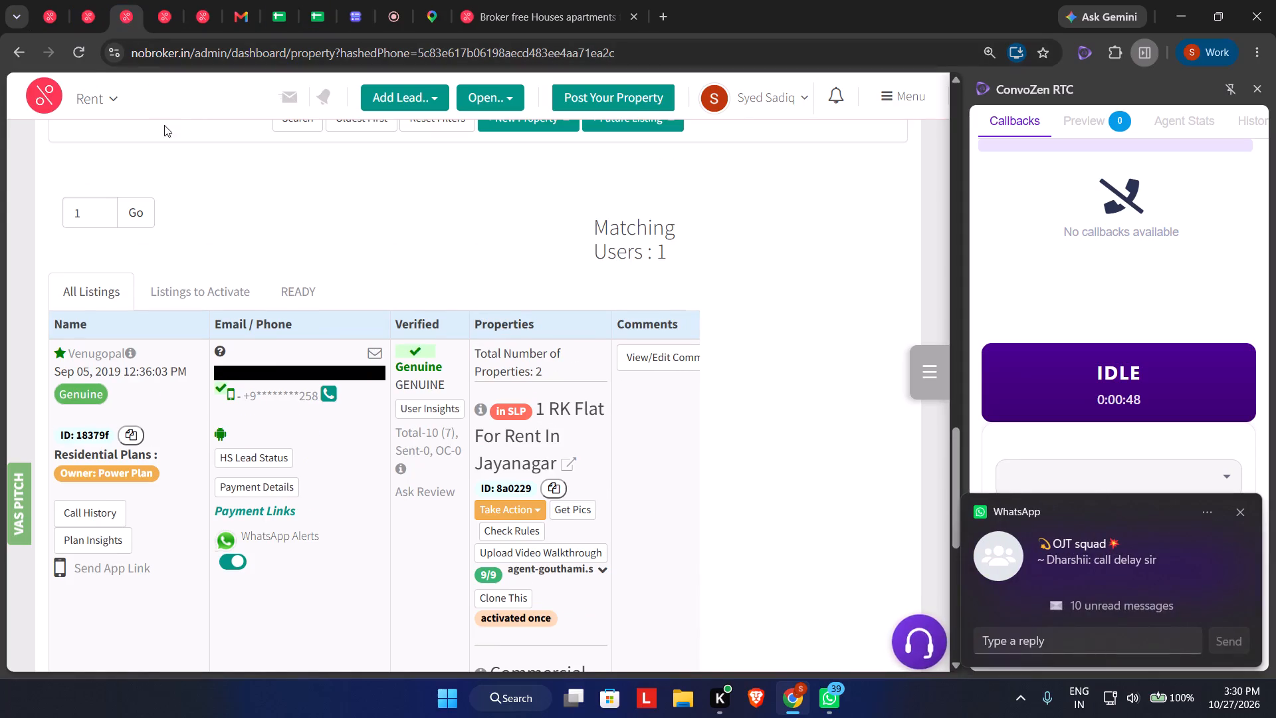
pyautogui.click(78, 53)
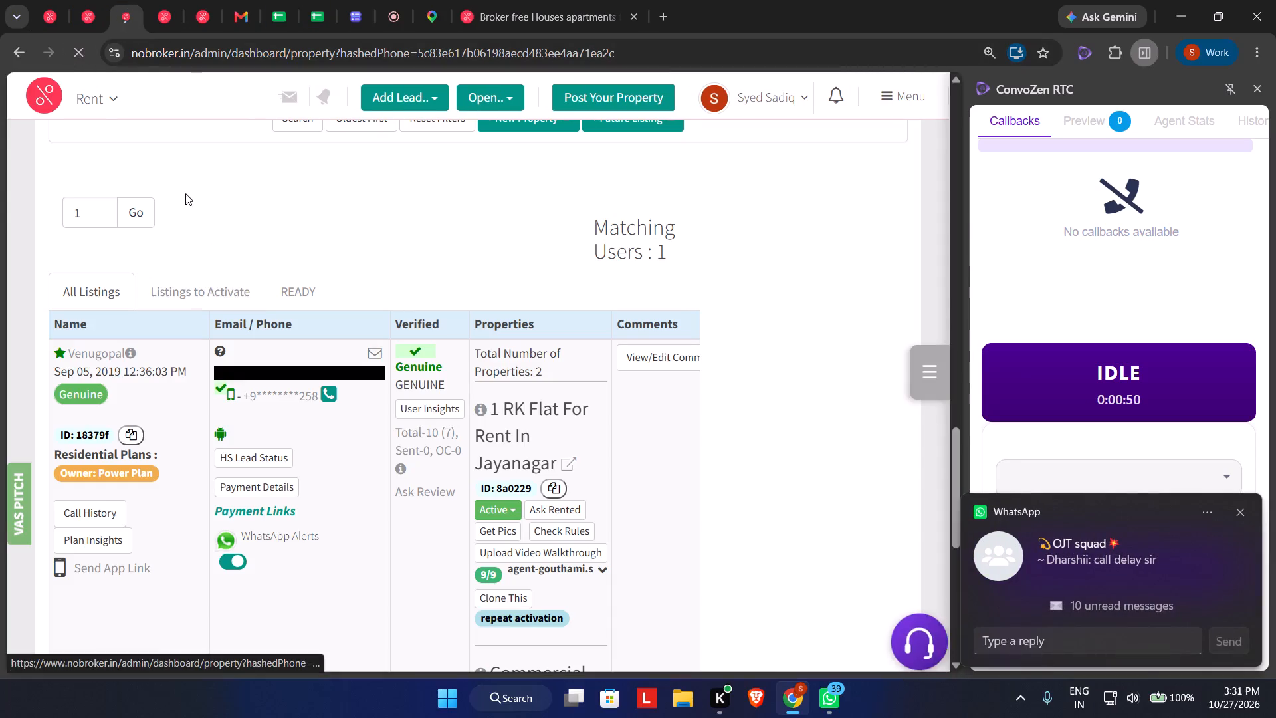
# Compare the 27/10/26 row of the conversion tally spreadsheet with the pinned listing dashboards.
pyautogui.click(276, 5)
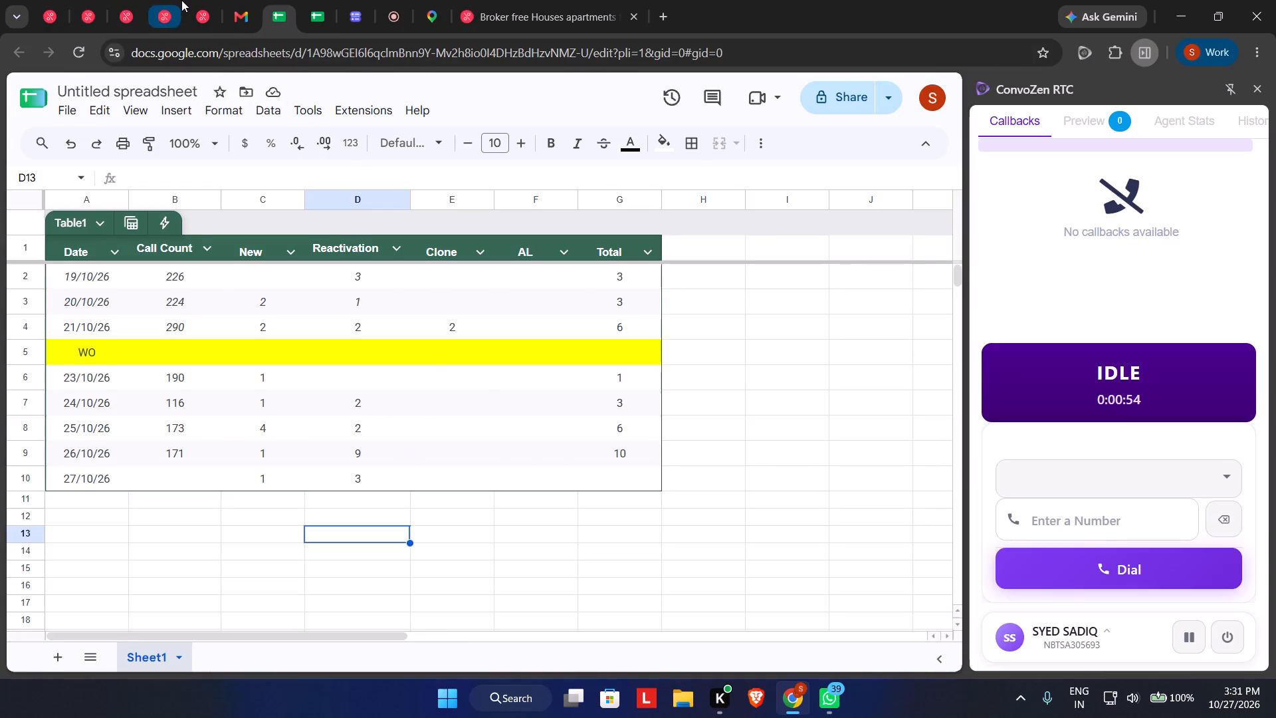
pyautogui.click(181, 0)
pyautogui.click(201, 3)
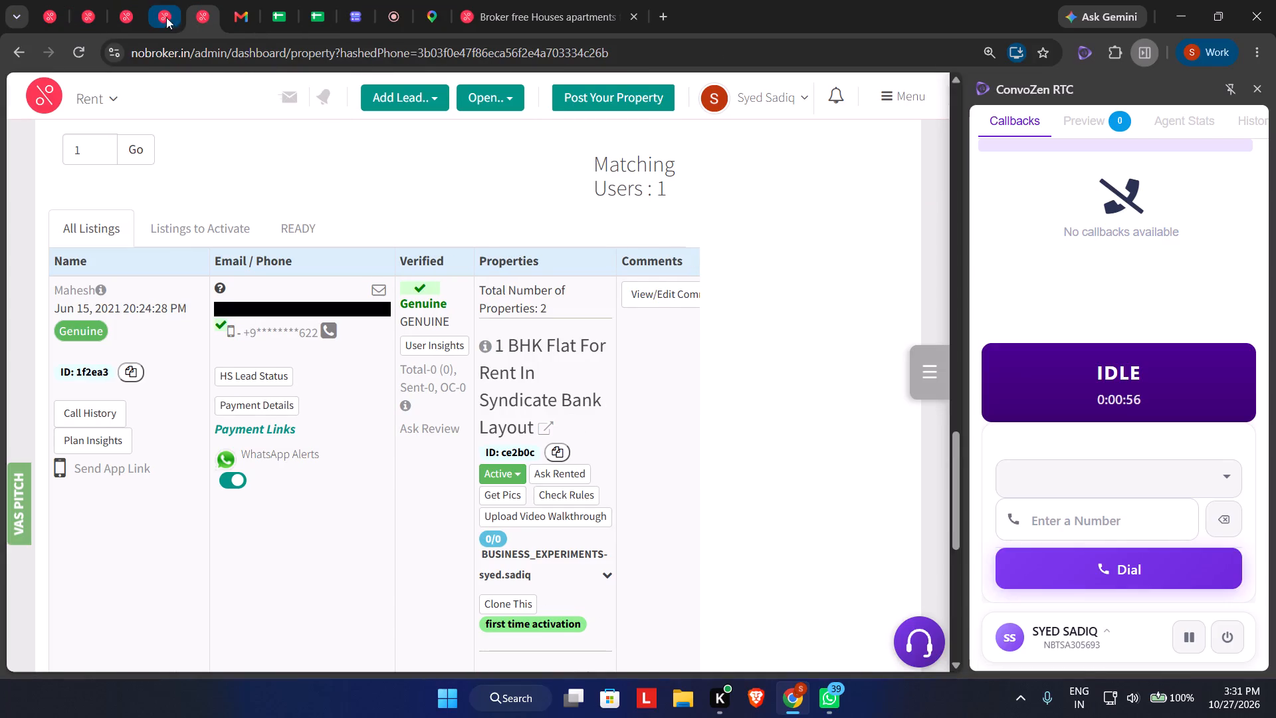
pyautogui.click(88, 9)
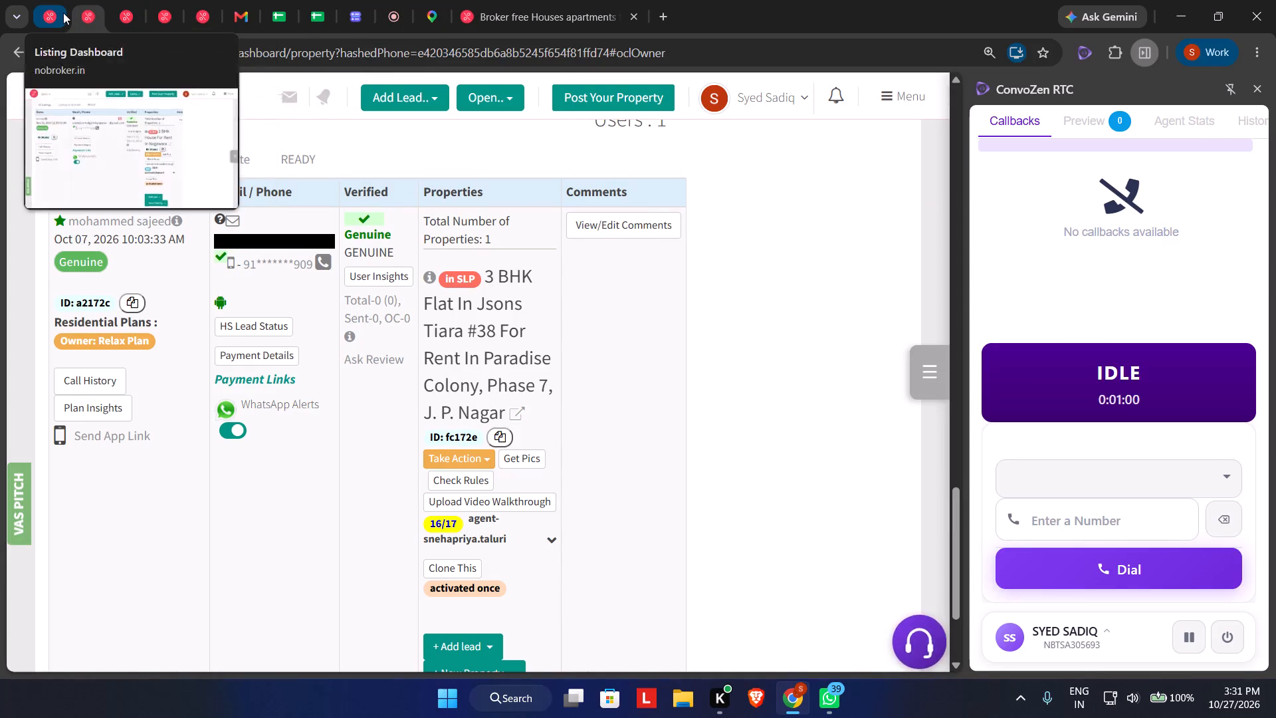
pyautogui.click(314, 17)
pyautogui.doubleClick(278, 5)
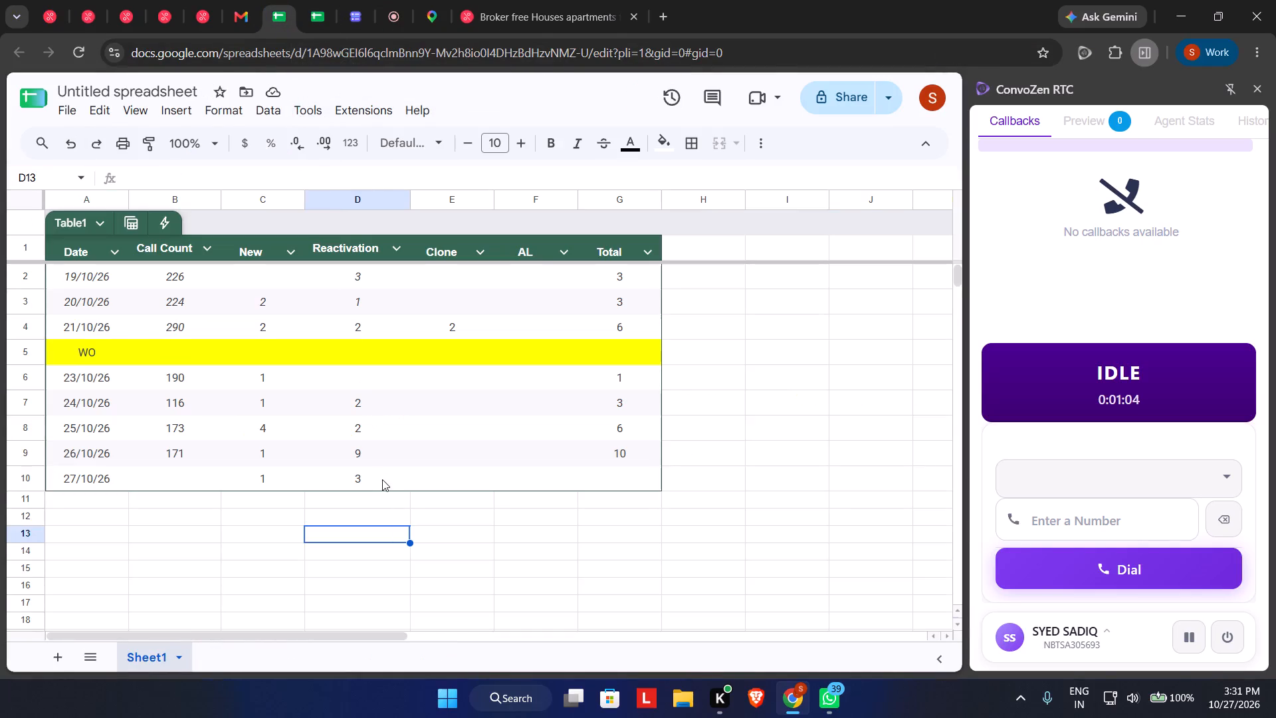
# Review the Syndicate Bank Layout, Banashankari, Jayanagar and J. P. Nagar listing dashboards for their activation status.
pyautogui.click(206, 0)
pyautogui.scroll(-3, 341, 427)
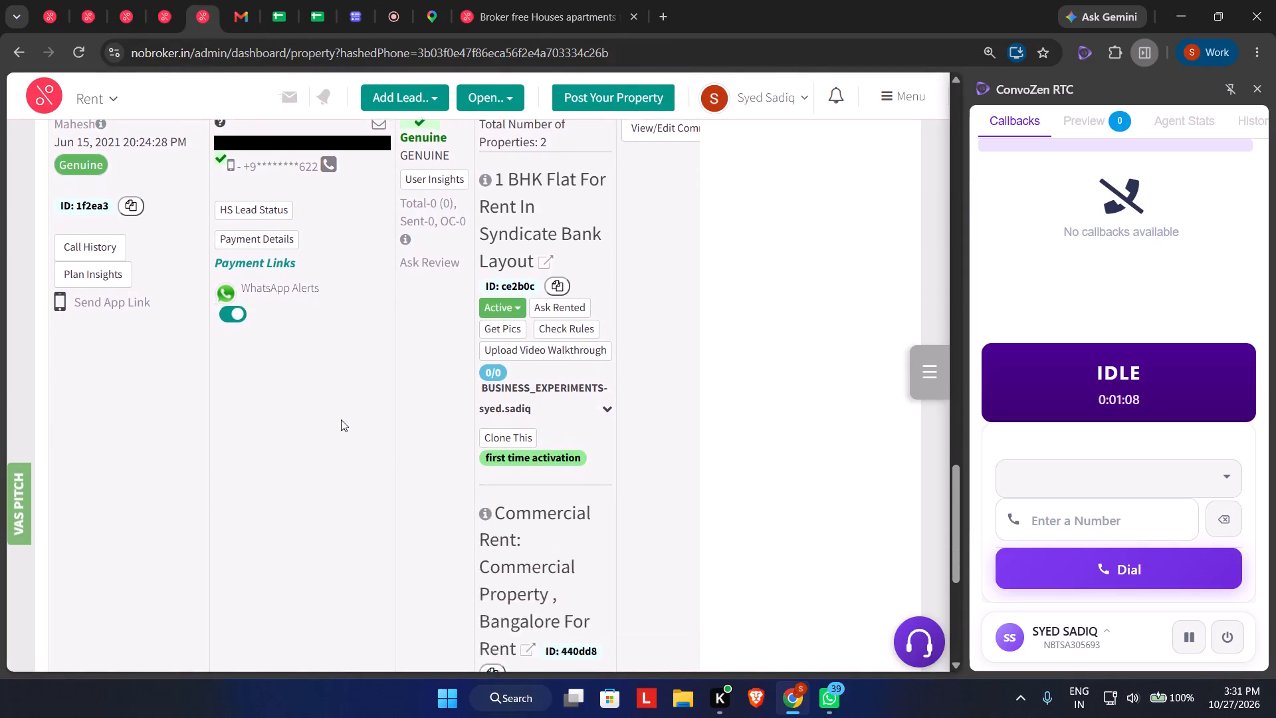
pyautogui.scroll(-2, 341, 419)
pyautogui.scroll(3, 340, 416)
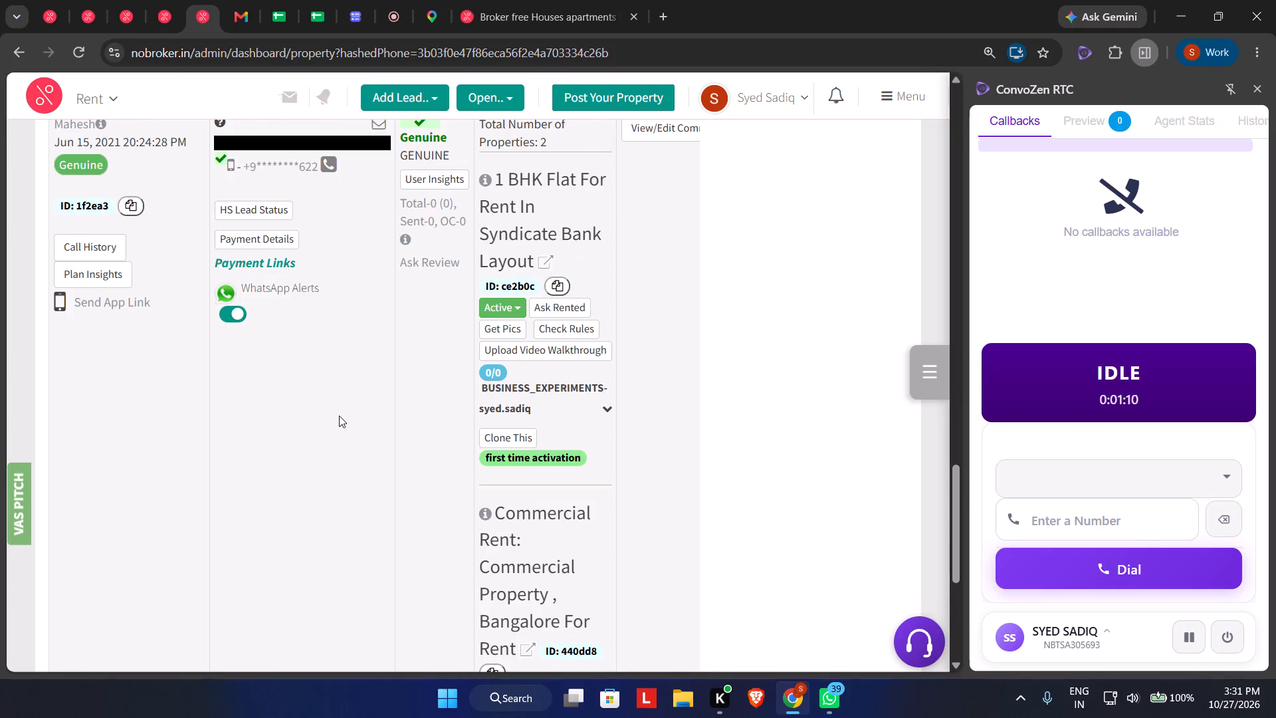
pyautogui.click(163, 0)
pyautogui.scroll(-3, 282, 346)
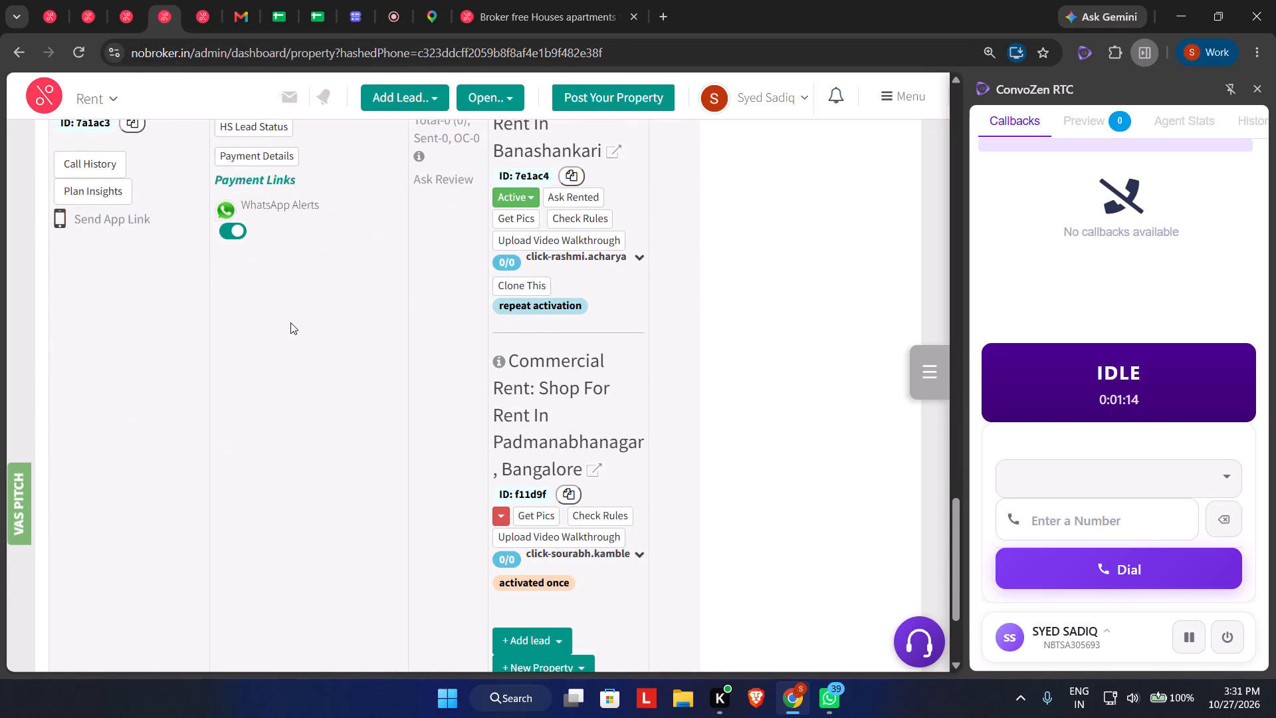
pyautogui.scroll(-2, 290, 322)
pyautogui.scroll(5, 291, 320)
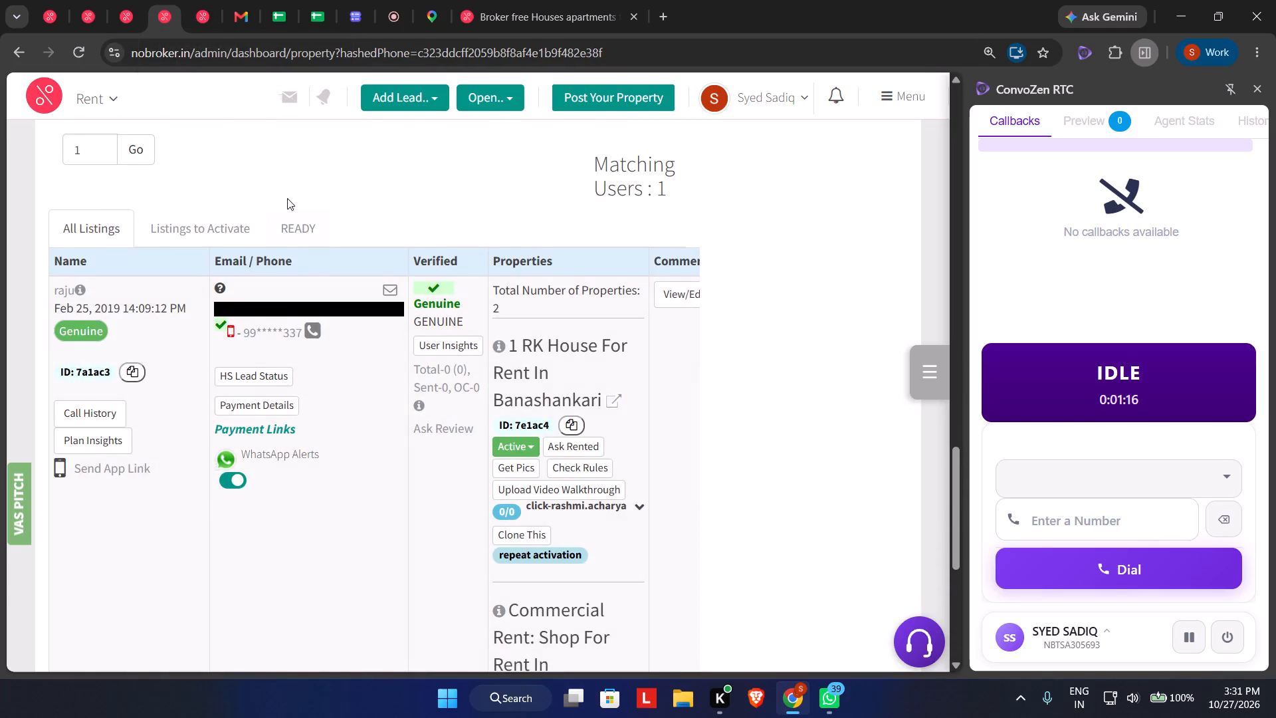
pyautogui.click(123, 5)
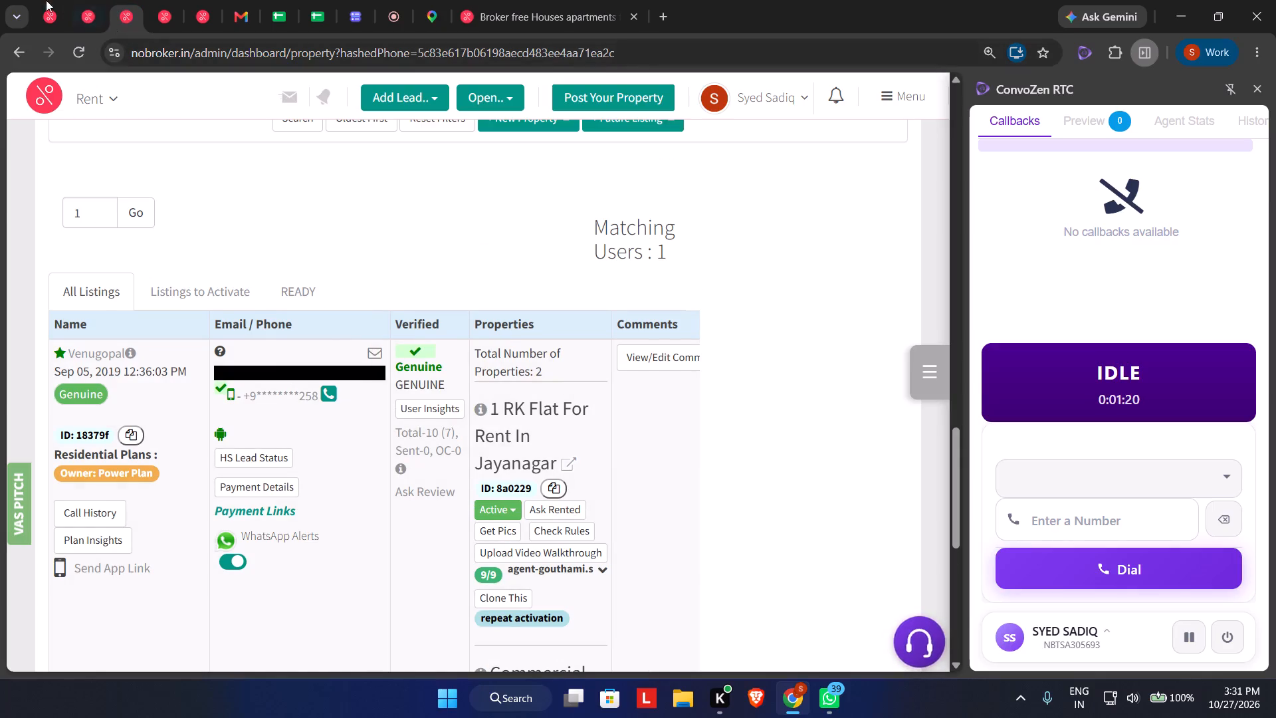
pyautogui.doubleClick(75, 18)
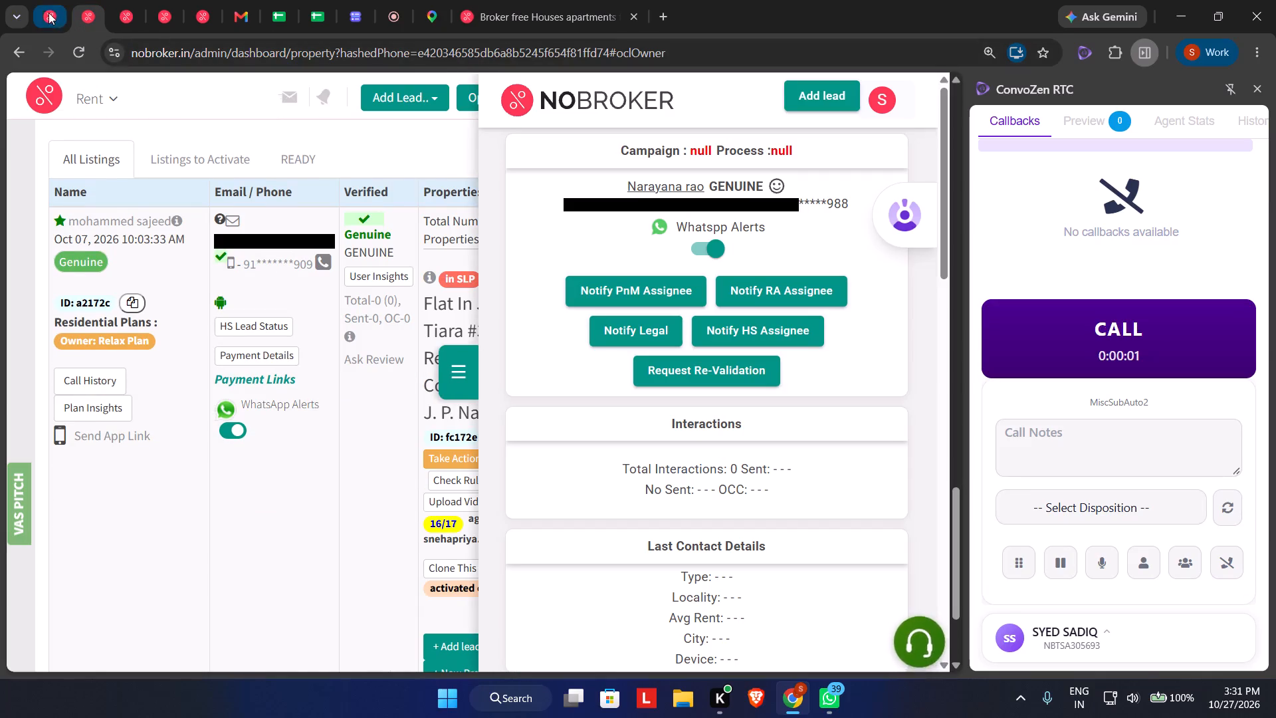
# Set the current call's disposition to Outbound, Not Picked, Voice Mail.
pyautogui.scroll(-1, 360, 455)
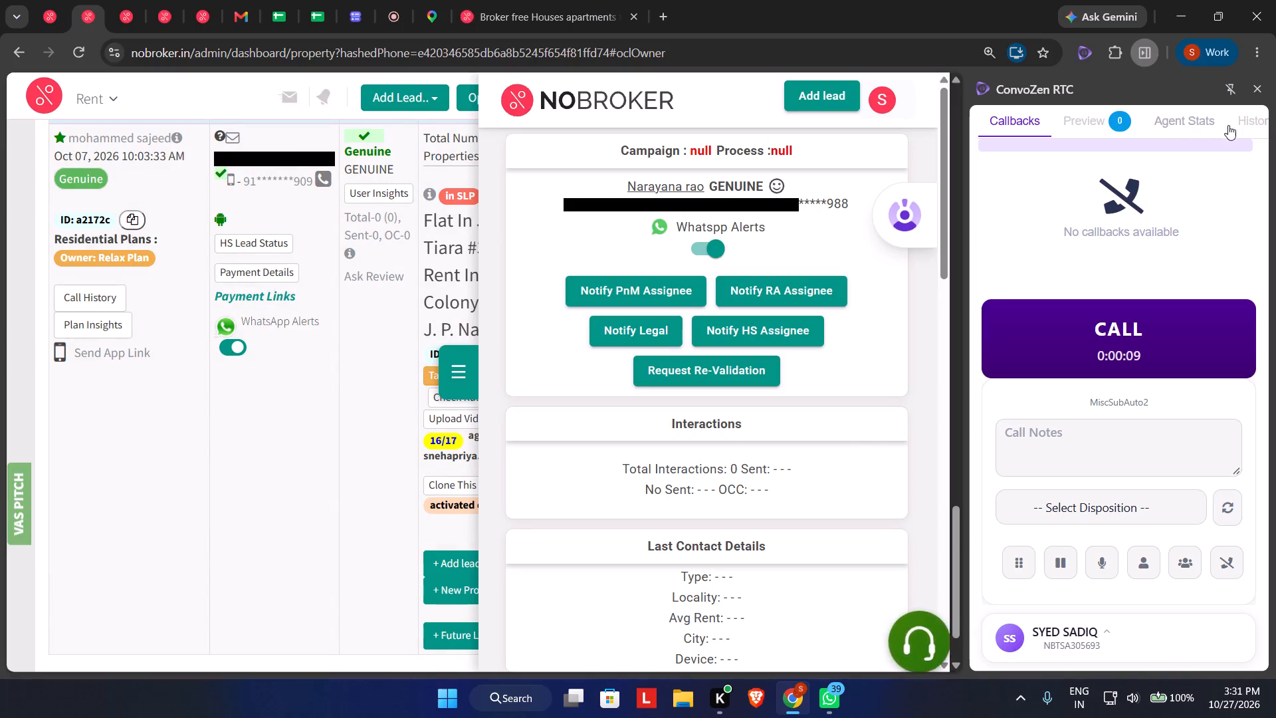
pyautogui.click(1259, 126)
pyautogui.scroll(-2, 1090, 240)
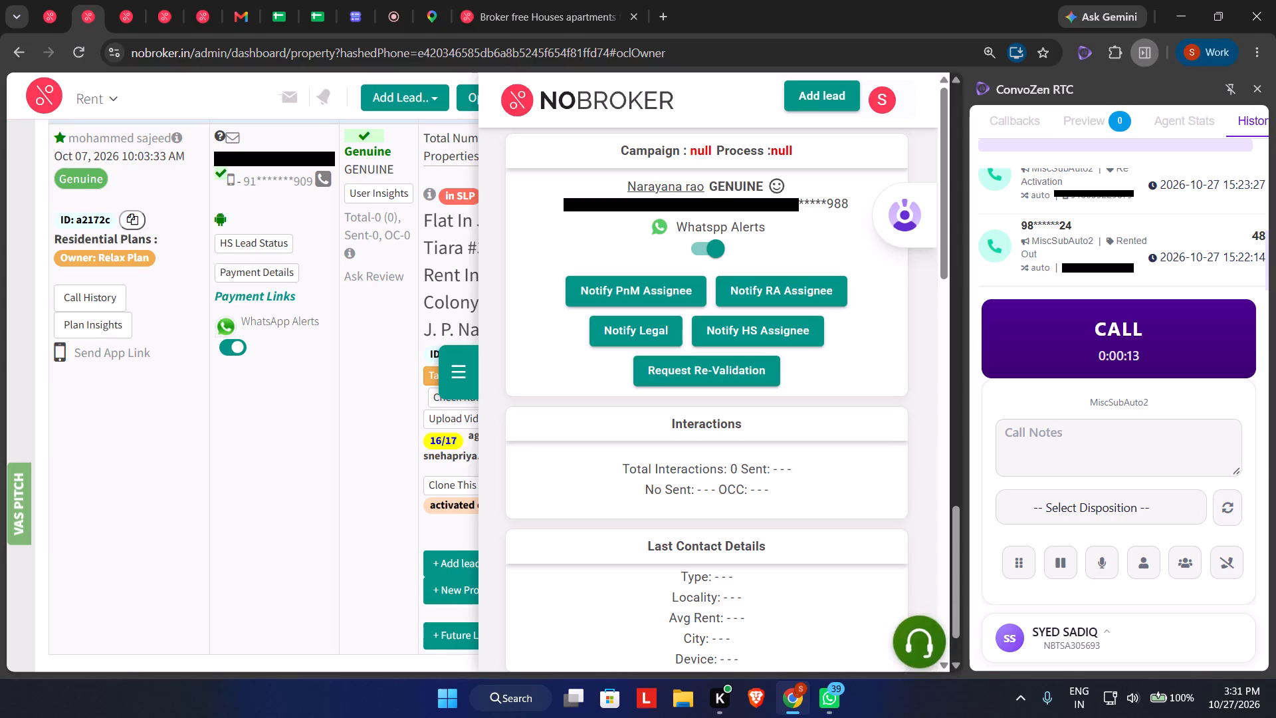
pyautogui.click(1099, 509)
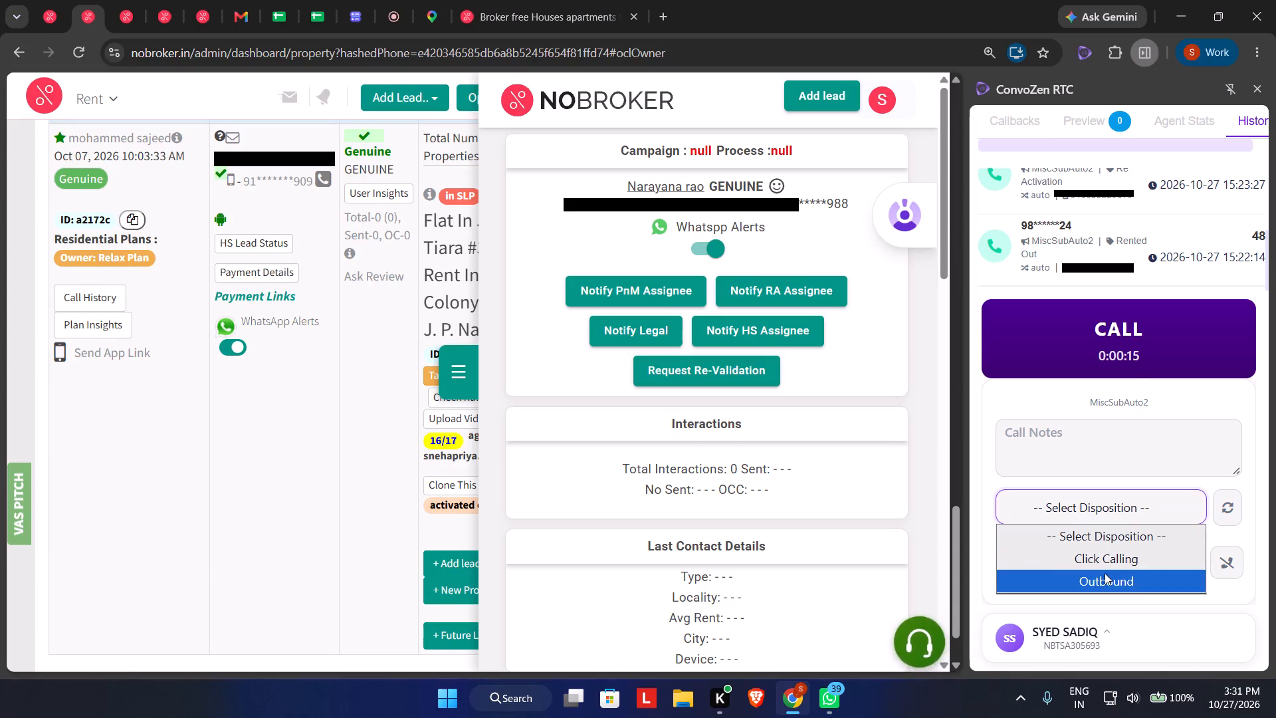
pyautogui.click(1103, 573)
pyautogui.click(1080, 512)
pyautogui.click(1095, 556)
pyautogui.click(1089, 493)
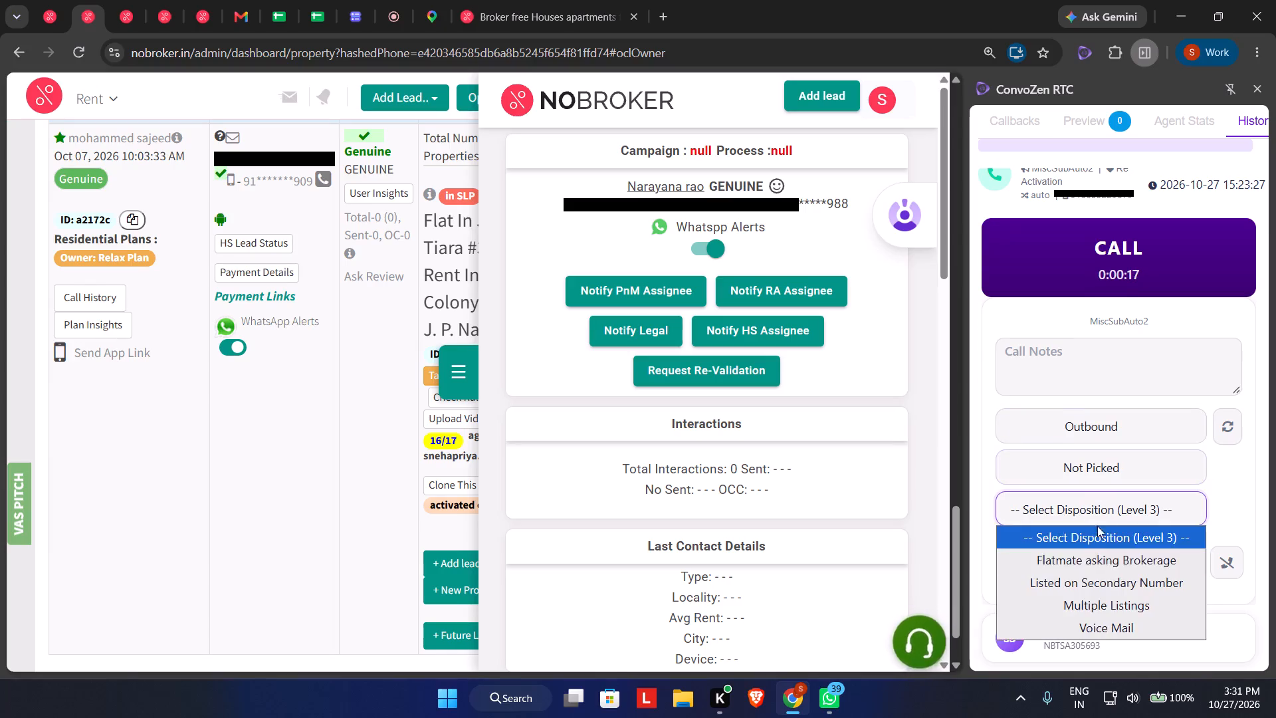
pyautogui.click(1124, 623)
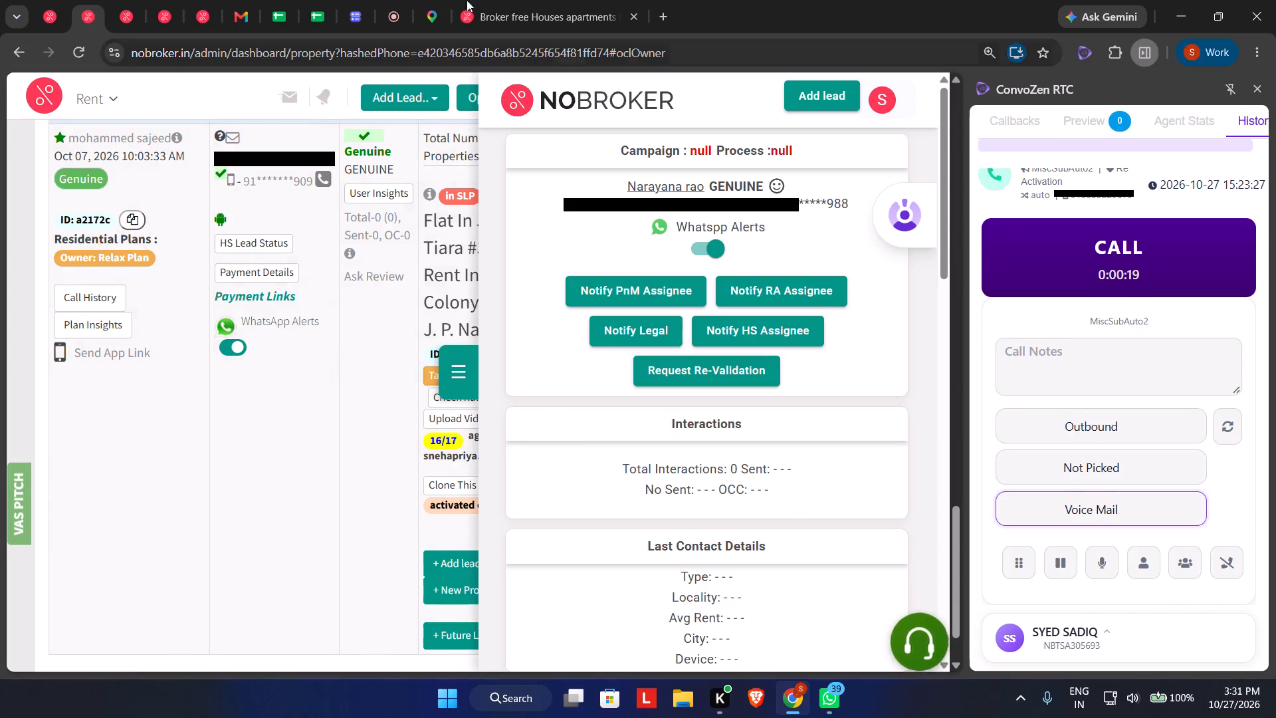
pyautogui.click(530, 0)
pyautogui.click(411, 516)
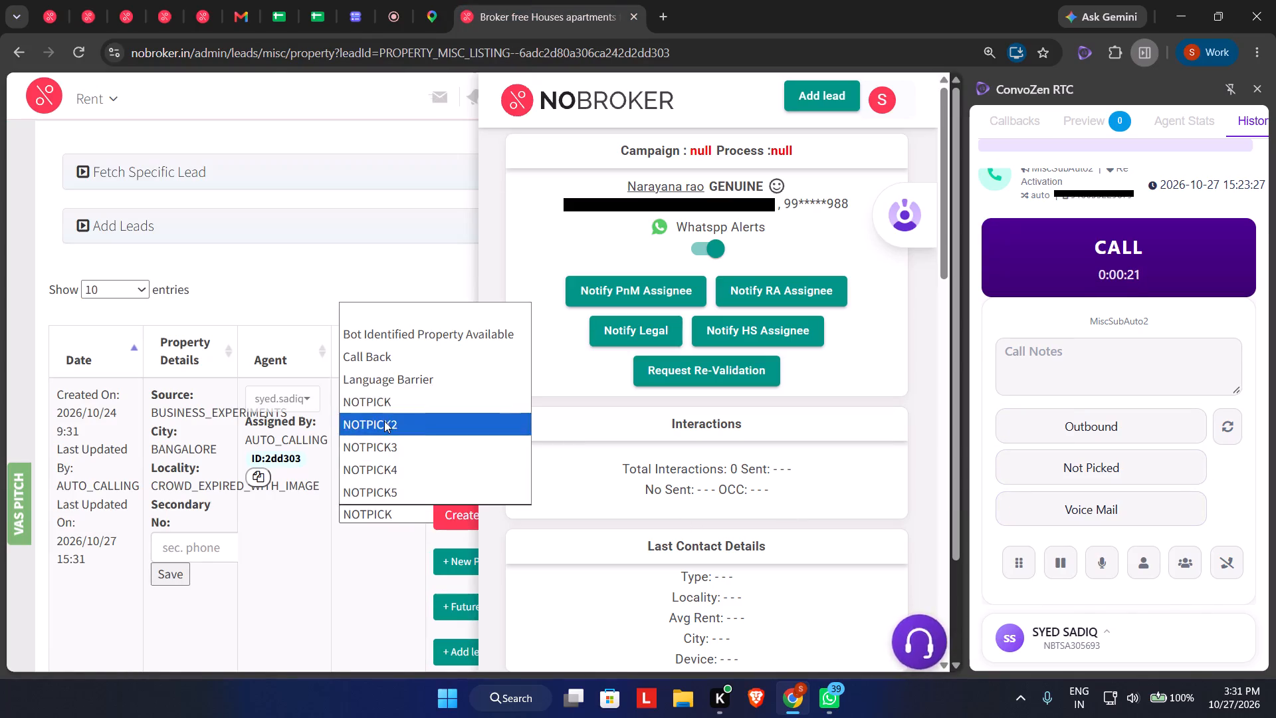
pyautogui.doubleClick(384, 421)
# End the current call and submit its selected disposition.
pyautogui.click(1213, 568)
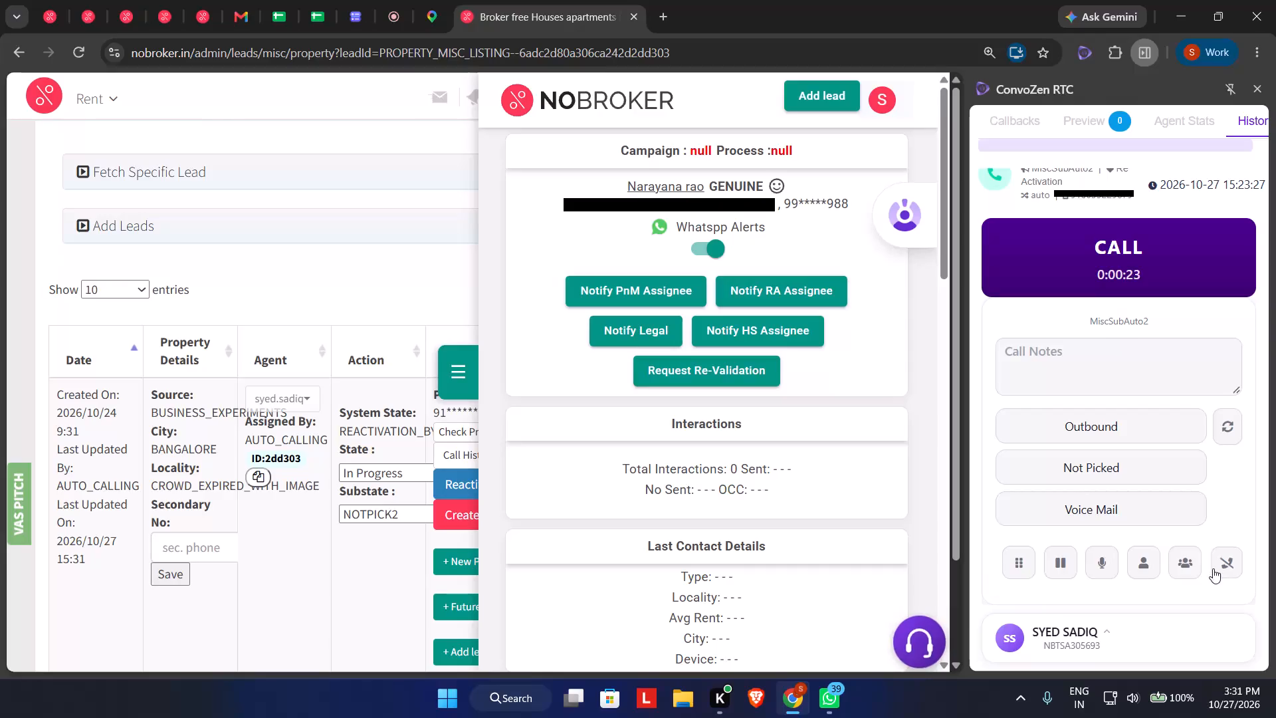
pyautogui.click(1139, 575)
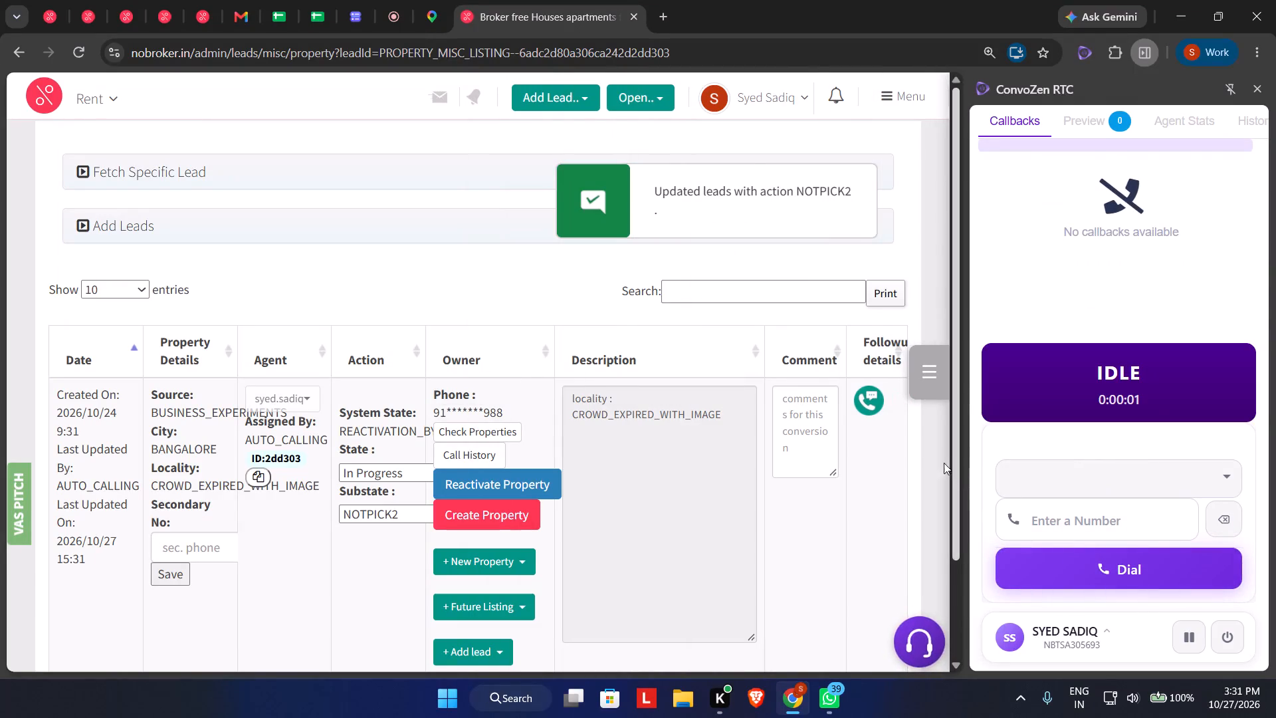
# Compare the activation status across the Syndicate Bank Layout, Banashankari, Jayanagar and J. P. Nagar listing dashboards.
pyautogui.doubleClick(204, 17)
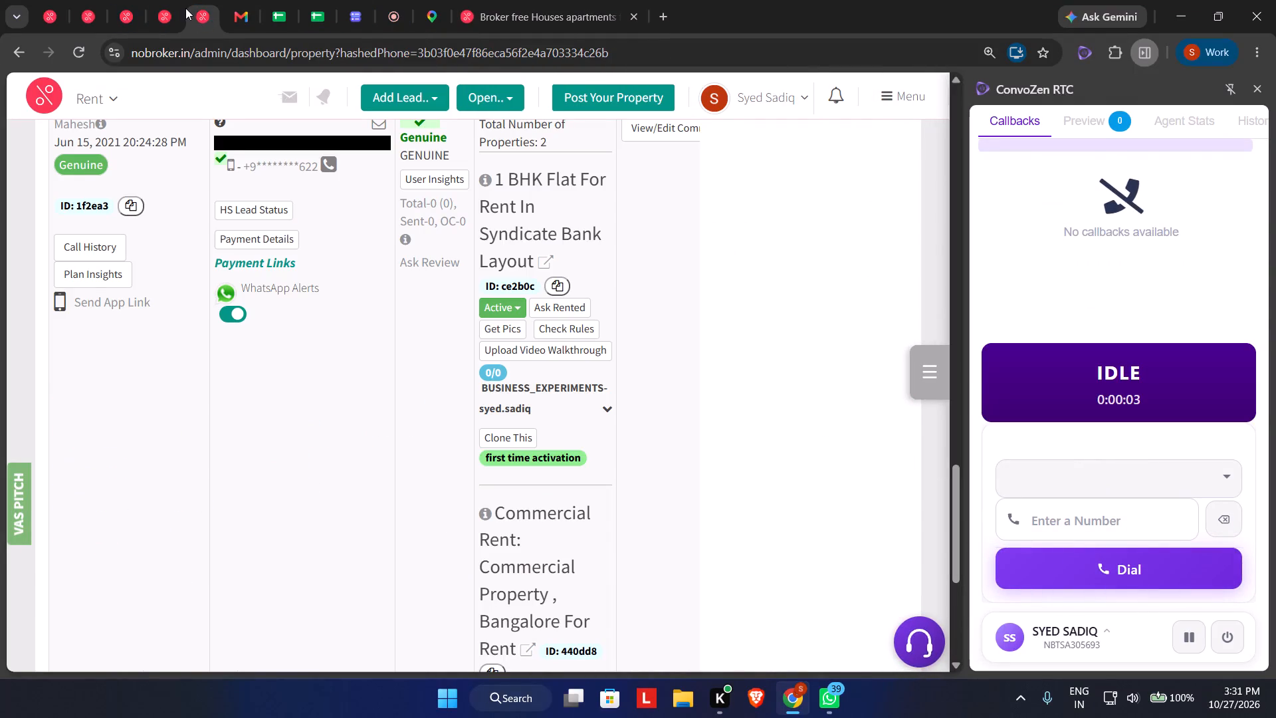
pyautogui.click(175, 13)
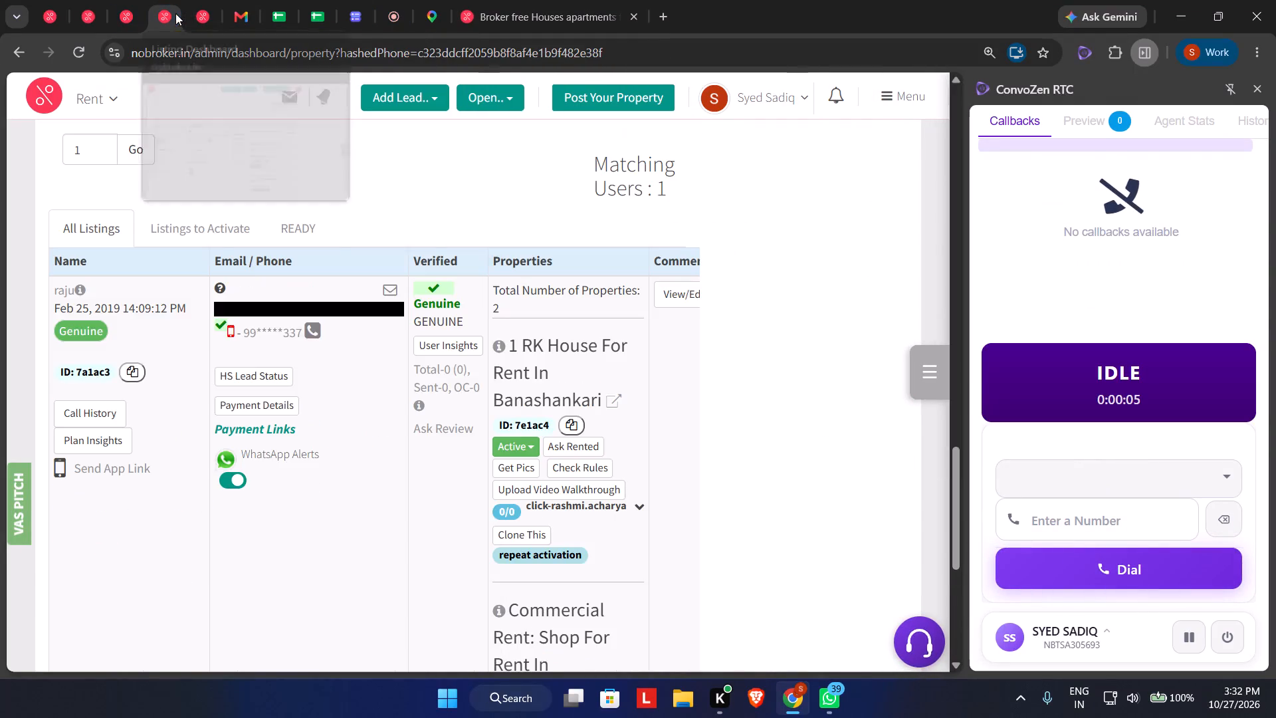
pyautogui.scroll(-2, 449, 320)
pyautogui.scroll(3, 451, 317)
pyautogui.click(214, 9)
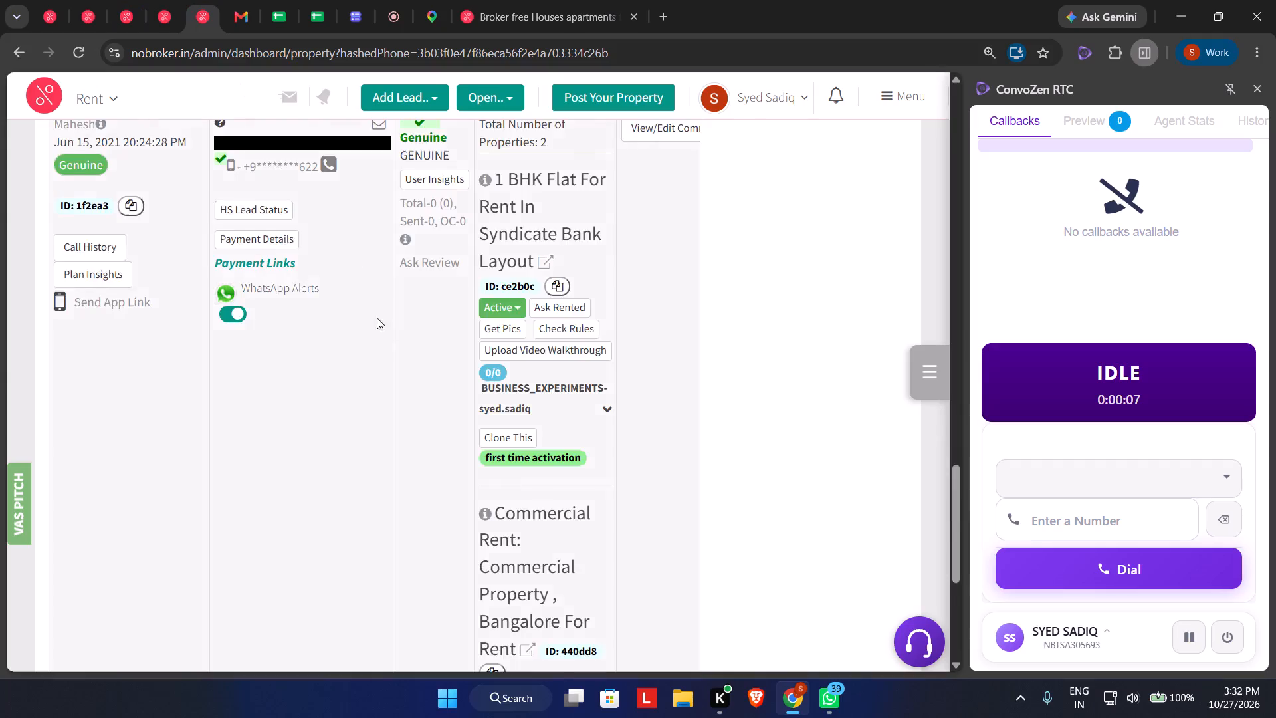
pyautogui.scroll(-4, 377, 318)
pyautogui.scroll(6, 403, 326)
pyautogui.click(131, 23)
pyautogui.scroll(-10, 364, 336)
pyautogui.scroll(6, 403, 331)
pyautogui.click(85, 11)
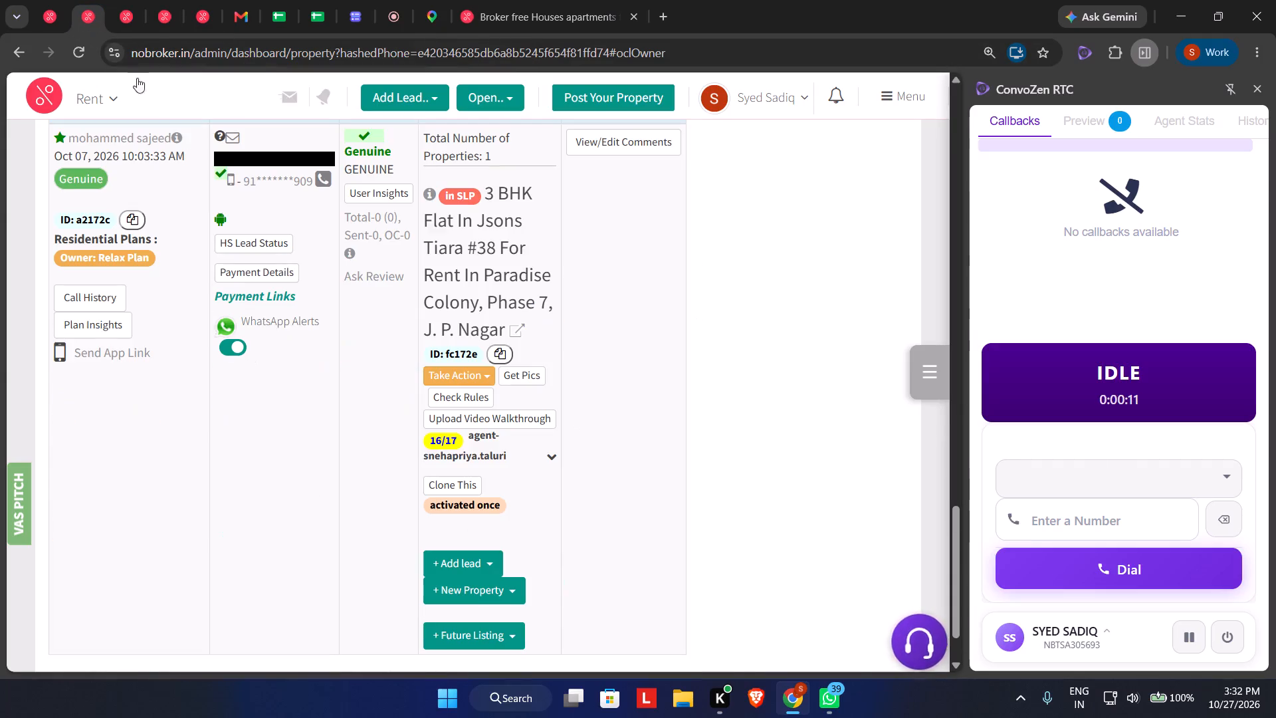
pyautogui.scroll(5, 354, 326)
pyautogui.scroll(-3, 342, 314)
pyautogui.scroll(1, 342, 314)
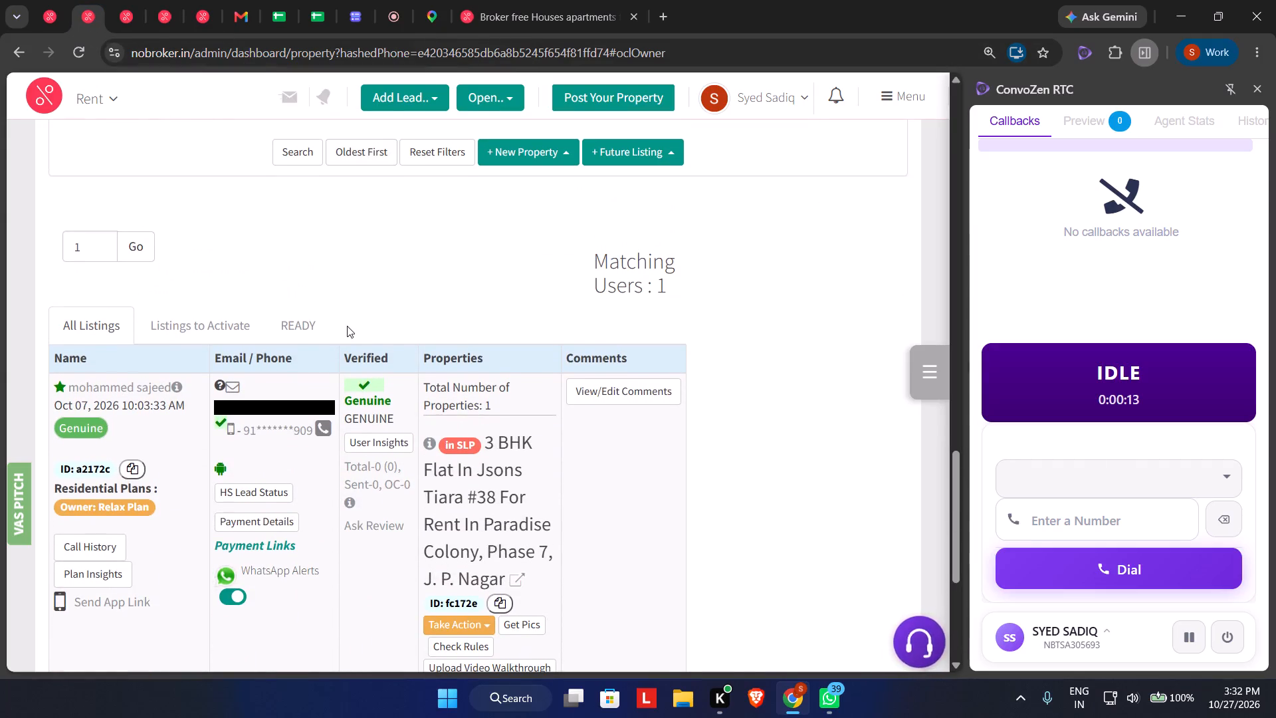
# Examine today's dialer call history for calls disposed as Re Activation.
pyautogui.click(1243, 122)
pyautogui.scroll(-1, 1164, 248)
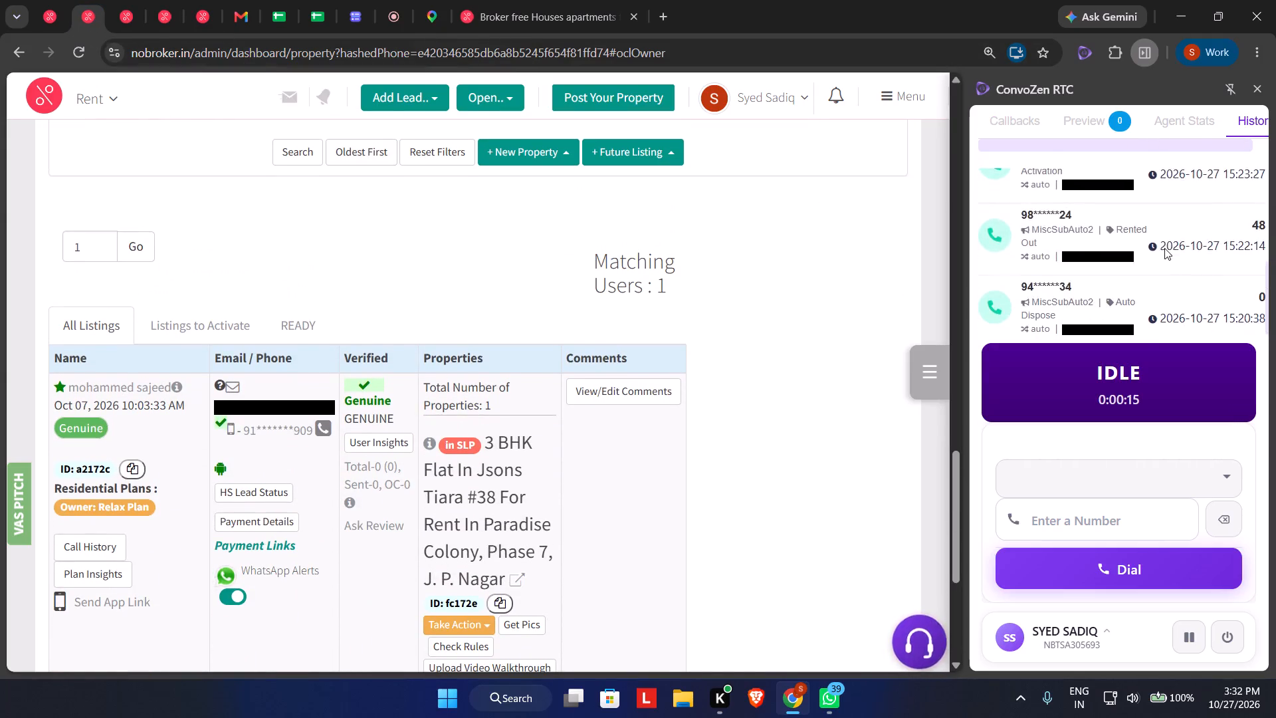
pyautogui.scroll(1, 1101, 278)
pyautogui.scroll(-2, 1087, 272)
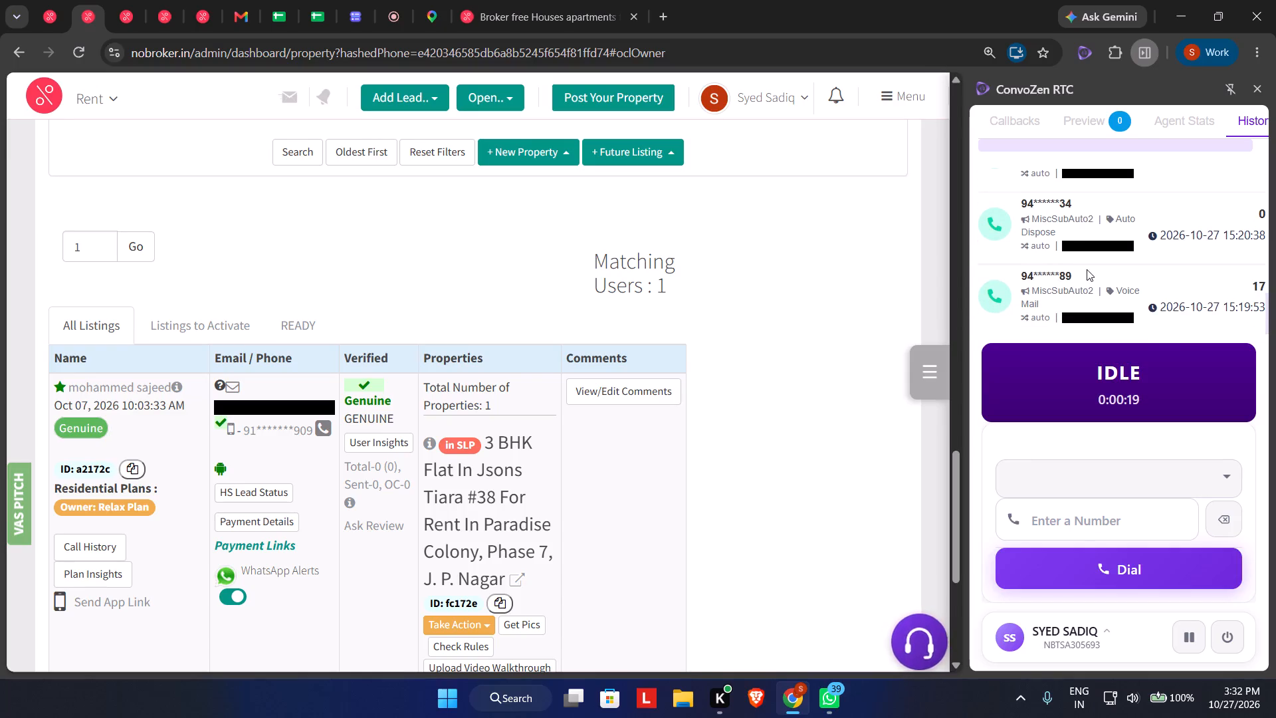
pyautogui.scroll(-3, 1087, 269)
pyautogui.scroll(4, 1087, 269)
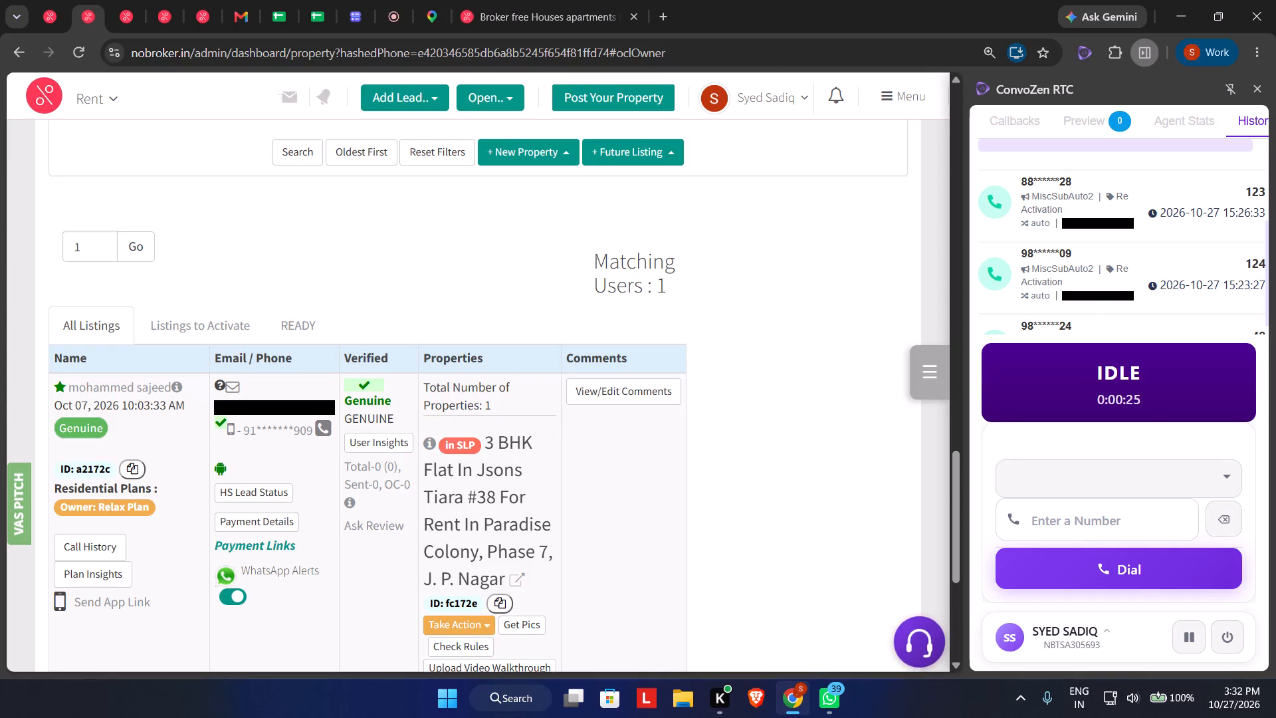
pyautogui.scroll(2, 1083, 318)
pyautogui.scroll(3, 1110, 262)
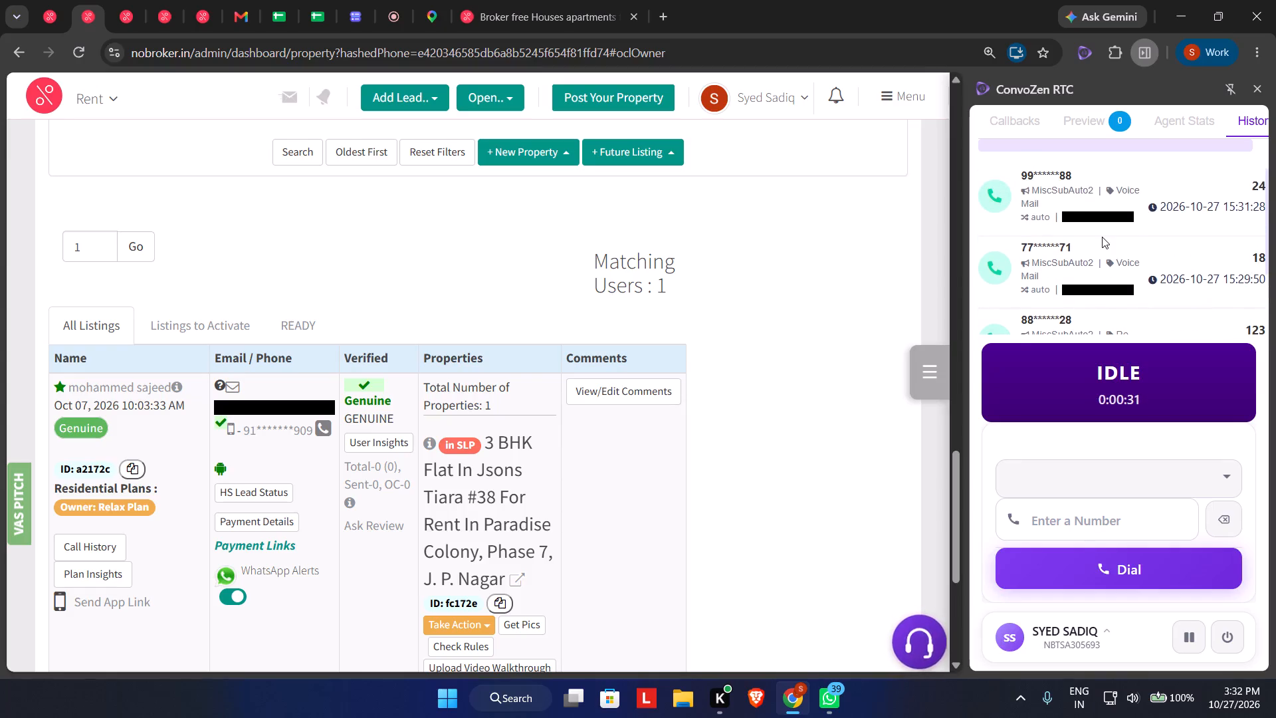
pyautogui.scroll(-1, 1102, 237)
pyautogui.scroll(2, 1102, 237)
pyautogui.scroll(-3, 1102, 237)
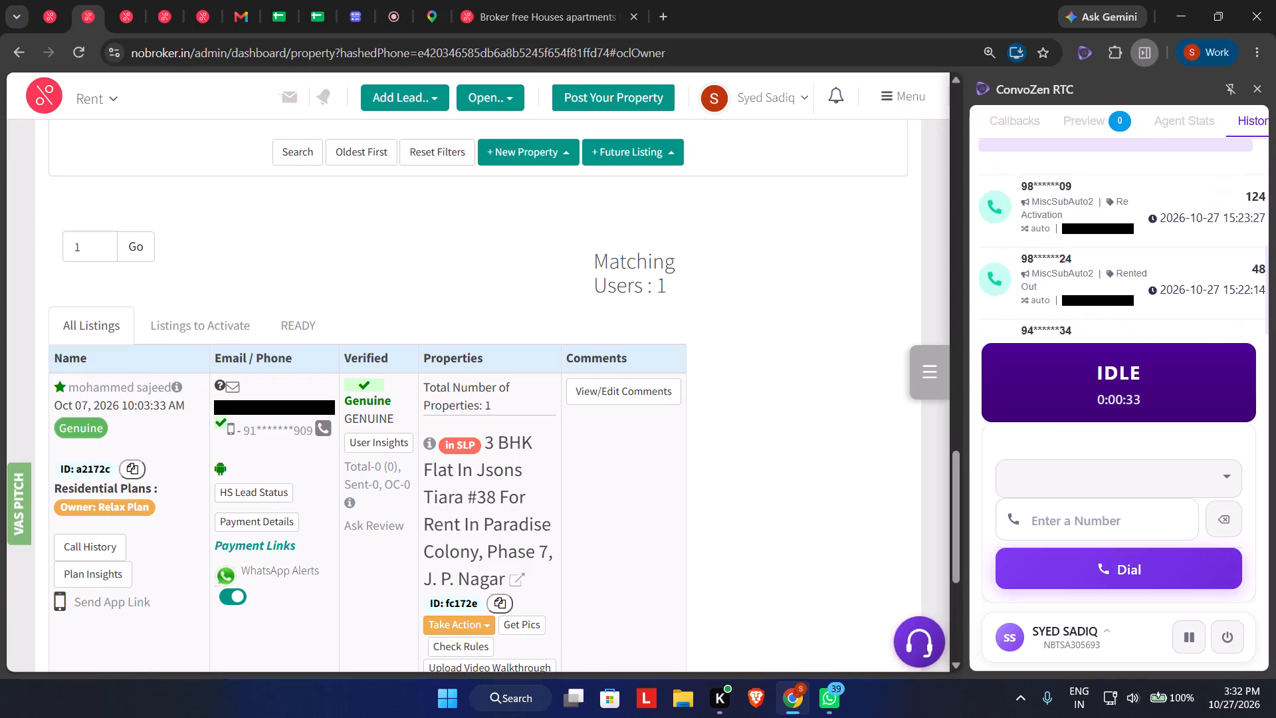
pyautogui.scroll(5, 1105, 239)
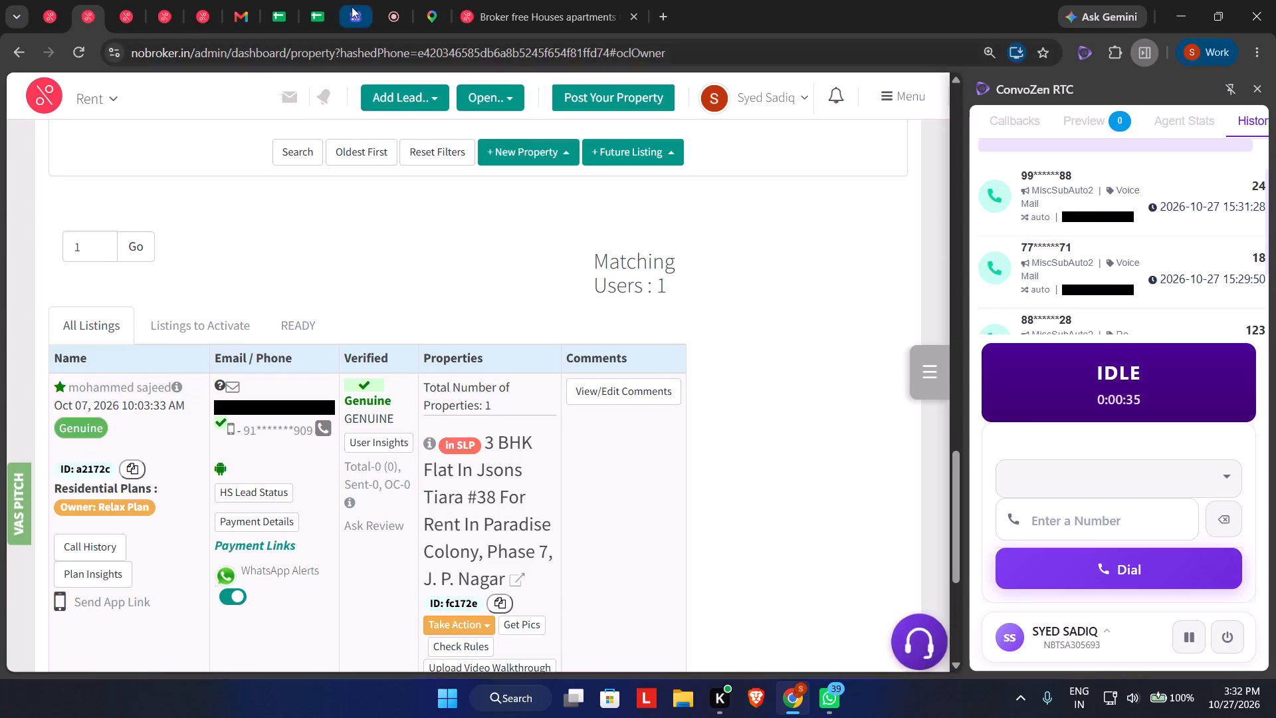
# Set the Reactivation count for 27/10/26 to 4 in the daily stats spreadsheet.
pyautogui.click(310, 15)
pyautogui.click(290, 5)
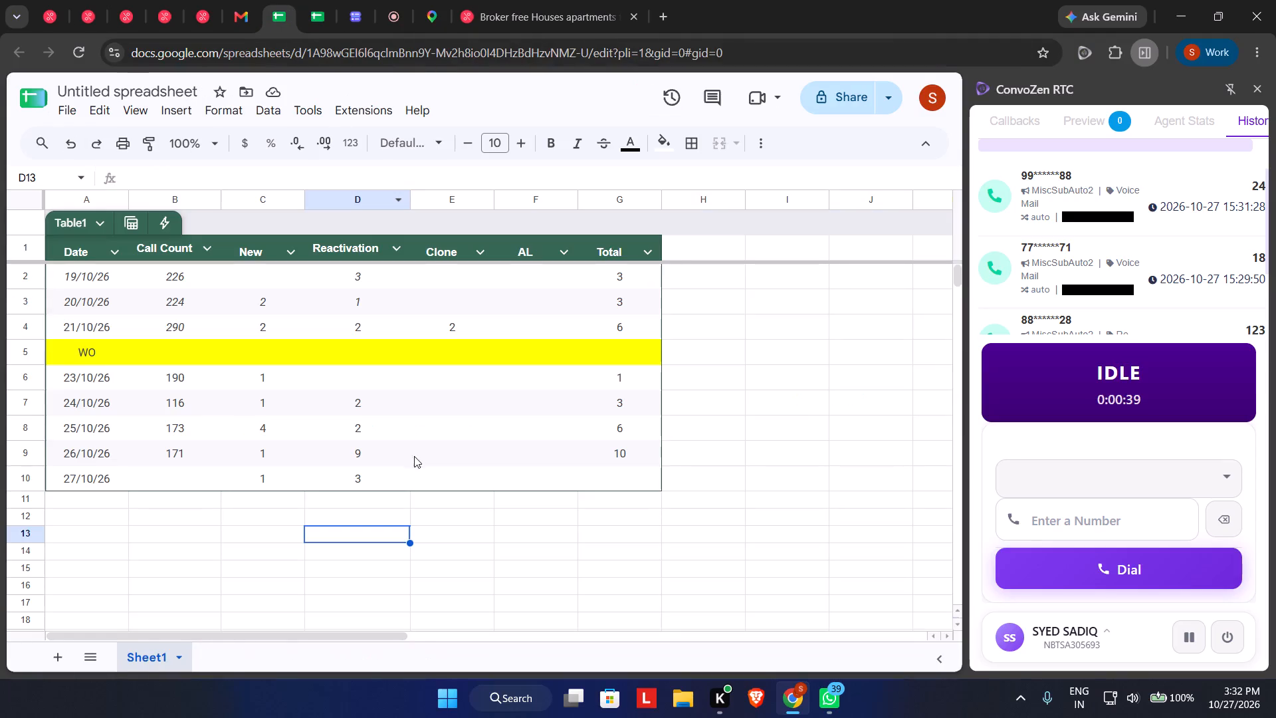
pyautogui.click(370, 470)
pyautogui.doubleClick(367, 476)
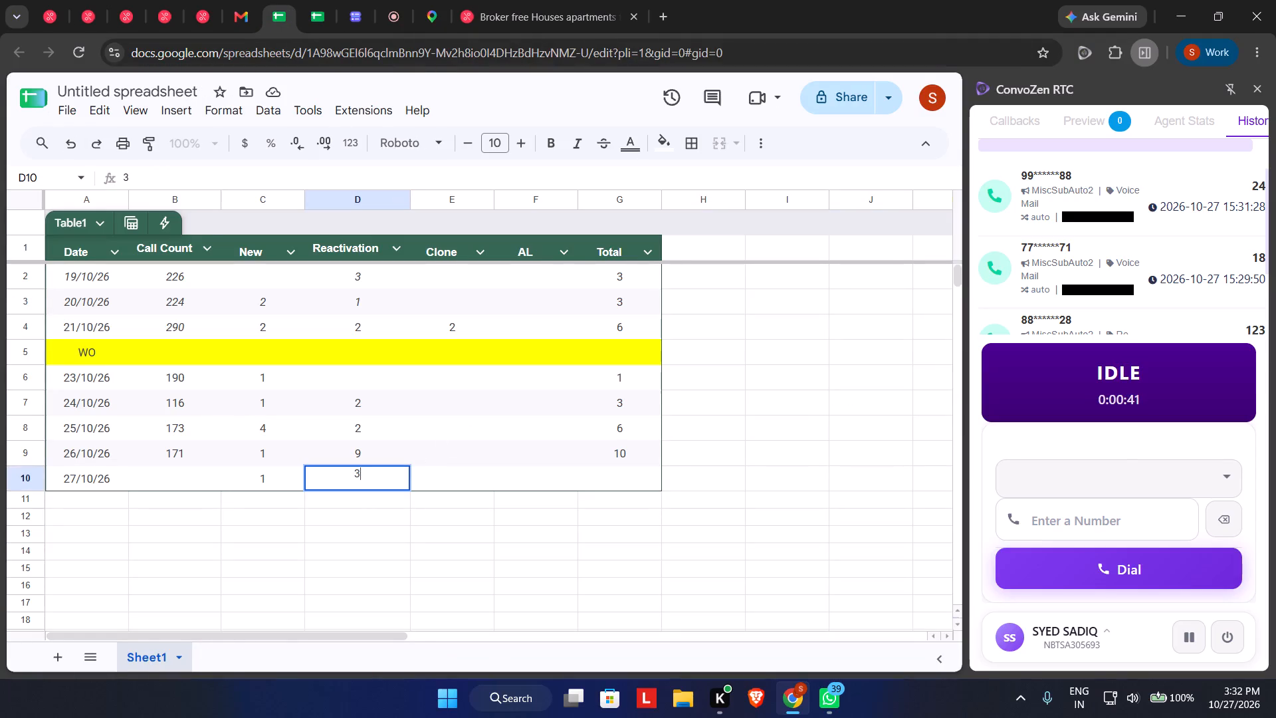
pyautogui.moveTo(362, 476); pyautogui.dragTo(352, 477)
pyautogui.press('4')
pyautogui.click(409, 539)
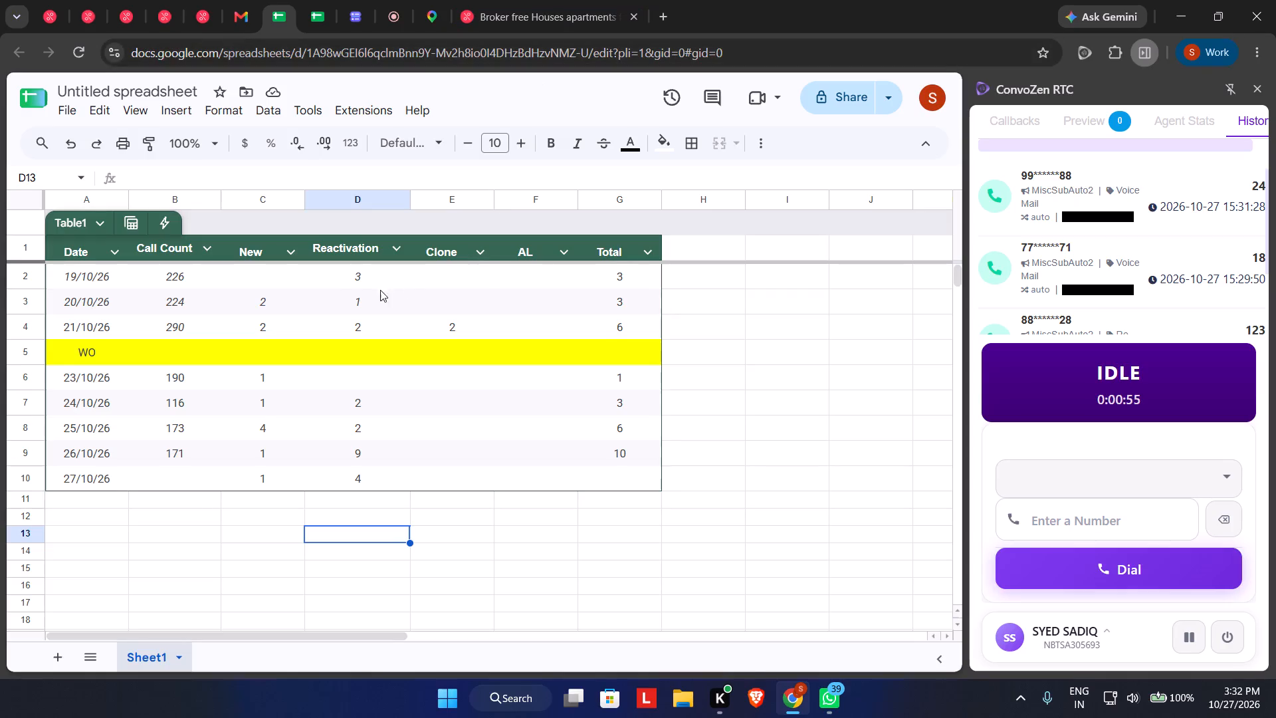
# Cross-check the Nagawara and J. P. Nagar listings against the calls disposed as Re Activation in today's dialer history.
pyautogui.click(53, 14)
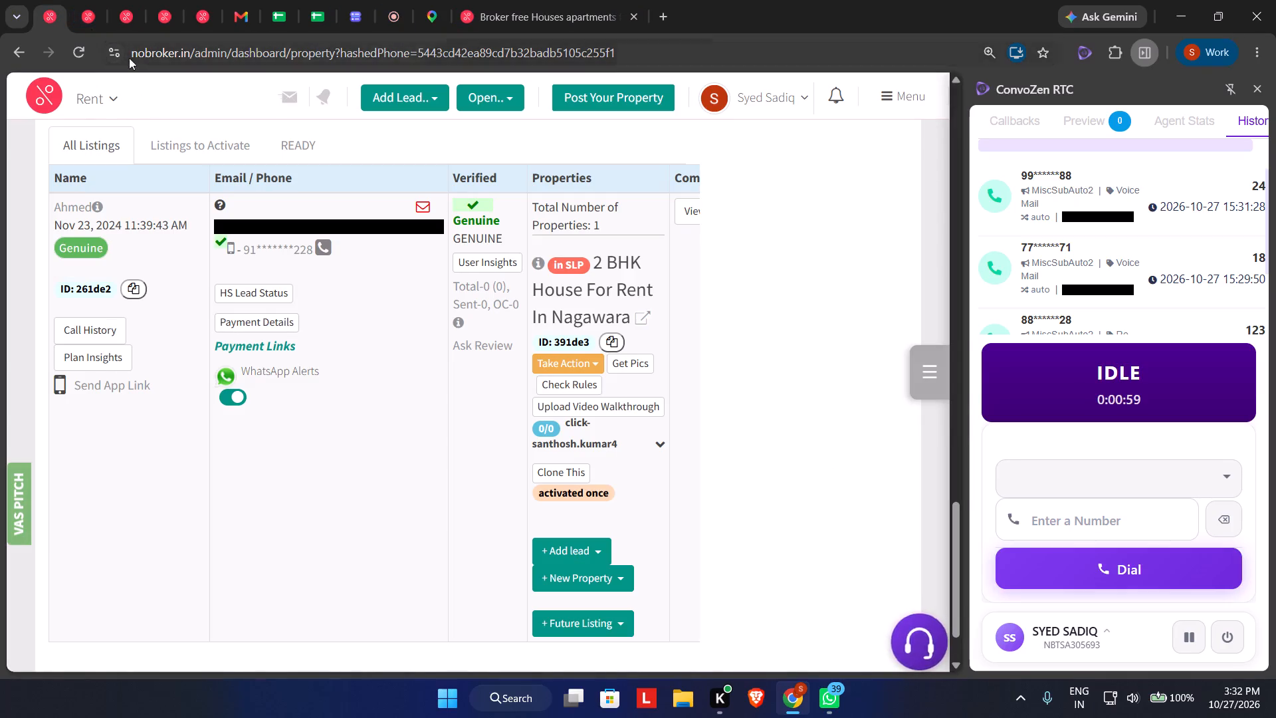
pyautogui.click(76, 13)
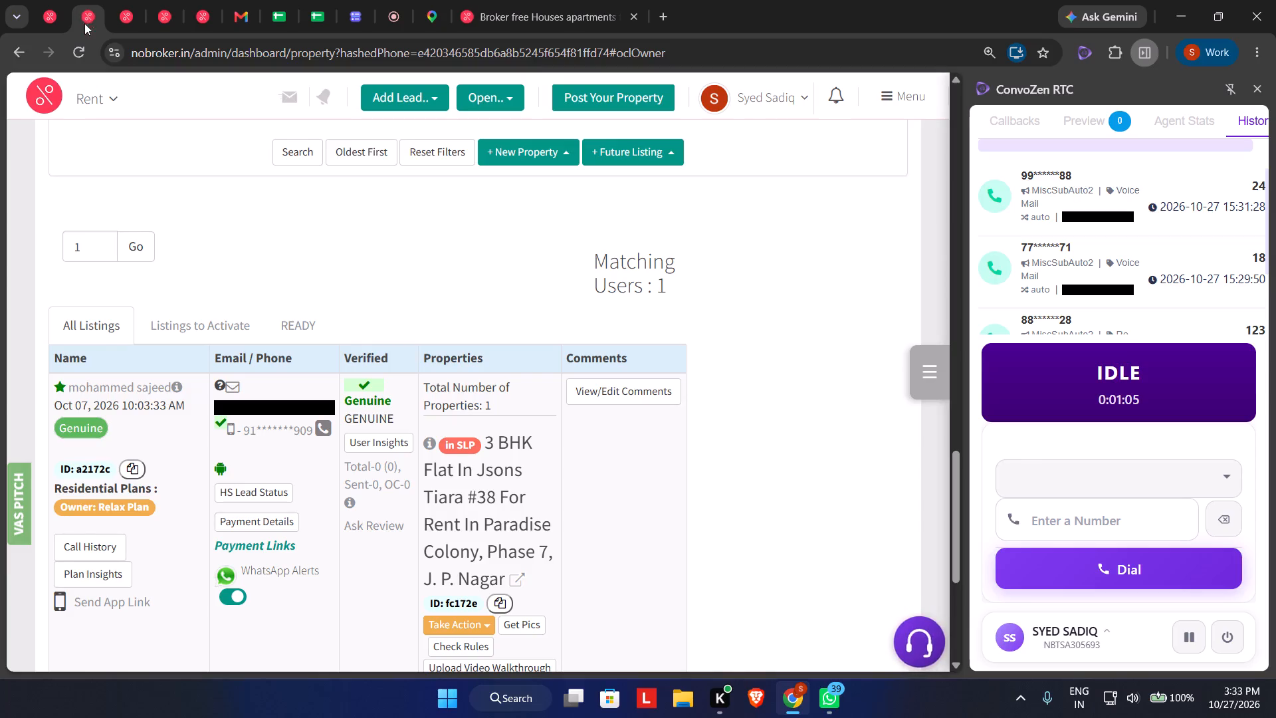
pyautogui.scroll(-1, 486, 466)
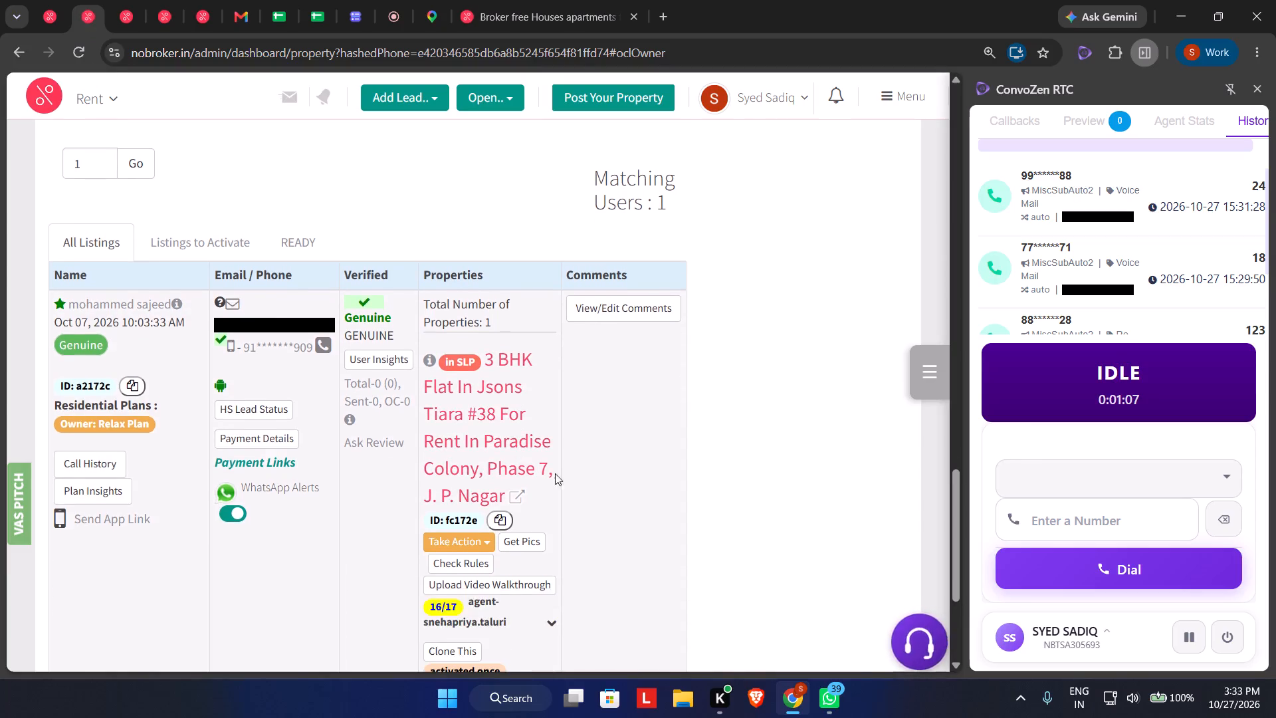
pyautogui.scroll(-1, 573, 465)
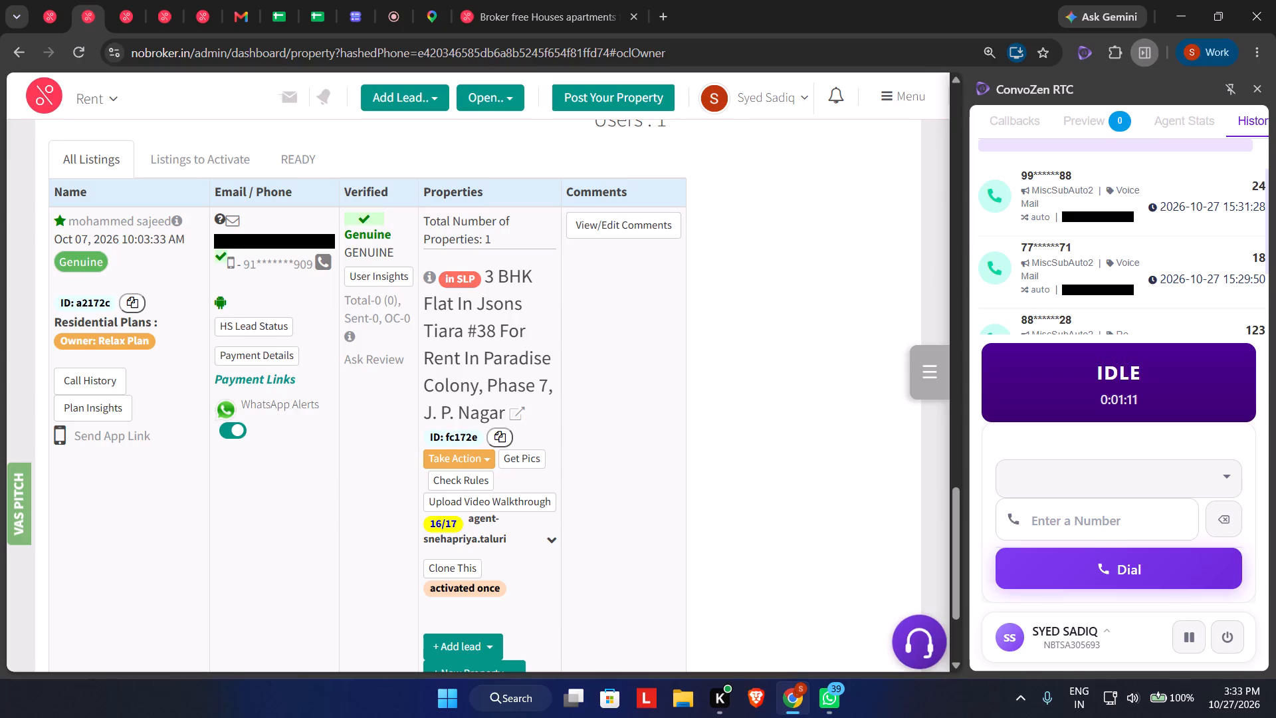
pyautogui.scroll(-2, 1170, 257)
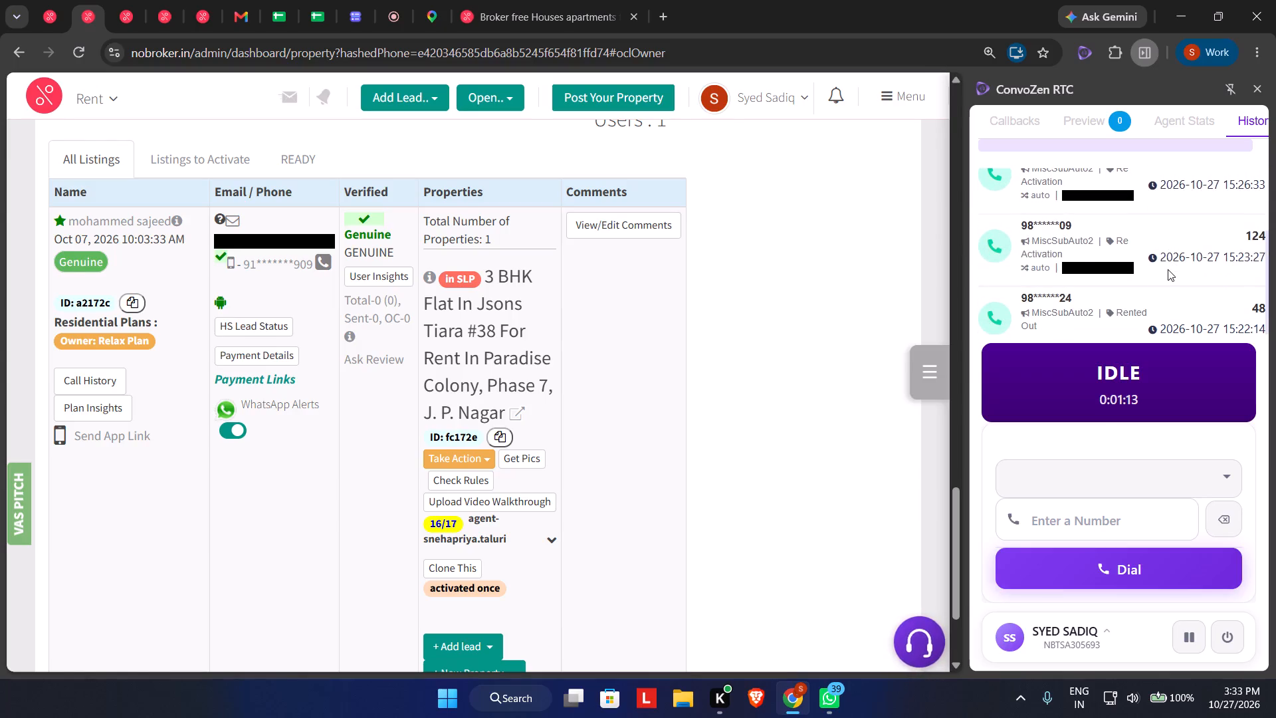
pyautogui.scroll(6, 1168, 269)
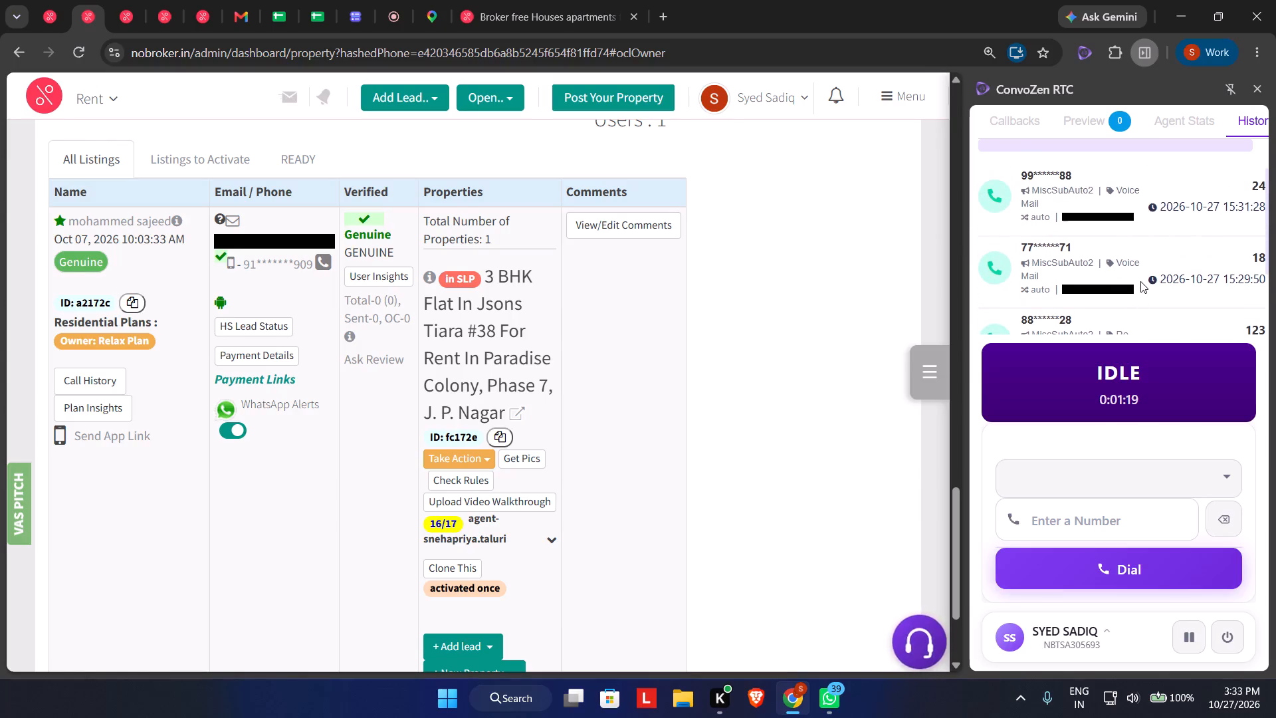
pyautogui.scroll(-1, 1140, 281)
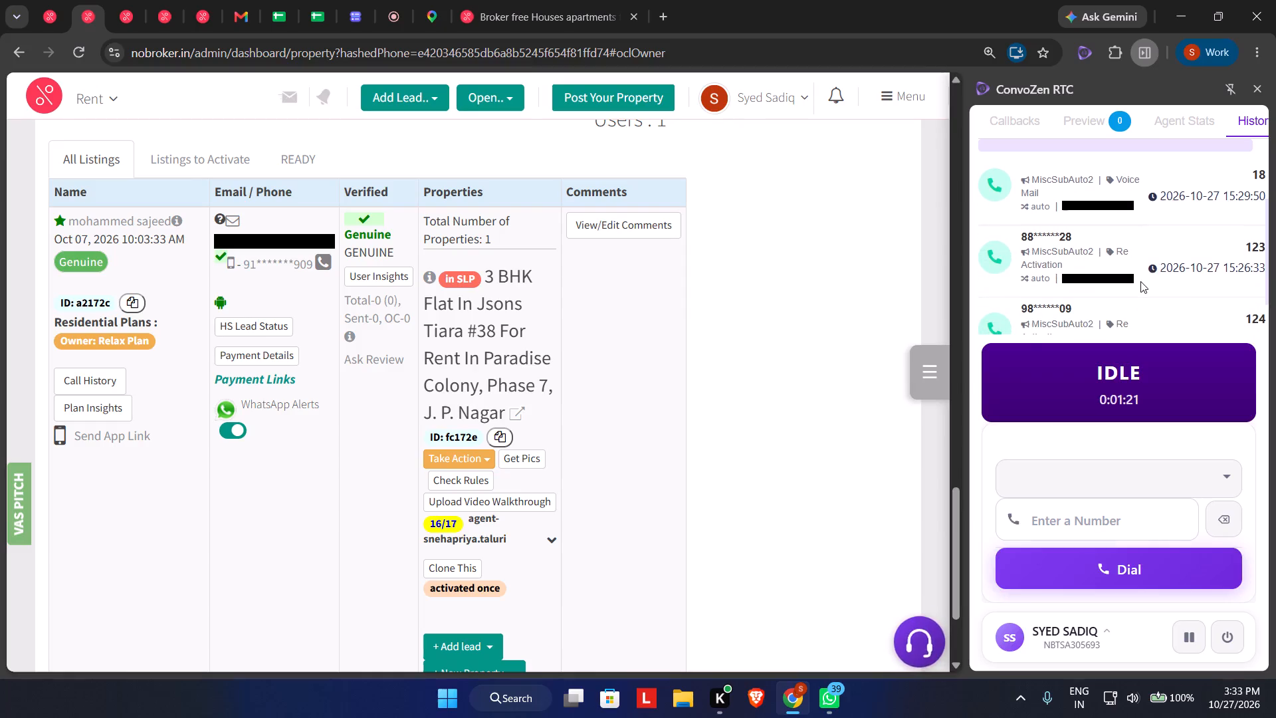
pyautogui.scroll(-1, 1140, 281)
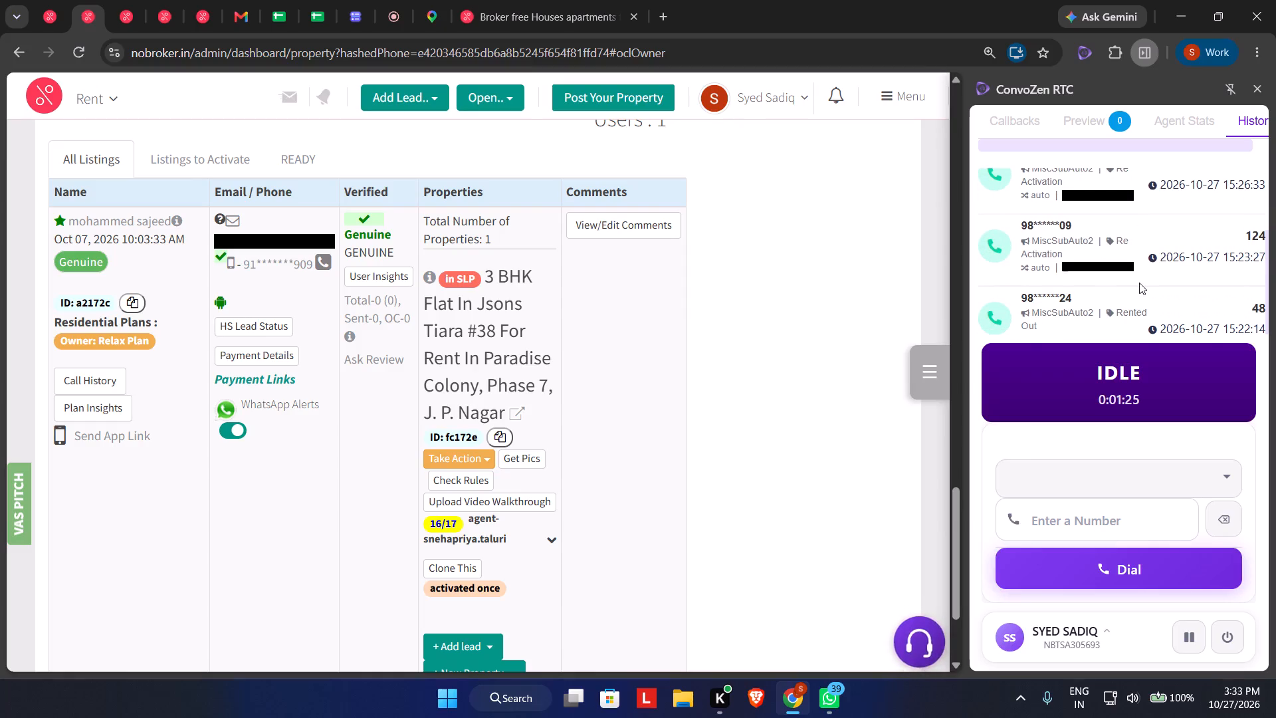
pyautogui.scroll(1, 1139, 283)
pyautogui.scroll(-1, 1139, 283)
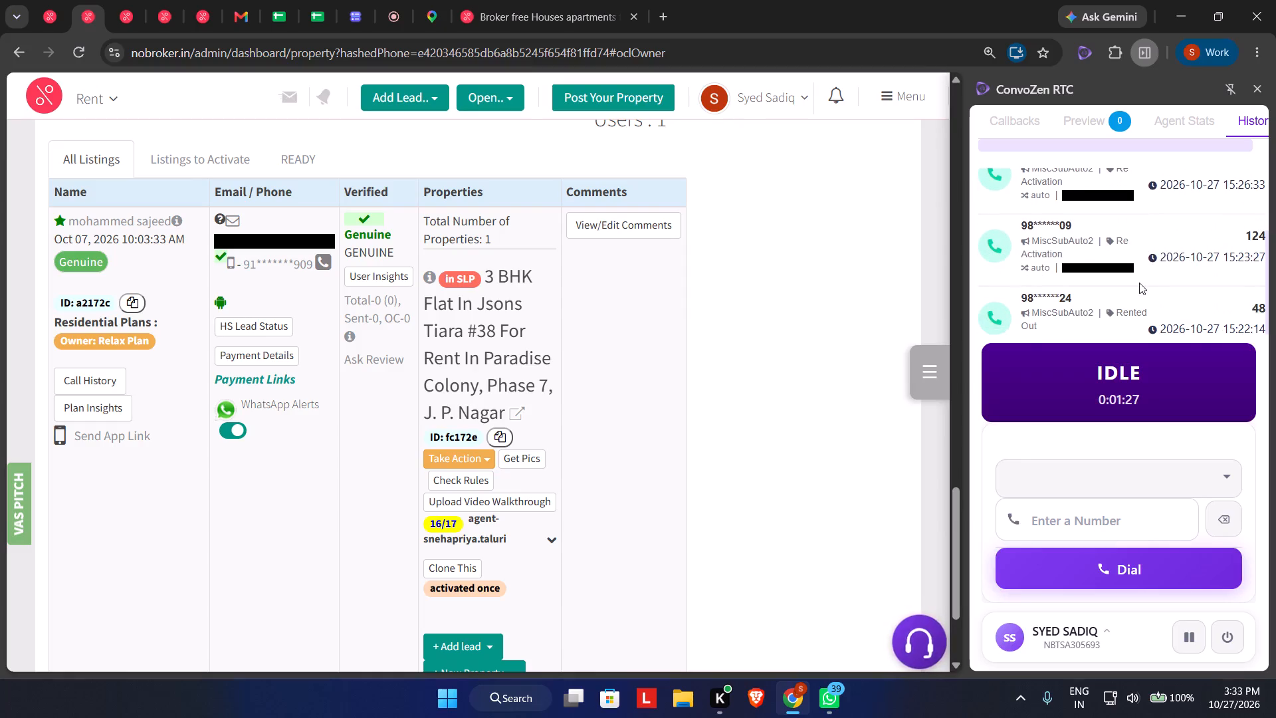
pyautogui.scroll(1, 1138, 283)
pyautogui.scroll(-1, 1144, 300)
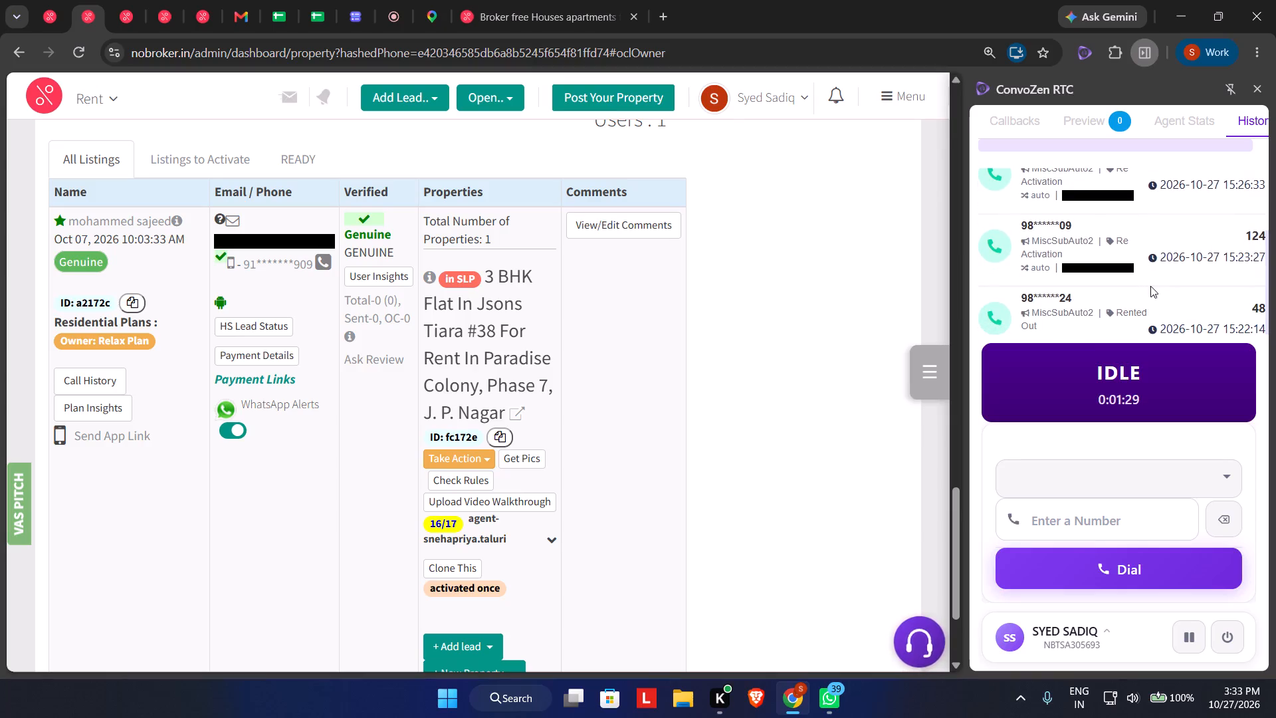
pyautogui.scroll(3, 1148, 295)
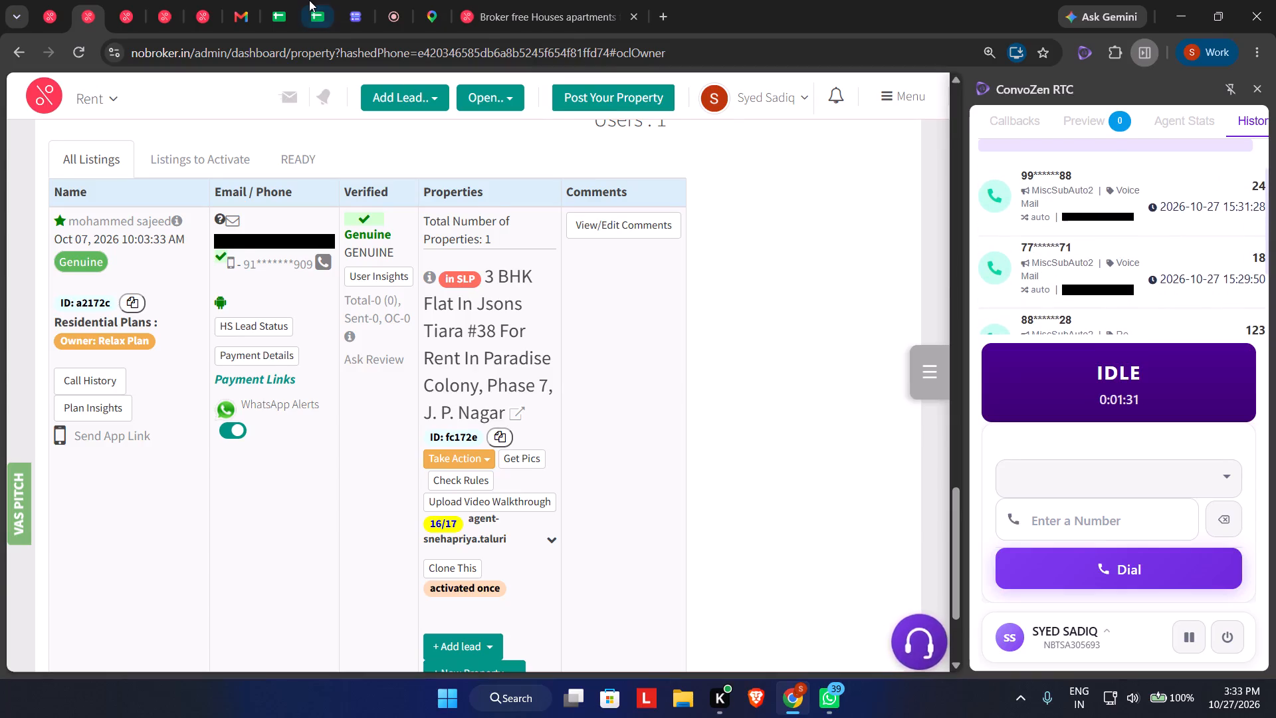
# Review the Reactivation count for 27/10/26 in the daily stats spreadsheet.
pyautogui.click(311, 0)
pyautogui.click(274, 0)
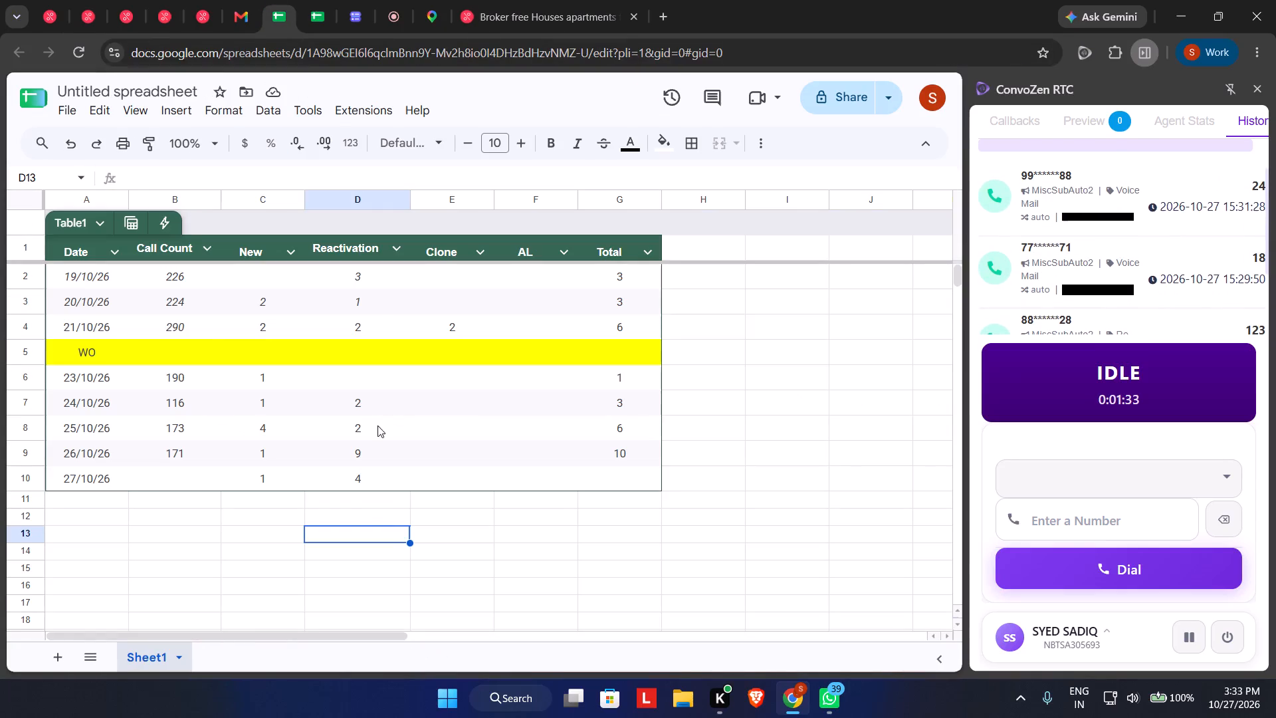
pyautogui.click(363, 479)
pyautogui.doubleClick(363, 479)
pyautogui.moveTo(361, 479); pyautogui.dragTo(338, 482)
pyautogui.click(362, 542)
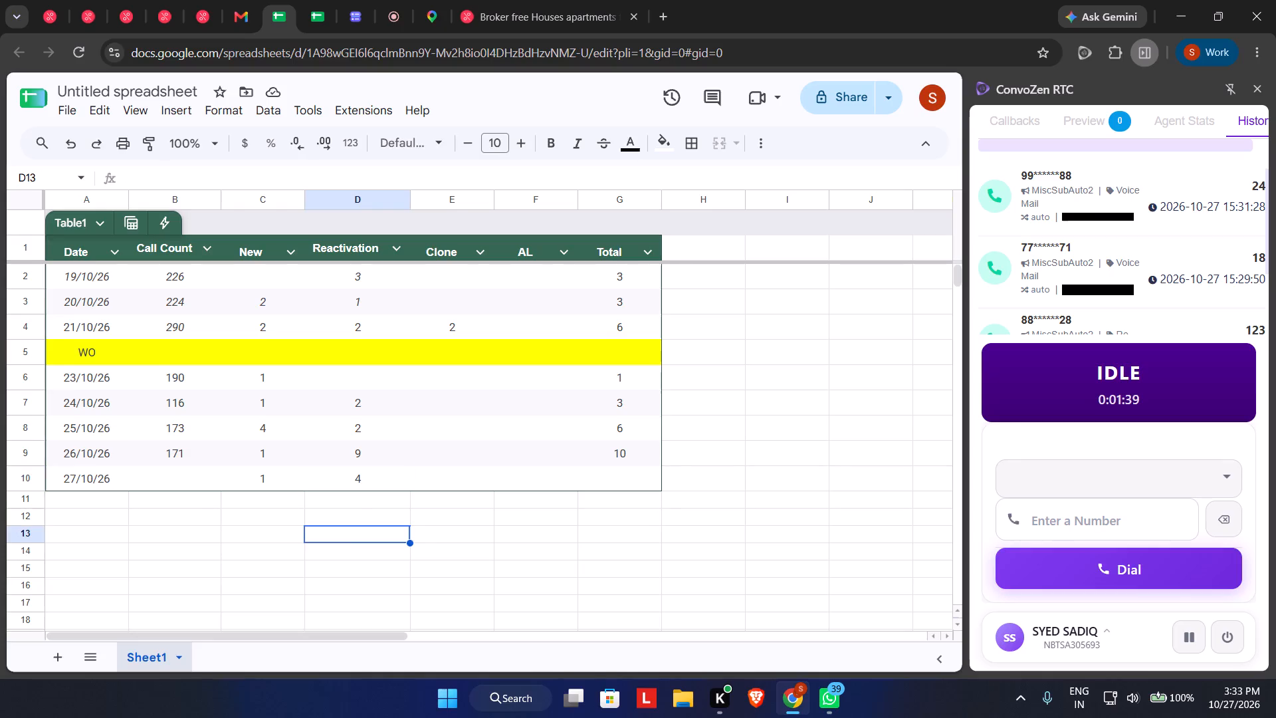
# Examine the activation status and tags on the Syndicate Bank Layout, Banashankari and Jayanagar listing dashboards.
pyautogui.click(197, 13)
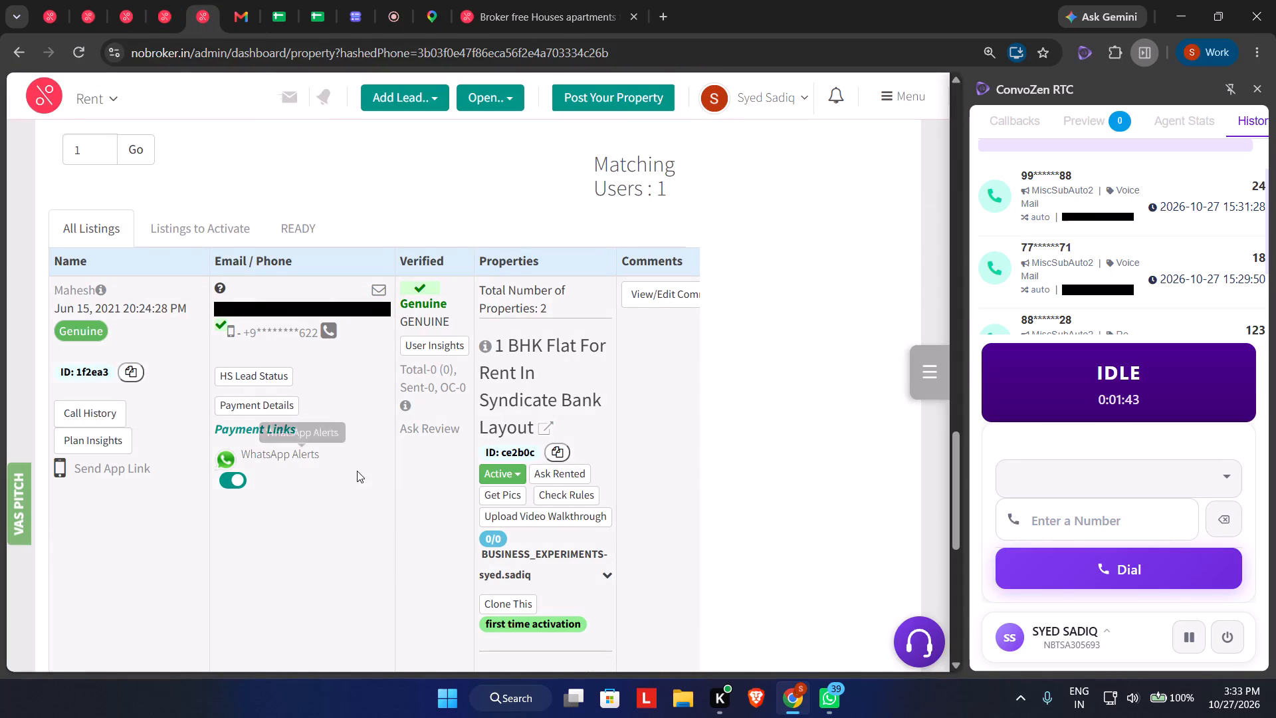
pyautogui.scroll(-3, 445, 542)
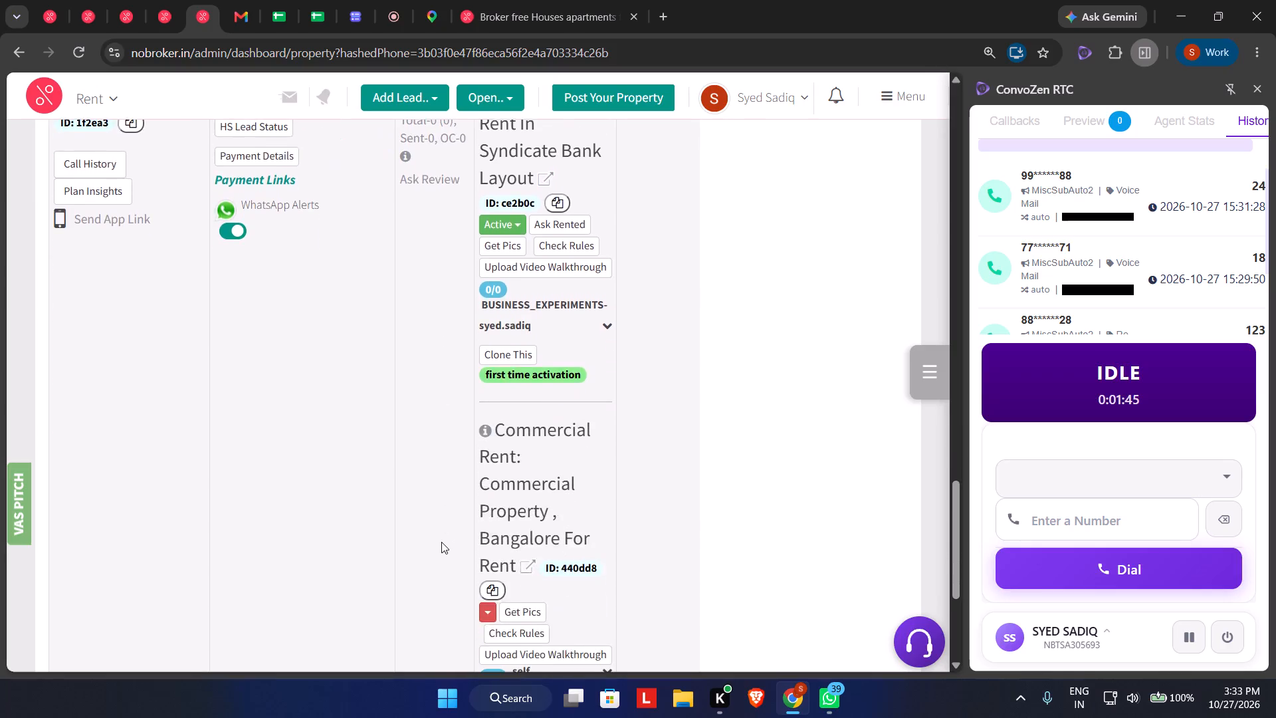
pyautogui.scroll(3, 440, 541)
pyautogui.scroll(-2, 430, 537)
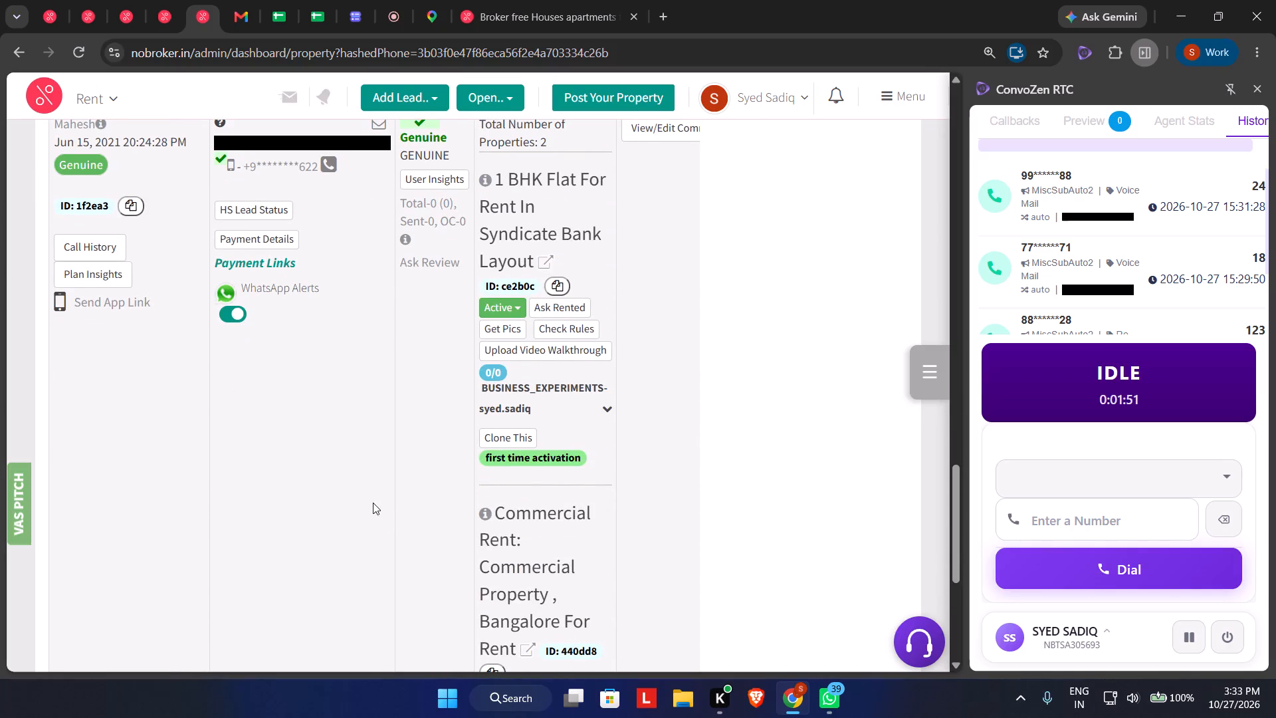
pyautogui.scroll(1, 373, 503)
pyautogui.click(167, 0)
pyautogui.scroll(-2, 292, 407)
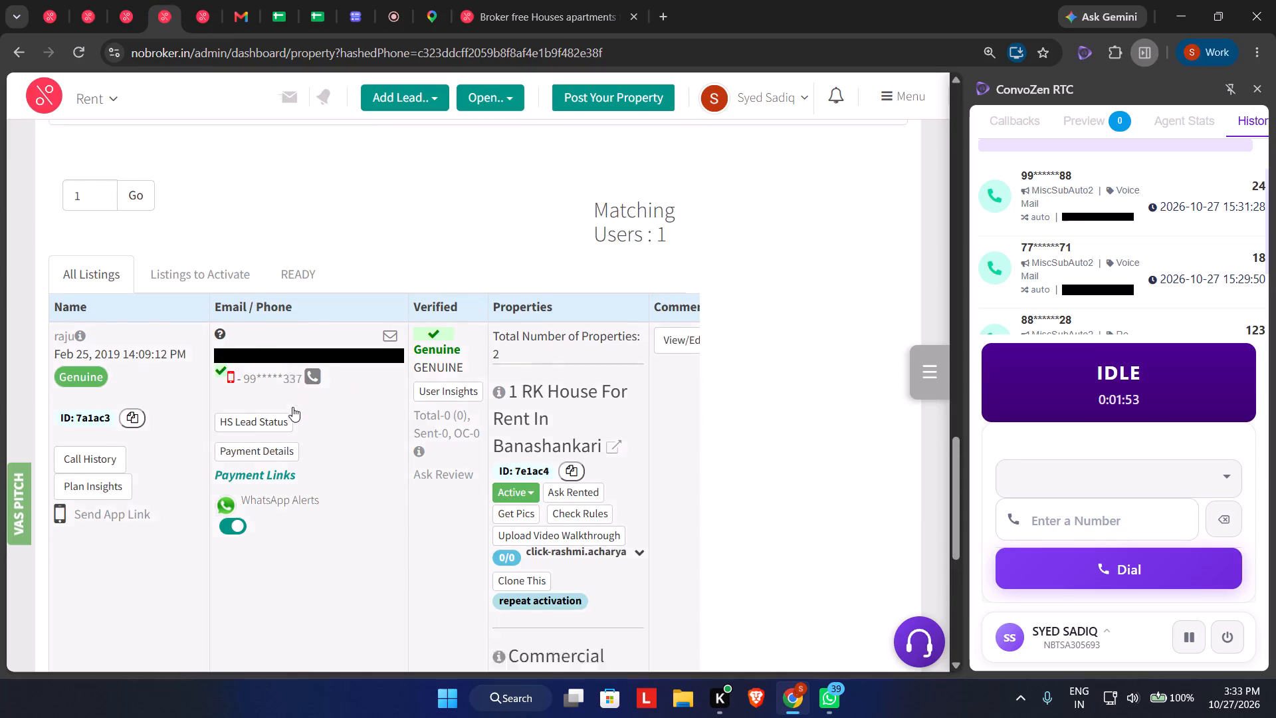
pyautogui.scroll(-4, 292, 407)
pyautogui.scroll(3, 292, 407)
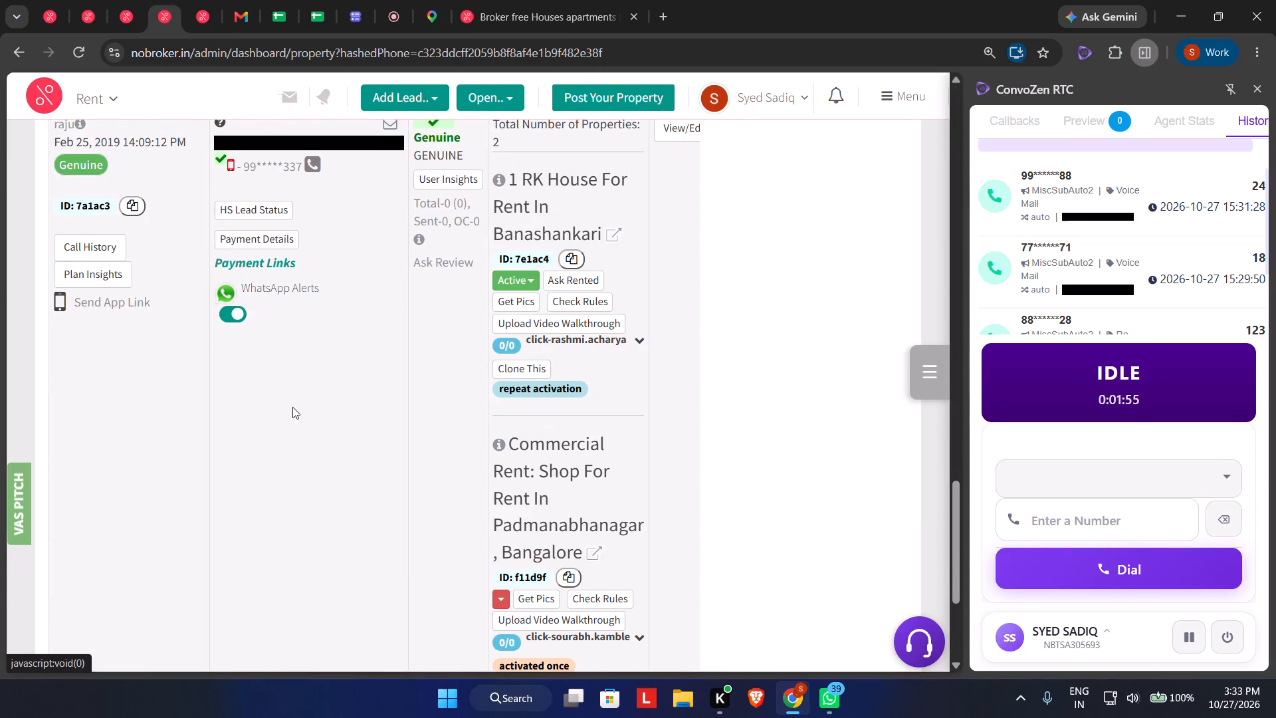
pyautogui.scroll(1, 292, 407)
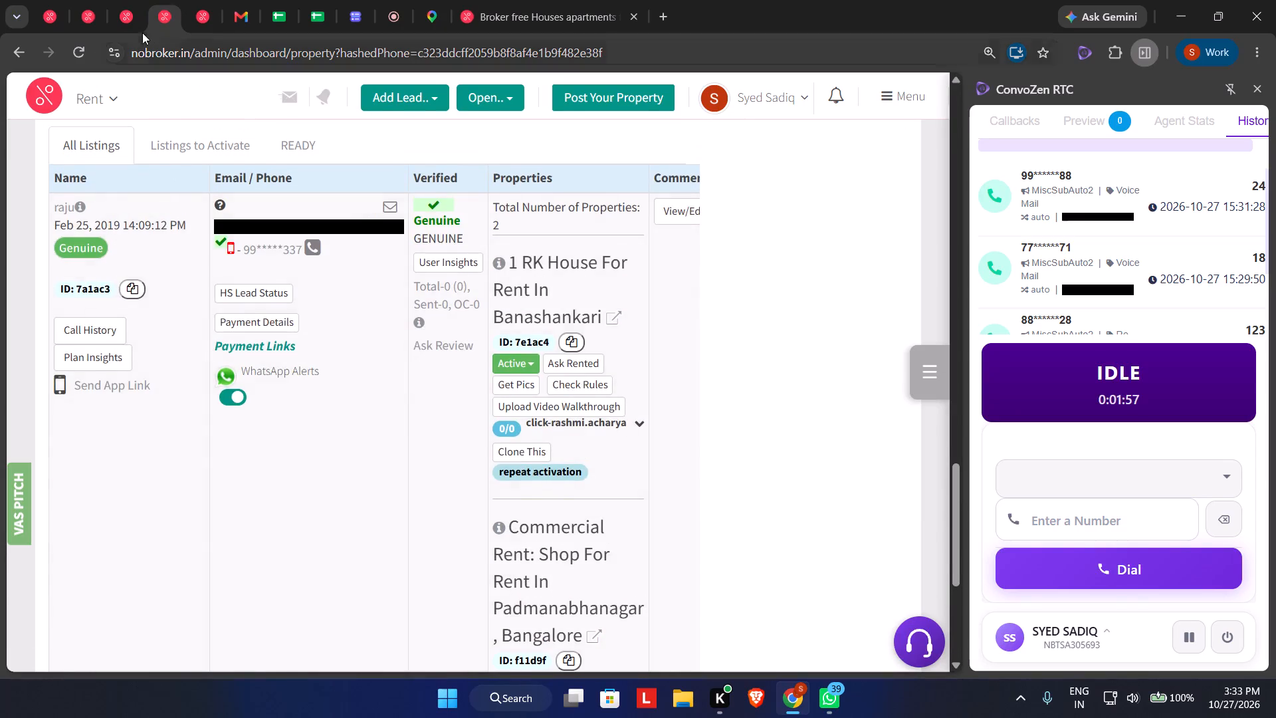
pyautogui.click(134, 0)
pyautogui.scroll(-2, 363, 414)
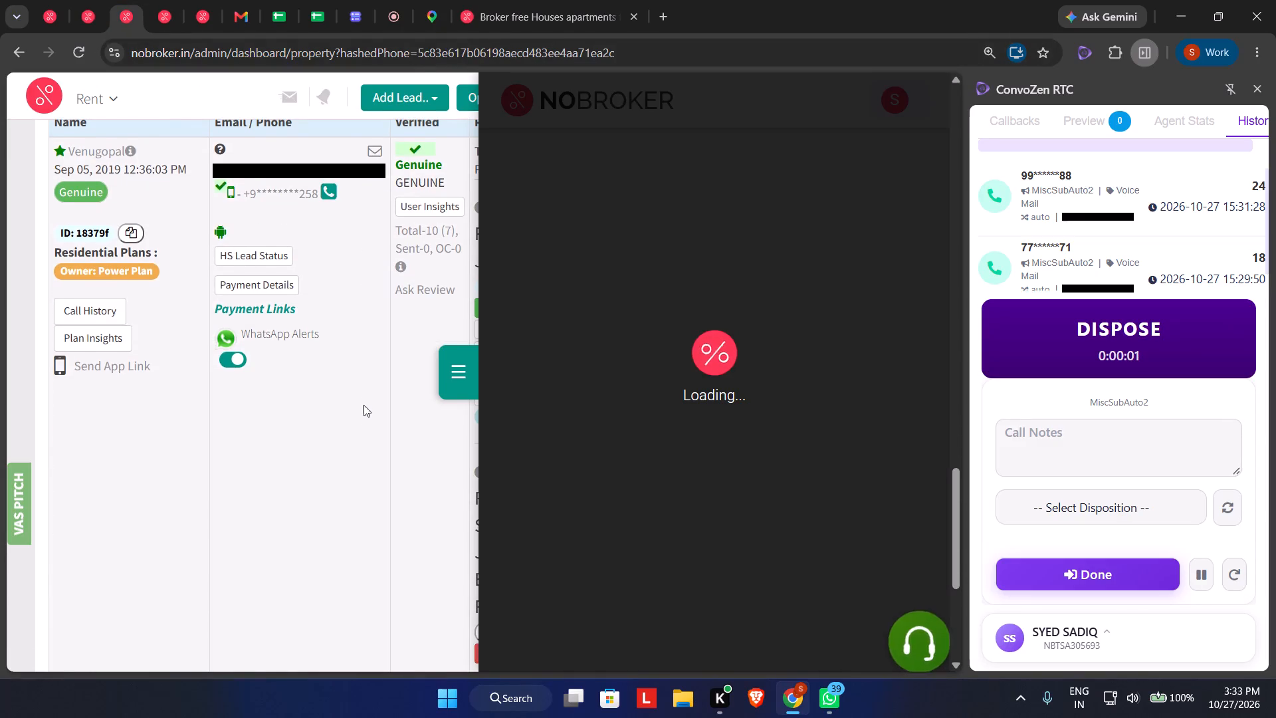
pyautogui.scroll(2, 364, 404)
# Bring up the new lead and select the call disposition Click Calling, Other, Auto Dispose.
pyautogui.click(542, 0)
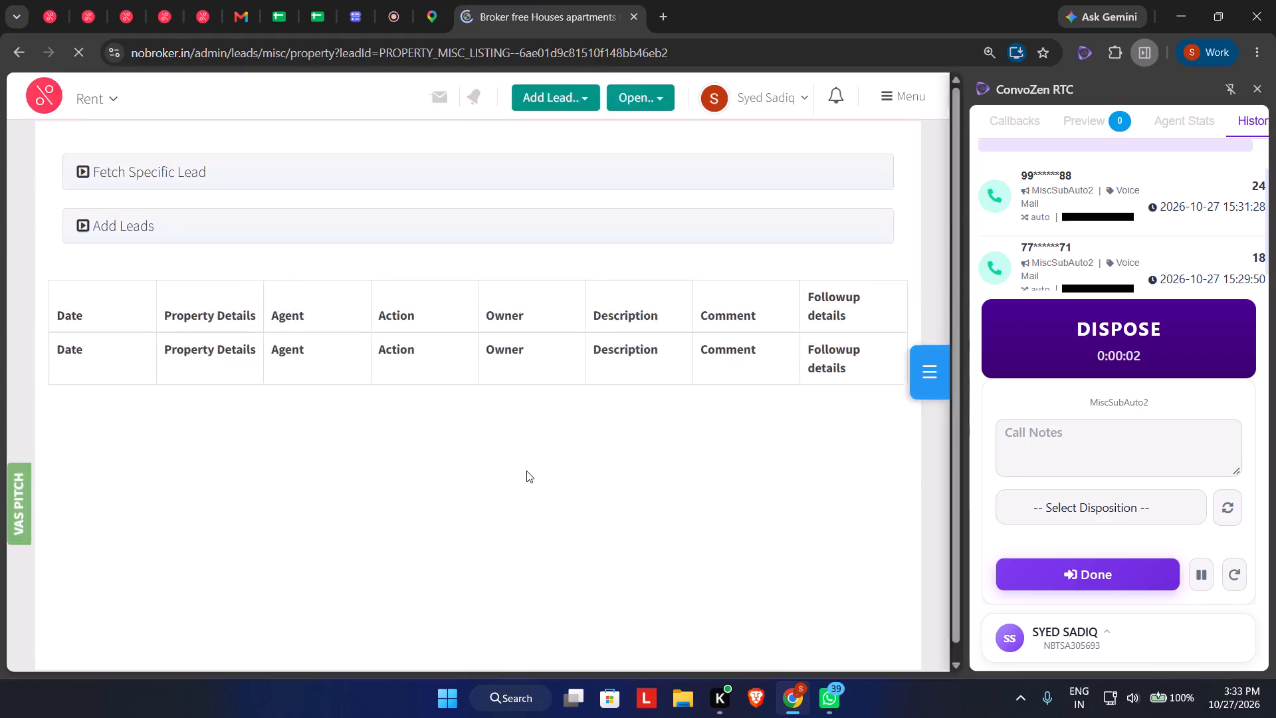
pyautogui.click(1088, 506)
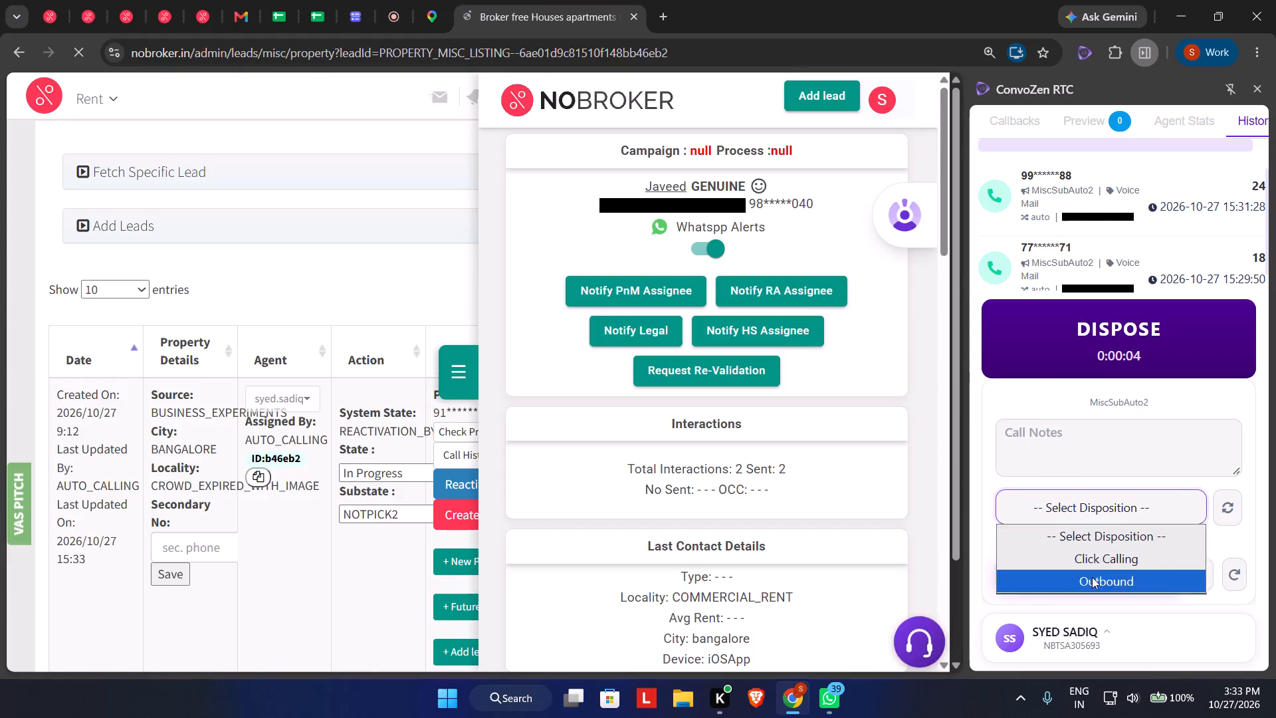
pyautogui.click(1092, 578)
pyautogui.click(1097, 501)
pyautogui.click(1113, 550)
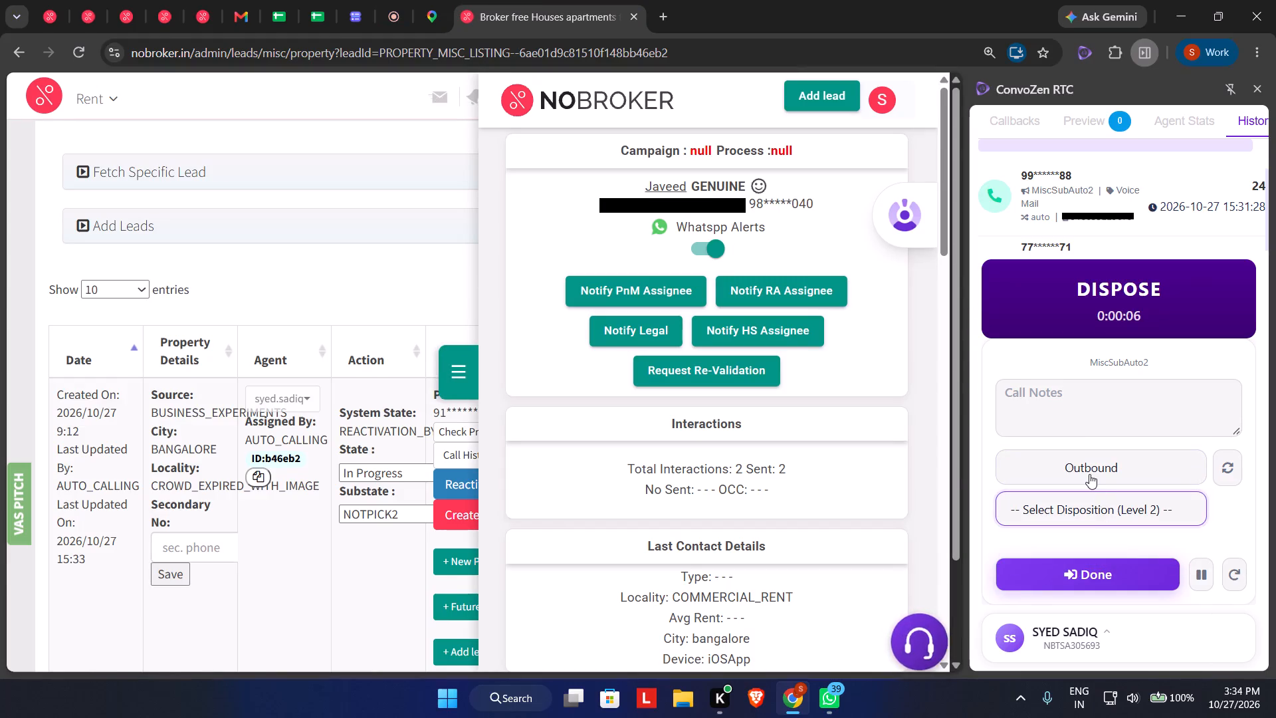
pyautogui.click(1089, 474)
pyautogui.click(1089, 520)
pyautogui.click(1088, 497)
pyautogui.click(1099, 602)
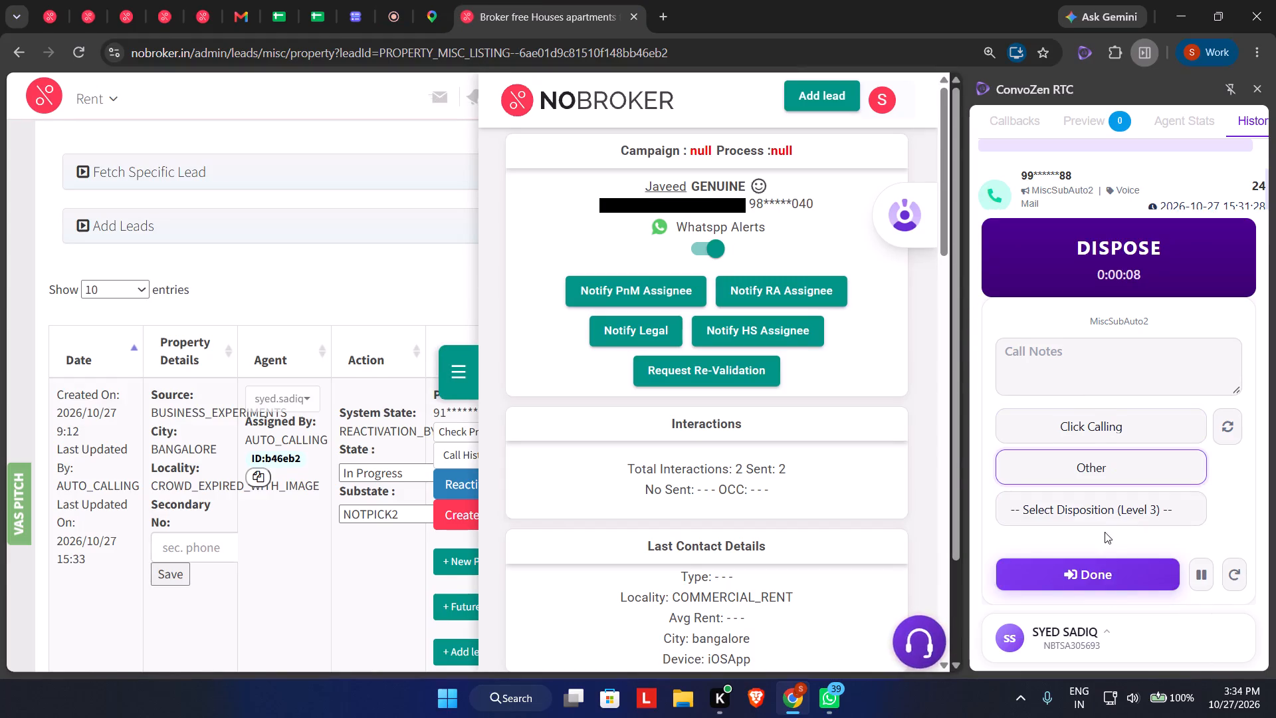
pyautogui.click(1105, 507)
pyautogui.click(1099, 562)
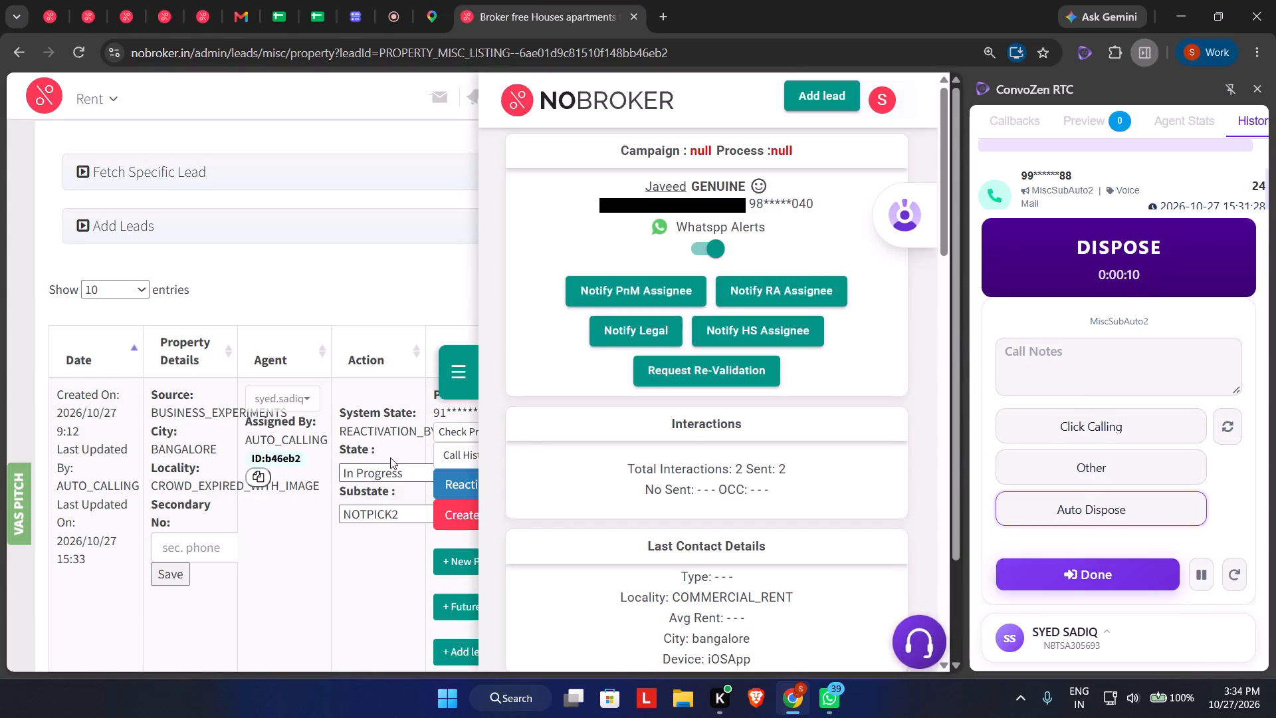
# Set the current lead's substate to NOTPICK3.
pyautogui.click(366, 523)
pyautogui.click(371, 442)
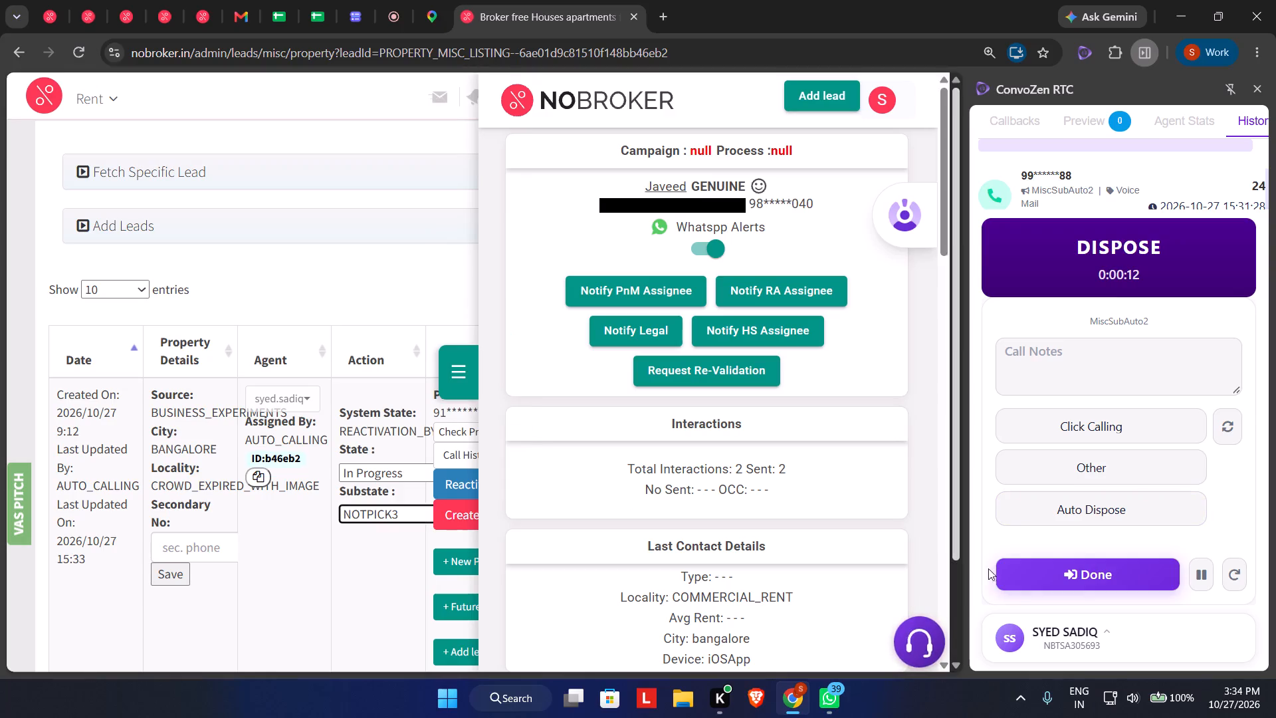
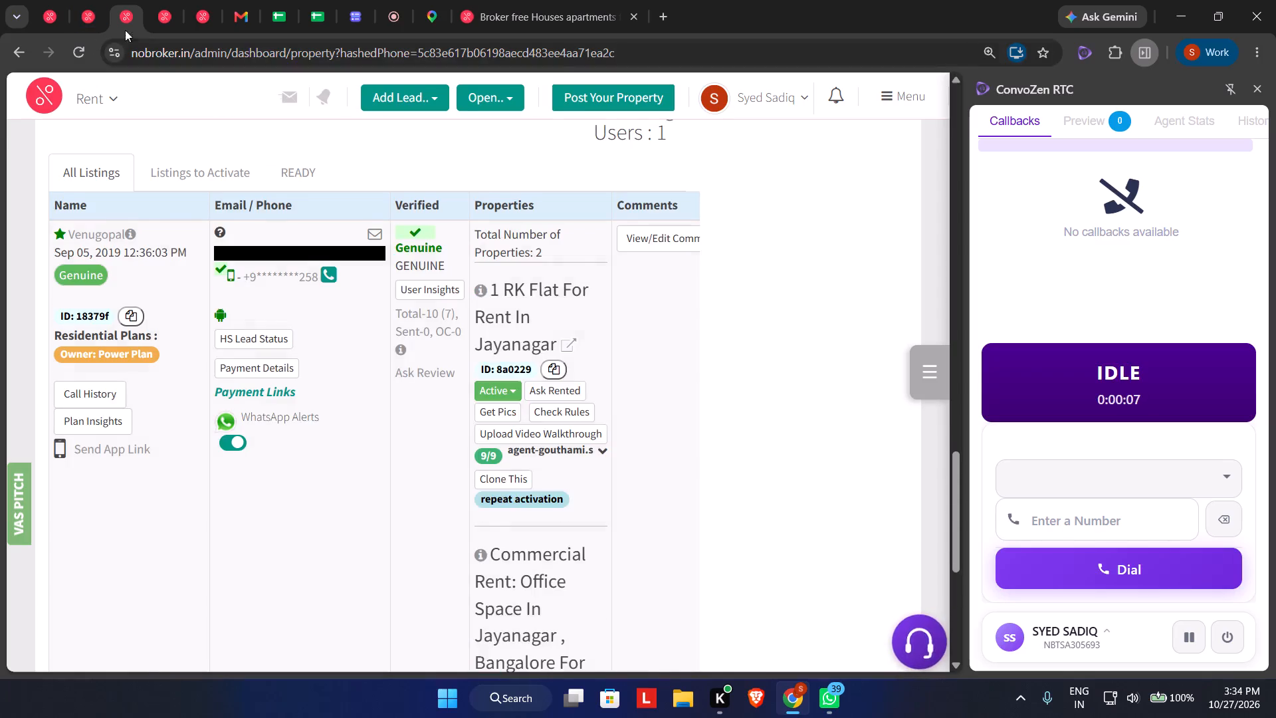
# Examine the activation status and tags on the J. P. Nagar and Nagawara listing dashboards.
pyautogui.doubleClick(90, 2)
pyautogui.scroll(-3, 344, 342)
pyautogui.click(68, 55)
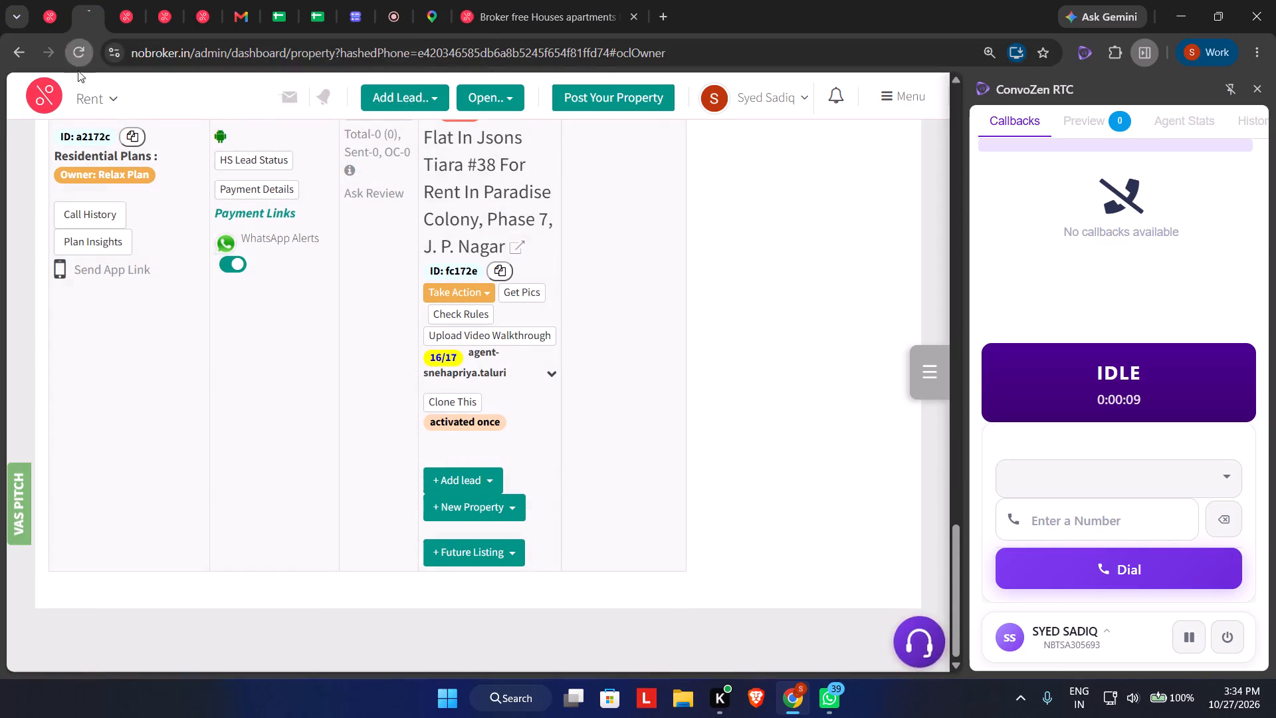
pyautogui.scroll(4, 255, 336)
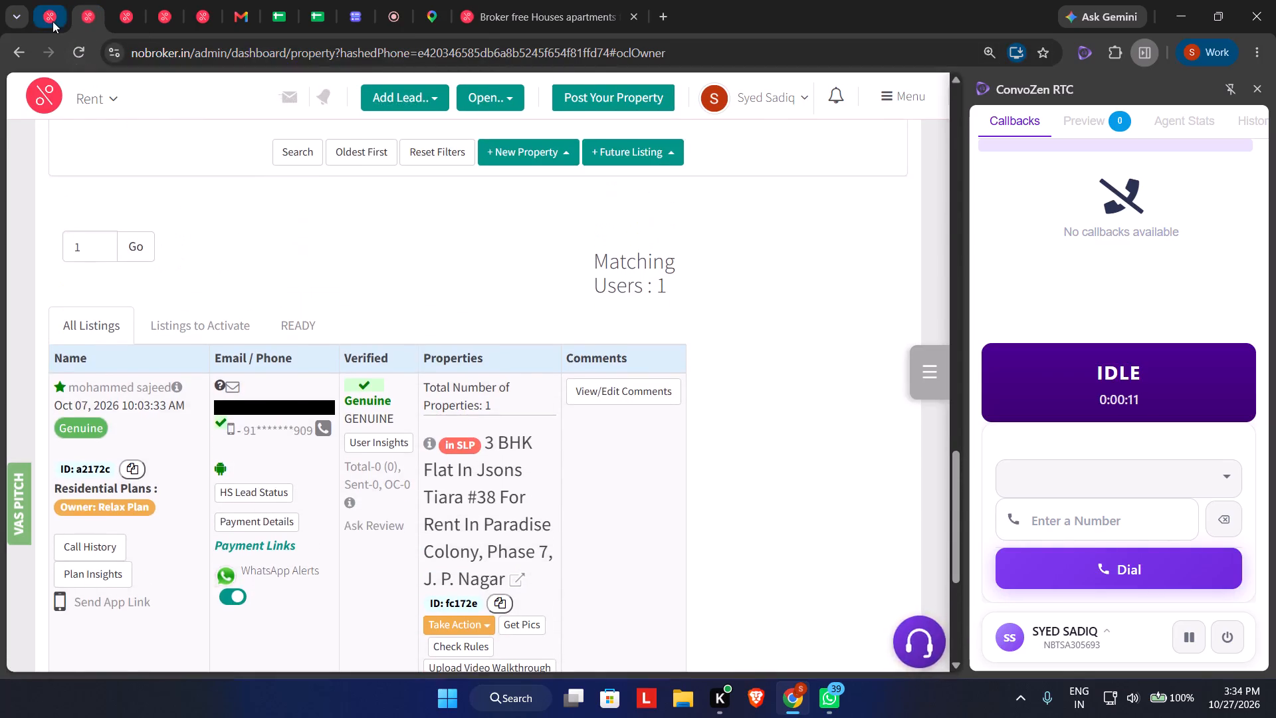
pyautogui.click(53, 21)
pyautogui.click(77, 51)
pyautogui.scroll(1, 205, 293)
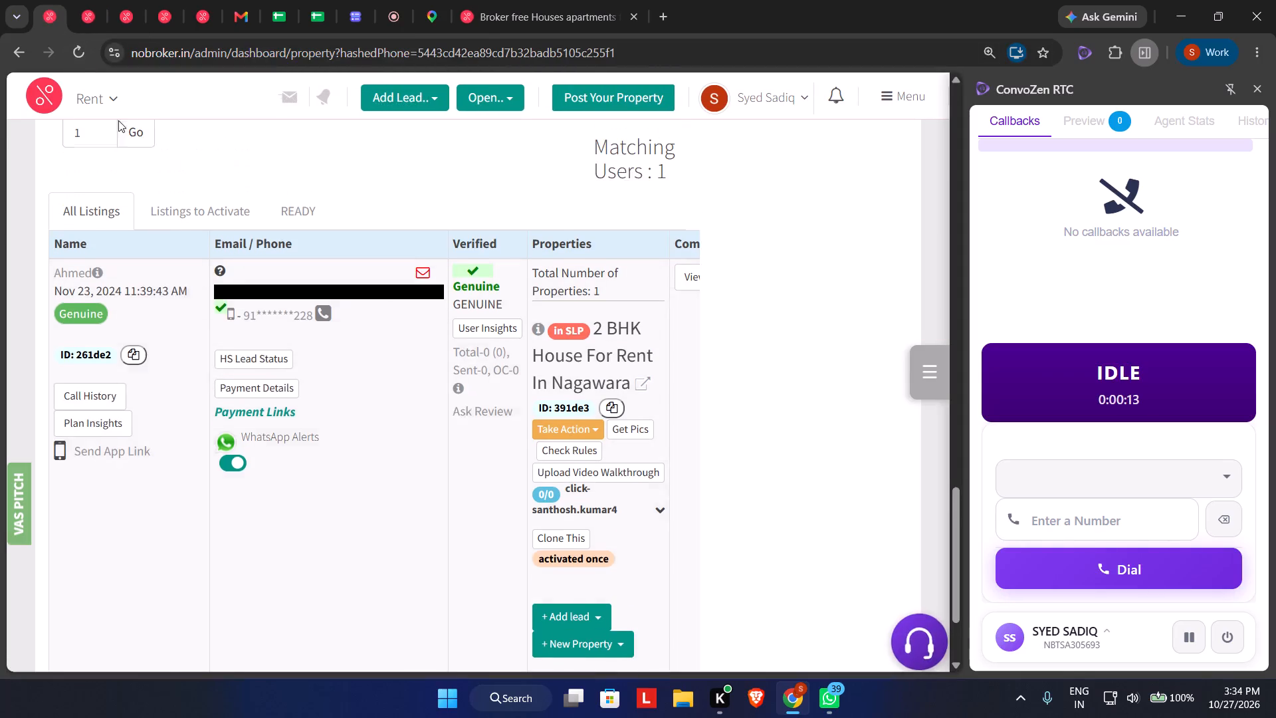
pyautogui.click(86, 2)
pyautogui.click(64, 0)
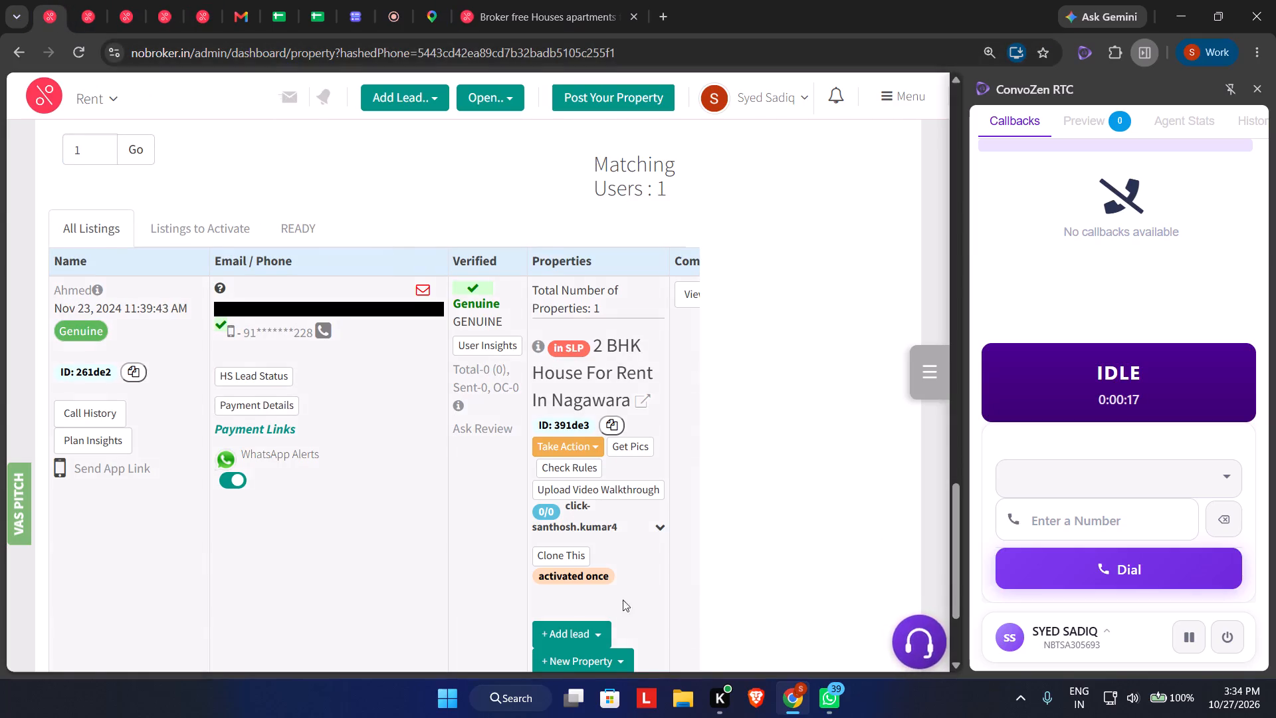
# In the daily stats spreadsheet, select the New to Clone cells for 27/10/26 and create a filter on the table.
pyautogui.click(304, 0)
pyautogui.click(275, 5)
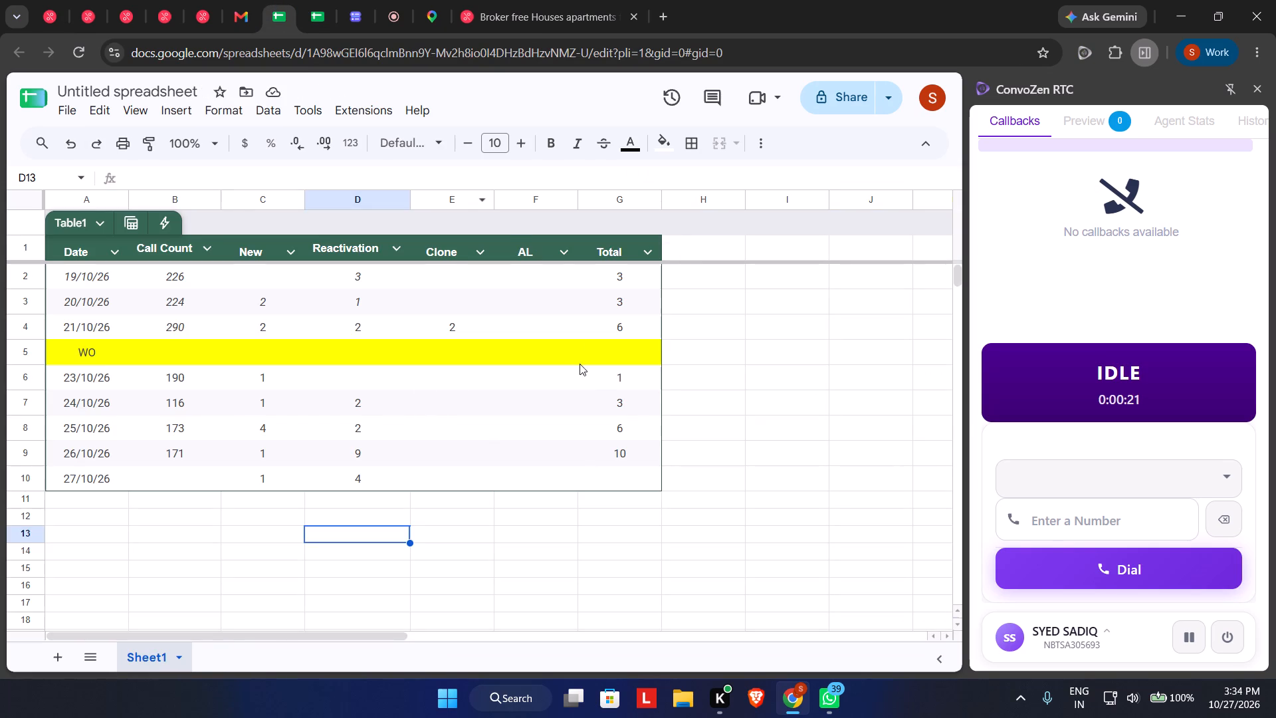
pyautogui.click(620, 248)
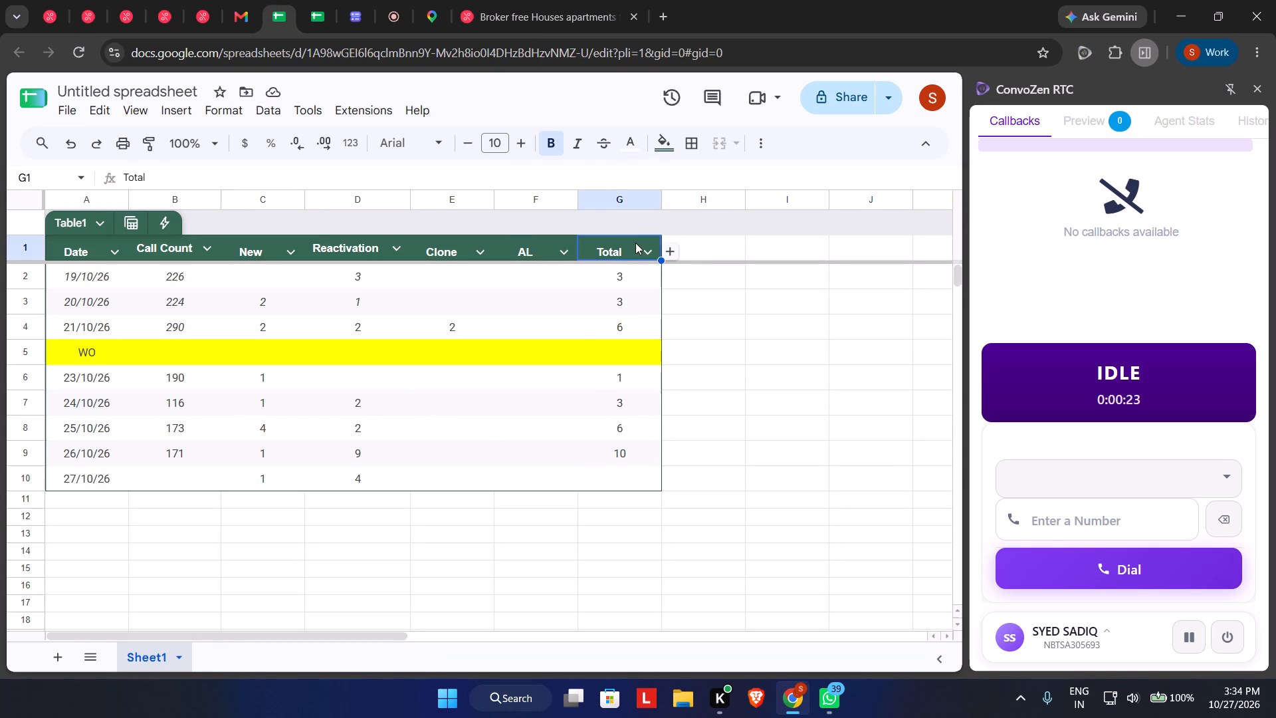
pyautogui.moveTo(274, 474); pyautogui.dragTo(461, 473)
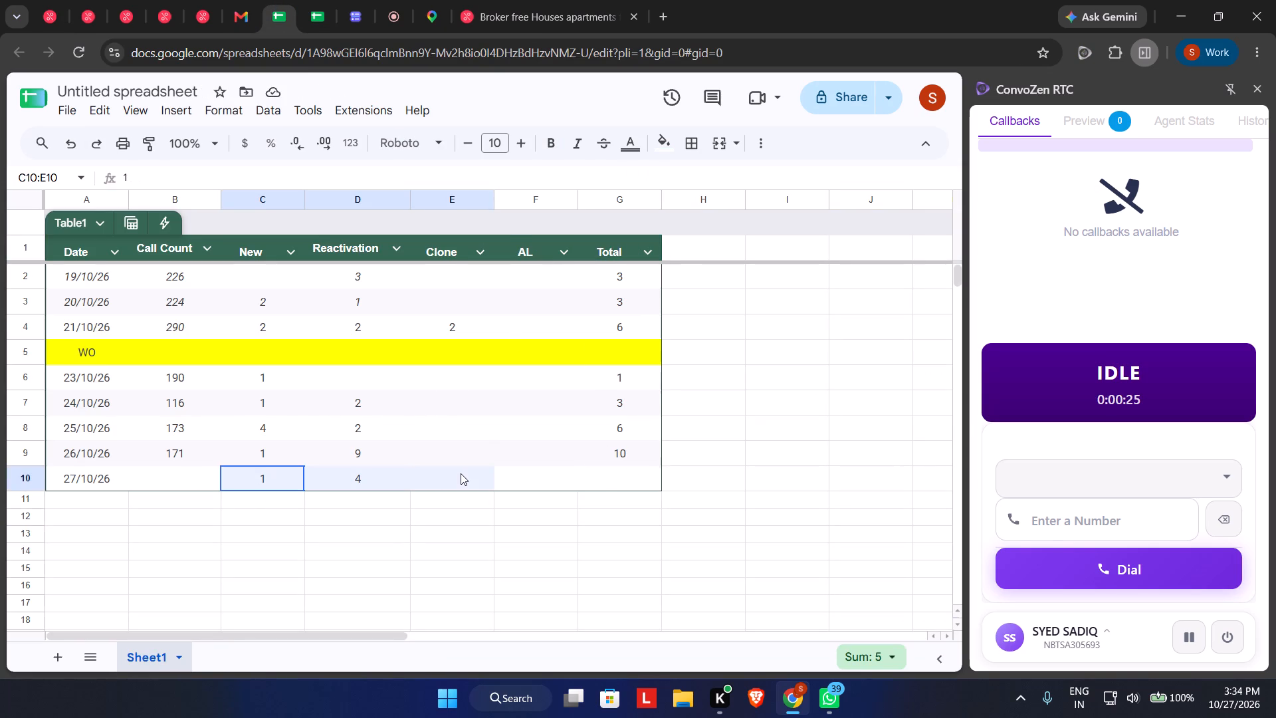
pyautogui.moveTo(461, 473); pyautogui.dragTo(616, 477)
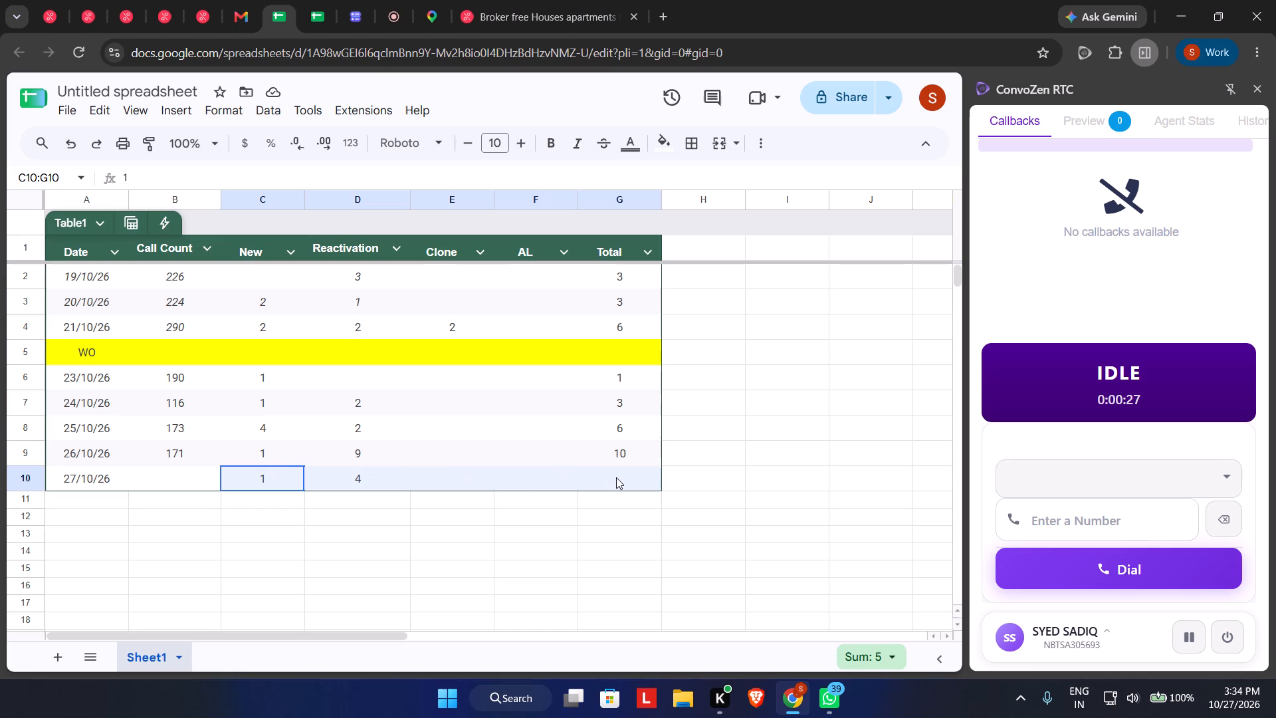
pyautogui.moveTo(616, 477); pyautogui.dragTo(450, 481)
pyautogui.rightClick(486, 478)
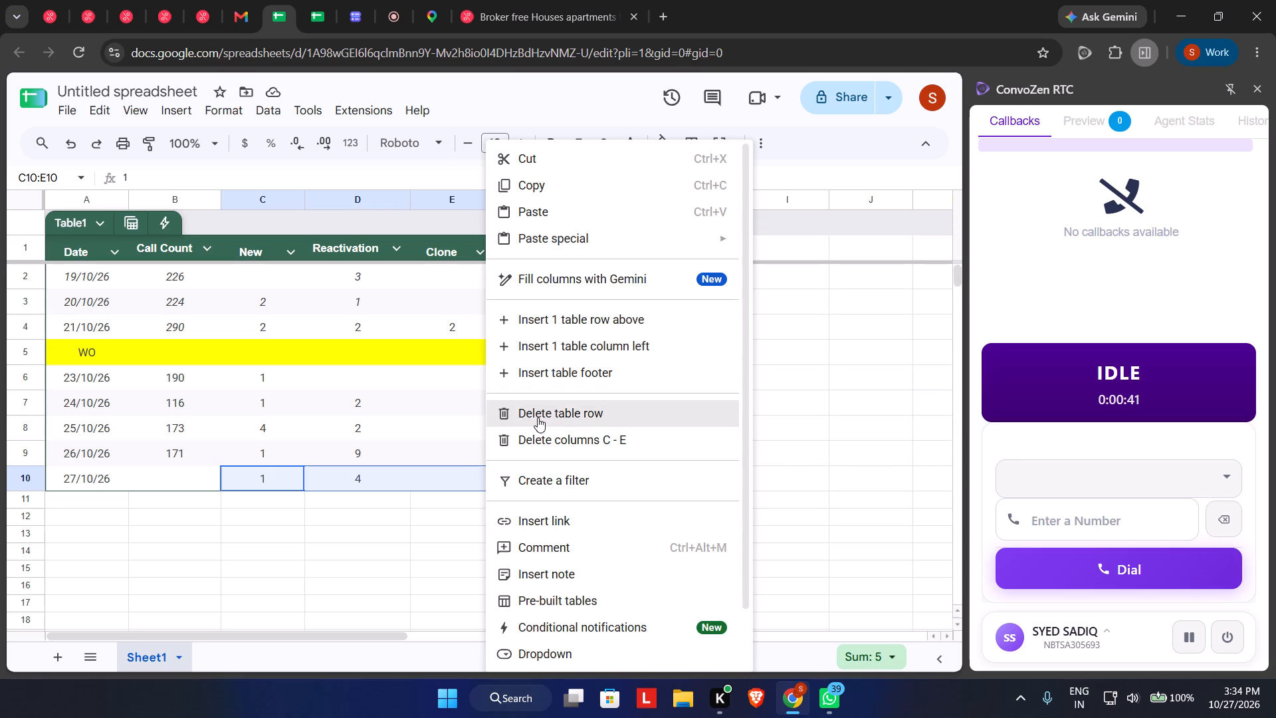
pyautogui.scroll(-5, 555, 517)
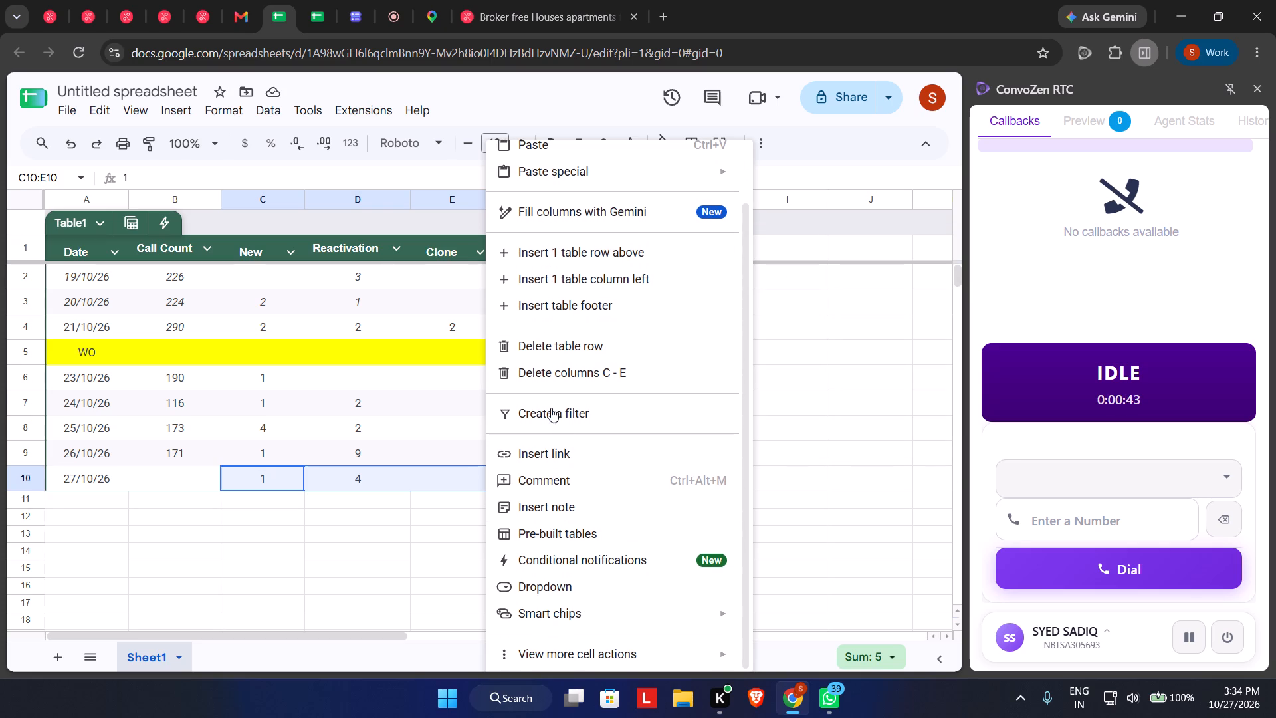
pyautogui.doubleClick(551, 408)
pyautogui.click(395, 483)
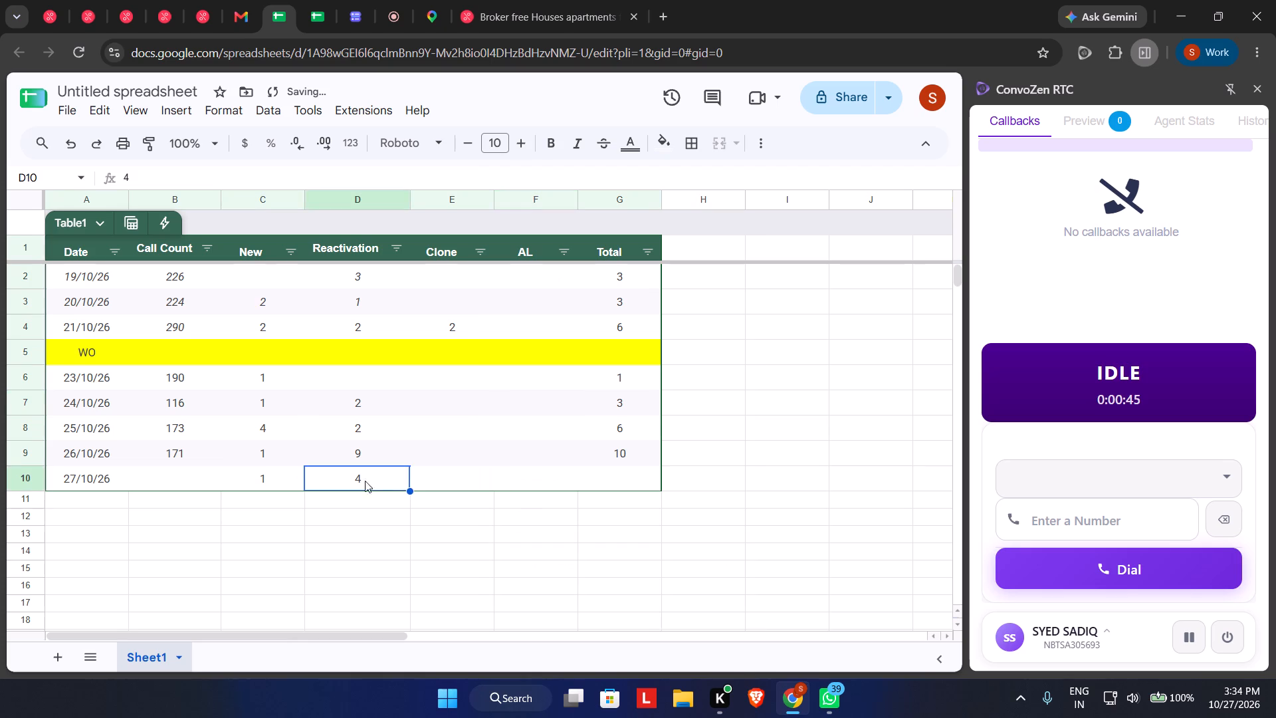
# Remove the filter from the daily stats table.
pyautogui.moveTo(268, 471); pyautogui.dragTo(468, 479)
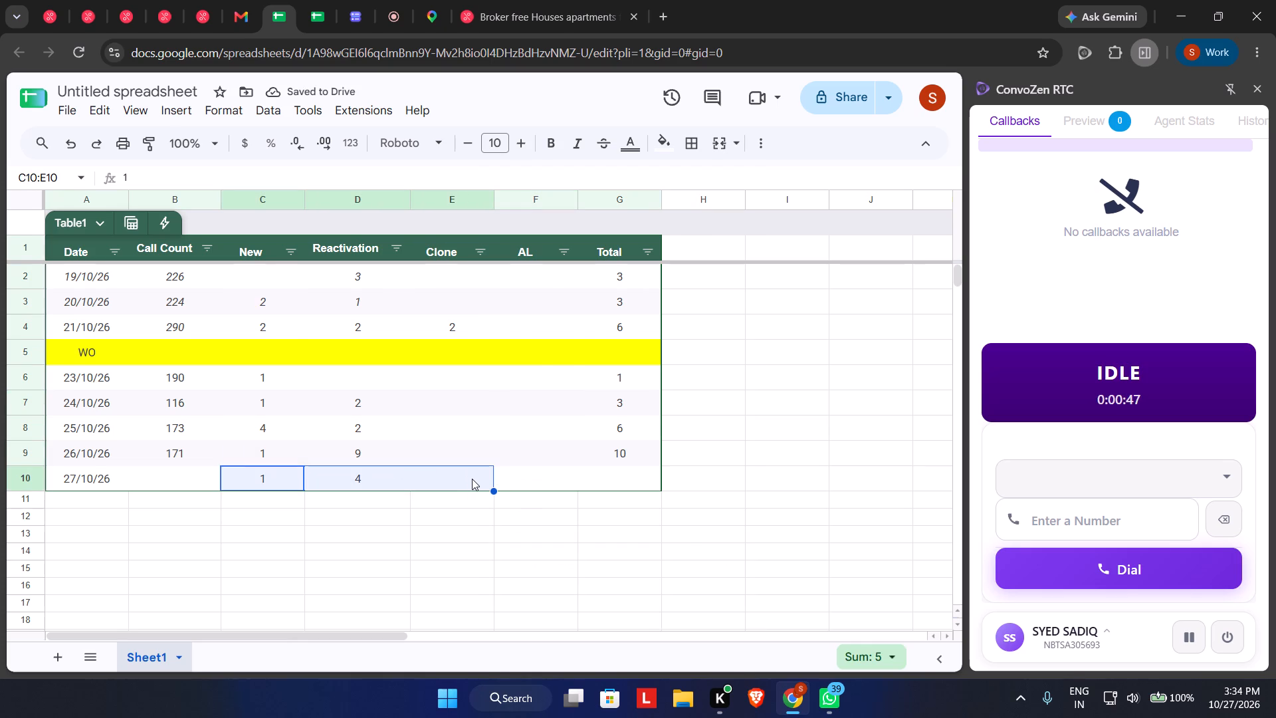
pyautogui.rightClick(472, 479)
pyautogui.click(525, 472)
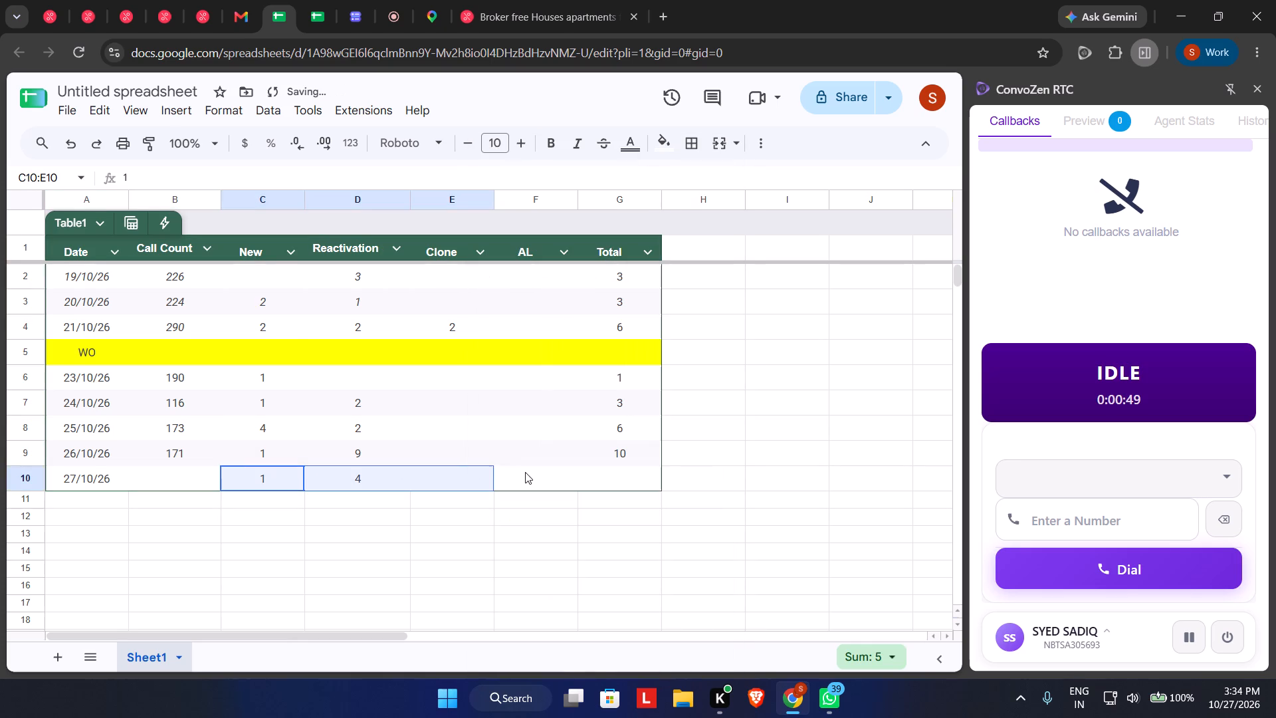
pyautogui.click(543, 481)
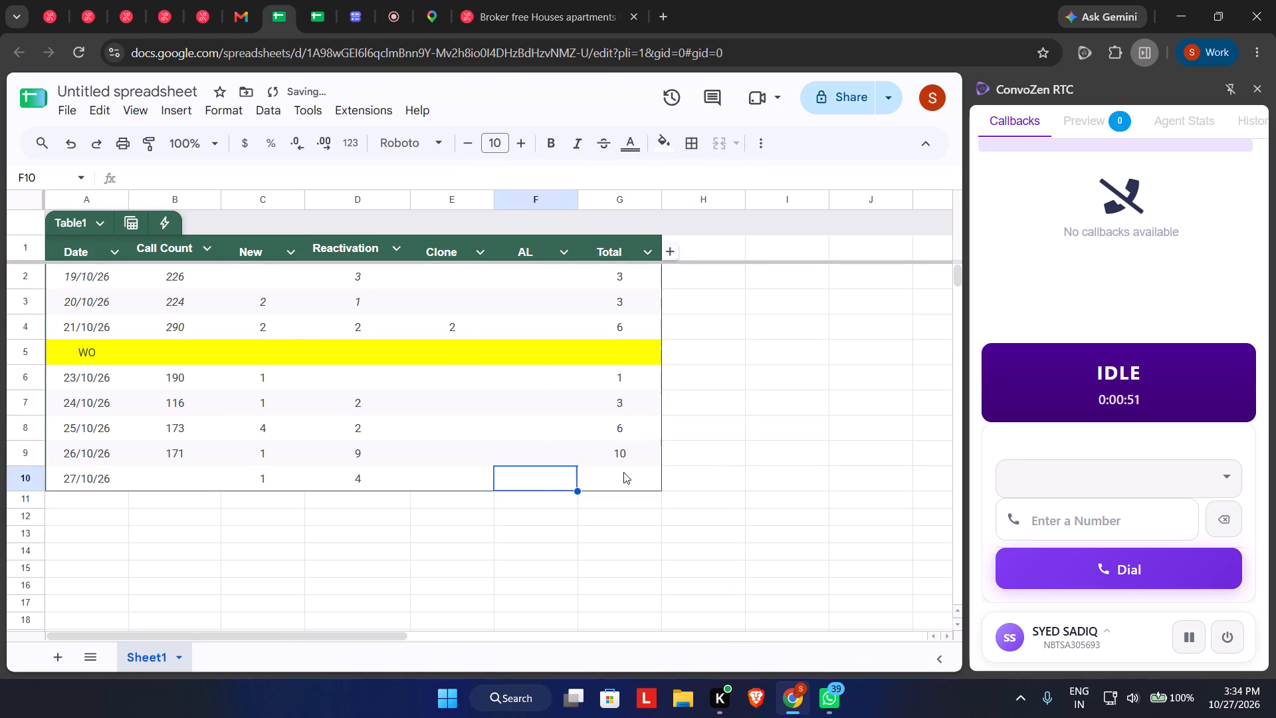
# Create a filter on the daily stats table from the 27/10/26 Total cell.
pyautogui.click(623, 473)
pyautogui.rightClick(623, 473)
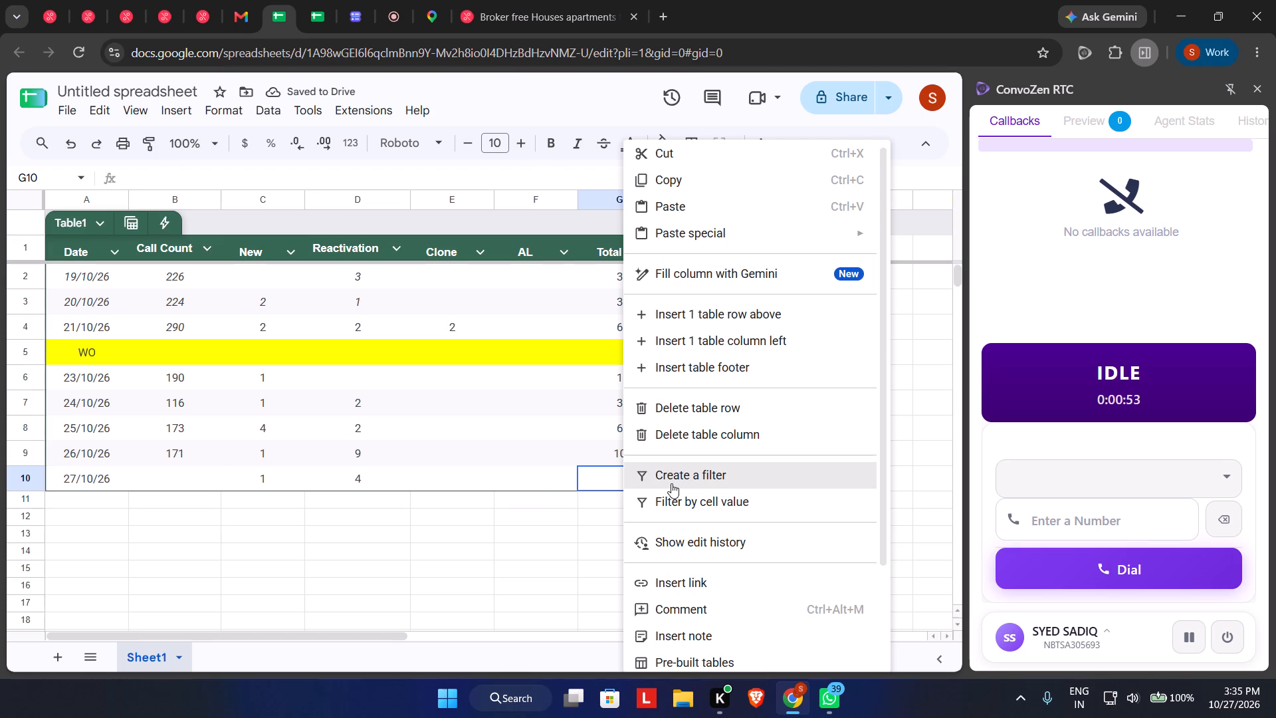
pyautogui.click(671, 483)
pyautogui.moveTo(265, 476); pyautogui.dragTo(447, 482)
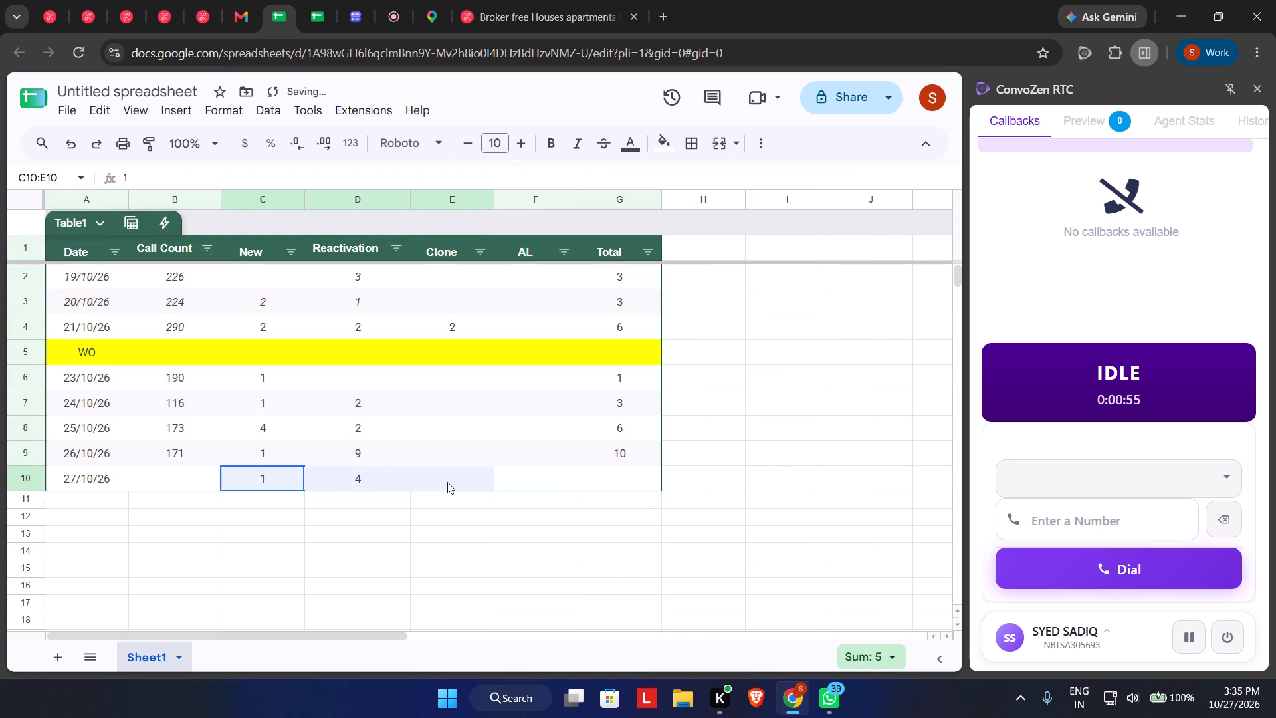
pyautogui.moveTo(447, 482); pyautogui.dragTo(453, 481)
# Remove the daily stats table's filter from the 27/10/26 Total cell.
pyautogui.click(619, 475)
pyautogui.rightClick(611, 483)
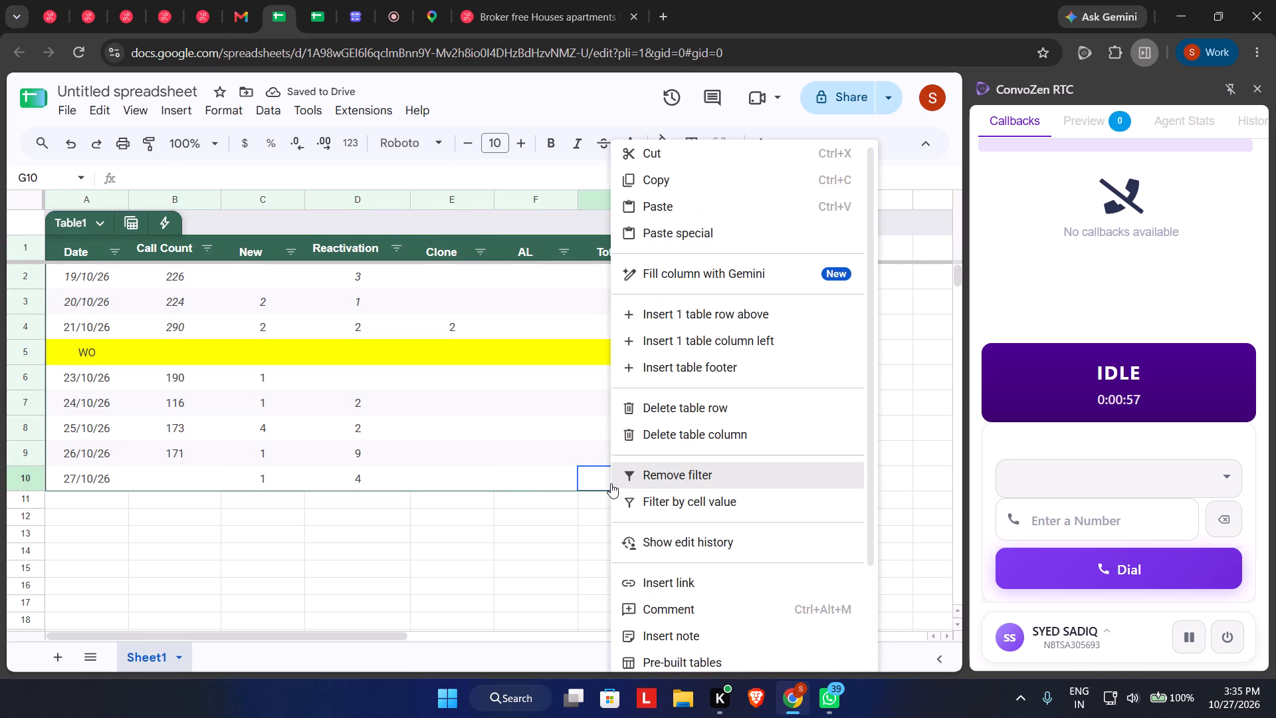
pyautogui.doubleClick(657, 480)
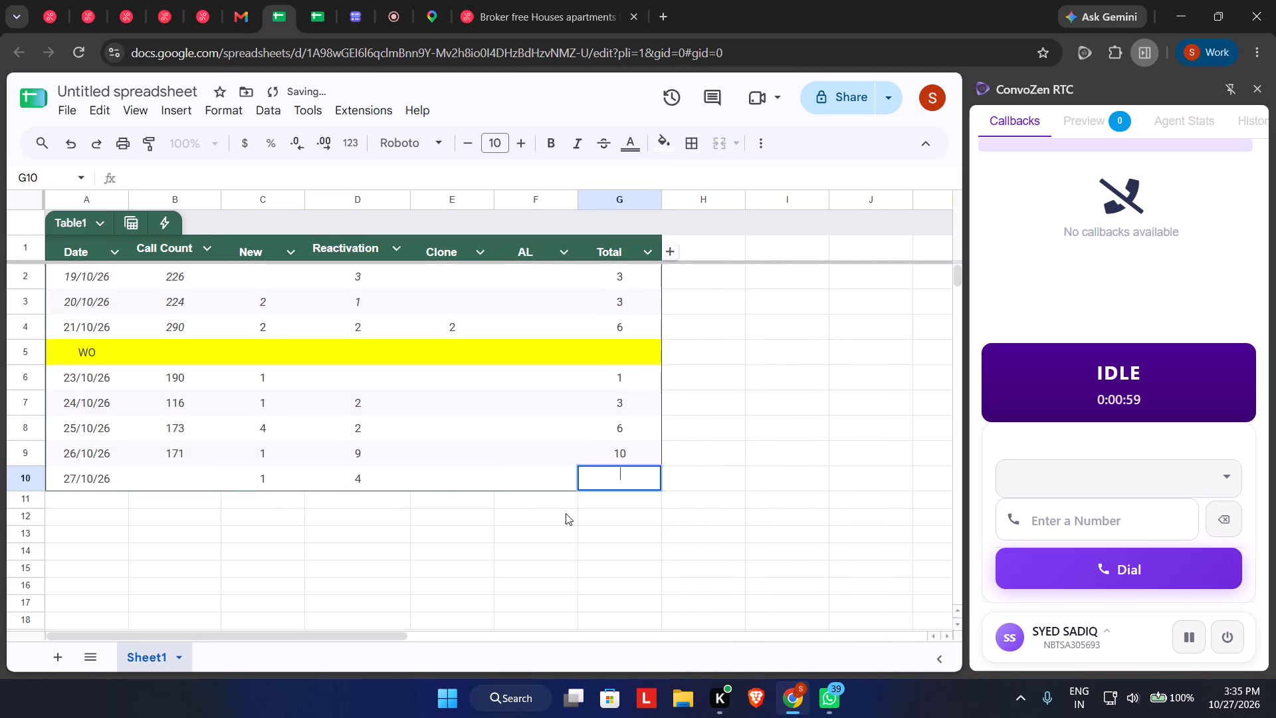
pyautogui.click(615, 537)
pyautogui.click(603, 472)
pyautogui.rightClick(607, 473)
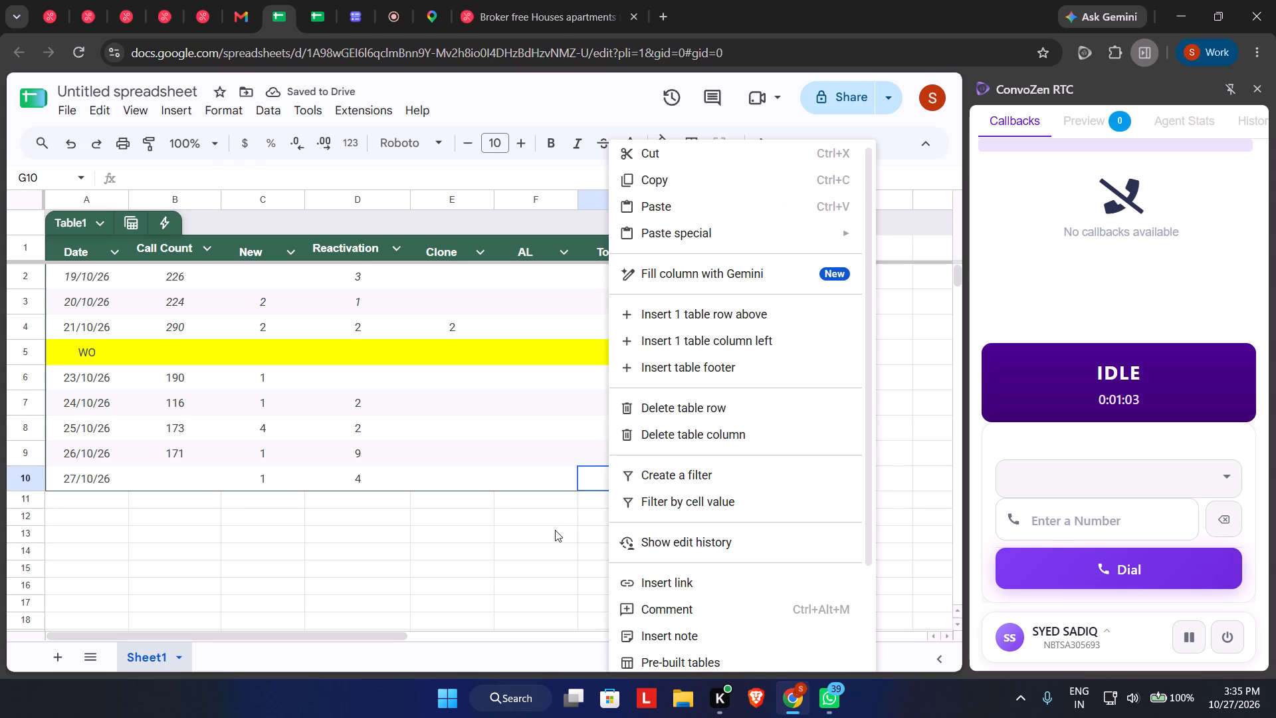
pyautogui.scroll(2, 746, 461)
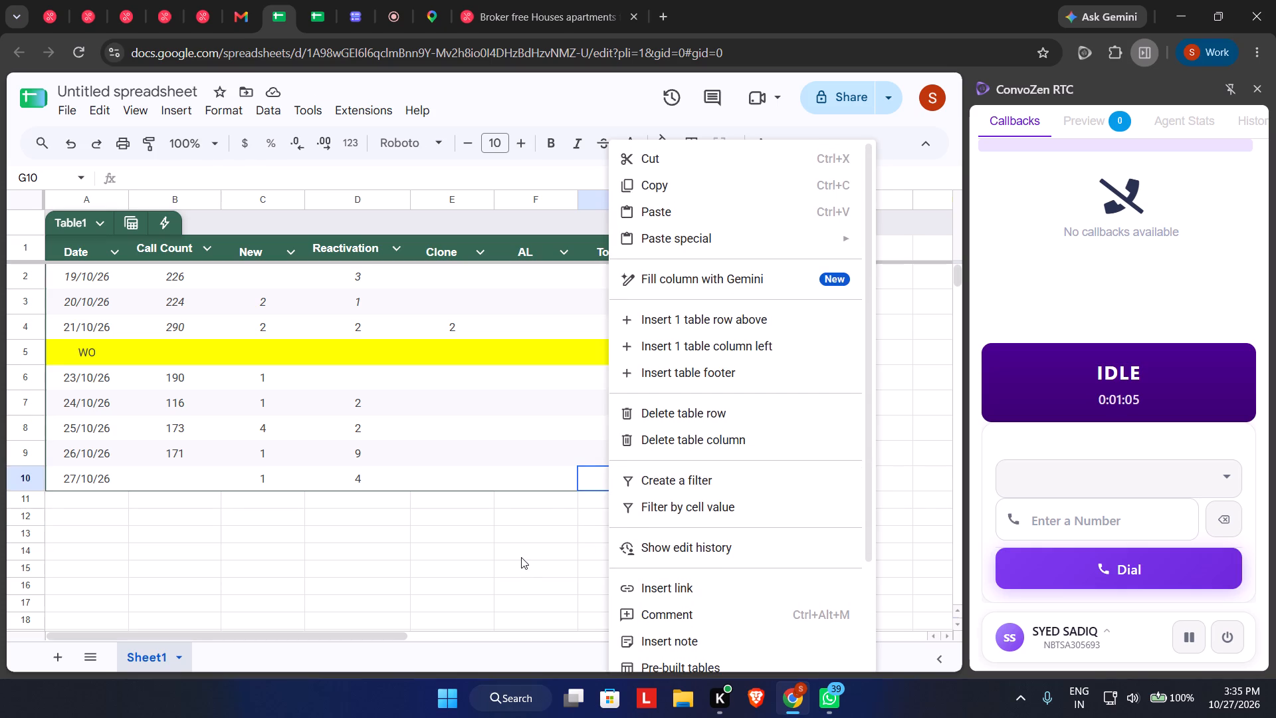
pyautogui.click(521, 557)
# Open the column type options for the Total column of the daily stats table.
pyautogui.doubleClick(564, 249)
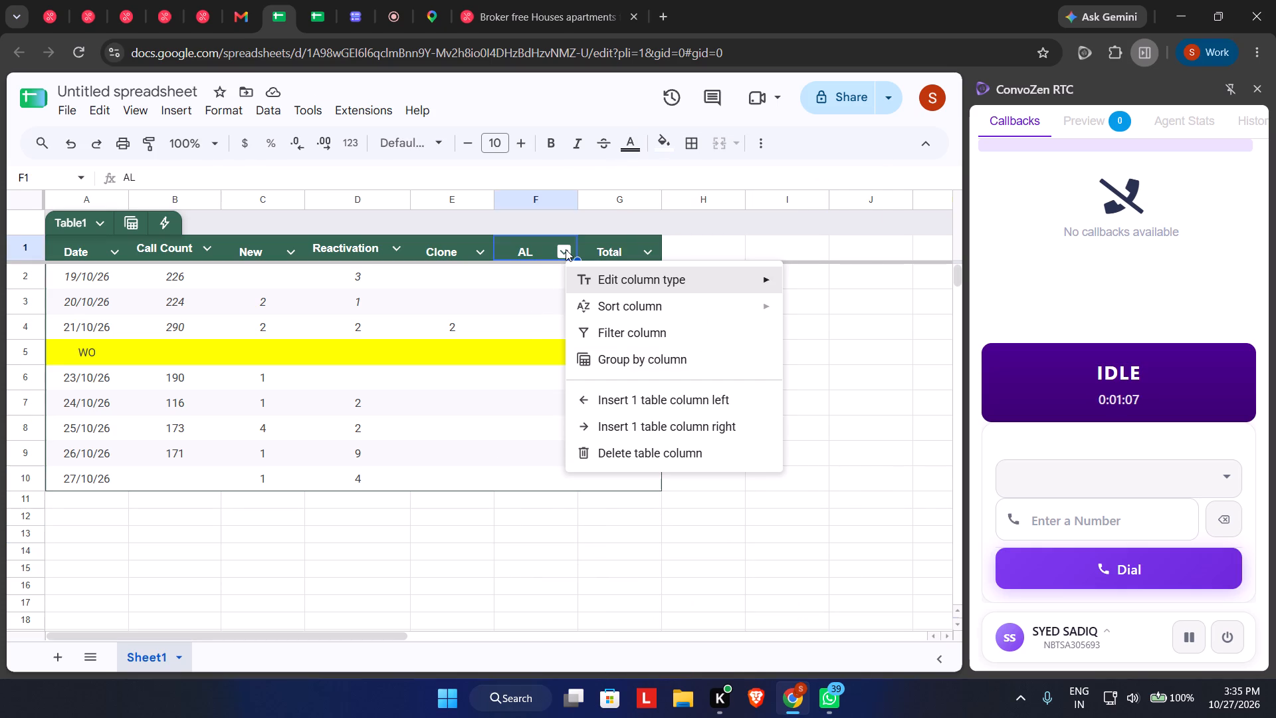
pyautogui.click(565, 249)
pyautogui.click(640, 246)
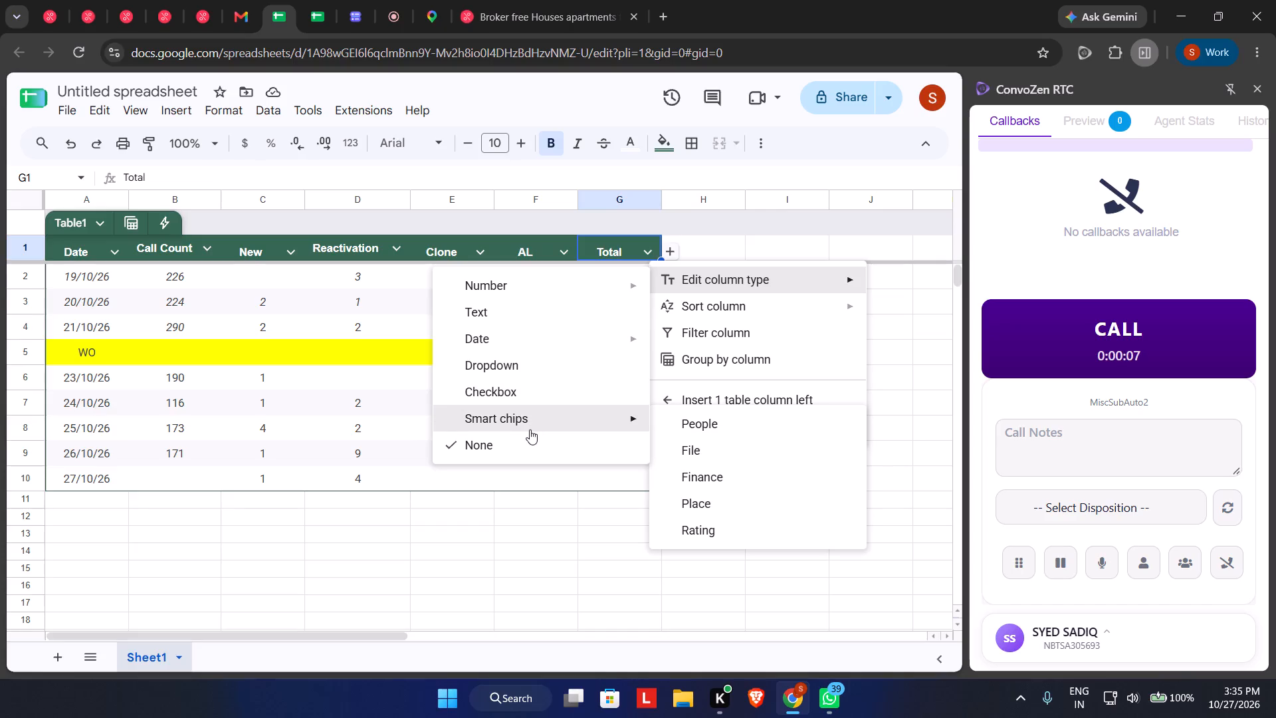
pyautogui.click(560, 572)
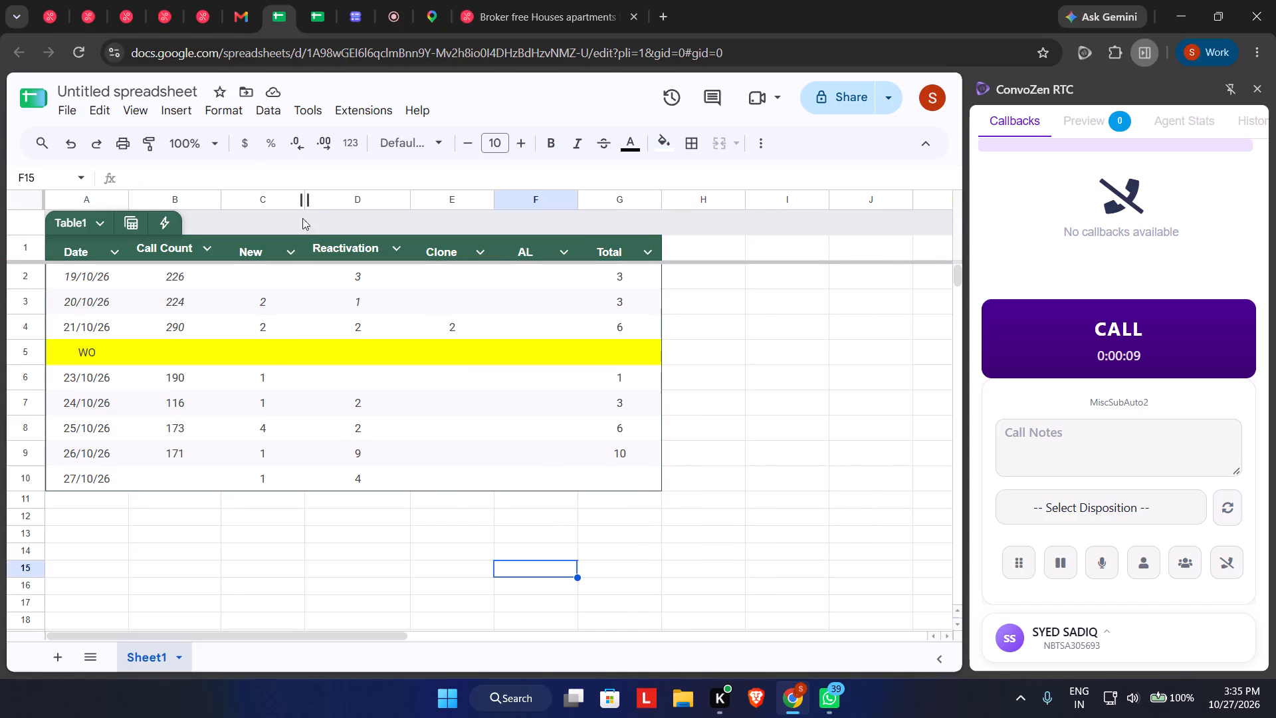
# Switch to the NoBroker lead page and set the In Progress lead's substate to NOTPICK2.
pyautogui.click(584, 0)
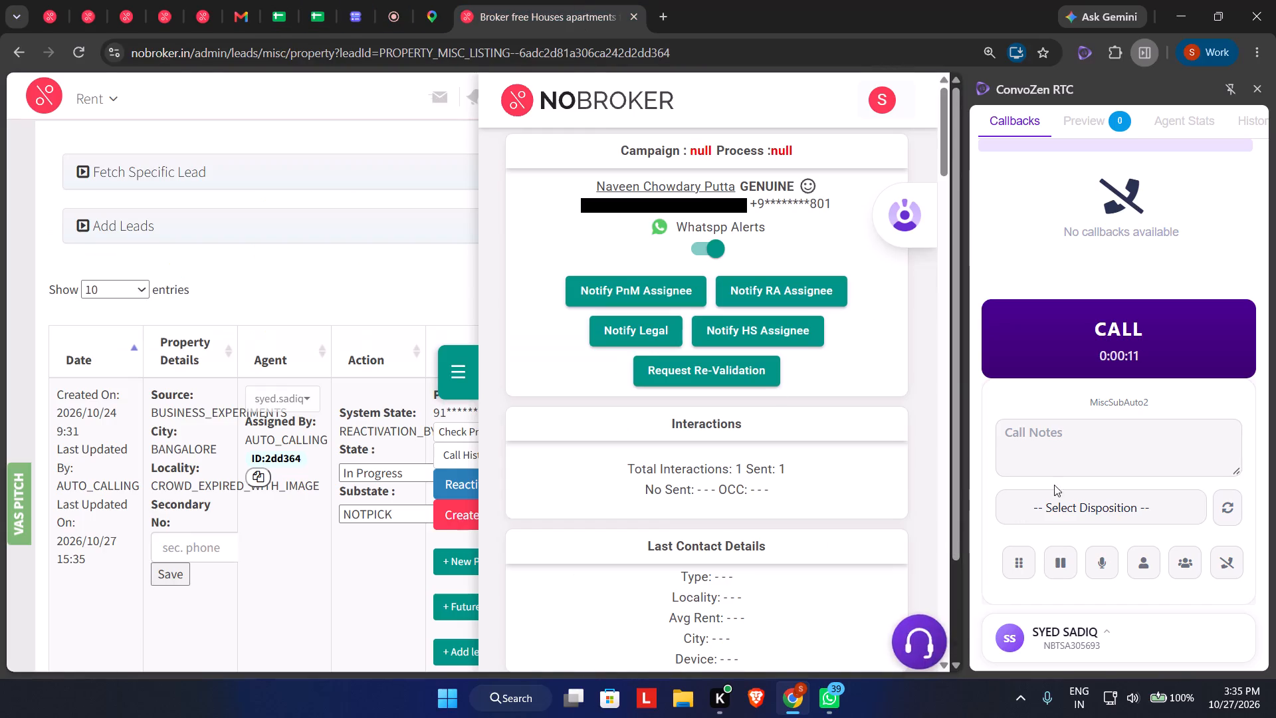
pyautogui.click(396, 515)
pyautogui.click(393, 431)
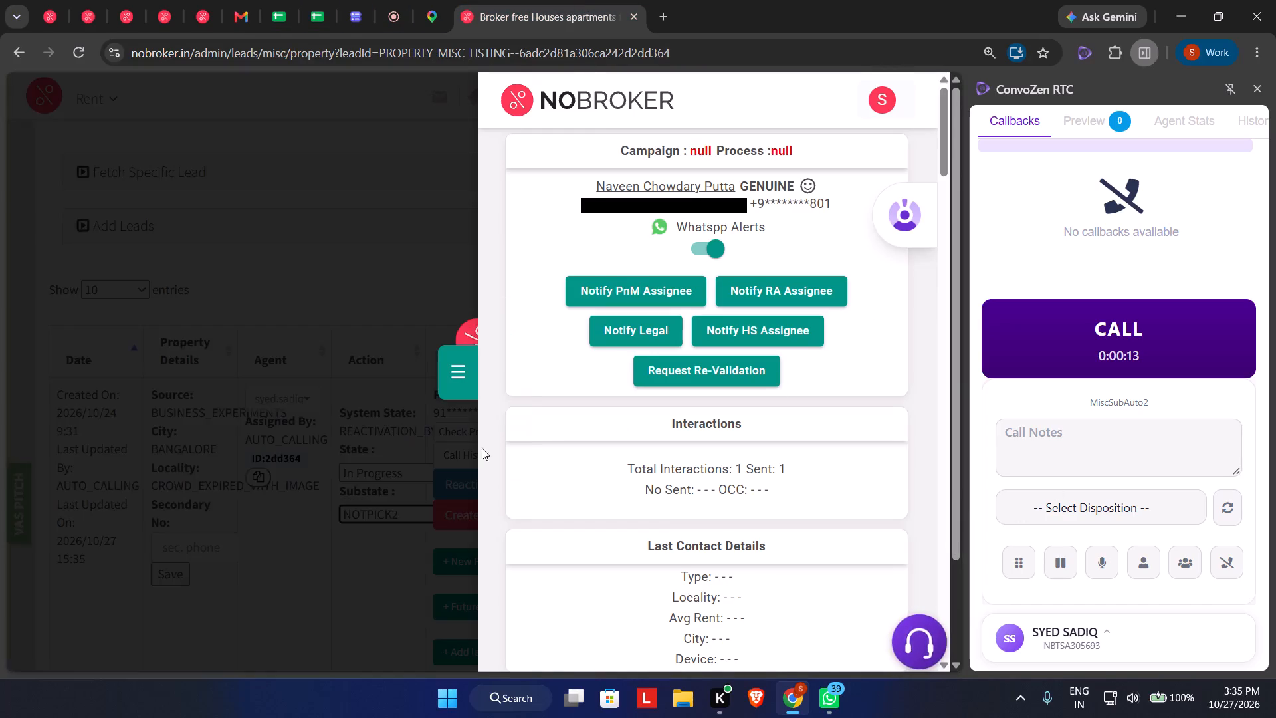
# Dispose of the current call as Outbound, Not Picked, Voice Mail and end it.
pyautogui.click(1081, 496)
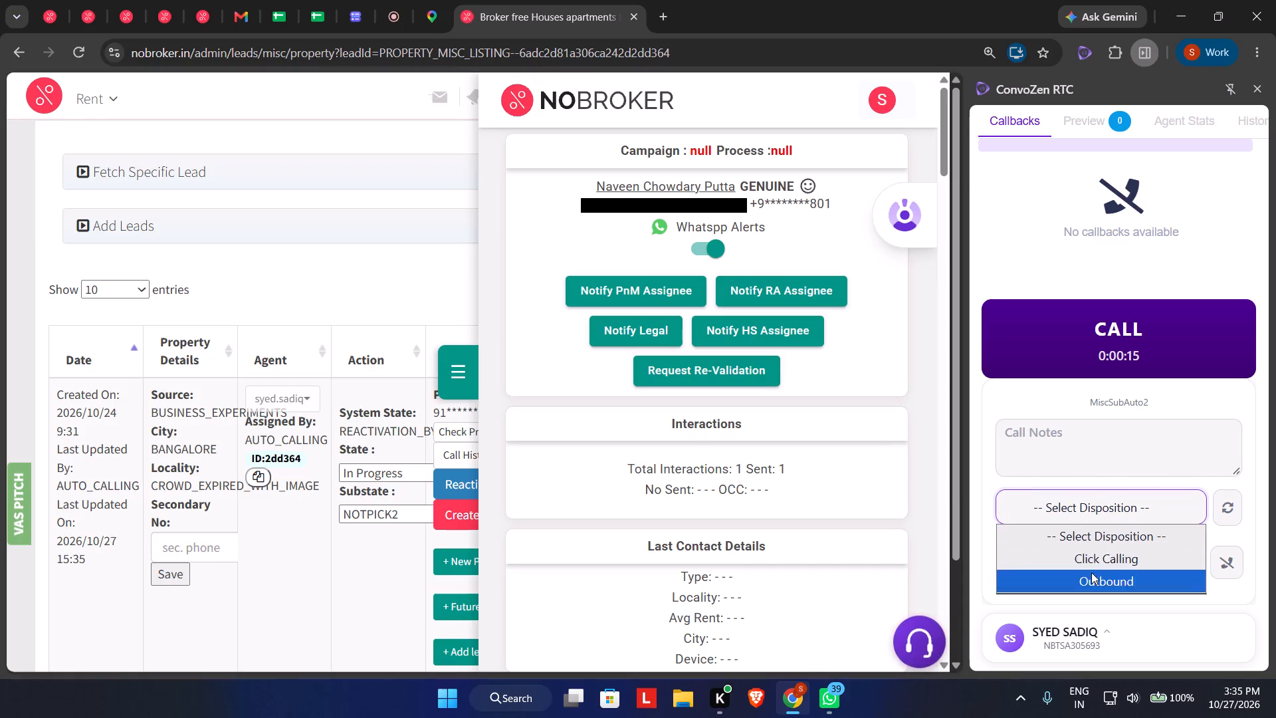
pyautogui.click(1091, 572)
pyautogui.click(1083, 518)
pyautogui.click(1105, 560)
pyautogui.moveTo(1085, 509); pyautogui.dragTo(1089, 516)
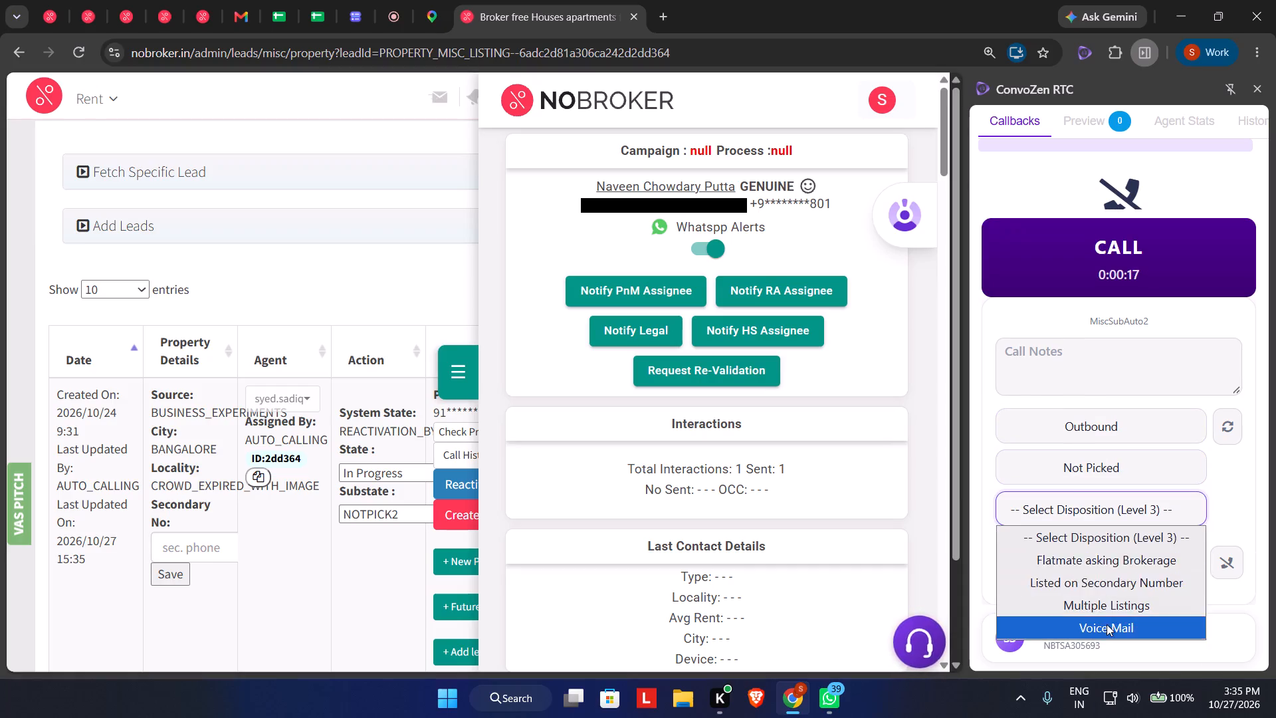